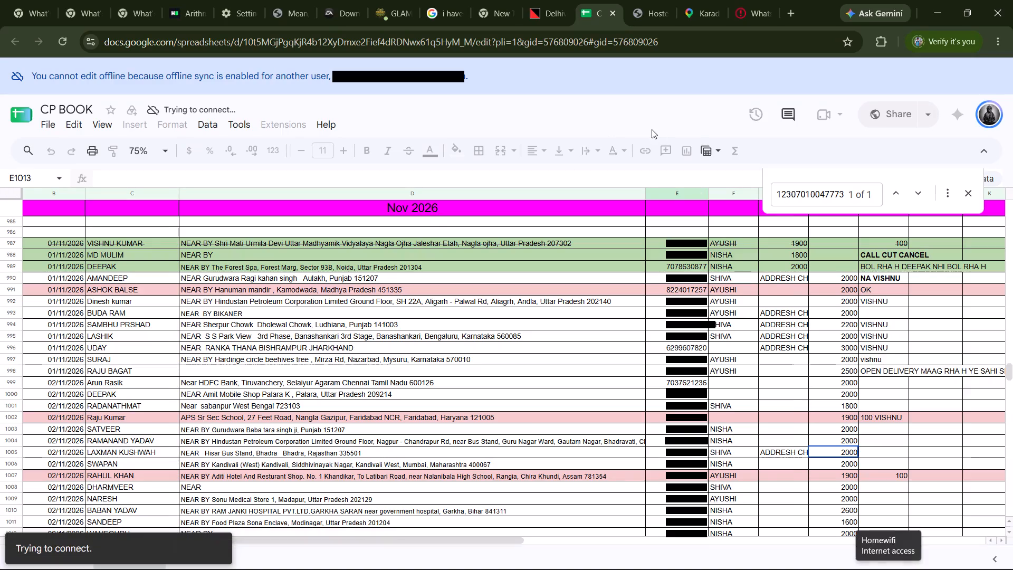
Switch to the Delhivery orders page and examine the in-transit shipments filtered by Out for delivery, down to the oldest orders.
click(550, 14)
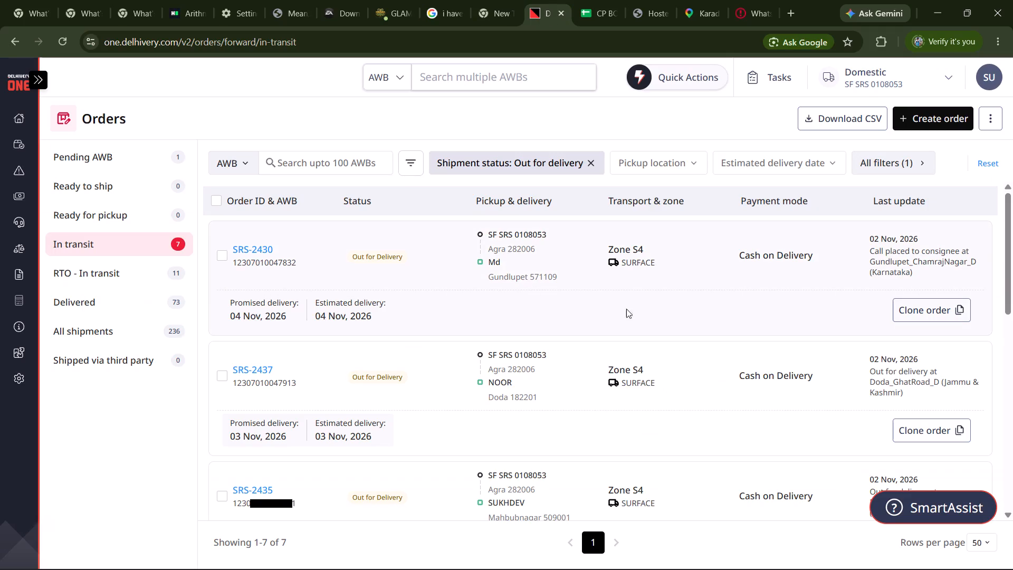
click(510, 166)
click(586, 246)
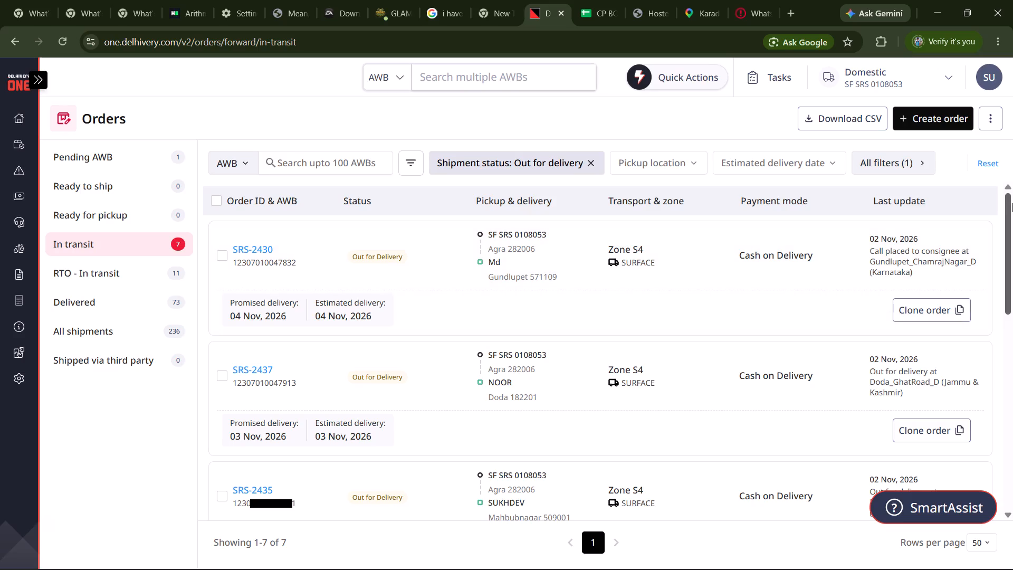
drag(1006, 203, 1006, 283)
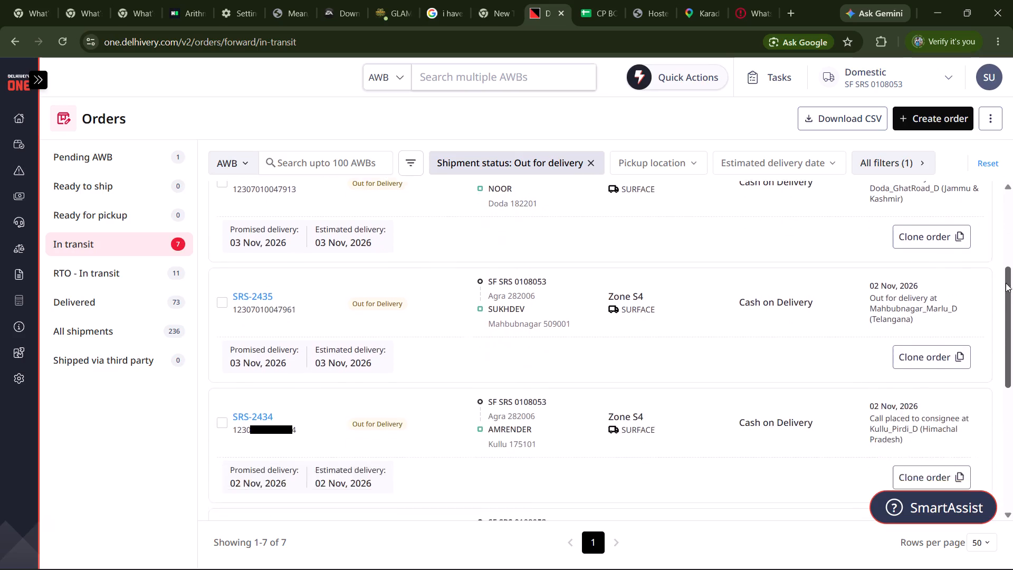
drag(1006, 283, 1010, 343)
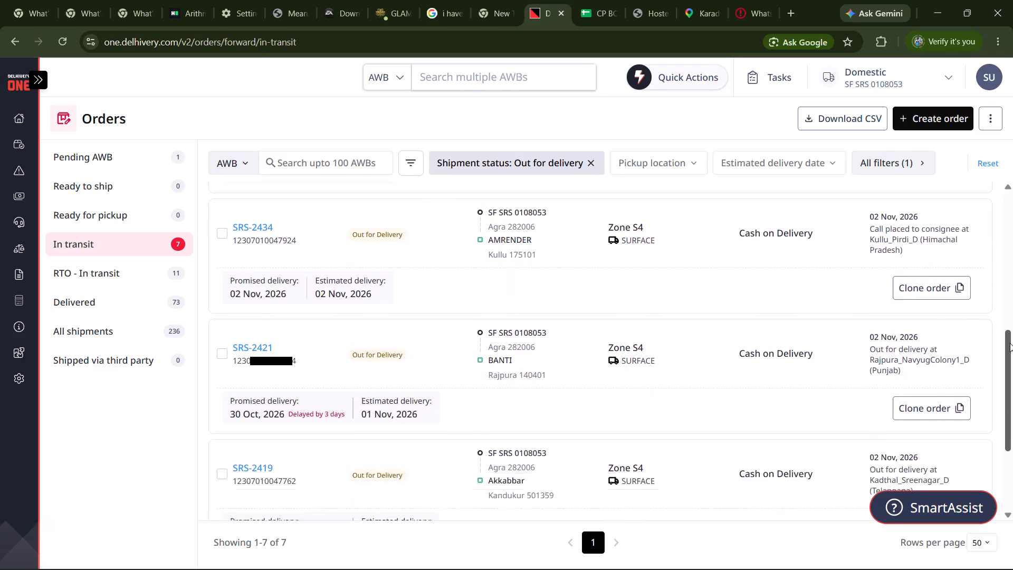
drag(1010, 343, 1012, 373)
drag(1012, 373, 1012, 443)
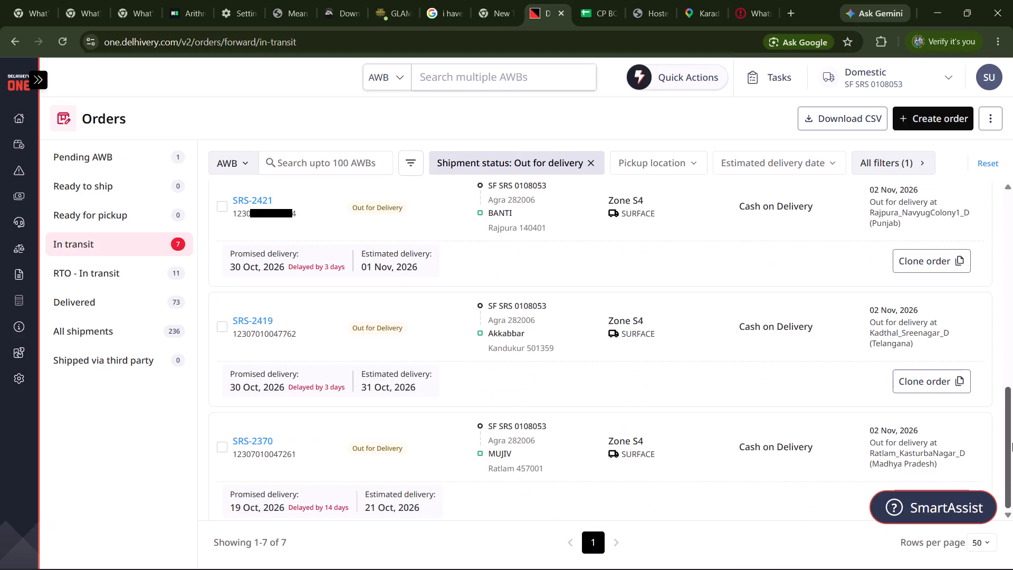
drag(1012, 443, 1012, 170)
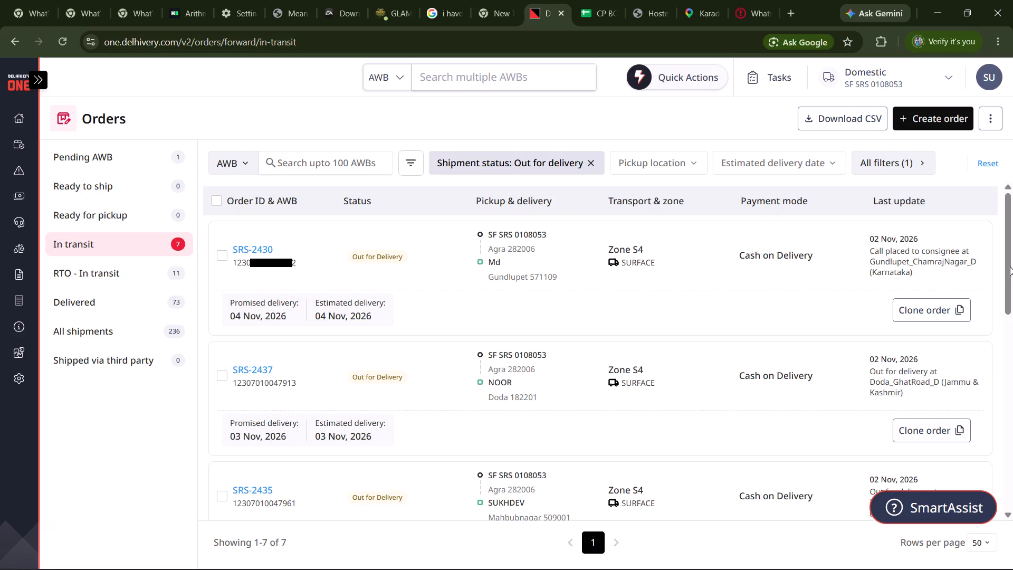
drag(1012, 266, 1009, 342)
drag(1009, 342, 1008, 397)
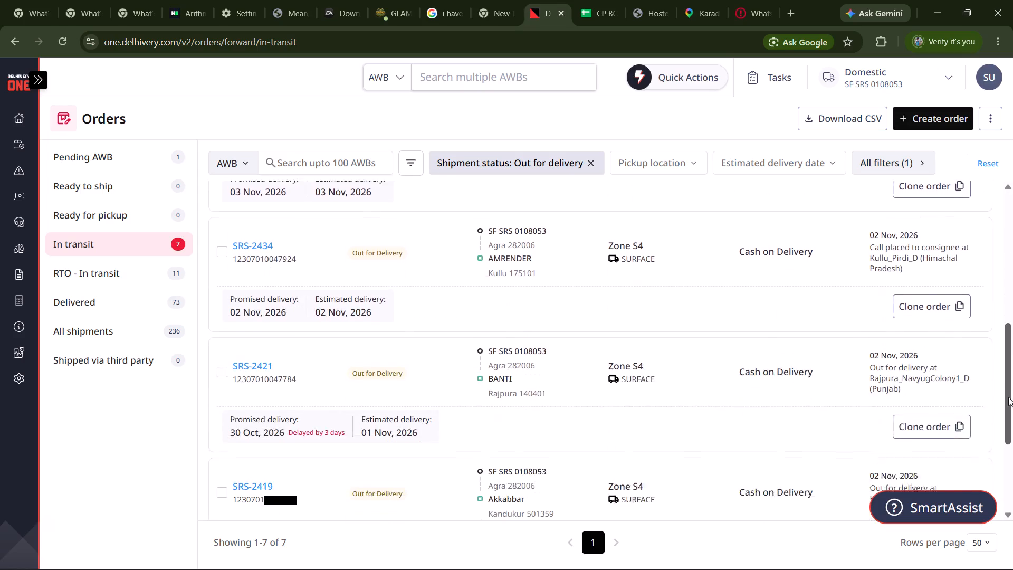
drag(1008, 397, 1011, 421)
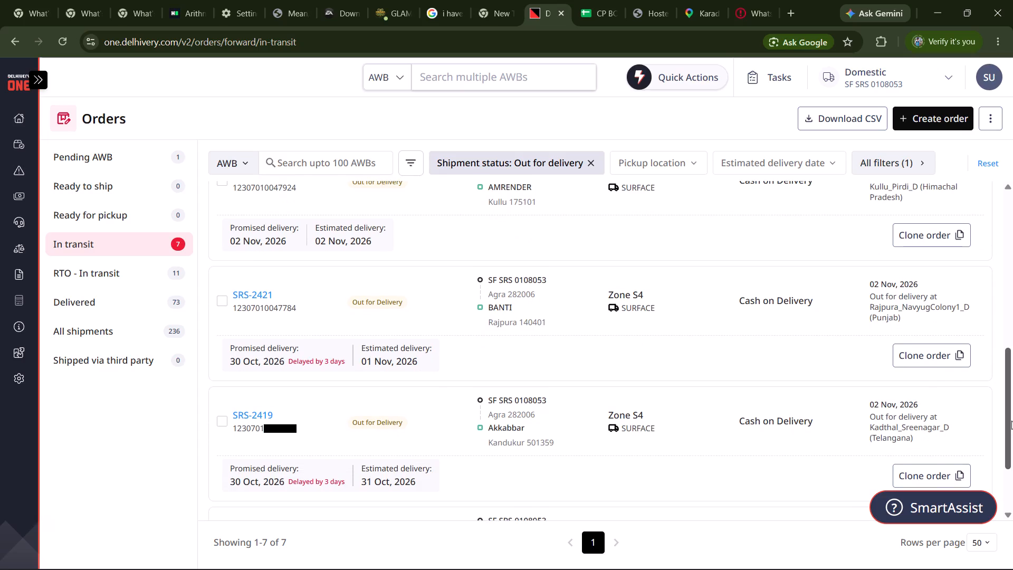
click(1009, 416)
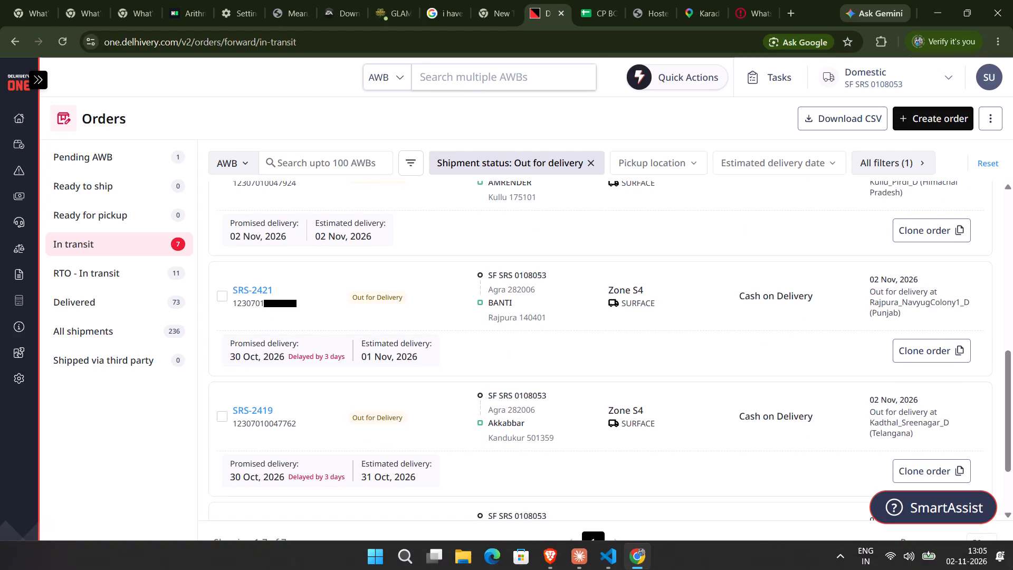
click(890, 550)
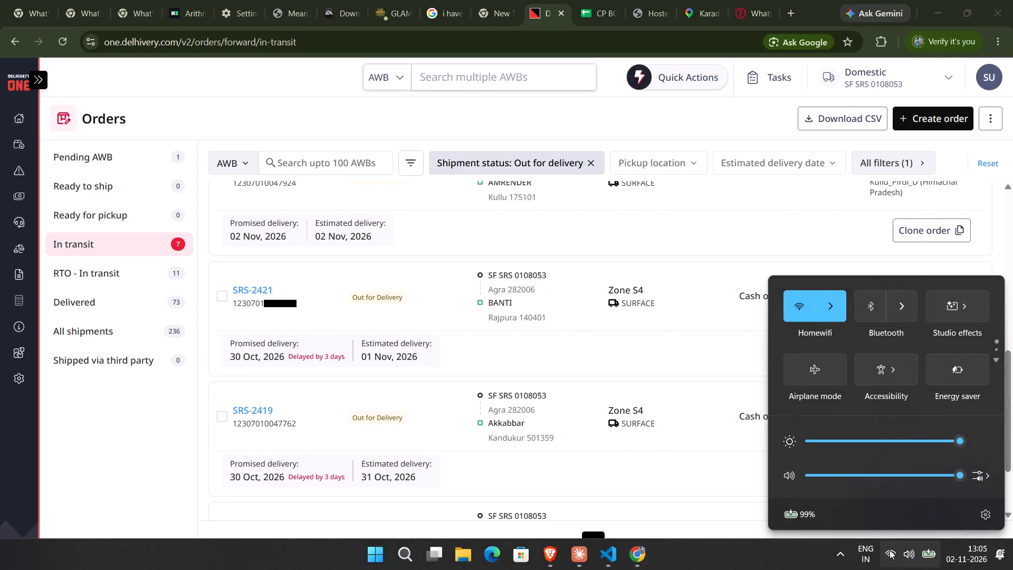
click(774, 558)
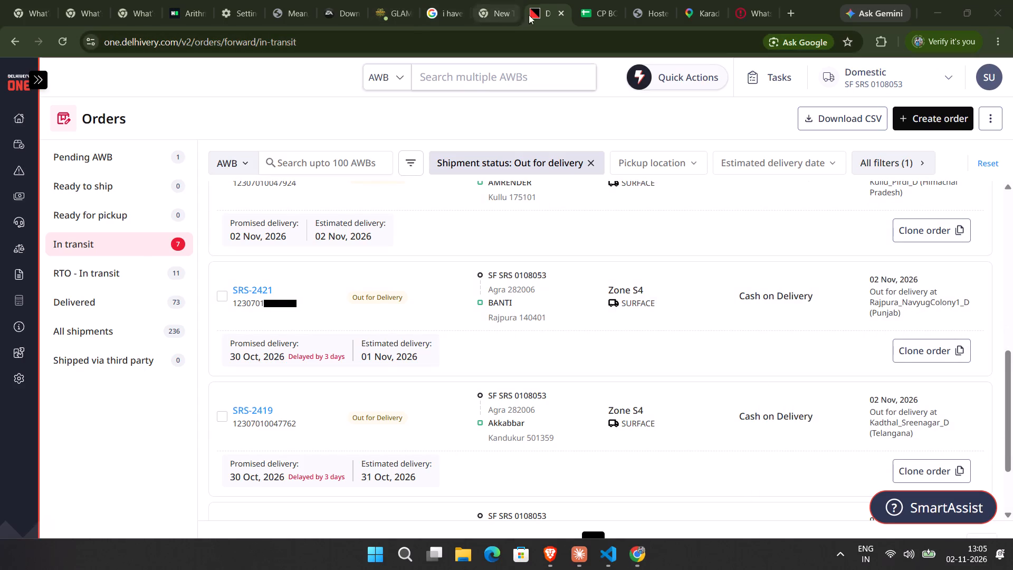
Switch to the CP BOOK spreadsheet and replace the previous find query with a search for BAN.
click(592, 12)
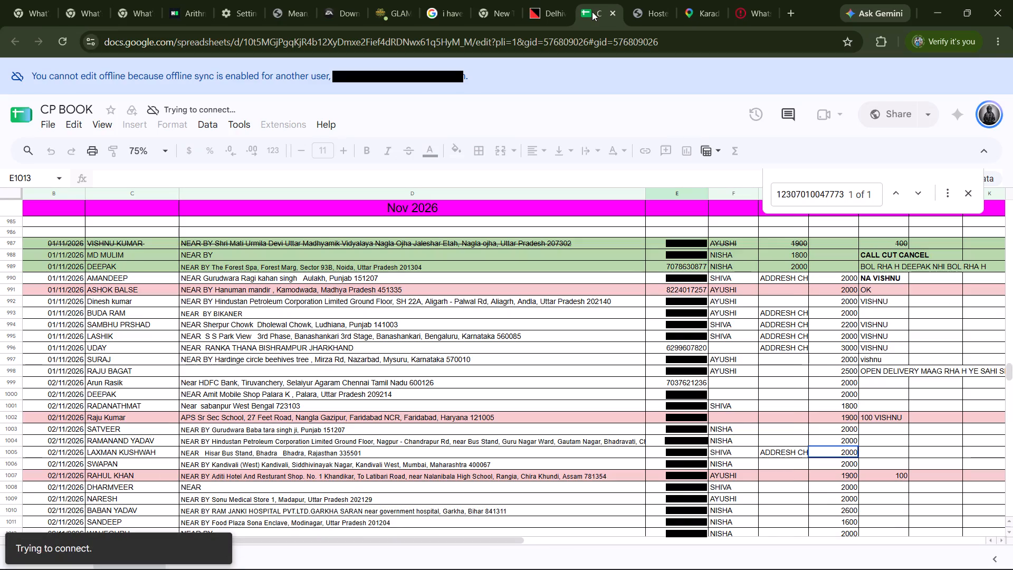
key(ctrl+f)
key(BackSpace)
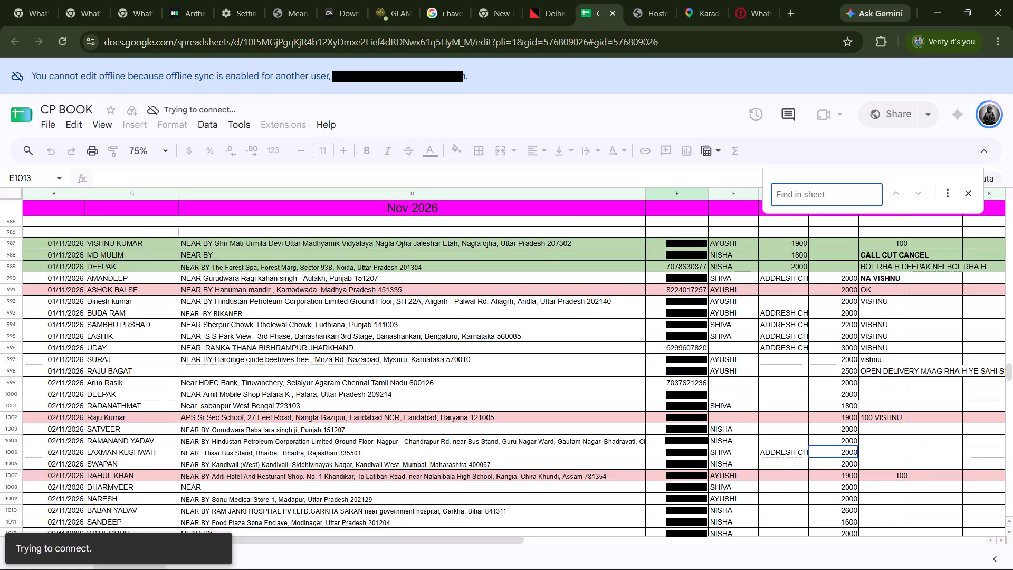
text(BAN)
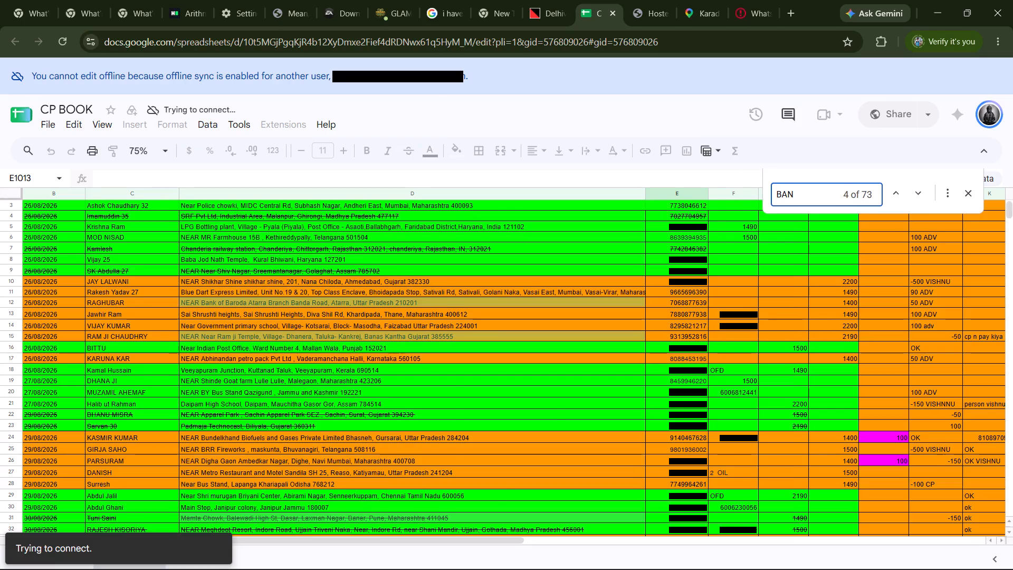
Search the CP BOOK sheet for the consignee name BANTI.
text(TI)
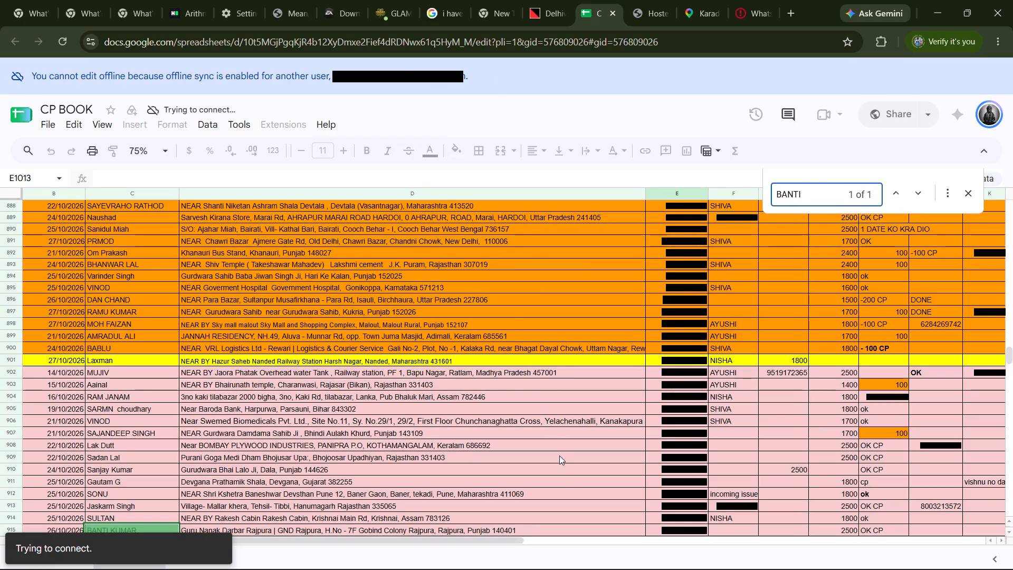
click(540, 11)
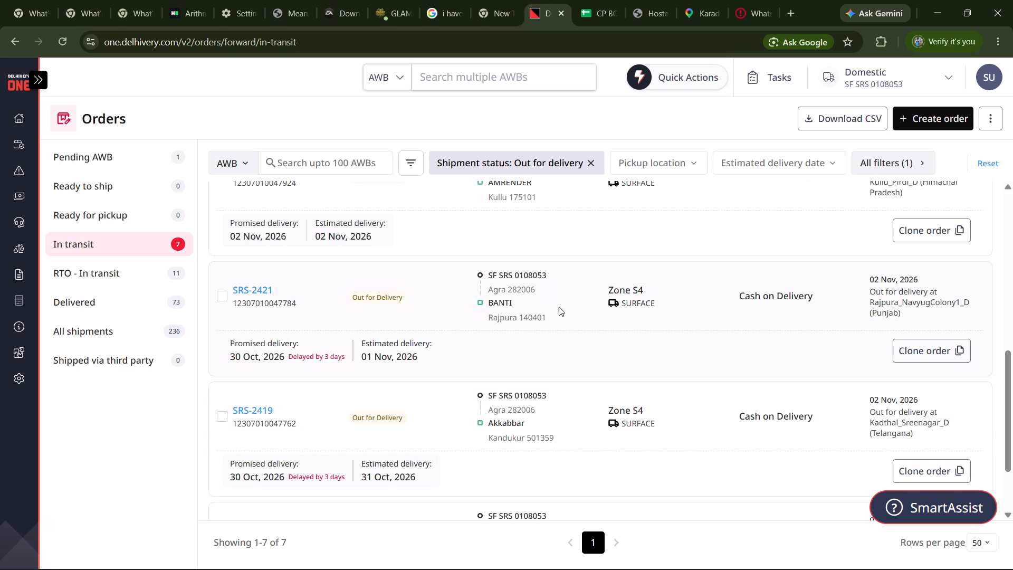
double_click(285, 304)
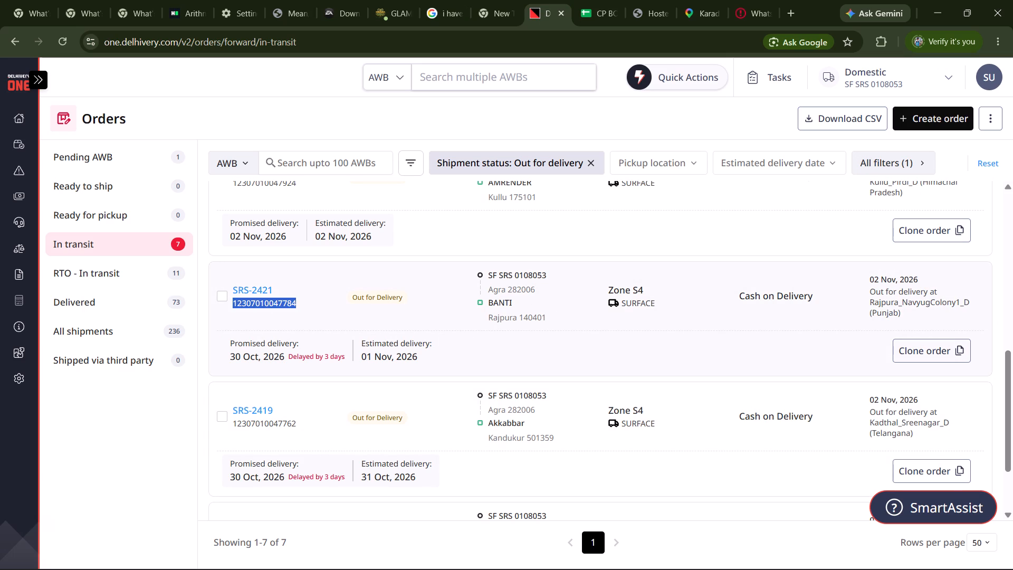
key(ctrl+c)
key(ctrl+c)
click(605, 10)
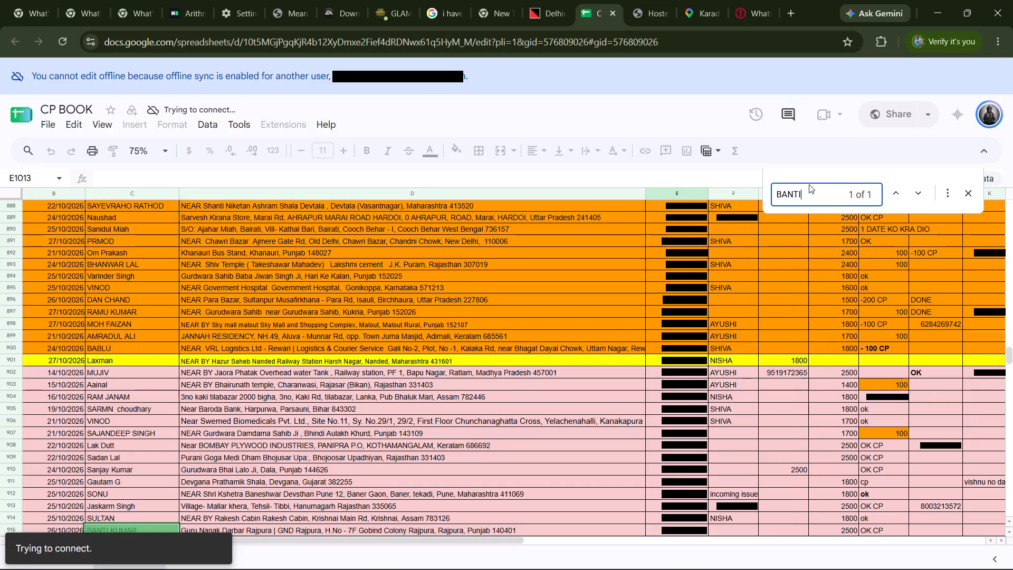
key(space)
key(space)
key(BackSpace)
key(BackSpace)
key(BackSpace)
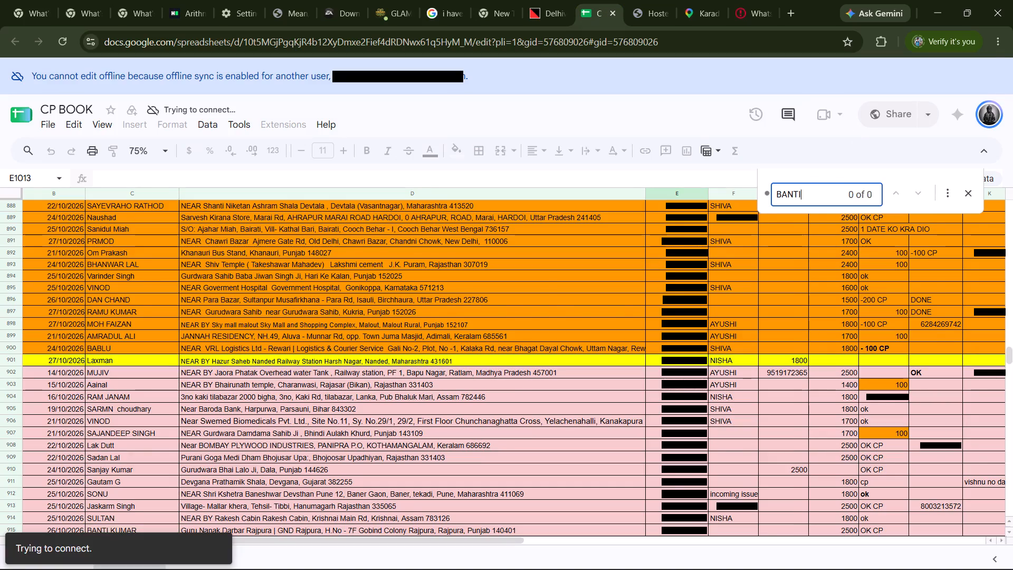
key(BackSpace)
key(BackSpace)
key(BackSpace)
key(BackSpace)
key(ctrl+v)
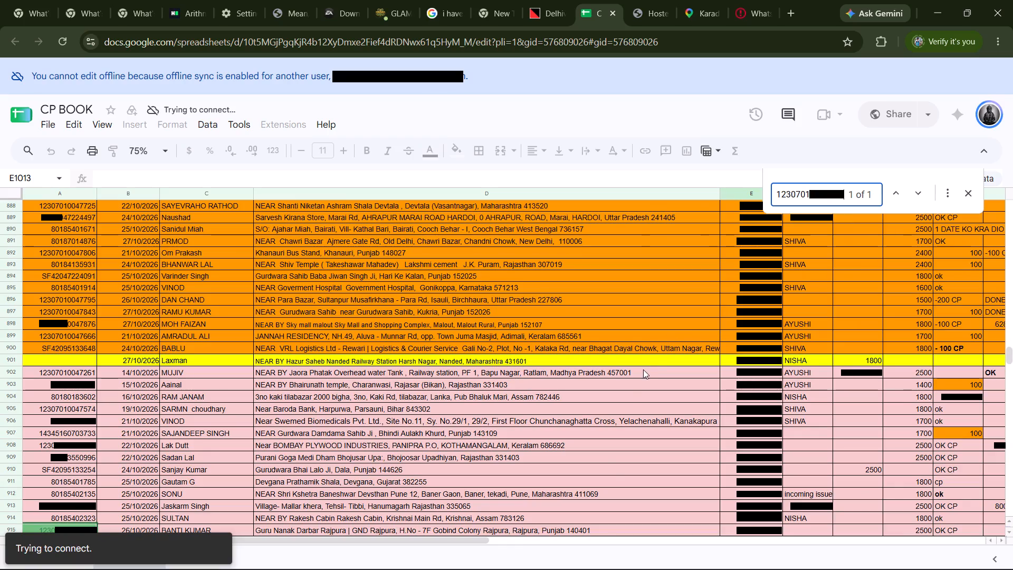
Examine the cells across row 915, the Rajpura order, from its AWB number to the remark columns, ending on its address.
click(597, 525)
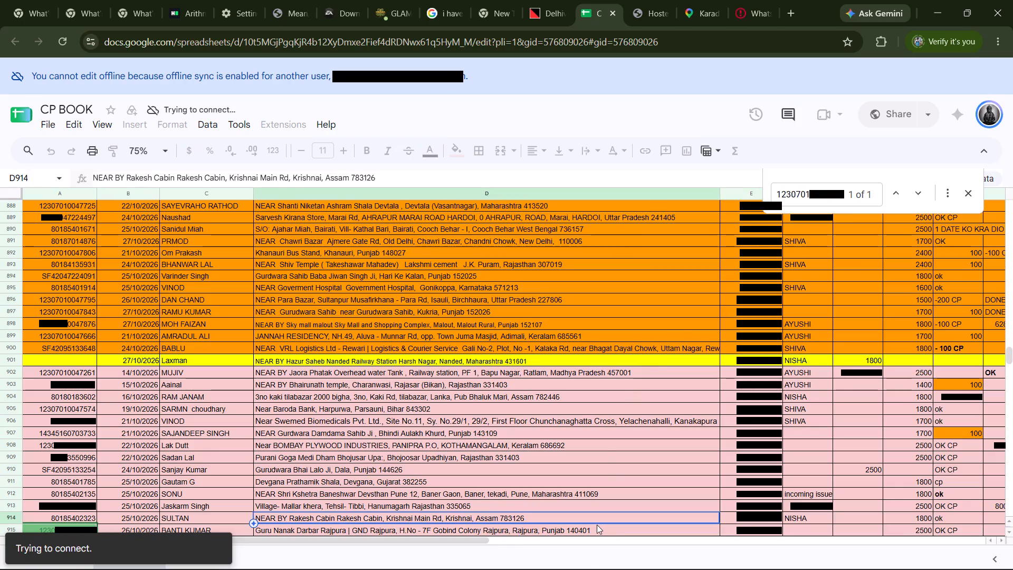
key(Down)
key(Right)
key(Right)
key(Right)
key(Right)
key(Right)
key(Right)
key(Right)
key(Right)
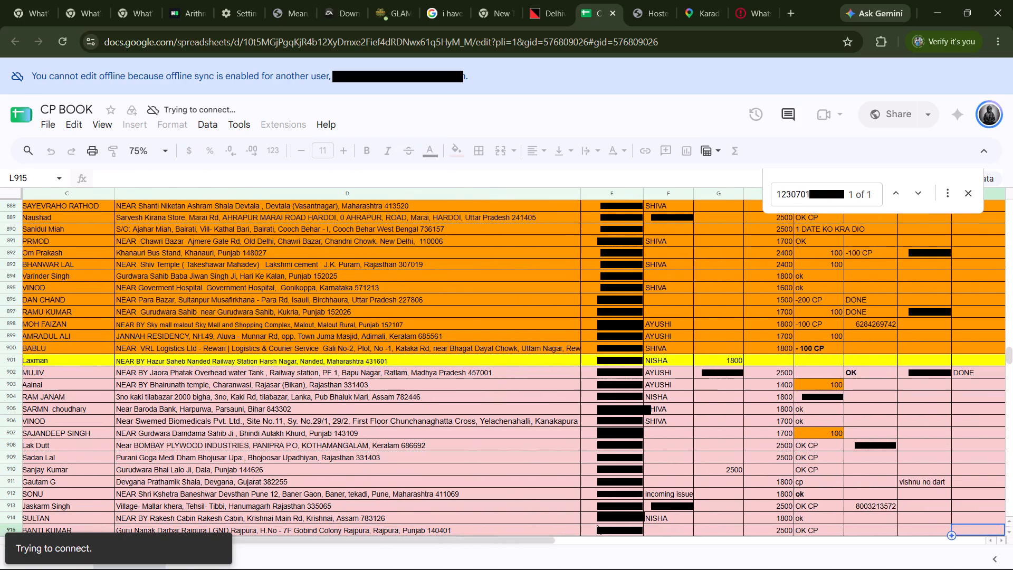
key(Left)
key(Left)
key(Left)
key(Left)
key(Left)
key(Left)
key(Left)
key(Left)
key(Left)
key(Left)
key(Left)
key(Left)
key(Left)
key(Left)
key(Left)
key(Left)
key(Right)
key(Right)
key(Right)
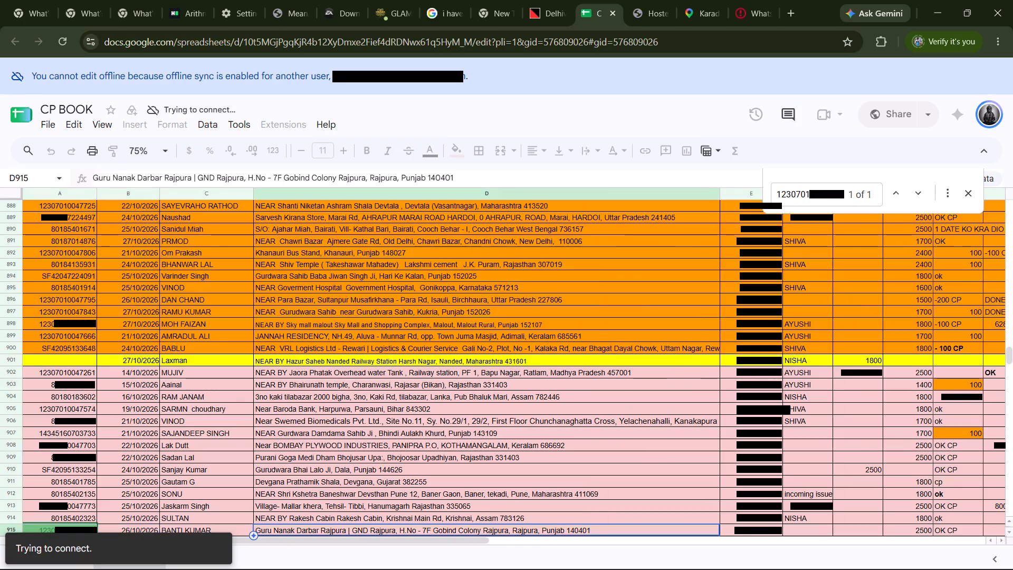
Examine the Rajpura order in row 915 again, from its AWB number across to column J, ending on the cell after the phone number.
key(Right)
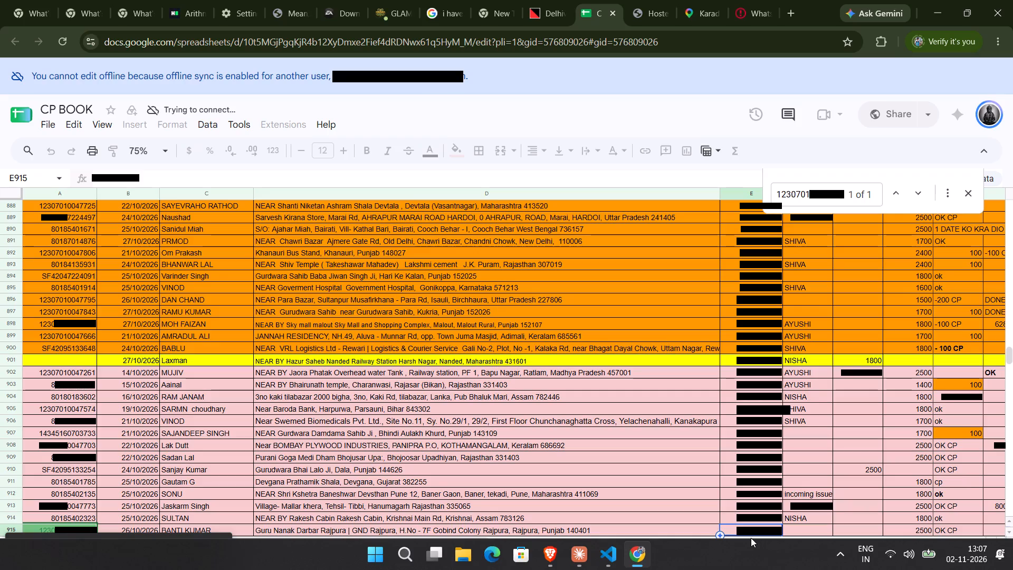
key(Left)
key(Left)
key(Left)
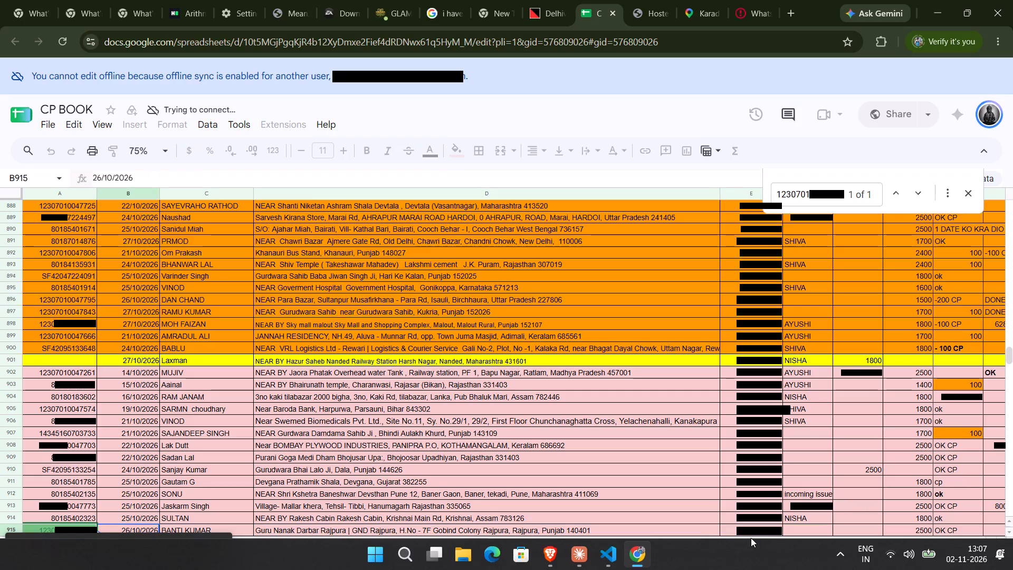
key(Left)
key(Right)
key(Right)
key(Right)
key(Right)
key(Right)
key(Right)
key(Right)
key(Right)
key(Right)
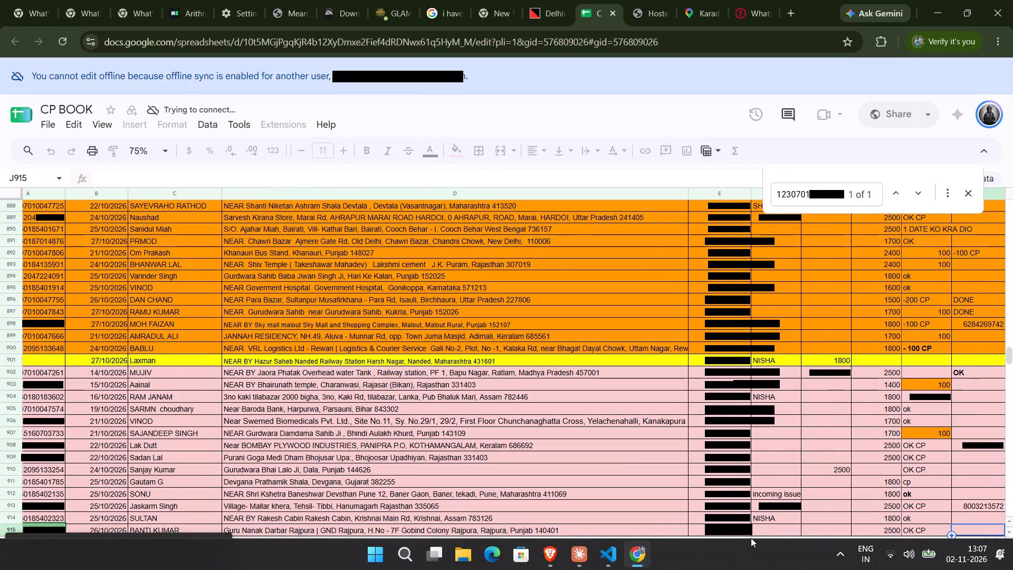
key(Left)
key(Left)
key(Left)
key(Left)
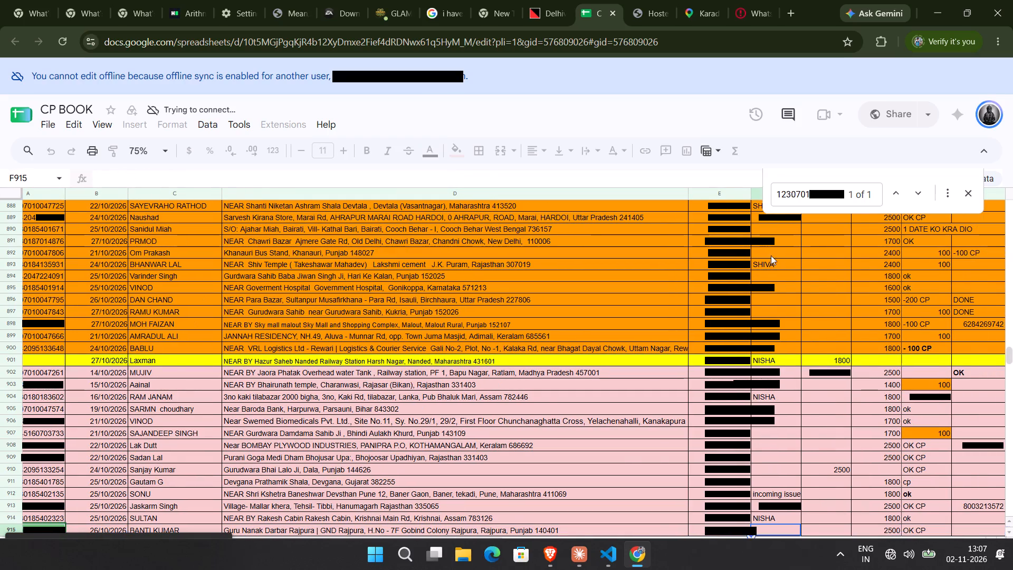
Switch the computer's Wi-Fi connection to the OnePlus Nord CE 2 Lite 5G network, keeping automatic connection enabled.
click(888, 557)
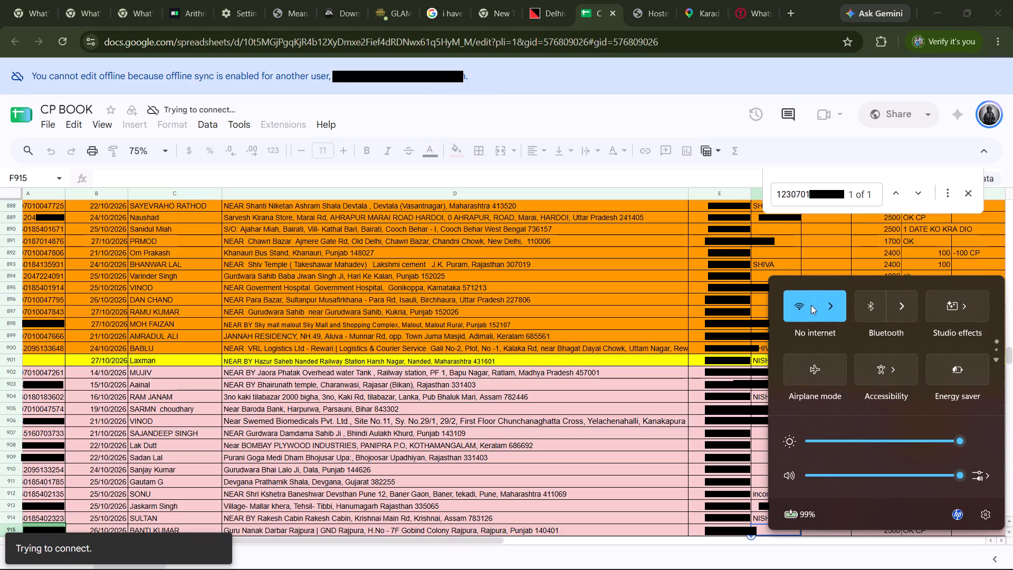
click(833, 311)
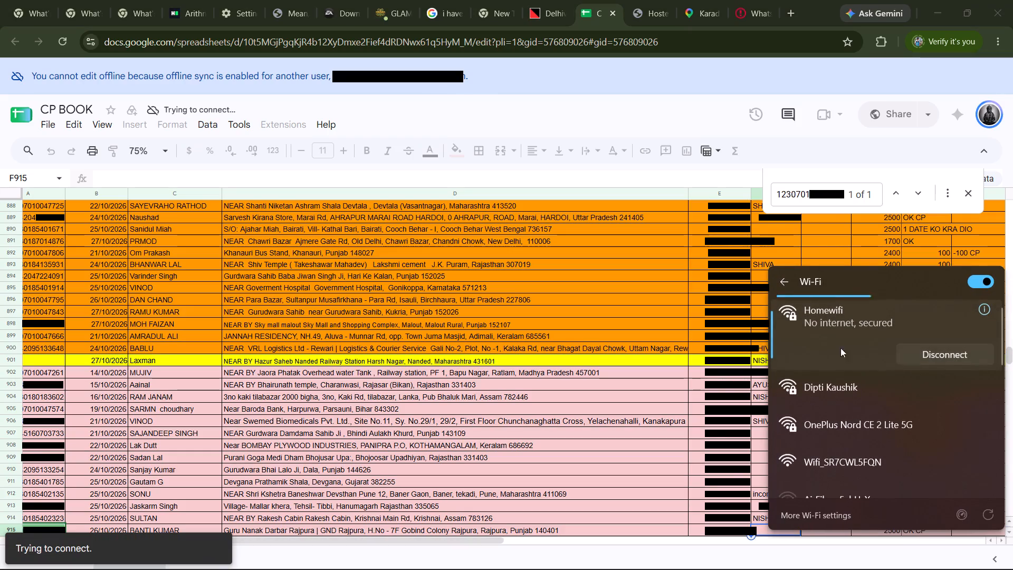
click(869, 426)
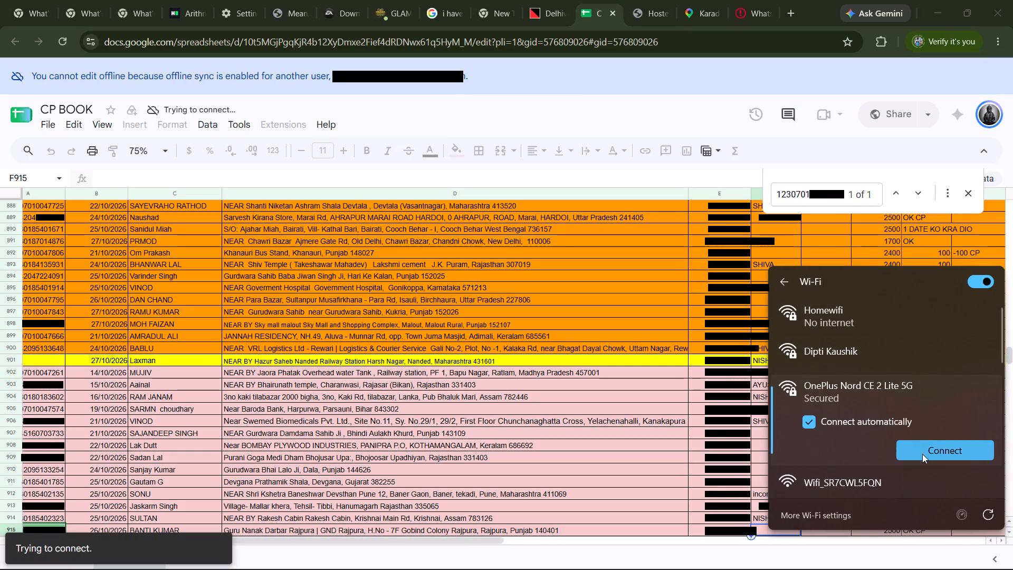
click(922, 454)
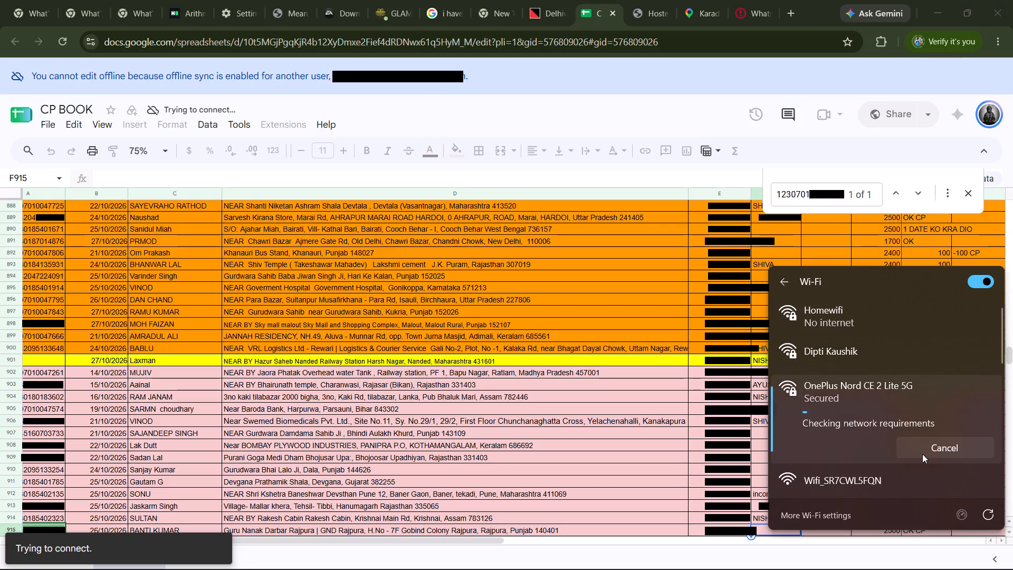
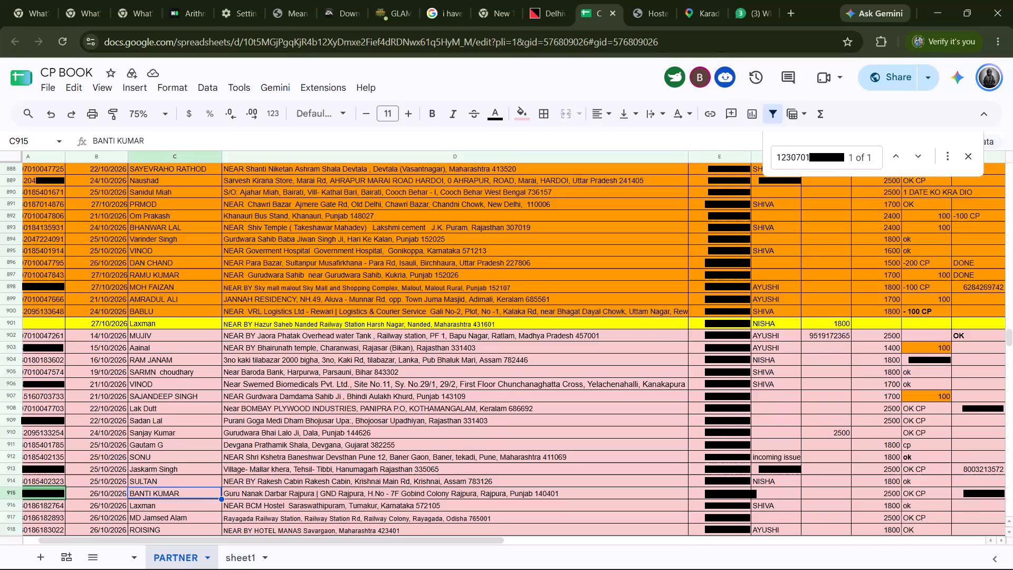
Examine the Rajpura order's cells again in row 915, from its date across to the OK CP remark, ending on column G.
key(Left)
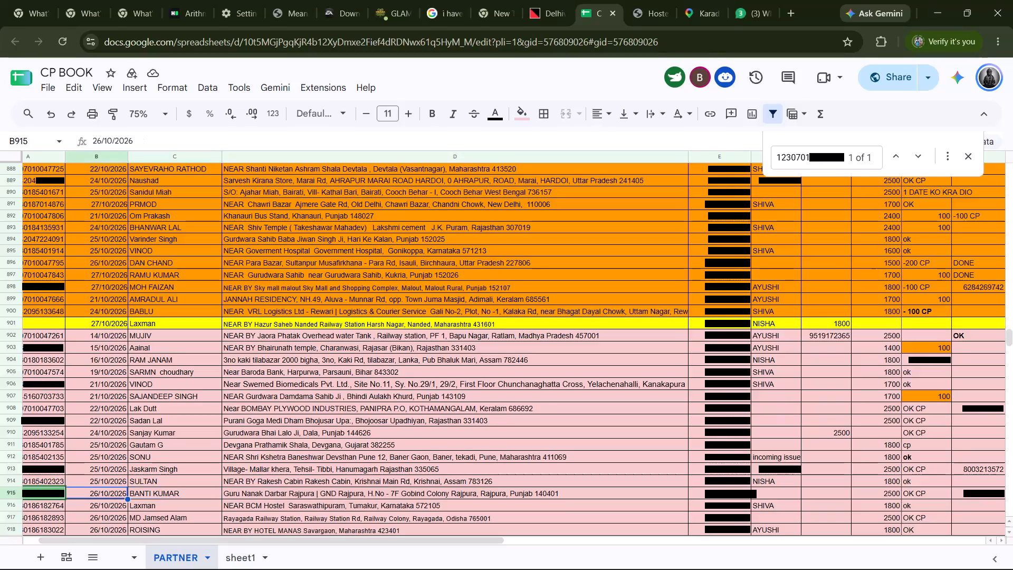
key(Right)
key(Right)
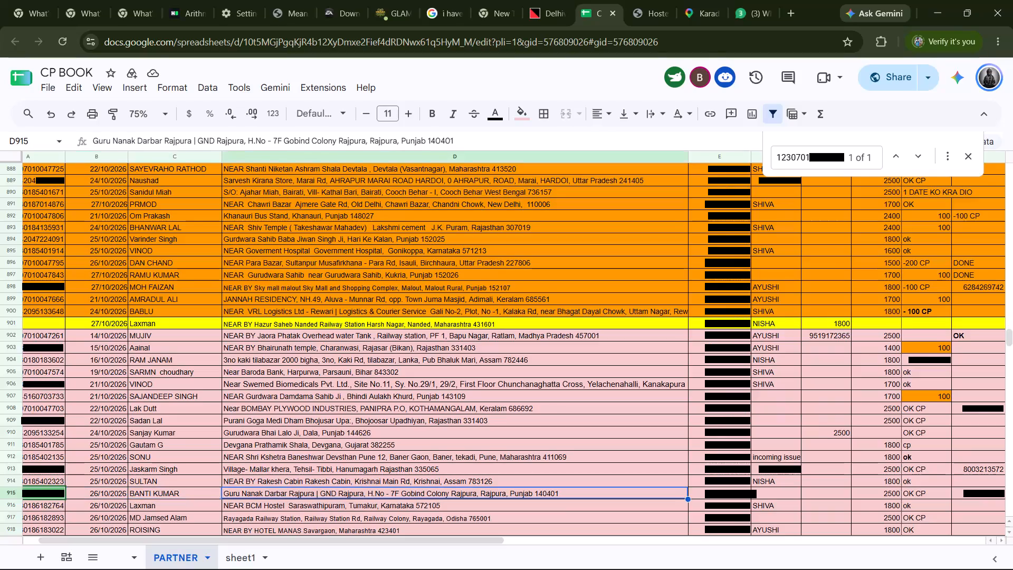
key(Right)
key(Right)
key(Right)
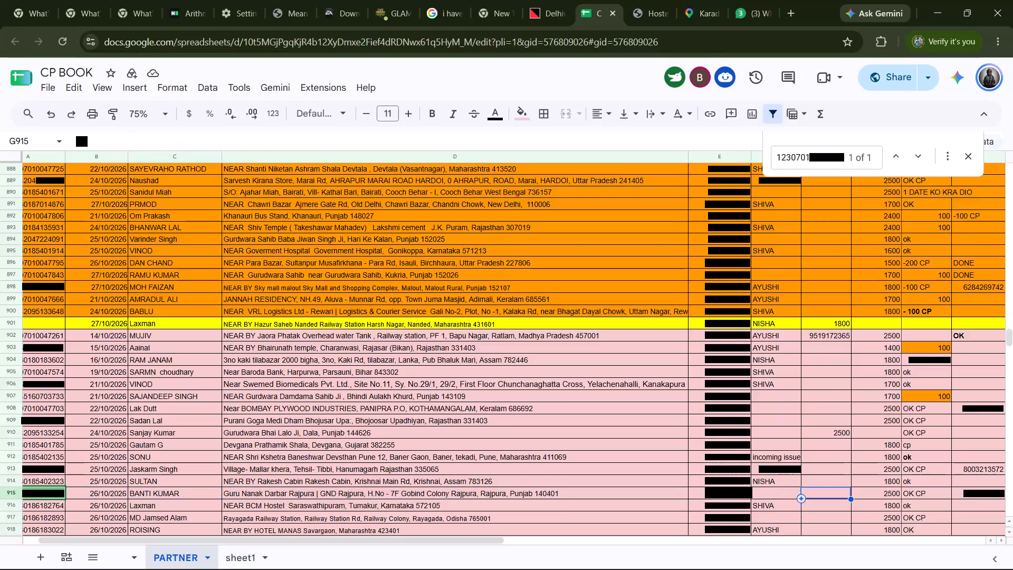
key(Right)
key(Right)
key(Left)
key(Left)
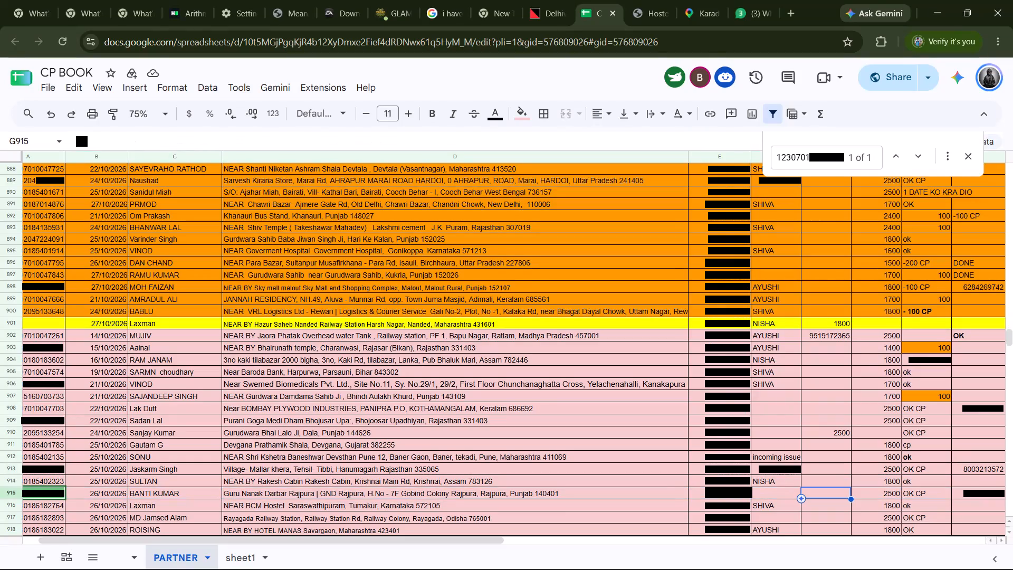
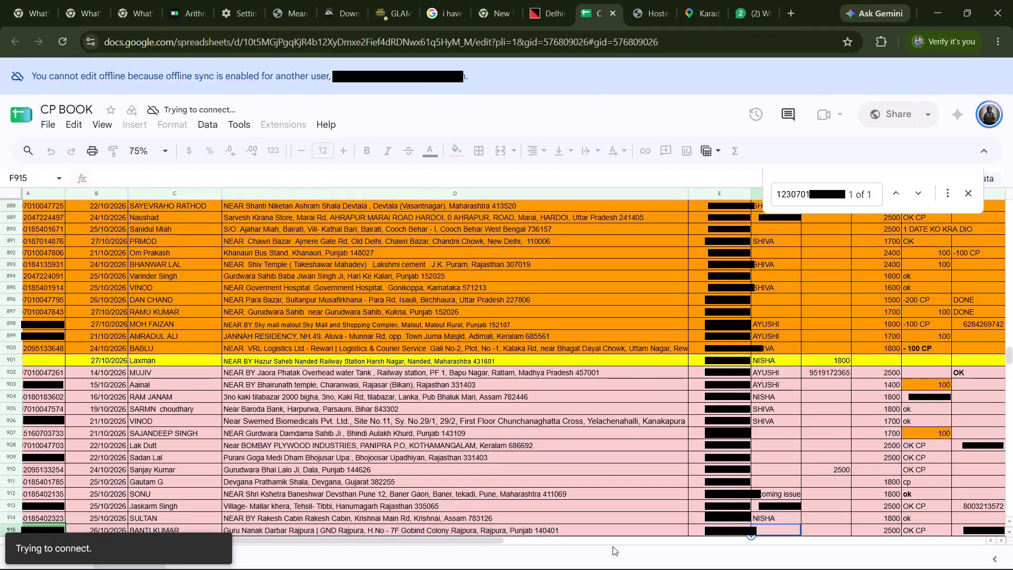
Examine row 915, the Rajpura order, across its amount and remark columns and back to the date and consignee name.
key(Right)
key(Right)
key(Right)
key(Right)
key(Left)
key(Left)
key(Left)
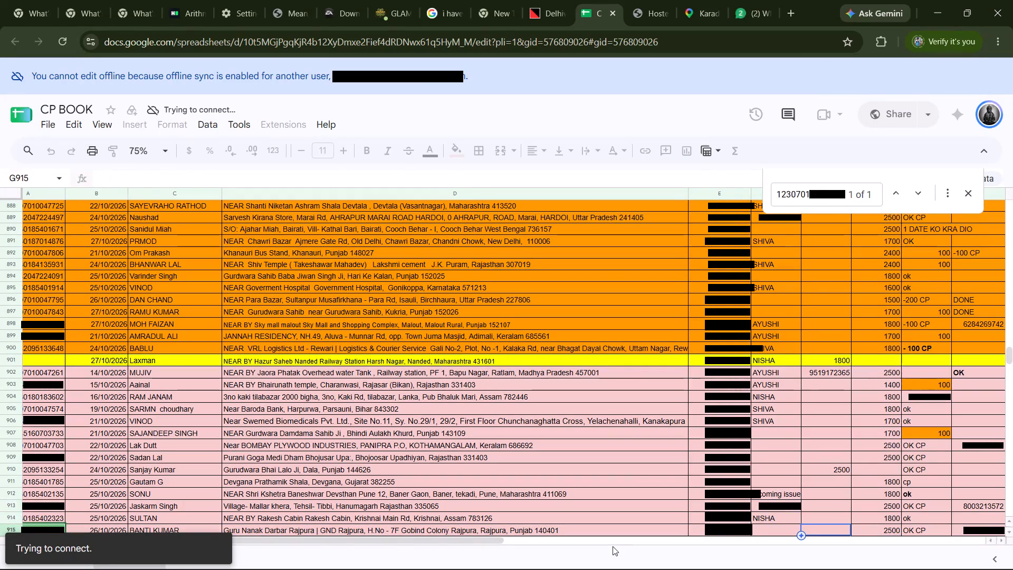
key(Left)
key(Left)
key(Left)
key(Left)
key(Left)
key(Right)
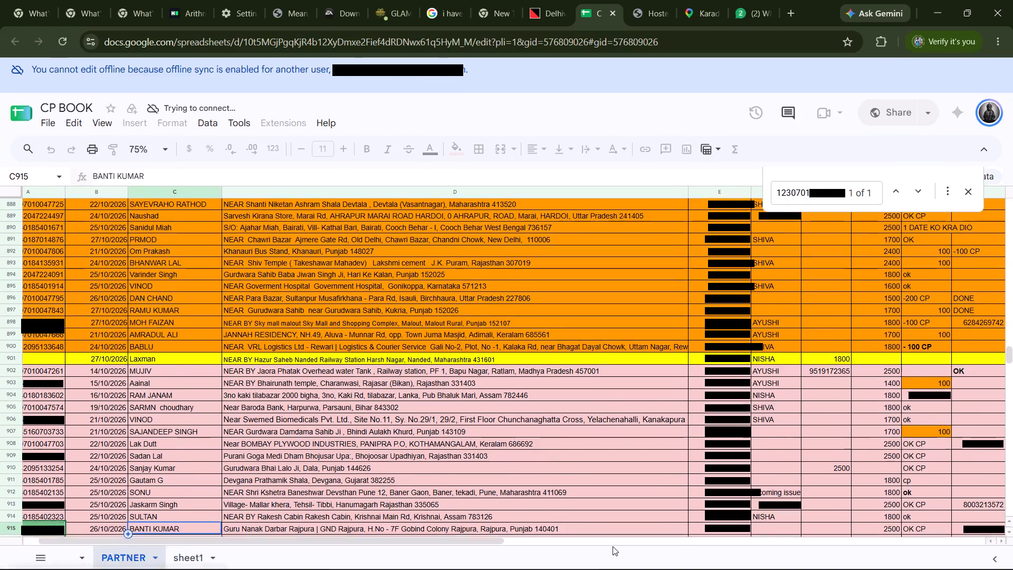
Examine row 915, the Rajpura order, from its AWB number through the amount and remark columns, ending on its contact number cell.
key(Up)
key(Down)
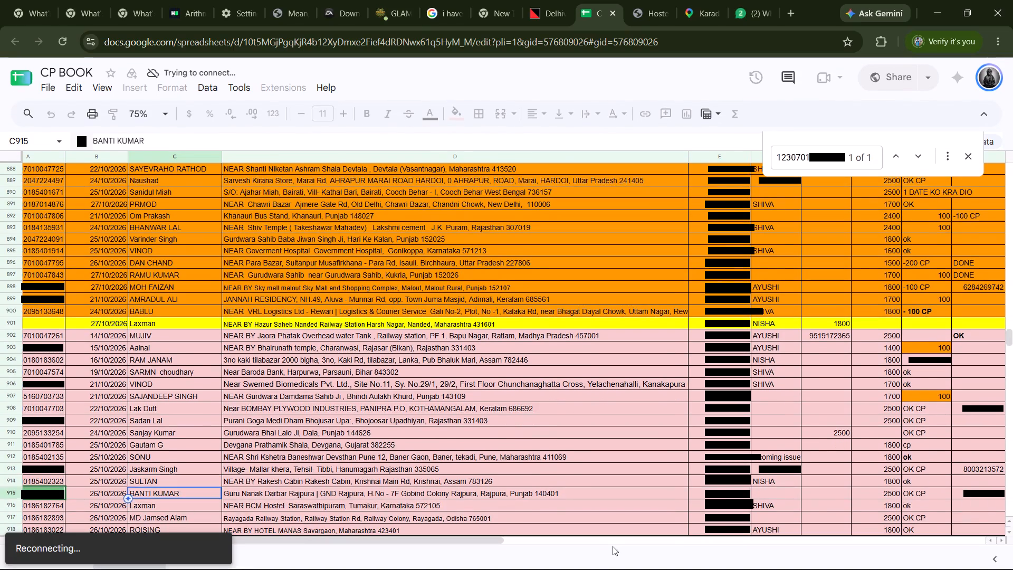
key(Up)
key(Down)
key(Right)
key(Right)
key(Right)
key(Right)
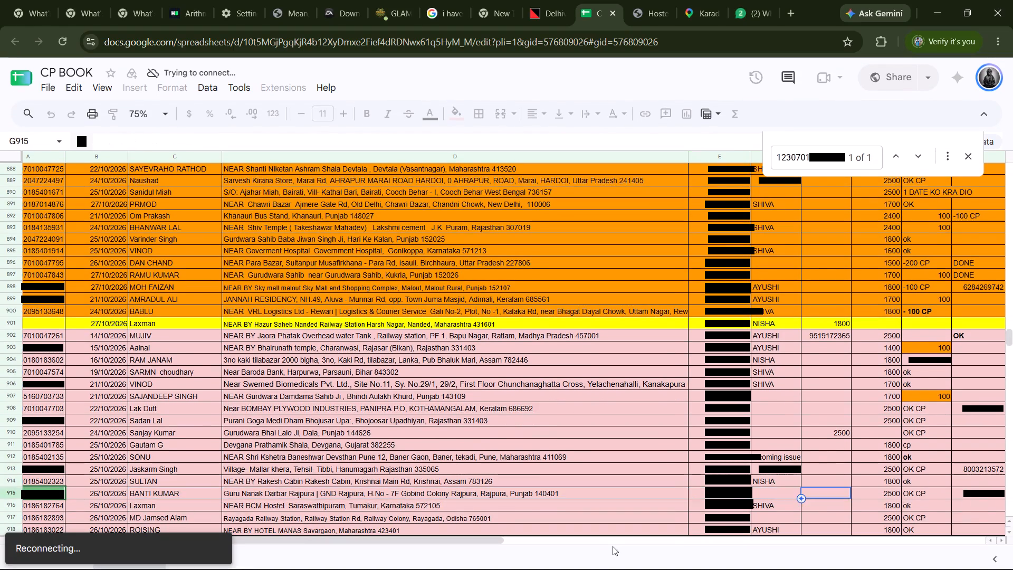
key(Right)
key(Right)
key(Right)
key(Left)
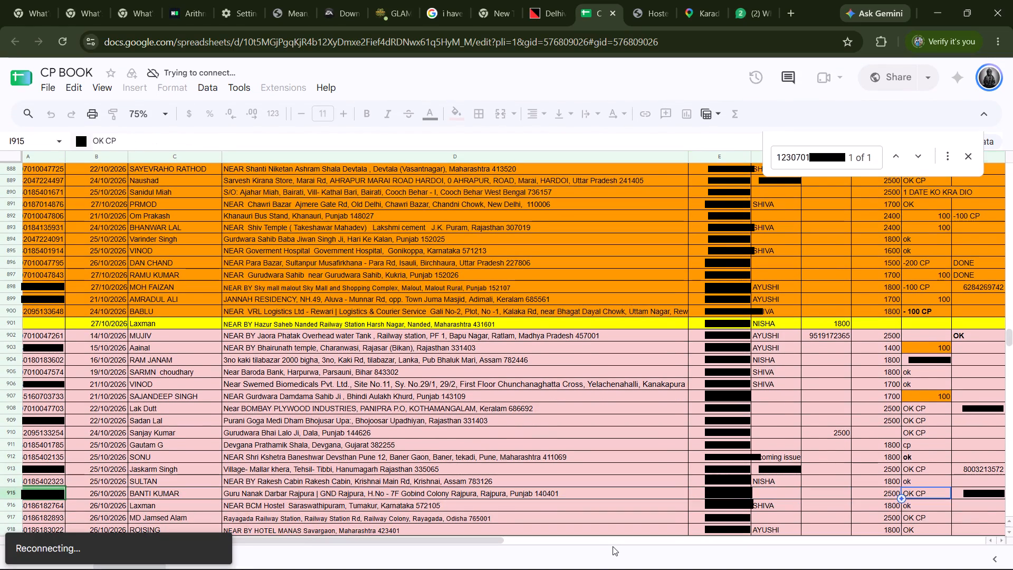
key(Left)
key(Left)
key(Left)
key(Left)
key(Left)
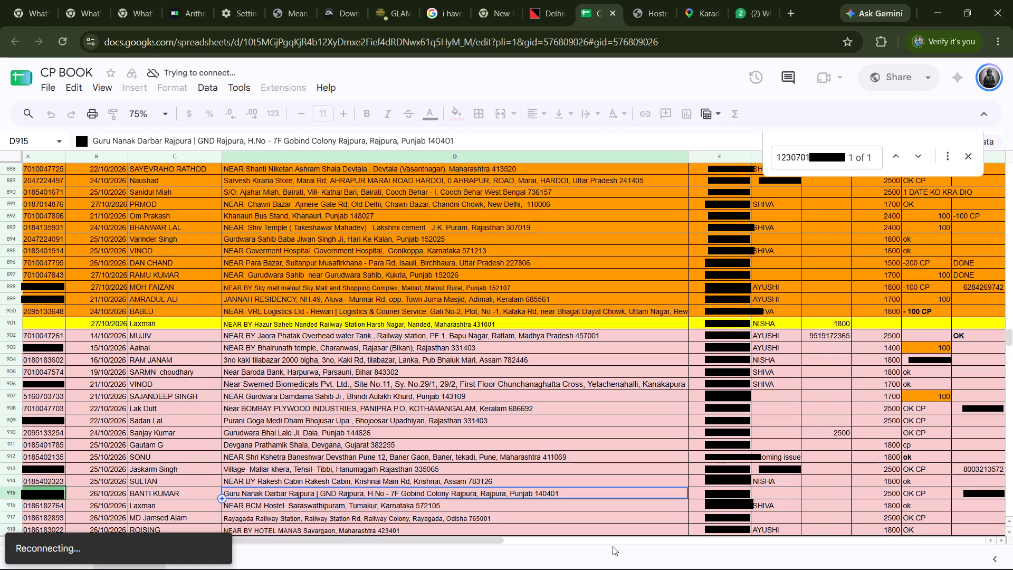
key(Left)
key(Right)
key(Right)
key(Right)
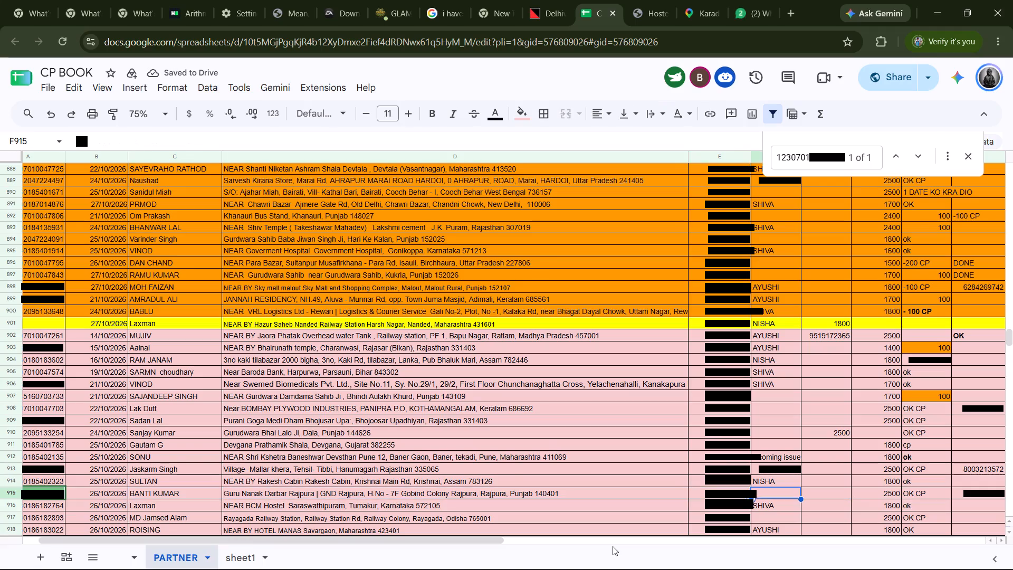
key(Right)
key(Right)
key(Right)
key(Right)
key(Right)
key(Left)
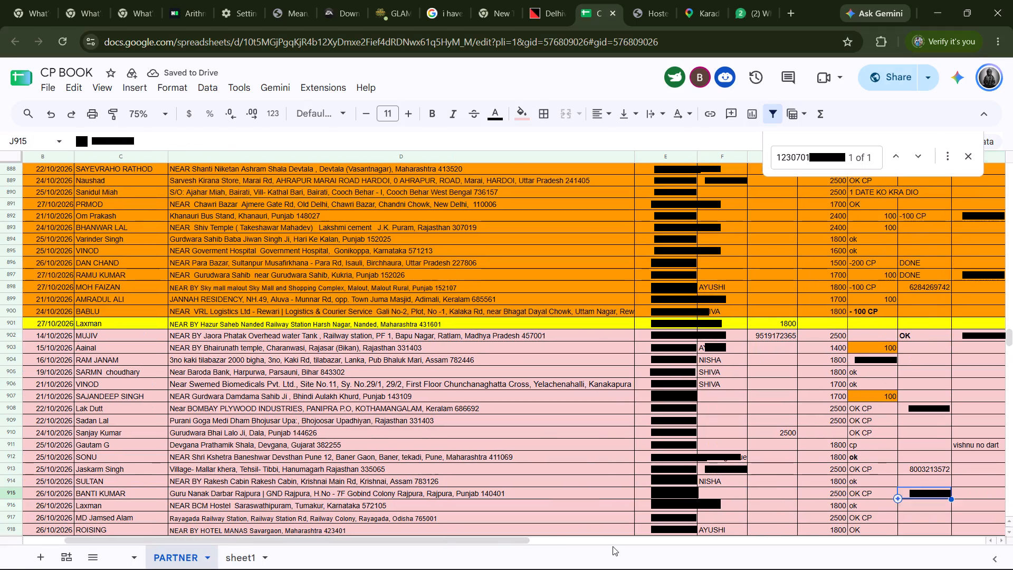
key(Left)
key(Left)
key(Left)
key(Left)
key(Left)
key(Left)
key(Left)
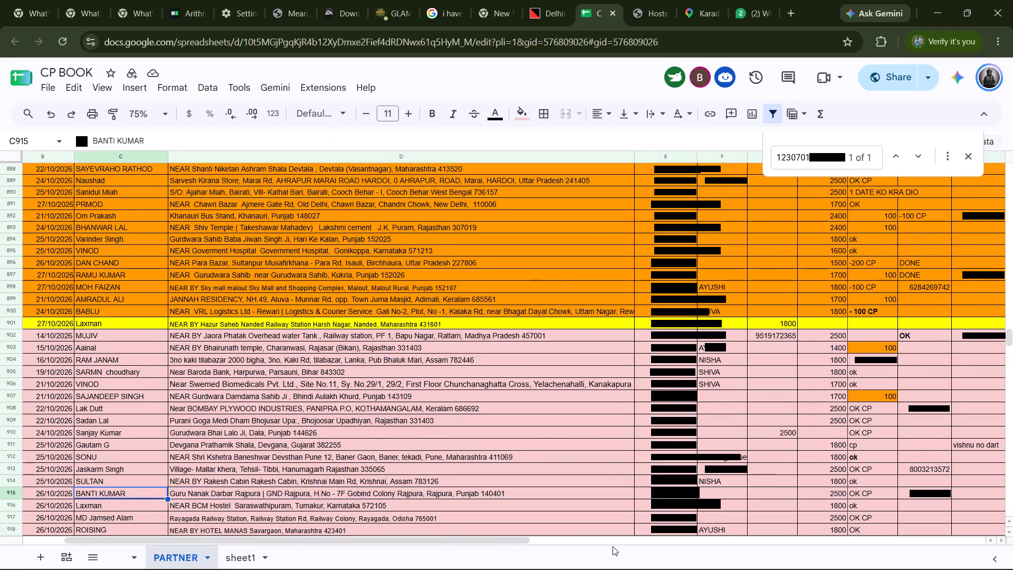
key(Left)
key(Left)
key(Left)
key(Right)
key(Right)
key(Right)
key(Right)
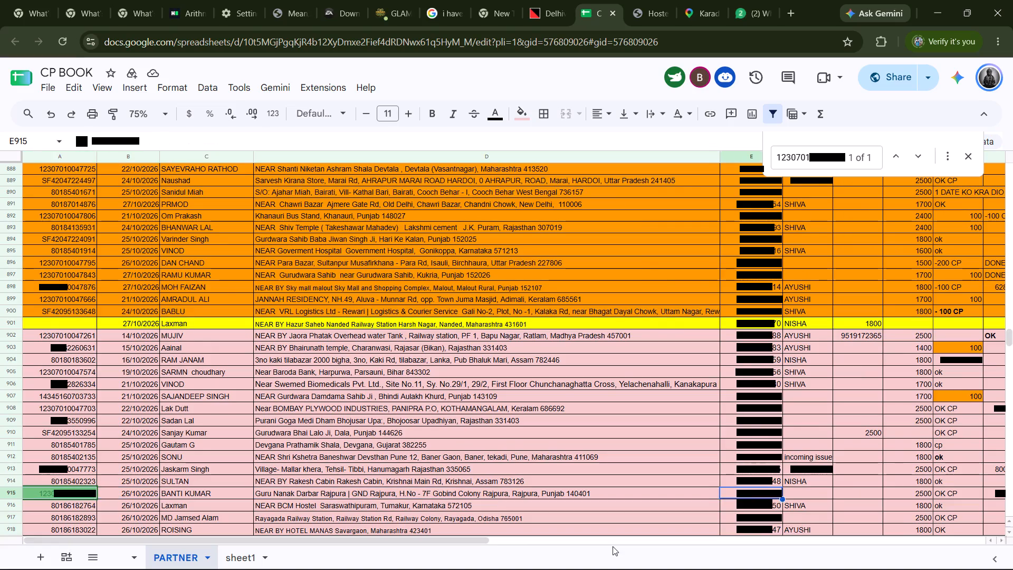
key(Right)
key(Right)
key(Right)
key(Right)
key(Right)
key(Left)
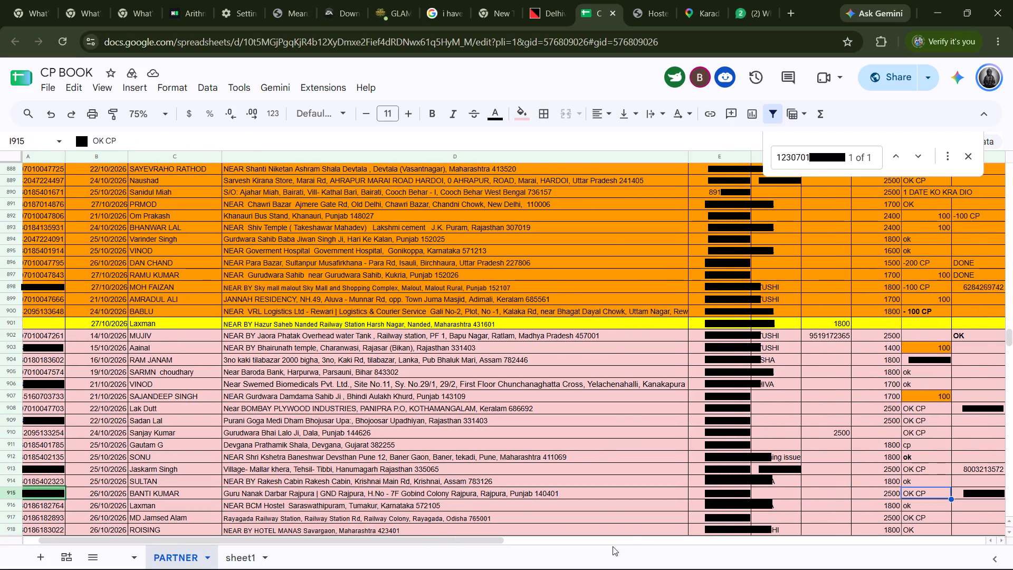
key(Left)
key(Left)
key(Left)
key(Left)
key(Left)
key(Left)
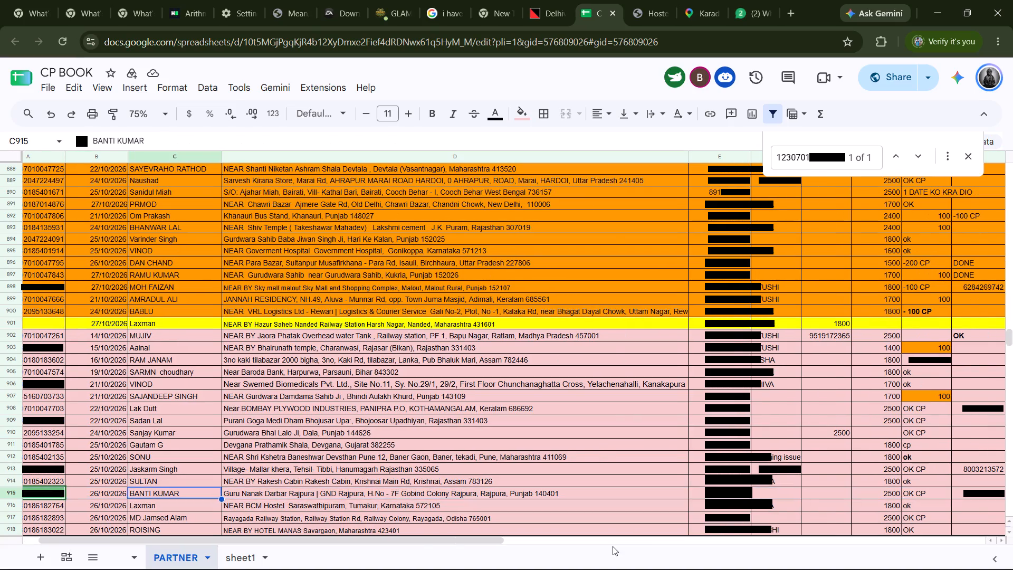
key(Left)
key(Right)
key(Right)
key(Right)
key(Right)
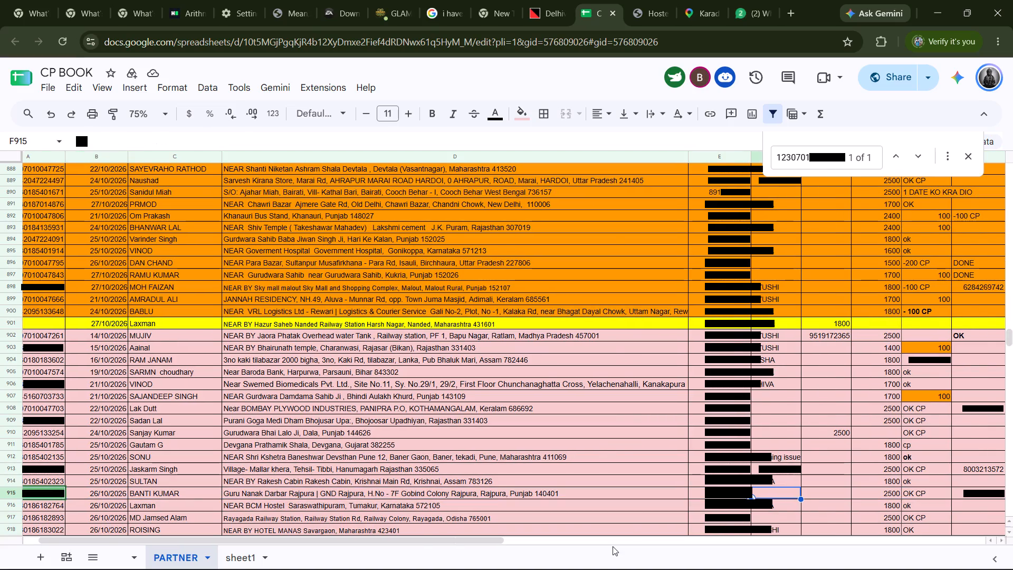
key(Right)
key(Left)
key(Left)
key(Left)
key(Left)
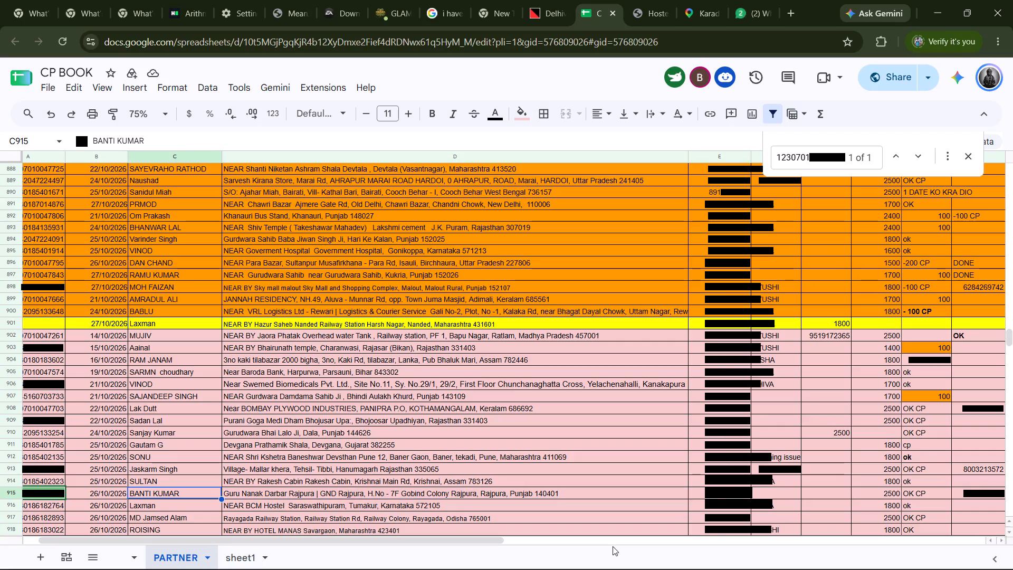
key(Right)
key(Right)
key(Right)
key(Right)
key(Right)
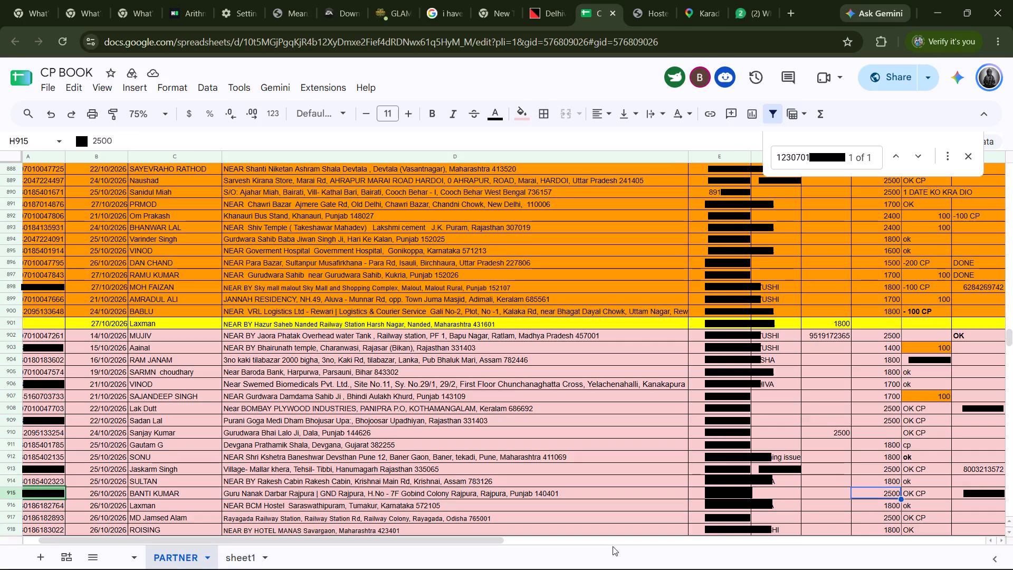
key(Right)
key(Right)
key(Left)
key(Left)
key(Left)
key(Left)
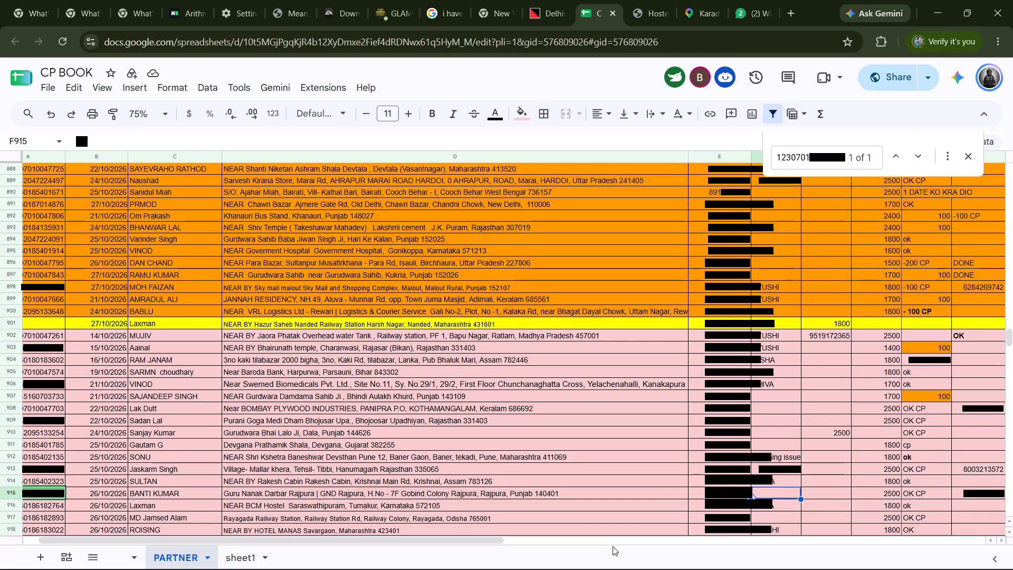
key(Left)
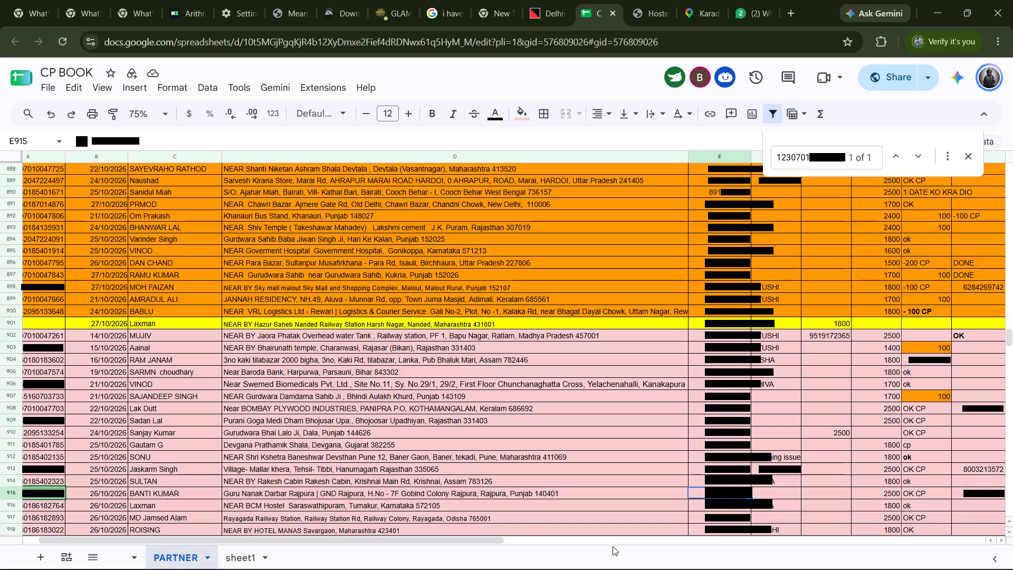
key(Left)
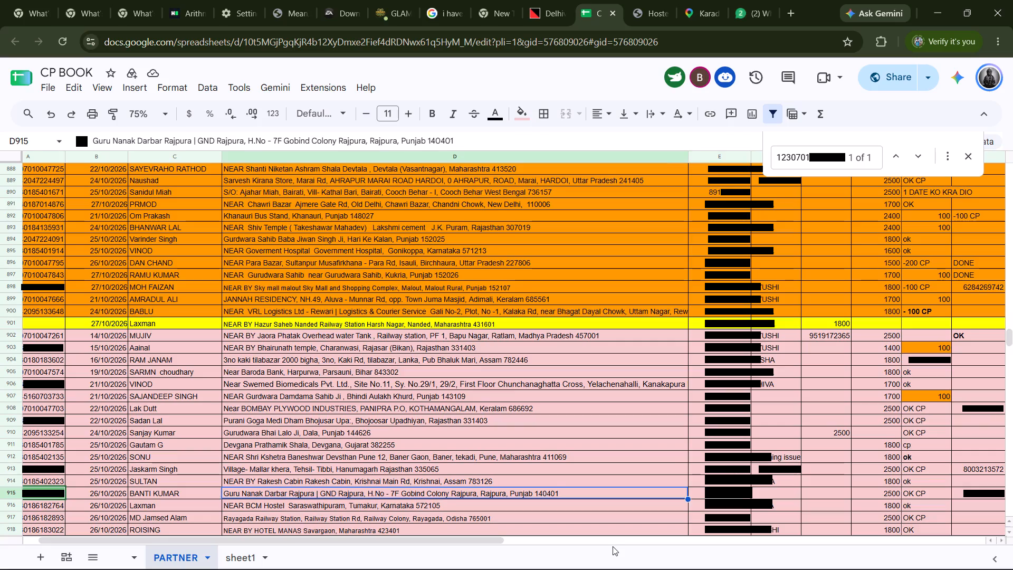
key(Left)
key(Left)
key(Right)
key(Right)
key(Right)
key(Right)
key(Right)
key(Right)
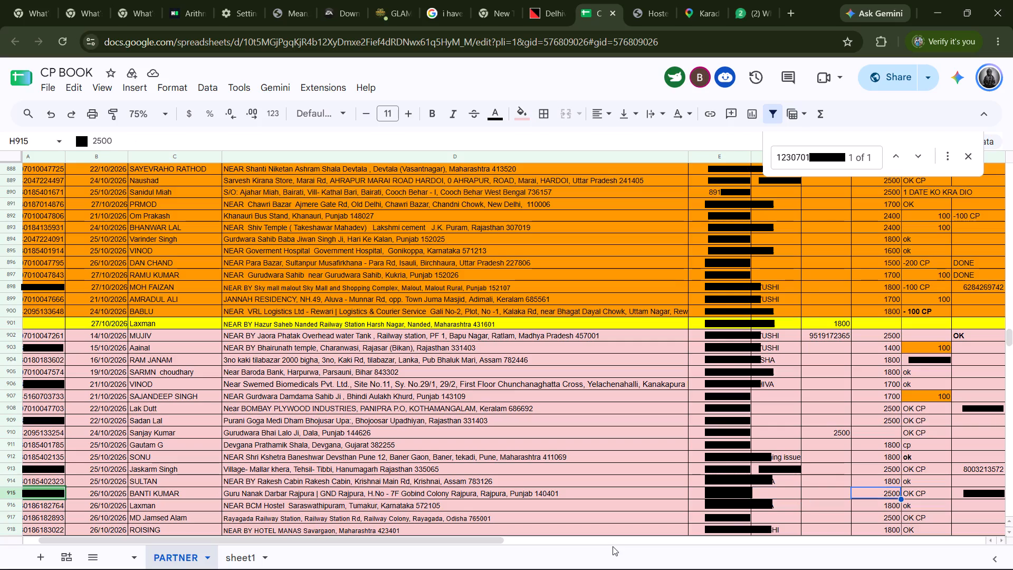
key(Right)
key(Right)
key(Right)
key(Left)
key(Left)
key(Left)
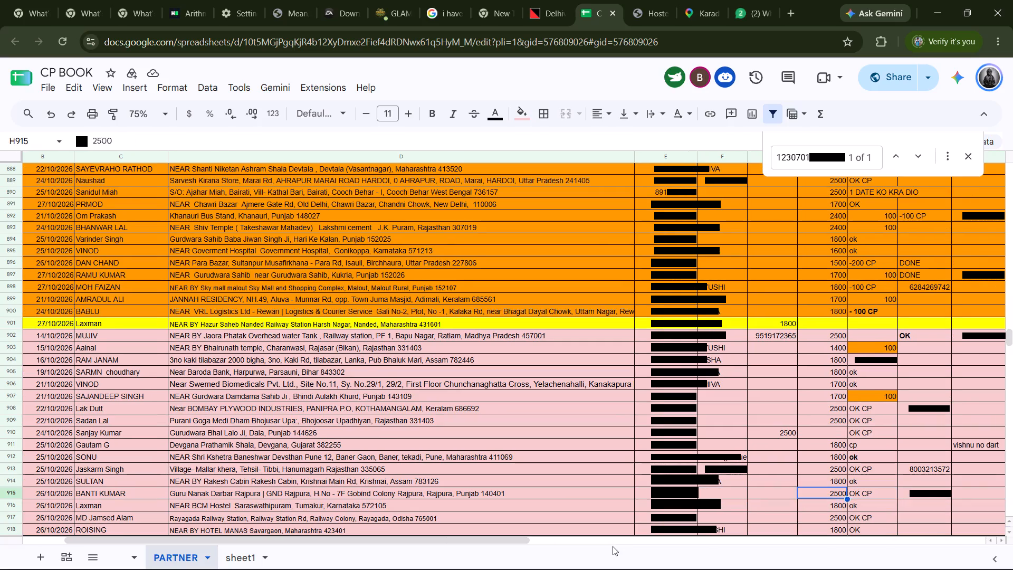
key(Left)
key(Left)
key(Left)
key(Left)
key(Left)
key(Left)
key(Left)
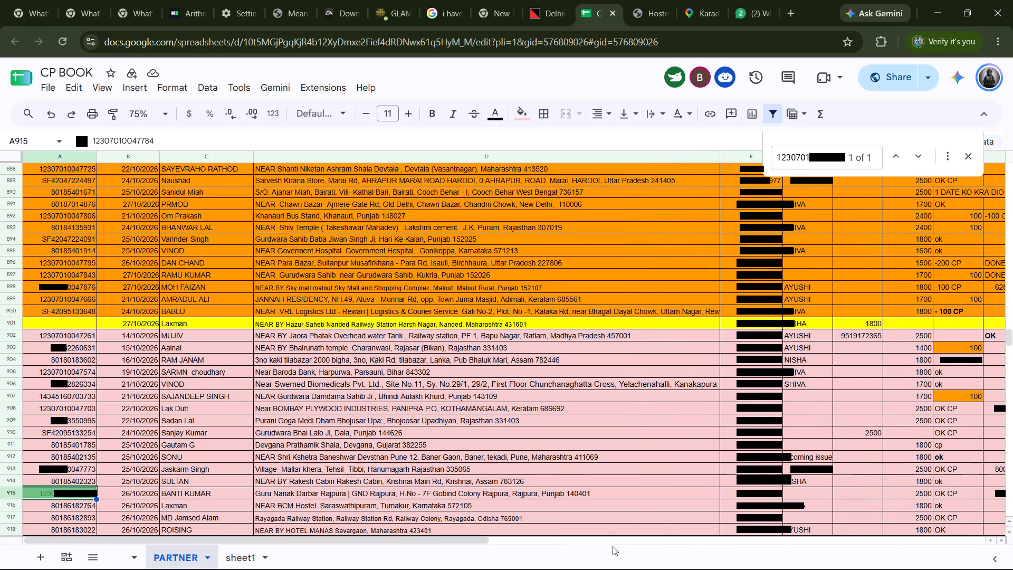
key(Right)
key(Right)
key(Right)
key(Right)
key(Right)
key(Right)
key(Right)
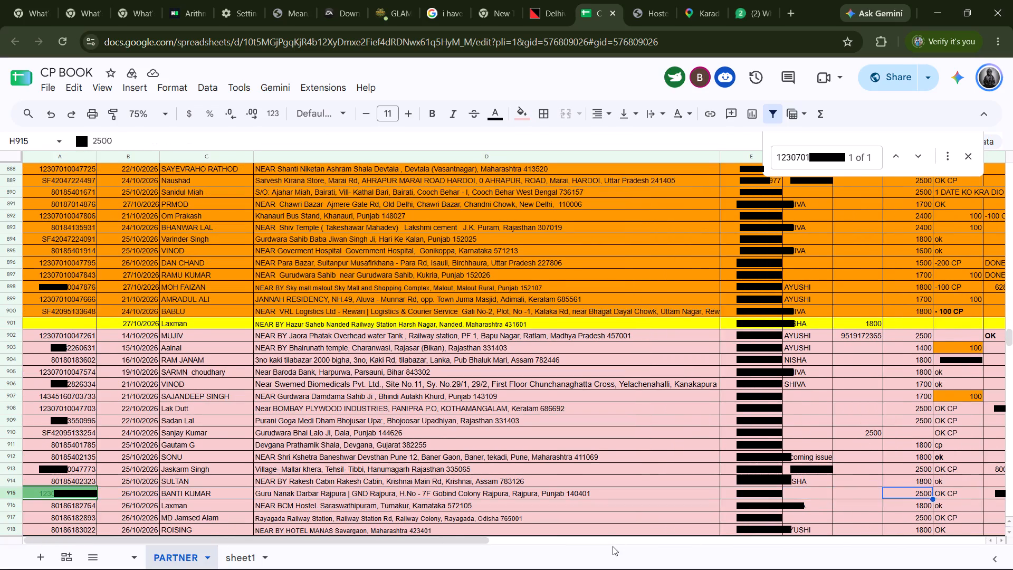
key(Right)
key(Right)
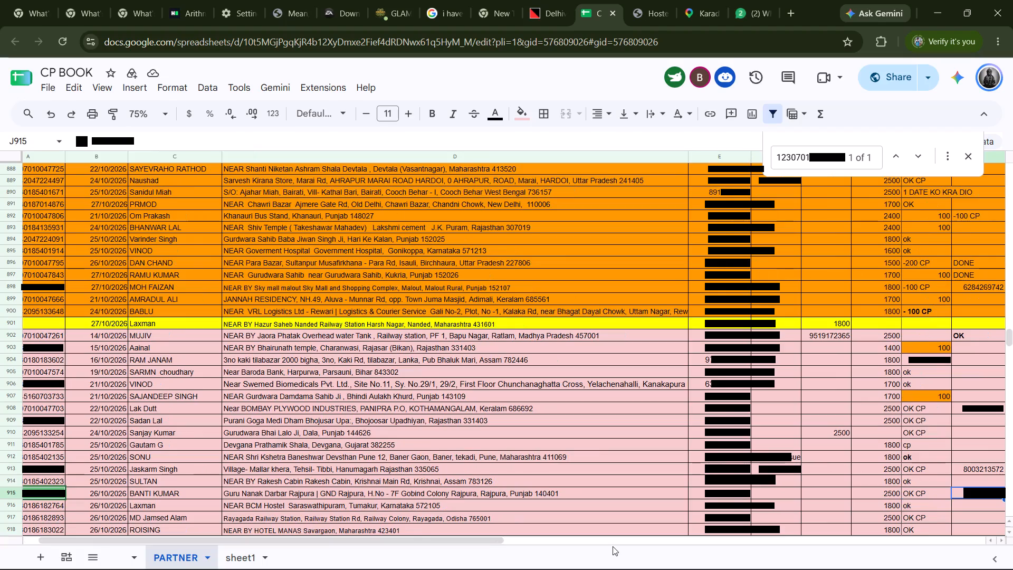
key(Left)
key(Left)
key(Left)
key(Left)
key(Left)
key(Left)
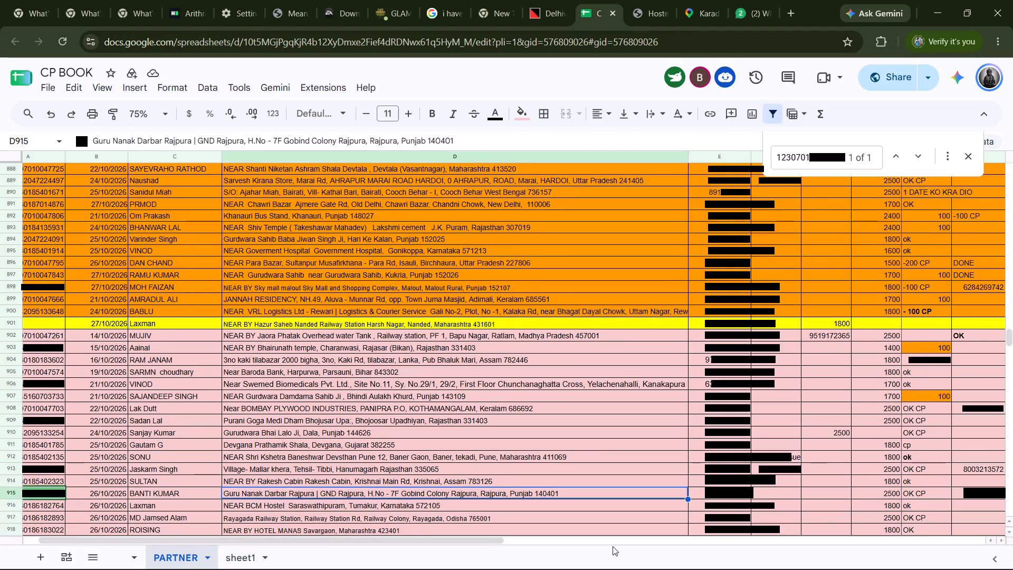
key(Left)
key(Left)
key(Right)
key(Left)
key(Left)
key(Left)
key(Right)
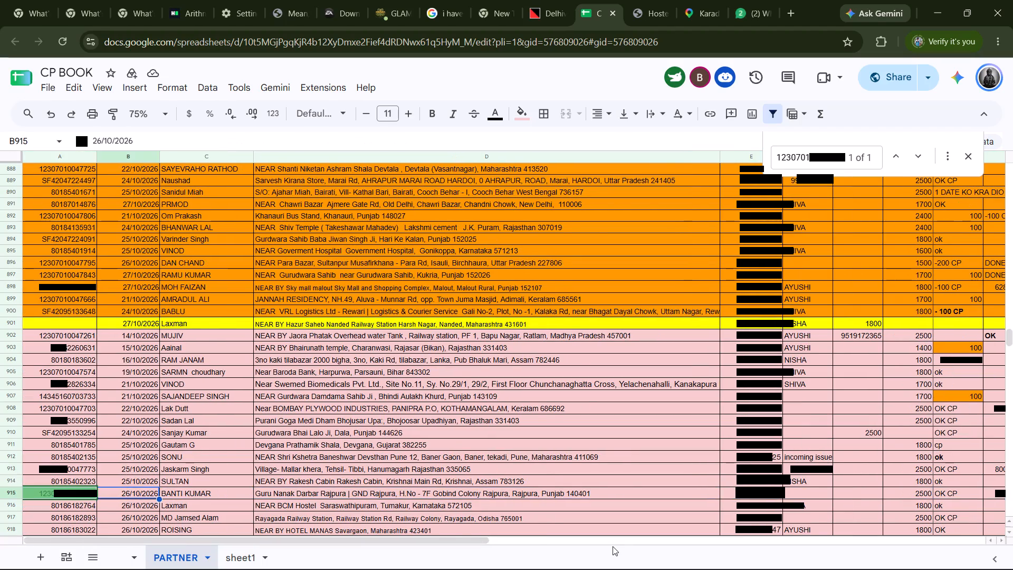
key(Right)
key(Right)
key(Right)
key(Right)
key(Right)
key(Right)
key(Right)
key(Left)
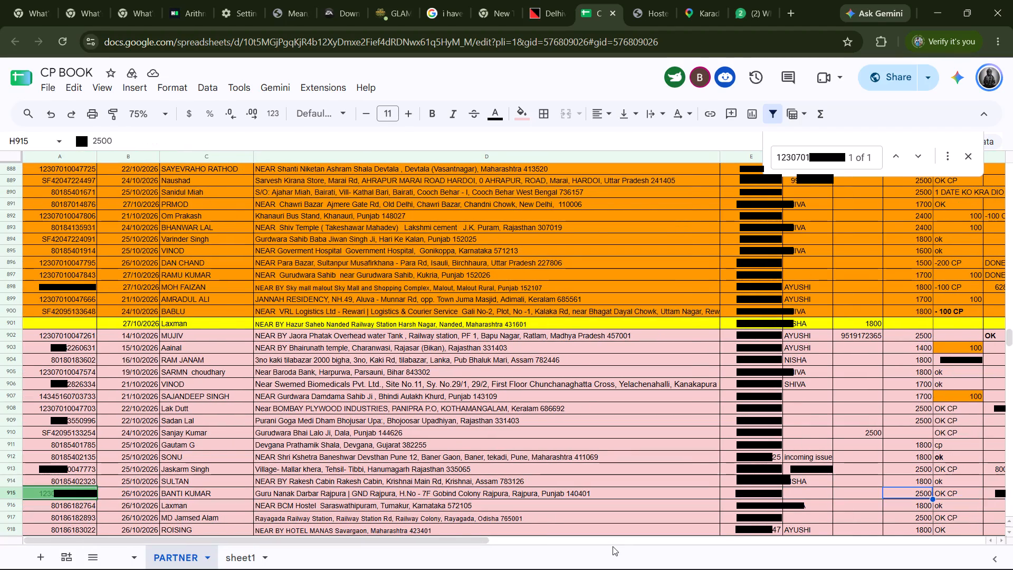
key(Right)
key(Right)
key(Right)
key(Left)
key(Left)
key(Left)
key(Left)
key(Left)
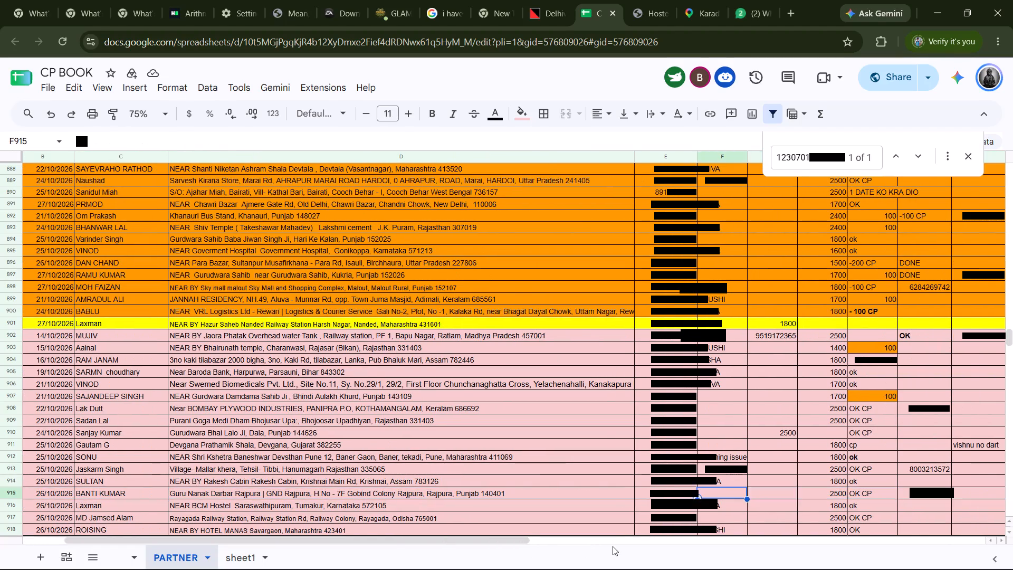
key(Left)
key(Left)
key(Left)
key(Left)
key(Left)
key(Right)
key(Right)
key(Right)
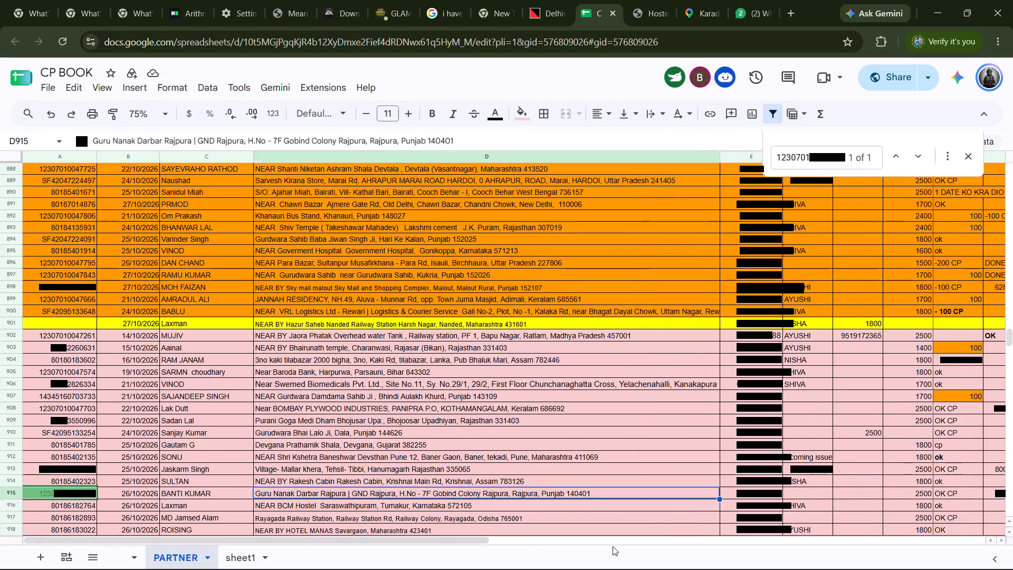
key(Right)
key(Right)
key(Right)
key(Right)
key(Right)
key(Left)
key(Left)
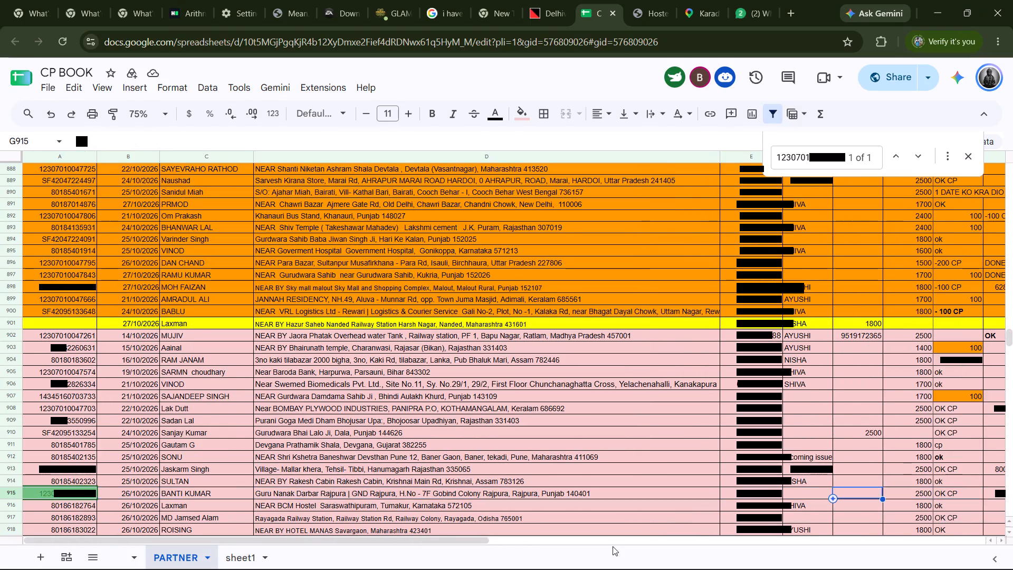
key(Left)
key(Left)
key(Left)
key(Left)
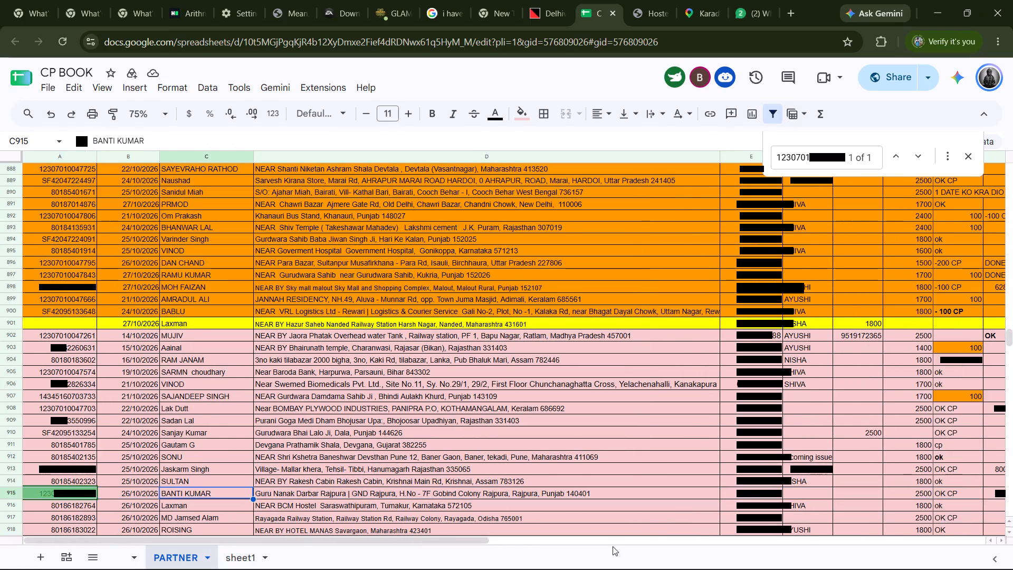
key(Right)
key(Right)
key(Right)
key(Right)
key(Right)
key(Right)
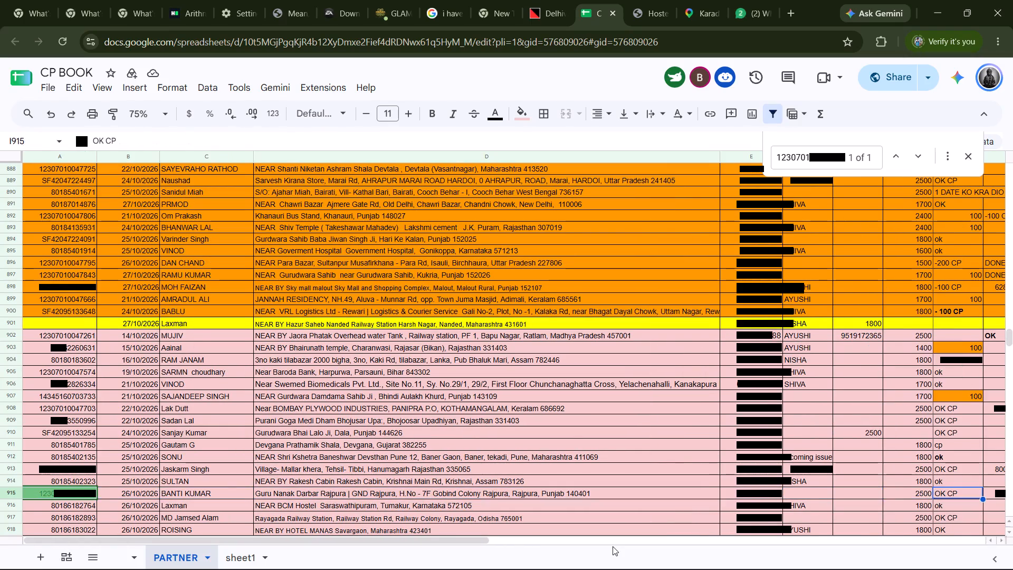
Examine row 915, the Rajpura order, across its AWB number, consignee, address, amount and remark cells, ending on its contact number cell.
key(Right)
key(Right)
key(Left)
key(Left)
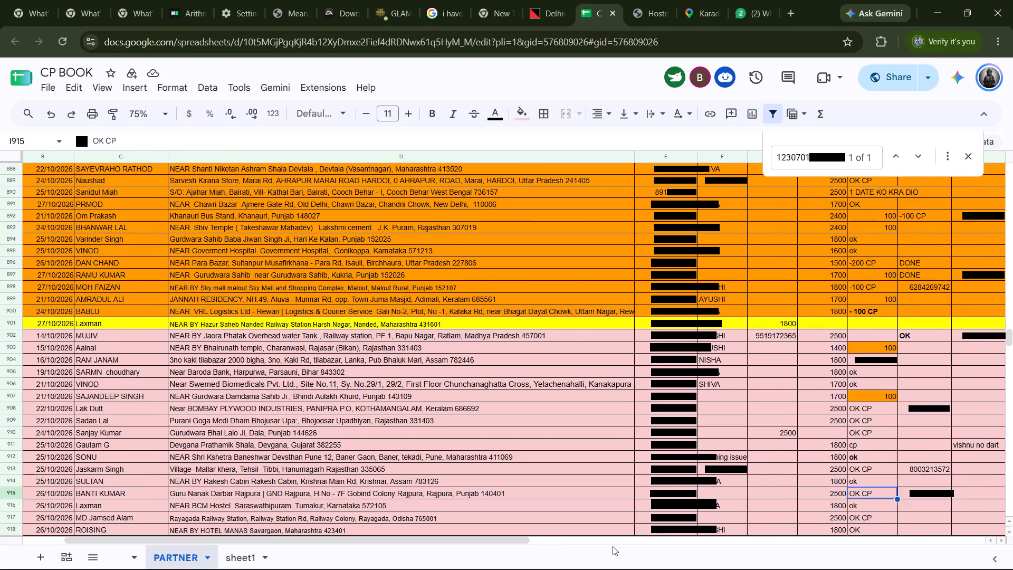
key(Left)
key(Left)
key(Left)
key(Left)
key(Left)
key(Left)
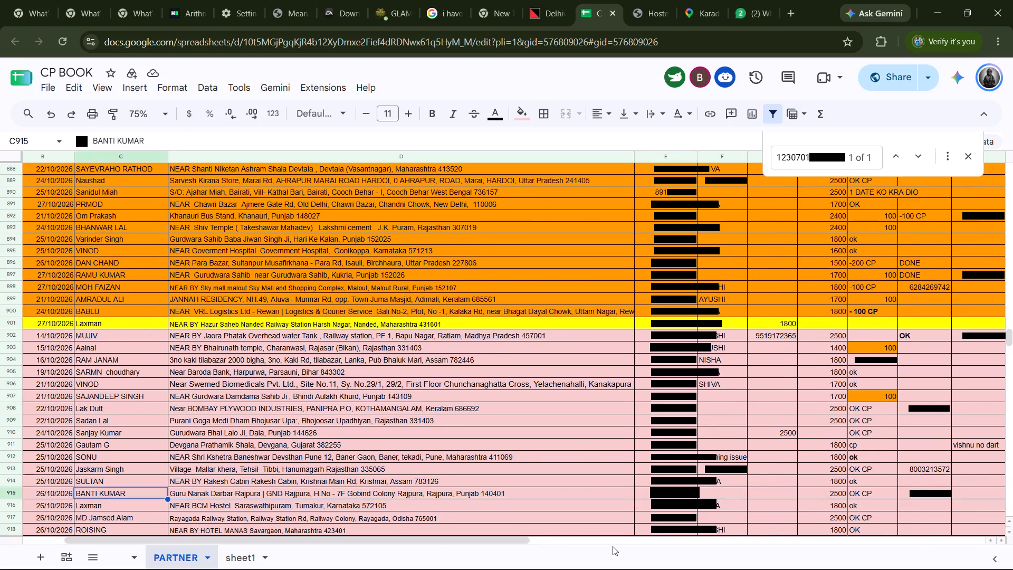
key(Left)
key(Left)
key(Left)
key(Right)
key(Right)
key(Right)
key(Right)
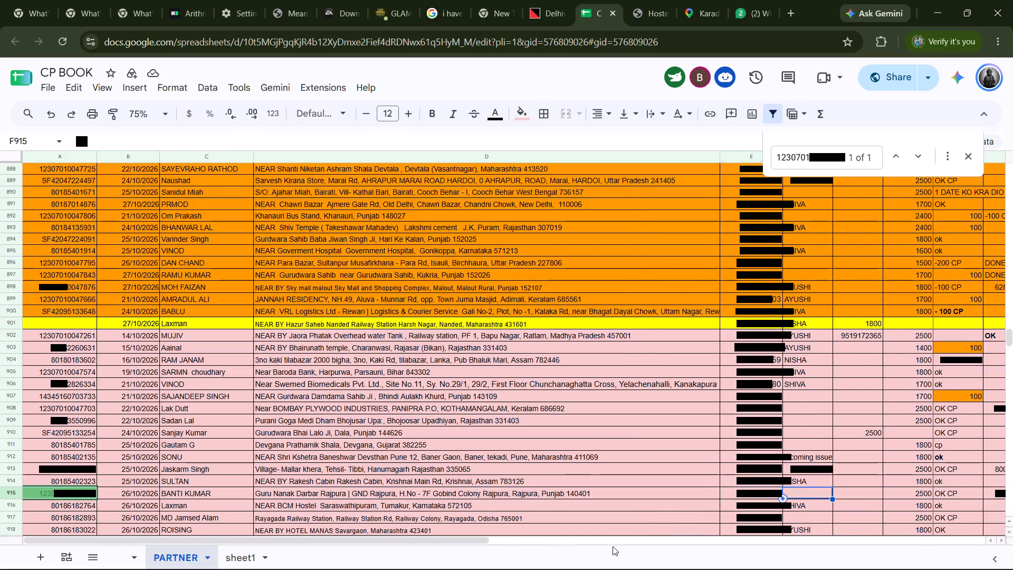
key(Right)
key(Right)
key(Right)
key(Right)
key(Right)
key(Right)
key(Left)
key(Left)
key(Left)
key(Left)
key(Left)
key(Left)
key(Left)
key(Left)
key(Left)
key(Left)
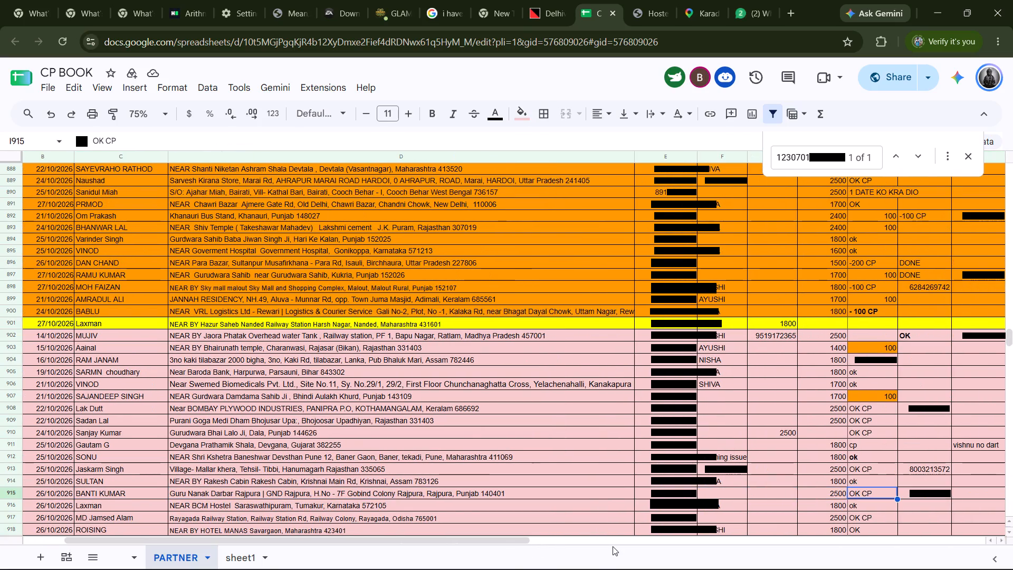
key(Left)
key(Right)
key(Right)
key(Right)
key(Right)
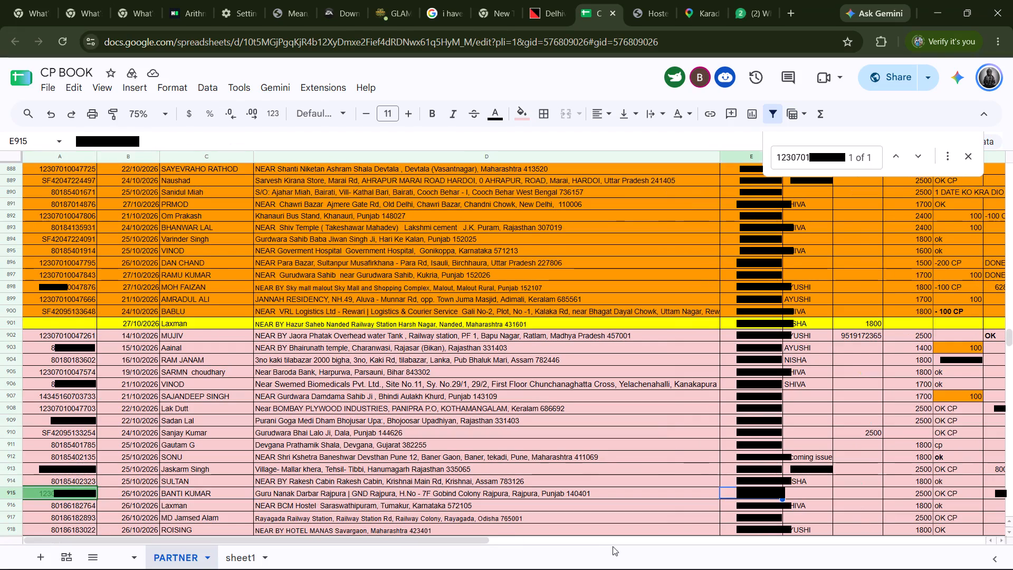
key(Right)
key(Right)
key(Right)
key(Right)
key(Left)
key(Left)
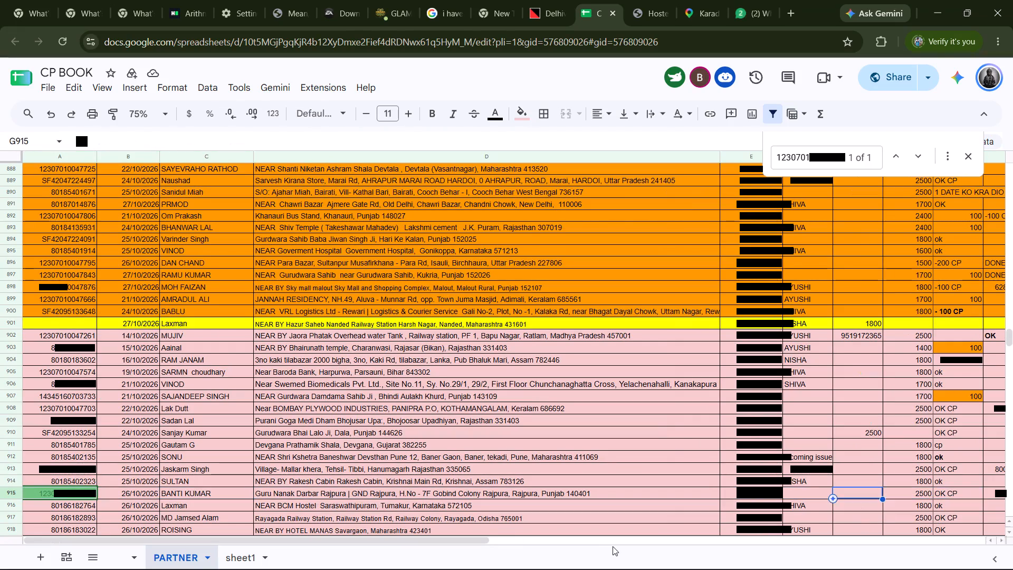
key(Left)
key(Left)
key(Left)
key(Right)
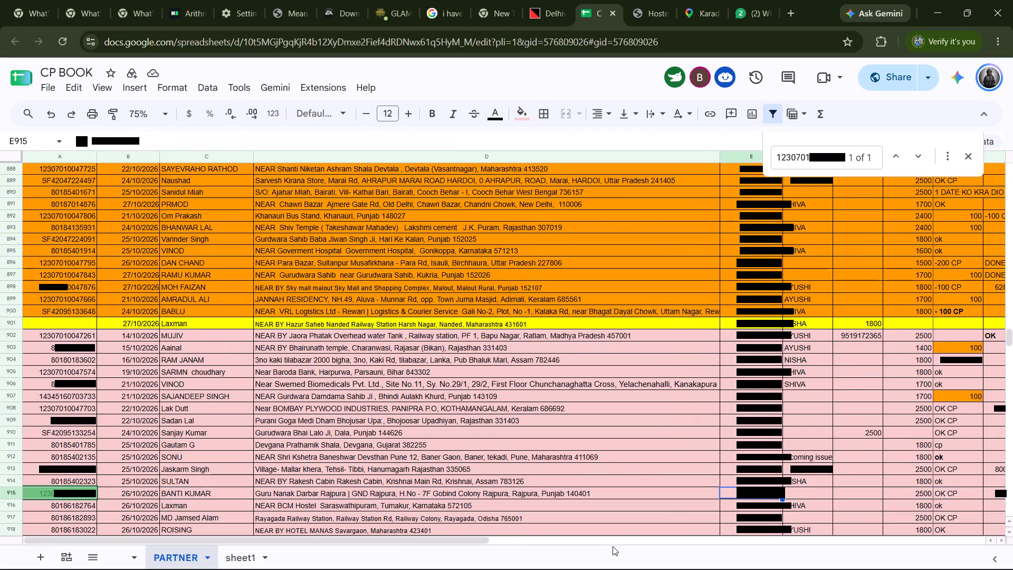
key(Right)
key(Right)
key(Right)
key(Right)
key(Right)
key(Left)
key(Left)
key(Left)
key(Left)
key(Left)
key(Left)
key(Left)
key(Left)
key(Left)
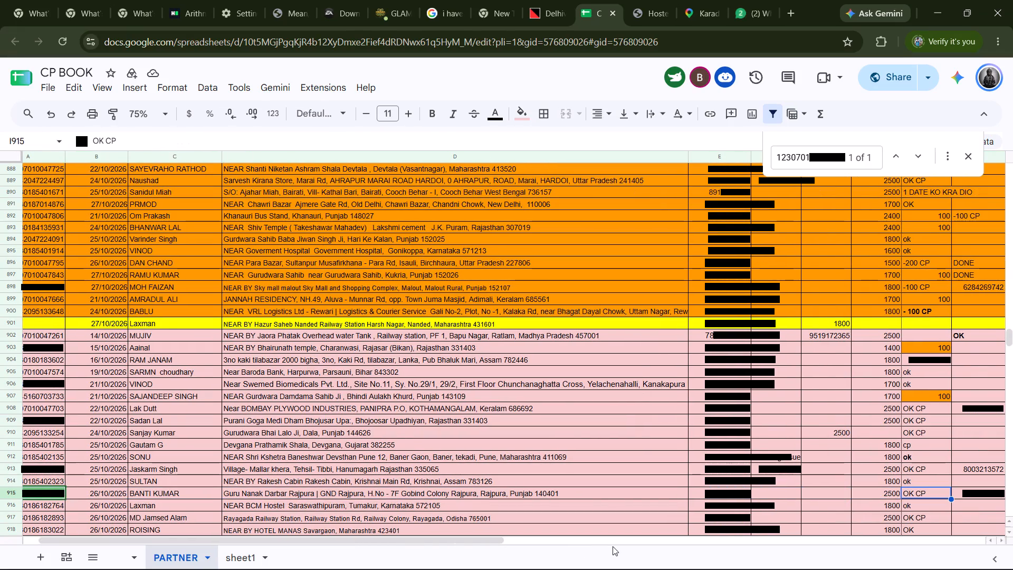
key(Right)
key(Right)
key(Right)
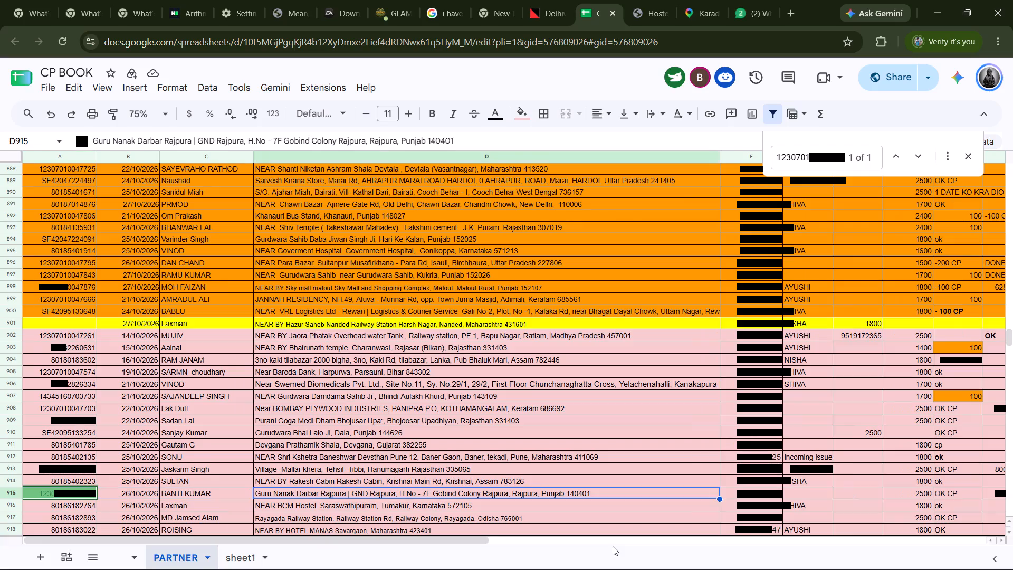
key(Right)
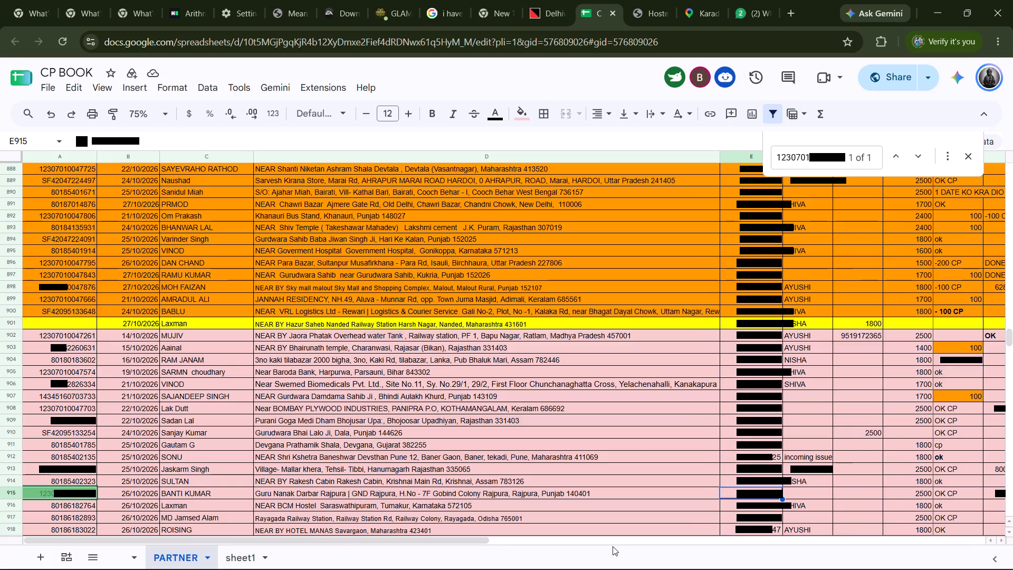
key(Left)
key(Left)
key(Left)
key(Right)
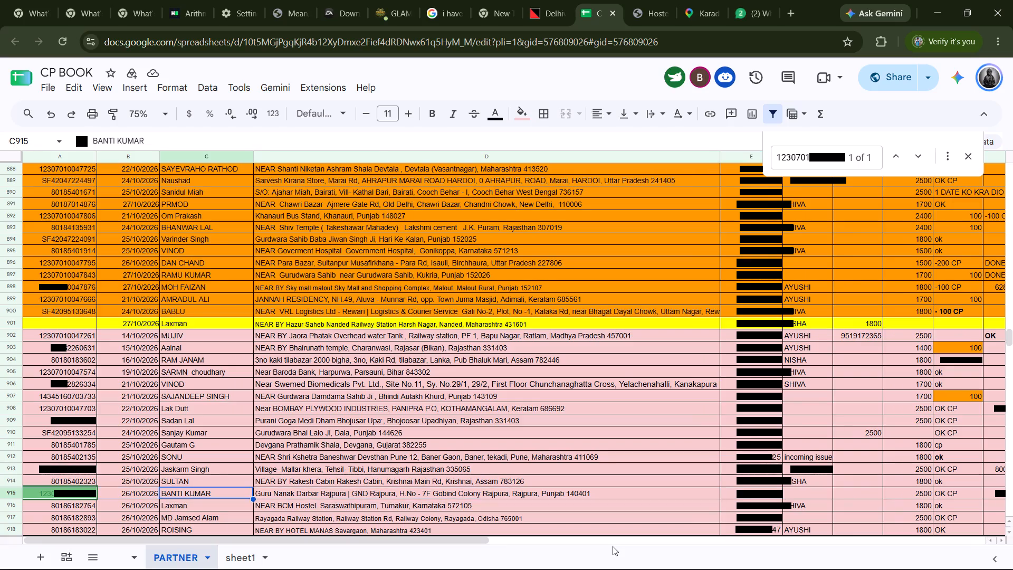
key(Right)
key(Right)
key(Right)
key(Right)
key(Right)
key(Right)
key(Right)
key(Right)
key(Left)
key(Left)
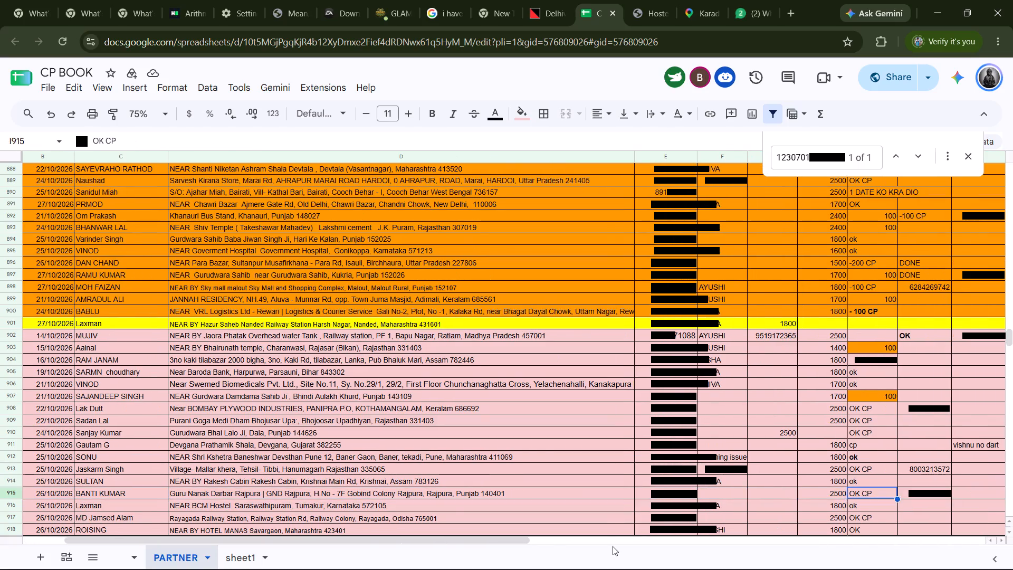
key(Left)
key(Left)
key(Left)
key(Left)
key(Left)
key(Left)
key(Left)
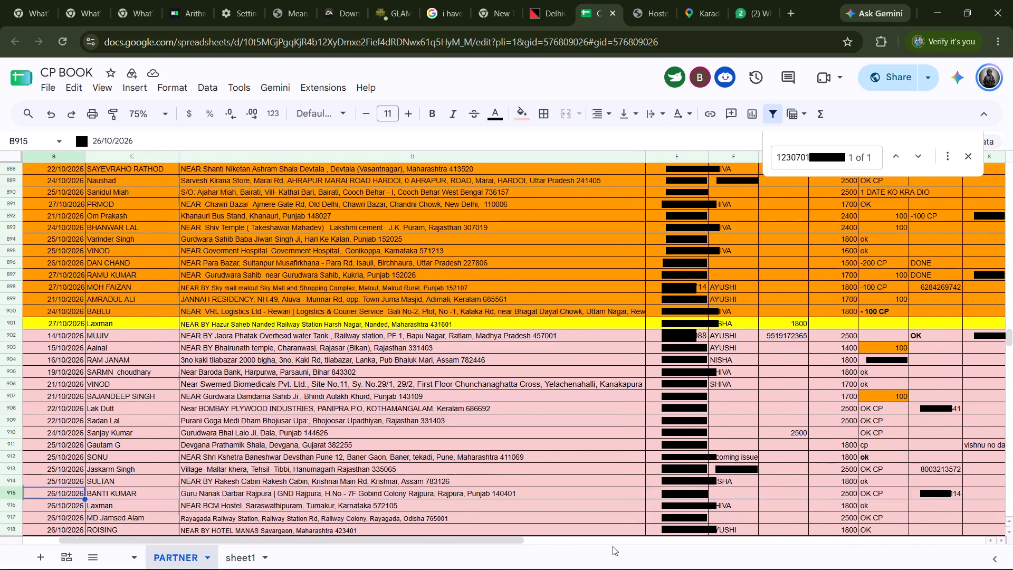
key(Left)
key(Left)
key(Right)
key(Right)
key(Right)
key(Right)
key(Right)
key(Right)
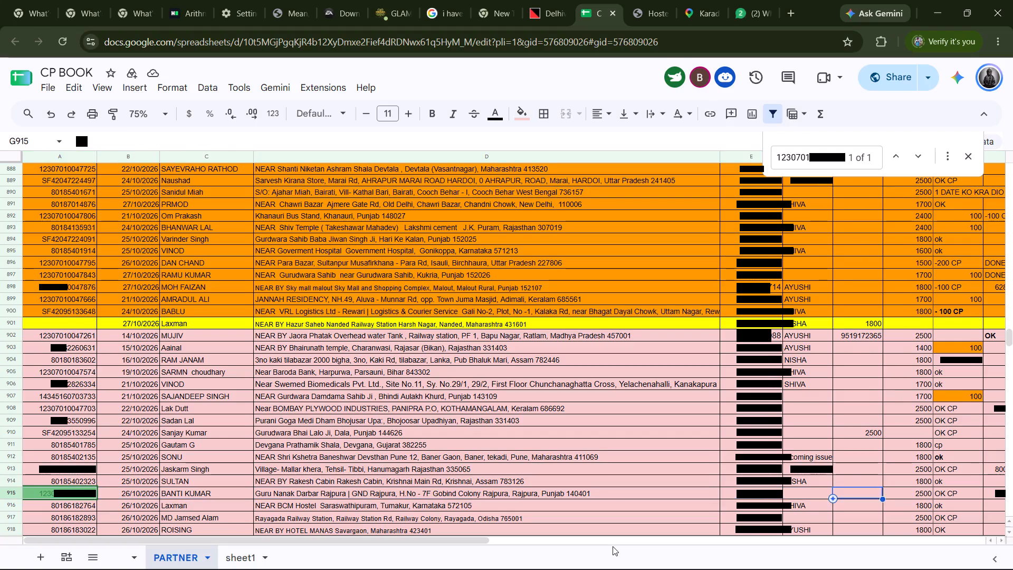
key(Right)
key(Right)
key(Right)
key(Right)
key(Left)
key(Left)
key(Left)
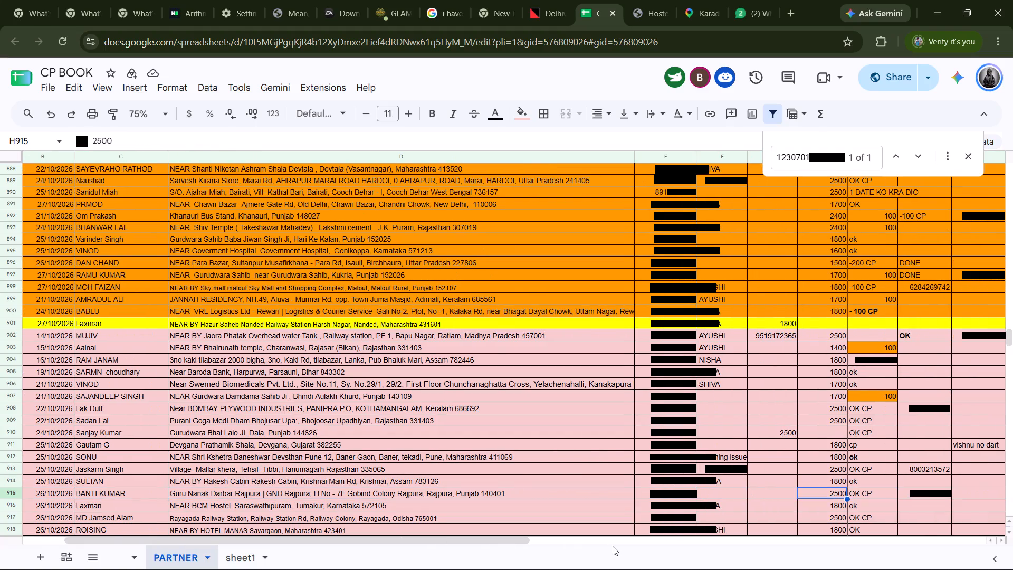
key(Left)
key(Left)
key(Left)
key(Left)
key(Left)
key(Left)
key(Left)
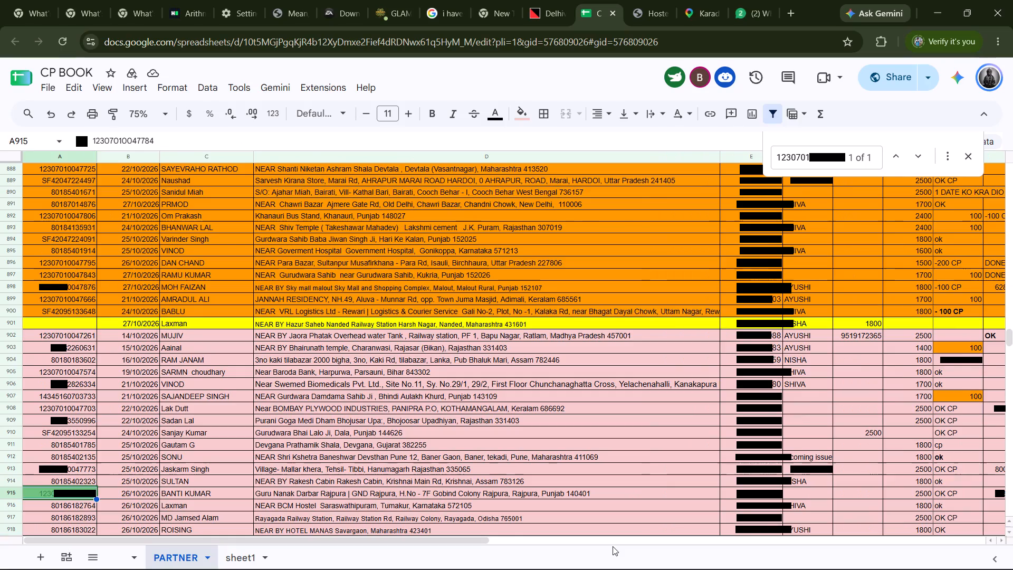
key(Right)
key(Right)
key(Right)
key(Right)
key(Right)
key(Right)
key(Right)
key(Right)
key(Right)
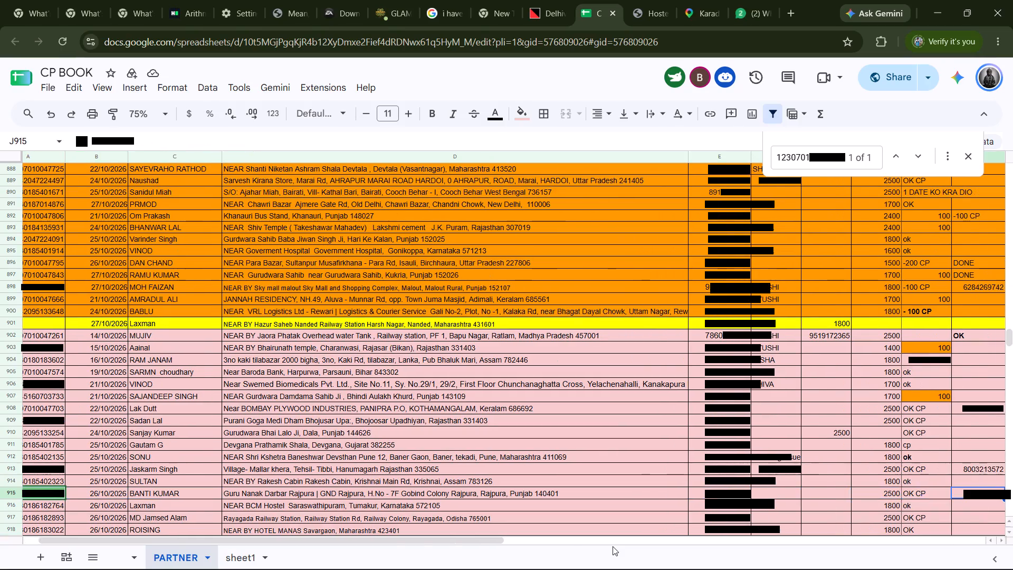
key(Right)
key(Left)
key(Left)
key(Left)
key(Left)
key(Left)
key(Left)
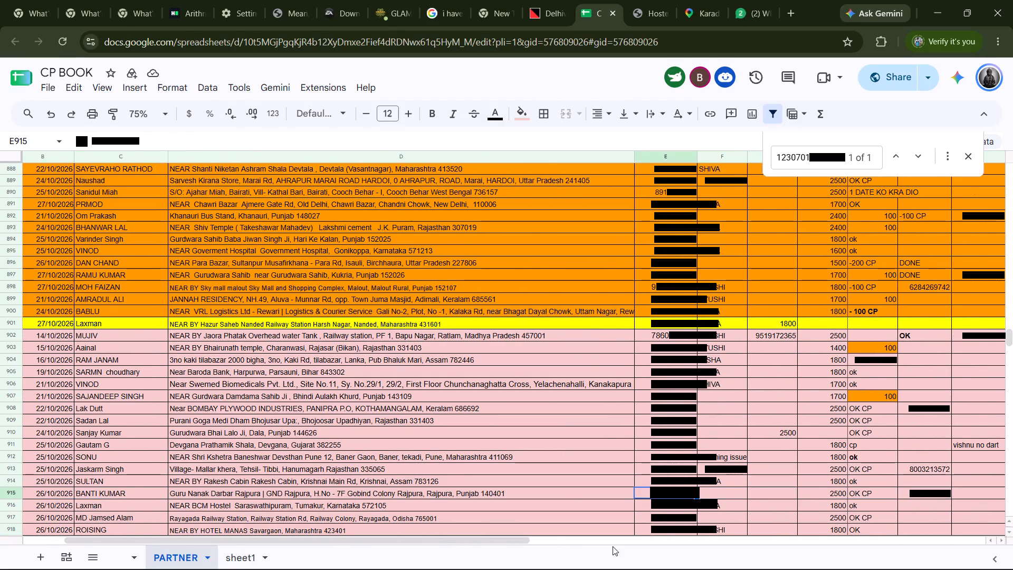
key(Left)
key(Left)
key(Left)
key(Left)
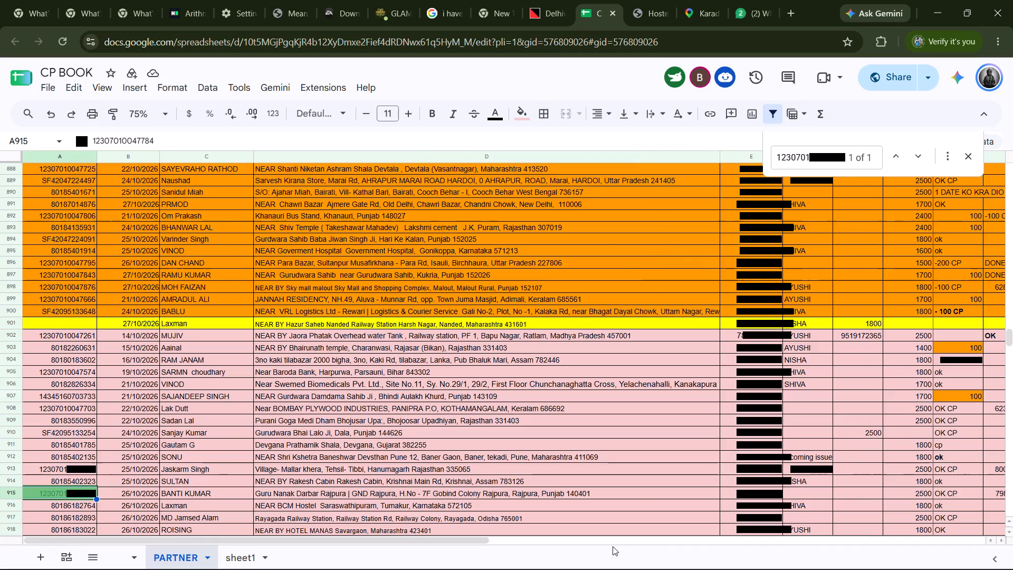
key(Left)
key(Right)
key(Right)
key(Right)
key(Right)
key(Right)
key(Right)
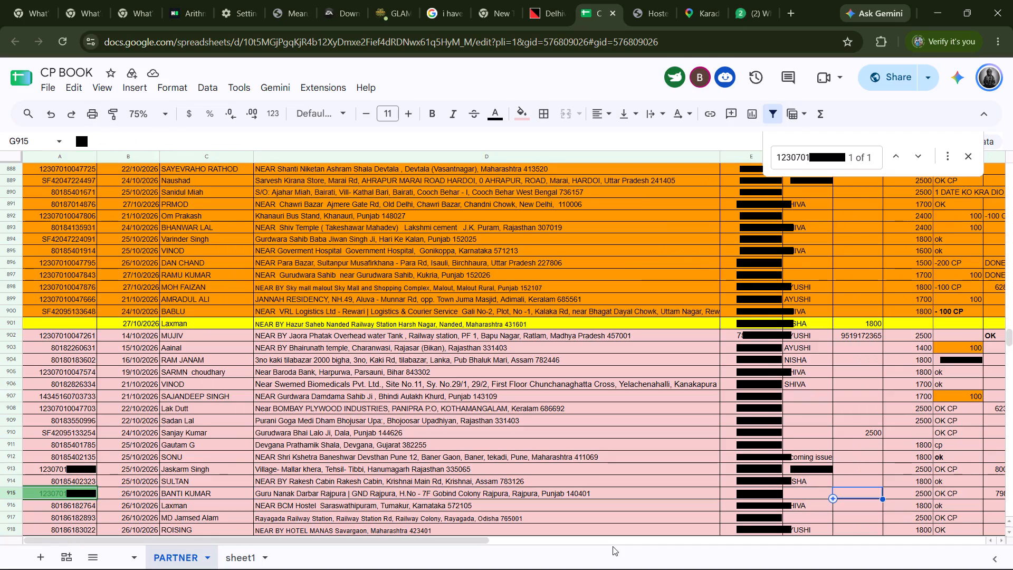
key(Right)
key(Right)
key(Left)
key(Left)
key(Left)
key(Left)
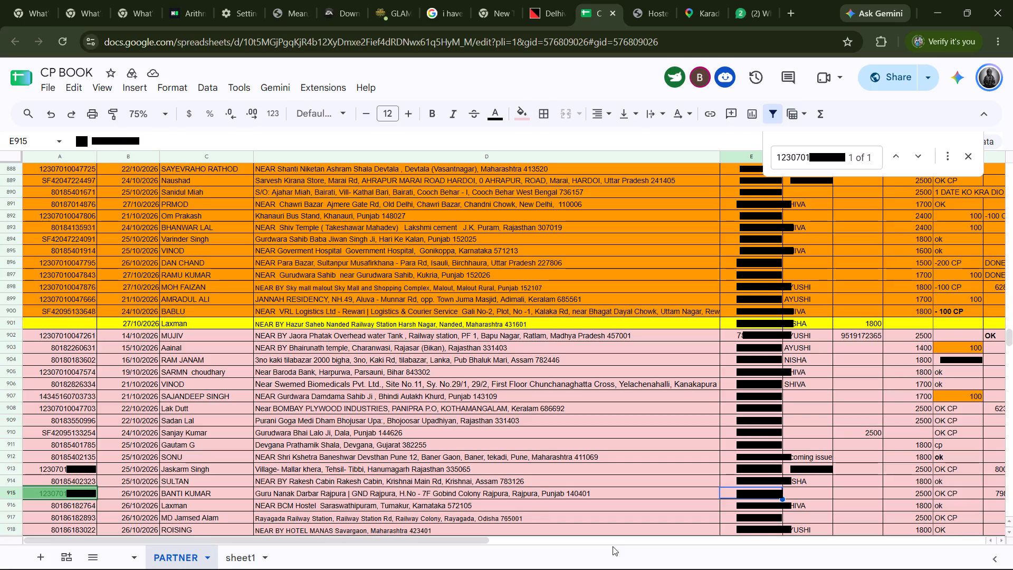
key(Left)
key(Left)
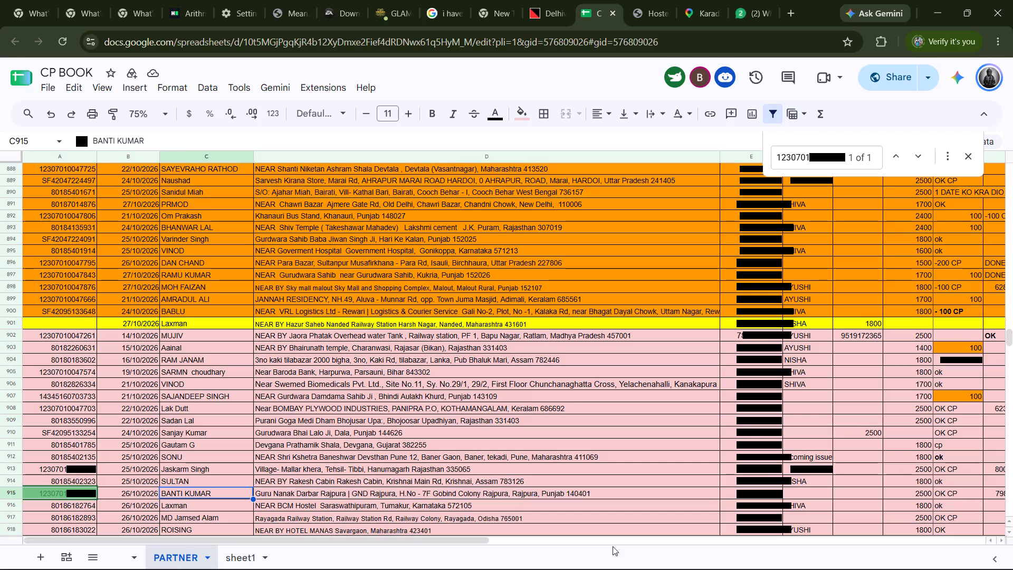
key(Left)
key(Right)
key(Right)
key(Right)
key(Right)
key(Right)
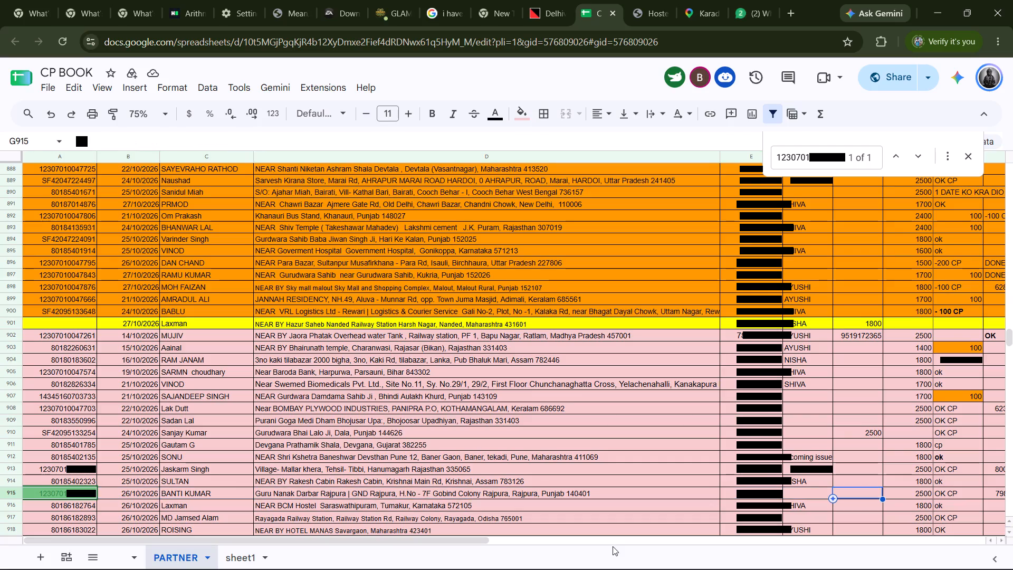
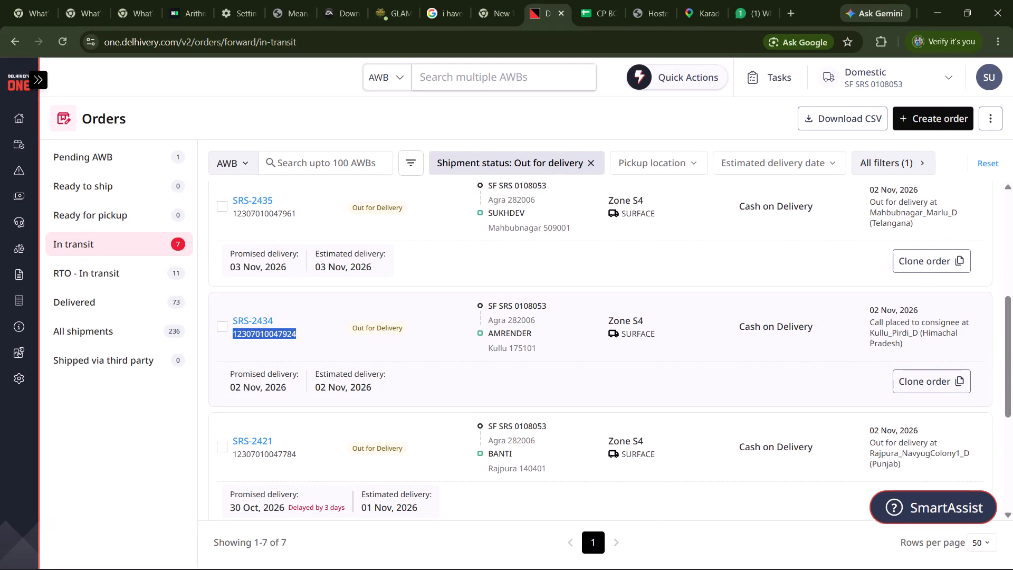
Switch to the CP BOOK spreadsheet and clear the previous search term to start a new search.
click(588, 9)
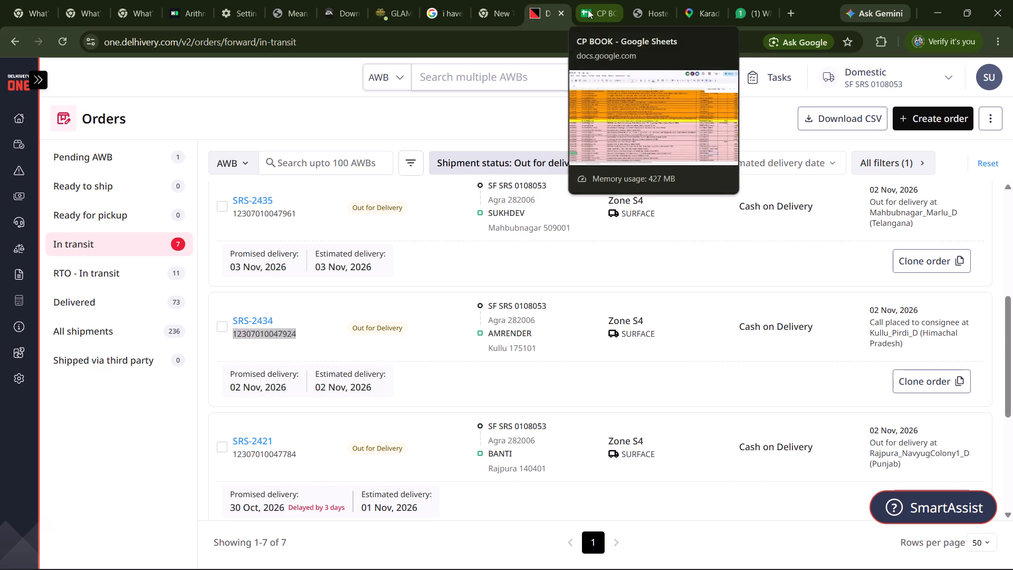
triple_click(822, 157)
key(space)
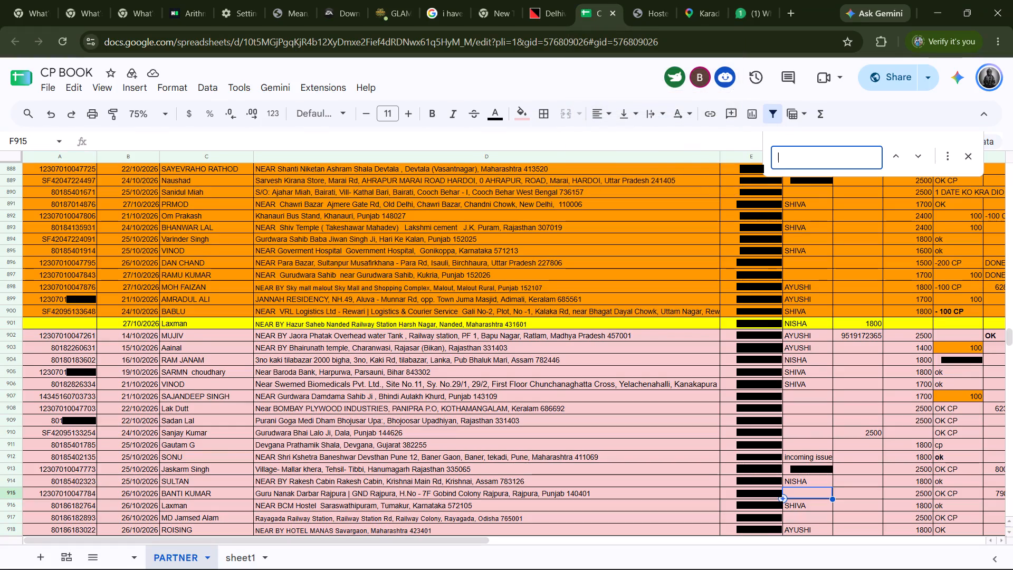
key(ctrl+v)
key(Left)
key(Left)
key(Left)
key(Left)
key(Left)
key(Left)
key(Left)
key(Left)
key(Left)
key(Left)
key(Left)
key(Left)
key(Left)
key(Left)
key(Right)
key(Left)
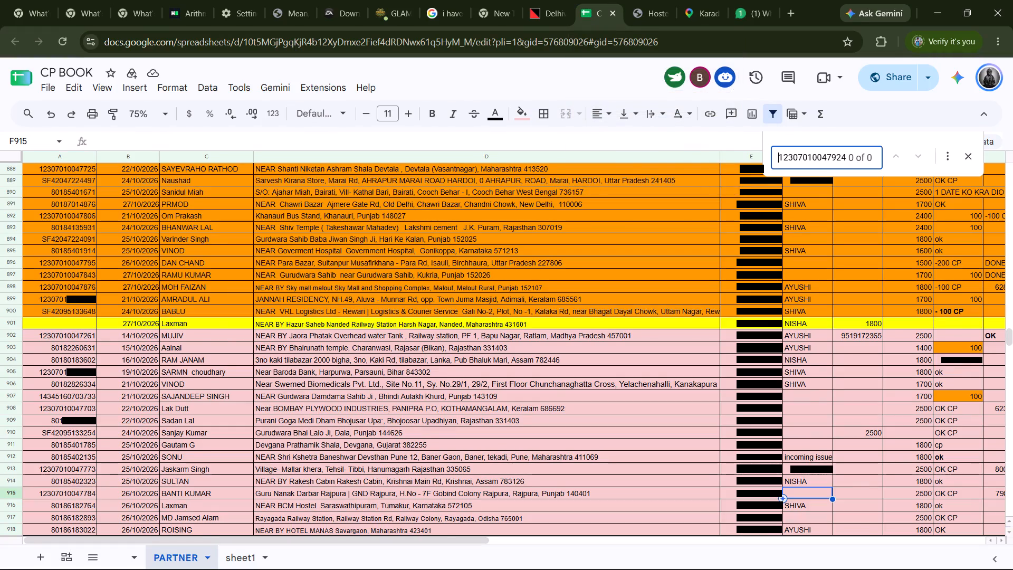
key(BackSpace)
key(BackSpace)
key(BackSpace)
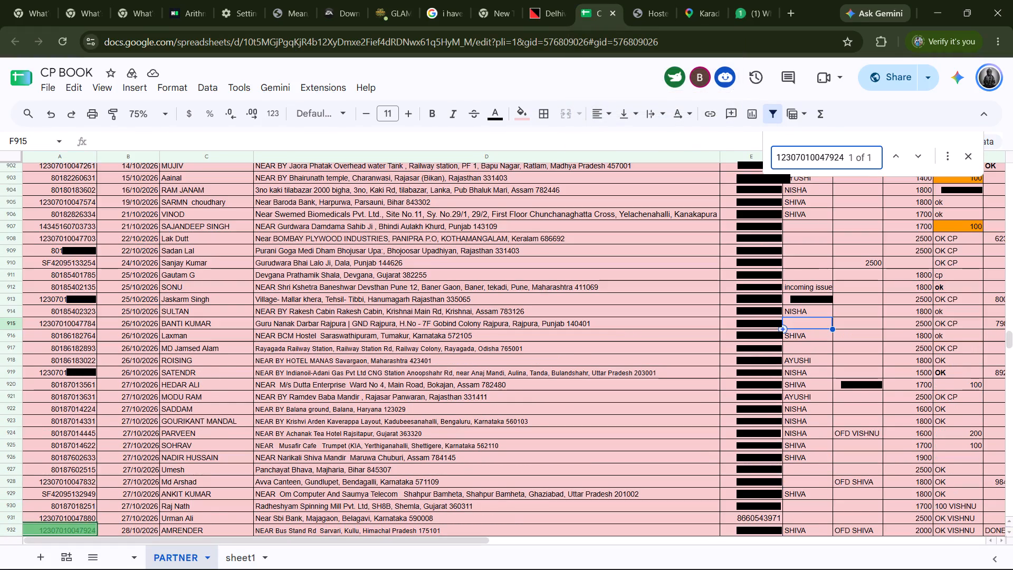
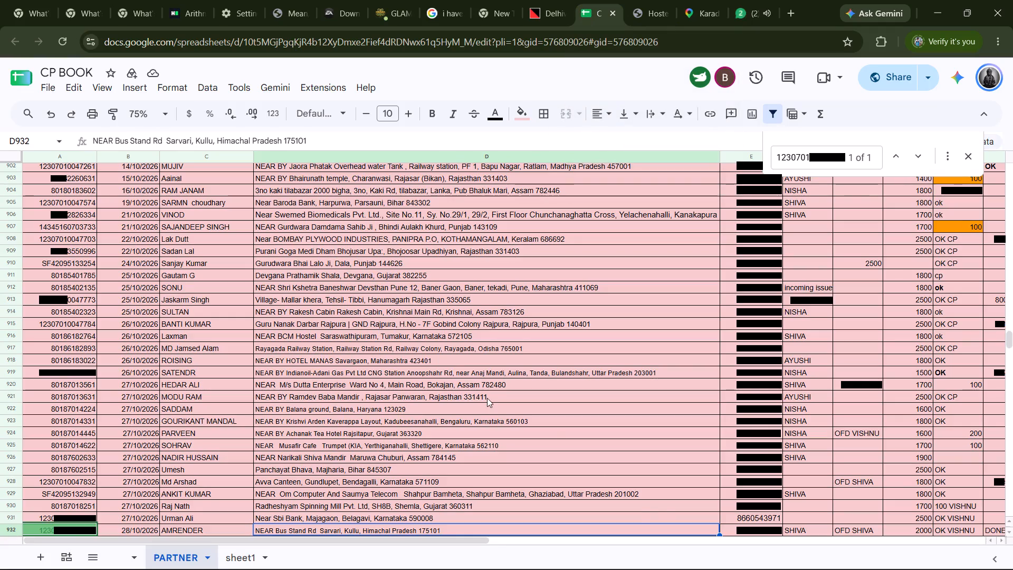
Review the matched order in row 932, from its AWB number and date across to the contact number in column K.
click(747, 529)
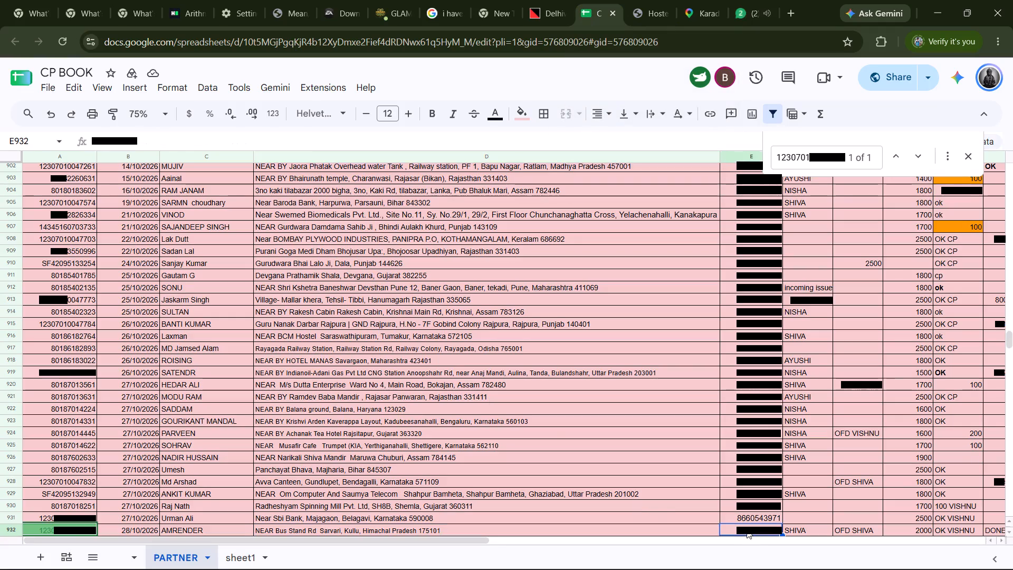
key(Left)
key(Left)
key(Left)
key(Left)
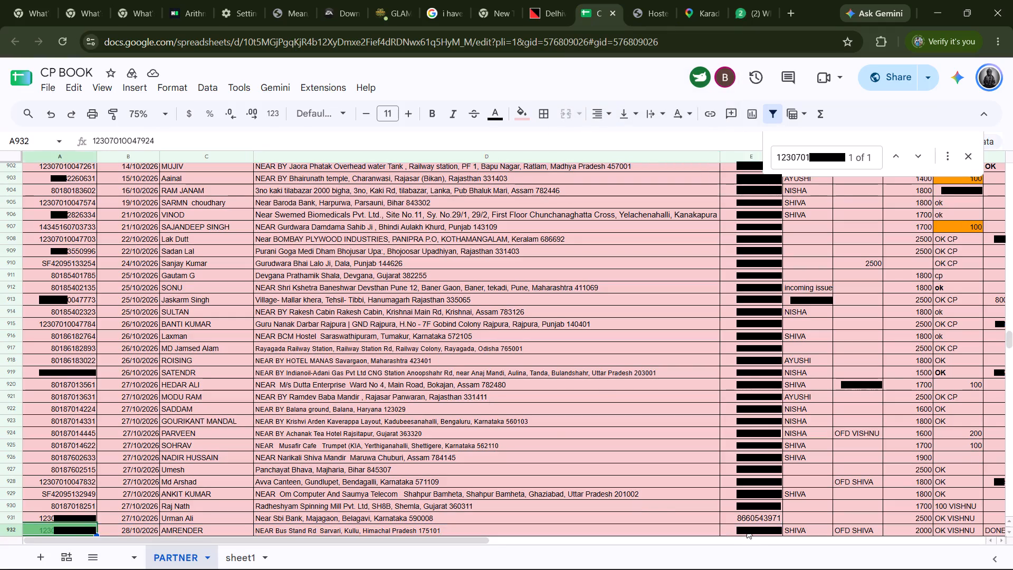
key(Right)
key(Right)
key(Right)
key(Right)
key(Right)
key(Left)
key(Right)
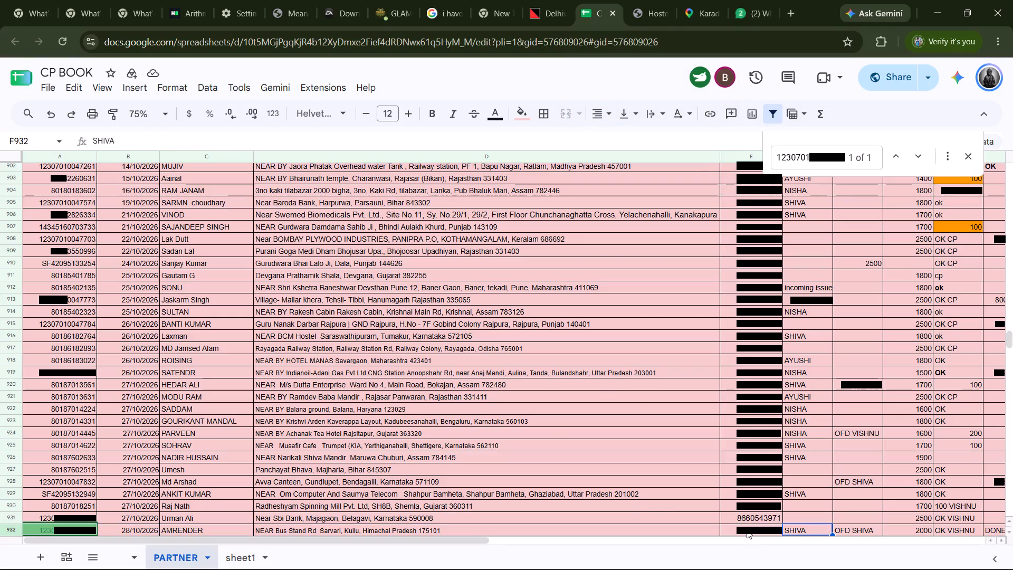
key(Right)
key(Right)
key(Left)
key(Right)
key(Right)
key(Right)
key(Right)
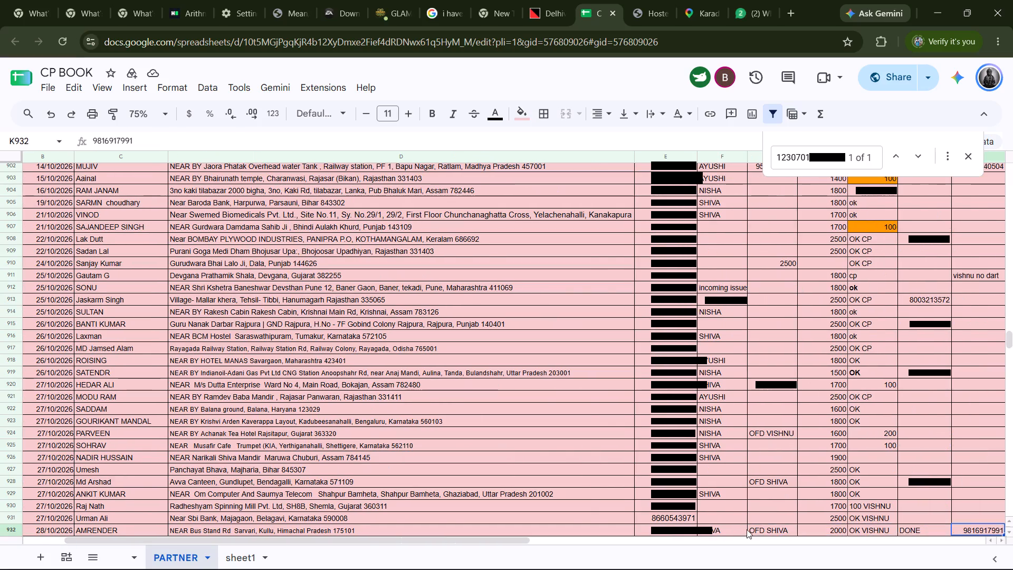
key(Left)
key(Left)
key(Left)
key(Left)
key(Left)
key(Left)
key(Left)
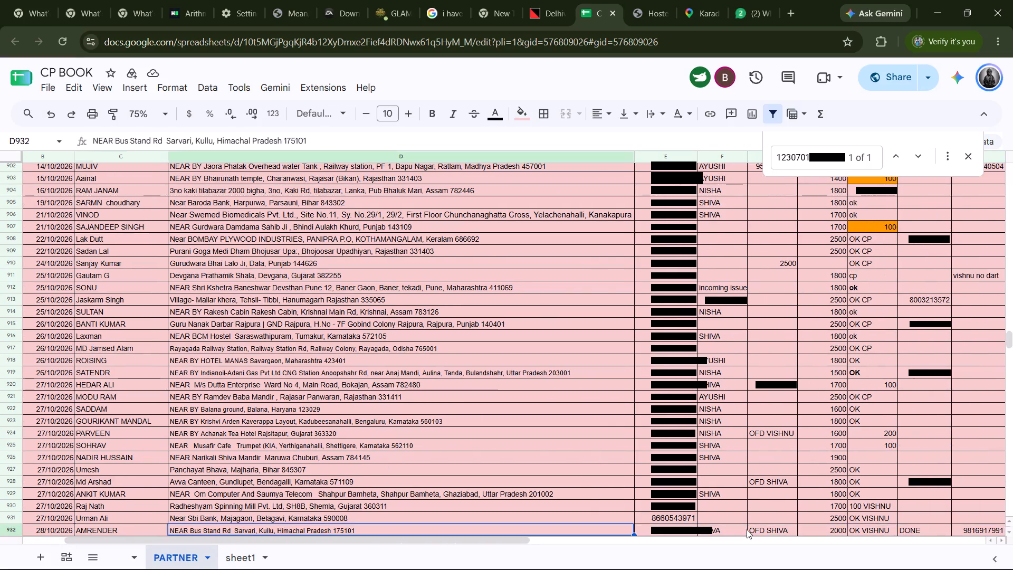
key(Left)
key(Left)
key(Left)
key(Left)
Recheck row 932's consignee, address, assigned agent, out-for-delivery note, amount and confirmation entries.
key(Right)
key(Right)
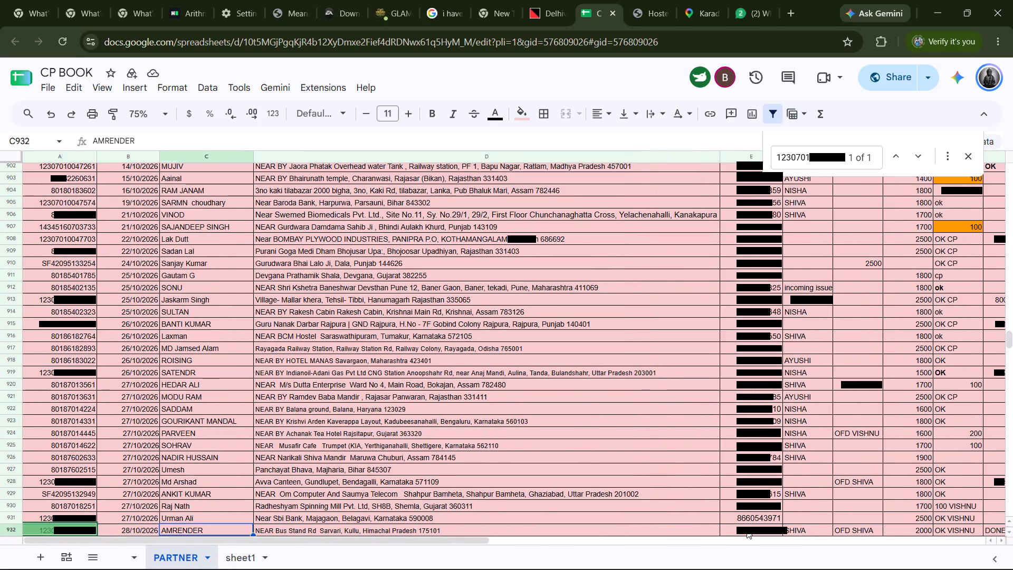
key(Right)
key(Right)
key(Right)
key(Right)
key(Left)
key(Left)
key(Right)
key(Right)
key(Right)
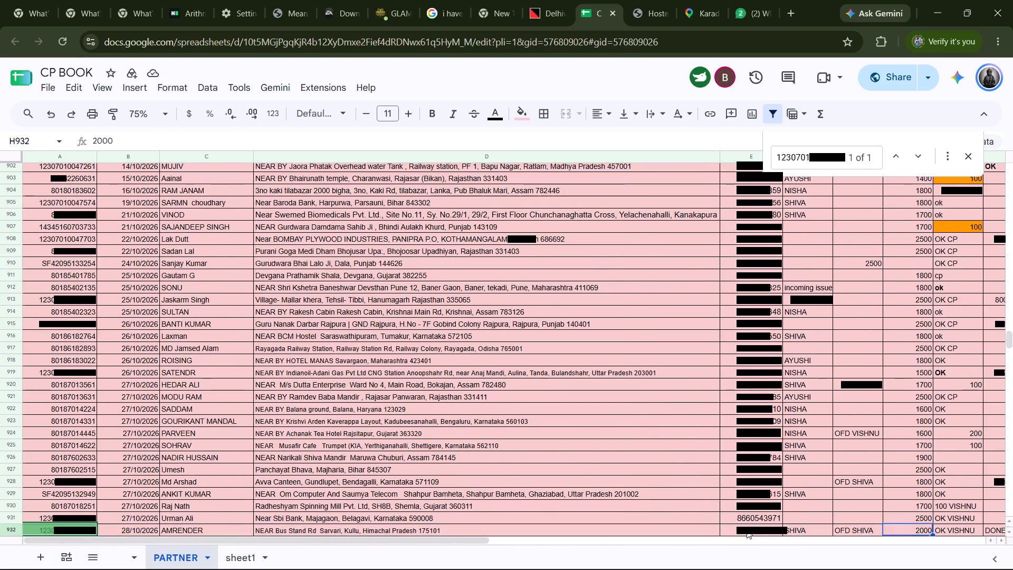
key(Right)
key(Right)
key(Left)
key(Left)
key(Left)
key(Left)
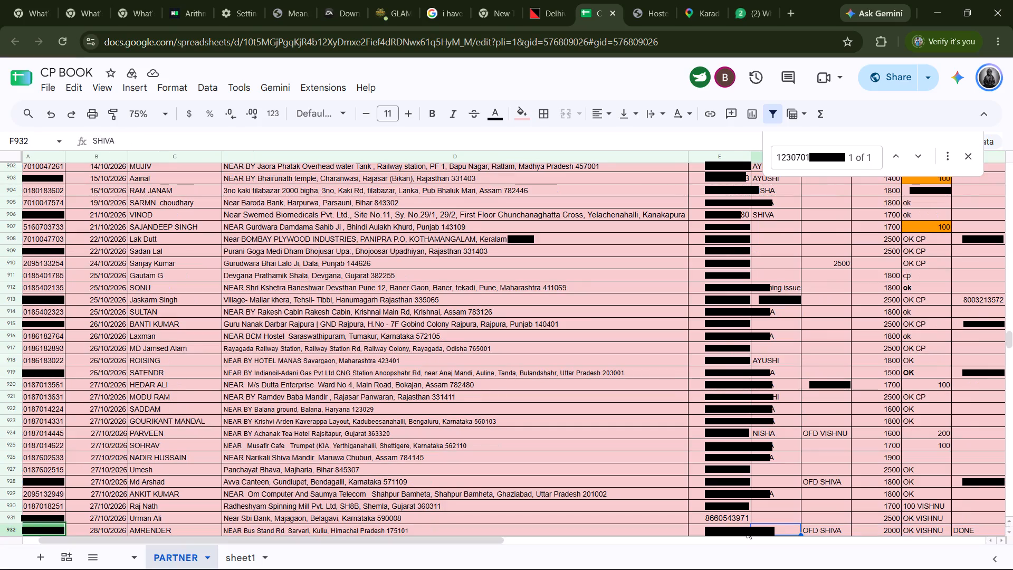
key(Left)
key(Left)
key(Left)
key(Left)
key(Left)
Go over row 932 once more, examining its consignee and address details through to the completion mark in column J.
key(Right)
key(Right)
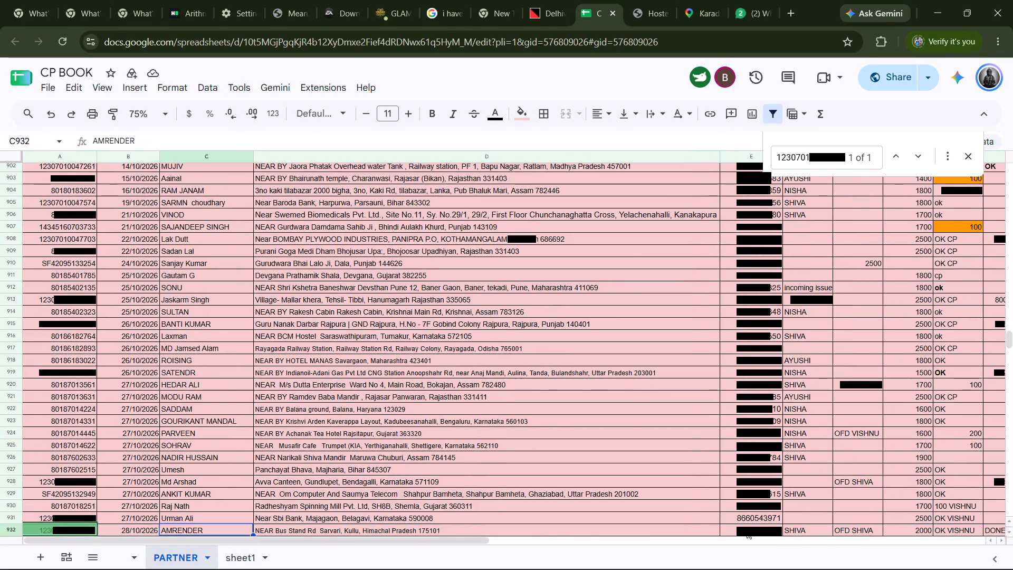
key(Right)
key(Right)
key(Right)
key(Right)
key(Right)
key(Right)
key(Right)
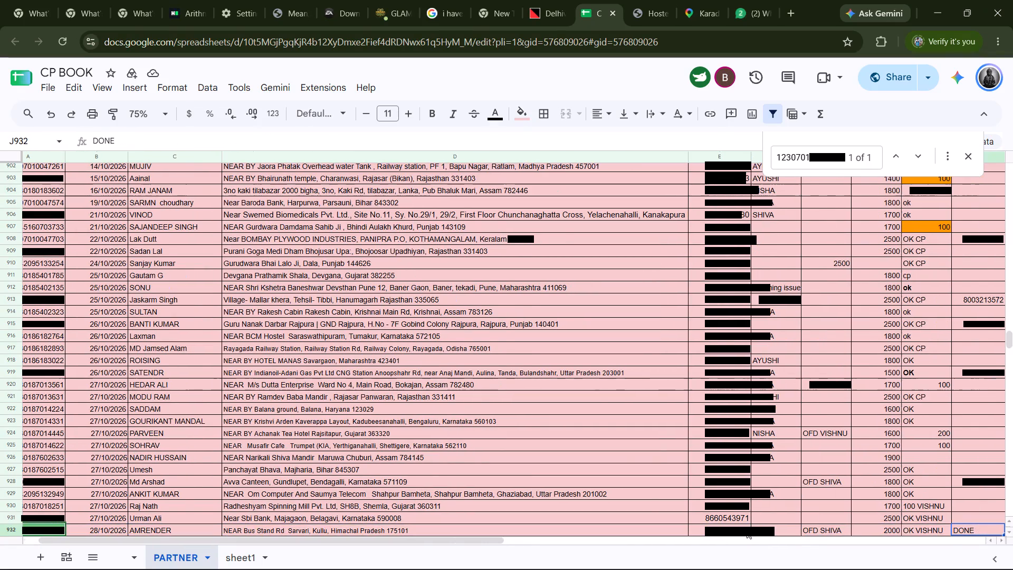
key(Down)
key(Up)
key(Left)
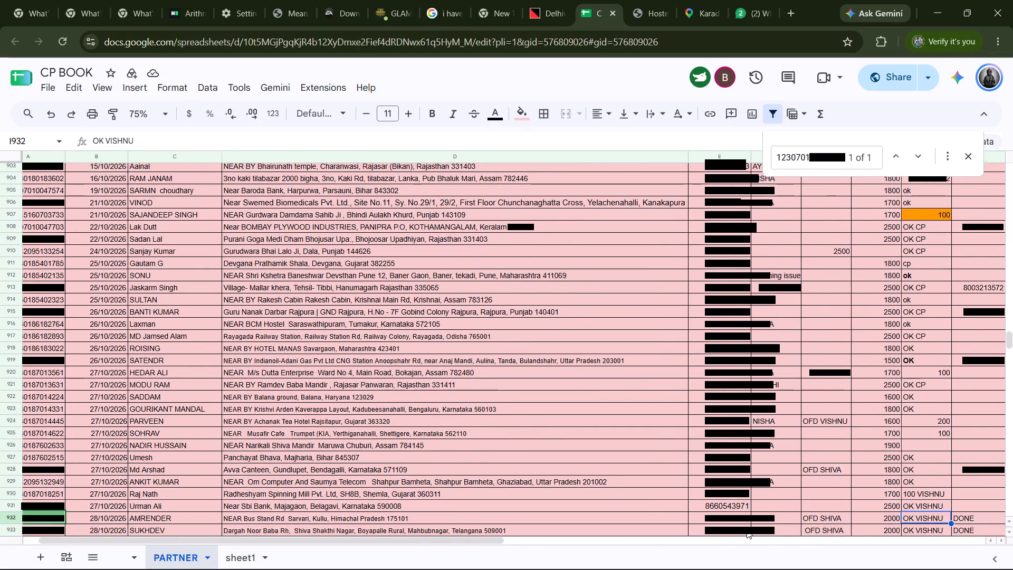
key(Left)
key(Left)
key(Left)
key(Left)
key(Left)
key(Left)
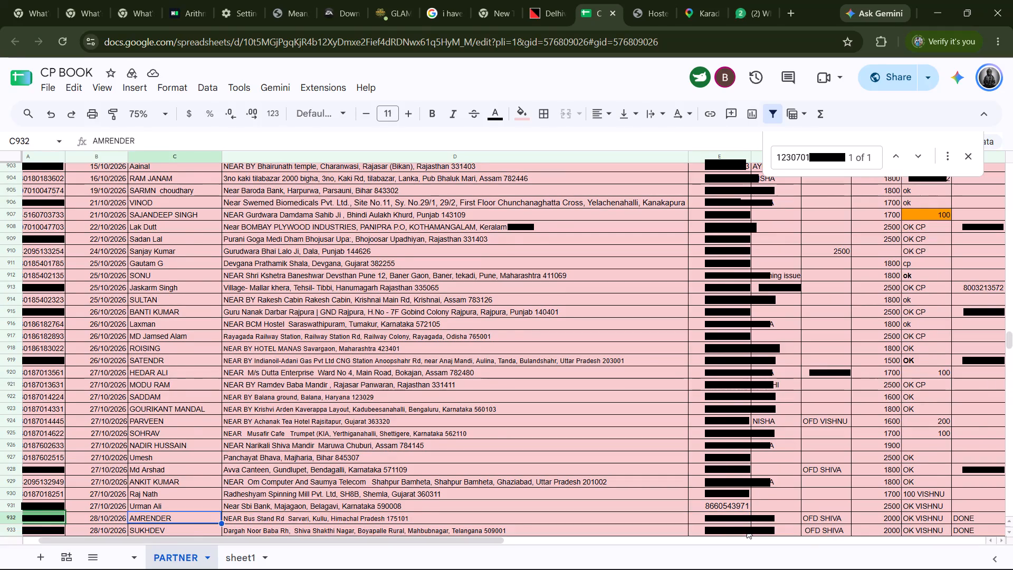
key(Left)
key(Left)
key(Left)
key(Right)
key(Right)
key(Right)
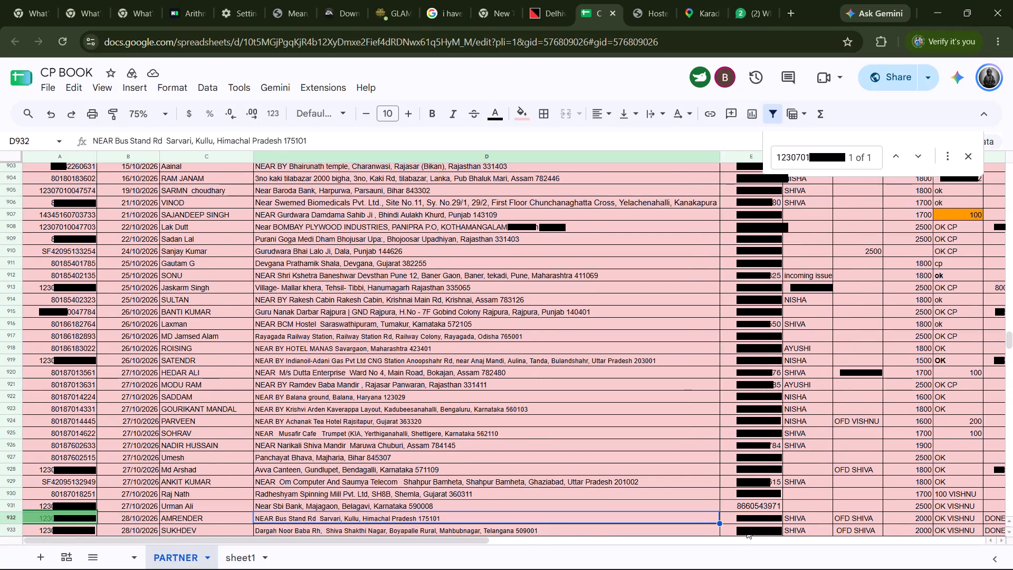
key(Left)
key(Left)
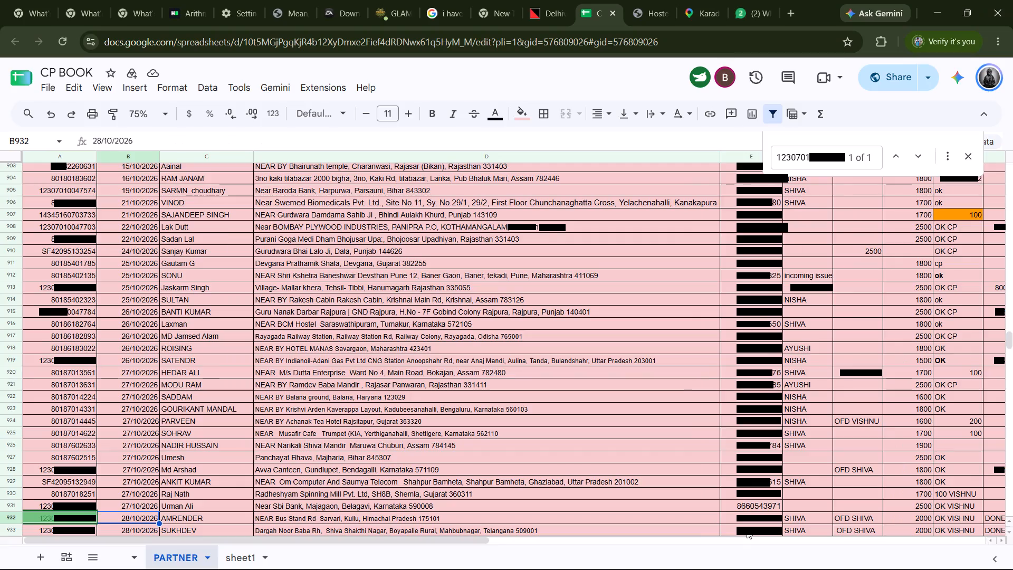
Look through the date column of the orders above row 932, up to row 921.
key(Up)
key(Up)
key(Up)
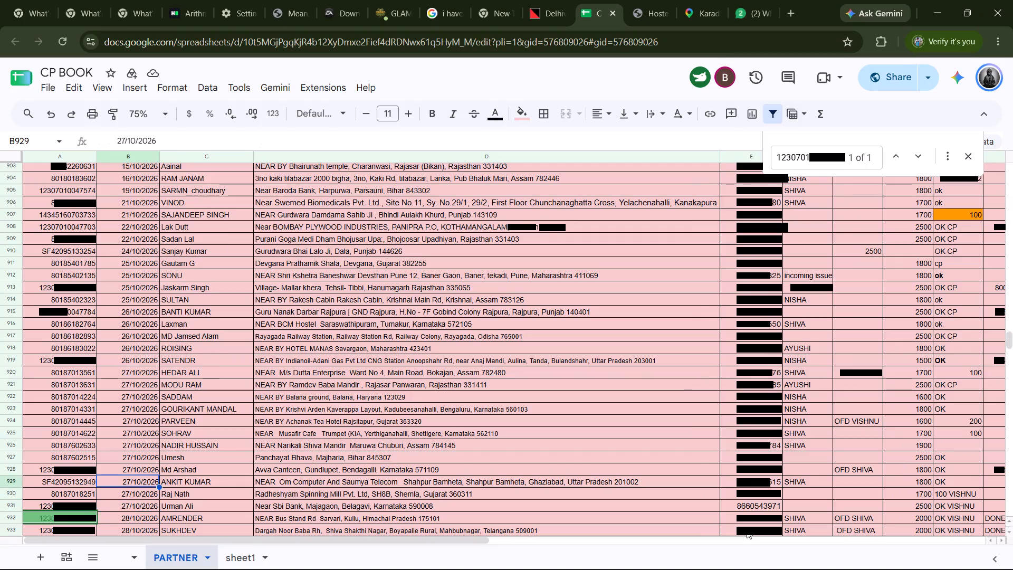
key(Up)
key(Up)
key(Up)
key(Up)
key(Up)
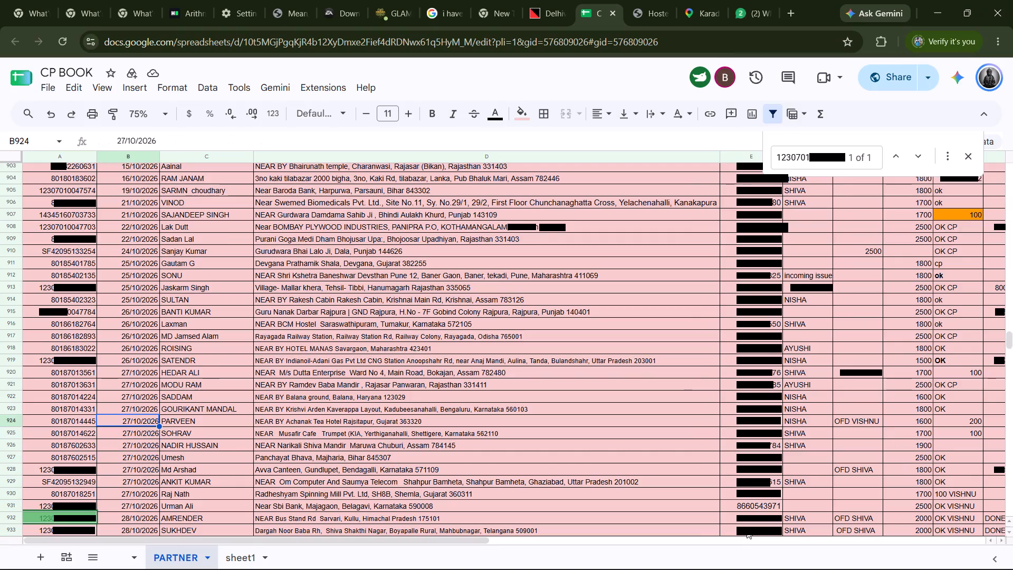
key(Up)
key(Up)
key(Up)
key(Down)
key(Down)
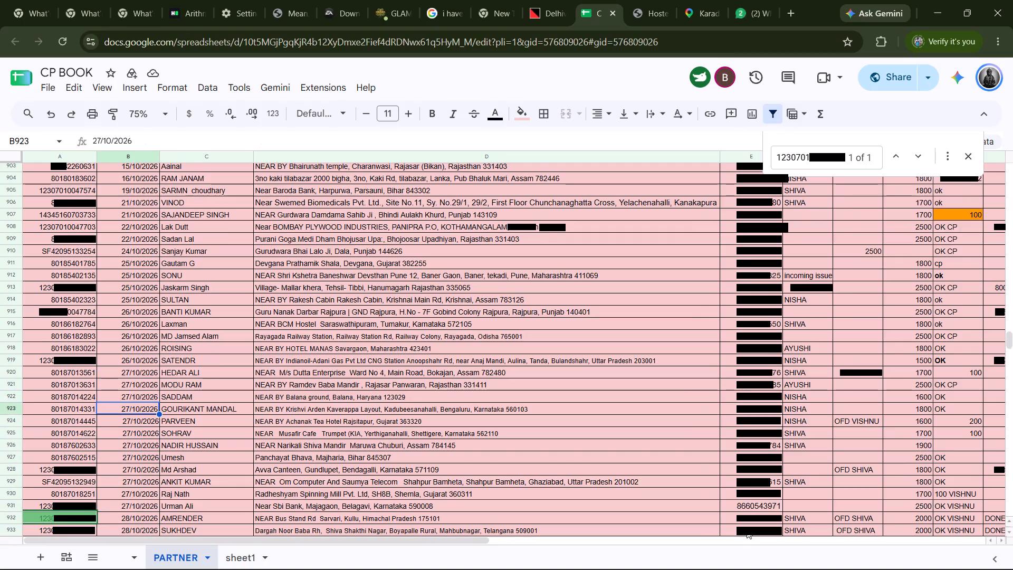
Look down the date column of the orders from row 923 to row 930.
key(Down)
key(Down)
key(Down)
key(Down)
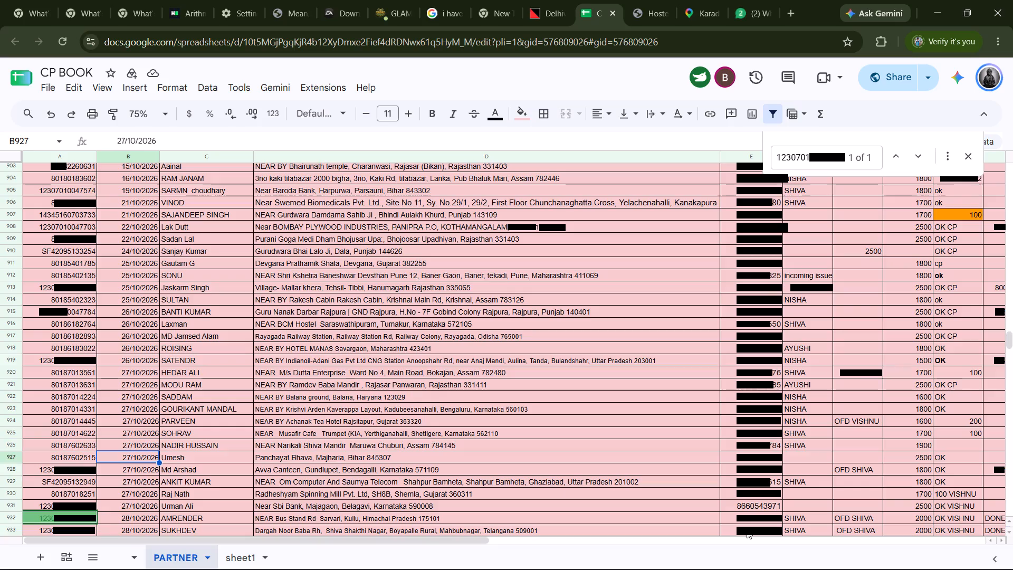
key(Down)
key(Down)
key(Down)
key(Down)
key(Up)
Look through the consignee names in column C from row 930 up to about row 901.
key(Right)
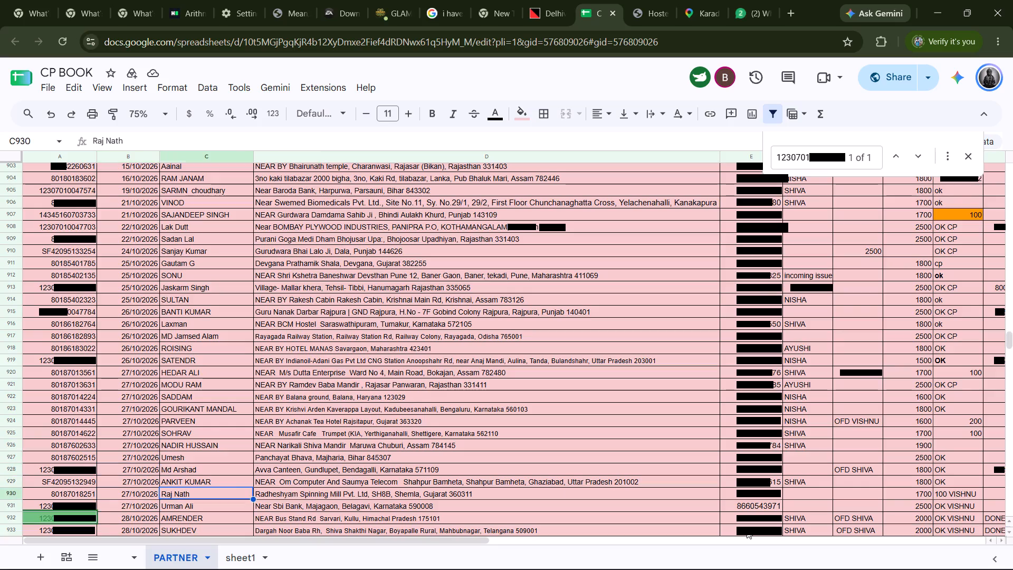
key(Right)
key(Left)
key(Up)
key(Up)
key(Up)
key(Up)
key(Up)
key(Up)
key(Up)
key(Up)
key(Up)
key(Up)
key(Up)
key(Up)
key(Up)
key(Up)
key(Up)
key(Up)
key(Up)
key(Up)
key(Up)
key(Up)
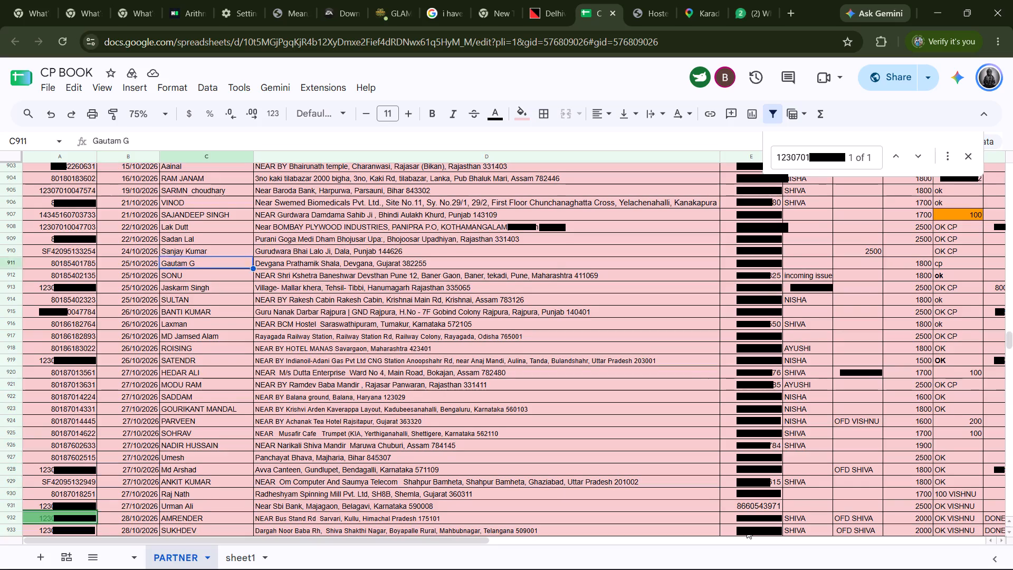
key(Up)
key(Up)
Examine the consignee names in column C downward, past the highlighted row 932, to row 964.
key(Down)
key(Down)
key(Down)
key(Down)
key(Down)
key(Down)
key(Down)
key(Down)
key(Down)
key(Down)
key(Down)
key(Down)
key(Down)
key(Down)
key(Down)
key(Down)
key(Down)
key(Down)
key(Down)
key(Down)
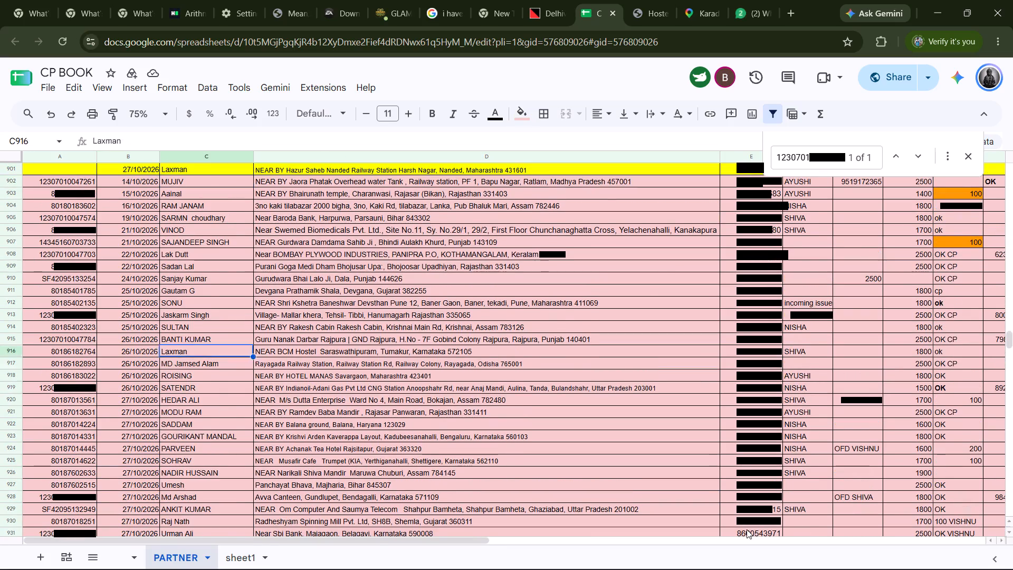
key(Down)
key(Down)
key(Down)
key(Down)
key(Down)
key(Down)
key(Down)
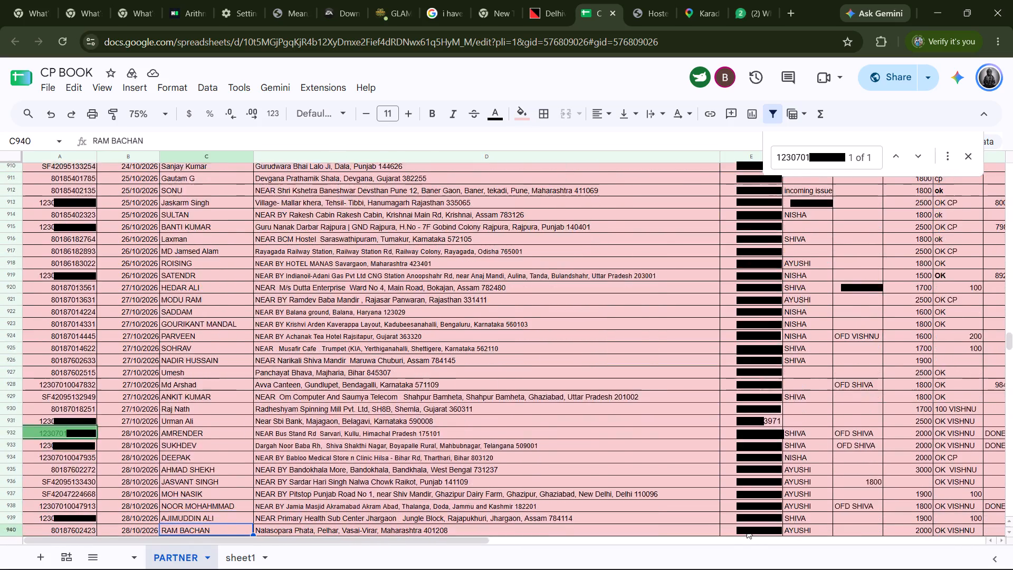
key(Down)
key(Down)
key(Down)
key(Down)
key(Down)
key(Down)
key(Down)
key(Down)
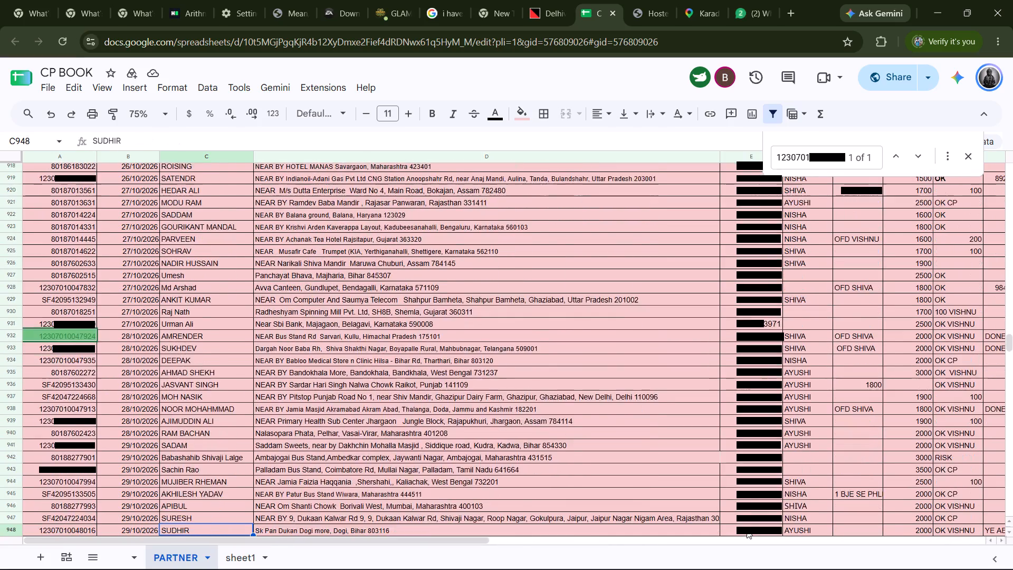
key(Down)
key(Down)
key(Down)
key(Down)
key(Down)
key(Down)
key(Down)
key(Down)
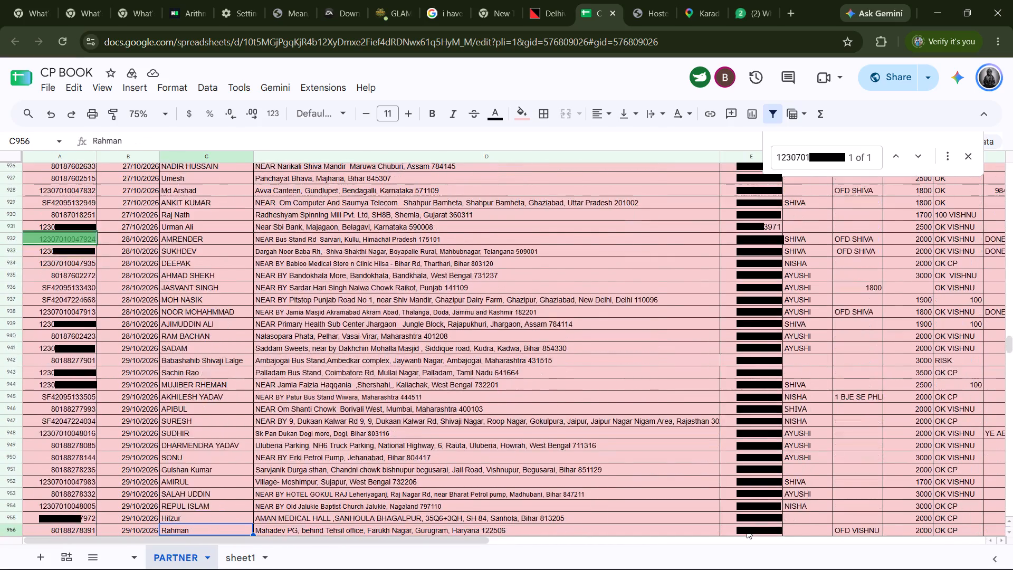
key(Down)
key(Down)
key(Down)
key(Down)
key(Down)
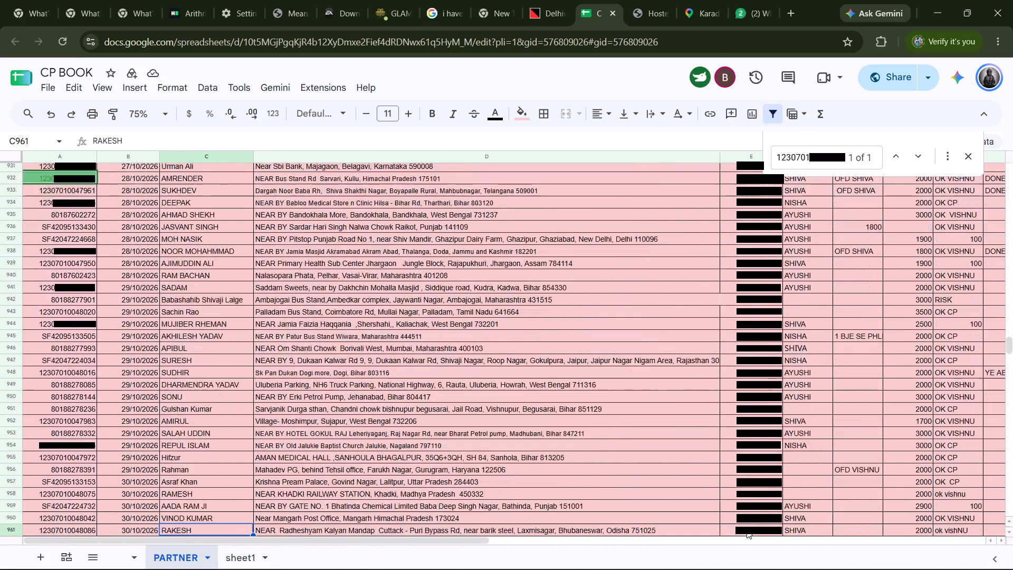
key(Down)
key(Down)
key(Down)
Look back up through the consignee names in column C from row 964 to row 928.
key(Up)
key(Up)
key(Up)
key(Up)
key(Up)
key(Up)
key(Up)
key(Up)
key(Up)
key(Up)
key(Up)
key(Up)
key(Up)
key(Up)
key(Up)
key(Up)
key(Up)
key(Up)
key(Up)
key(Up)
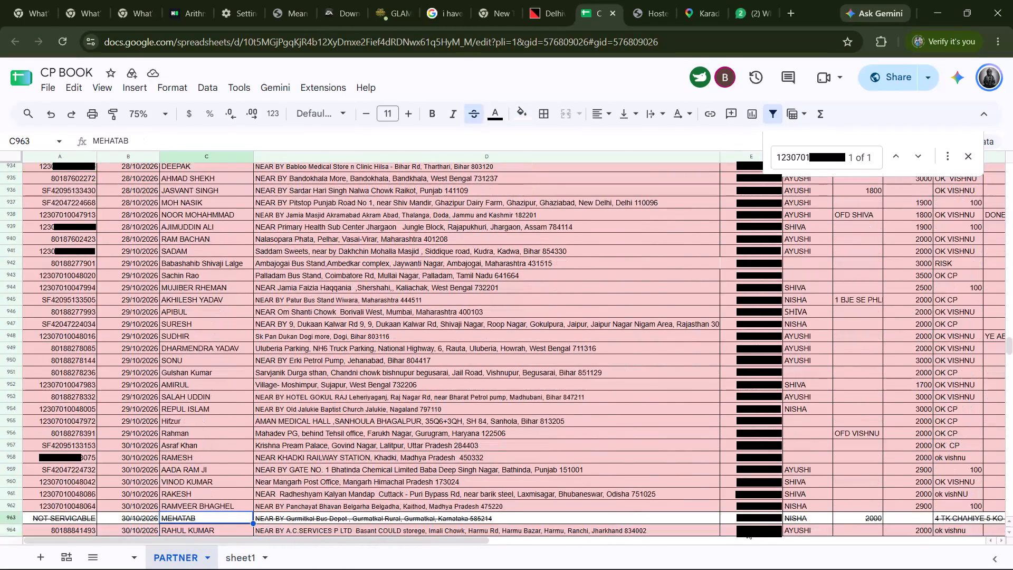
key(Up)
key(Up)
key(Up)
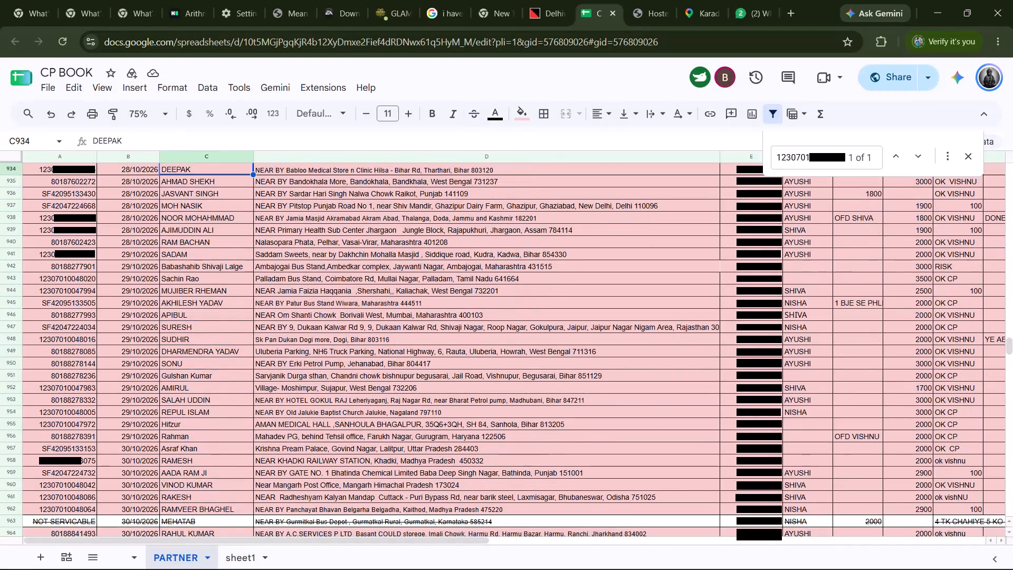
key(Up)
key(Up)
key(Up)
key(Up)
key(Up)
Return to the highlighted order in row 932 and recheck its AWB number and date.
key(Down)
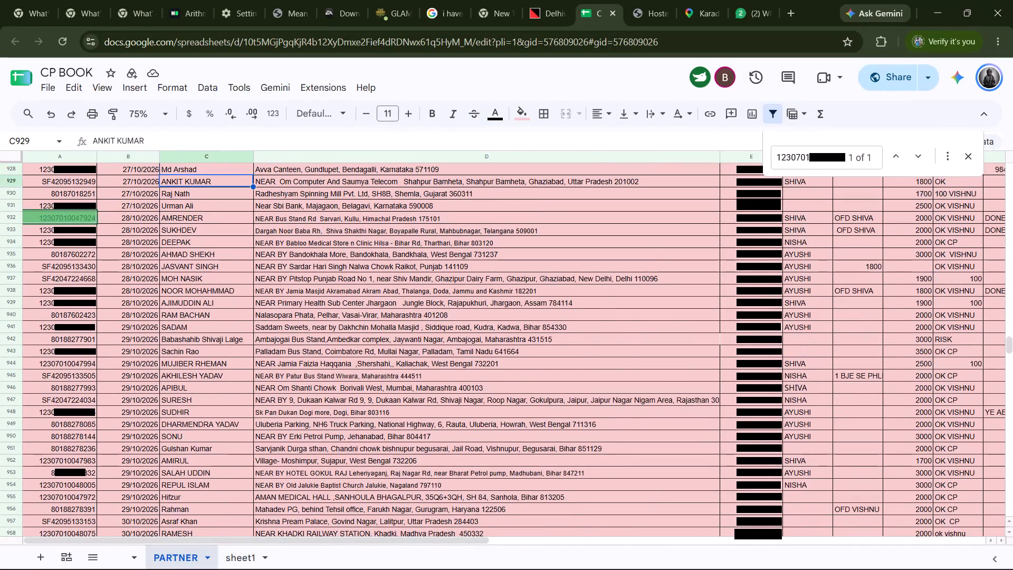
key(Down)
key(Down)
key(Down)
key(Left)
key(Left)
key(Right)
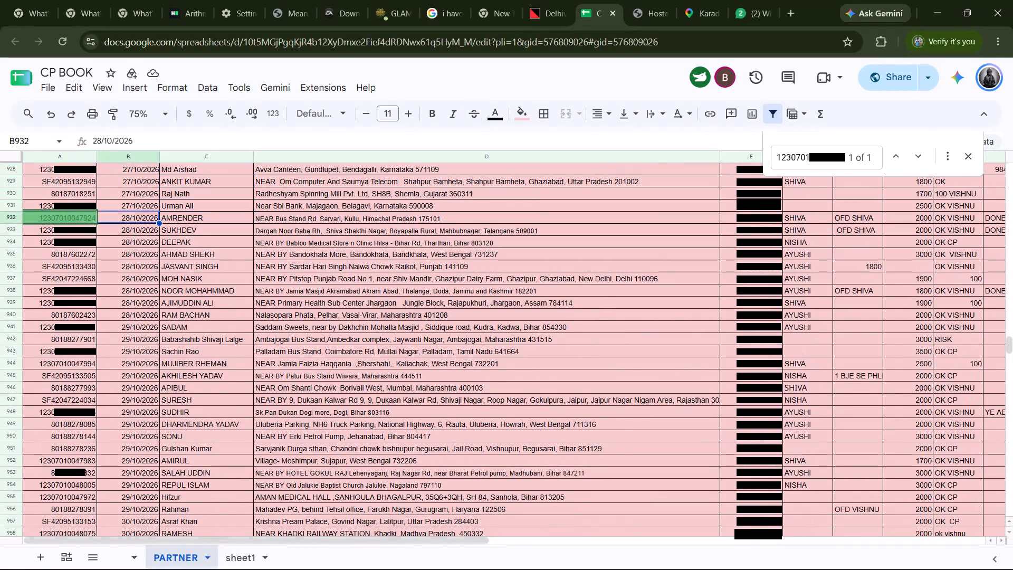
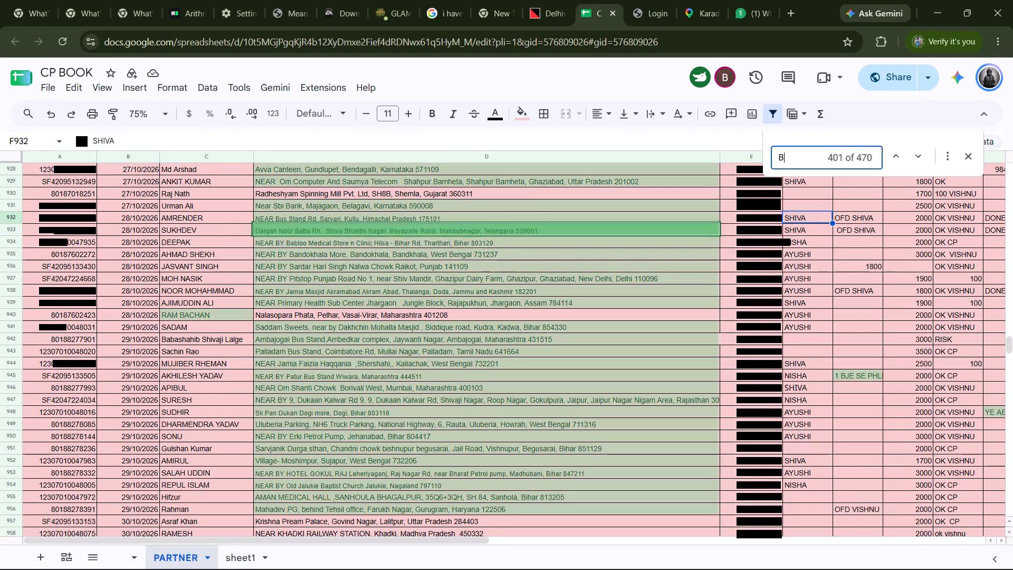
Search the PARTNER order sheet for the consignee name BANTI.
text(ANTI)
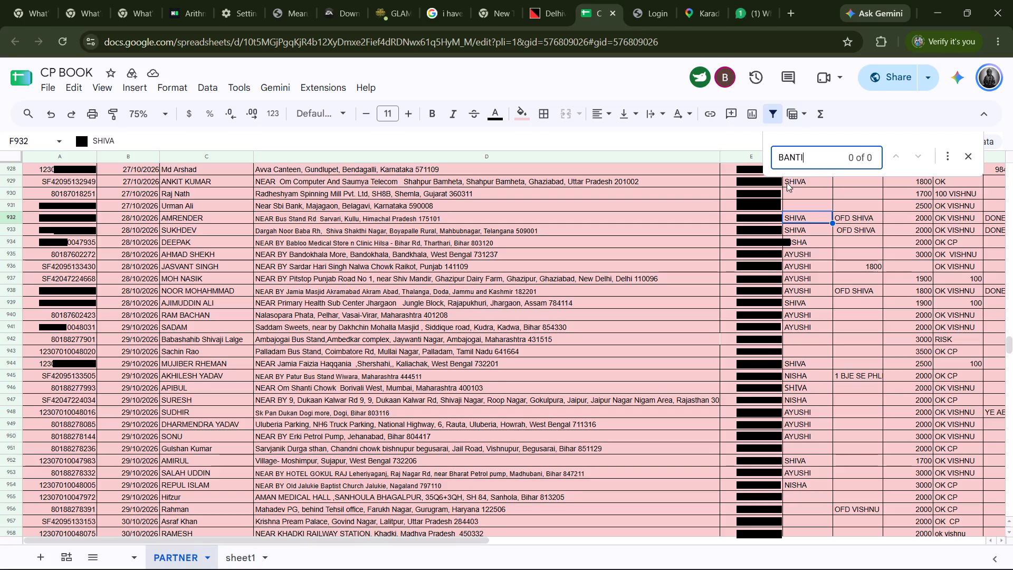
Review the order in row 928, from its date and address through the agent, note and amount columns to column I.
click(677, 166)
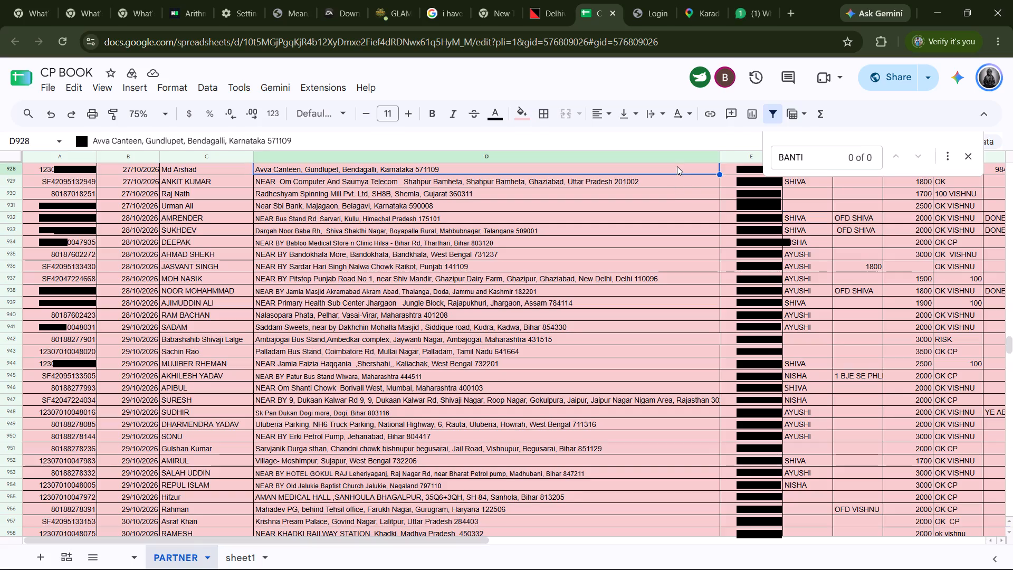
key(Left)
key(Left)
key(Right)
key(Right)
key(Right)
key(Right)
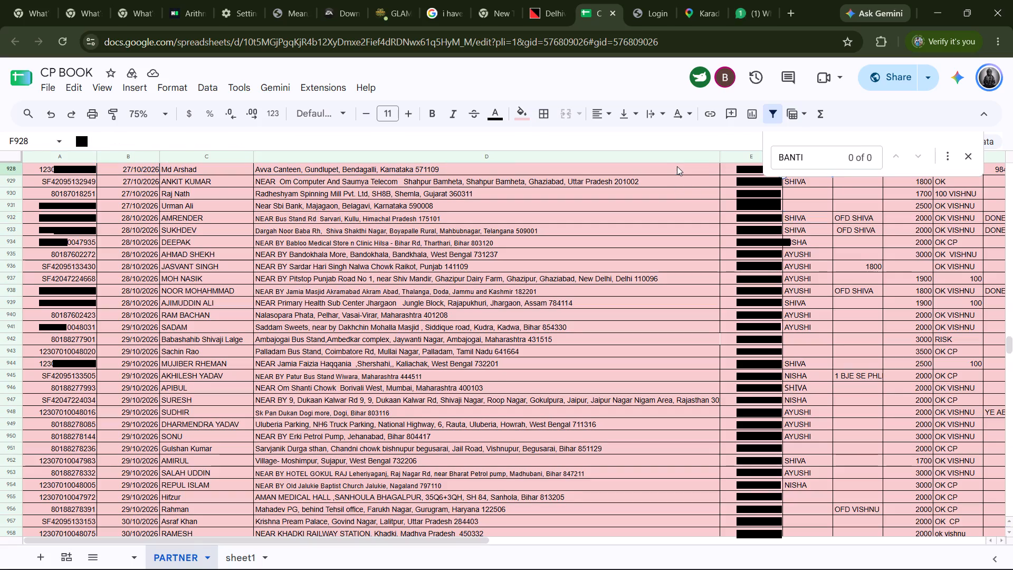
key(Right)
key(Right)
key(Right)
key(Left)
key(Left)
key(Left)
key(Left)
key(Left)
key(Left)
key(Right)
key(Right)
key(Right)
key(Right)
key(Left)
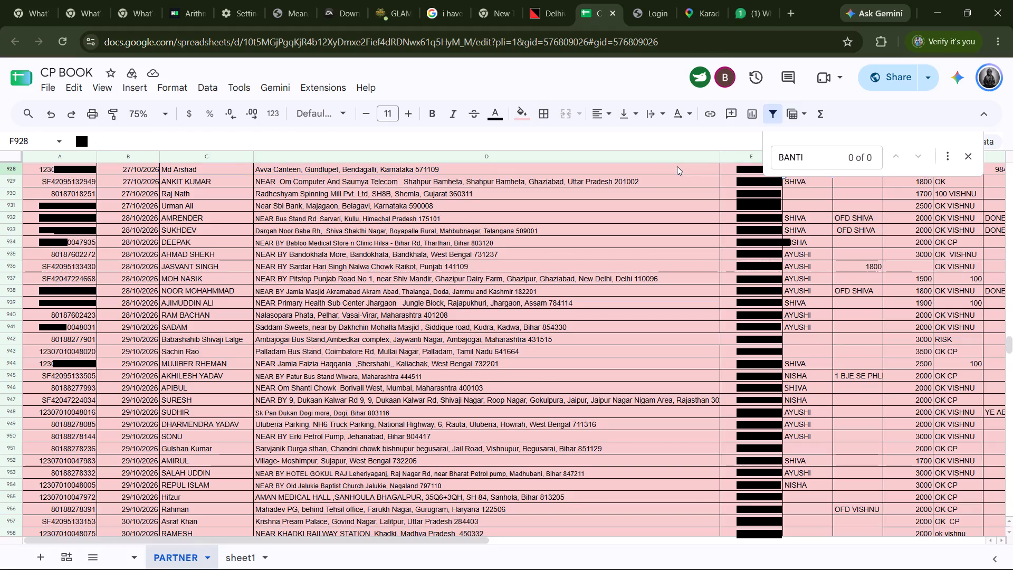
Go over row 928 again, from the AWB number and date across to column J.
key(Left)
key(Left)
key(Left)
key(Left)
key(Left)
key(Right)
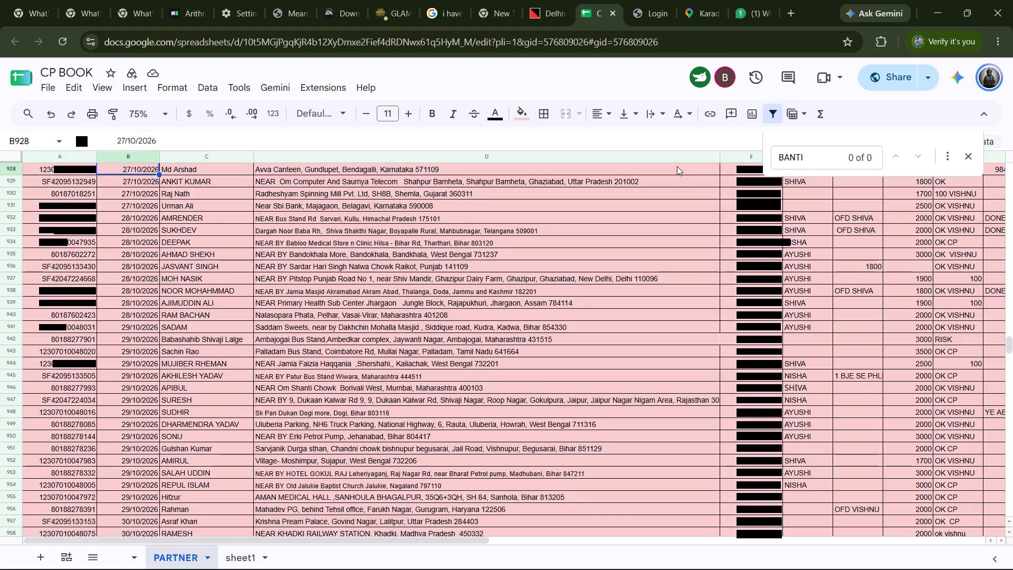
key(Right)
key(Right)
key(Right)
key(Left)
key(Right)
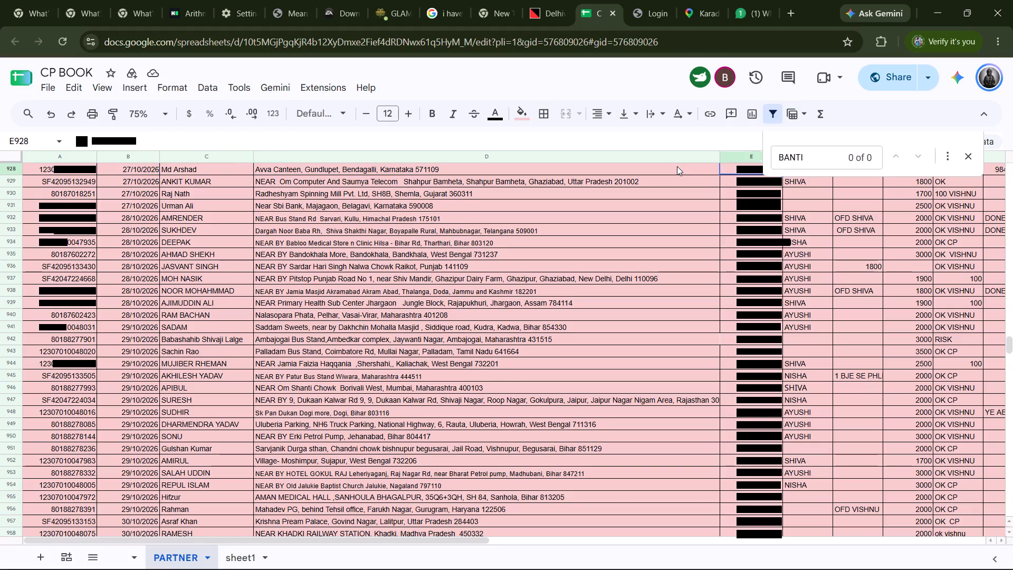
key(Right)
key(Right)
key(Right)
key(Right)
key(Right)
Look through the column J entries of the orders around row 928 and down to row 966.
key(Down)
key(Down)
key(Up)
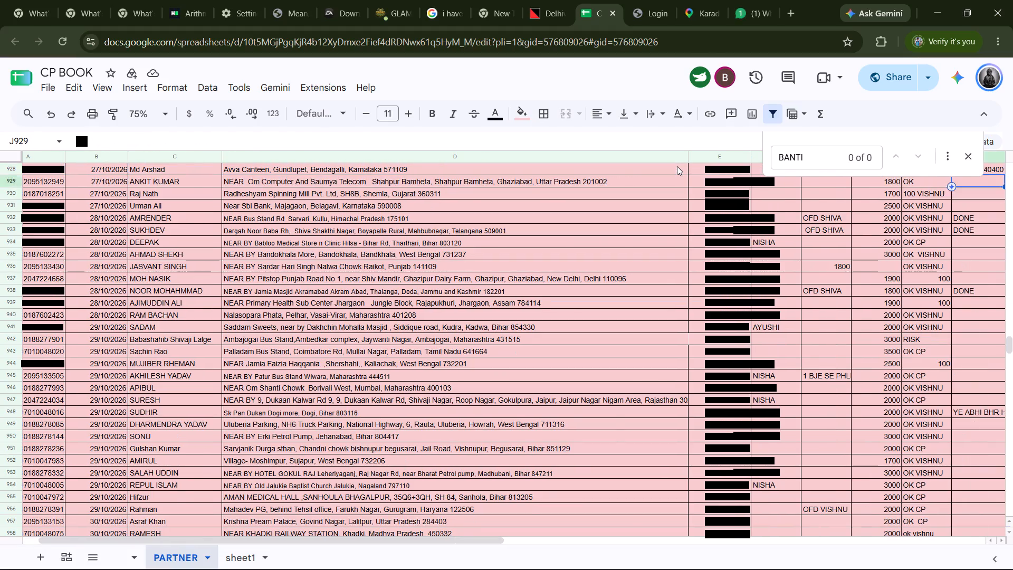
key(Up)
key(Up)
key(Up)
key(Up)
key(Down)
key(Down)
key(Down)
key(Down)
key(Down)
key(Down)
key(Down)
key(Down)
key(Down)
key(Down)
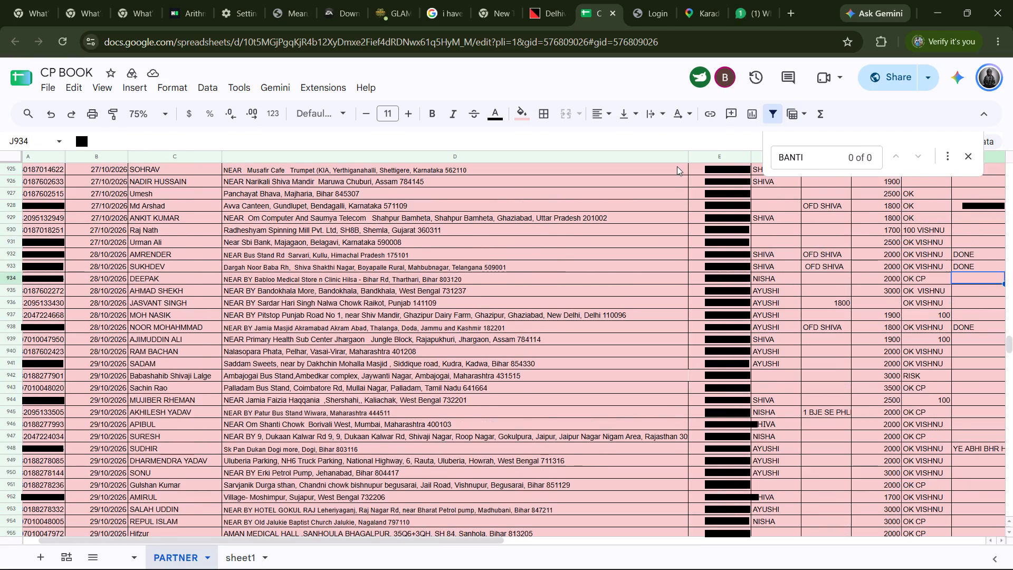
key(Down)
key(Down)
key(Down)
key(Down)
key(Down)
key(Down)
key(Down)
key(Down)
key(Down)
key(Down)
key(Down)
key(Down)
key(Down)
key(Down)
key(Down)
key(Down)
key(Down)
key(Down)
key(Down)
key(Down)
key(Left)
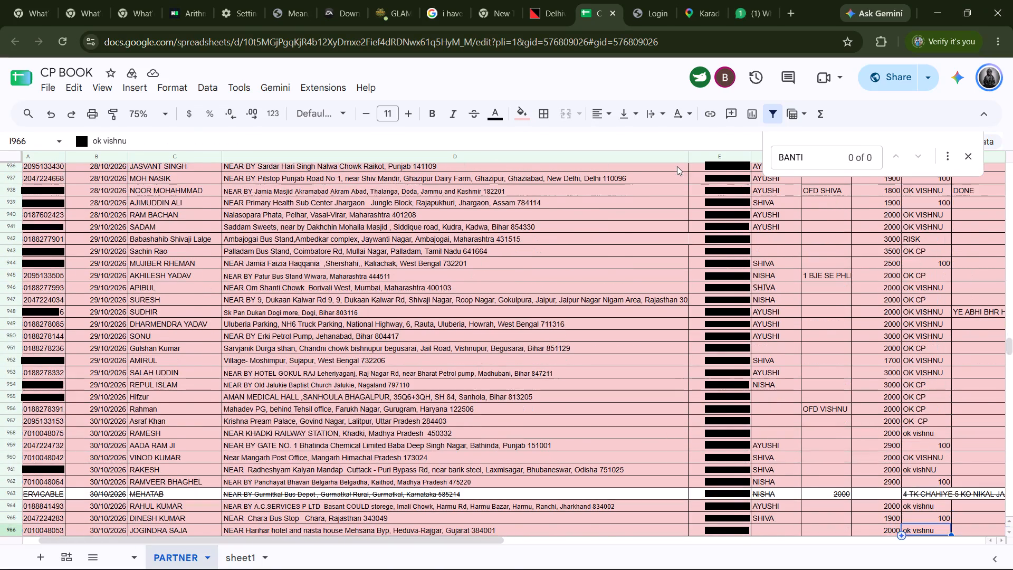
Look back up the amounts in column H from row 966 to row 925.
key(Left)
key(Up)
key(Up)
key(Up)
key(Up)
key(Up)
key(Up)
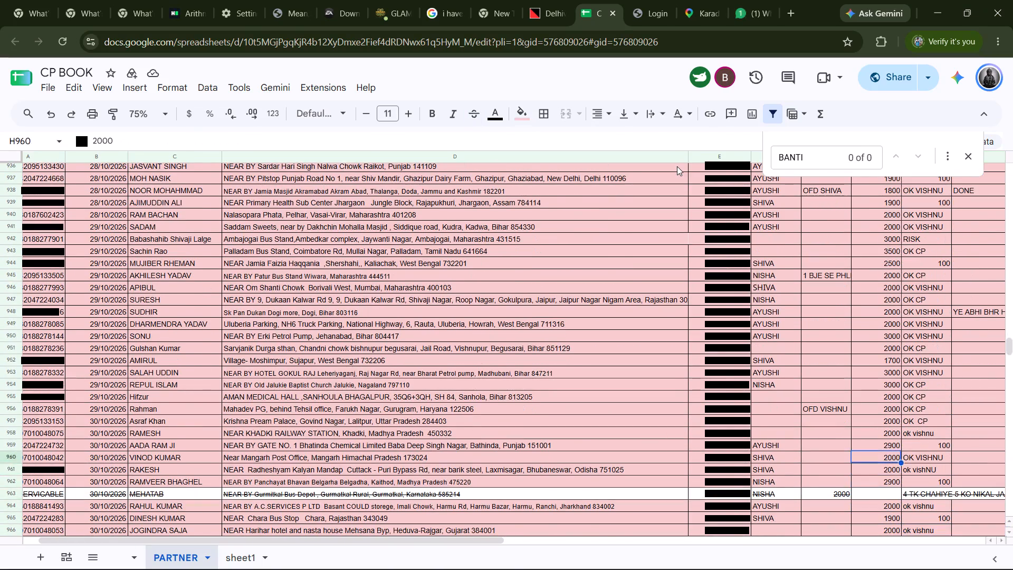
key(Up)
key(Up)
key(Up)
key(Up)
key(Up)
key(Up)
key(Up)
key(Up)
key(Up)
key(Up)
key(Up)
key(Up)
key(Up)
key(Up)
key(Up)
key(Up)
key(Up)
key(Up)
key(Up)
key(Up)
key(Up)
key(Up)
key(Up)
key(Up)
key(Up)
key(Up)
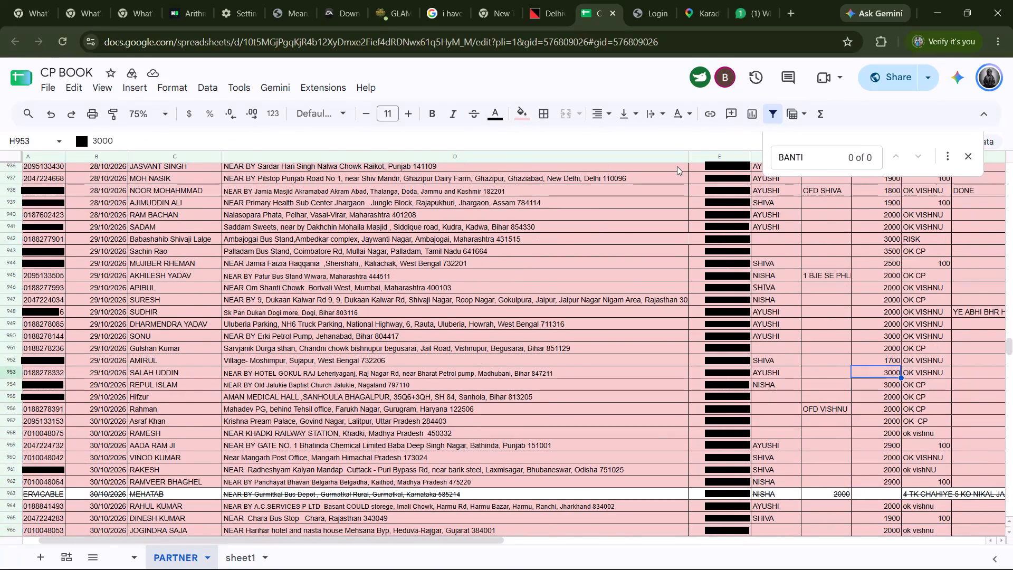
key(Down)
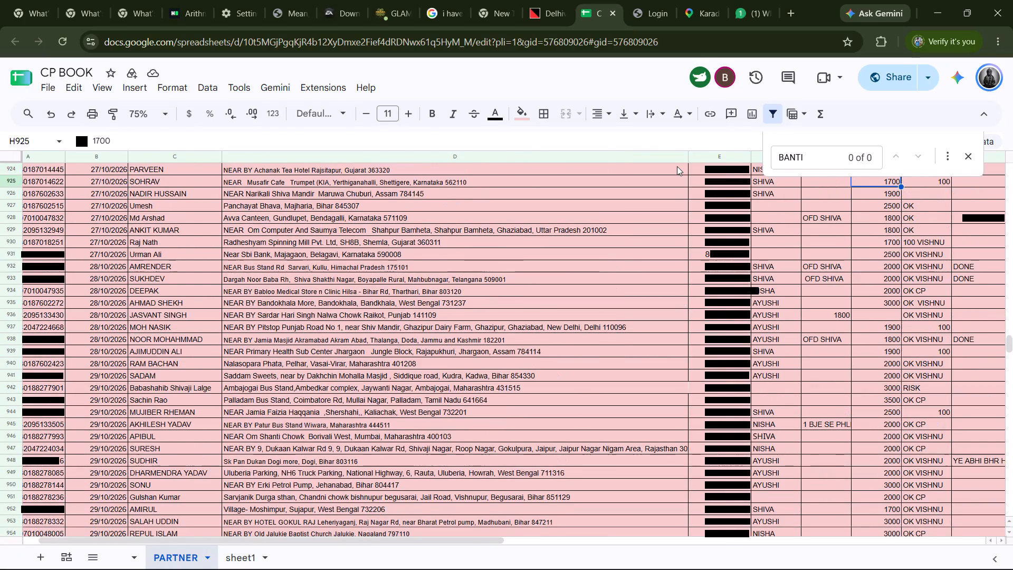
key(Down)
key(Up)
key(Left)
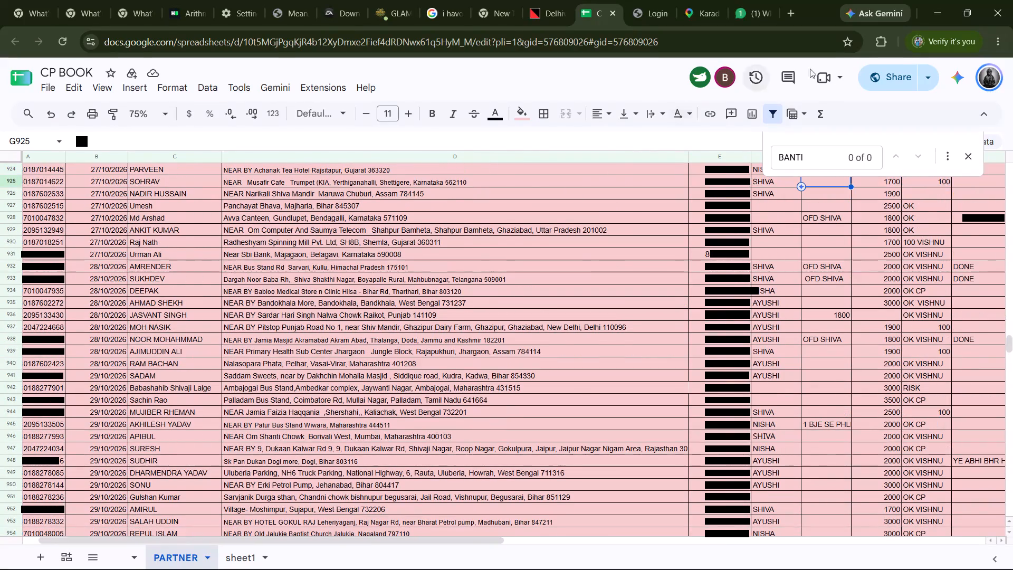
Clear the BANTI search term from the order sheet search.
click(809, 160)
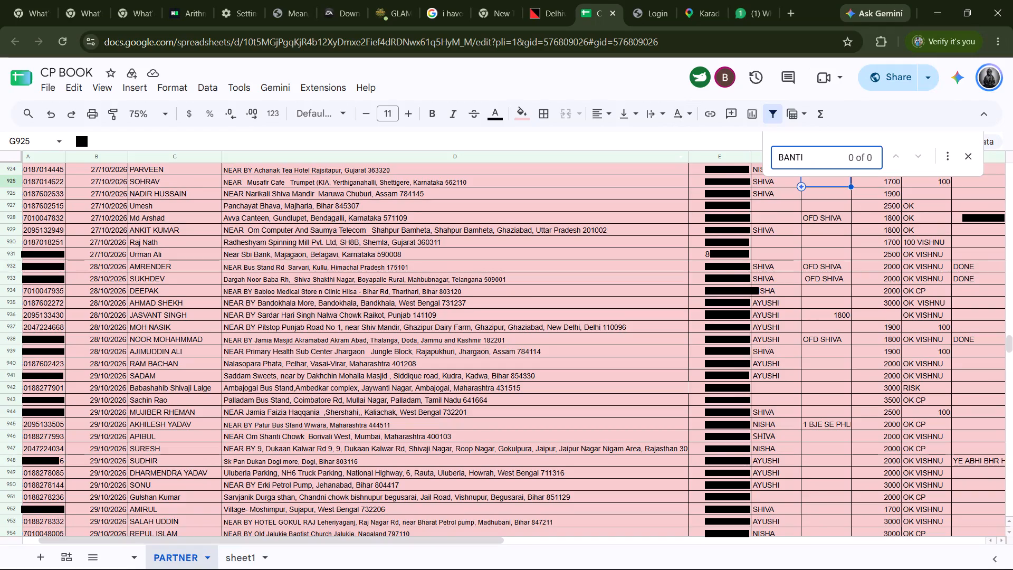
key(space)
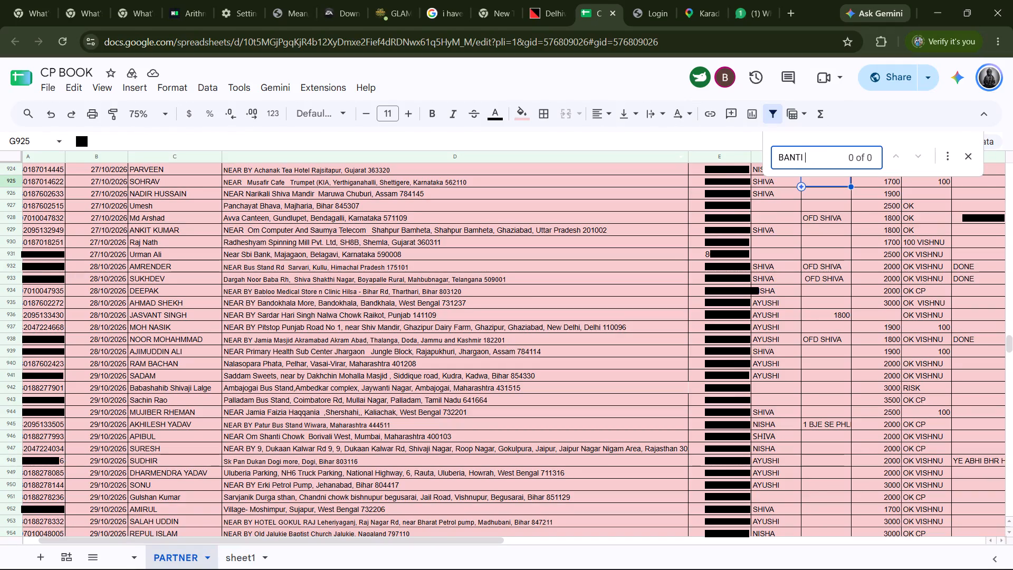
key(ctrl+a)
key(space)
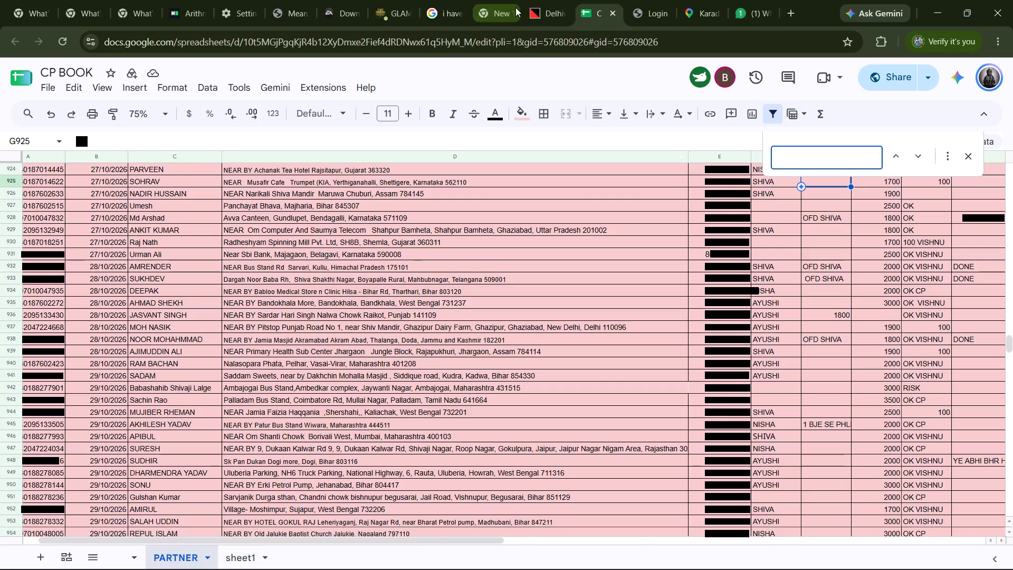
click(551, 9)
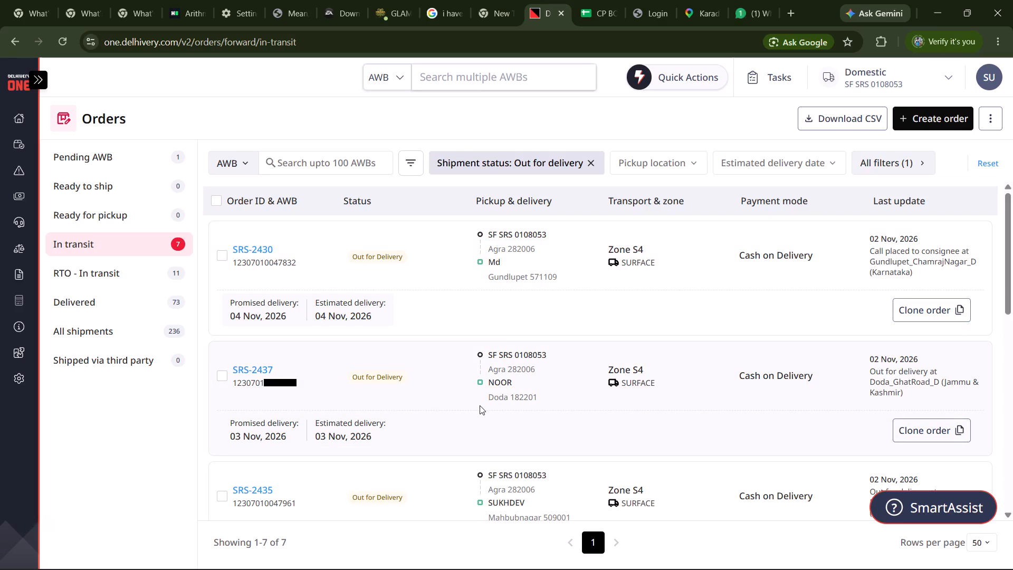
drag(1012, 279, 1008, 370)
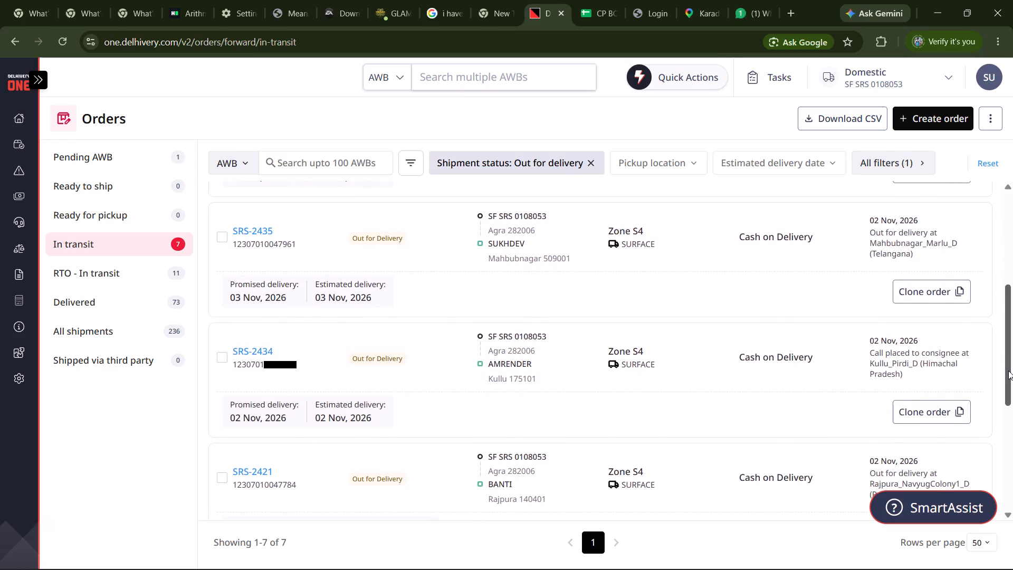
drag(1008, 370, 1007, 407)
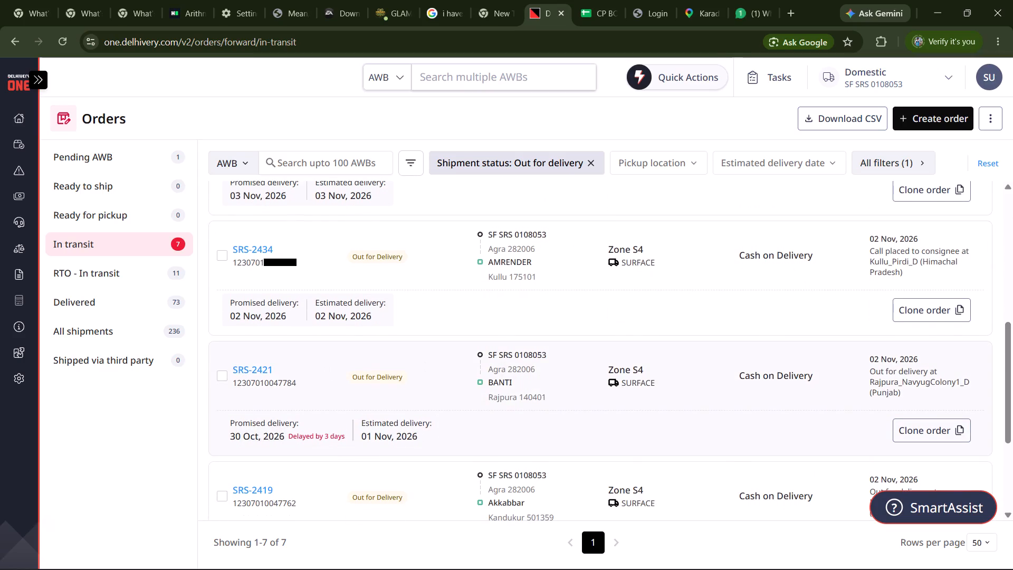
double_click(285, 384)
key(ctrl+c)
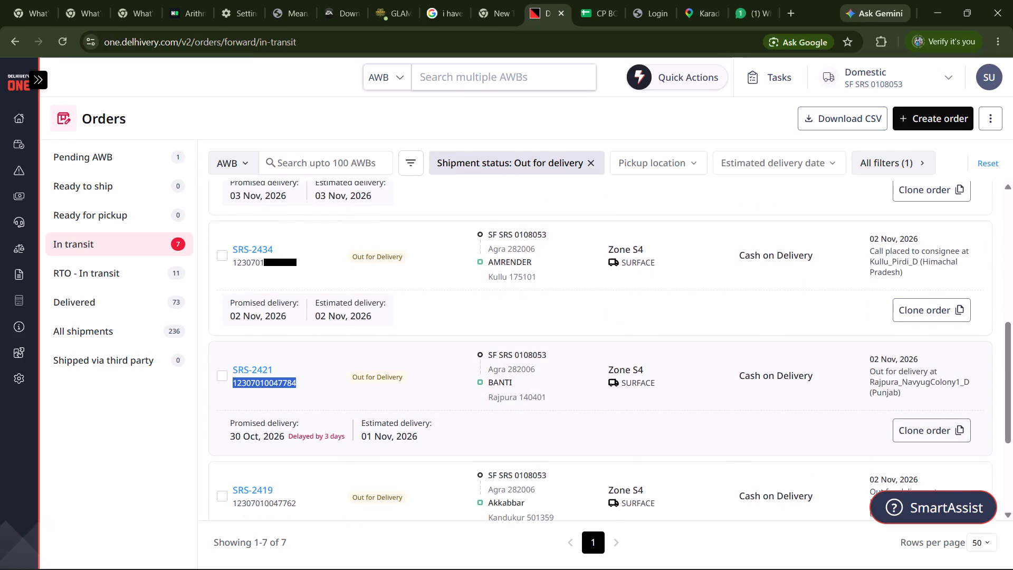
key(ctrl+c)
click(589, 15)
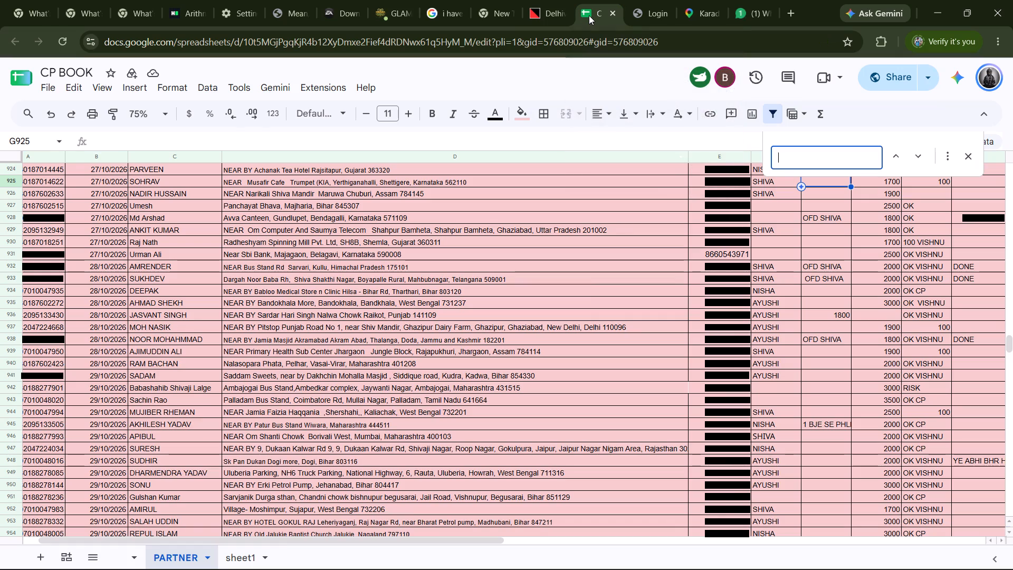
key(ctrl+v)
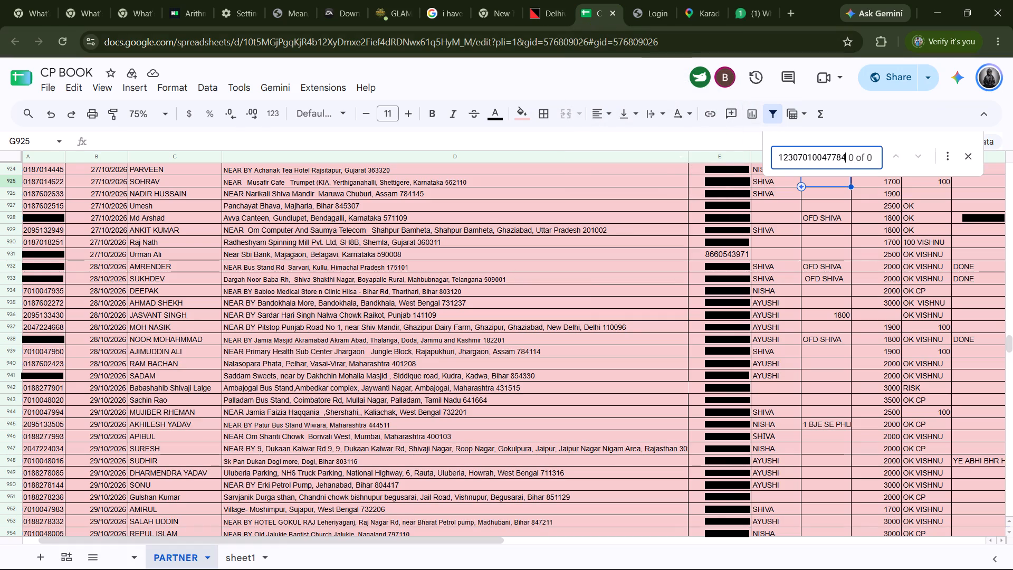
key(Left)
key(Left)
key(Left)
key(Left)
key(Left)
key(Left)
key(Left)
key(Left)
key(Left)
key(Left)
key(Left)
key(Left)
key(Left)
key(Left)
key(Left)
key(Left)
key(Left)
key(Left)
key(Left)
key(Right)
key(BackSpace)
key(BackSpace)
key(BackSpace)
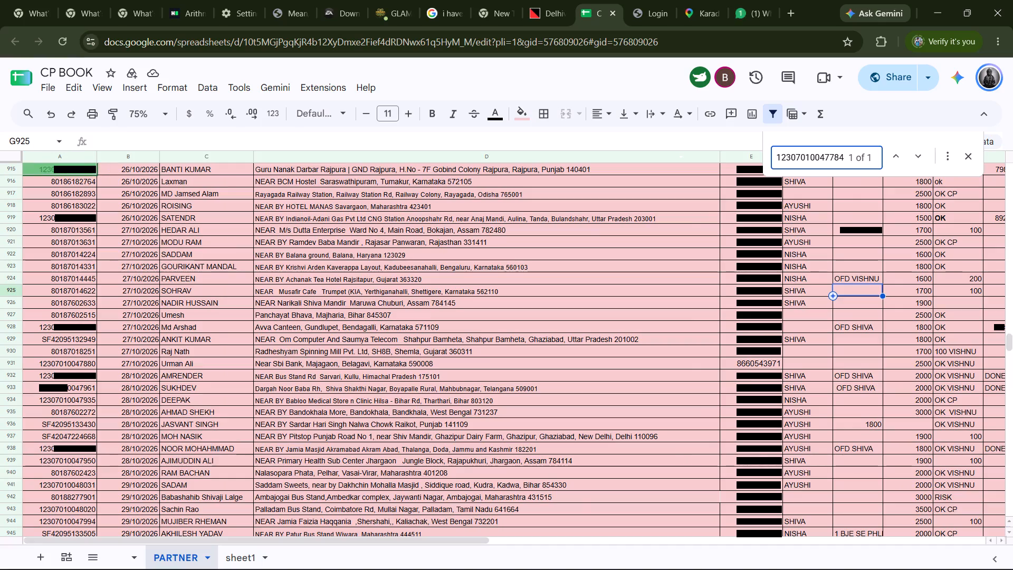
Review the order details across row 915 of the order sheet, from the delivery address to column J.
click(399, 174)
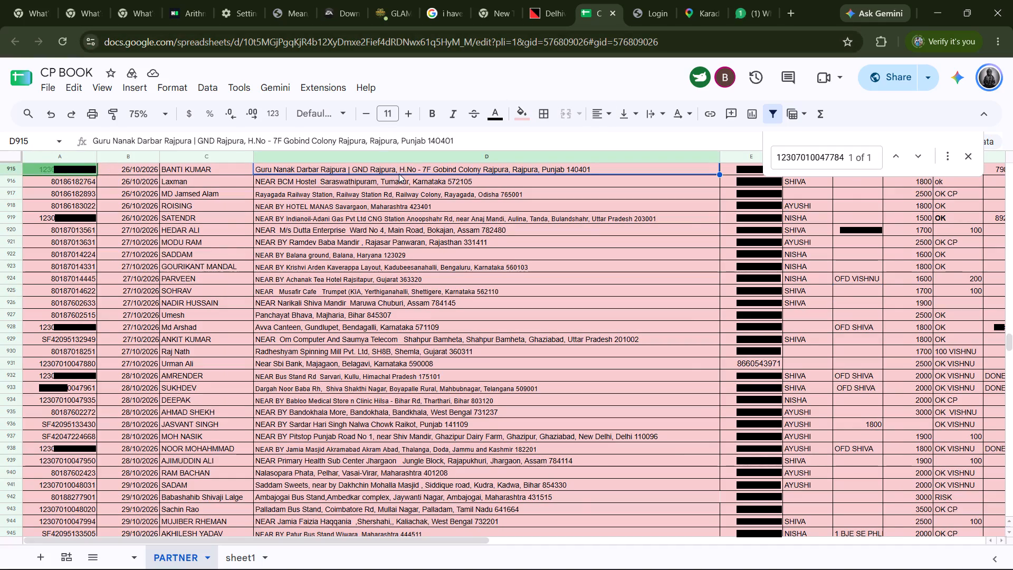
key(Up)
key(Up)
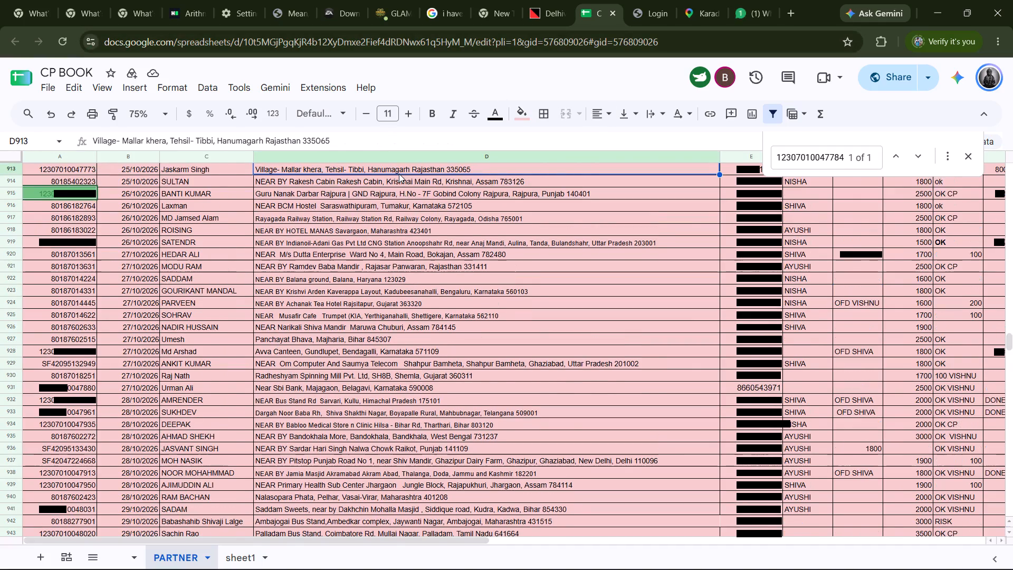
key(Down)
key(Down)
key(Left)
key(Left)
key(Right)
key(Right)
key(Right)
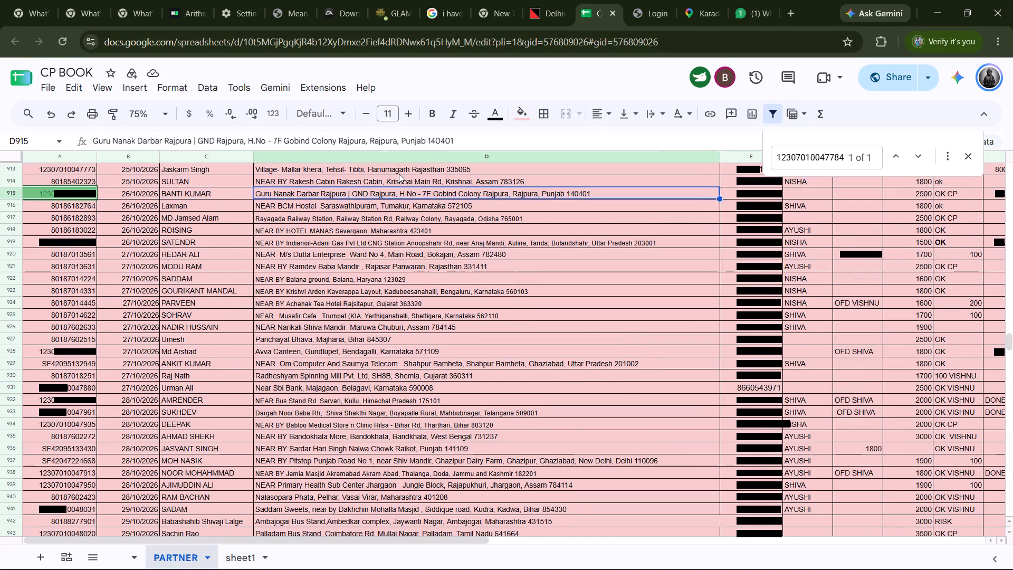
key(Right)
key(Right)
key(Right)
key(Right)
key(Right)
key(Right)
key(Left)
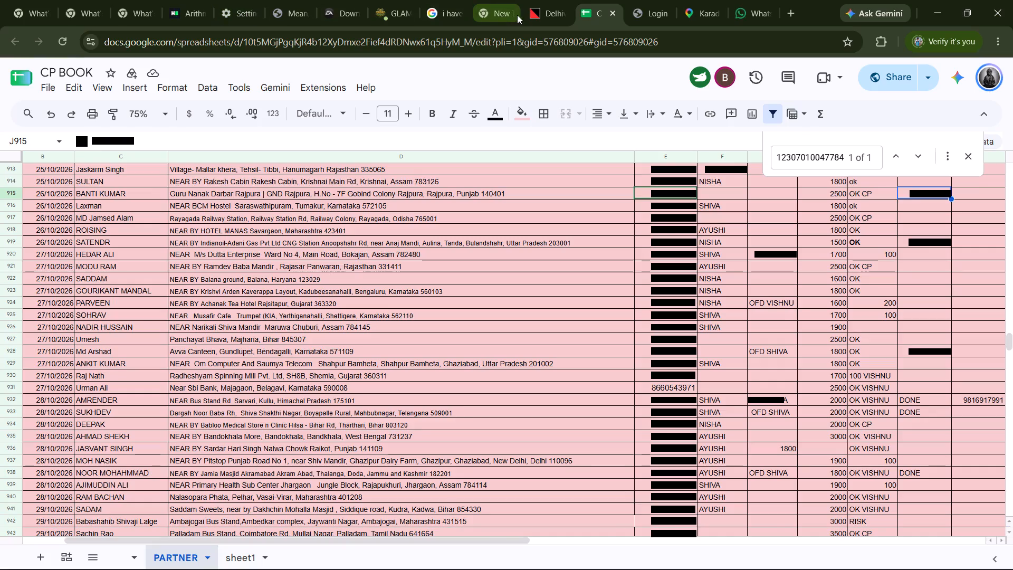
click(541, 13)
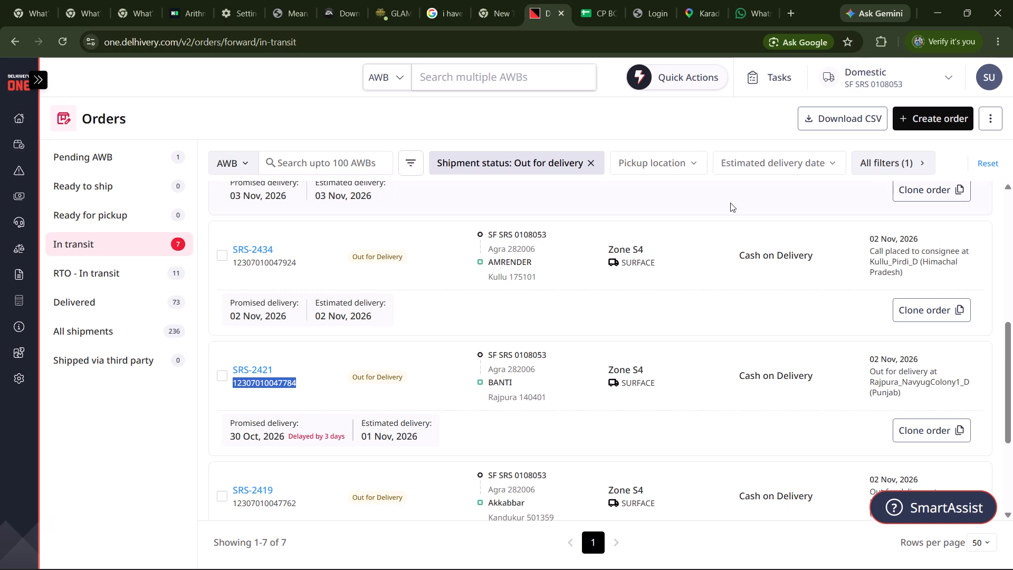
double_click(282, 261)
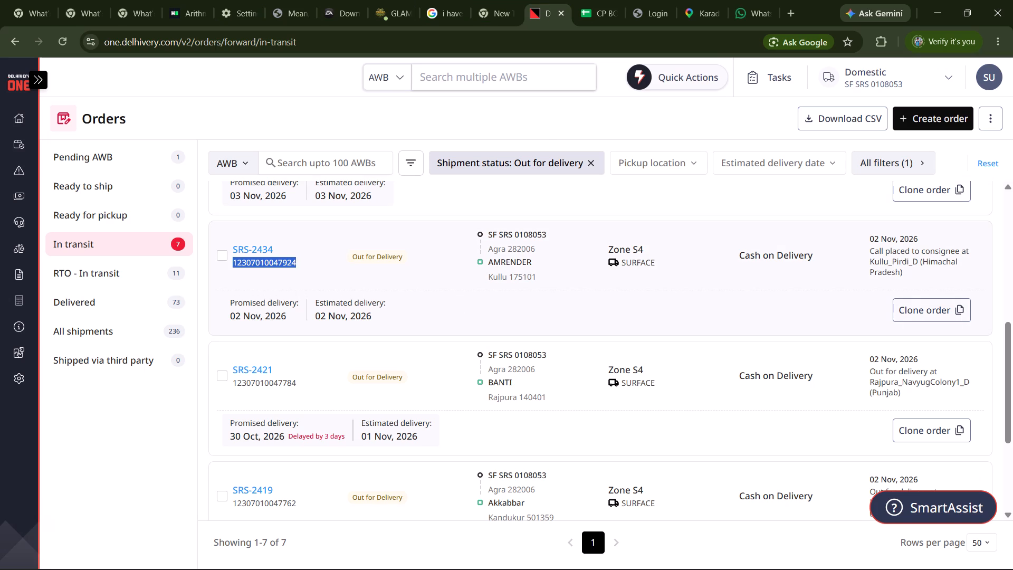
key(ctrl+c)
key(ctrl+c)
click(606, 5)
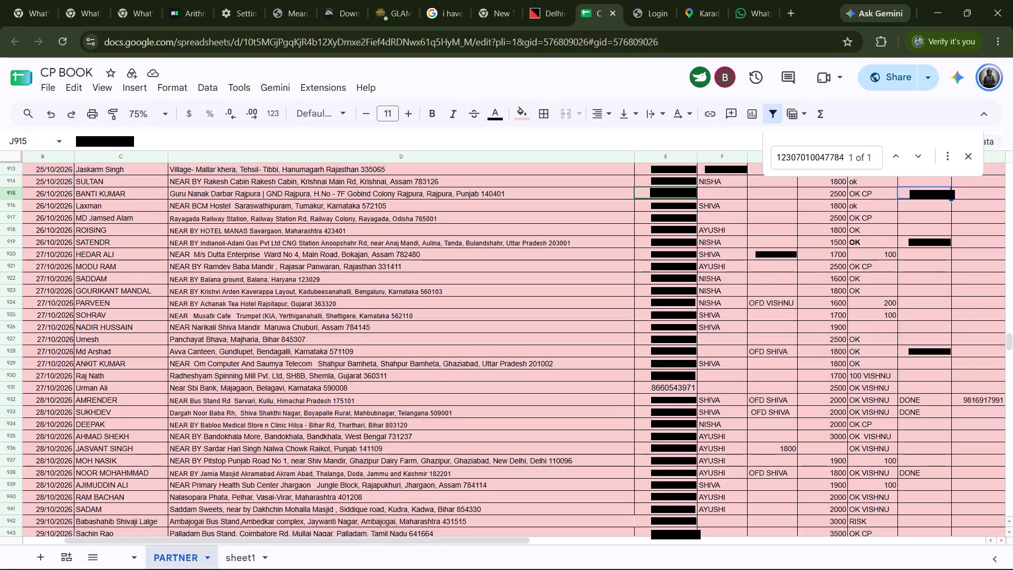
double_click(794, 154)
key(space)
key(ctrl+v)
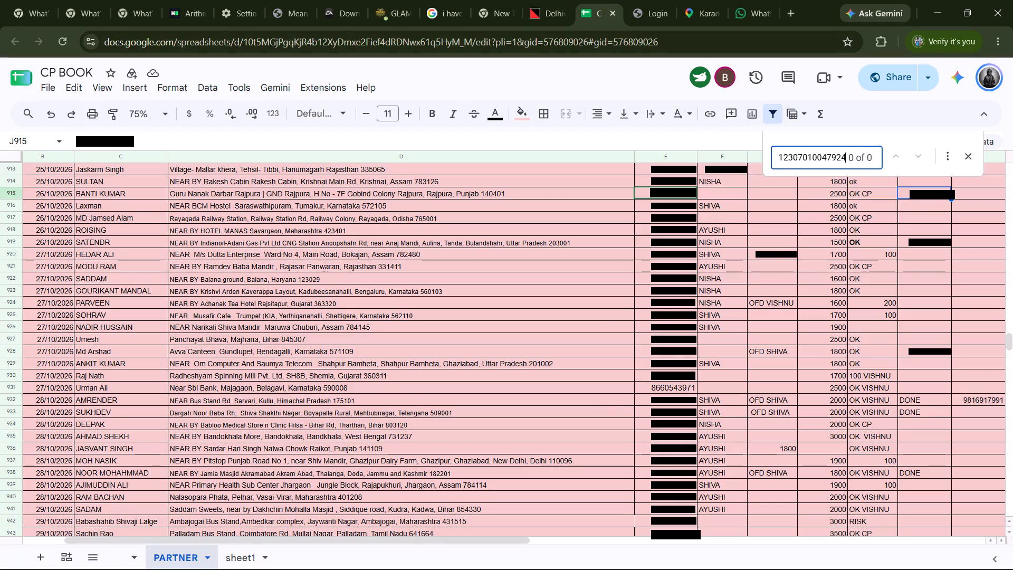
Remove the extra characters before the pasted waybill number in the sheet search to find its order.
key(Left)
key(Left)
key(Left)
key(Left)
key(Left)
key(Left)
key(Left)
key(Left)
key(Left)
key(Left)
key(Left)
key(Left)
key(Left)
key(Left)
key(Left)
key(Right)
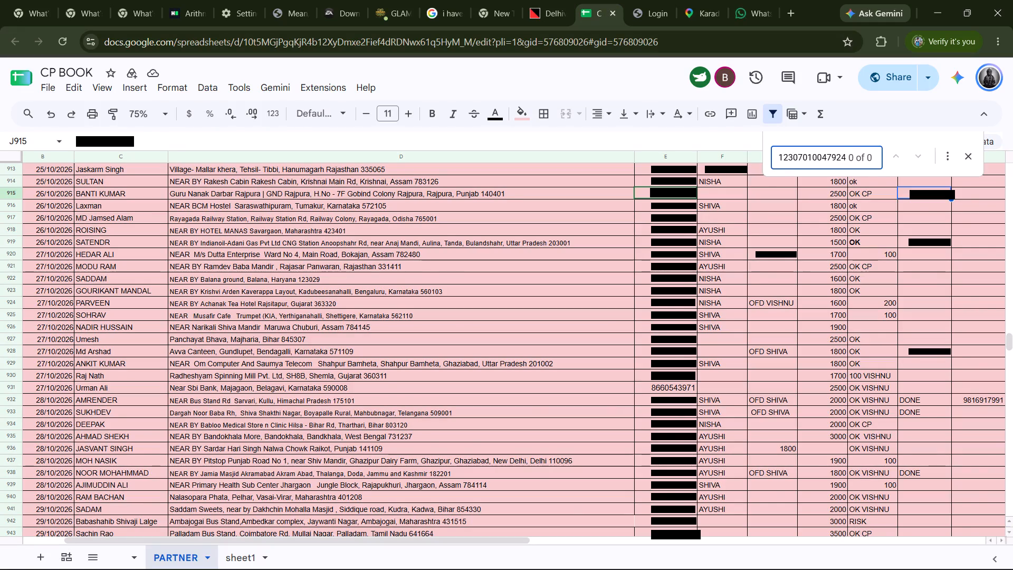
key(BackSpace)
key(BackSpace)
key(BackSpace)
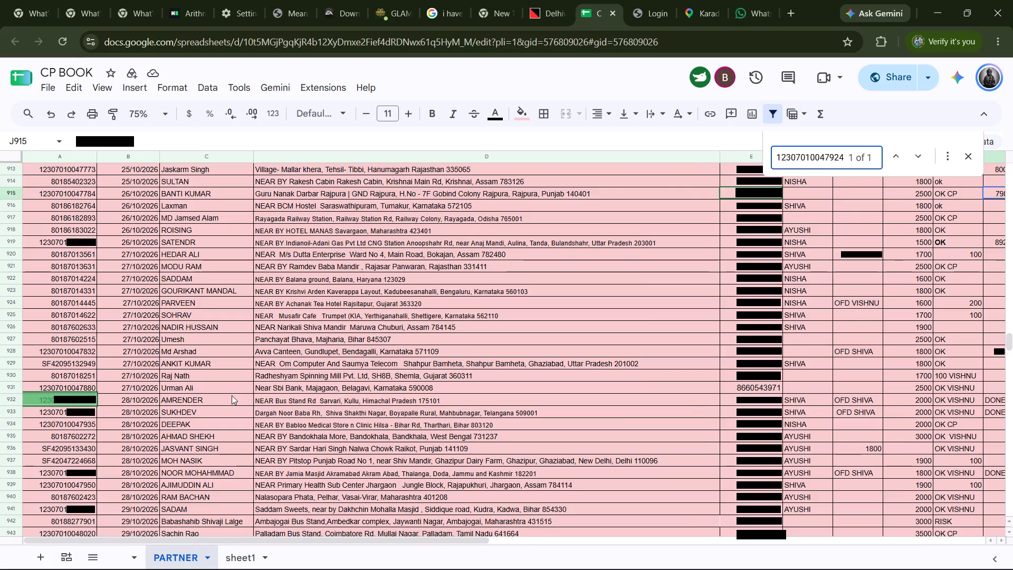
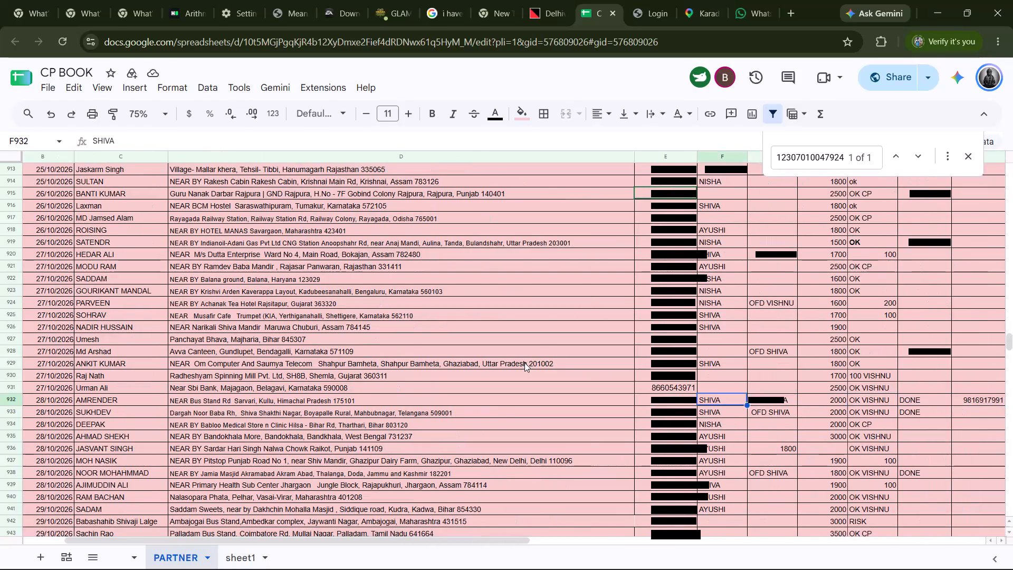
Review the order details across row 932 of the order sheet, from the customer name in column C to column K.
key(Left)
key(Left)
key(Left)
key(Right)
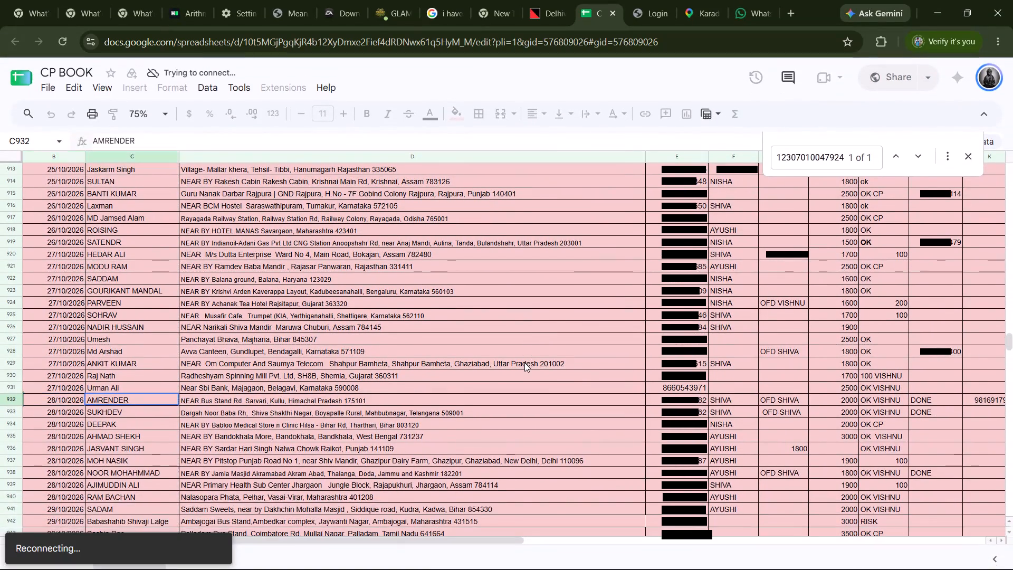
key(Right)
key(Right)
key(Right)
key(Right)
key(Right)
key(Right)
key(Right)
key(Right)
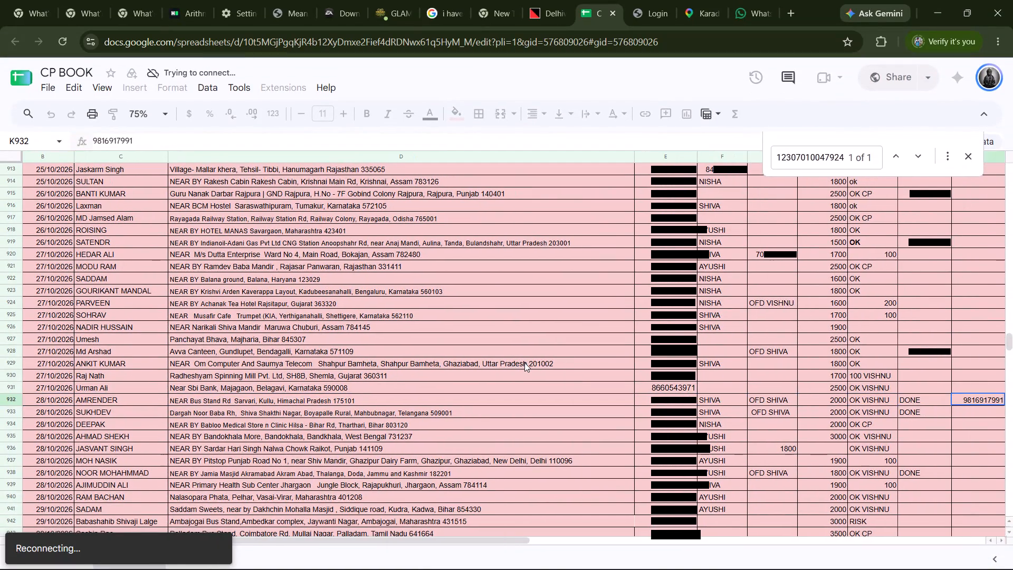
key(Right)
key(Left)
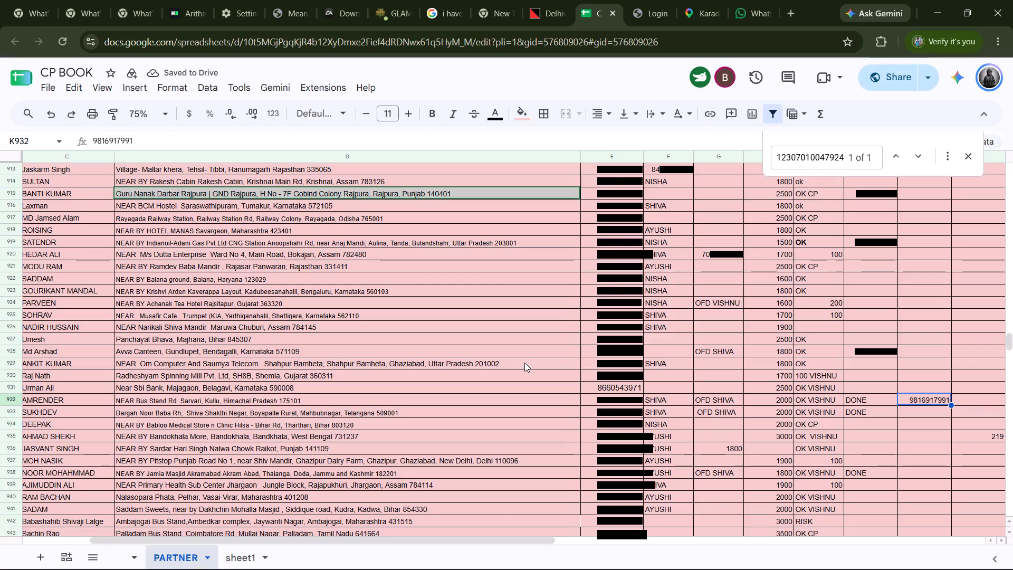
Review AMRENDER's order details across row 932 of the order sheet, from the AWB number to column K.
key(Left)
key(Left)
key(Left)
key(Left)
key(Left)
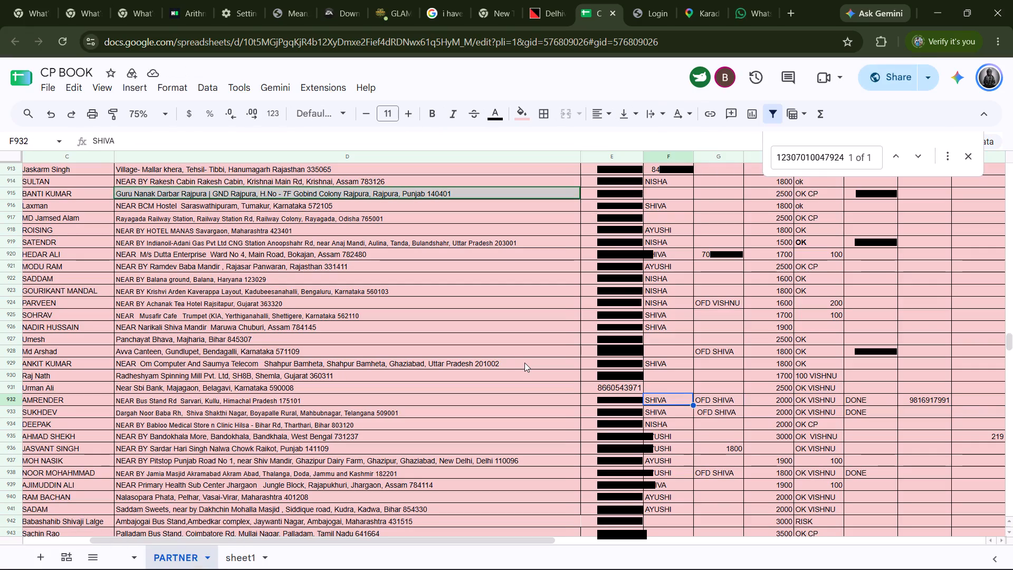
key(Left)
key(Left)
key(Left)
key(Left)
key(Right)
key(Right)
key(Right)
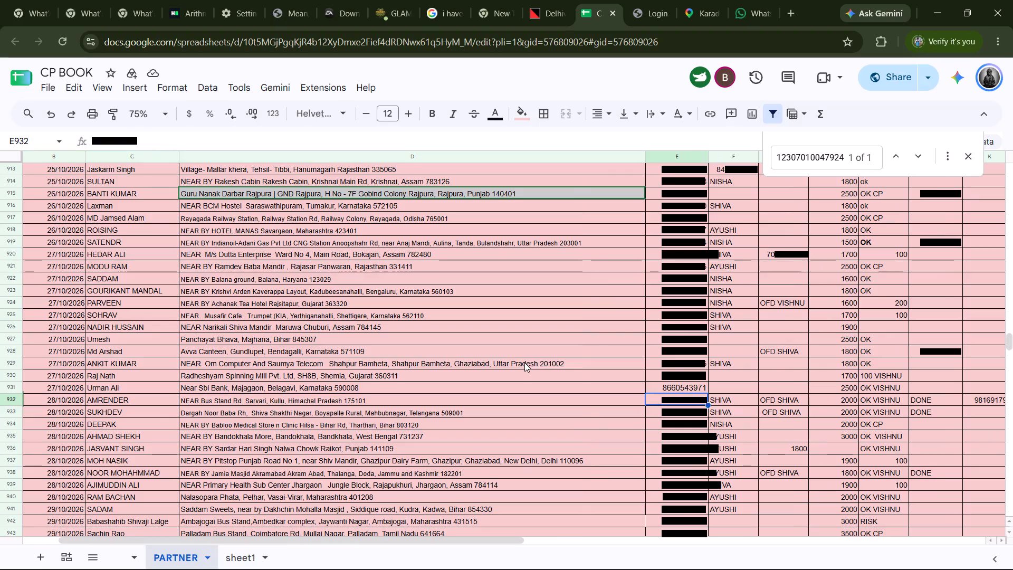
key(Right)
key(Right)
key(Right)
key(Right)
key(Right)
key(Right)
key(Left)
key(Left)
key(Left)
key(Left)
key(Left)
key(Left)
key(Left)
key(Left)
key(Left)
key(Left)
key(Left)
key(Left)
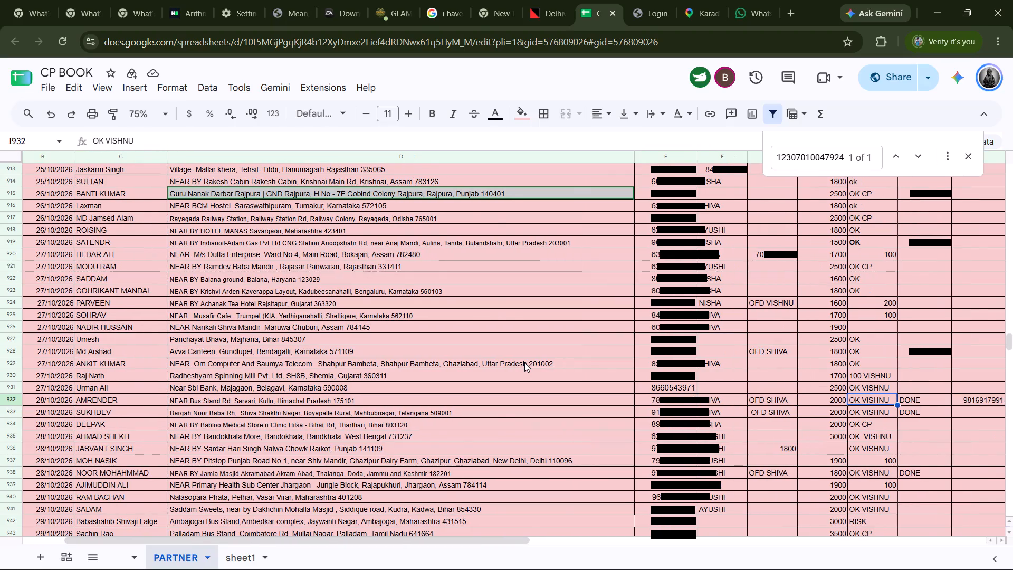
key(Left)
key(Right)
key(Right)
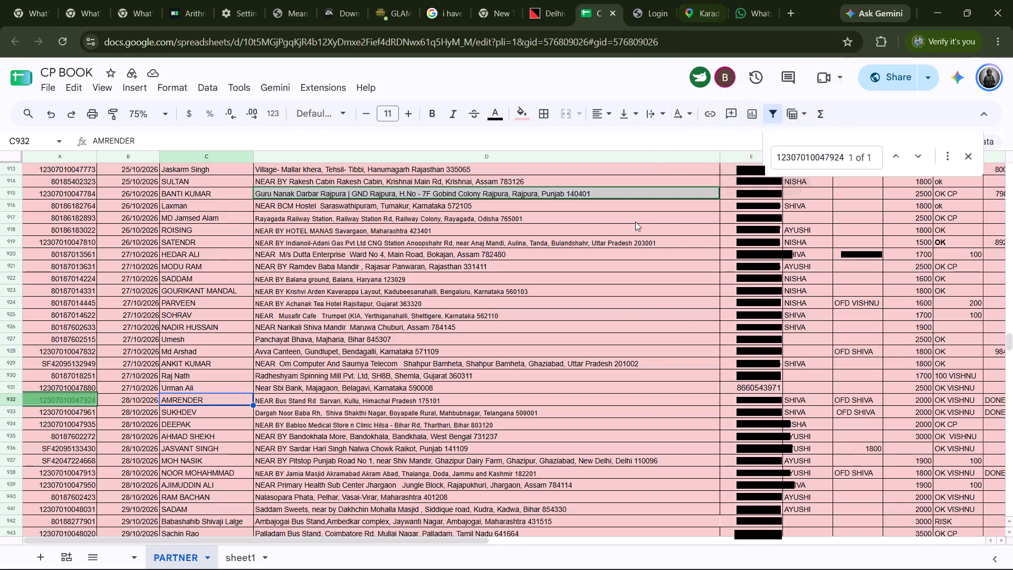
Switch to the Delhivery orders page and look through the out-for-delivery shipments from SRS-2430 down to SRS-2421.
click(542, 20)
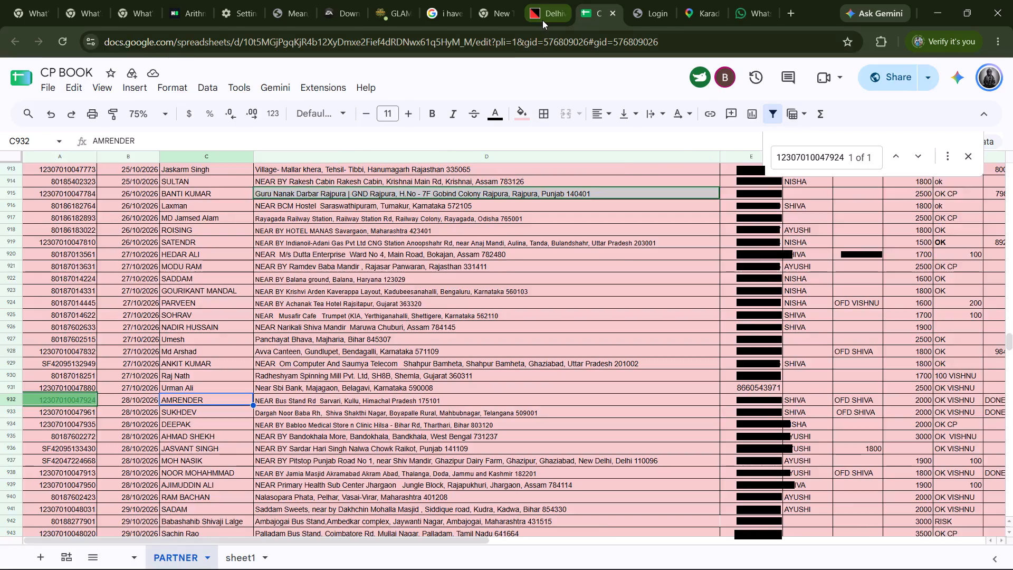
click(574, 104)
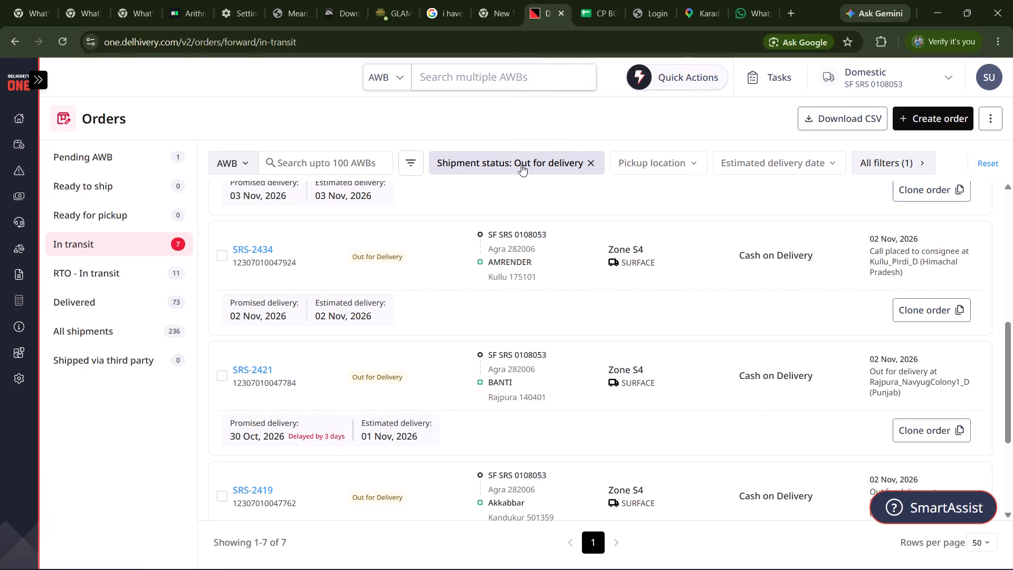
click(521, 165)
click(590, 245)
drag(1011, 330, 1012, 202)
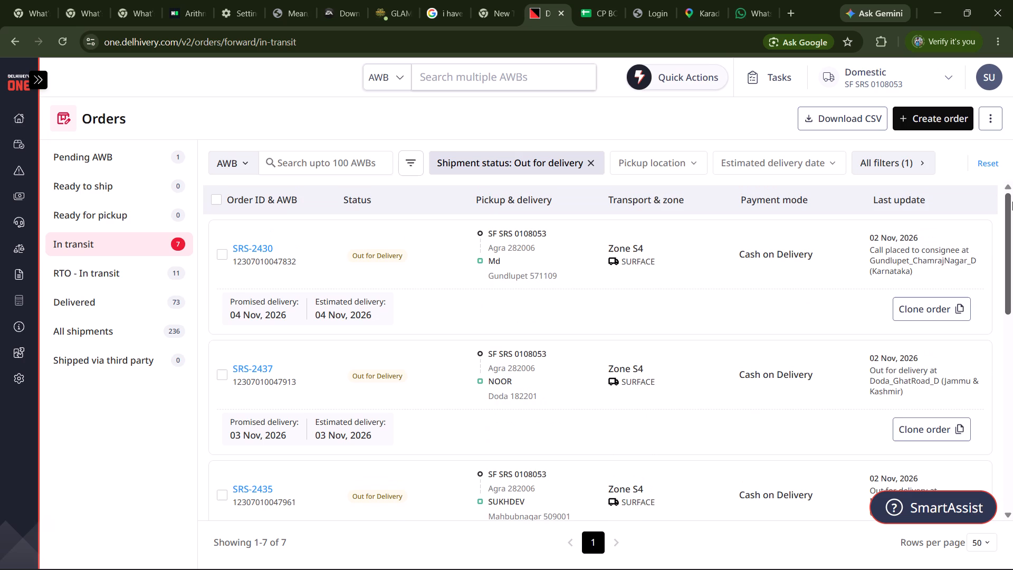
drag(1008, 207, 1012, 198)
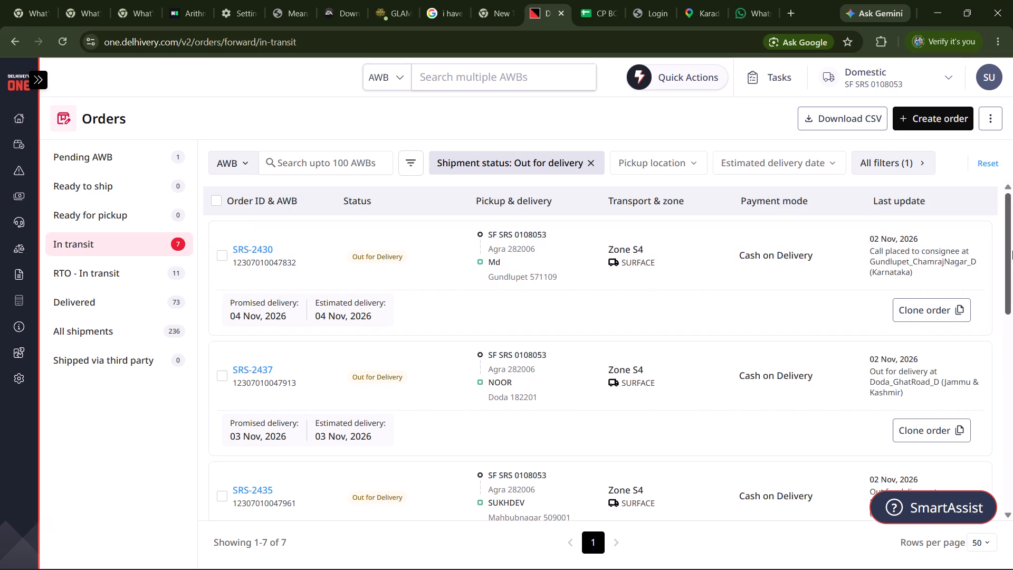
drag(1009, 246, 1012, 325)
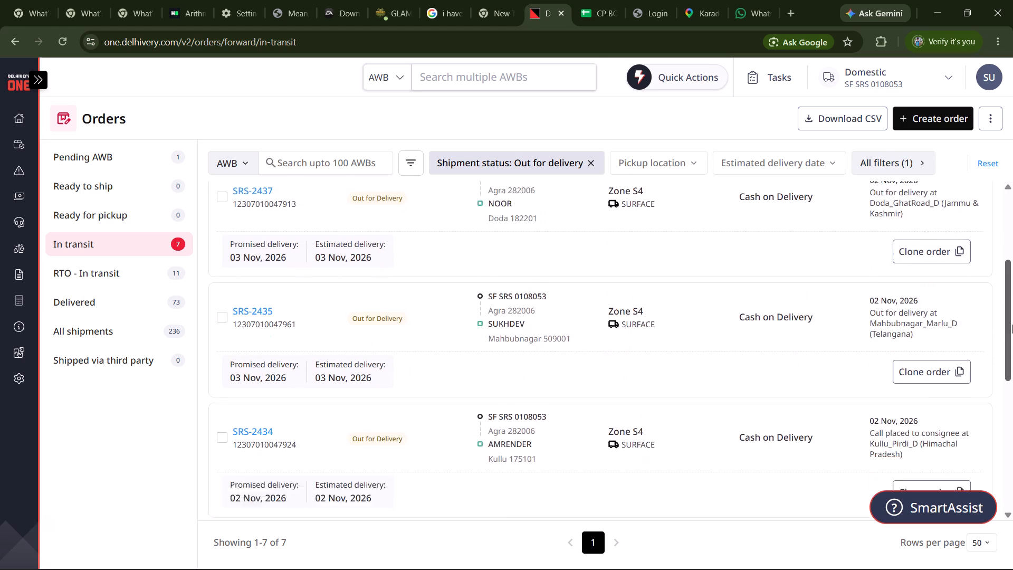
drag(1012, 325, 1012, 344)
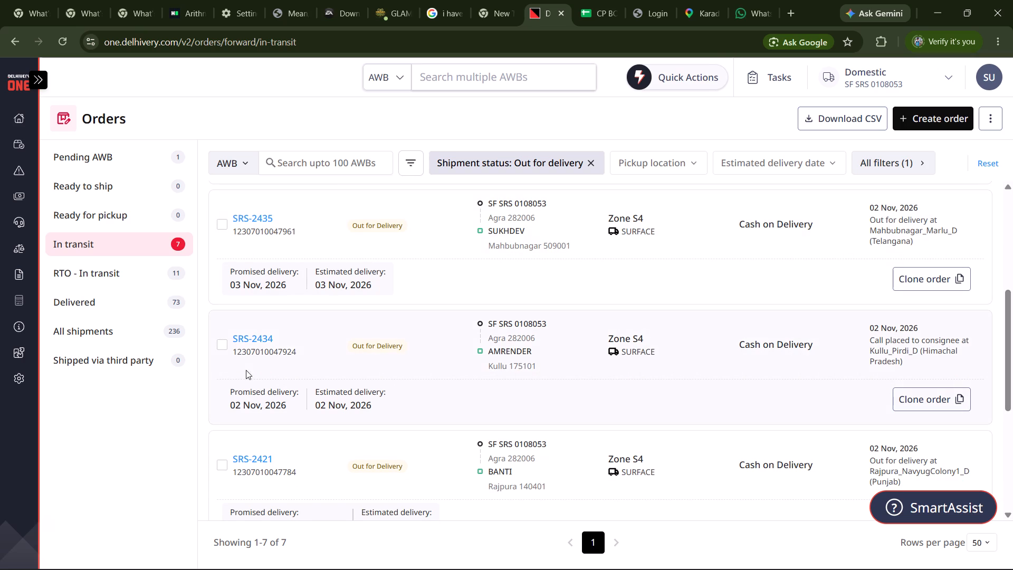
double_click(293, 354)
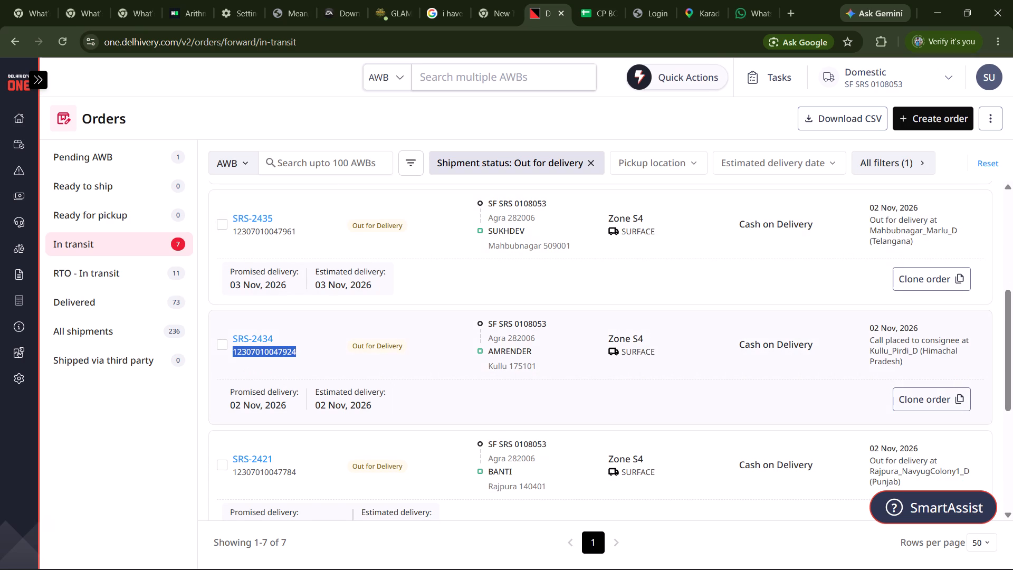
key(ctrl+c)
key(ctrl+c)
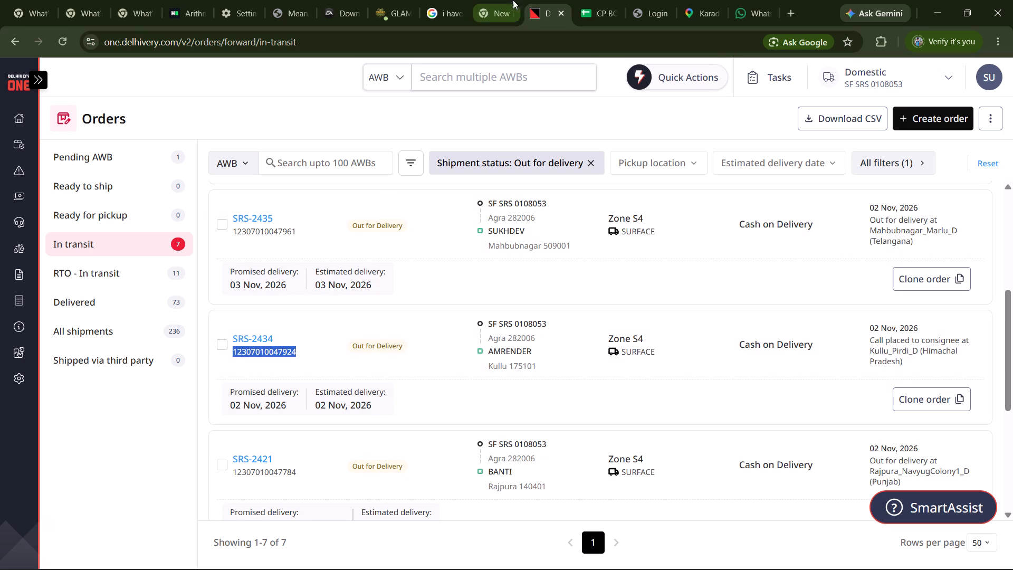
Return to the CP BOOK order sheet and review AMRENDER's row 932 from the AWB number to column L.
click(598, 8)
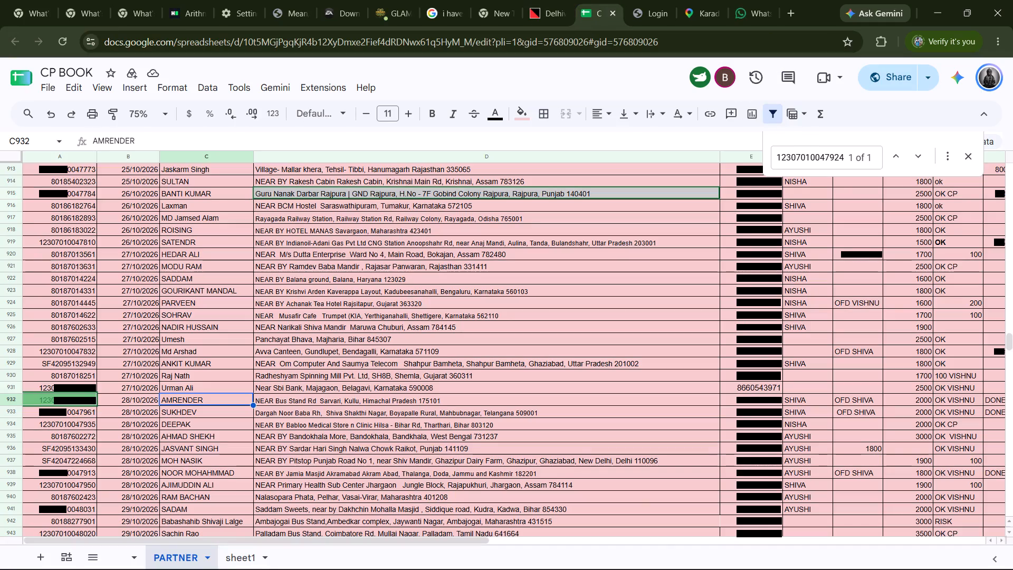
click(516, 401)
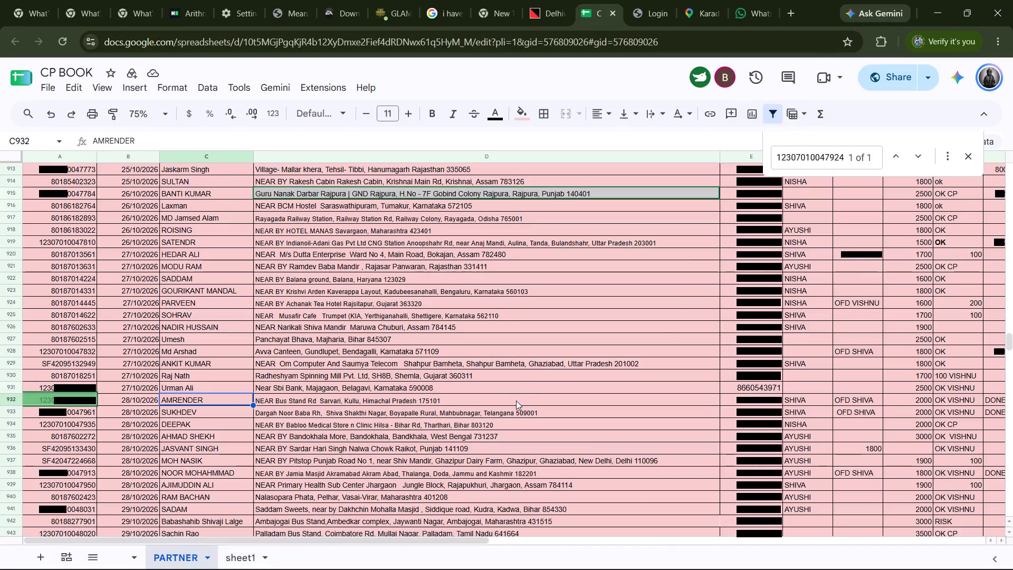
key(Left)
key(Left)
key(Right)
key(Right)
key(Right)
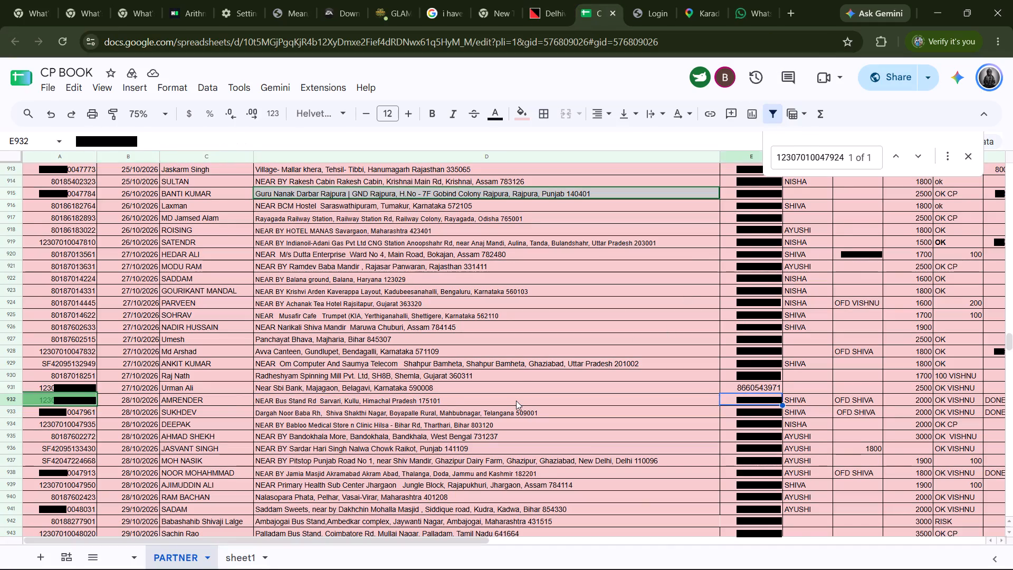
key(Right)
key(Right)
key(Right)
key(Right)
key(Right)
key(Right)
key(Left)
key(Left)
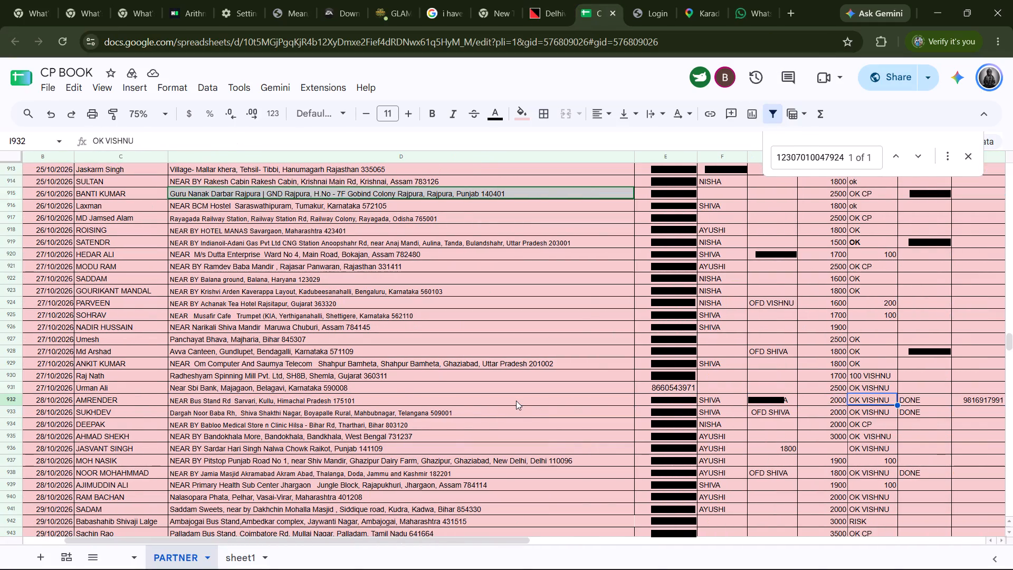
key(Left)
key(Left)
key(Left)
key(Left)
key(Left)
key(Left)
key(Left)
key(Left)
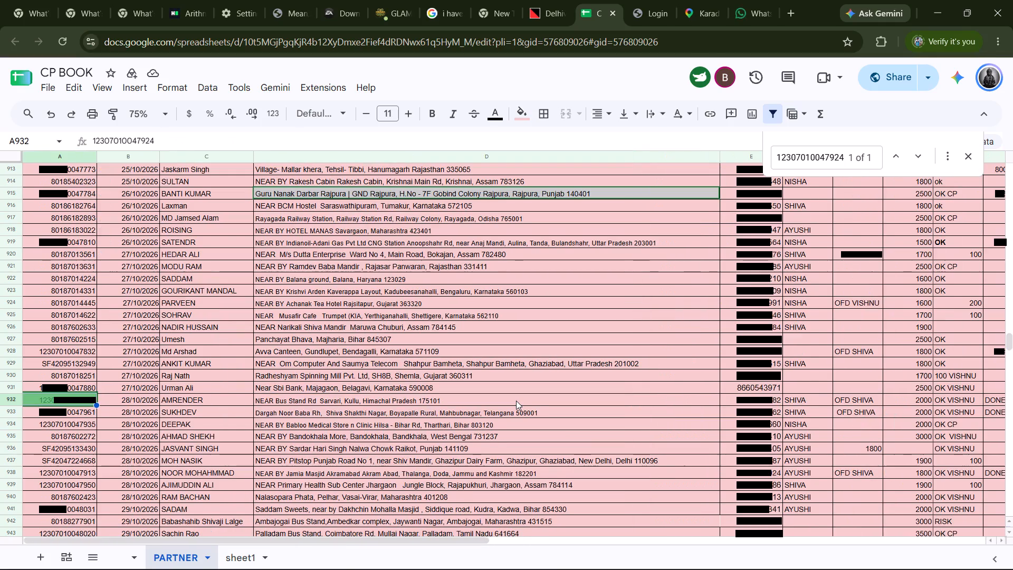
key(Right)
key(Right)
key(Right)
key(Right)
key(Right)
key(Right)
key(Right)
key(Right)
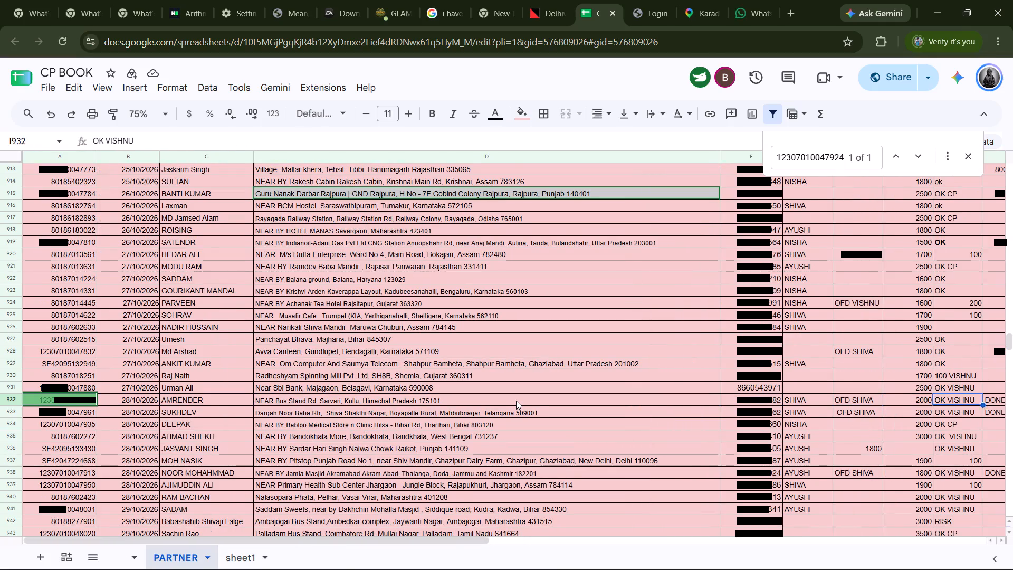
key(Right)
key(Right)
key(Right)
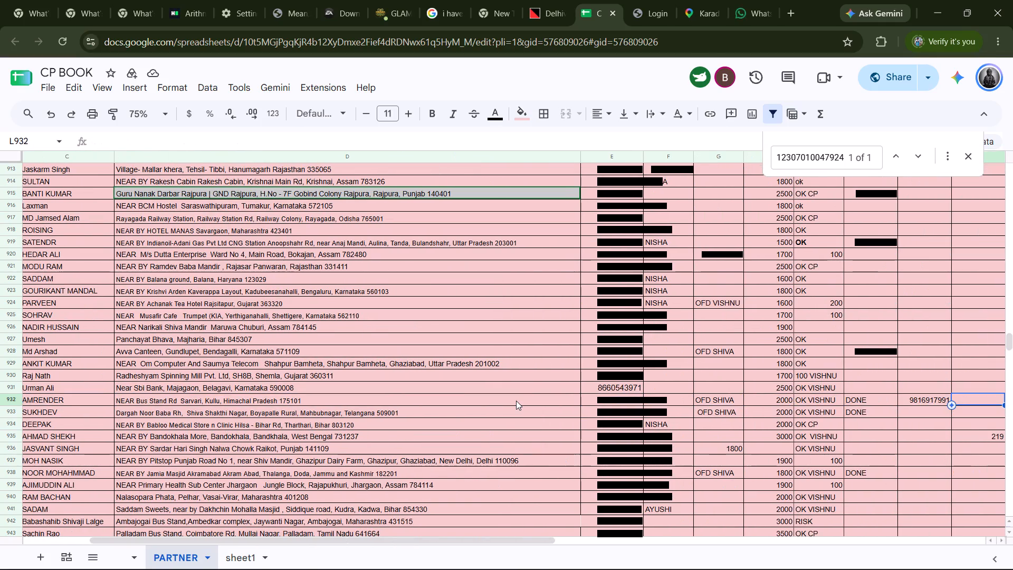
key(Left)
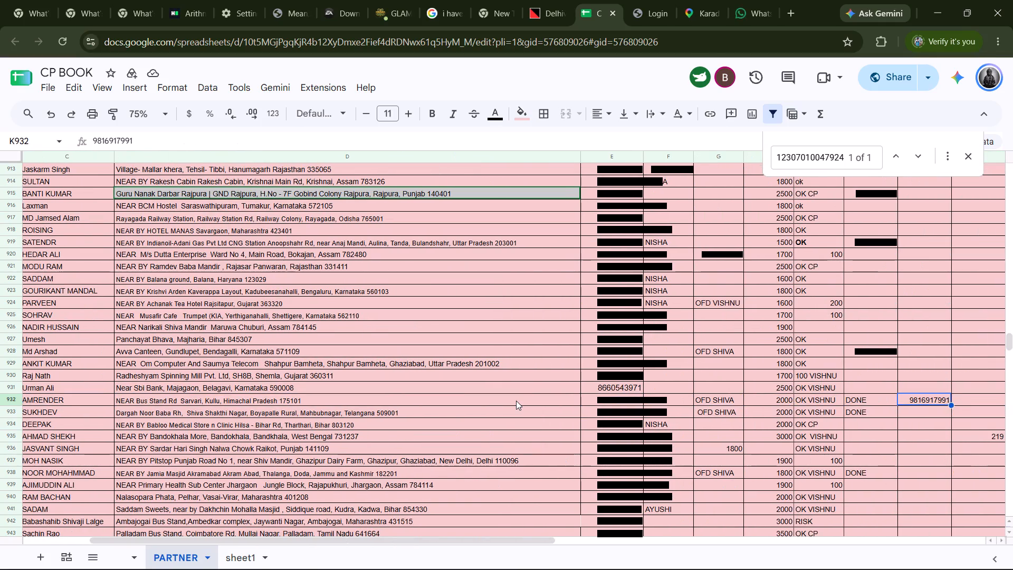
Recheck row 932's AWB number, name, delivery address, contact number and the status entries in the columns that follow.
key(Left)
key(Left)
key(Left)
key(Left)
key(Left)
key(Left)
key(Left)
key(Left)
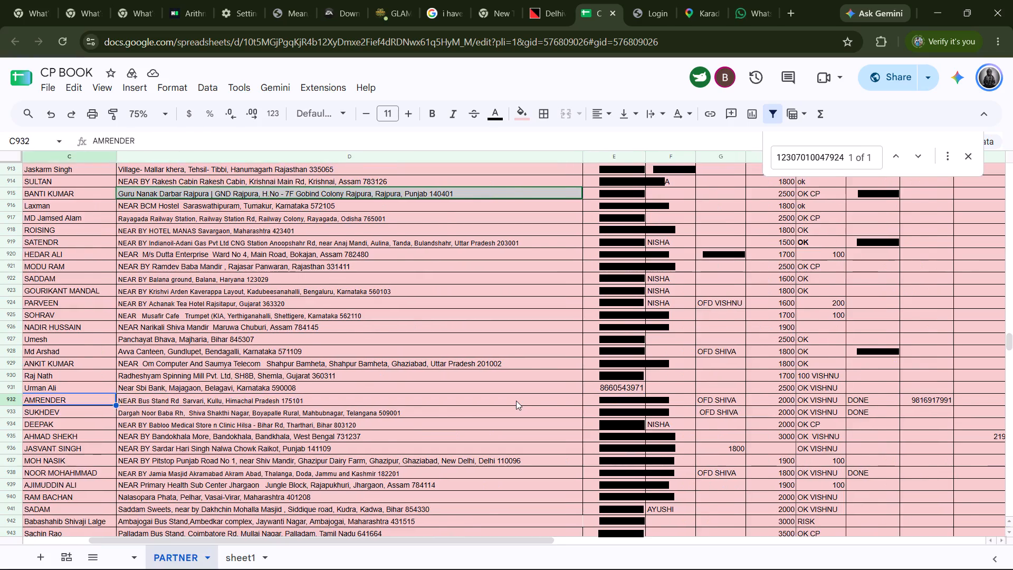
key(Left)
key(Right)
key(Right)
key(Right)
key(Right)
key(Right)
key(Left)
key(Left)
key(Left)
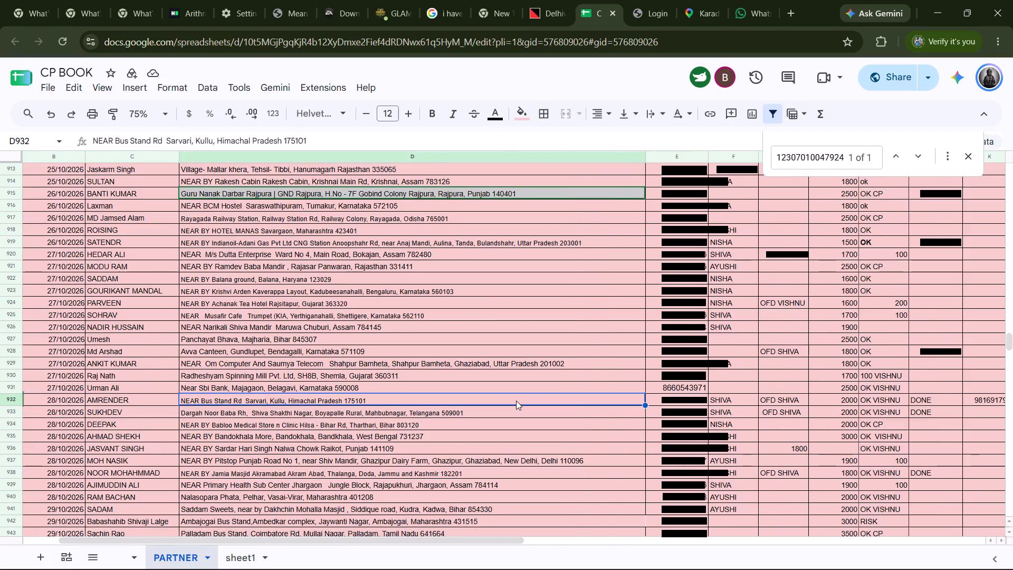
key(Left)
key(Left)
key(Left)
key(Right)
key(Right)
key(Right)
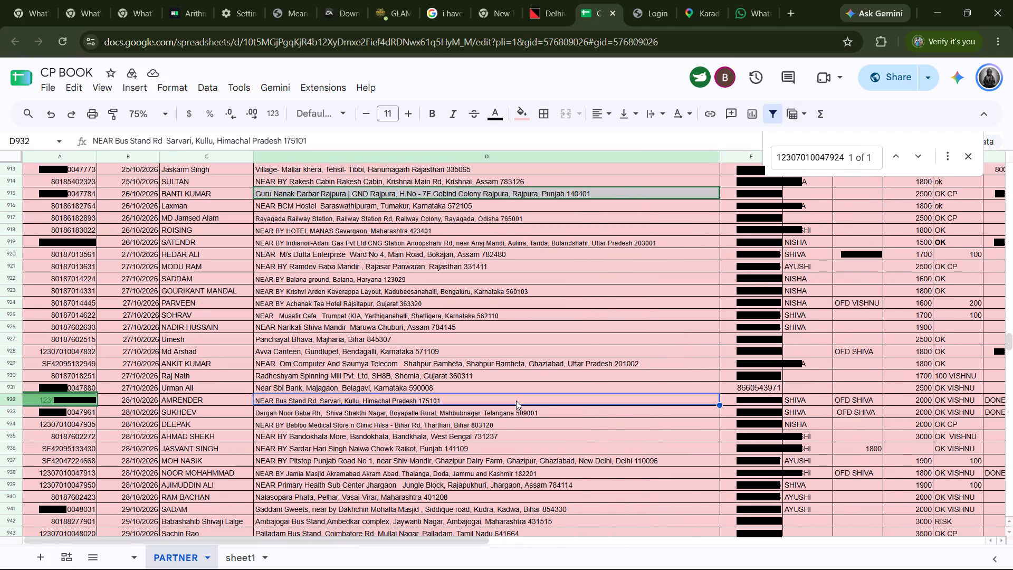
key(Right)
key(Right)
key(Right)
key(Right)
key(Right)
key(Right)
key(Right)
key(Right)
key(Right)
key(Left)
key(Left)
key(Left)
key(Left)
key(Left)
key(Left)
key(Left)
key(Left)
key(Left)
key(Left)
key(Left)
key(Left)
key(Left)
key(Left)
key(Left)
key(Left)
key(Left)
key(Left)
key(Left)
key(Left)
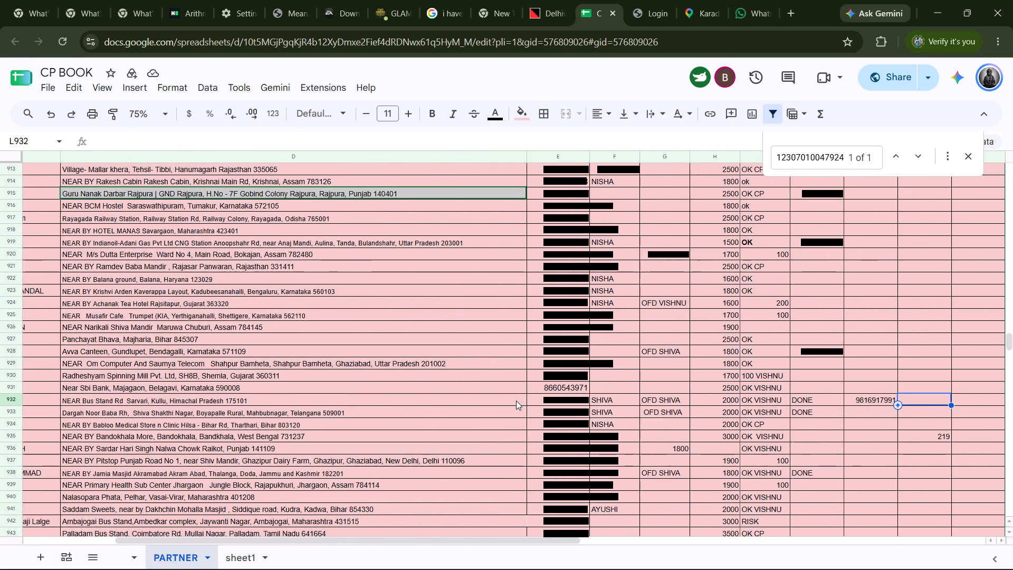
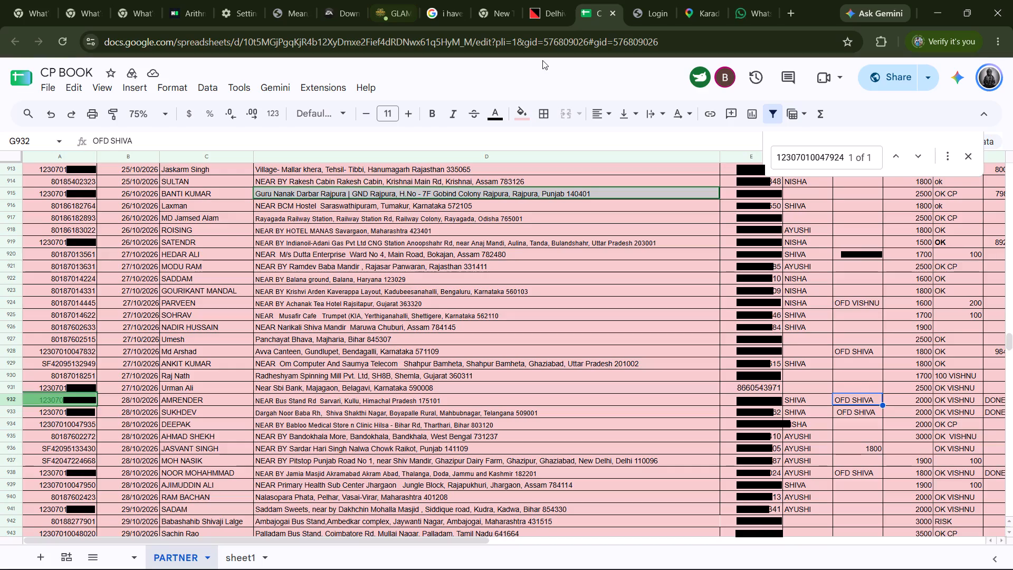
Clear the OFD SHIVA entry from column G of AMRENDER's row 932.
key(Left)
key(Left)
key(Left)
key(Left)
key(Left)
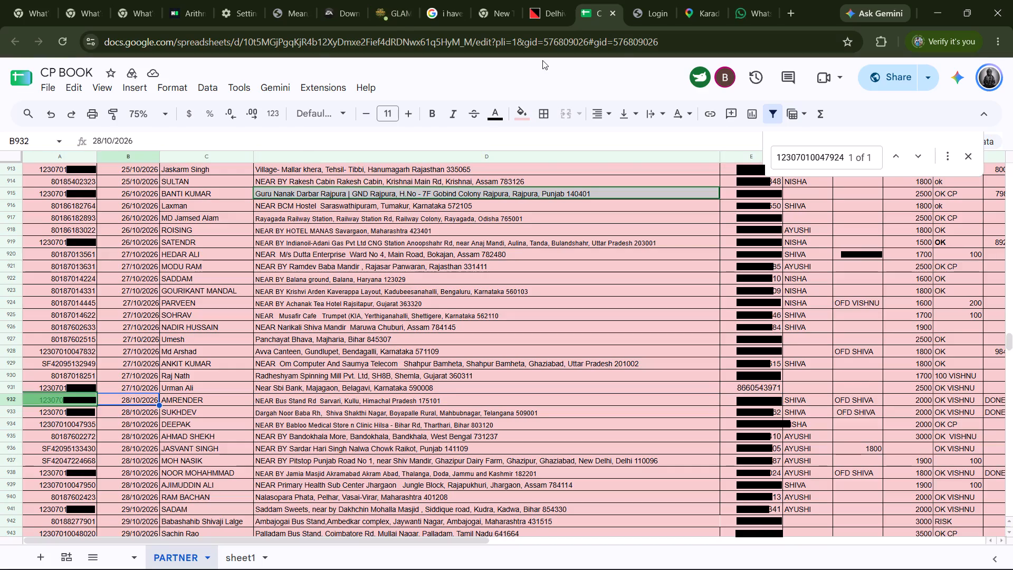
key(Right)
key(Right)
key(Right)
key(Right)
key(Right)
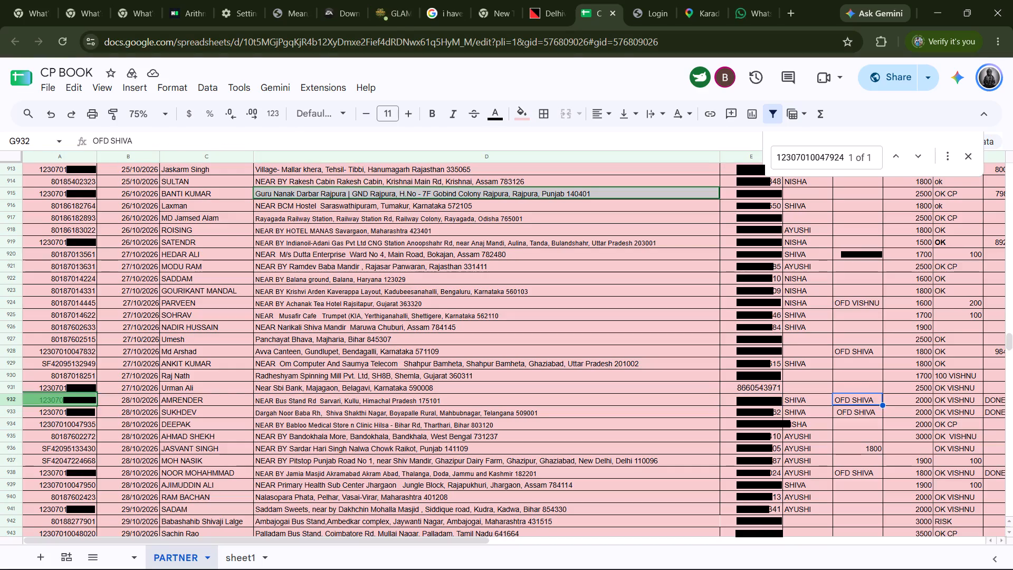
key(BackSpace)
Fill the whole of AMRENDER's row 932 with orange and close the AWB search.
key(Left)
key(Left)
key(Left)
key(Left)
key(Left)
key(Left)
key(Left)
key(Left)
key(Left)
key(Left)
key(Left)
key(Left)
key(Left)
key(Left)
key(Left)
key(Left)
key(Left)
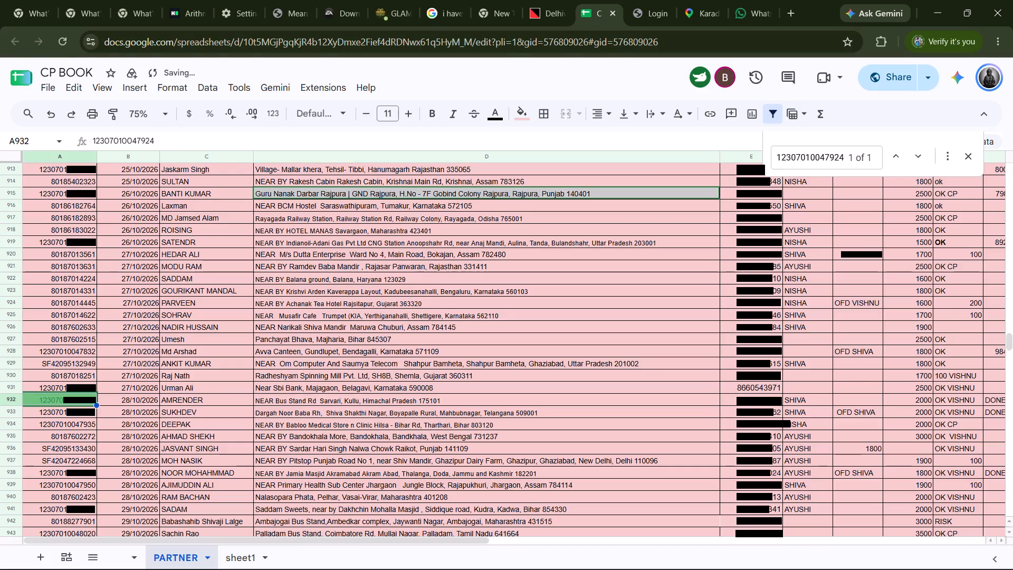
click(14, 397)
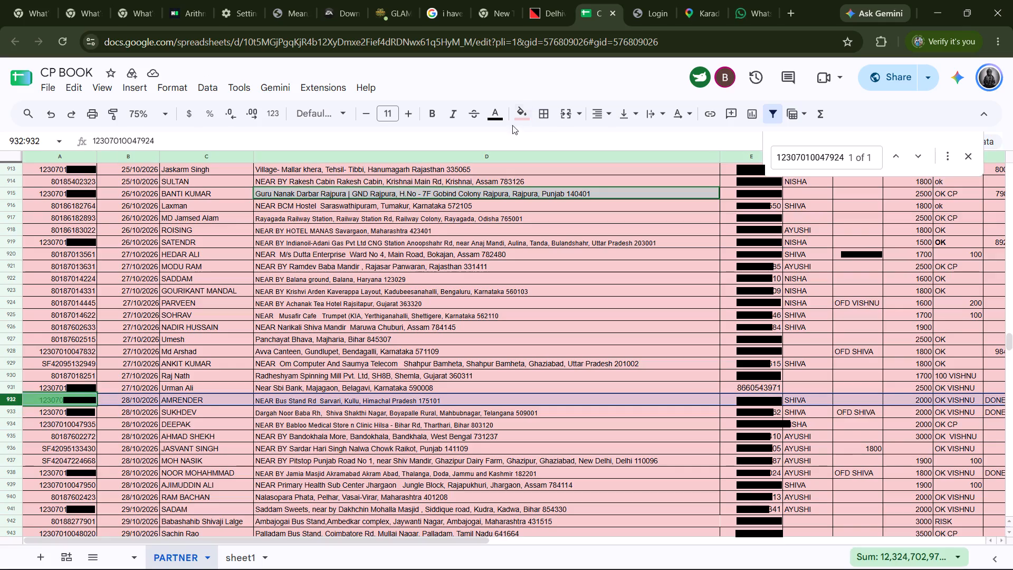
click(522, 111)
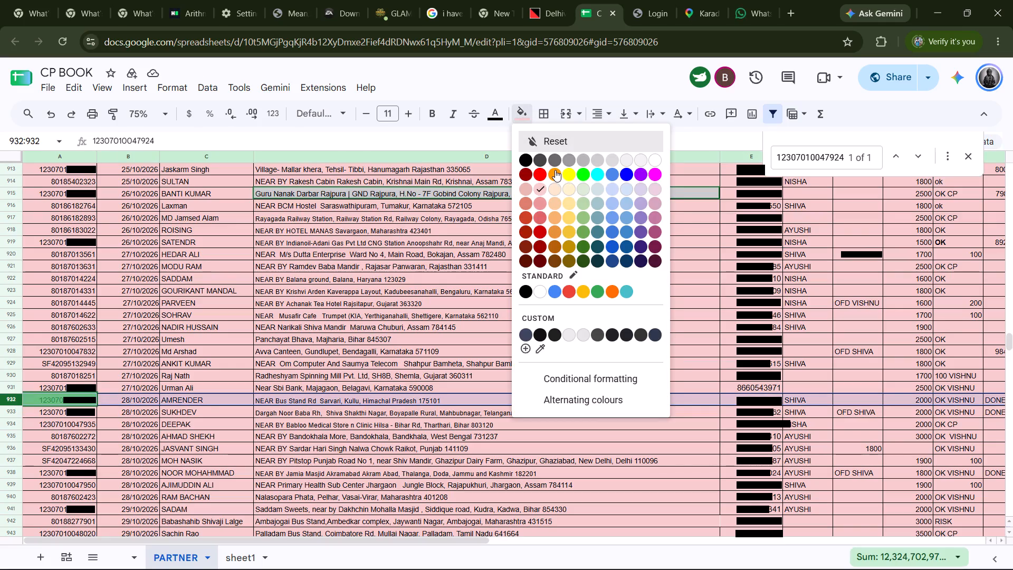
click(555, 170)
key(Right)
key(Right)
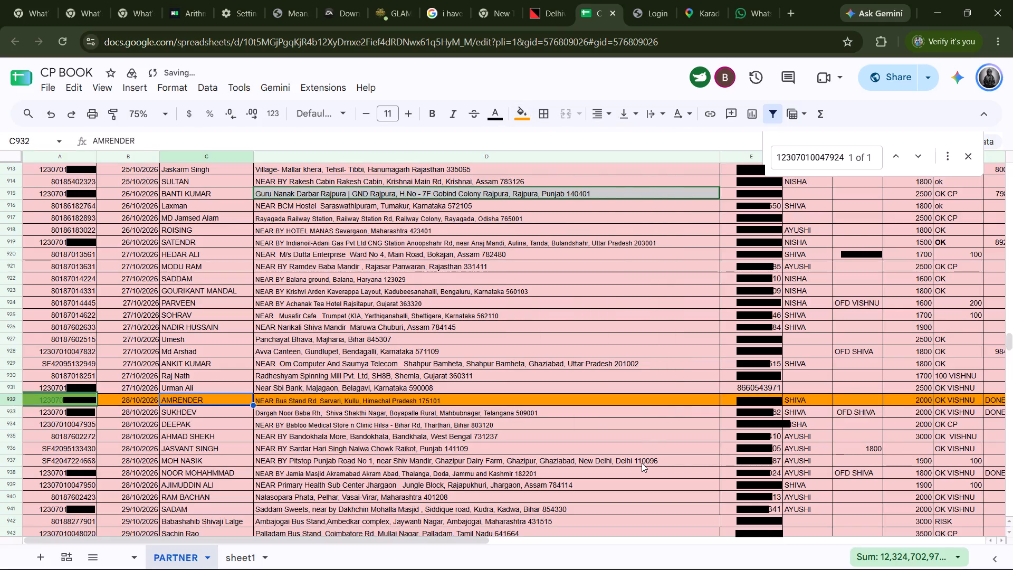
key(Right)
key(Right)
key(Right)
key(Right)
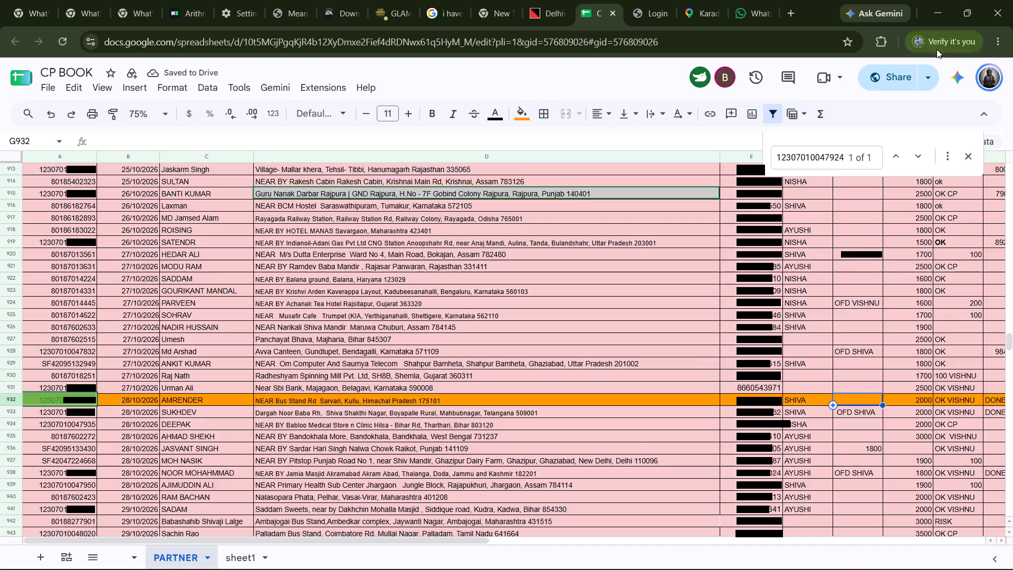
click(972, 161)
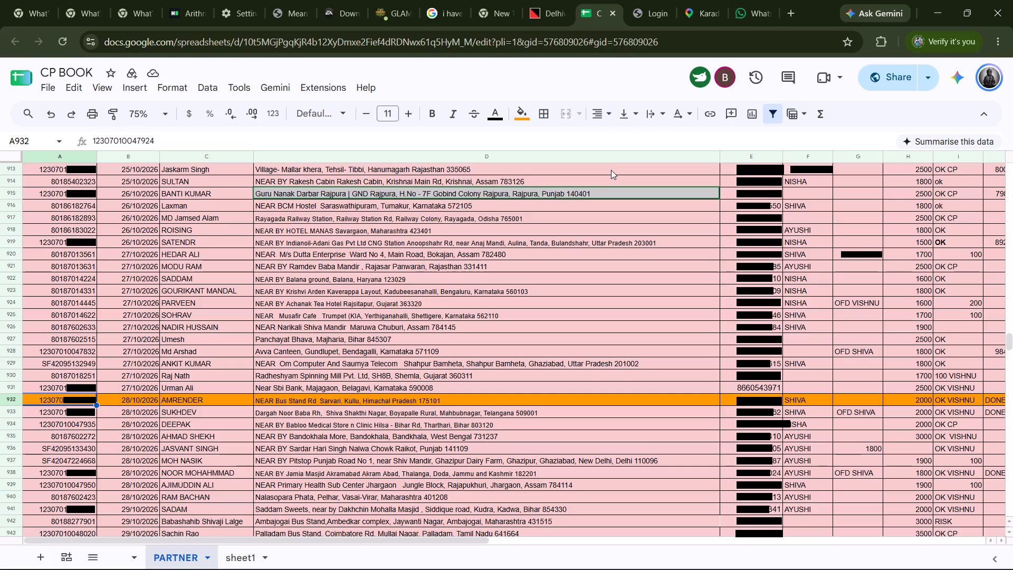
click(543, 17)
click(601, 111)
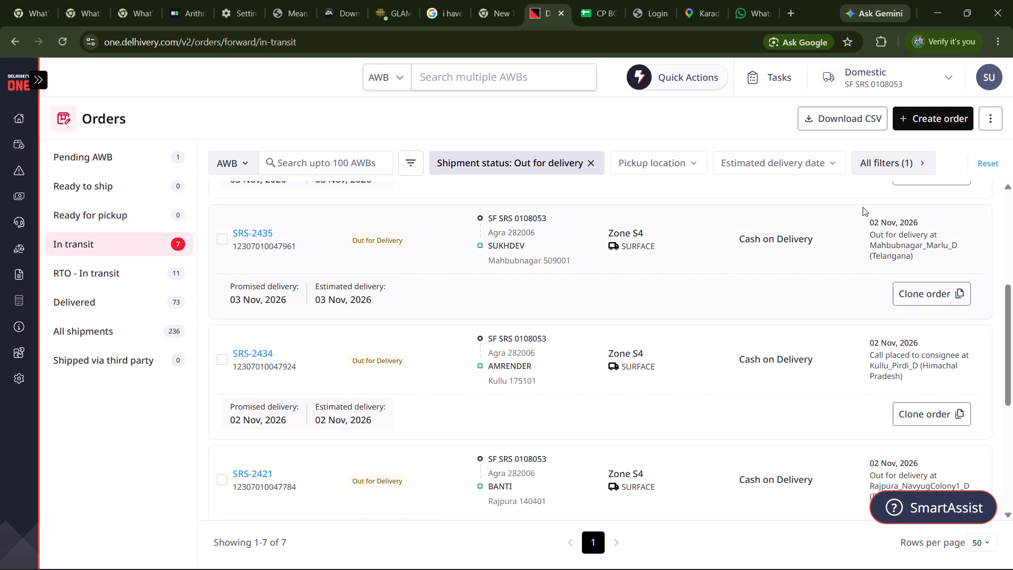
drag(1012, 312, 1012, 216)
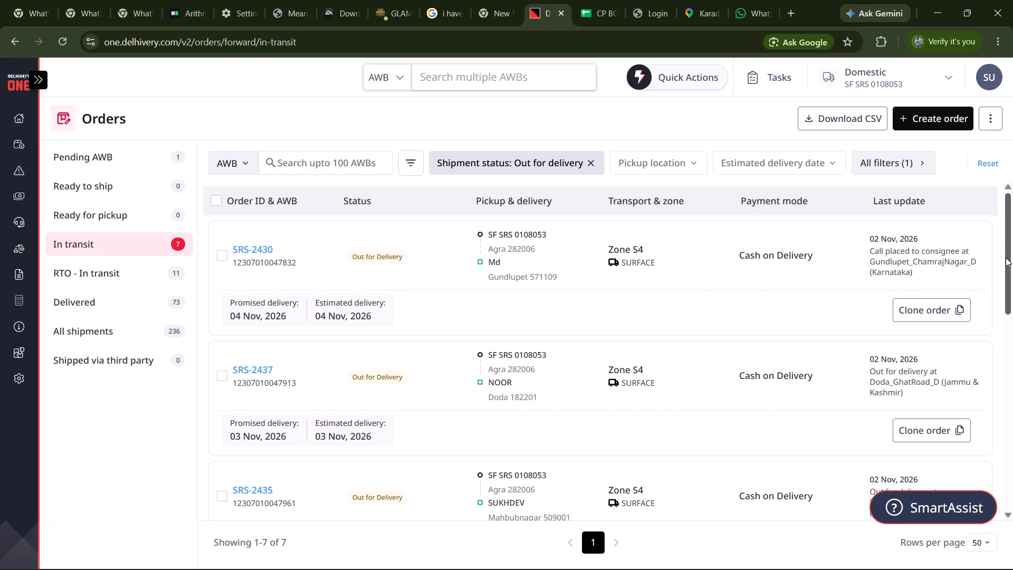
drag(1012, 257, 1012, 299)
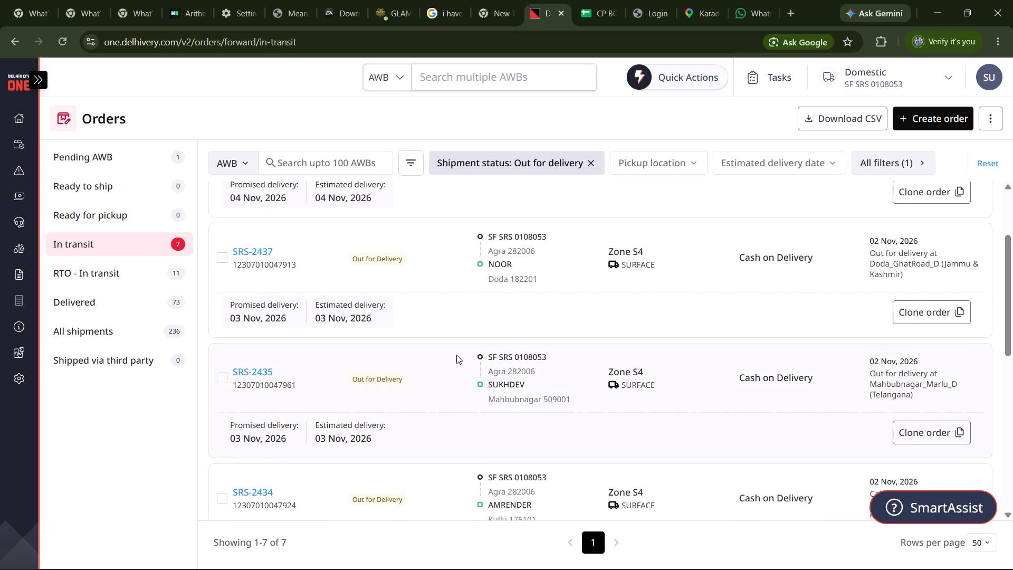
double_click(286, 381)
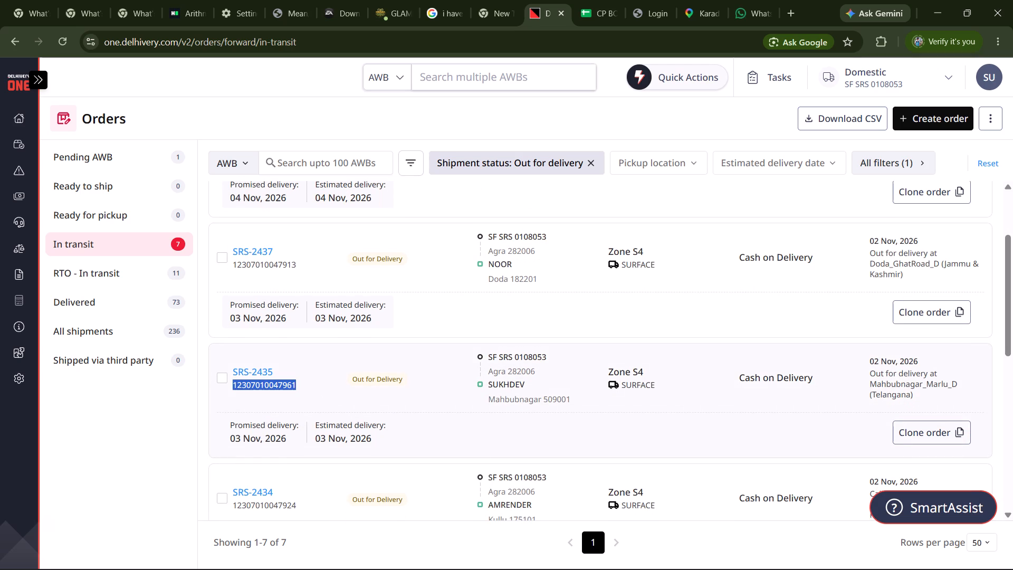
key(ctrl+c)
key(ctrl+c)
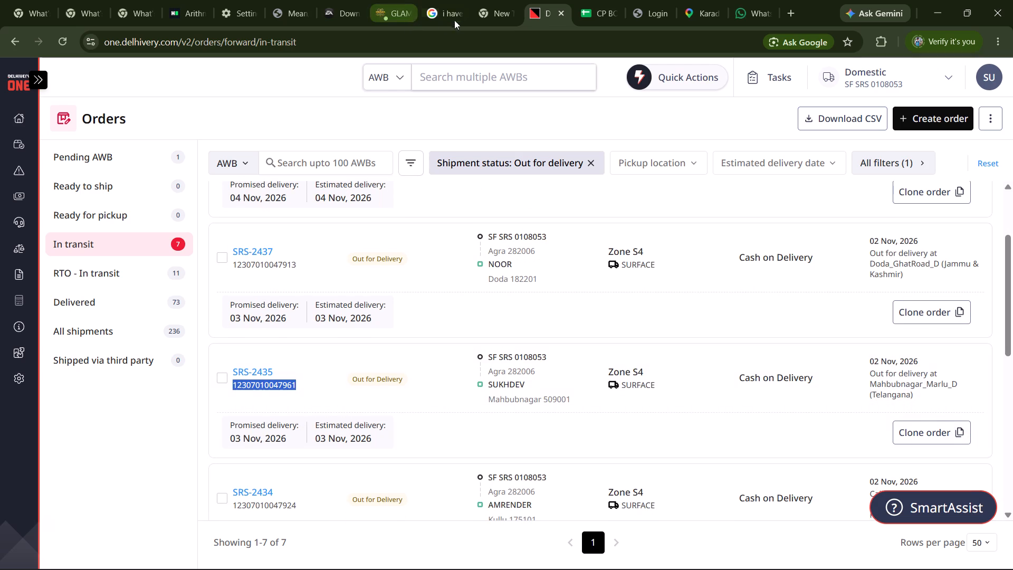
click(602, 10)
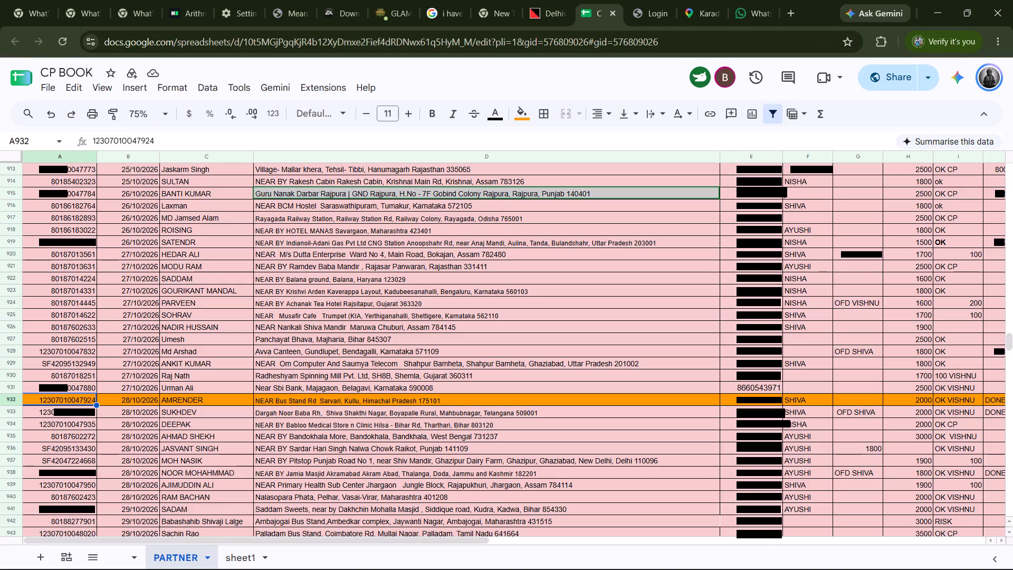
key(ctrl+f)
key(ctrl+v)
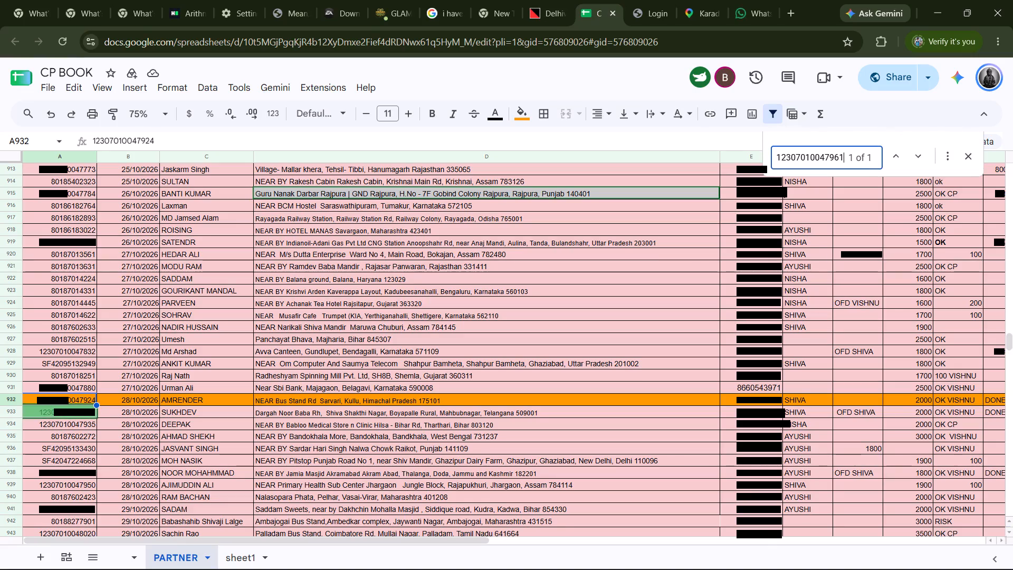
key(Left)
key(Left)
key(Left)
key(Left)
key(Left)
key(Left)
key(Left)
key(Left)
key(Left)
key(Left)
key(Left)
key(Left)
key(Left)
Review SUKHDEV's row 933 from the delivery address through the contact number, agent name, status and amount.
click(484, 414)
key(Right)
key(Right)
key(Right)
key(Right)
key(Left)
key(Left)
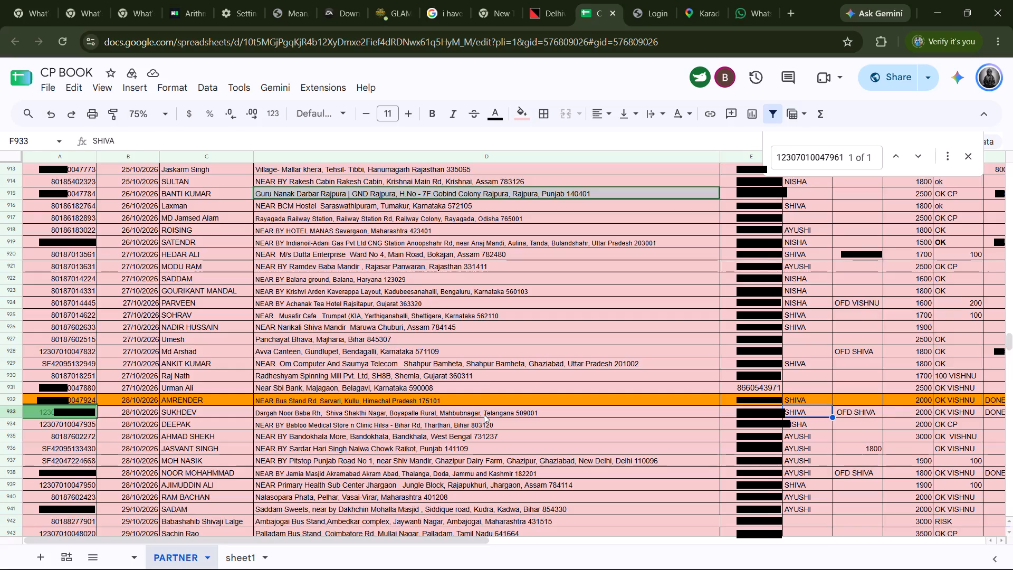
key(Left)
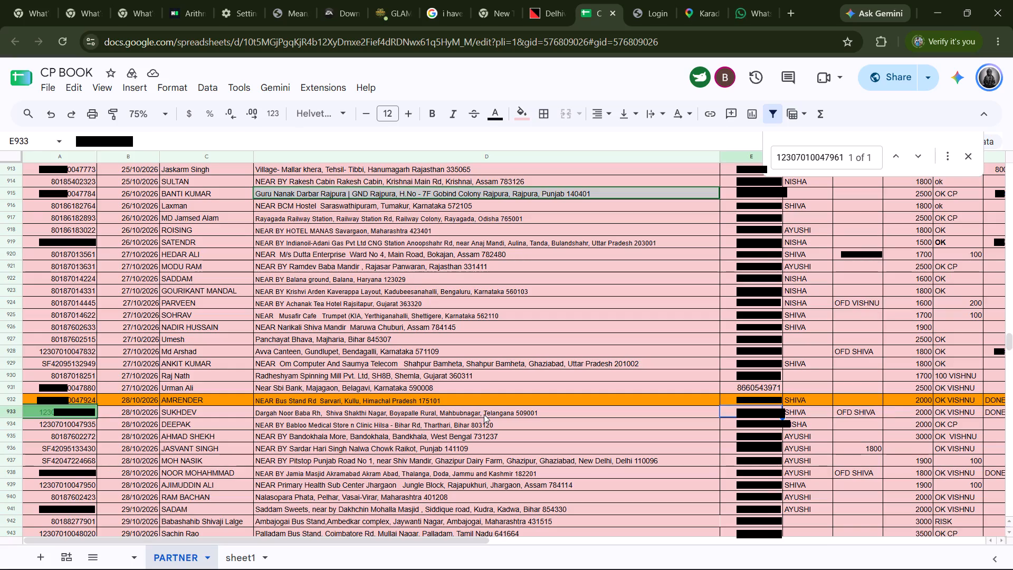
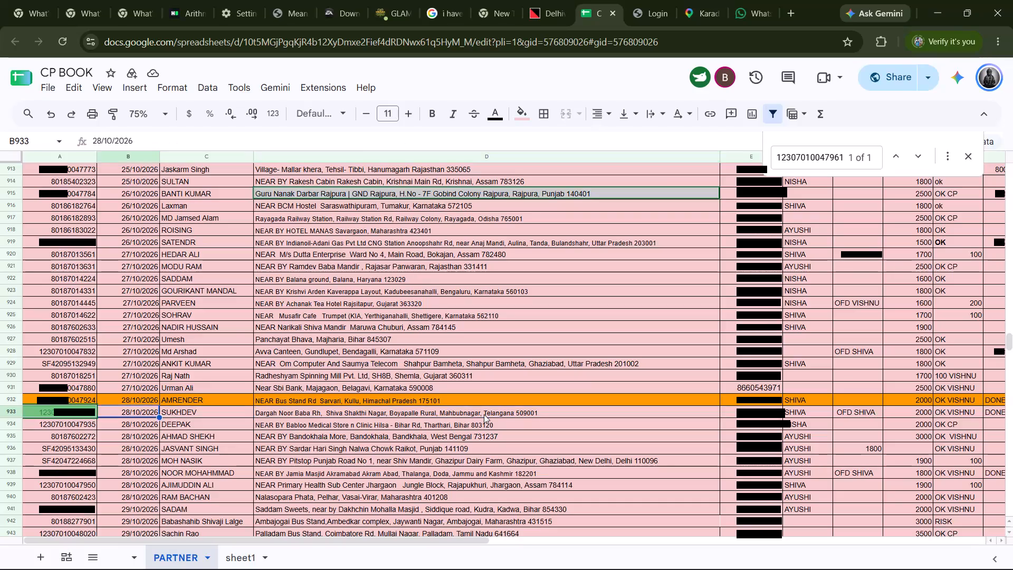
Re-check SUKHDEV's row 933 across its AWB number, date, name, address, contact, agent, out-for-delivery note, amount and status entries.
key(Right)
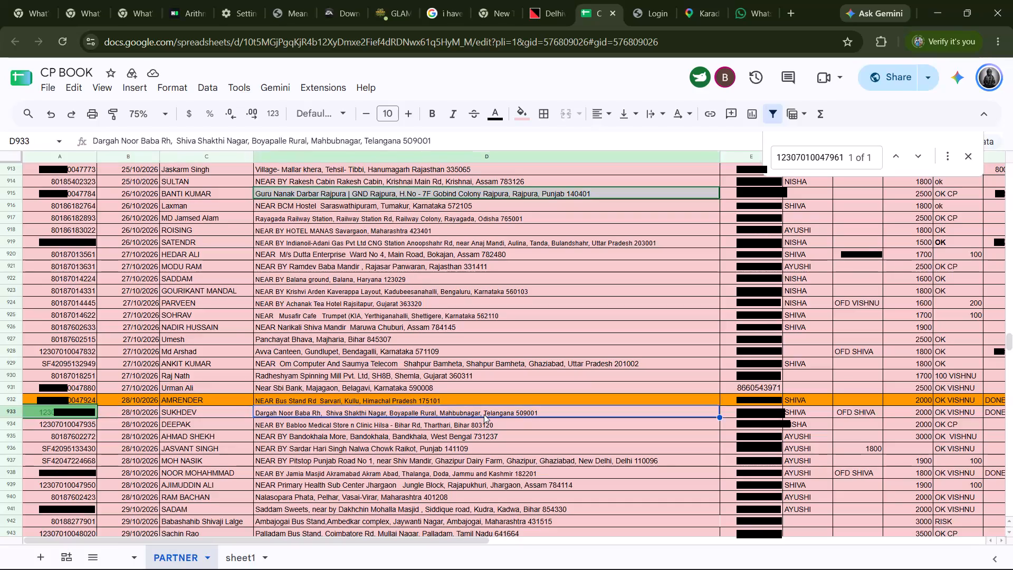
key(Right)
key(Right)
key(Right)
key(Right)
key(Right)
key(Right)
key(Left)
key(Left)
key(Left)
key(Left)
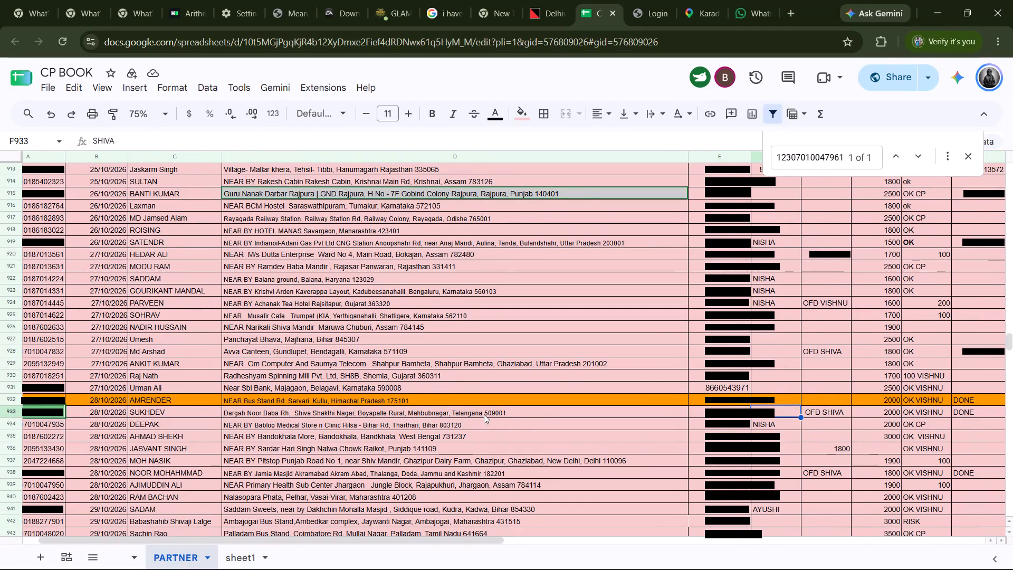
key(Left)
key(Left)
key(Left)
key(Left)
key(Left)
key(Right)
key(Right)
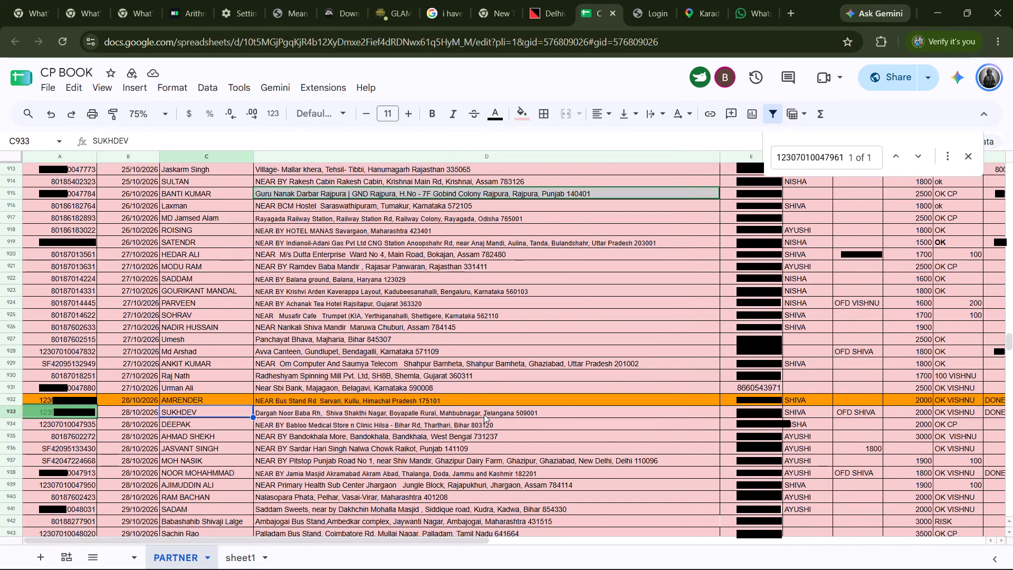
key(Right)
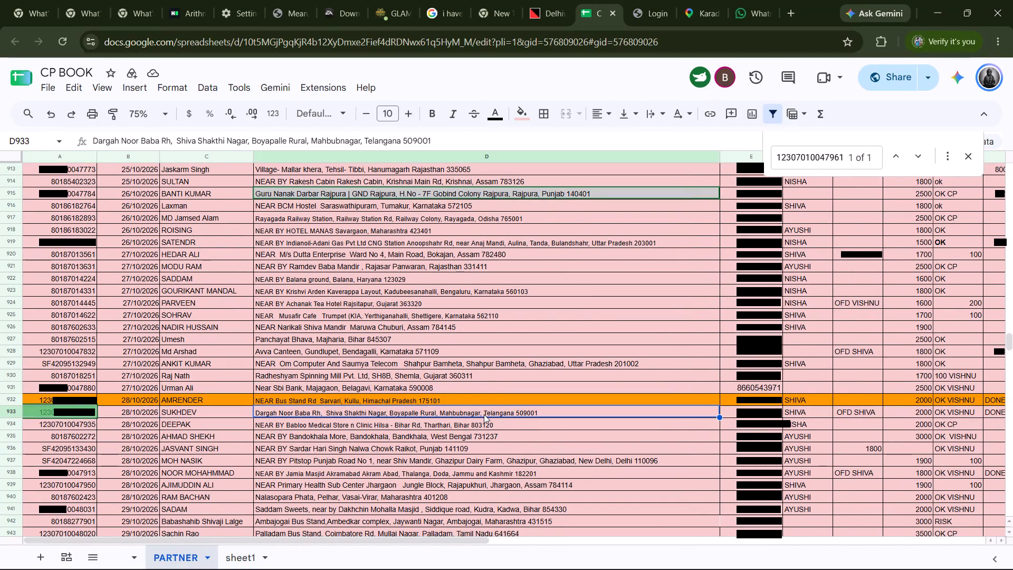
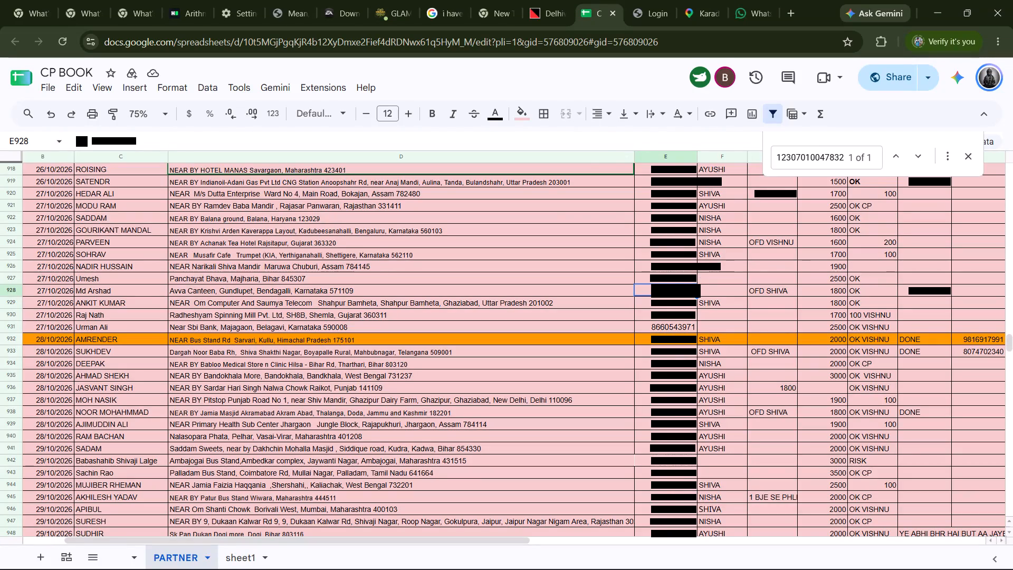
click(818, 162)
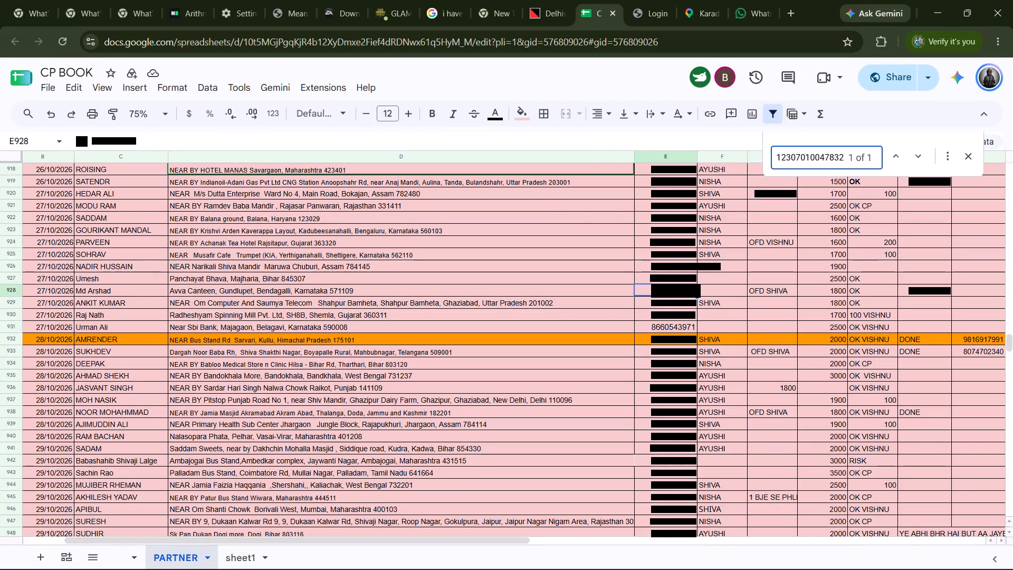
click(818, 162)
key(Return)
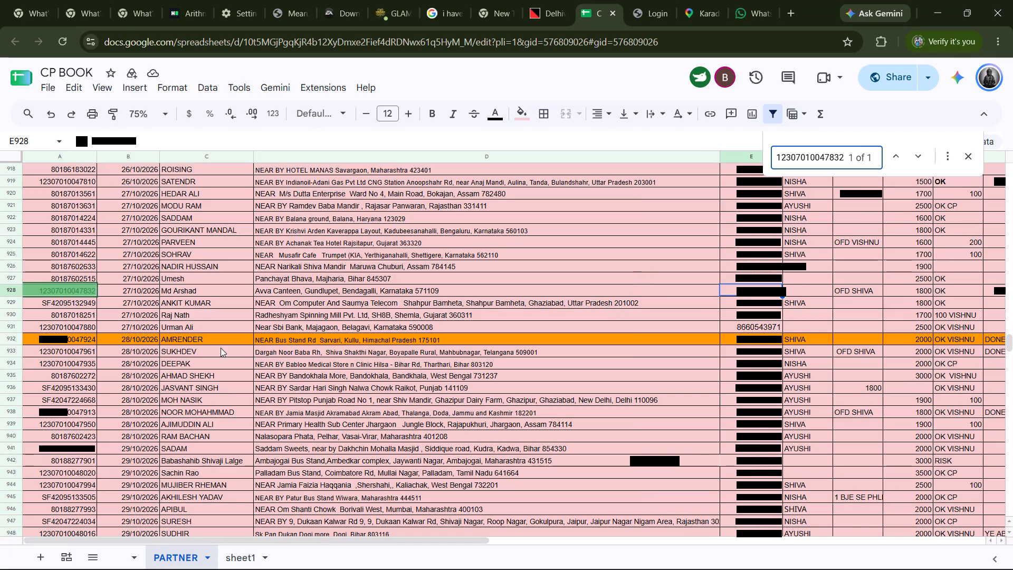
click(201, 289)
key(Left)
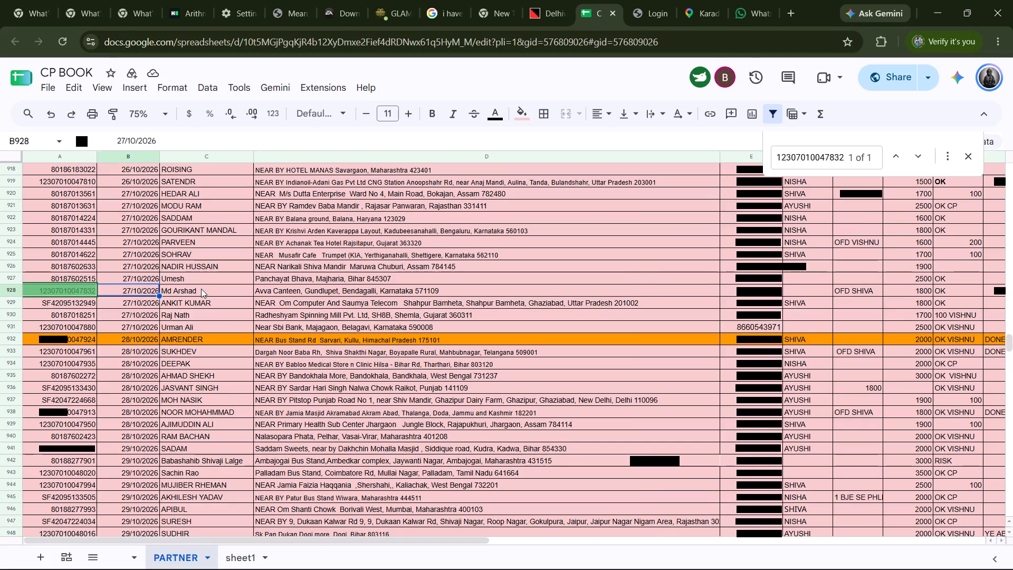
key(Right)
key(Right)
key(Right)
key(Right)
key(Right)
key(Right)
key(Right)
key(Right)
key(Right)
key(Left)
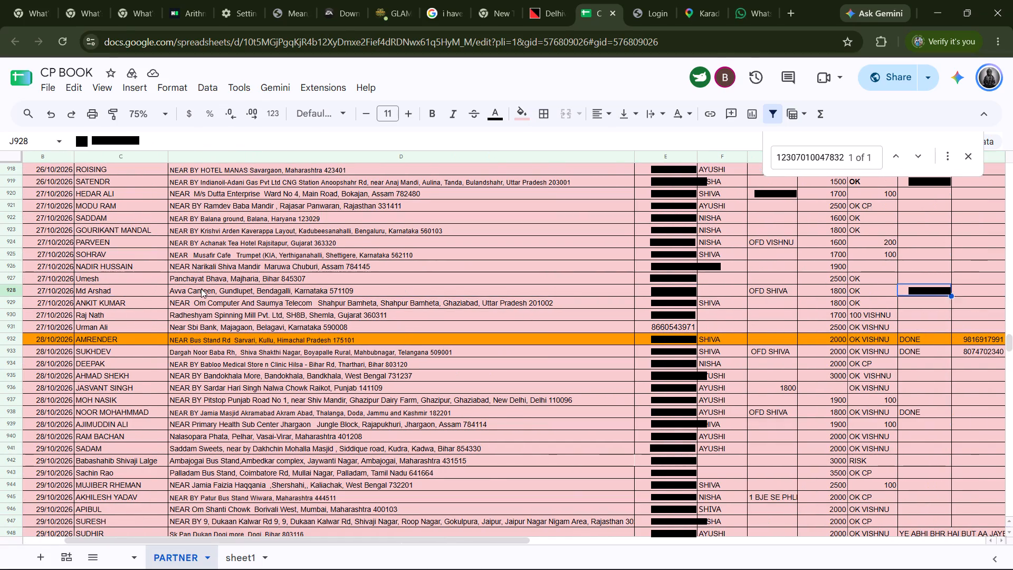
key(Left)
key(Left)
key(Left)
key(Left)
key(Left)
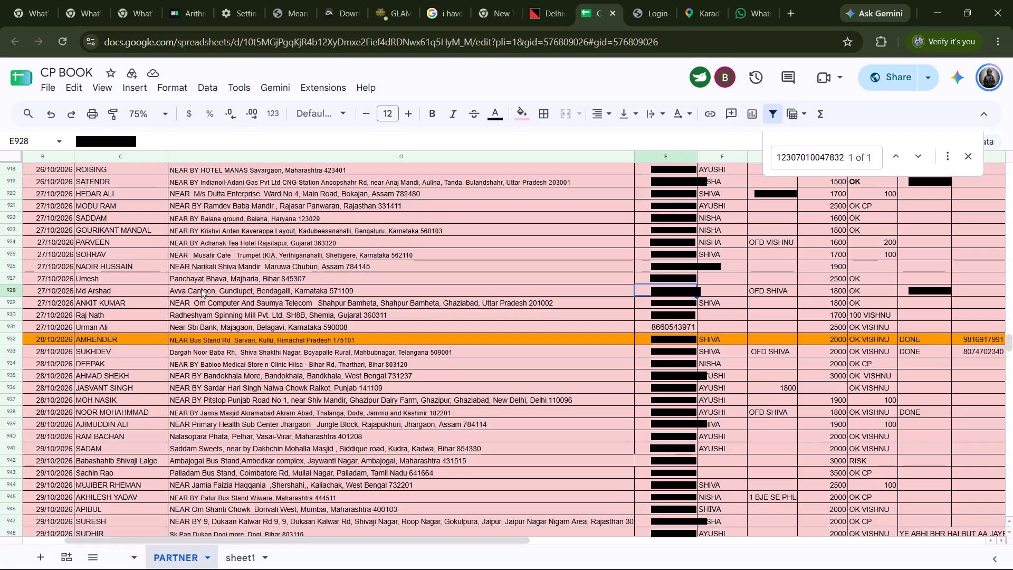
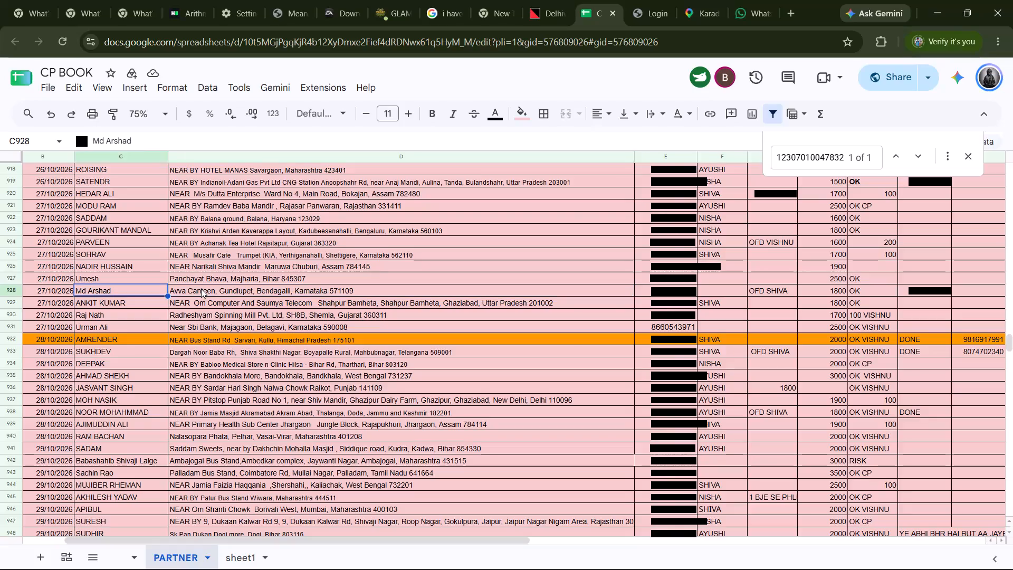
Review row 928's entries from the customer name through the status in column I, ending back at the AWB number.
key(Right)
key(Right)
key(Right)
key(Right)
key(Right)
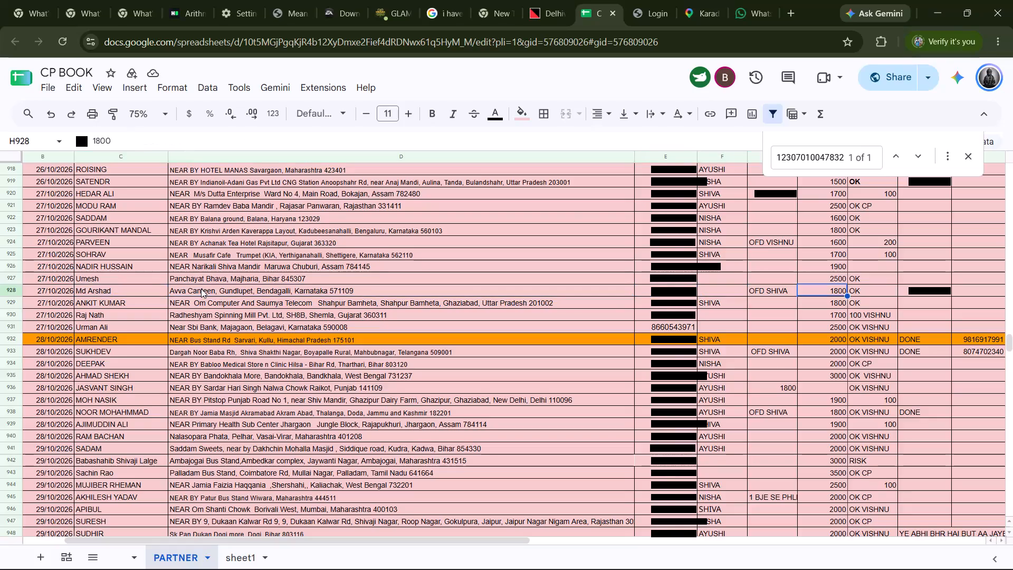
key(Right)
key(Left)
key(Left)
key(Left)
key(Left)
key(Left)
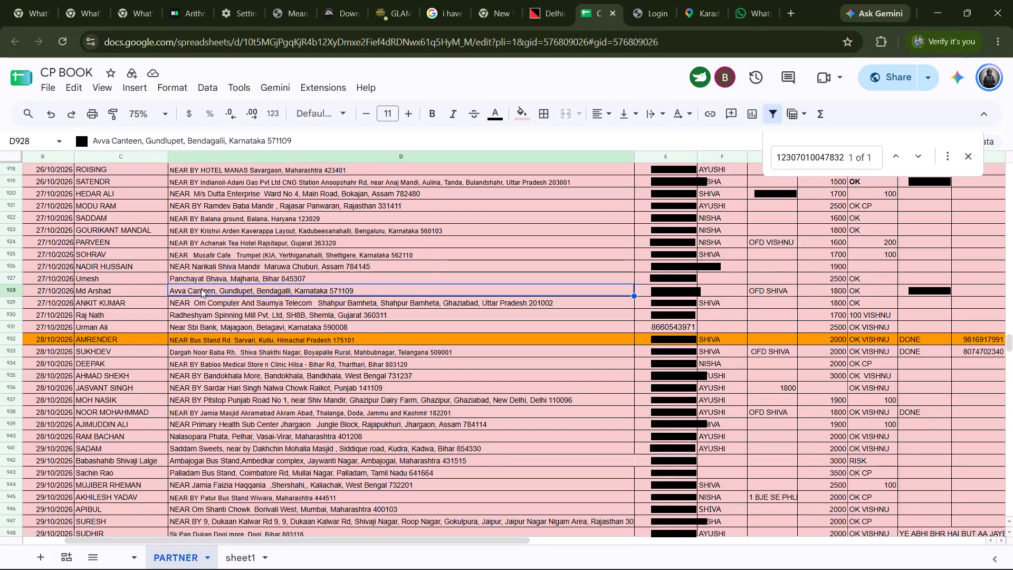
key(Left)
key(Left)
key(Right)
key(Left)
key(Right)
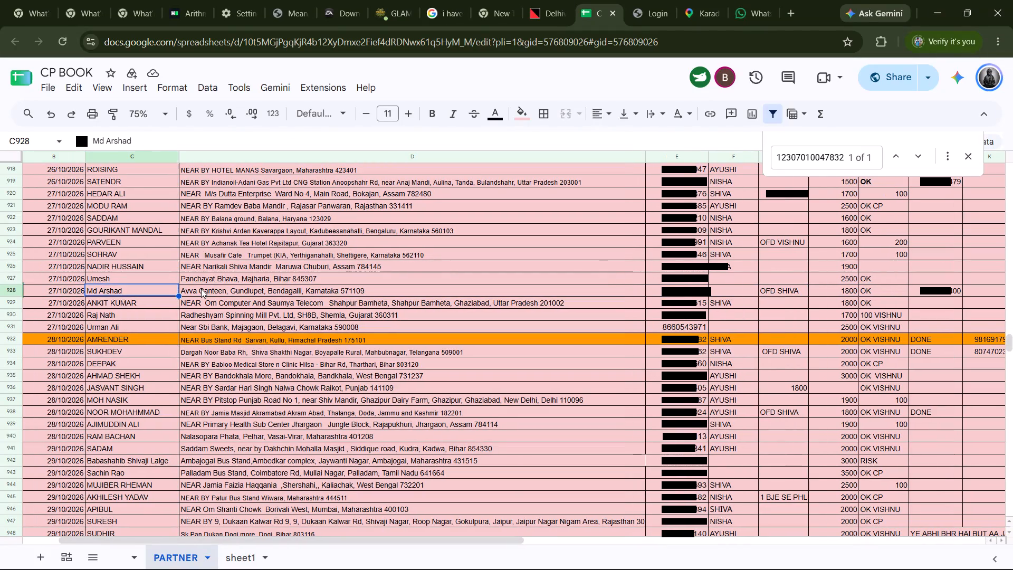
key(Right)
key(Right)
key(Right)
key(Left)
key(Left)
key(Left)
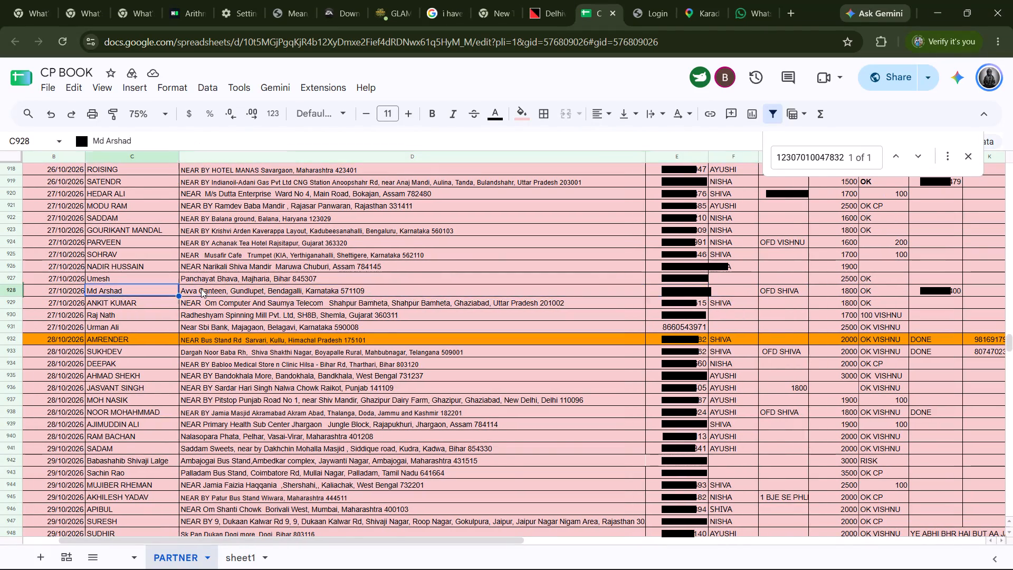
key(Left)
key(Left)
Recheck row 928's entries from the AWB number through column J and back, ending on the contact number in column E.
key(Right)
key(Right)
key(Right)
key(Right)
key(Right)
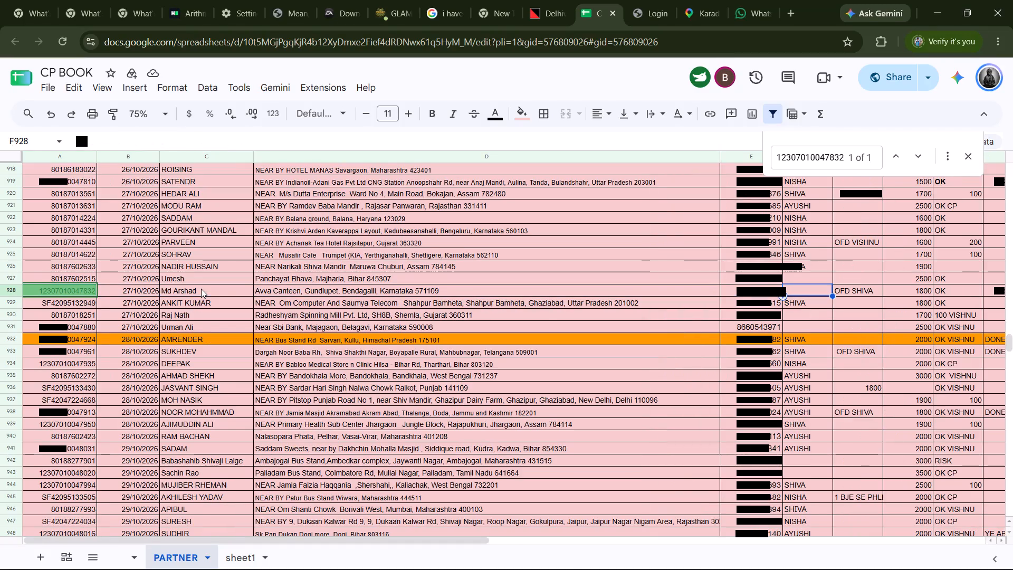
key(Right)
key(Right)
key(Right)
key(Right)
key(Left)
key(Left)
key(Left)
key(Left)
key(Left)
key(Left)
key(Left)
key(Left)
key(Left)
key(Left)
key(Left)
key(Left)
key(Left)
key(Left)
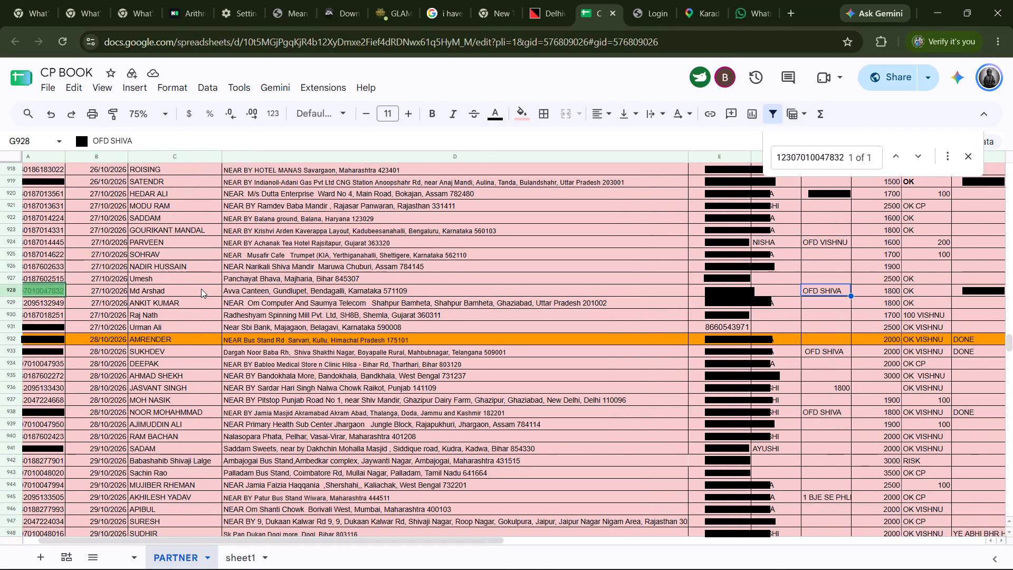
key(Right)
key(Right)
key(Right)
key(Right)
key(Right)
key(Left)
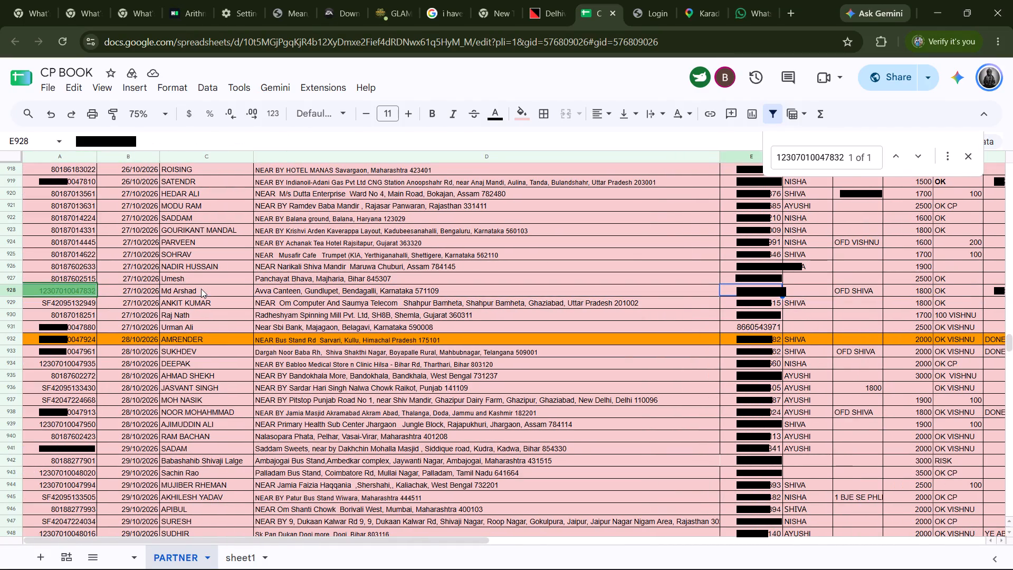
Review row 928's entries from the contact number back to the AWB number, and across through column K.
key(Left)
key(Left)
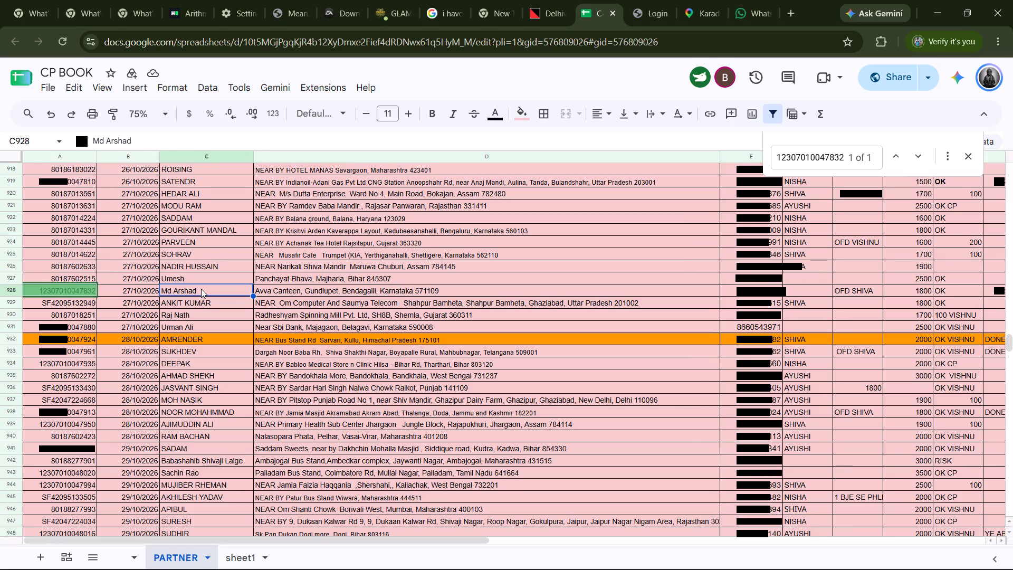
key(Left)
key(Left)
key(Right)
key(Right)
key(Right)
key(Right)
key(Right)
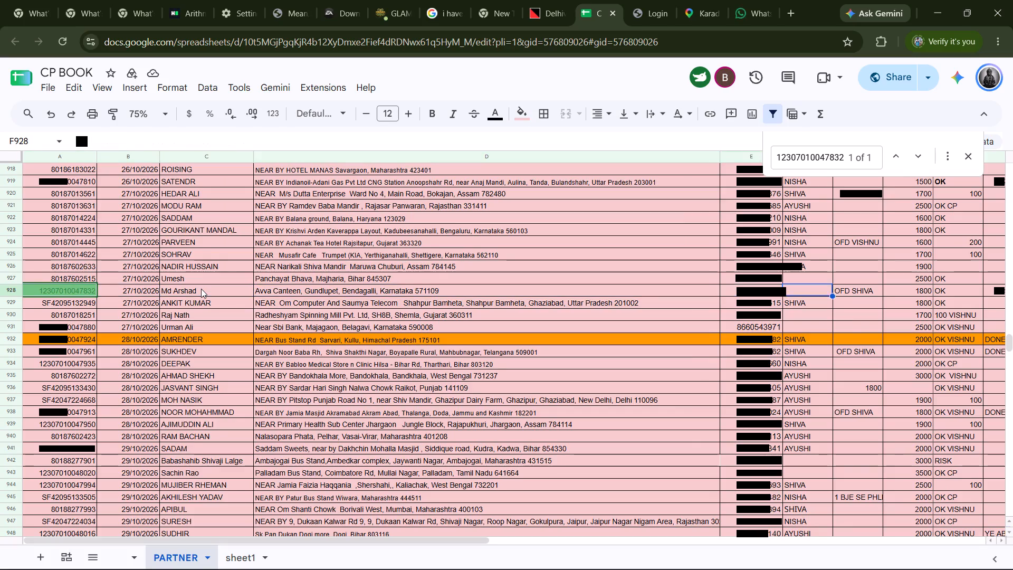
key(Right)
key(Right)
key(Right)
key(Right)
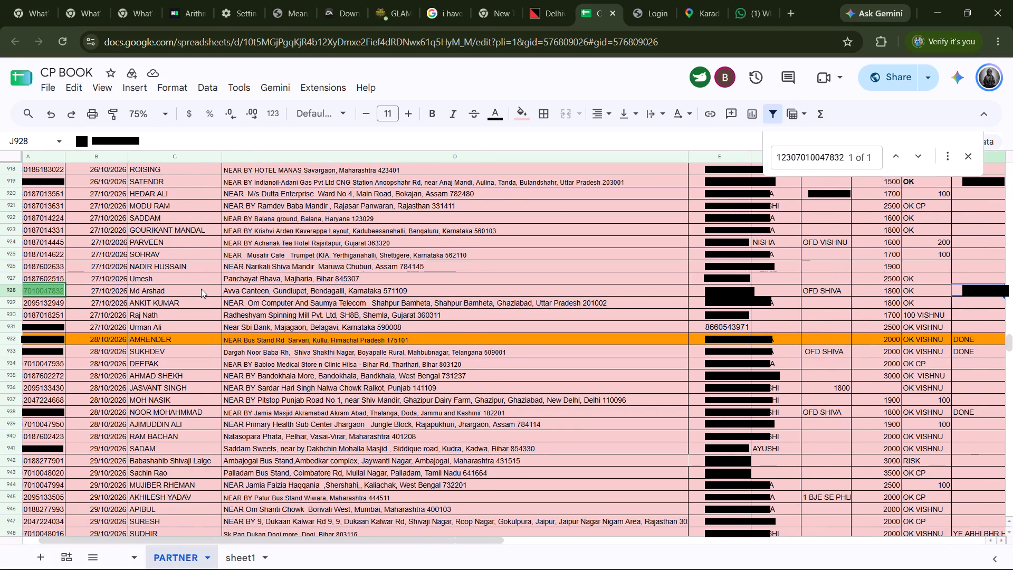
key(Right)
Recheck row 928 from column K back to the customer name, covering the status, amount, out-for-delivery note, contact and address.
key(Left)
key(Left)
key(Left)
key(Left)
key(Left)
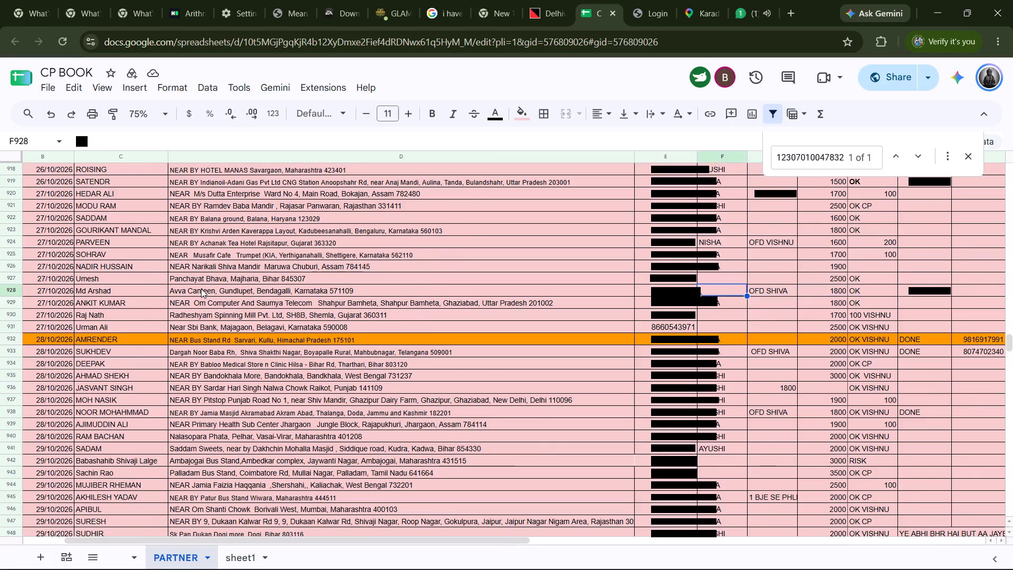
key(Right)
key(Left)
key(Left)
key(Left)
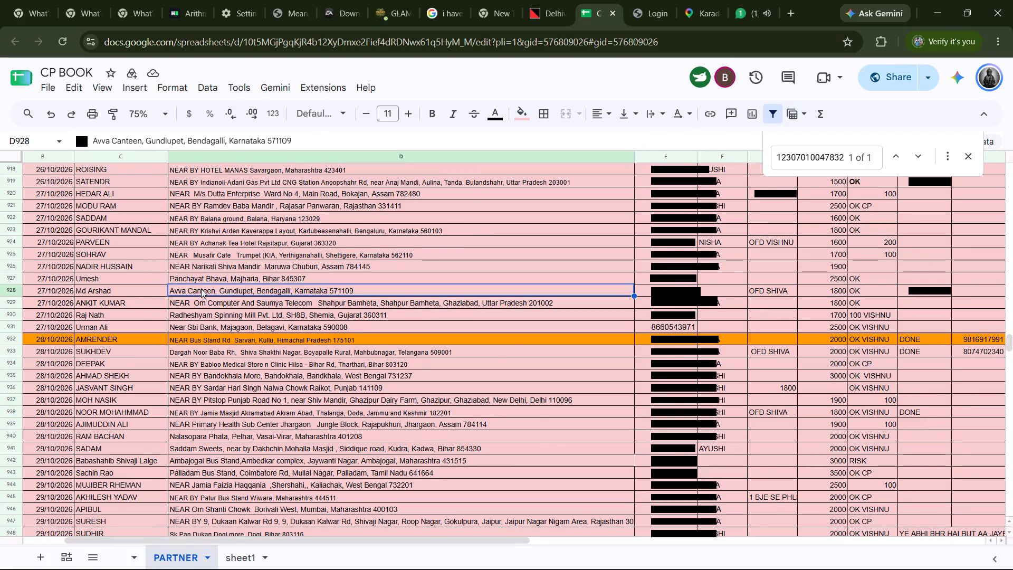
key(Left)
Examine row 928 from the customer name through the address, contact, out-for-delivery note, amount and status, out to column M.
key(Right)
key(Right)
key(Right)
key(Right)
key(Right)
key(Right)
key(Right)
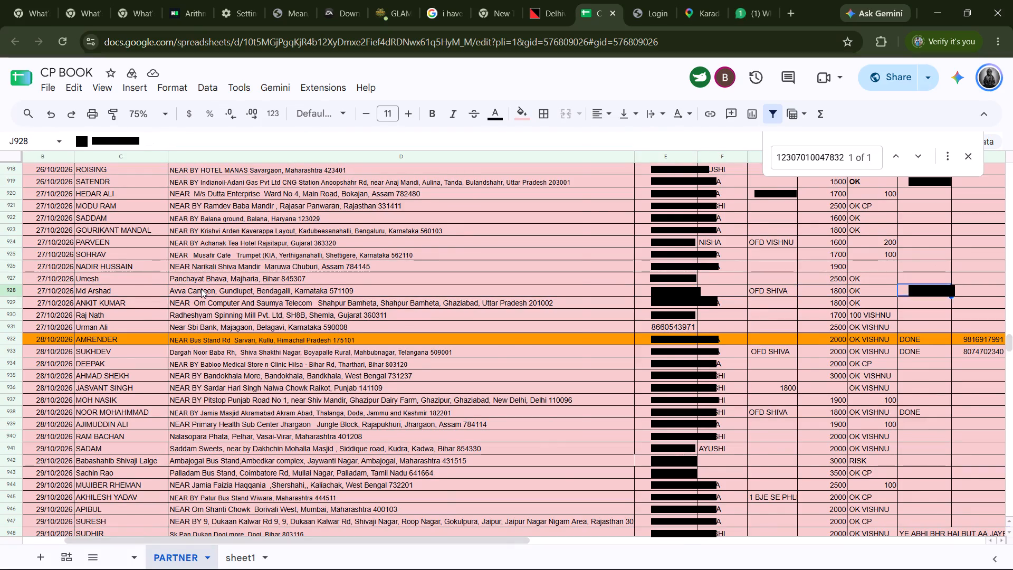
key(Right)
key(Right)
key(Right)
Review row 928's entries from column M back through the amount, contact, address and name, ending on the AWB number.
key(Left)
key(Left)
key(Left)
key(Left)
key(Left)
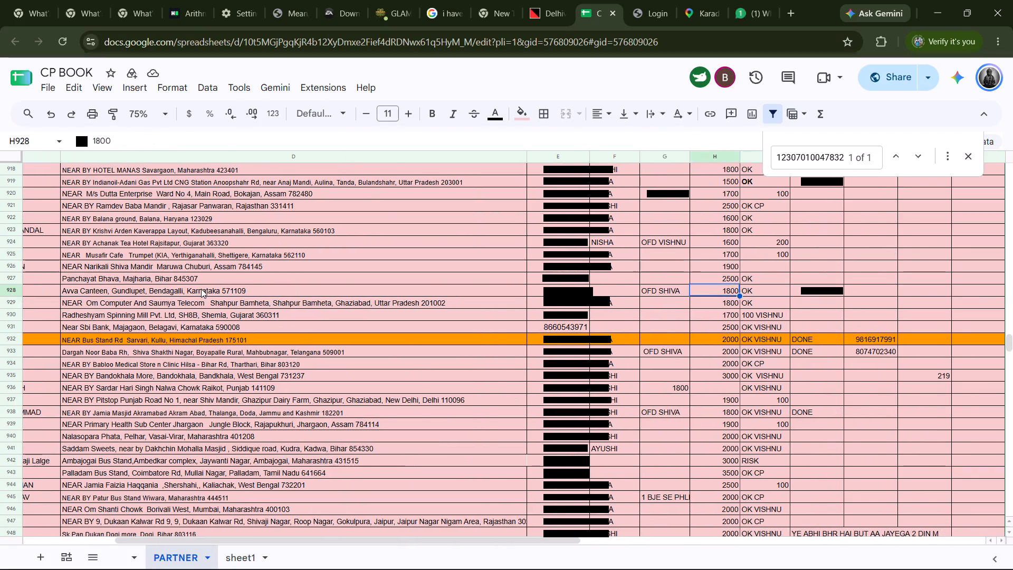
key(Left)
key(Left)
key(Left)
key(Left)
key(Left)
key(Left)
key(Left)
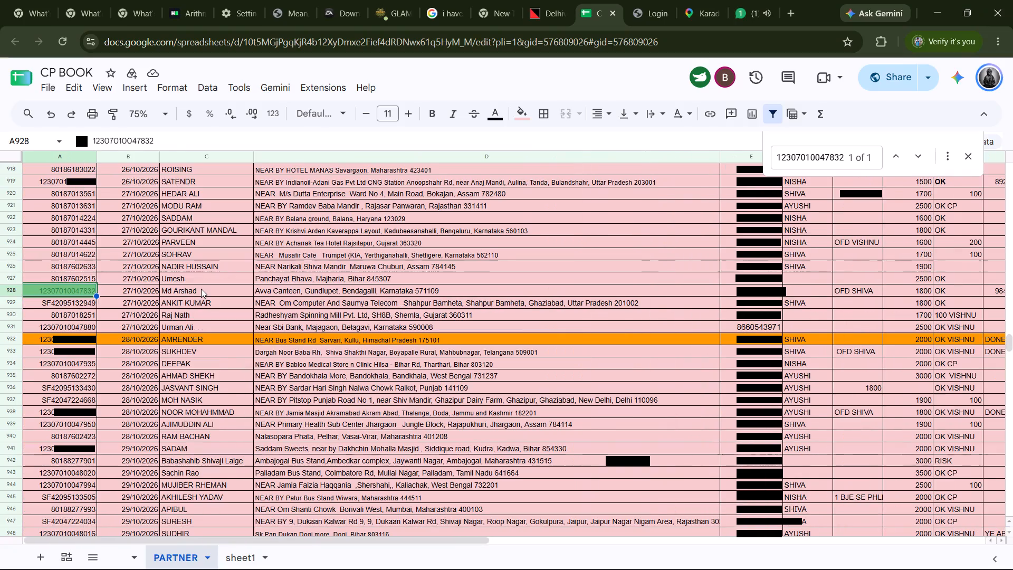
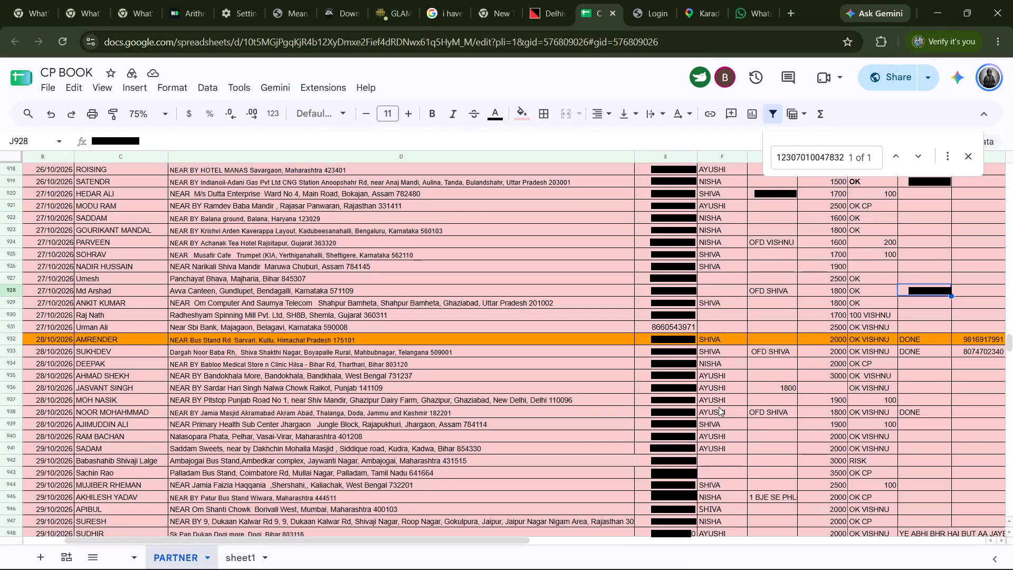
Look through the order rows below row 928 in column J, continuing into the first November 2026 entries.
key(Down)
key(Down)
key(Down)
key(Down)
key(Down)
key(Down)
key(Down)
key(Down)
key(Down)
key(Down)
key(Down)
key(Down)
key(Down)
key(Down)
key(Down)
key(Down)
key(Down)
key(Down)
key(Down)
key(Down)
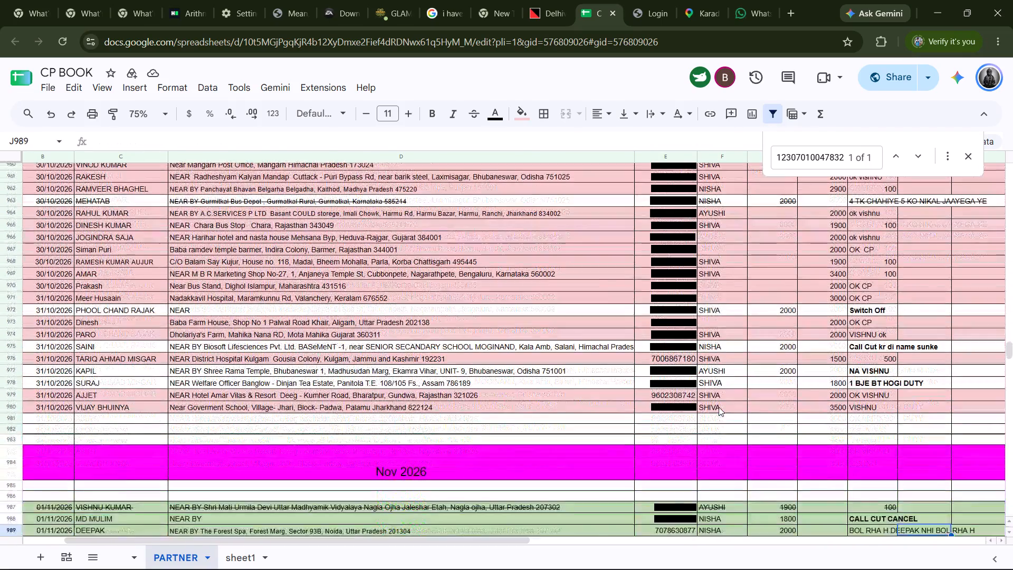
Look back up column J from the early November orders to row 979 in the late October orders.
key(Up)
key(Up)
key(Up)
key(Up)
key(Up)
key(Up)
key(Up)
key(Up)
key(Up)
key(Up)
key(Up)
key(Up)
key(Up)
key(Up)
key(Up)
key(Up)
key(Up)
key(Up)
key(Up)
key(Up)
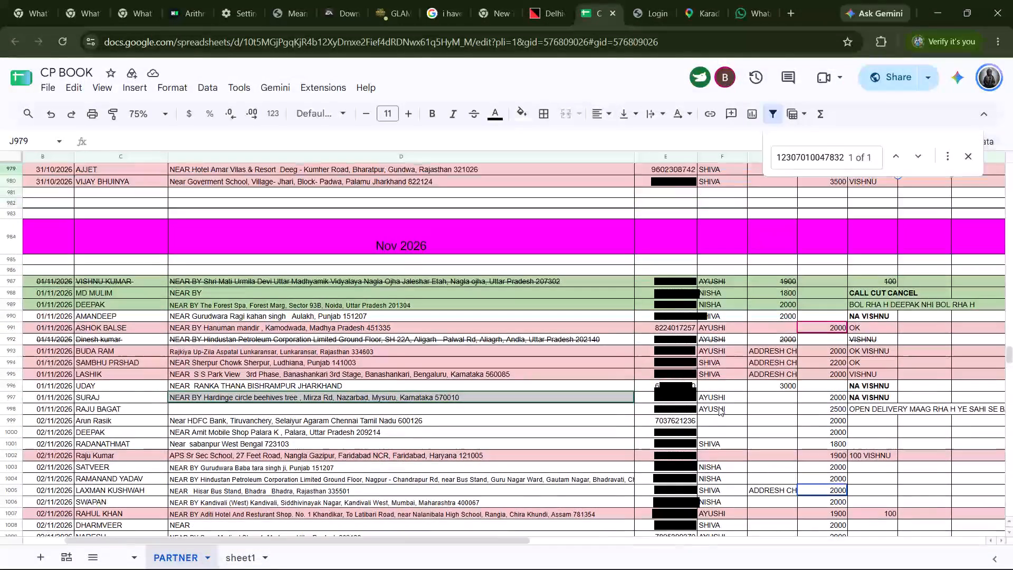
Review column J downward from row 979 past the Nov 2026 divider into the 01/11/2026 orders.
key(Down)
key(Down)
key(Down)
key(Down)
key(Down)
key(Down)
key(Down)
key(Down)
key(Down)
key(Down)
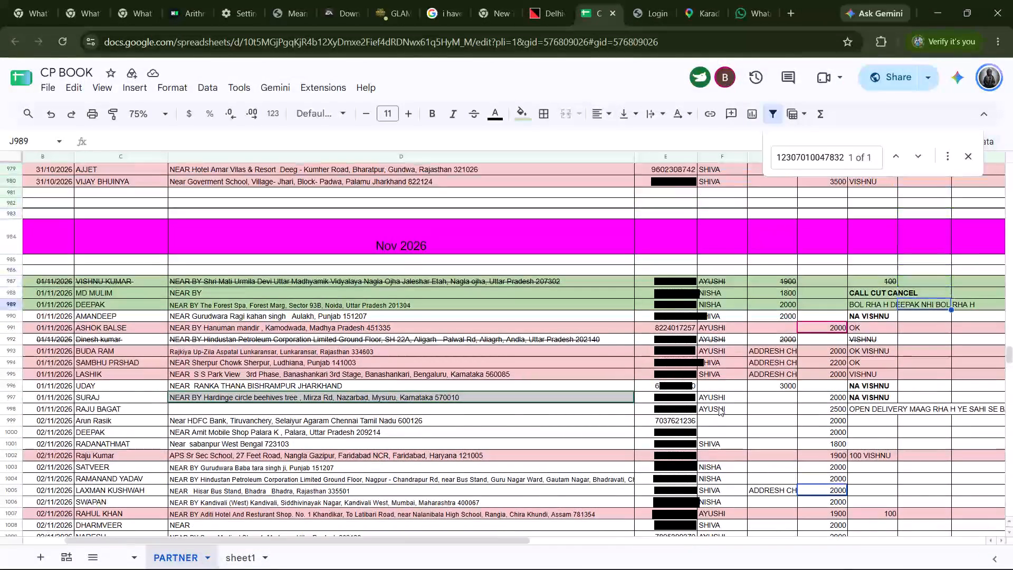
key(Down)
key(Down)
Review the handler names in column F from row 998 up to blank row 982 above the Nov 2026 divider.
click(719, 407)
key(Up)
key(Up)
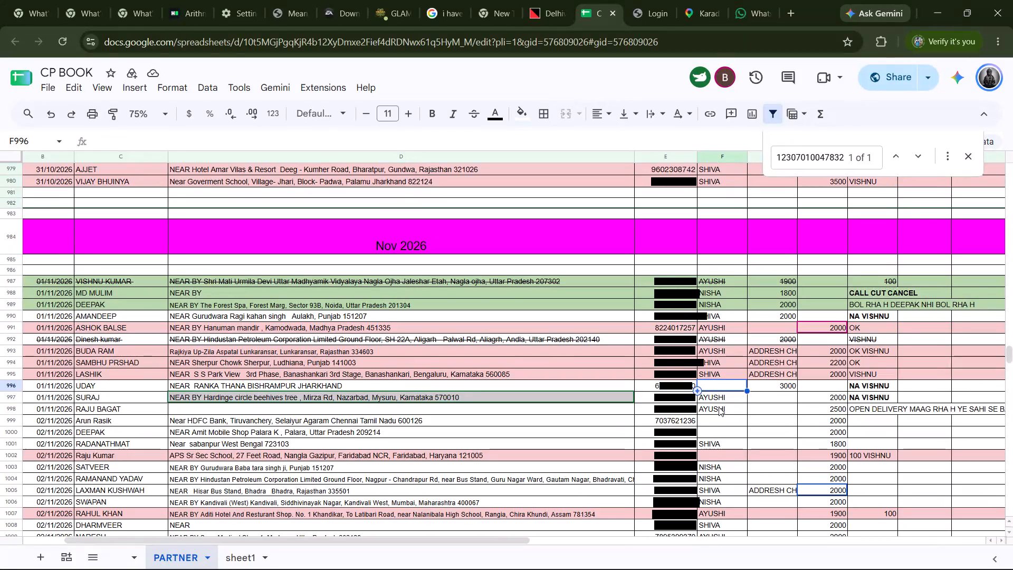
key(Up)
key(Up)
key(Up)
key(Up)
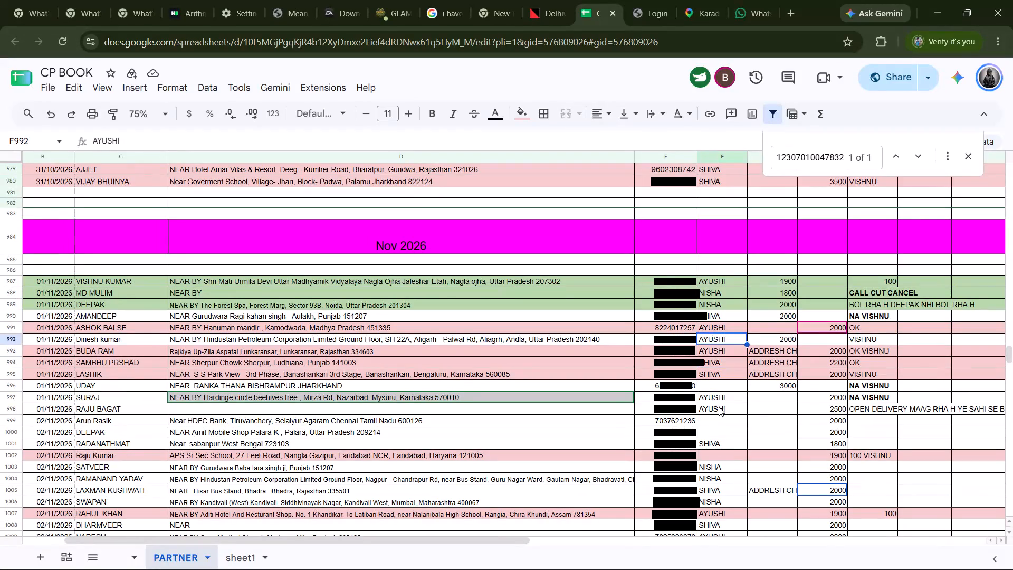
key(Up)
key(Up)
key(Up)
key(Up)
key(Up)
key(Up)
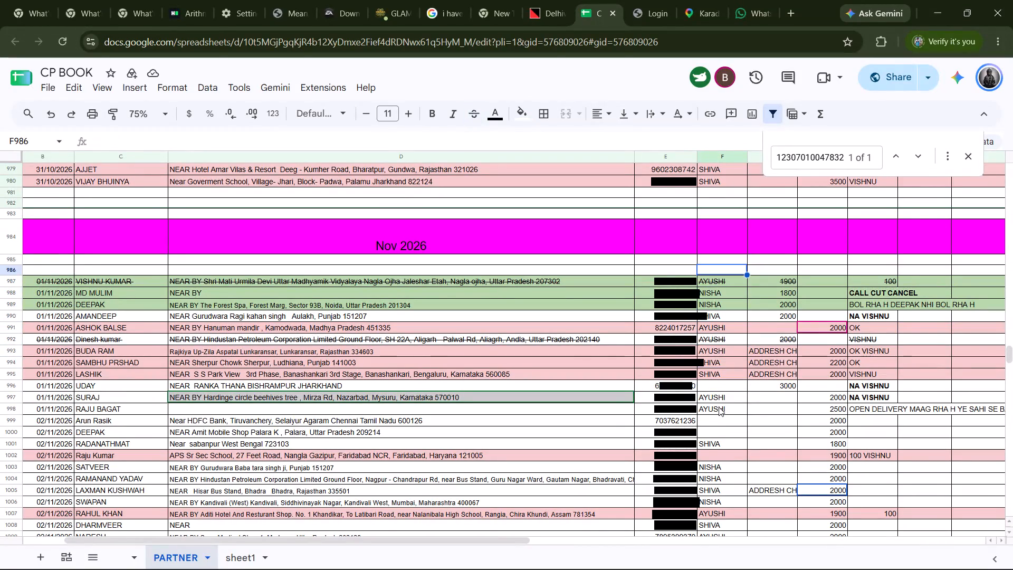
key(Up)
key(Up)
key(Up)
key(Up)
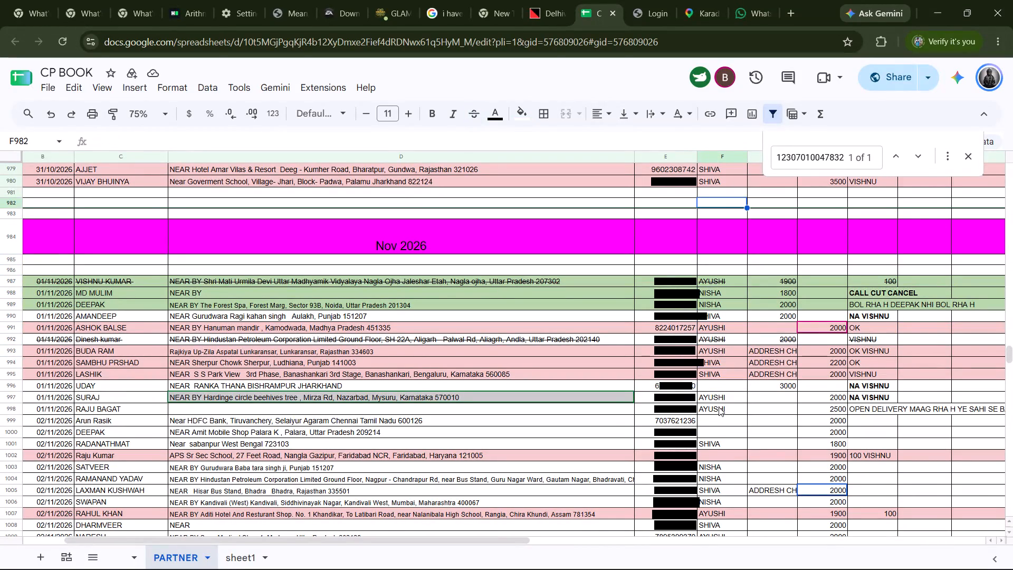
Review the early November orders along column F from row 982 down to row 1008.
key(Down)
key(Down)
key(Down)
key(Down)
key(Down)
key(Down)
key(Down)
key(Down)
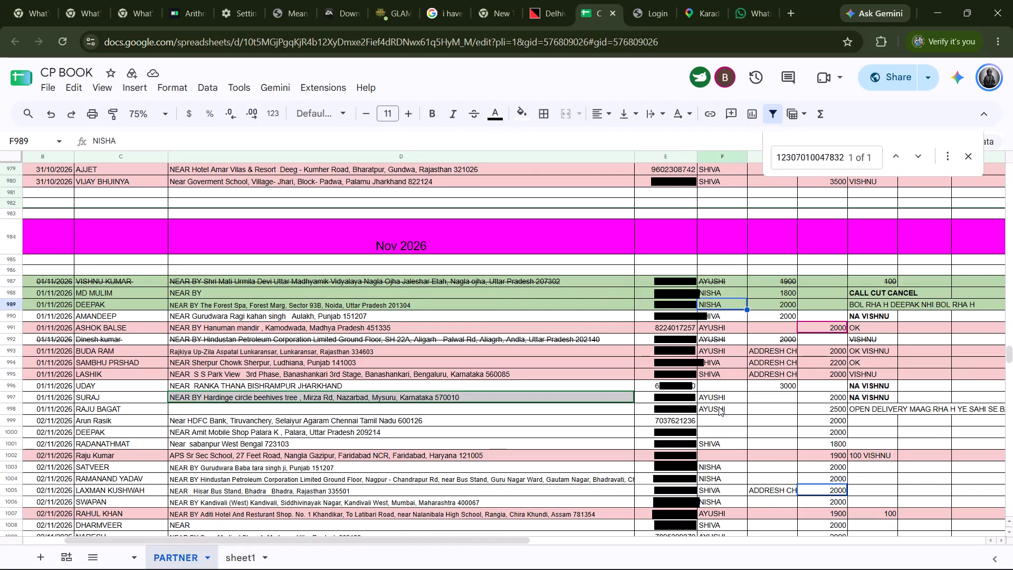
key(Down)
key(Down)
key(Down)
key(Down)
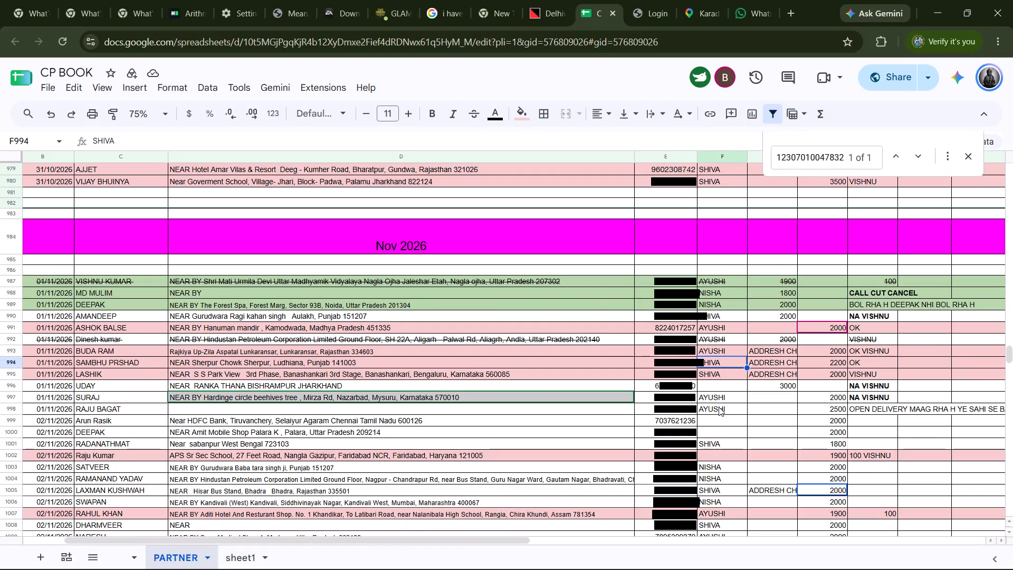
key(Down)
key(Down)
key(Down)
key(Down)
key(Down)
key(Down)
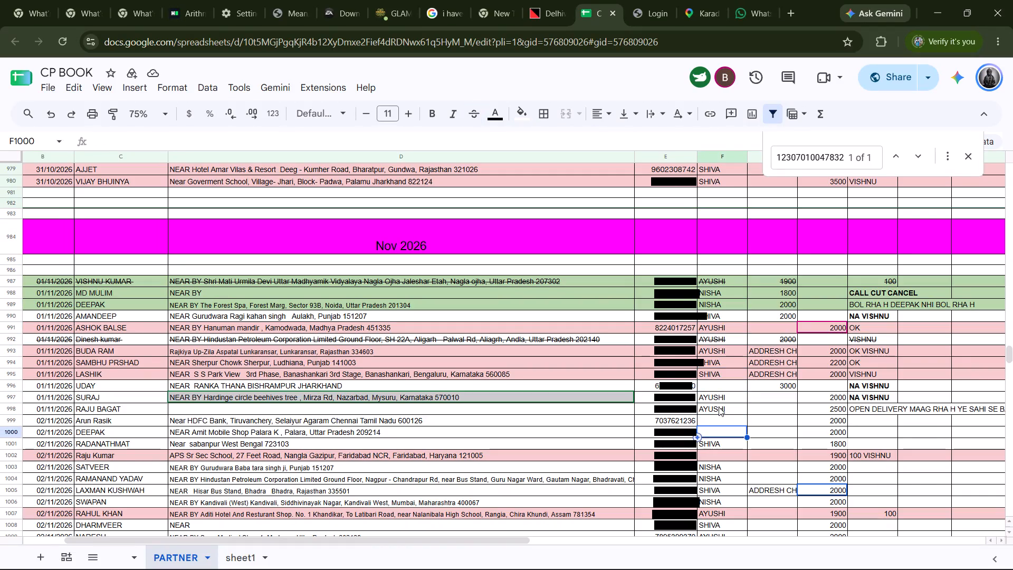
key(Down)
key(Down)
key(Down)
key(Down)
key(Down)
key(Down)
key(Down)
key(Down)
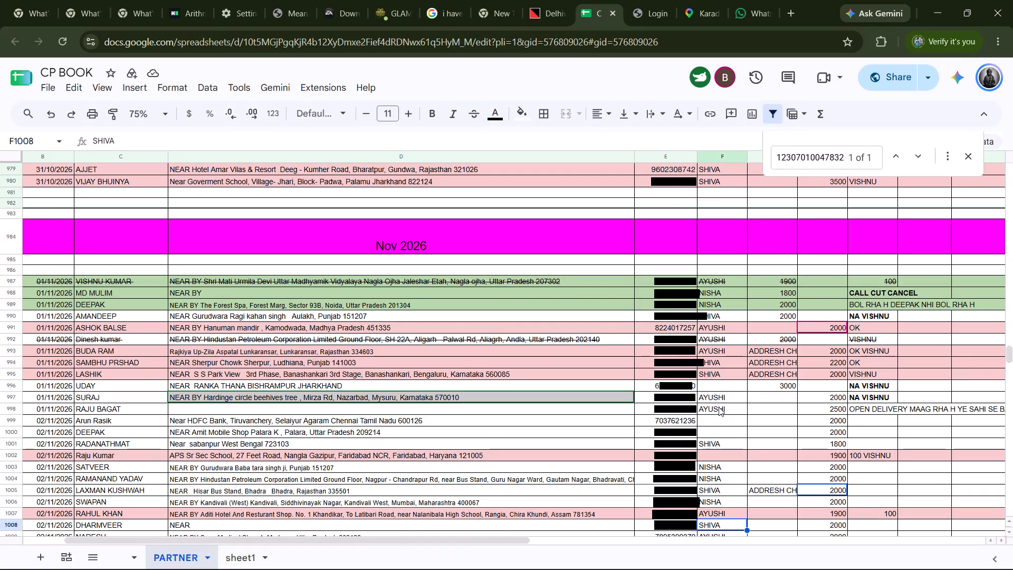
Review the orders along column F from row 1008 back up to row 967 in the 30/10/2026 entries.
key(Up)
key(Up)
key(Up)
key(Up)
key(Up)
key(Up)
key(Up)
key(Up)
key(Up)
key(Up)
key(Up)
key(Up)
key(Up)
key(Up)
key(Up)
key(Up)
key(Up)
key(Up)
key(Up)
key(Up)
key(Up)
key(Up)
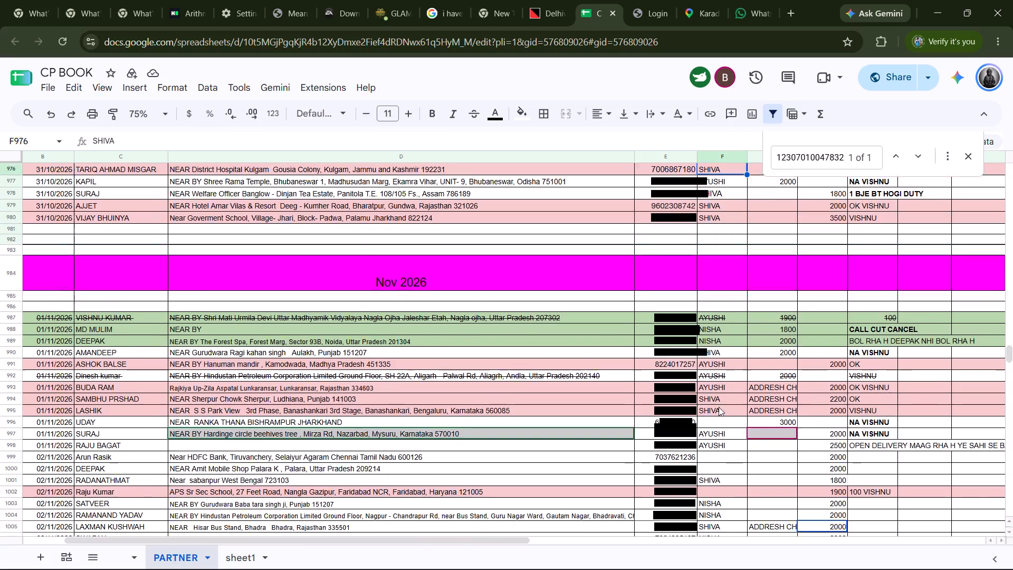
key(Up)
key(Up)
key(Up)
key(Up)
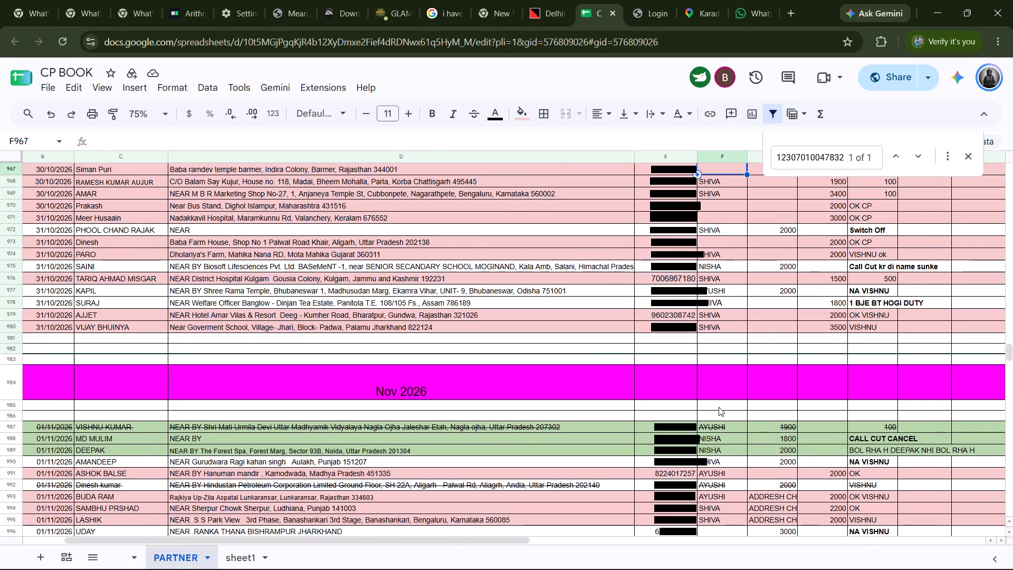
Check the 31/10/2026 orders along column F down to row 979, then return to row 976.
key(Down)
key(Down)
key(Down)
key(Down)
key(Down)
key(Down)
key(Down)
key(Down)
key(Down)
key(Down)
key(Down)
key(Down)
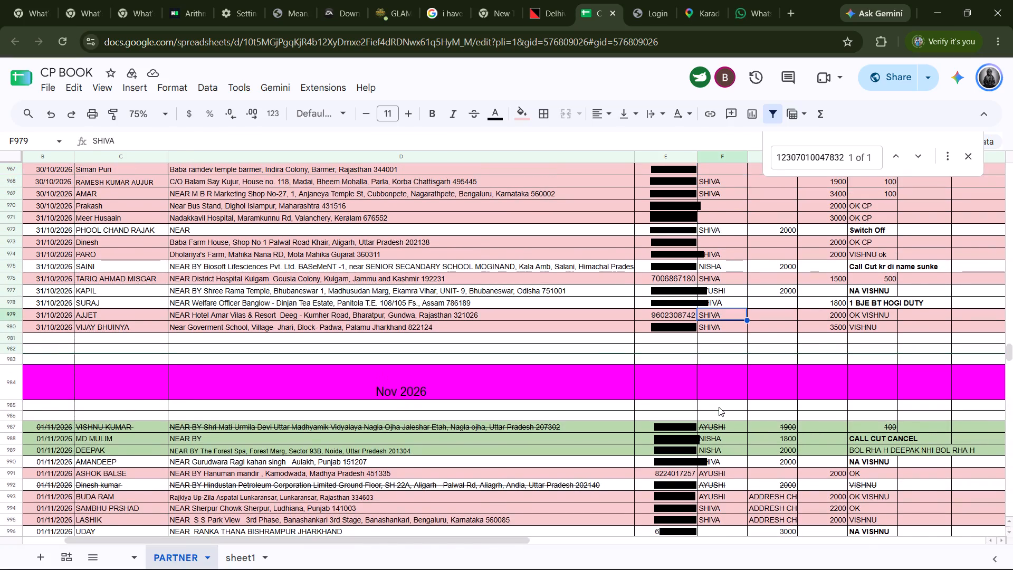
key(Up)
key(Up)
key(Up)
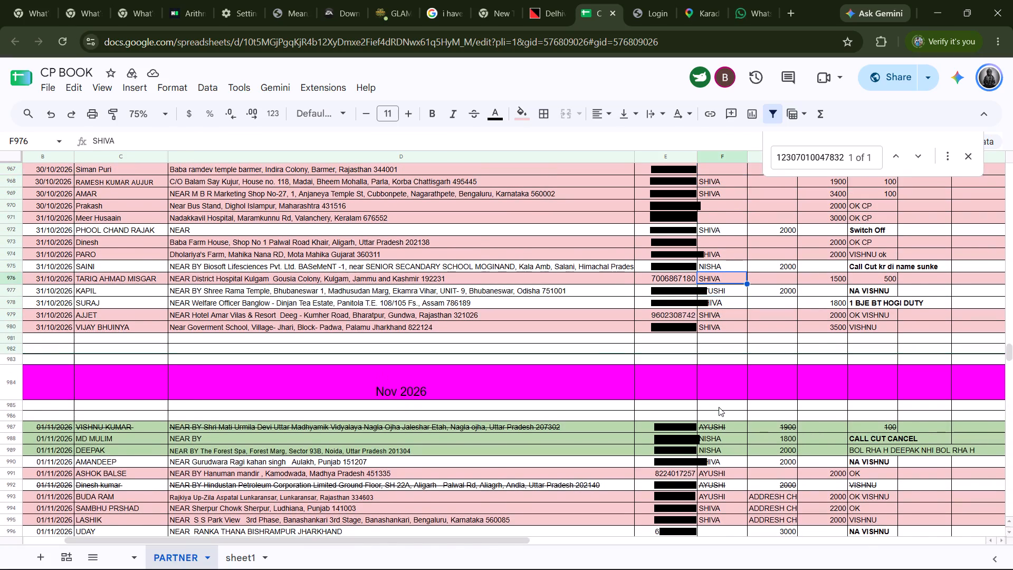
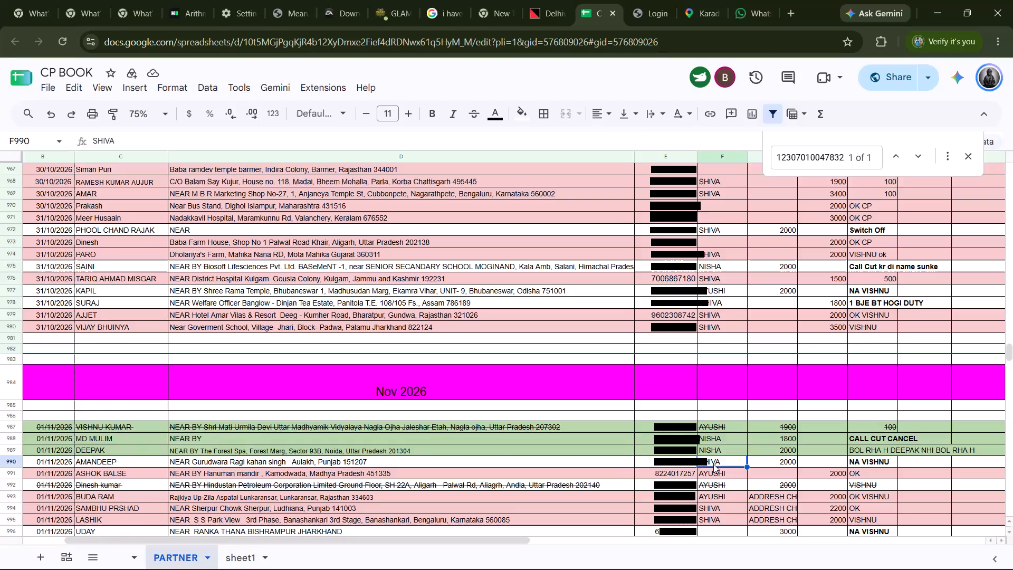
Check the 01/11/2026 order in row 990, from its status note in column I back to its contact number in column E.
key(Right)
key(Right)
key(Right)
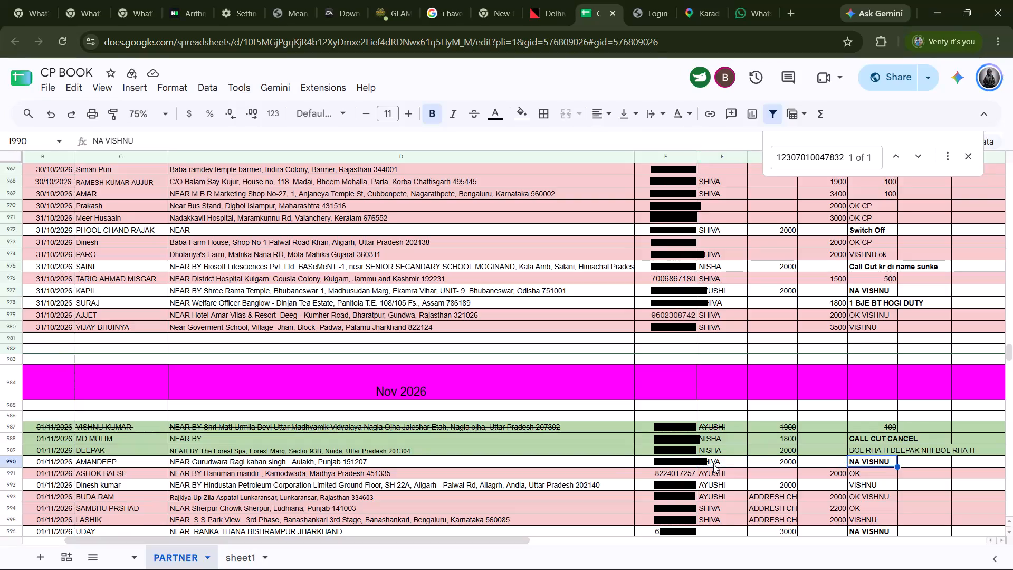
key(Left)
key(Left)
key(Left)
key(Left)
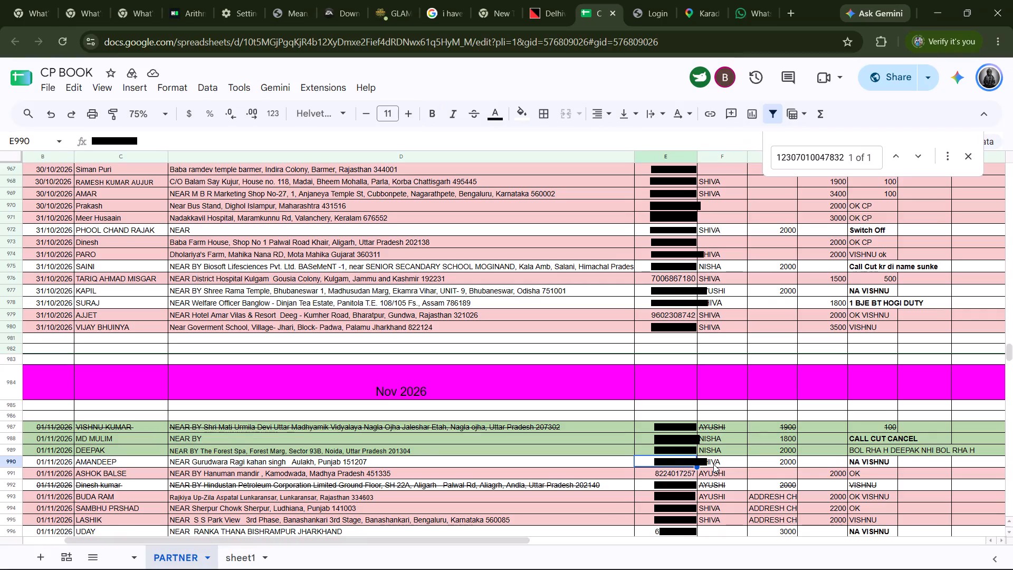
Review the contact numbers along column E from row 990 up to row 966 in the 30/10/2026 entries.
key(Up)
key(Up)
key(Up)
key(Up)
key(Up)
key(Up)
key(Up)
key(Up)
key(Up)
key(Up)
key(Up)
key(Up)
key(Up)
key(Up)
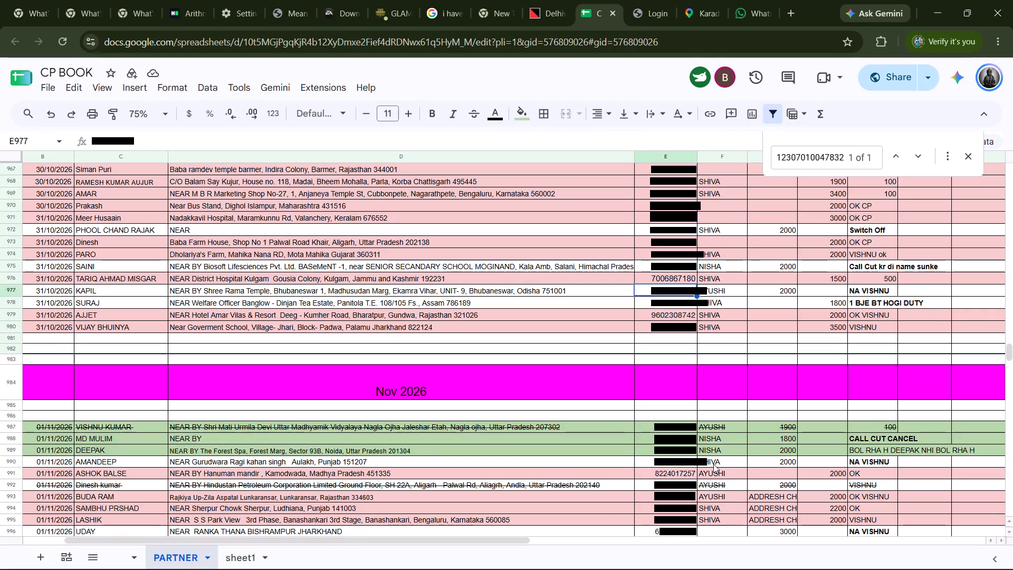
key(Up)
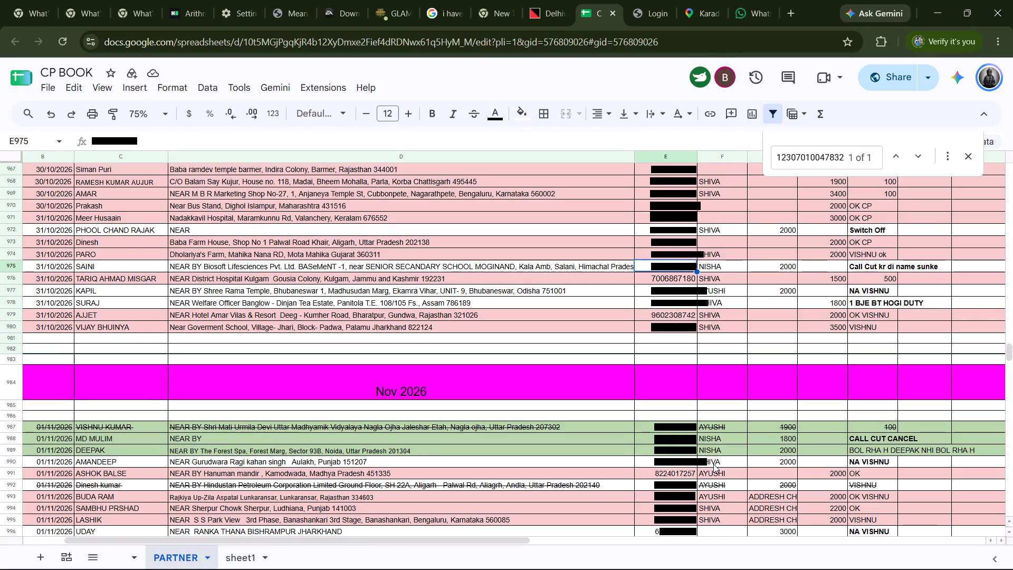
key(Up)
key(Up)
key(Up)
key(Up)
key(Up)
key(Up)
key(Up)
key(Up)
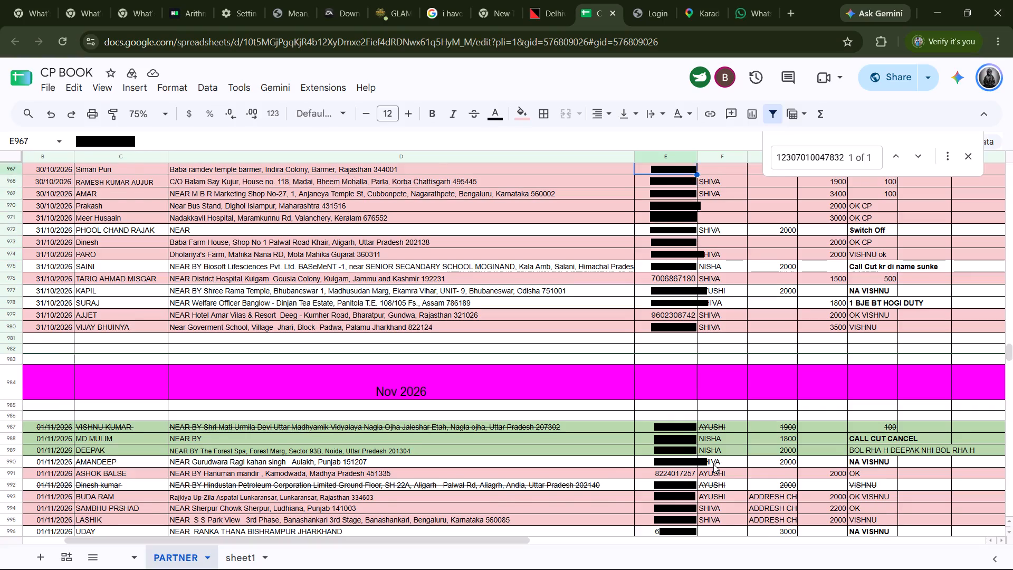
key(Up)
Examine the 31/10/2026 order in row 972, covering its date, customer, contact and handler entries up to column G.
key(Down)
key(Down)
key(Down)
key(Down)
key(Down)
key(Down)
key(Left)
key(Left)
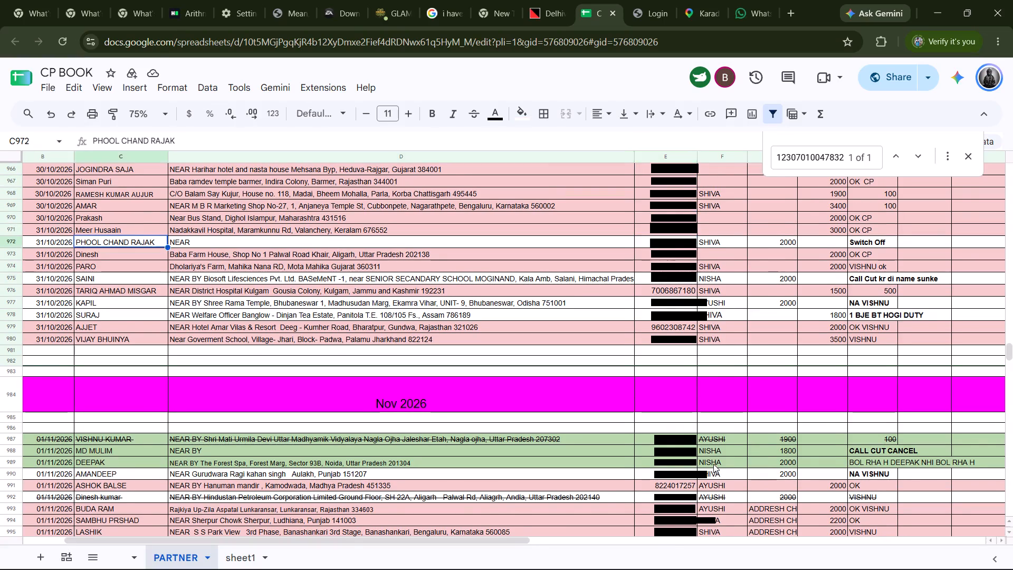
key(Left)
key(Right)
key(Right)
key(Right)
key(Right)
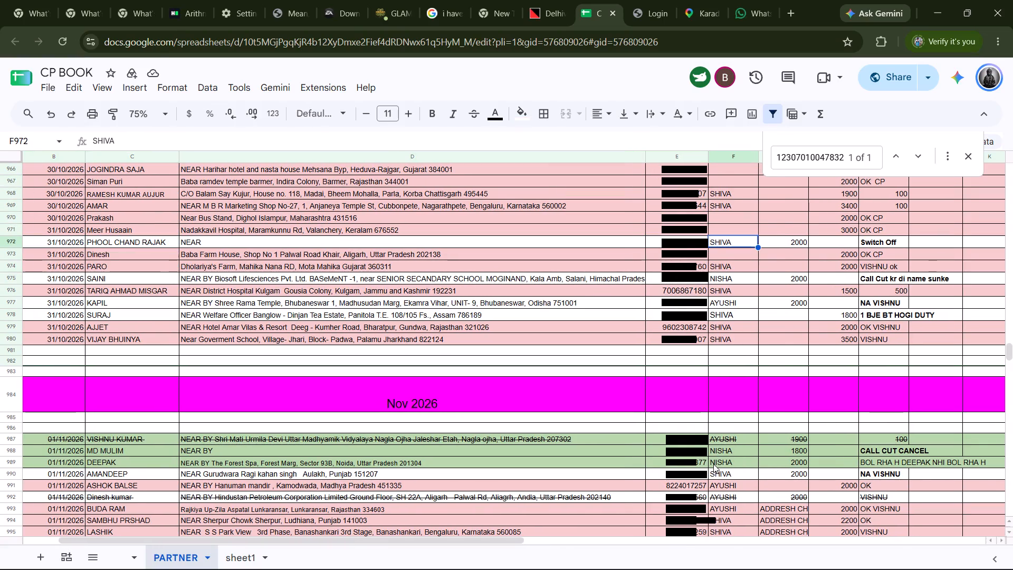
key(Right)
Check the contact numbers in column E for the 31/10/2026 orders in rows 974 to 977.
key(Down)
key(Down)
key(Left)
key(Left)
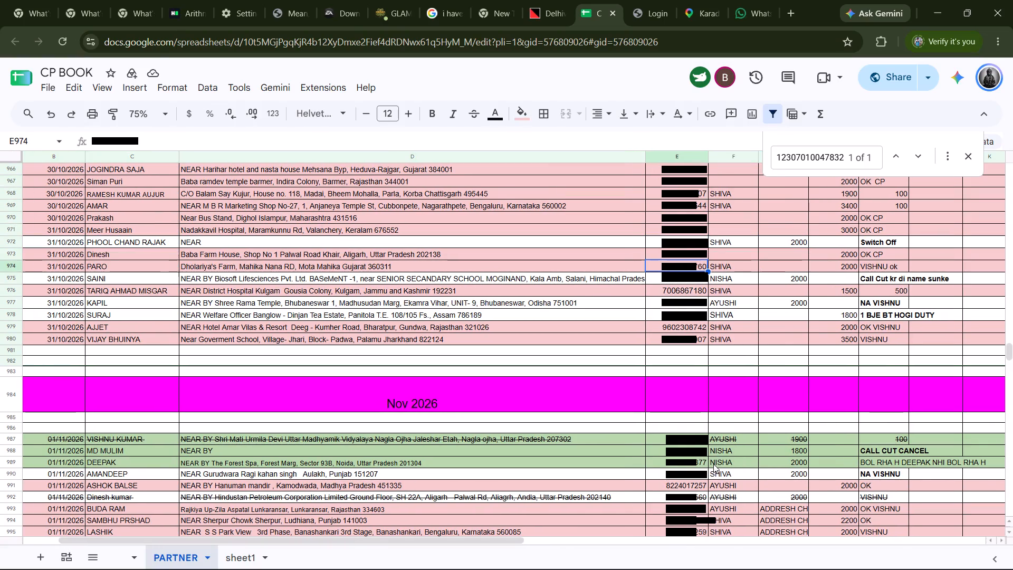
key(Down)
key(Down)
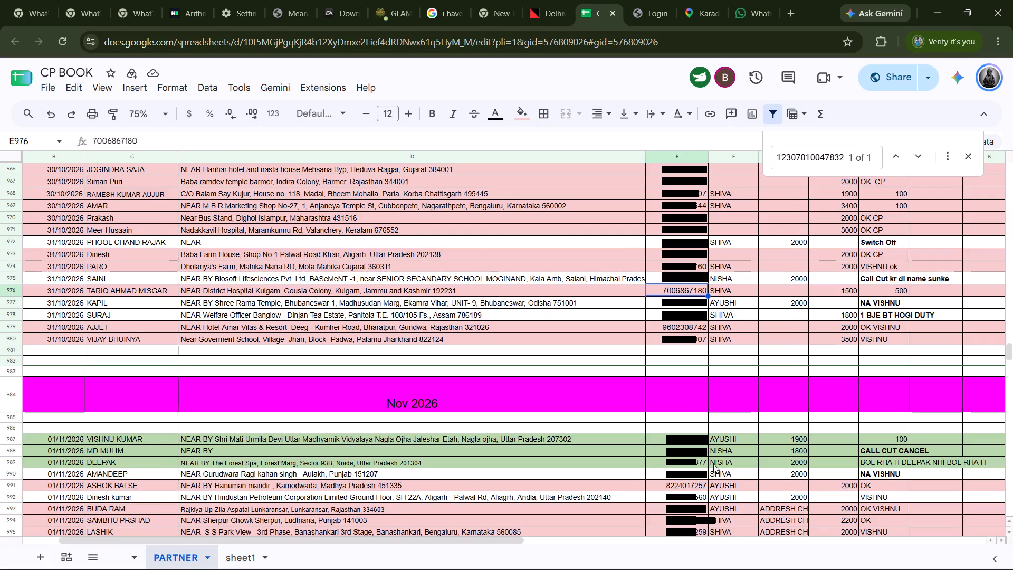
key(Down)
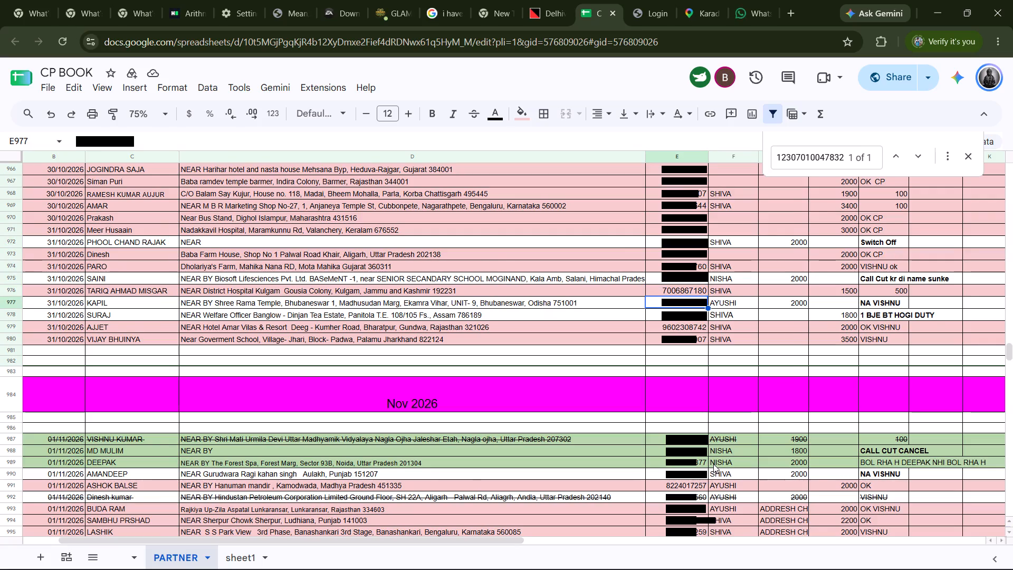
Examine the 31/10/2026 order in row 978 across columns A to K, ending on its amount in column H.
key(Down)
key(Left)
key(Left)
key(Left)
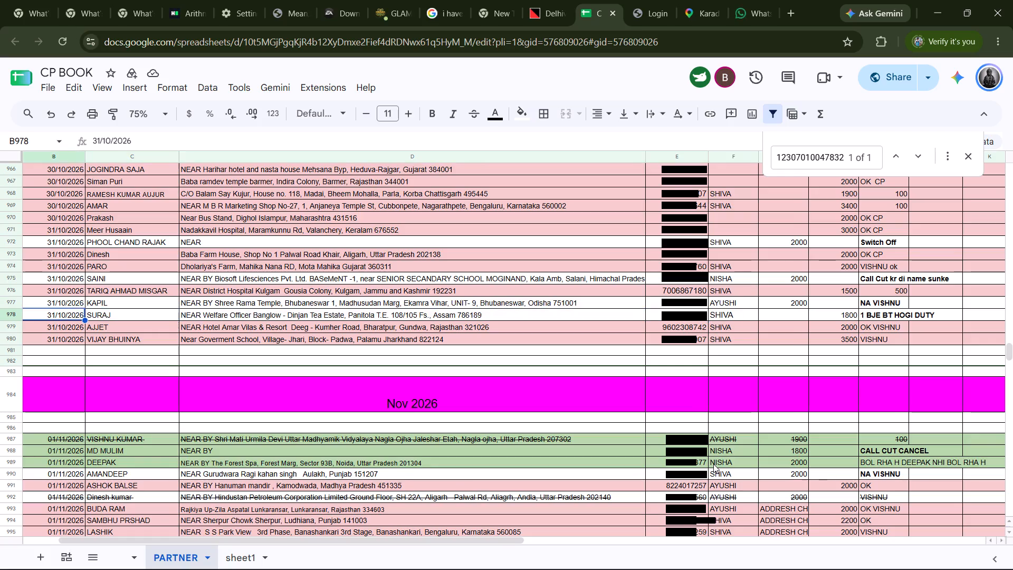
key(Right)
key(Left)
key(Left)
key(Right)
key(Right)
key(Right)
key(Right)
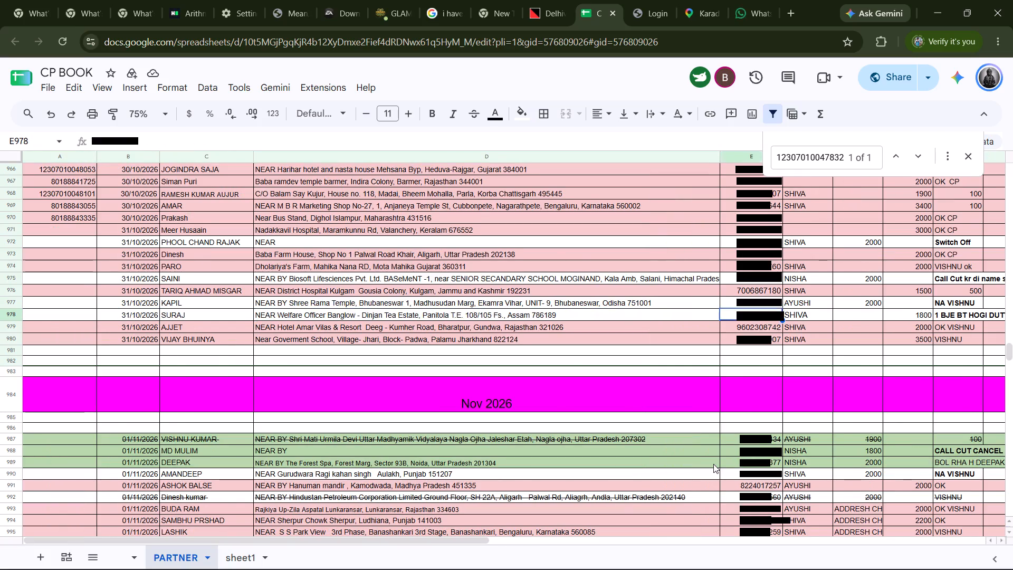
key(Right)
key(Right)
key(Right)
key(Right)
key(Right)
key(Right)
key(Left)
key(Left)
key(Left)
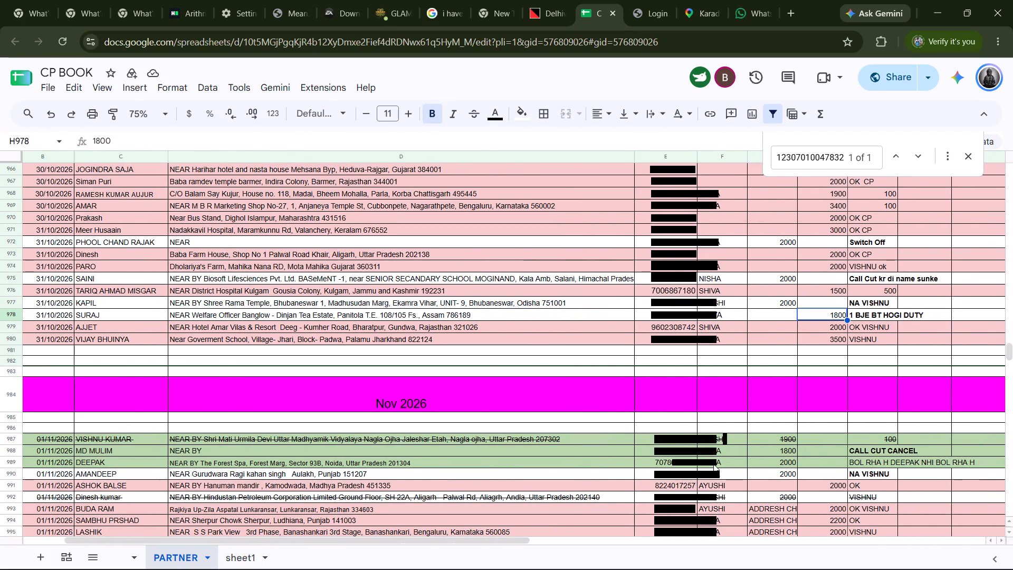
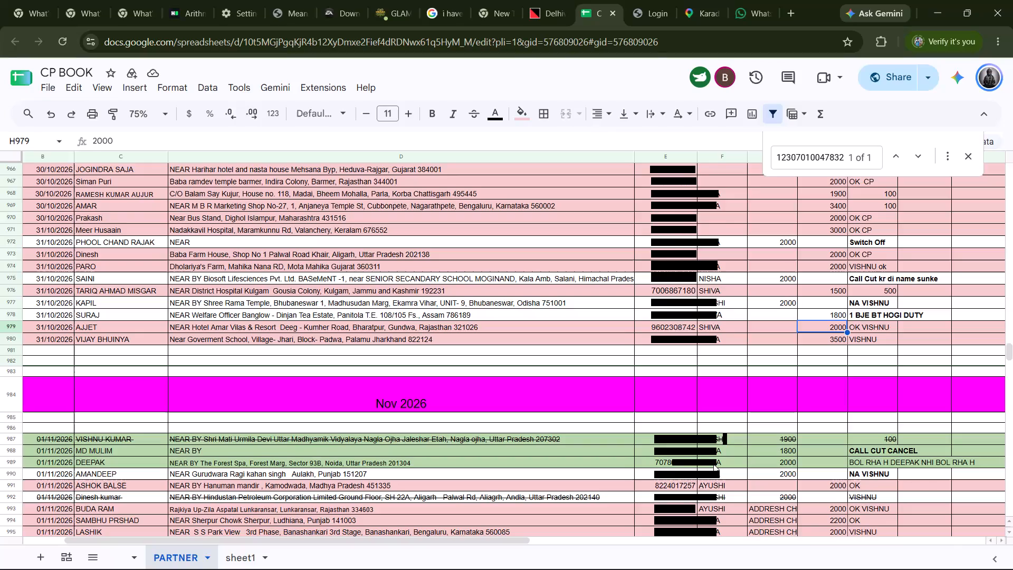
Check the amount and status entries of the 31/10/2026 order in row 979, columns H to J.
key(Right)
key(Right)
key(Left)
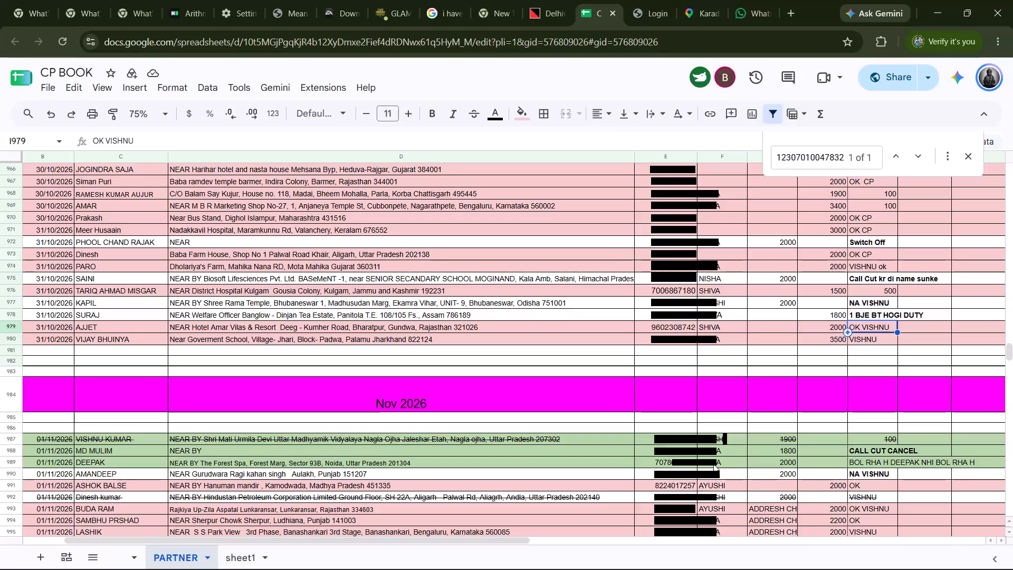
key(Left)
Re-examine the 31/10/2026 order in row 978 across columns B to I, ending on its contact number in column E.
key(Up)
key(Left)
key(Left)
key(Left)
key(Left)
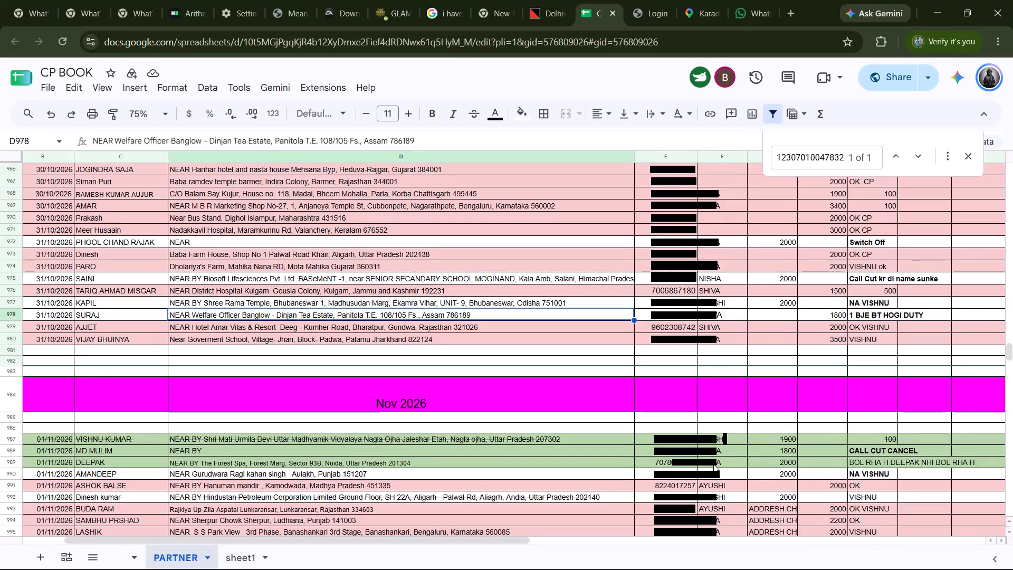
key(Left)
key(Left)
key(Right)
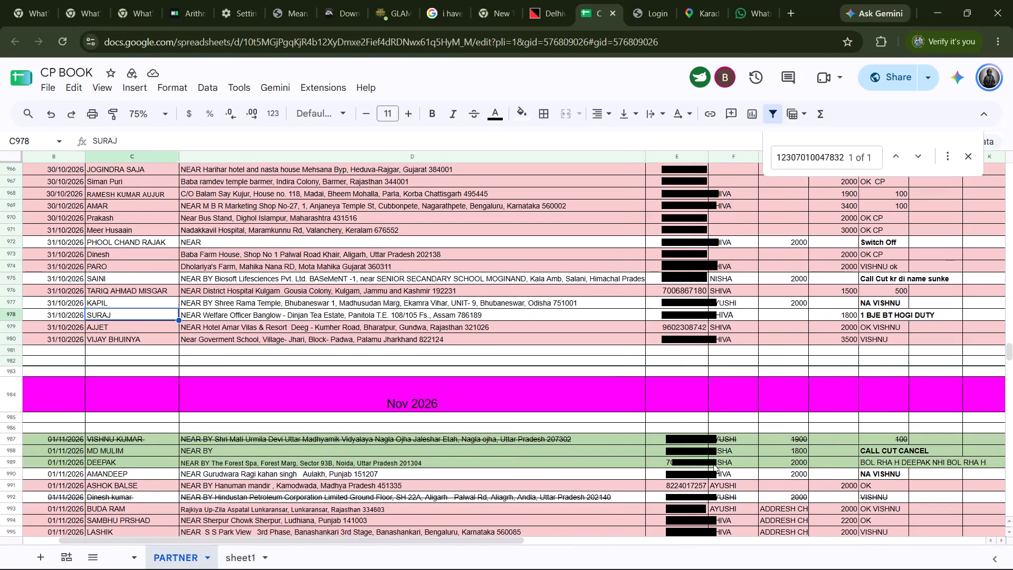
key(Right)
key(Right)
key(Right)
key(Right)
key(Right)
key(Right)
key(Left)
key(Left)
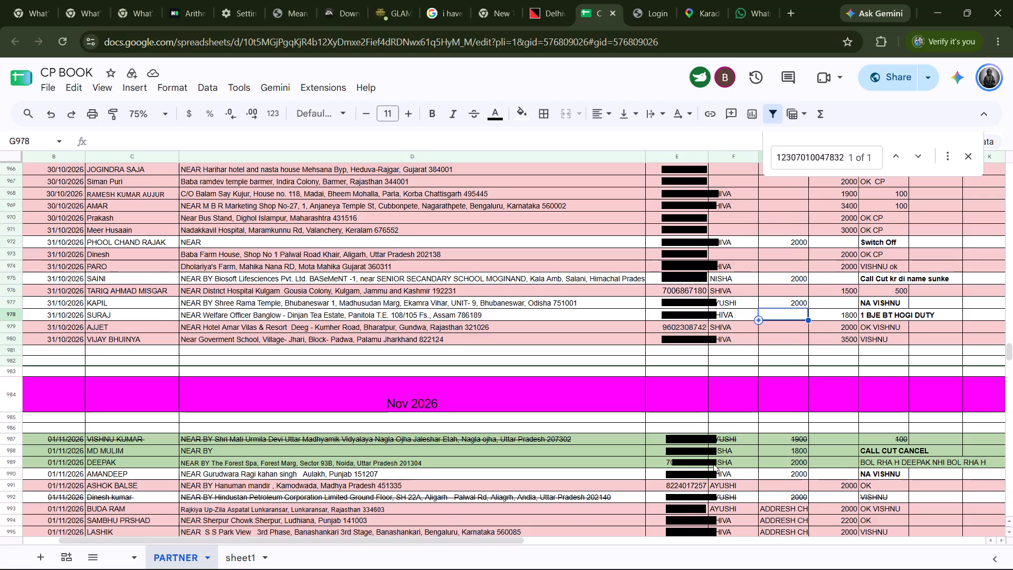
key(Left)
key(Right)
key(Left)
key(Left)
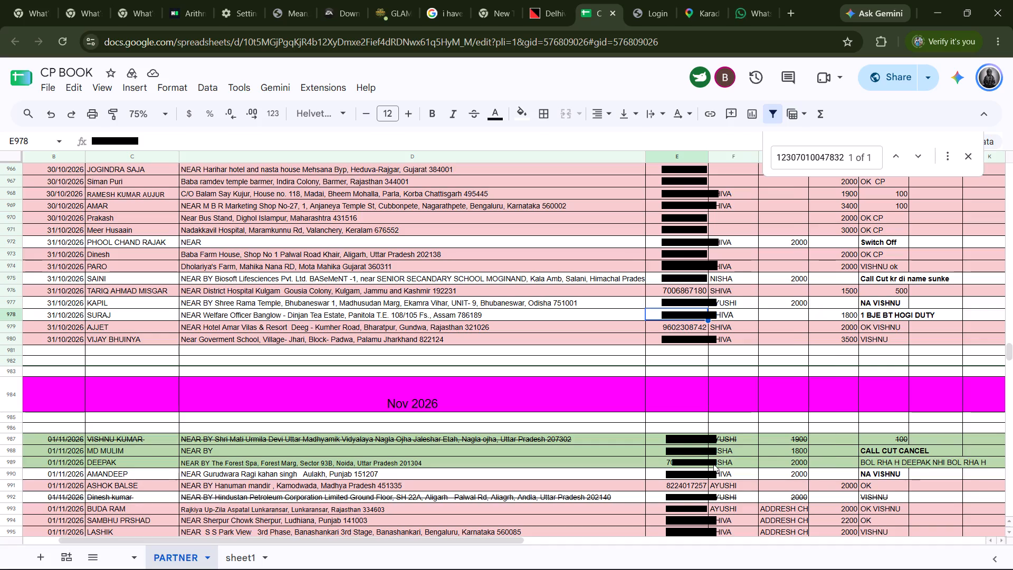
Re-examine the 31/10/2026 order in row 978 from the name in column C to the amount in column H, ending on column E.
key(Left)
key(Left)
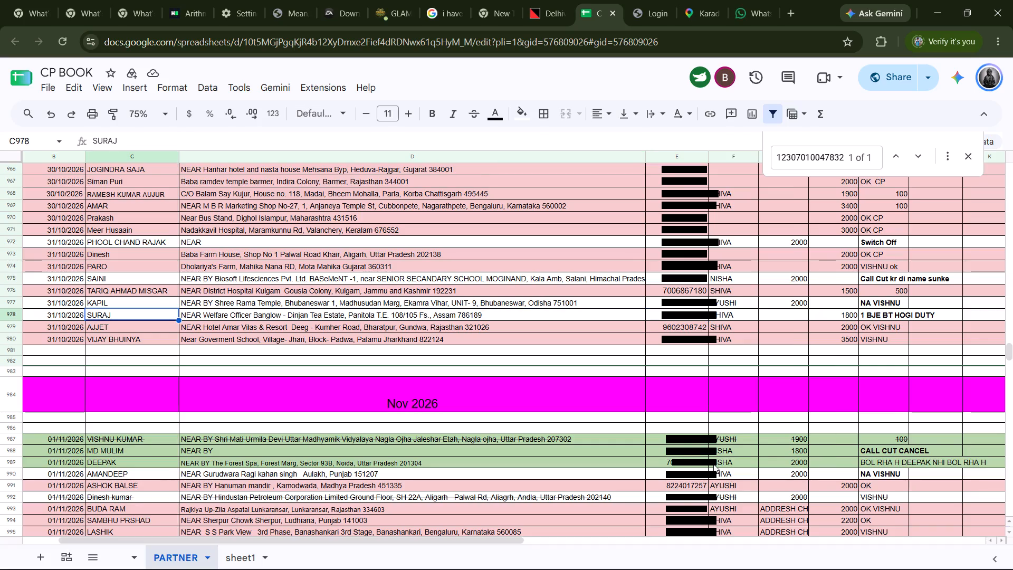
key(Right)
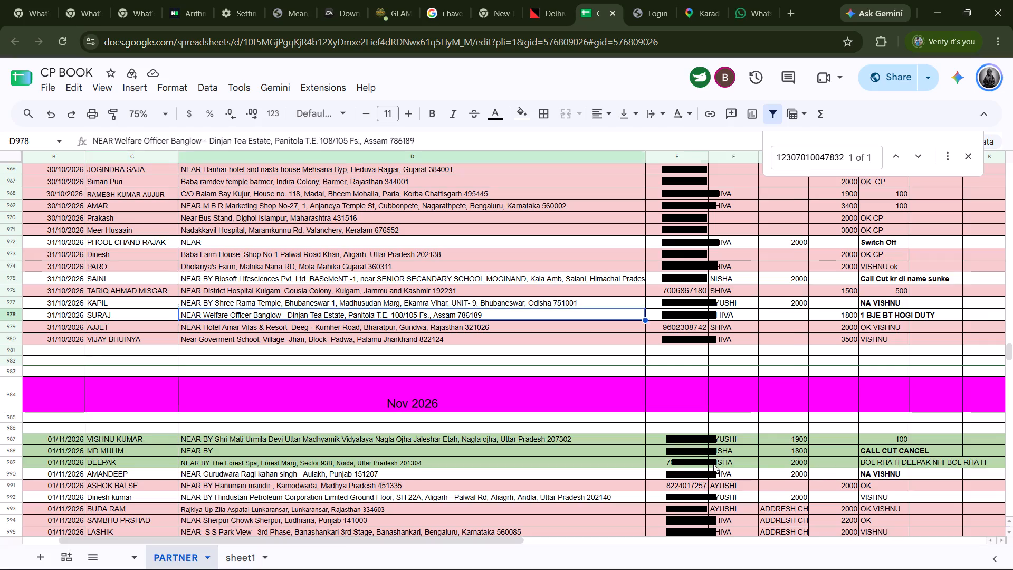
key(Right)
key(Right)
key(Right)
key(Right)
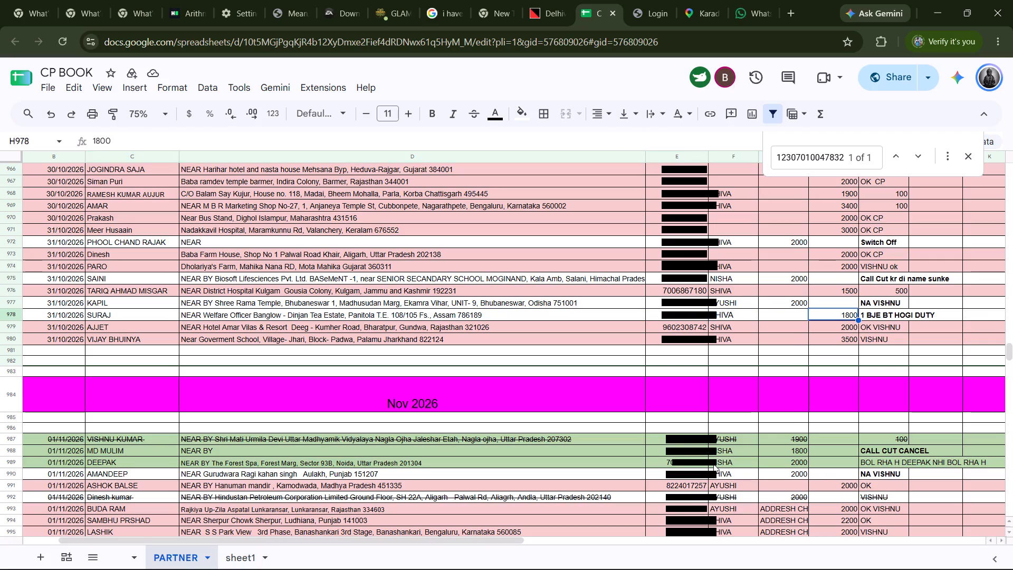
key(Left)
key(Left)
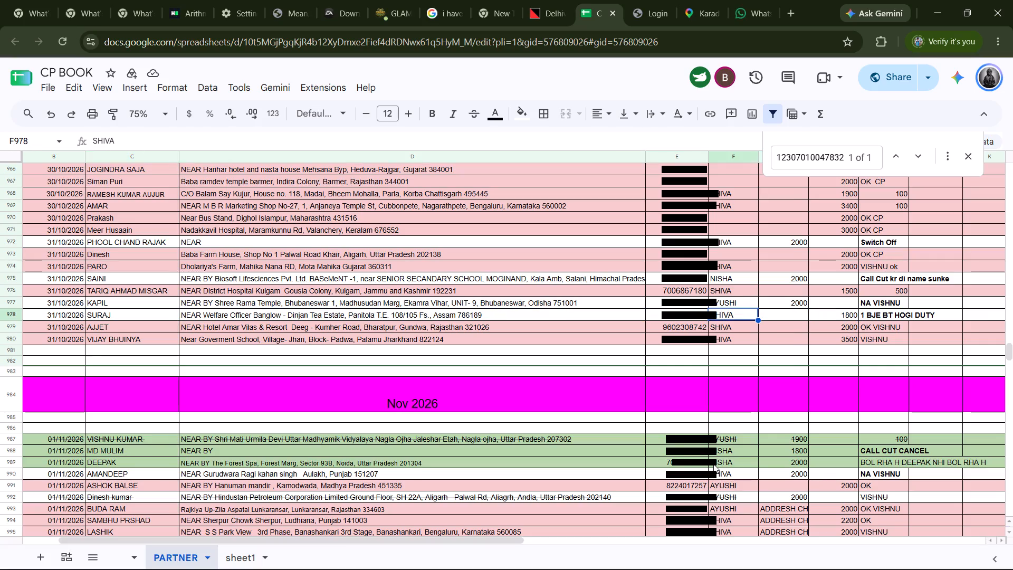
key(Left)
key(Left)
key(Right)
Look through the contact numbers in column E from row 978 down through the Nov 2026 section to row 1006.
key(Down)
key(Down)
key(Down)
key(Down)
key(Down)
key(Down)
key(Down)
key(Down)
key(Down)
key(Down)
key(Down)
key(Down)
key(Down)
key(Down)
key(Down)
key(Down)
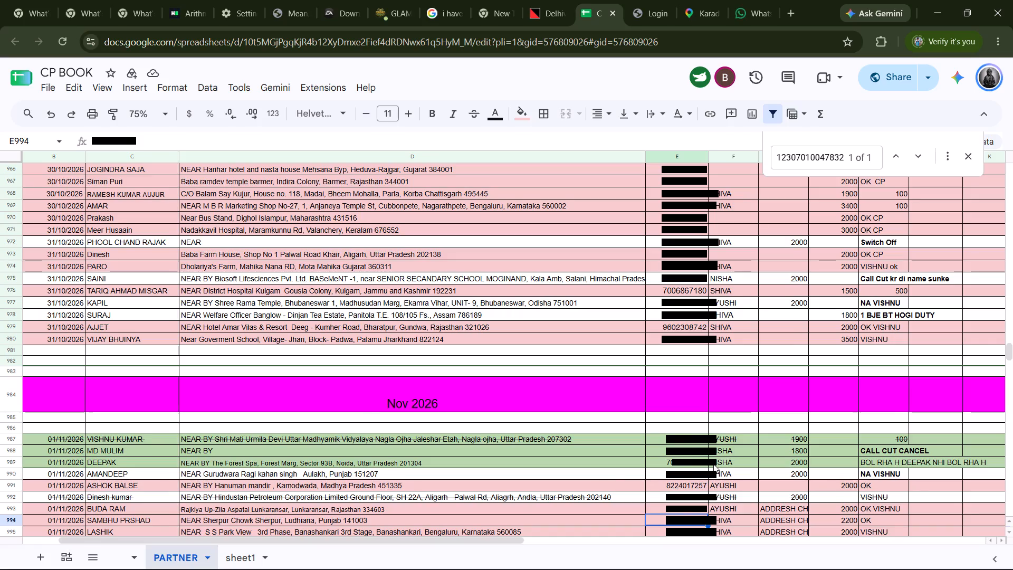
key(Down)
key(Down)
key(Down)
key(Down)
key(Down)
key(Down)
key(Down)
key(Down)
key(Down)
key(Down)
key(Down)
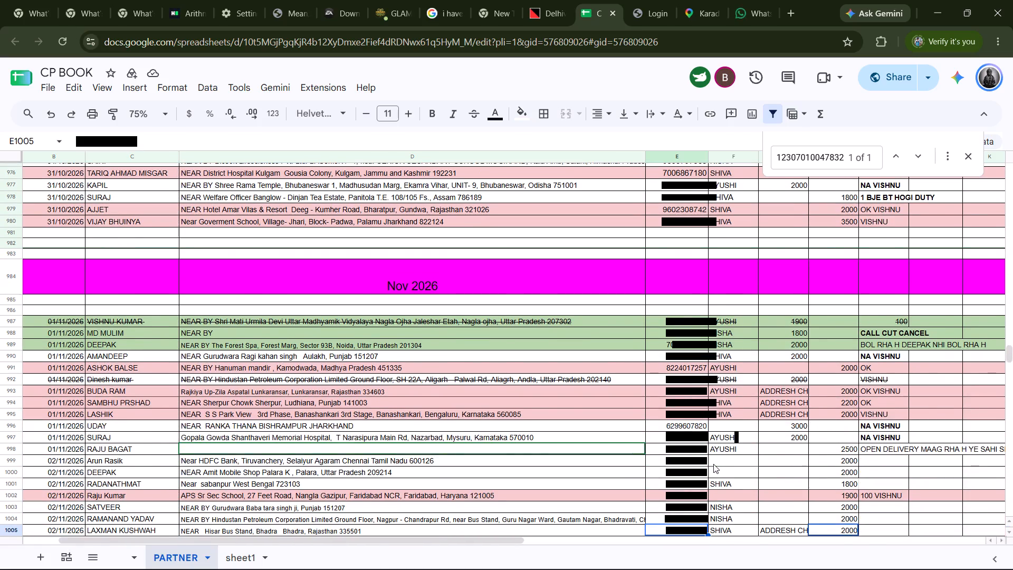
key(Down)
Review the November entries in column E back up from row 1006 to the first 01/11/2026 order in row 987.
key(Up)
key(Up)
key(Up)
key(Up)
key(Up)
key(Up)
key(Up)
key(Up)
key(Up)
key(Up)
key(Up)
key(Up)
key(Up)
key(Up)
key(Up)
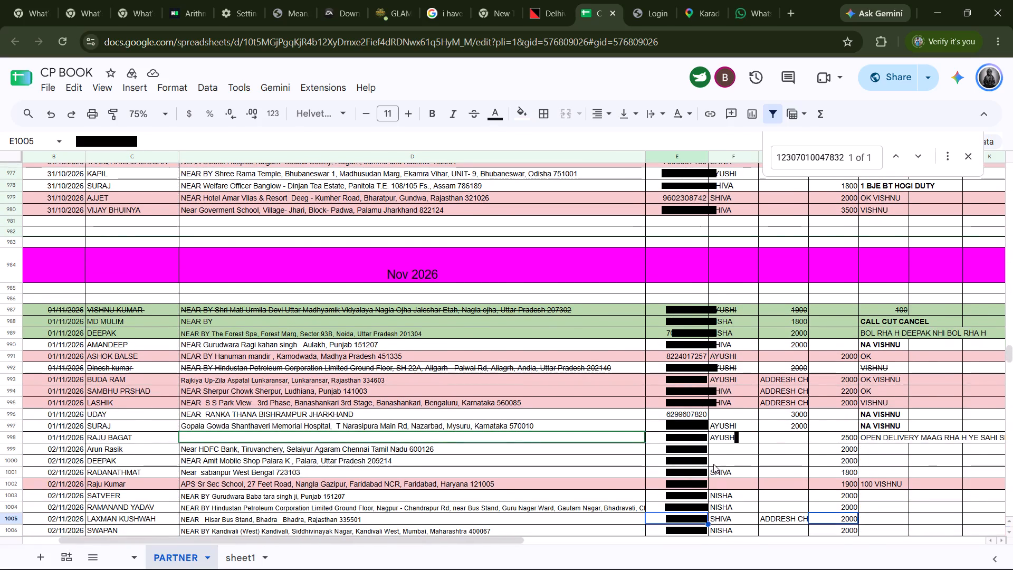
key(Up)
key(Up)
key(Up)
key(Up)
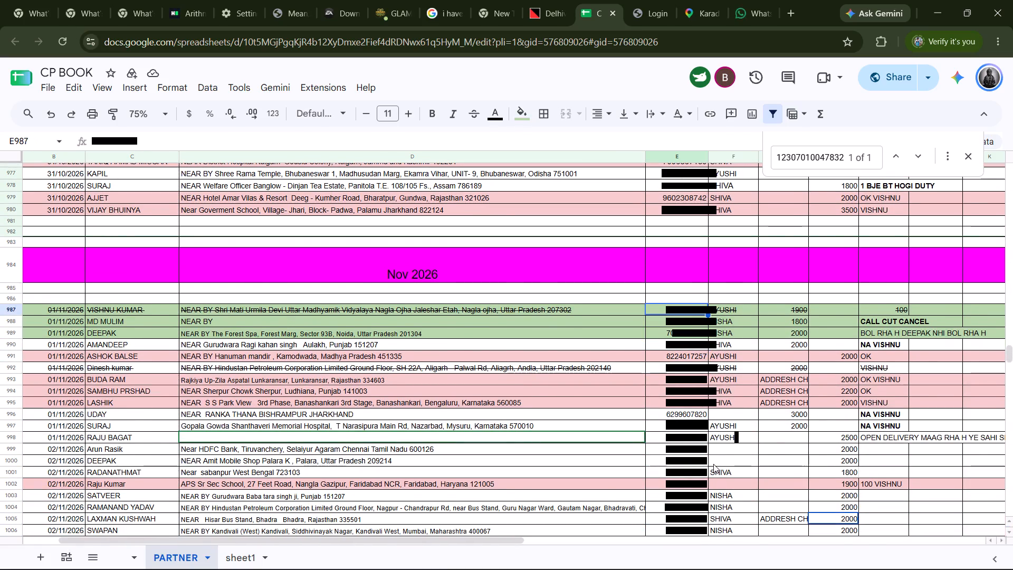
Check the contact numbers of the 01/11/2026 orders in rows 988 to 990, ending on the customer name in row 990.
key(Down)
key(Down)
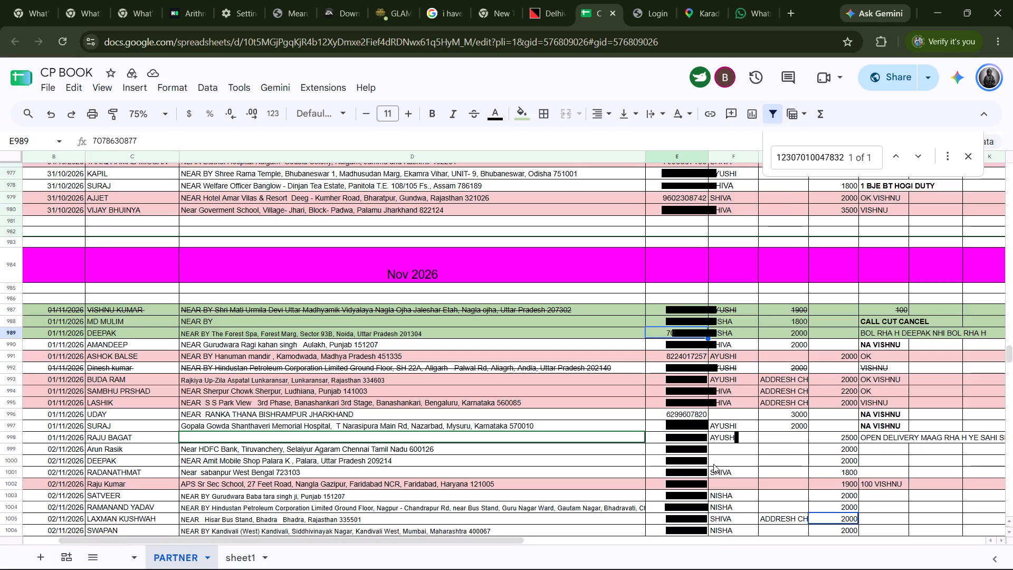
key(Down)
key(Left)
key(Left)
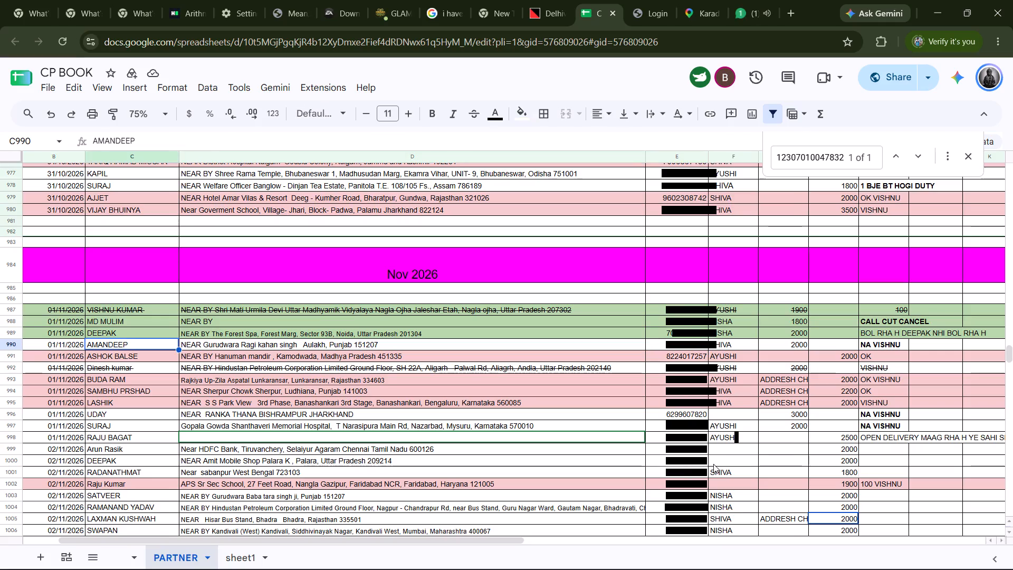
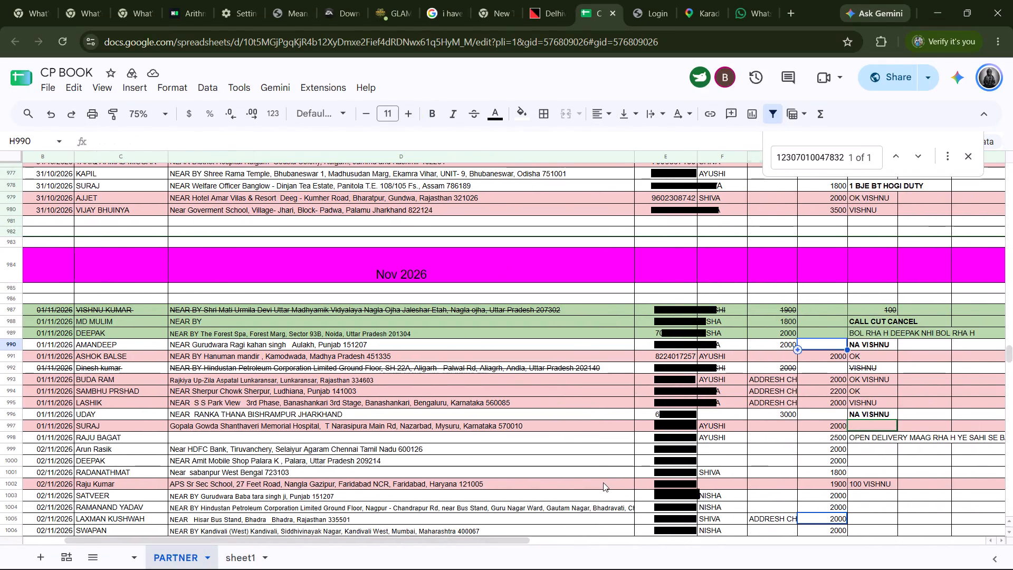
Move from the 01/11/2026 order in row 990 to the order in row 991 and check its column F name entry.
key(Left)
key(Down)
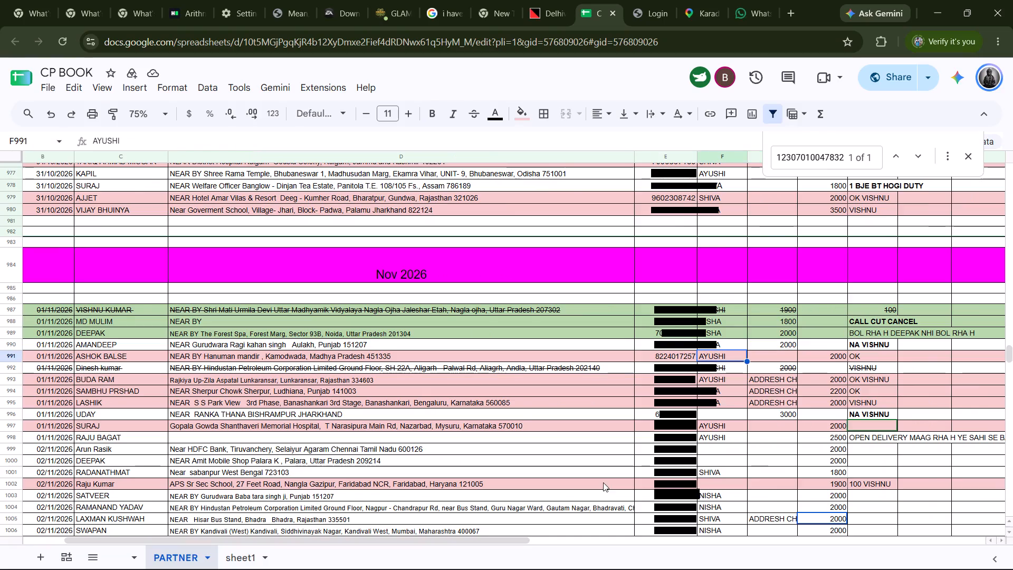
Look through the November 2026 orders from row 991 down past the last filled 02/11/2026 entry, following column F.
key(Down)
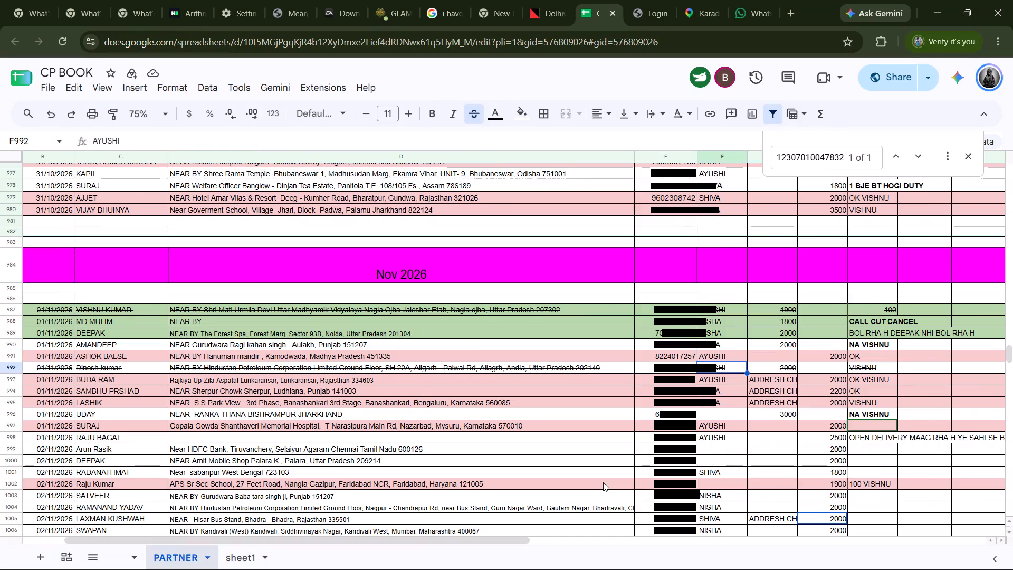
key(Down)
key(Down)
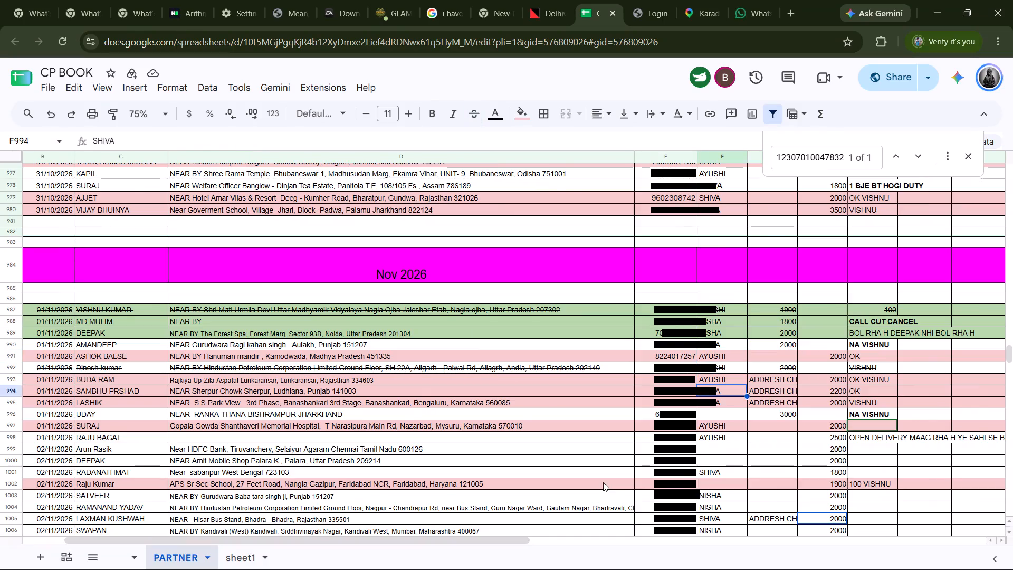
key(Down)
key(Down)
key(Down)
key(Down)
key(Down)
key(Down)
key(Down)
key(Down)
key(Down)
key(Down)
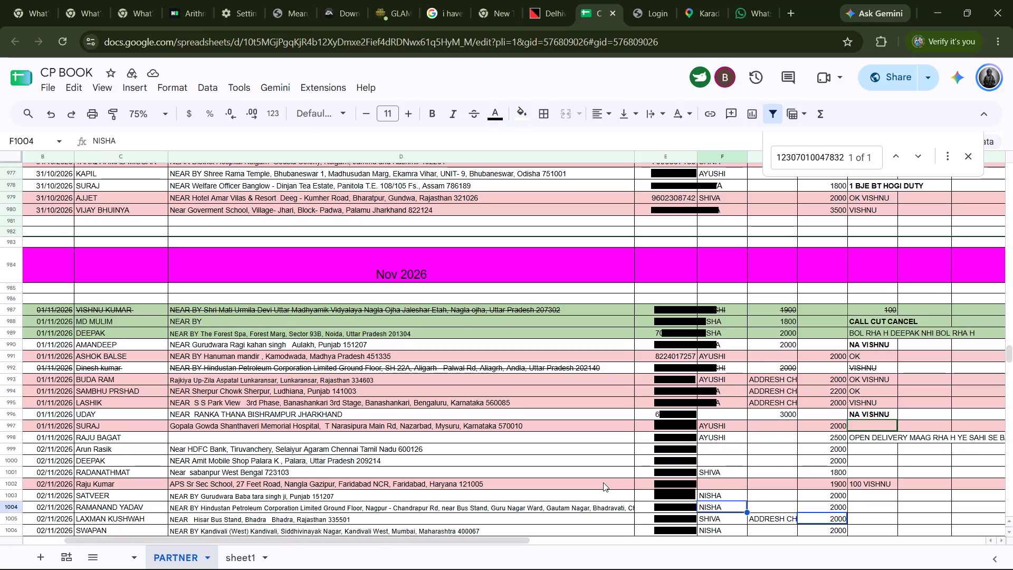
key(Down)
key(Down)
key(Down)
key(Down)
key(Down)
key(Down)
key(Down)
key(Down)
key(Down)
key(Down)
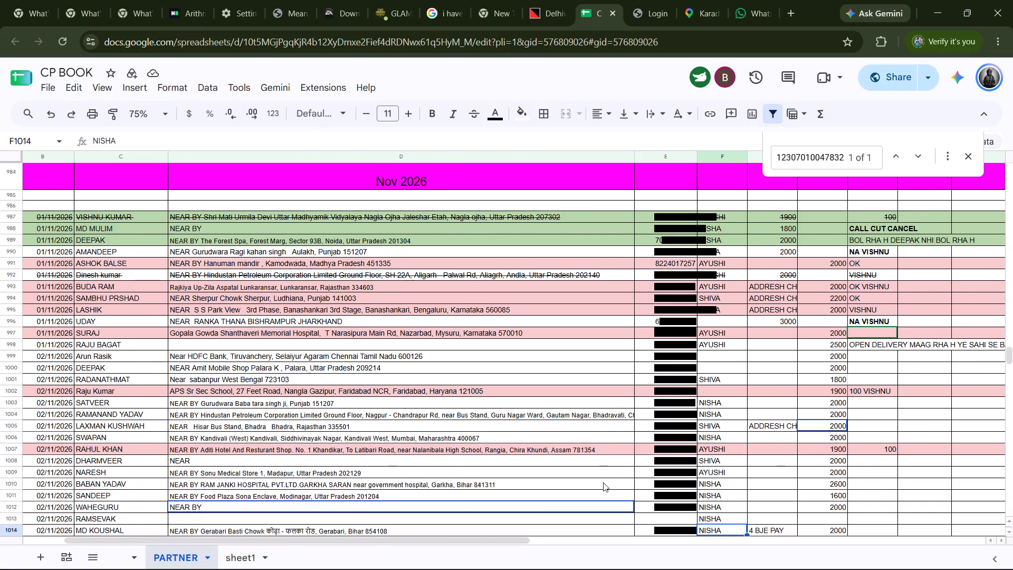
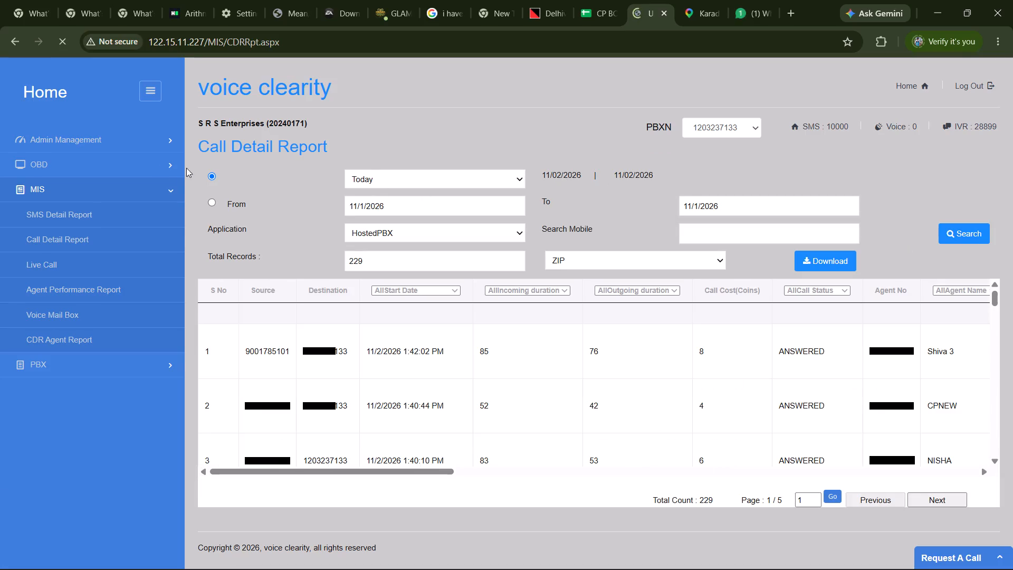
Search the voice clearity Live Call report for connected calls with the account ID left blank.
click(146, 265)
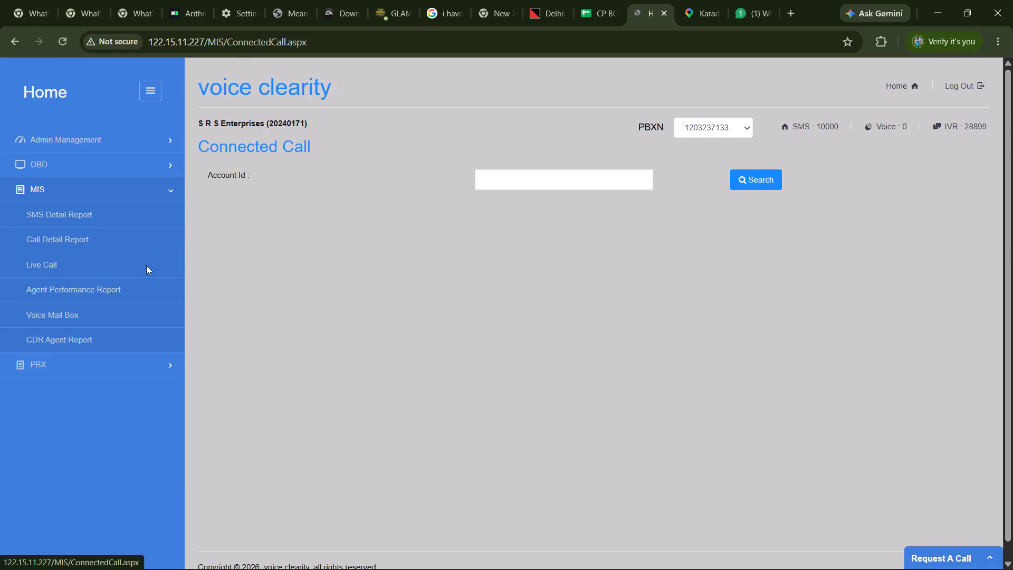
click(756, 172)
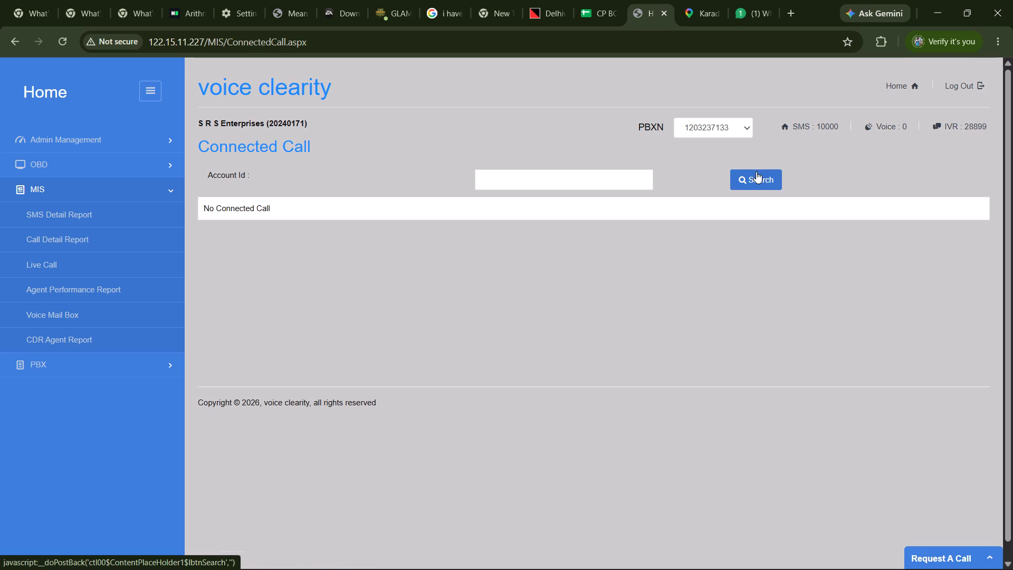
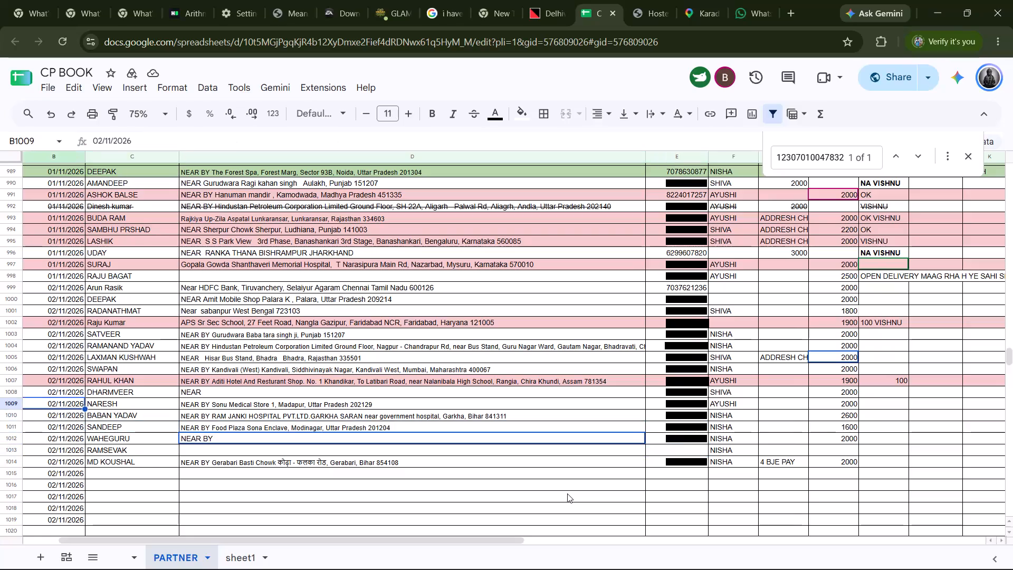
Examine the 02/11/2026 order in row 1008 across columns B to F, ending on its contact number in column E.
key(Up)
key(Right)
key(Right)
key(Right)
key(Right)
key(Left)
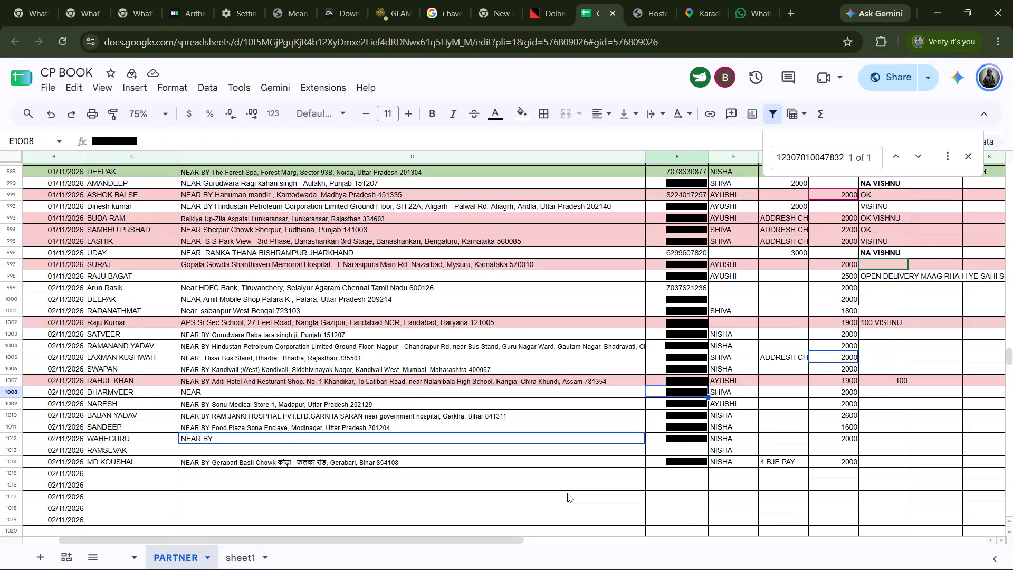
key(Left)
key(Right)
Look back up through the contact numbers in column E, from row 1008 to the 01/11/2026 order in row 987.
key(Up)
key(Up)
key(Up)
key(Up)
key(Up)
key(Up)
key(Up)
key(Up)
key(Up)
key(Up)
key(Up)
key(Up)
key(Up)
key(Up)
key(Up)
key(Up)
key(Up)
key(Up)
key(Up)
key(Up)
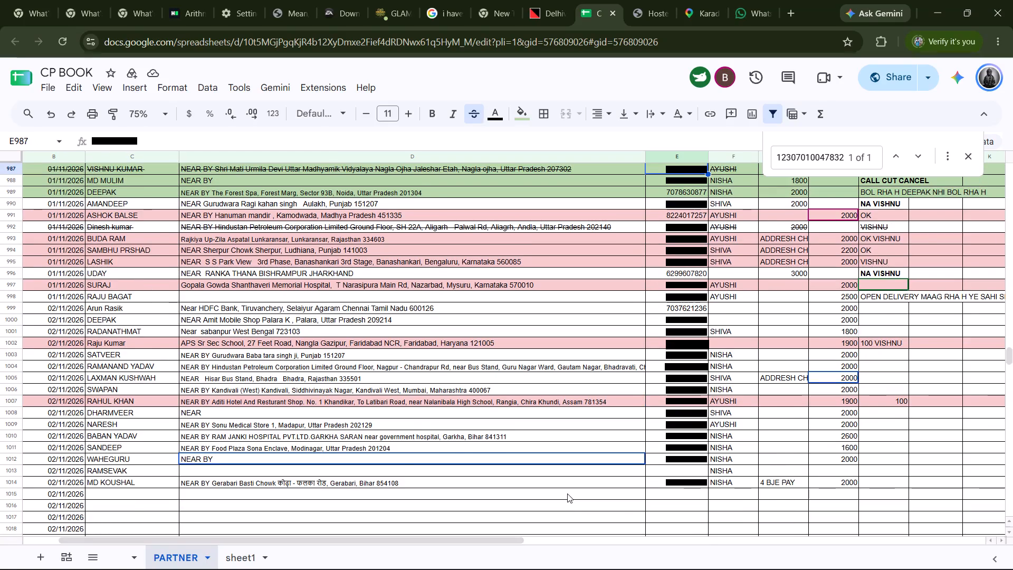
Review the amounts and status remarks of the 01/11/2026 orders in rows 987 to 998.
key(Right)
key(Right)
key(Right)
key(Right)
key(Right)
key(Right)
key(Right)
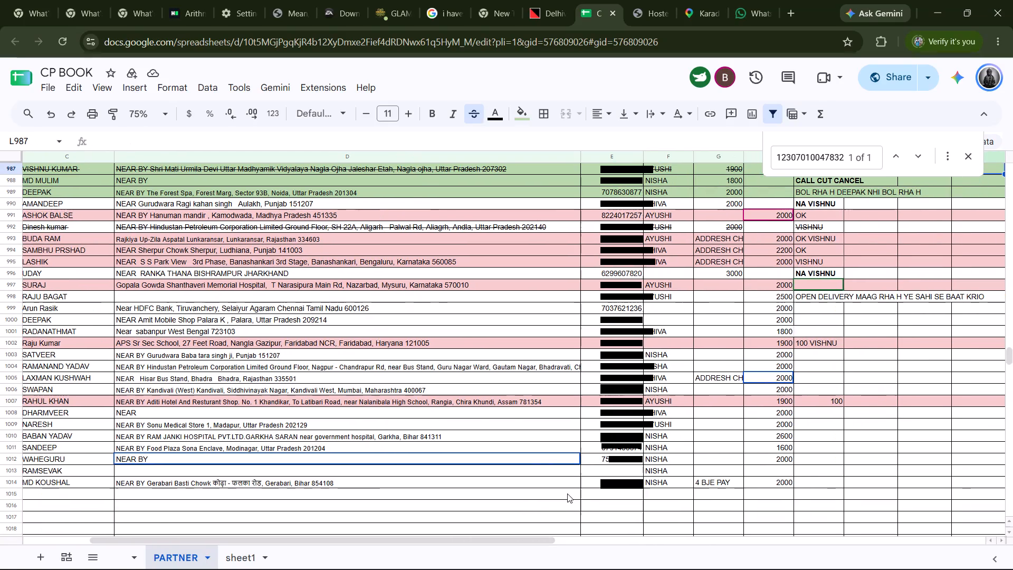
key(Left)
key(Left)
key(Left)
key(Left)
key(Up)
key(Up)
key(Down)
key(Down)
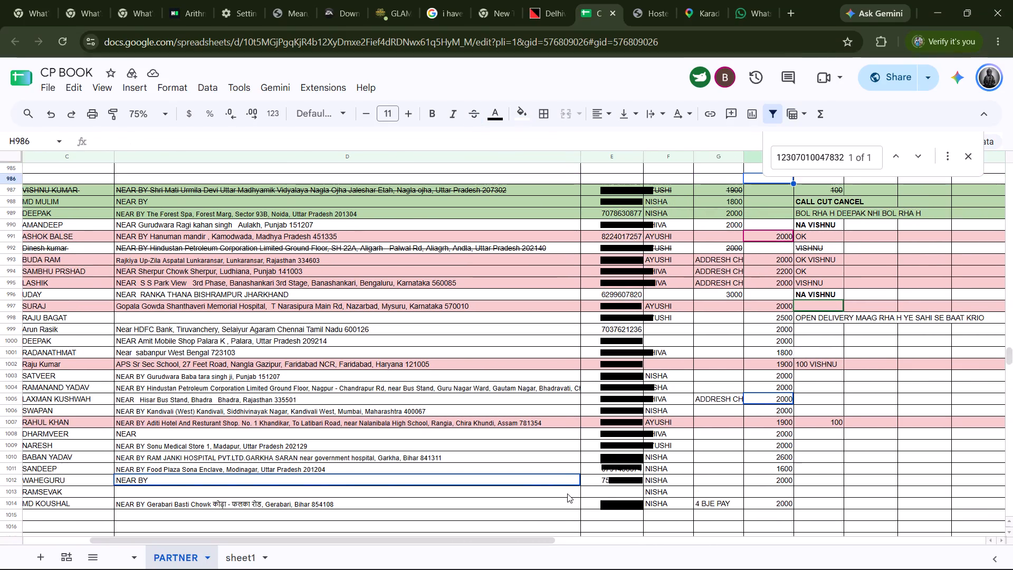
key(Down)
key(Down)
key(Down)
key(Left)
key(Left)
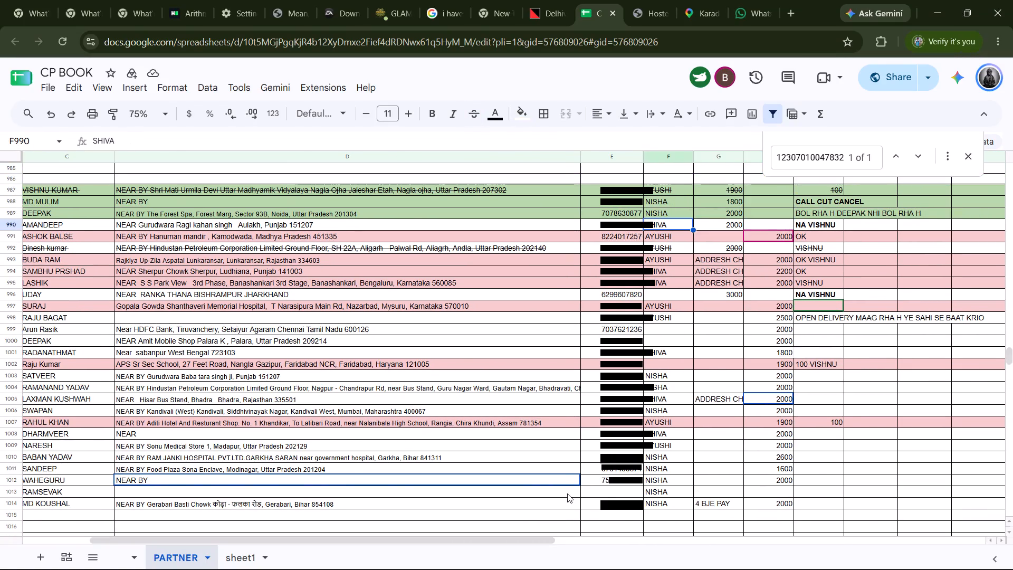
key(Right)
key(Right)
key(Right)
key(Down)
key(Down)
key(Down)
key(Down)
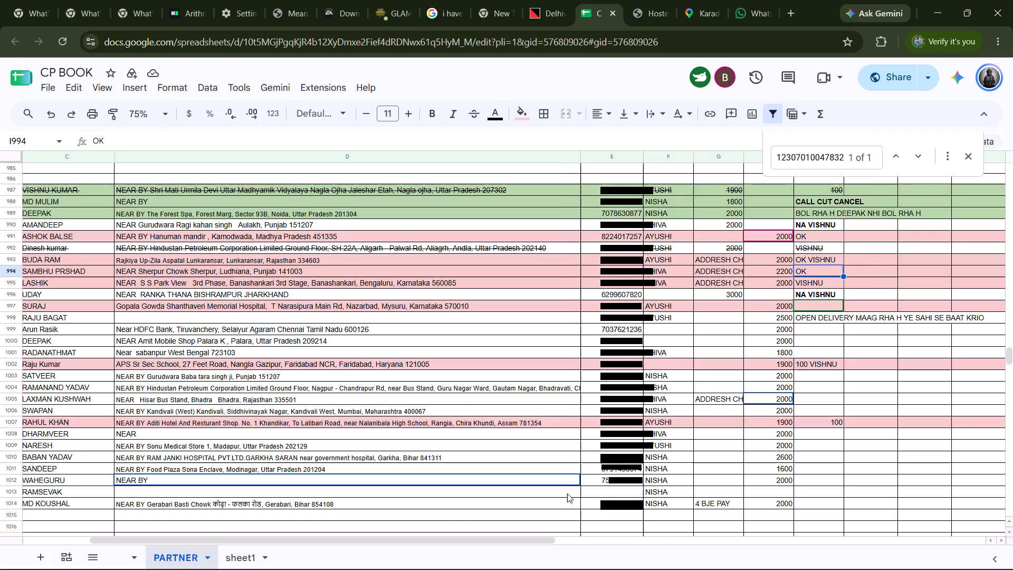
key(Down)
key(Down)
key(Down)
key(Up)
key(Up)
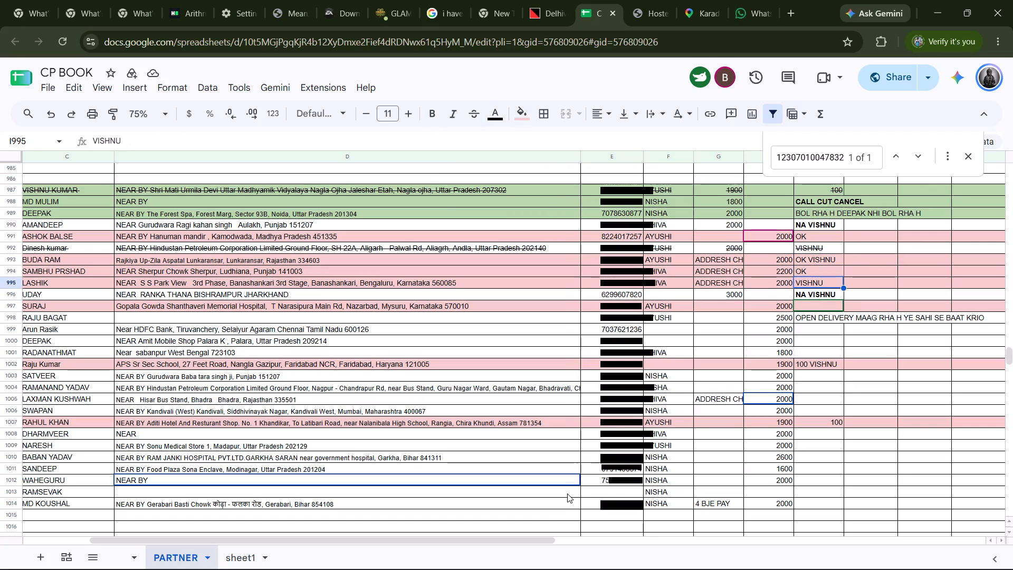
key(Down)
key(Down)
key(Down)
key(Down)
Look back through the status remarks in column I, above the Nov 2026 heading, up to about row 968.
key(Up)
key(Up)
key(Up)
key(Up)
key(Up)
key(Up)
key(Up)
key(Up)
key(Up)
key(Up)
key(Up)
key(Up)
key(Up)
key(Up)
key(Up)
key(Up)
key(Up)
key(Up)
key(Up)
key(Up)
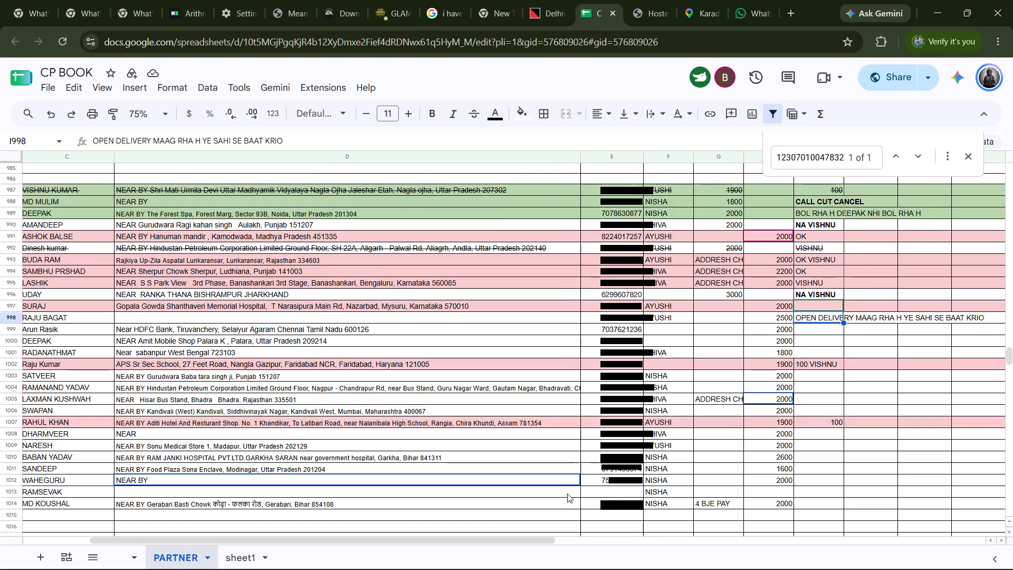
key(Up)
key(Up)
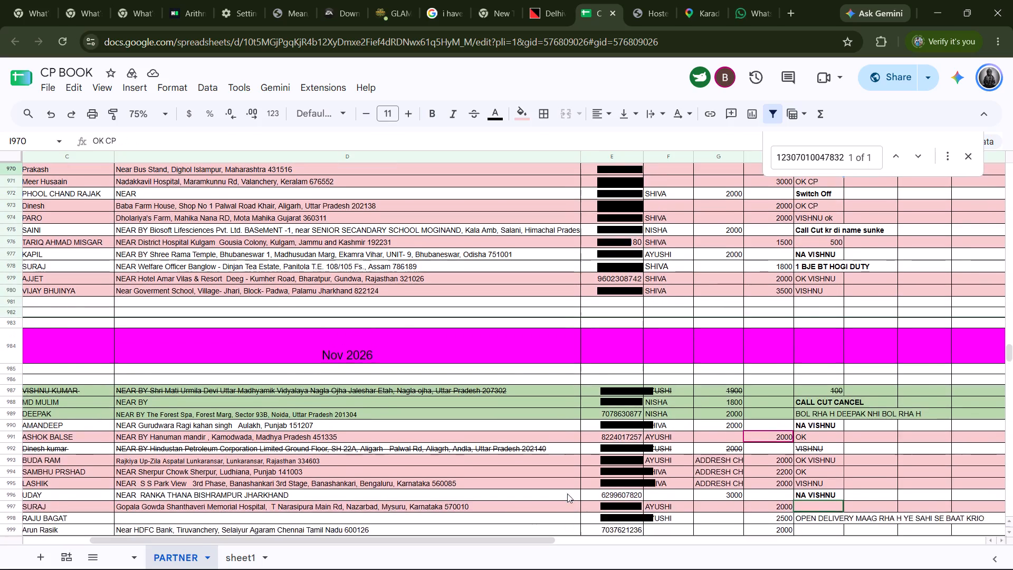
key(Up)
key(Up)
Check the status remarks in column I down through the November orders to the first empty row after the last filled 02/11/2026 entry.
key(Down)
key(Down)
key(Down)
key(Down)
key(Down)
key(Down)
key(Down)
key(Down)
key(Down)
key(Down)
key(Down)
key(Down)
key(Down)
key(Down)
key(Down)
key(Down)
key(Down)
key(Down)
key(Down)
key(Down)
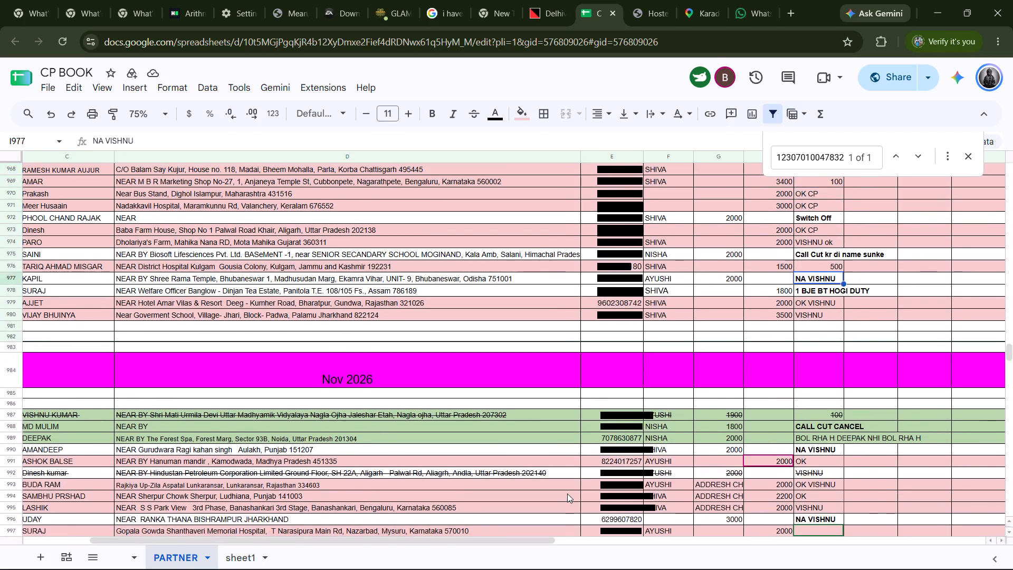
key(Down)
key(Down)
key(Down)
key(Down)
key(Down)
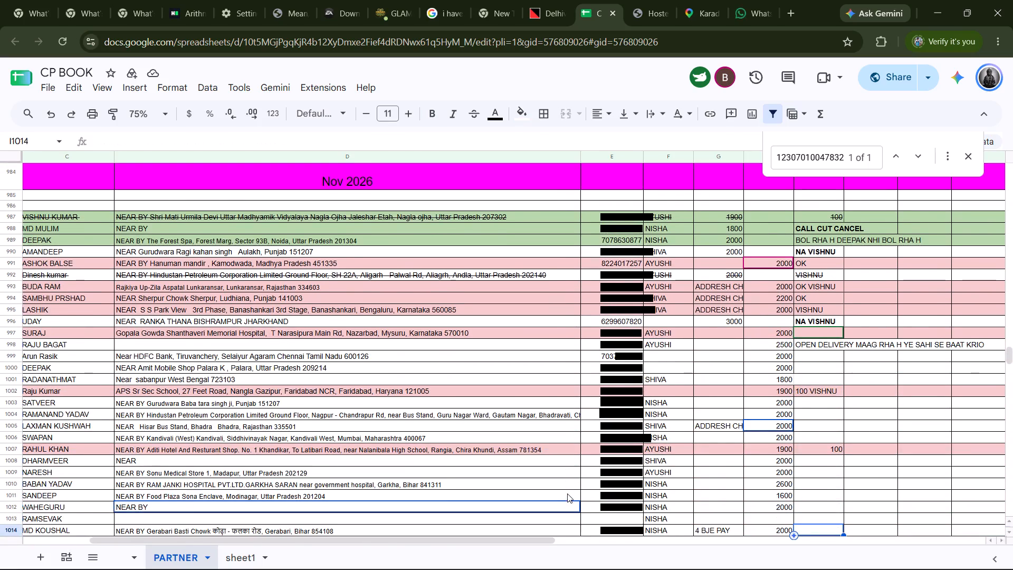
key(Left)
key(Down)
key(Down)
key(Left)
key(Up)
key(Left)
key(Left)
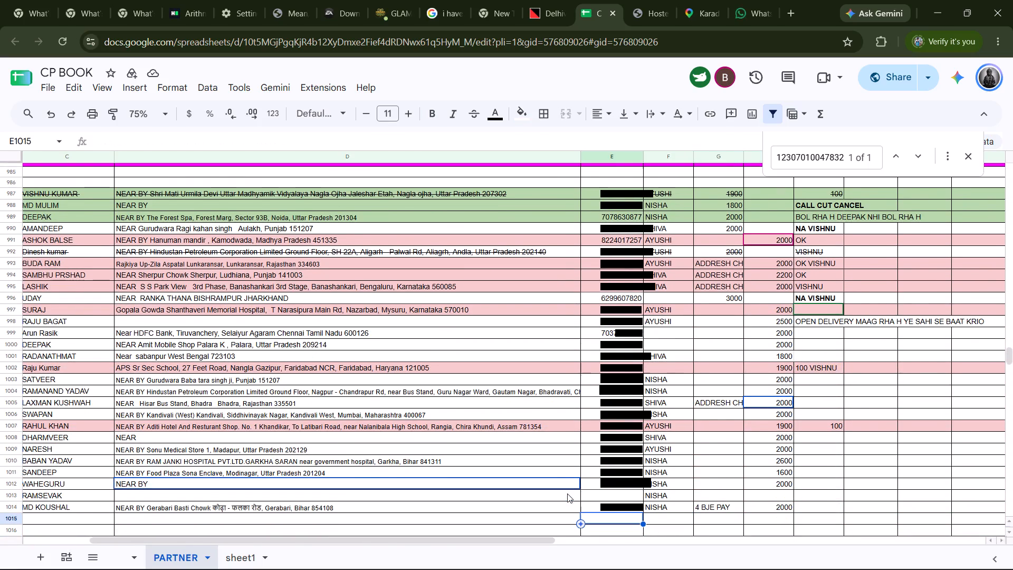
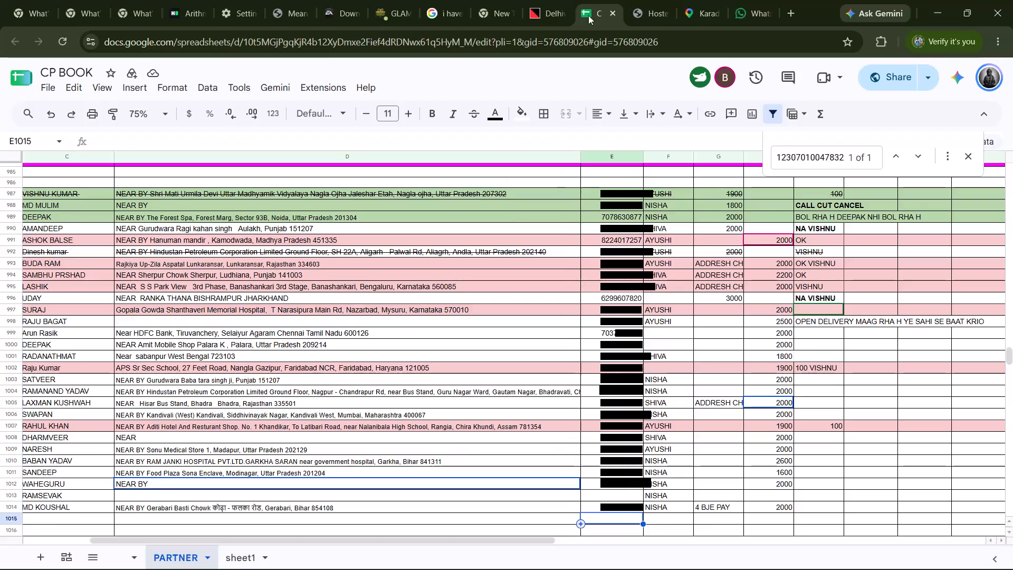
Switch to the voice clearity Connected Call page and refresh the list of connected calls.
click(639, 12)
click(617, 119)
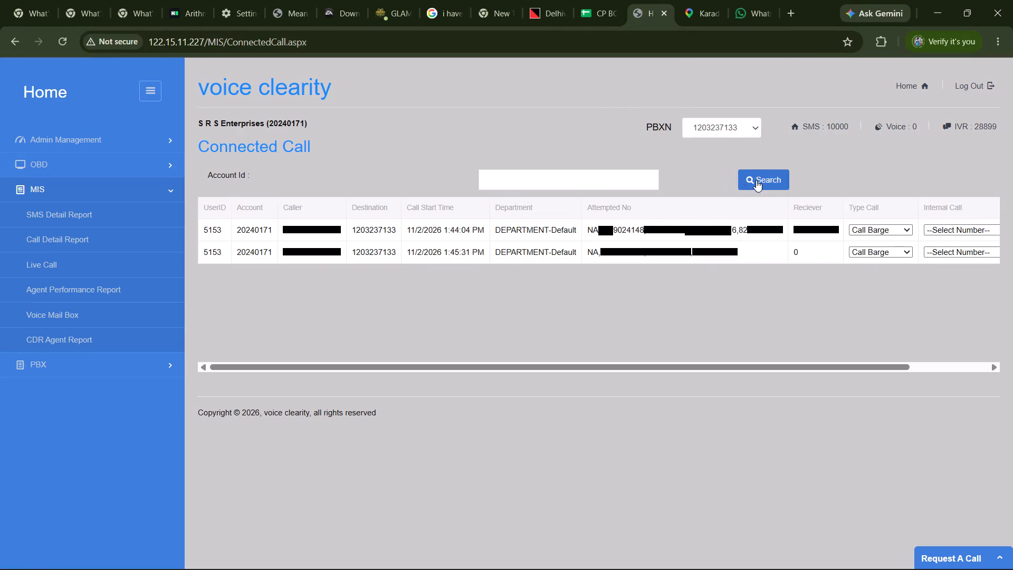
double_click(768, 180)
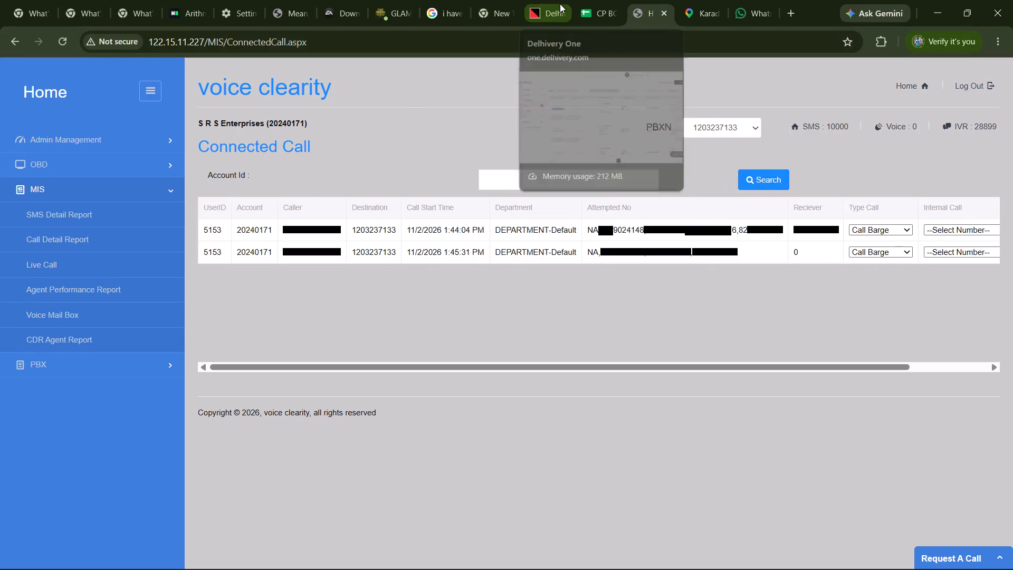
Switch to Delhivery One and review the in-transit shipments filtered to Out for delivery, from SRS-2430 down to SRS-2419.
click(546, 10)
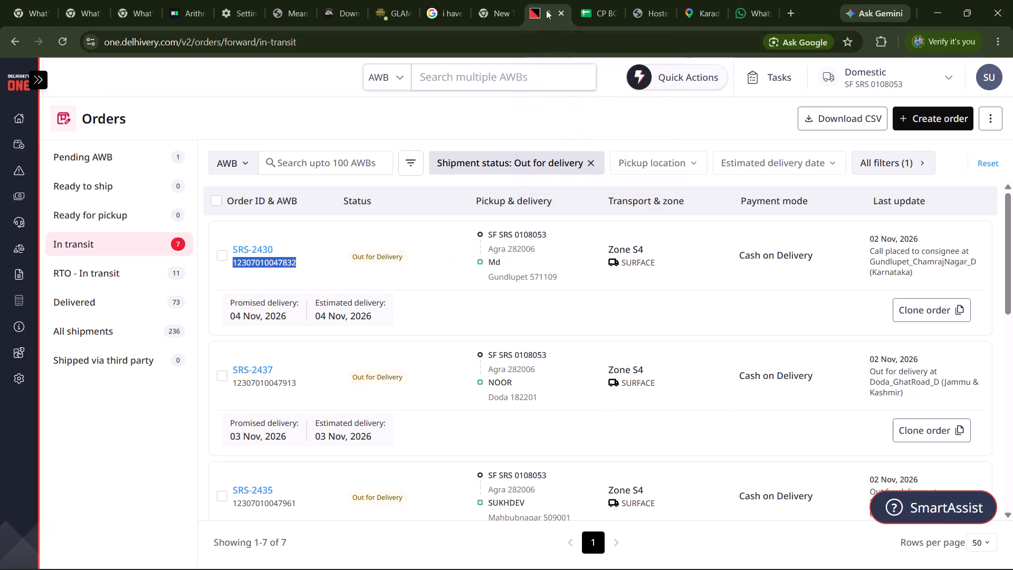
click(489, 170)
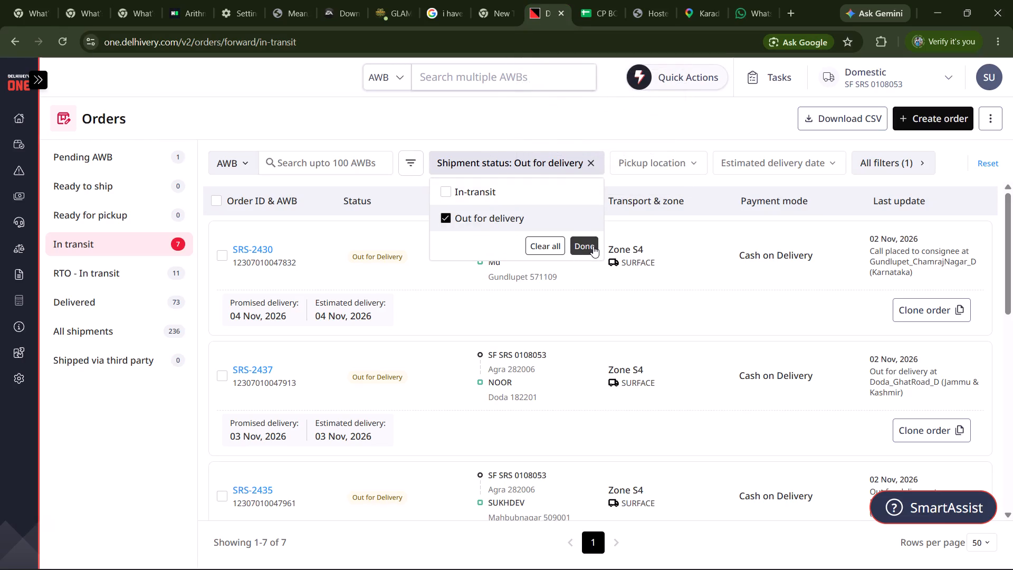
click(593, 246)
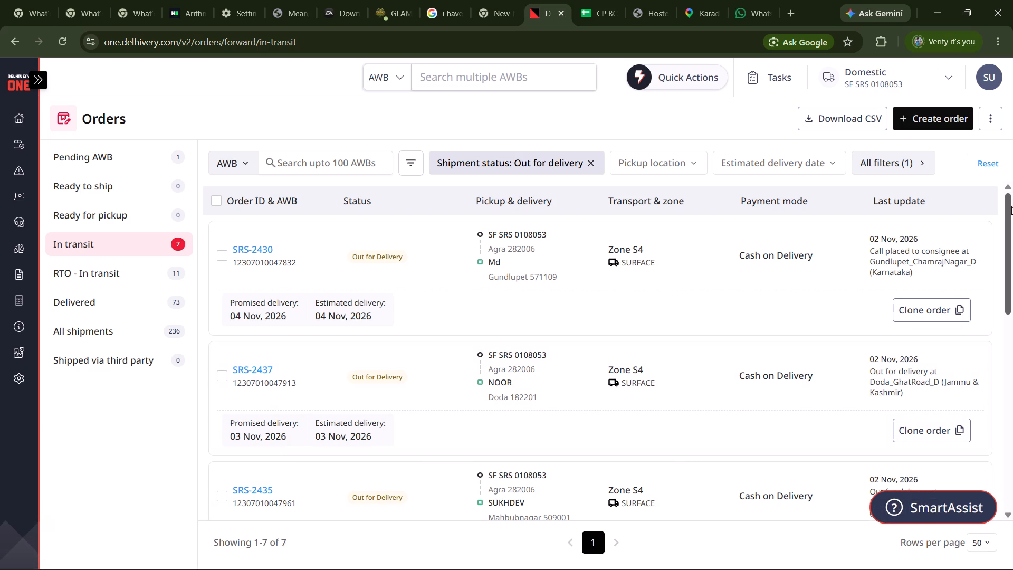
drag(1011, 210, 1012, 243)
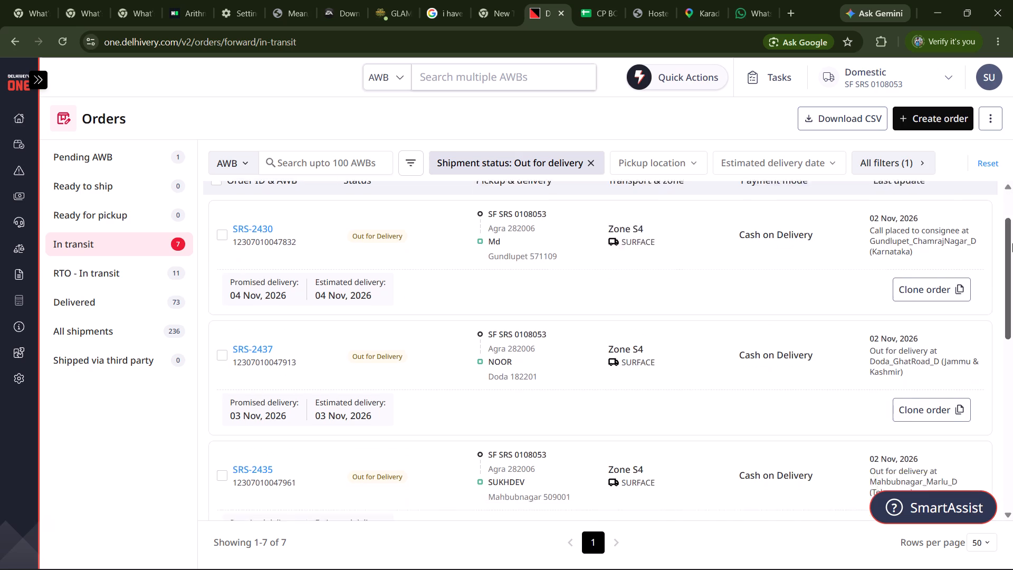
drag(1012, 243, 1012, 303)
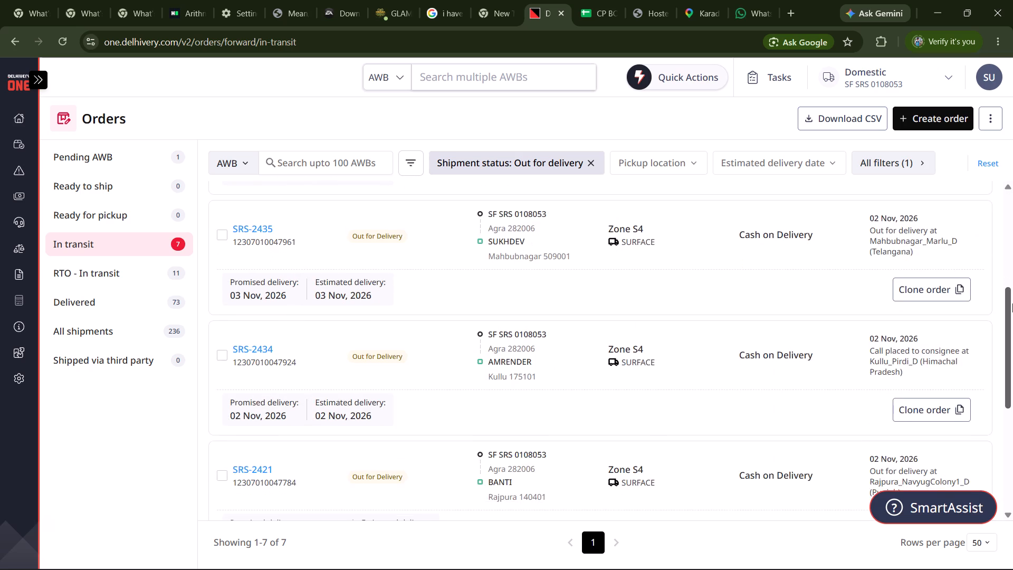
drag(1012, 303, 1012, 320)
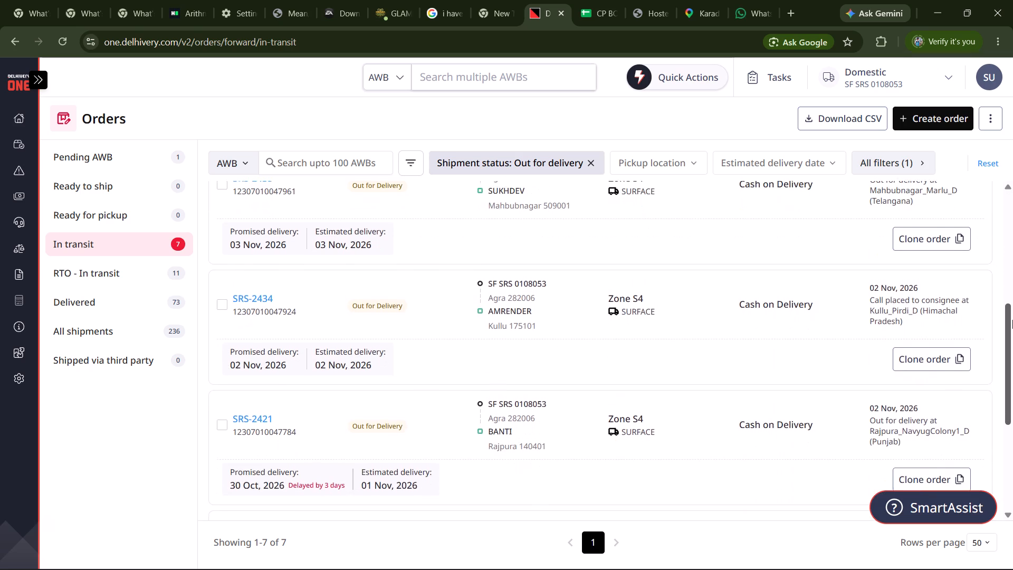
drag(1012, 320, 1011, 232)
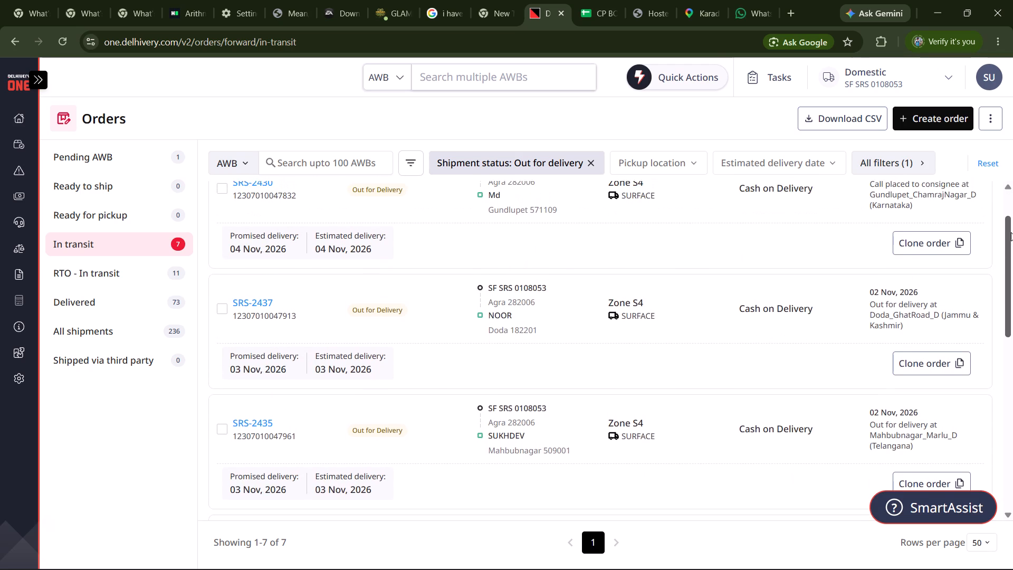
drag(1011, 232, 1012, 186)
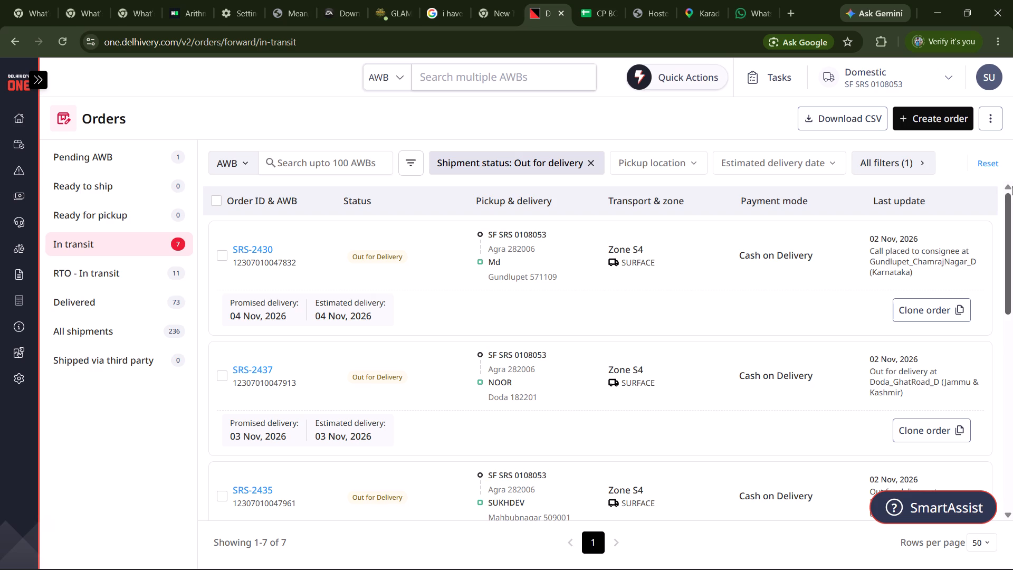
drag(1012, 186, 1011, 234)
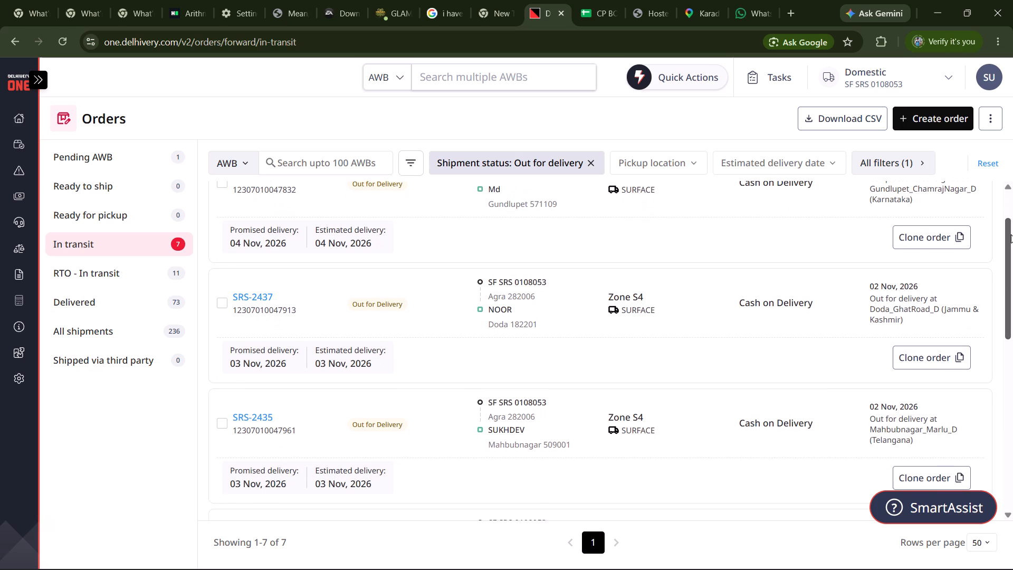
drag(1011, 234, 1010, 365)
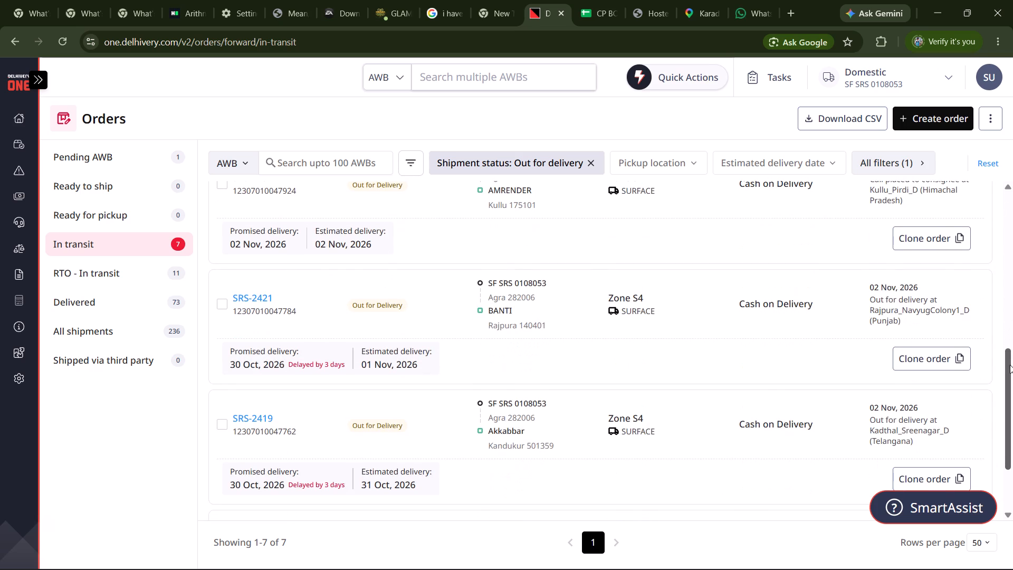
drag(1010, 365, 1012, 183)
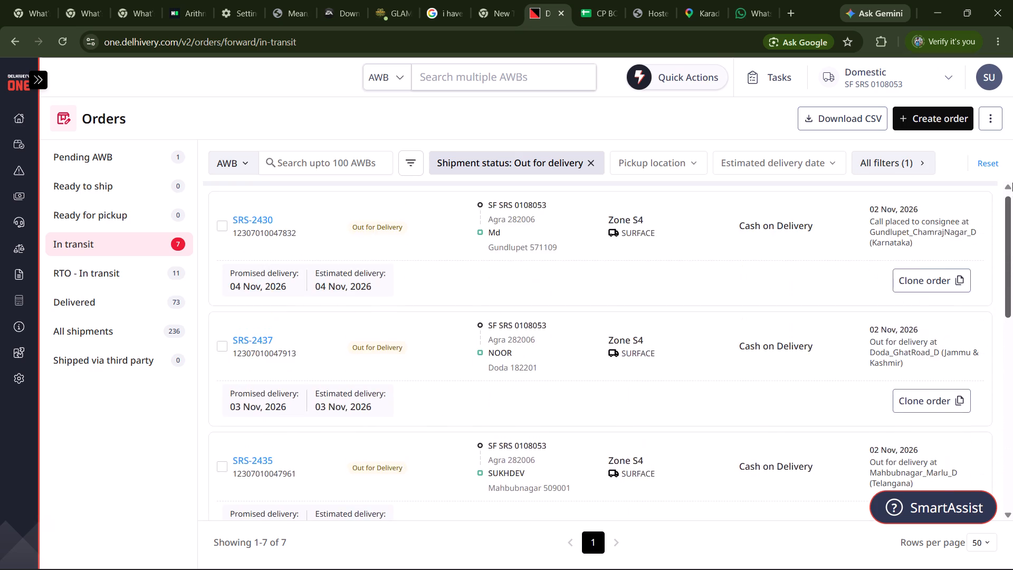
drag(1012, 183, 1012, 182)
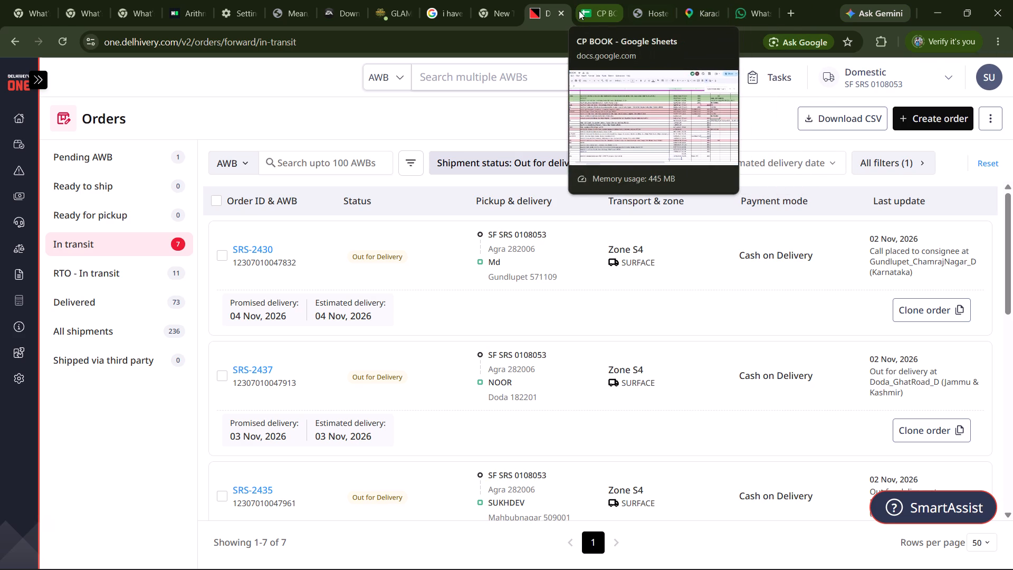
Glance at the CP BOOK order sheet and return to the voice clearity Connected Call page to check the calls.
click(599, 8)
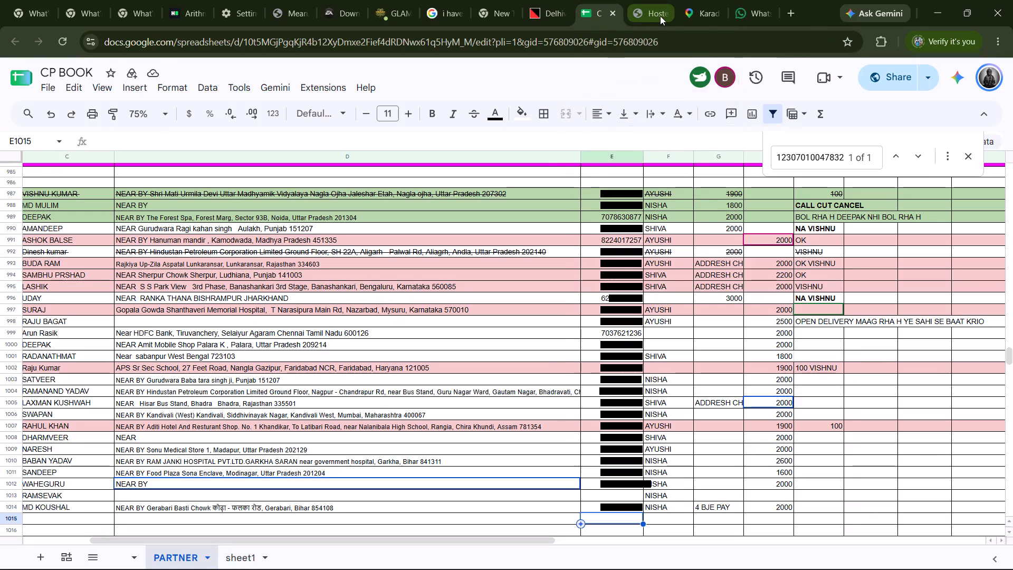
click(647, 12)
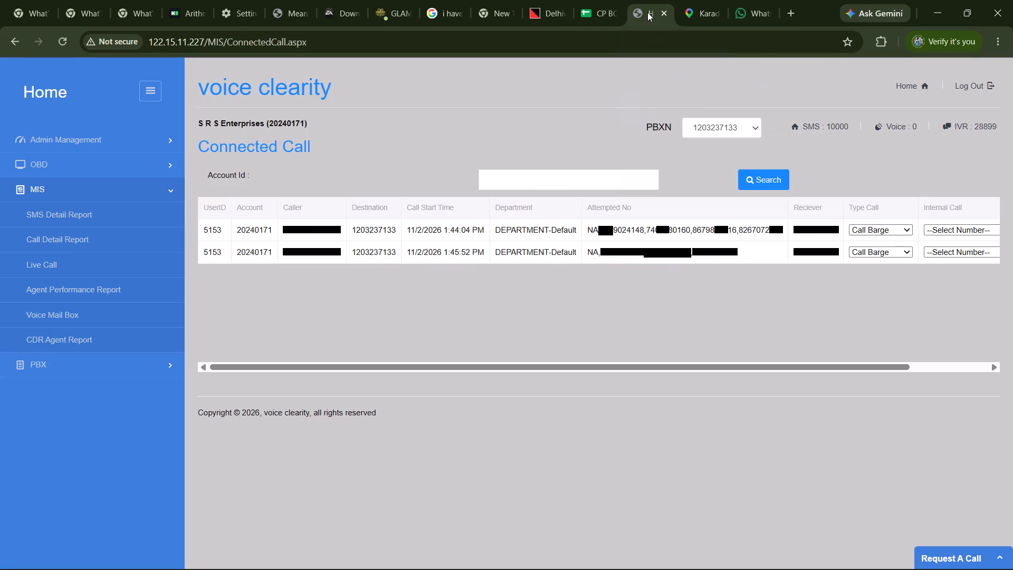
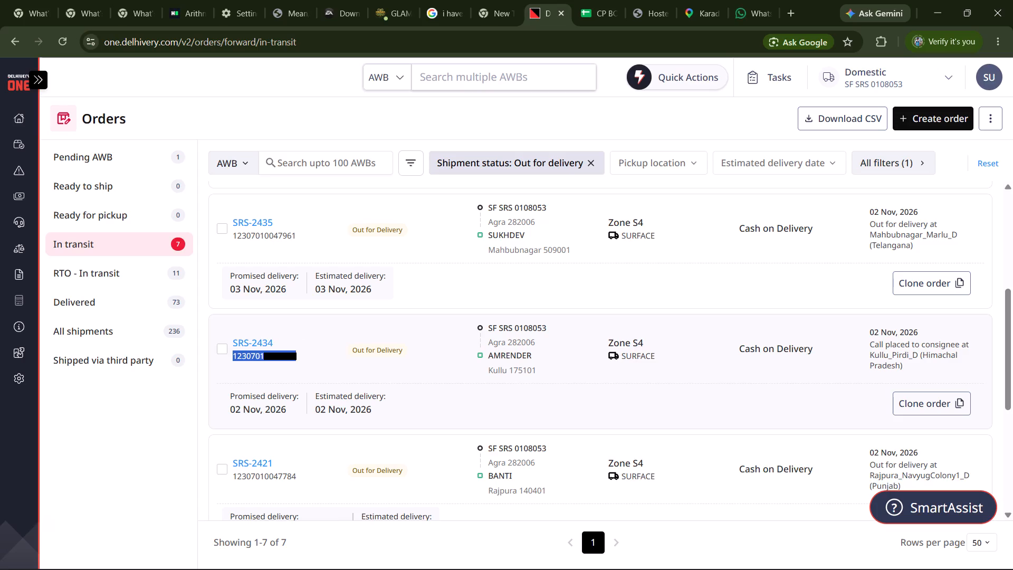
key(ctrl+c)
key(ctrl+c)
click(131, 444)
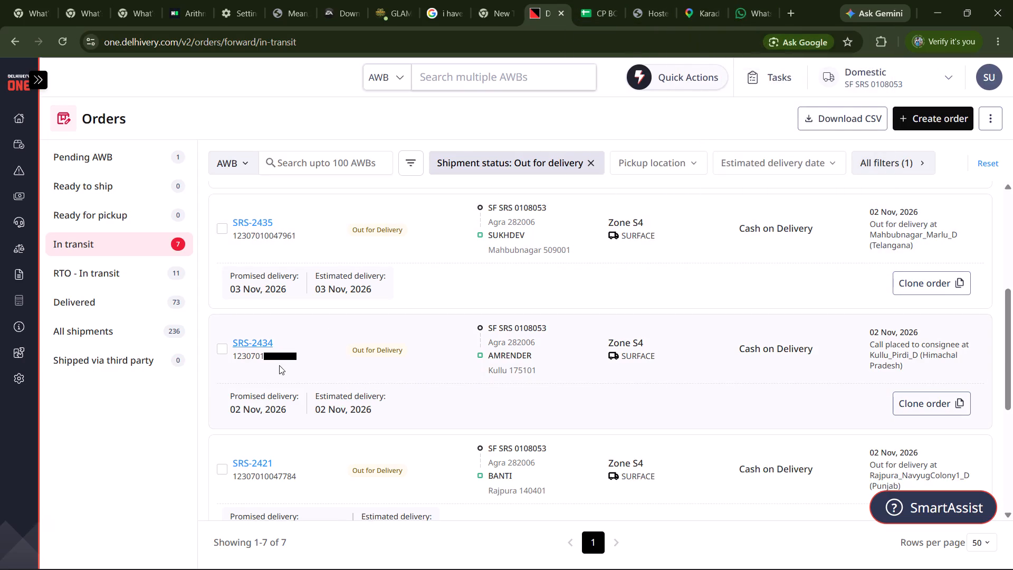
click(287, 351)
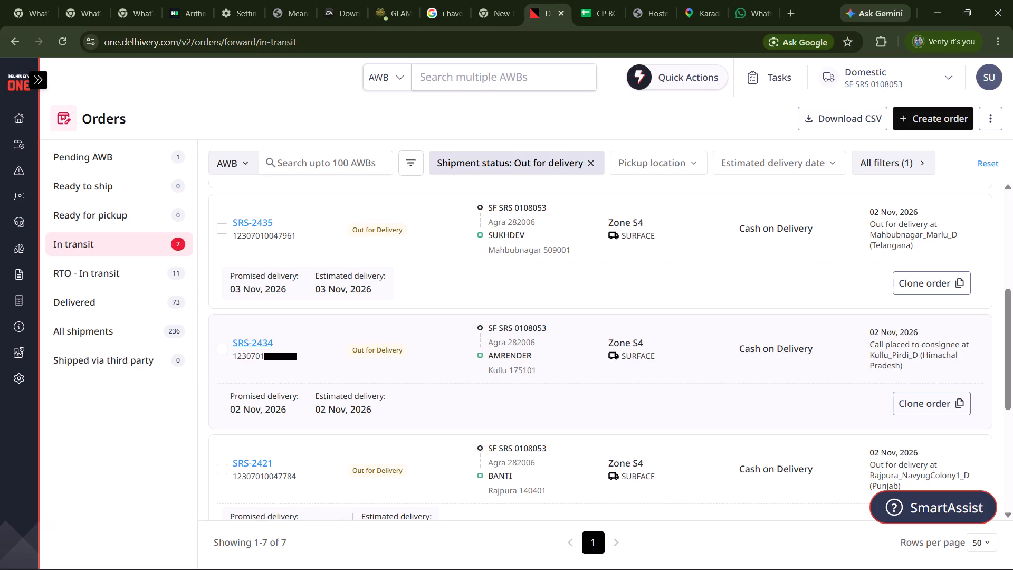
double_click(287, 355)
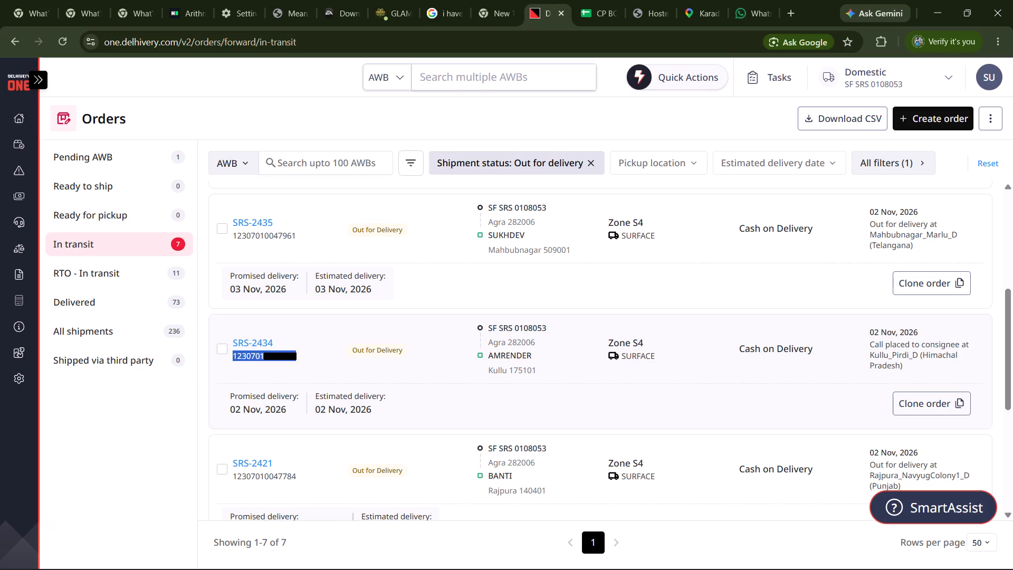
click(140, 443)
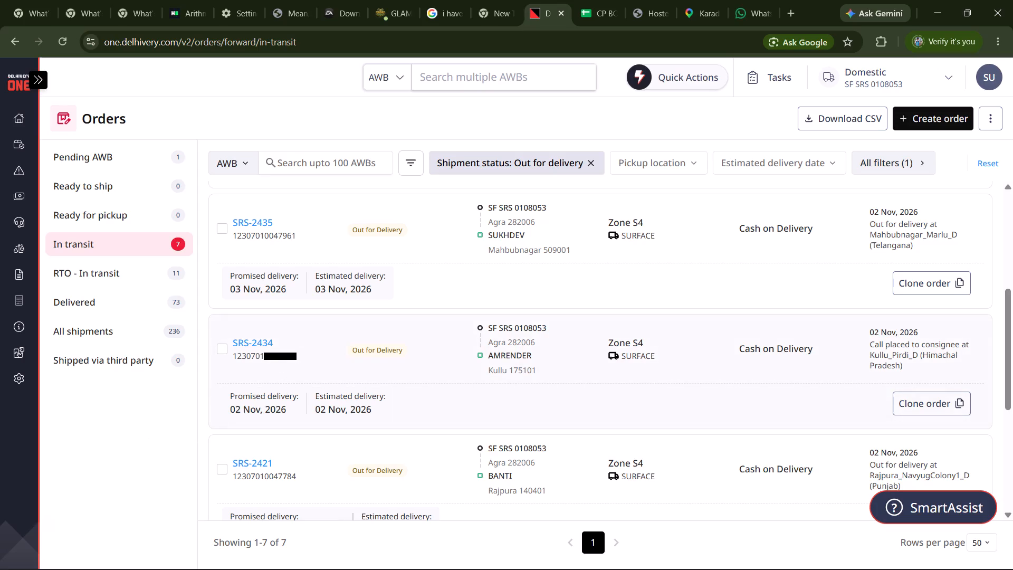
double_click(286, 353)
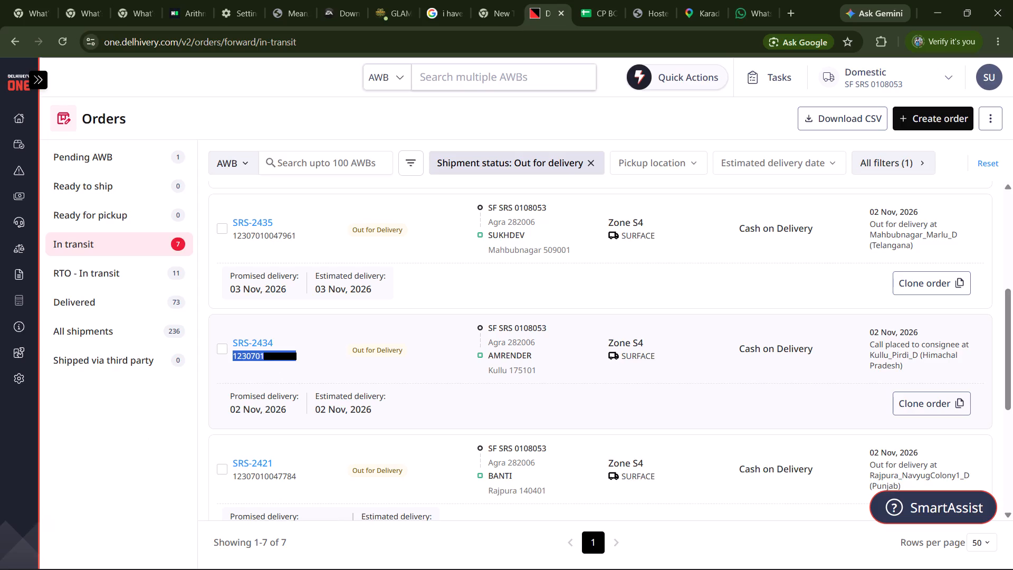
key(ctrl+c)
key(ctrl+c)
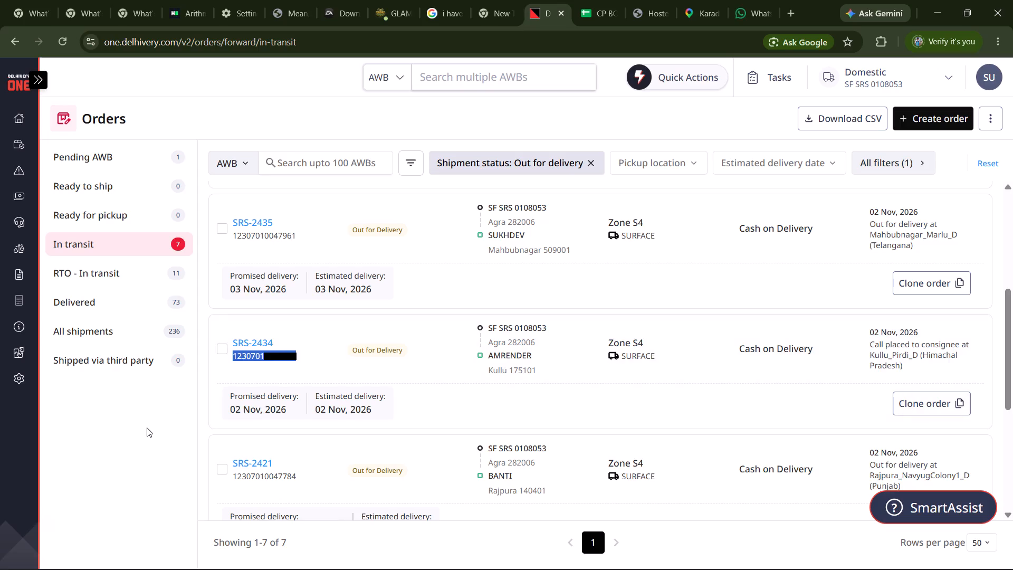
click(147, 427)
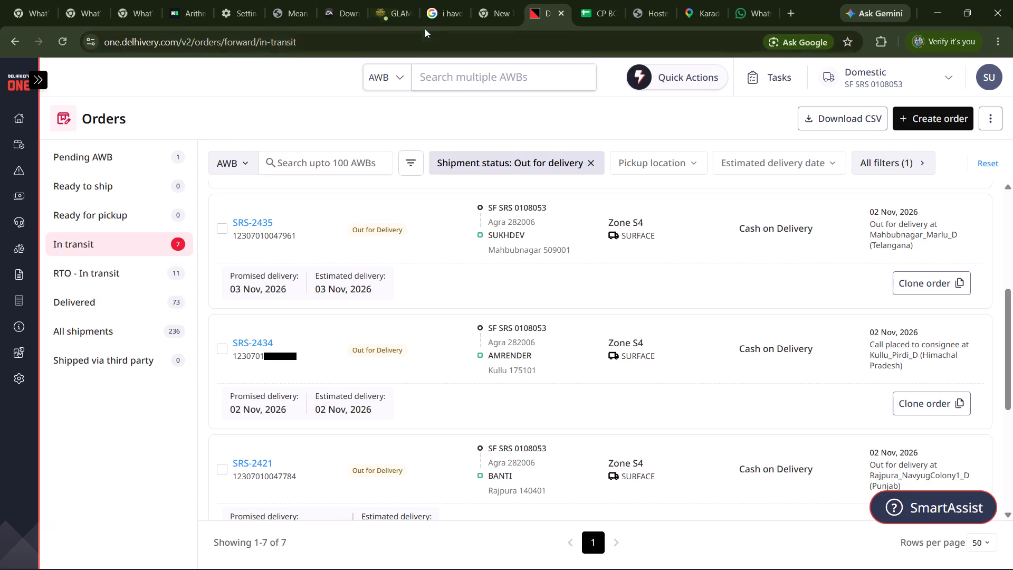
click(585, 5)
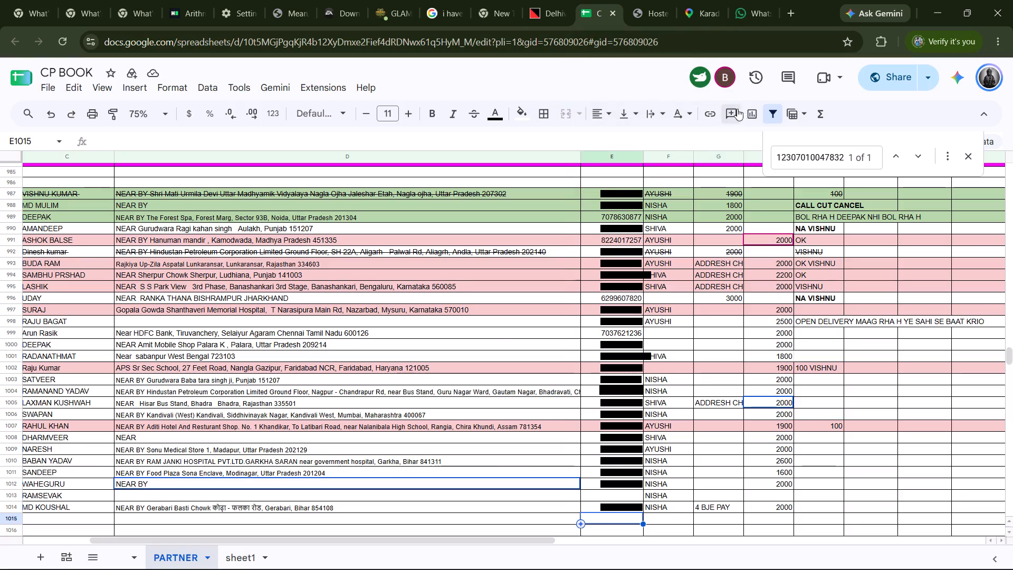
double_click(825, 155)
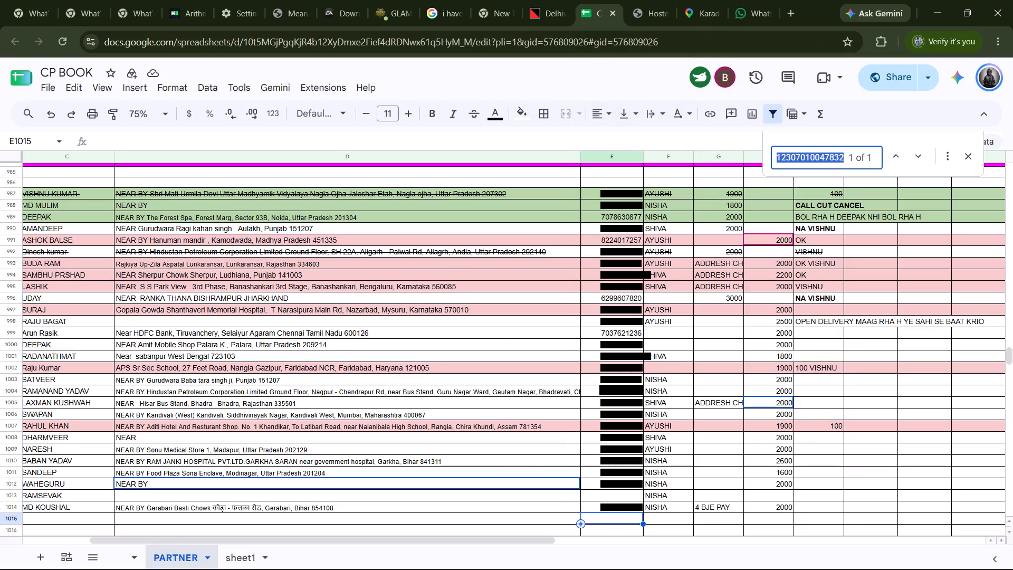
key(BackSpace)
key(ctrl+v)
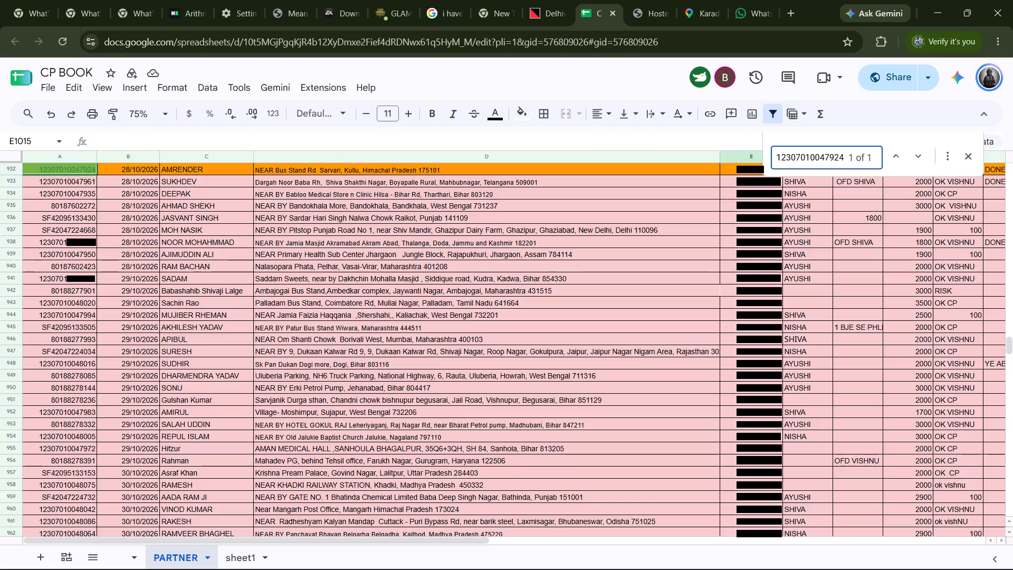
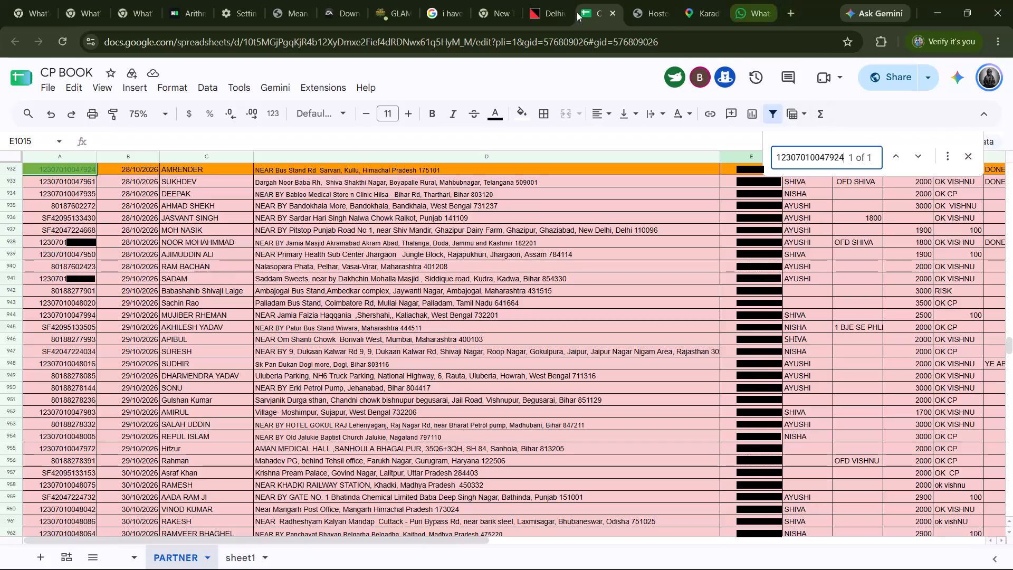
Return to Delhivery One and reapply the Out for delivery shipment status filter on the in-transit orders.
click(541, 14)
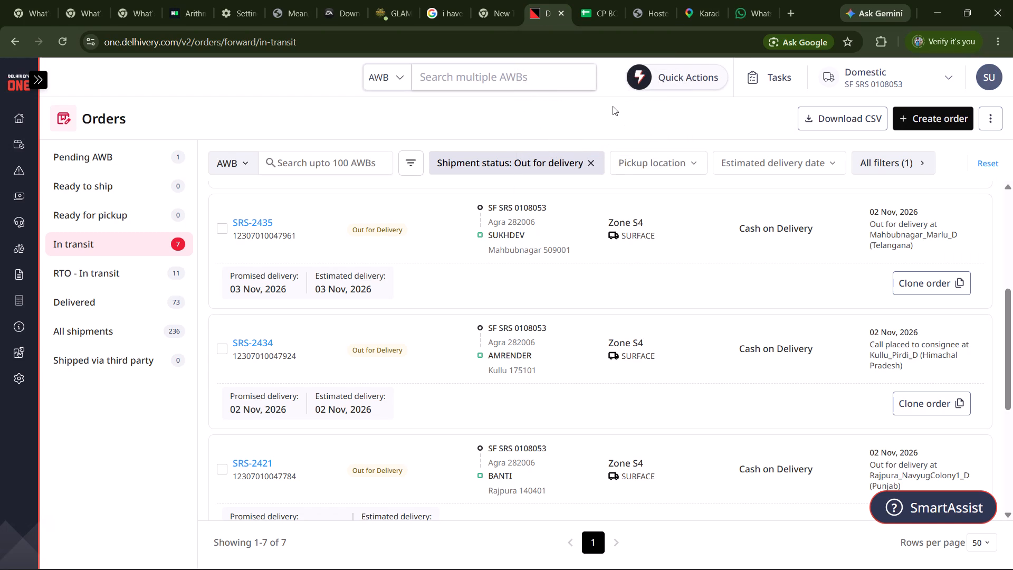
click(613, 106)
click(473, 165)
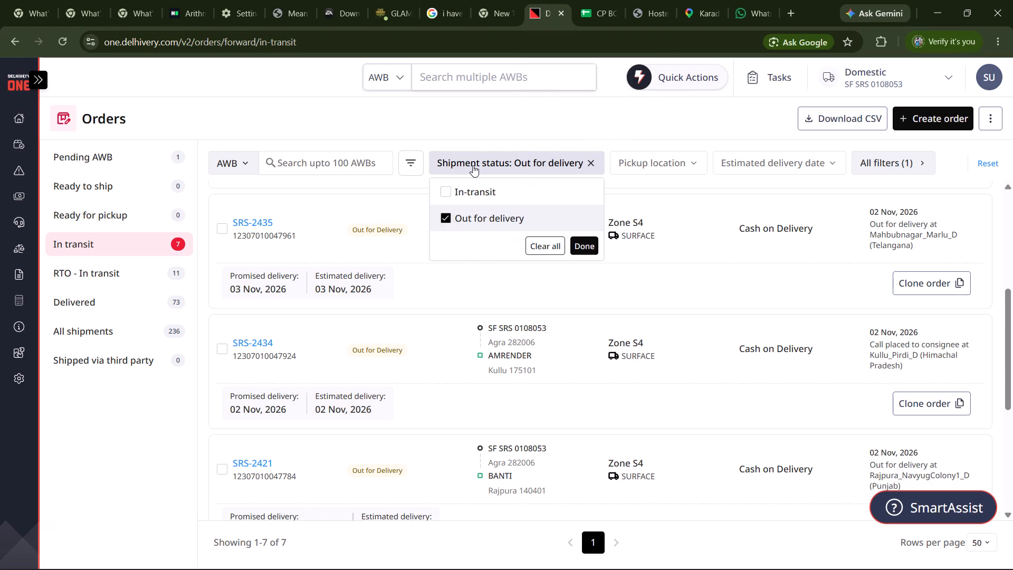
click(586, 246)
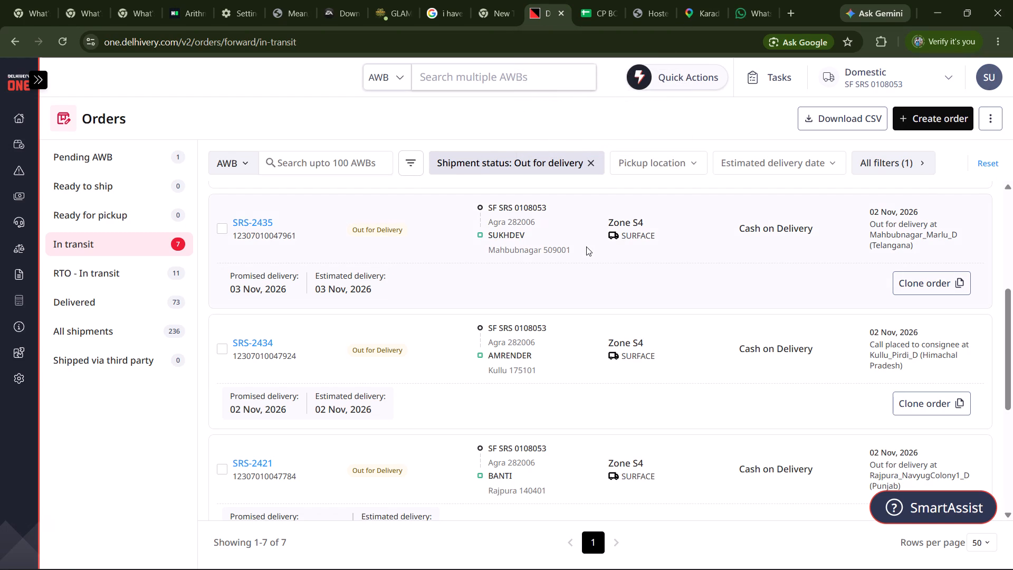
Look through the out-for-delivery shipments, examining each one's consignee, delivery dates and latest delivery remark.
drag(1010, 333, 1012, 372)
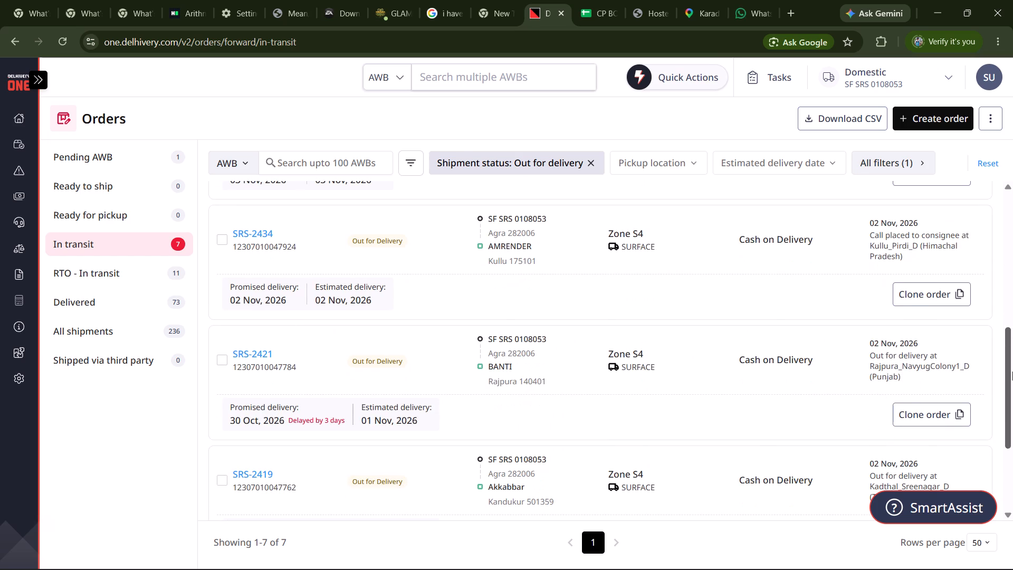
drag(1012, 372, 1012, 302)
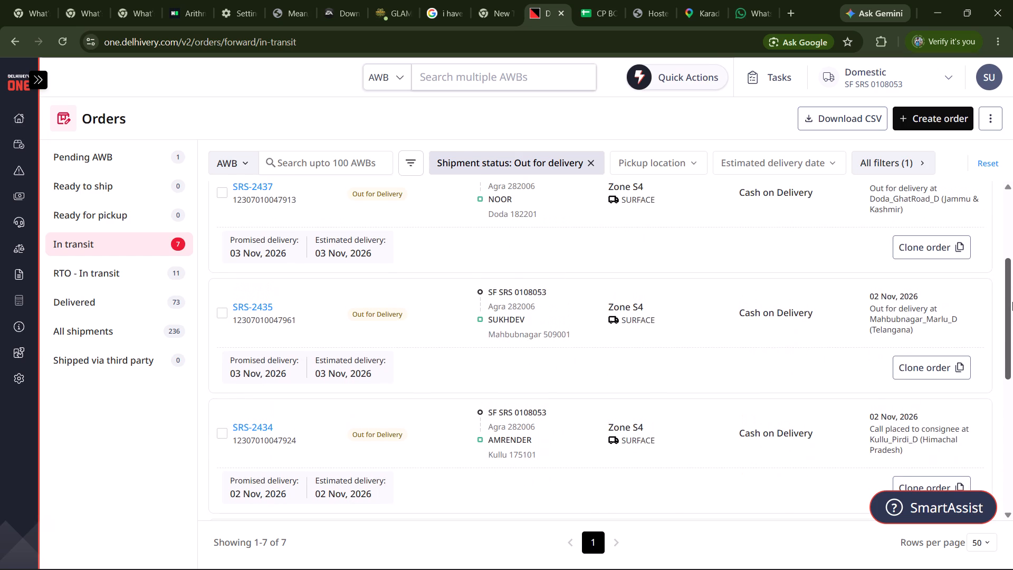
drag(1012, 302, 1012, 303)
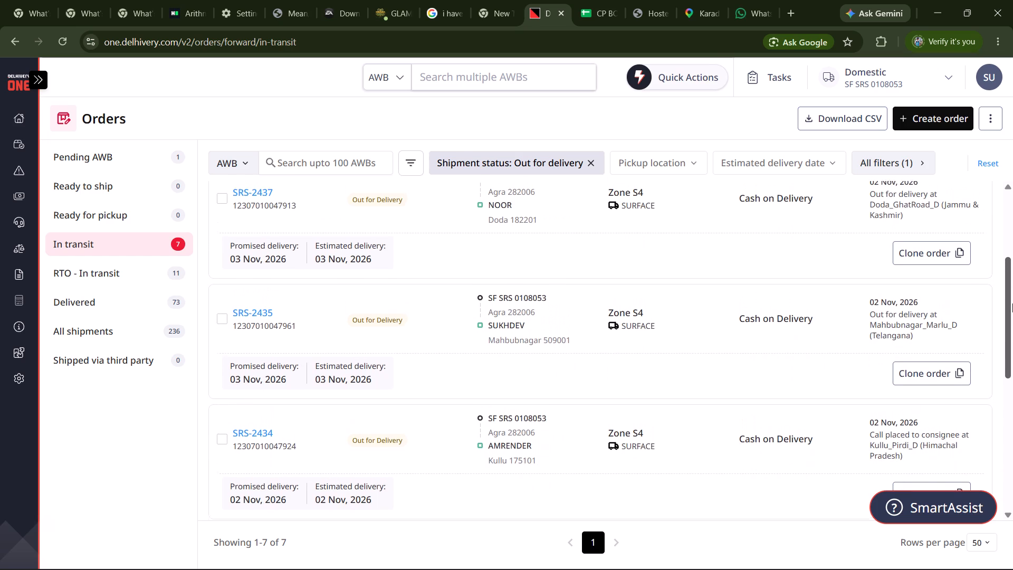
drag(1012, 303, 1012, 309)
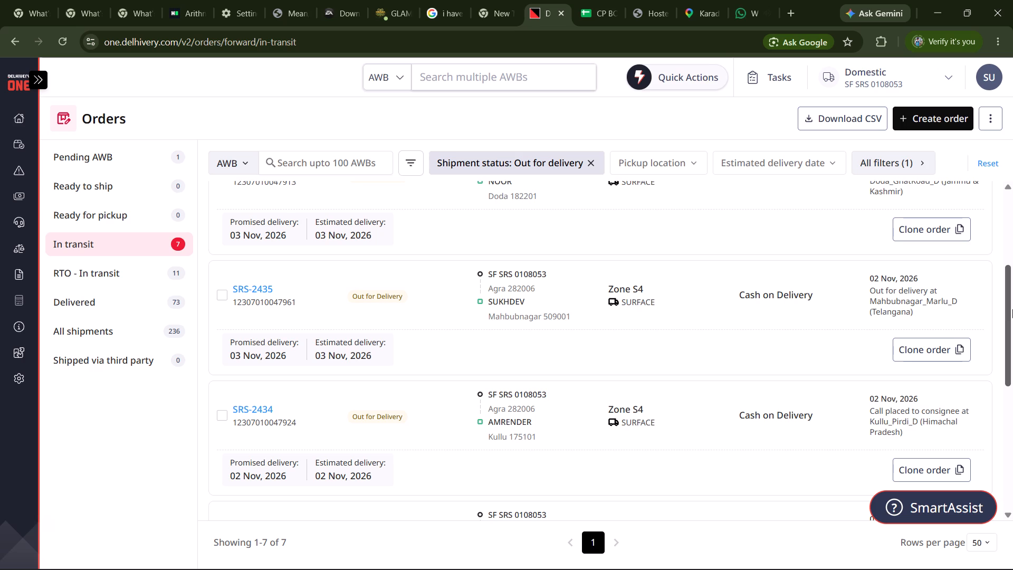
key(Up)
key(Up)
key(Up)
key(Up)
key(Up)
key(Up)
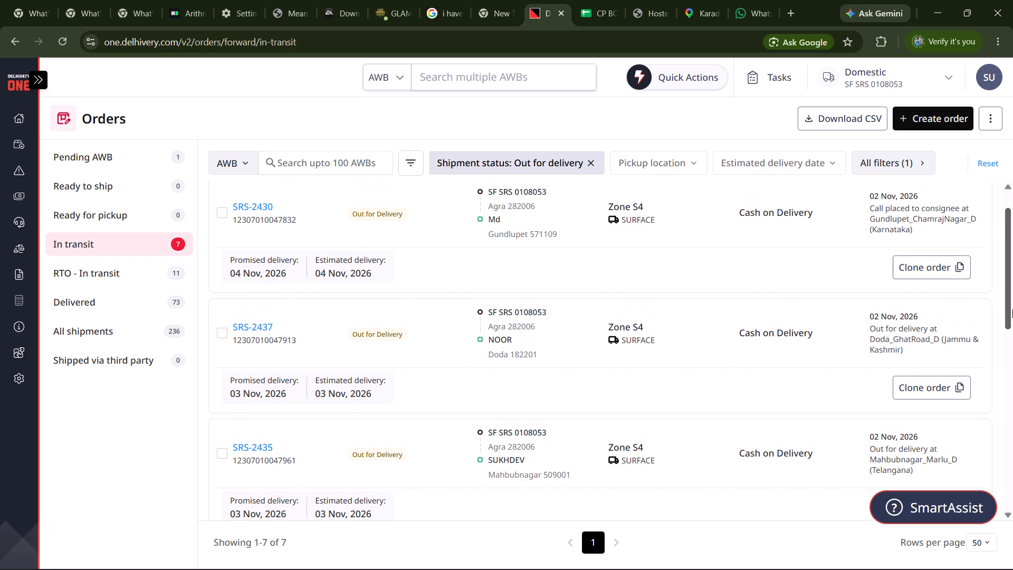
key(Up)
key(Up)
key(Up)
key(Up)
key(Down)
key(Down)
key(Down)
key(Down)
key(Down)
key(Down)
key(Down)
key(Down)
key(Down)
key(Down)
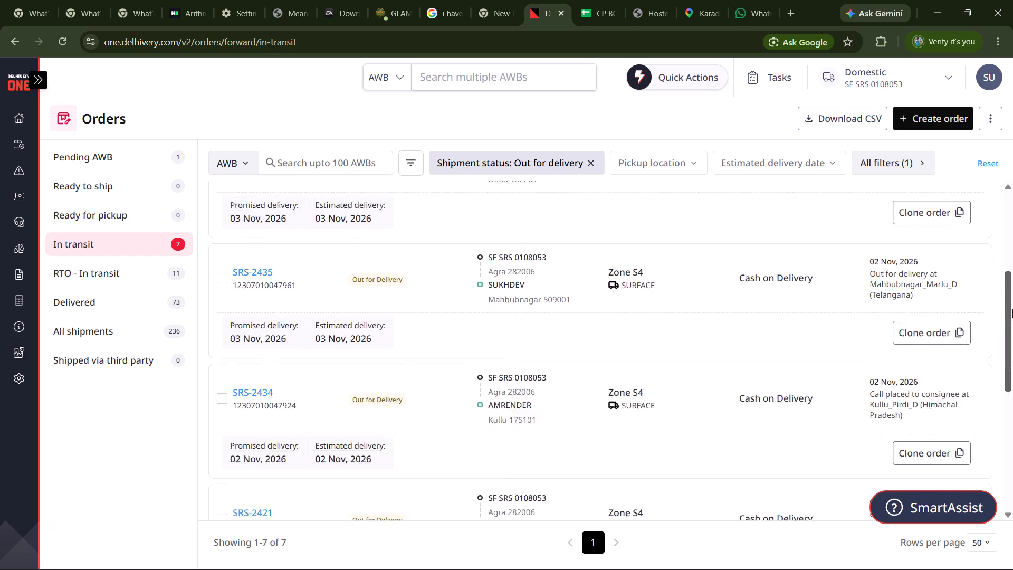
key(Down)
key(Down)
key(Down)
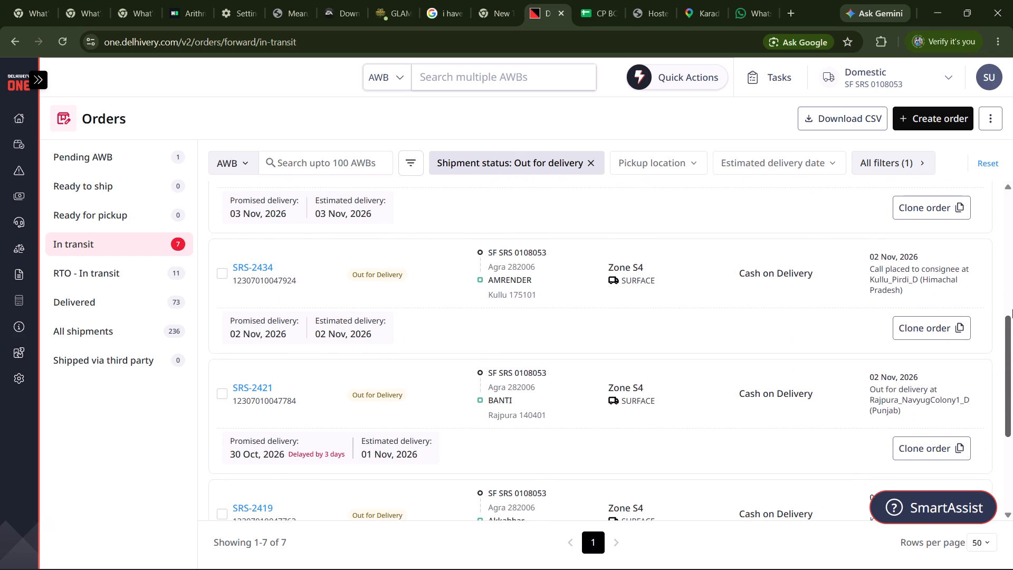
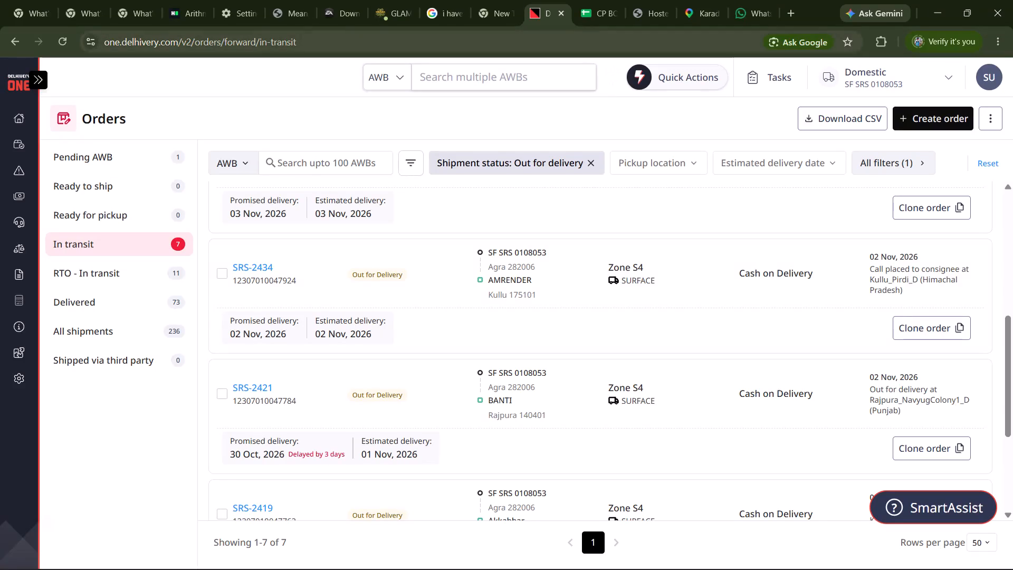
Reload the Delhivery orders page and start logging back in by submitting the saved account email.
click(65, 43)
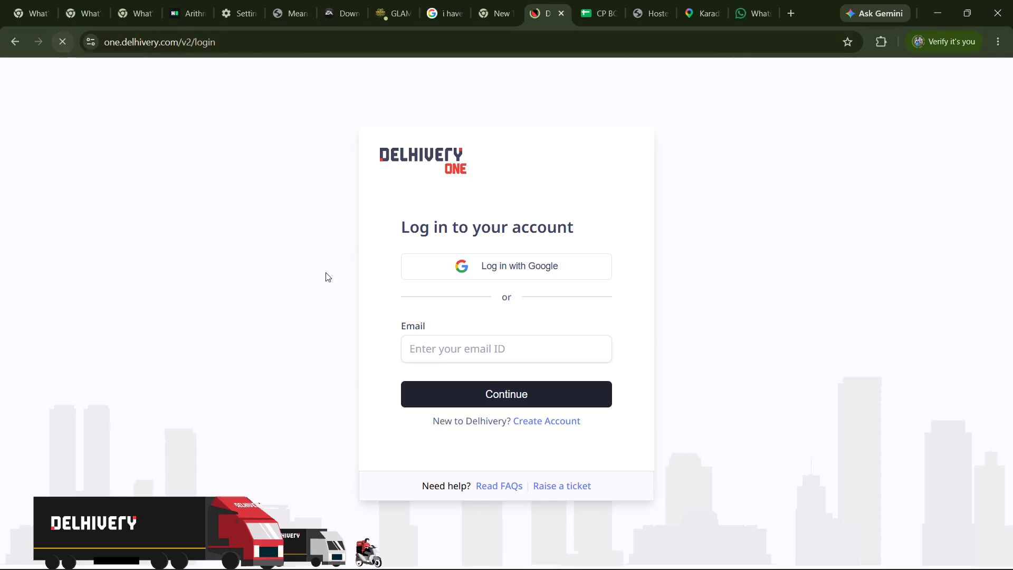
click(442, 343)
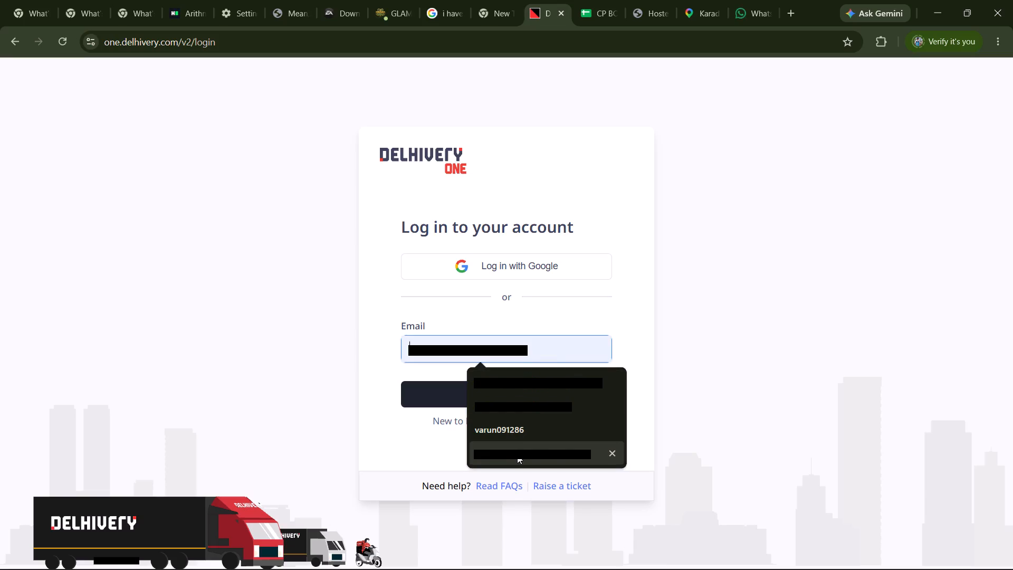
click(517, 454)
click(523, 395)
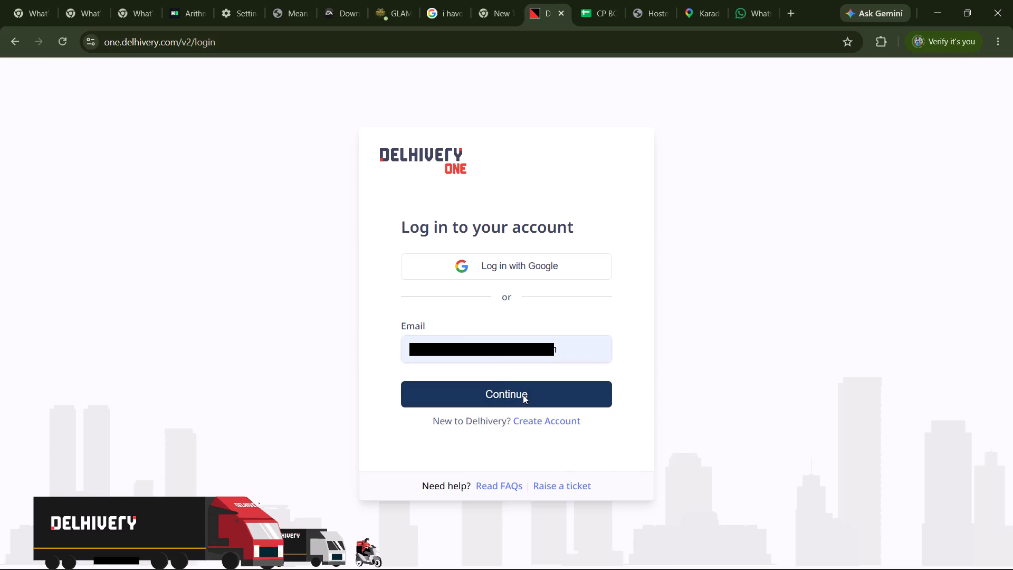
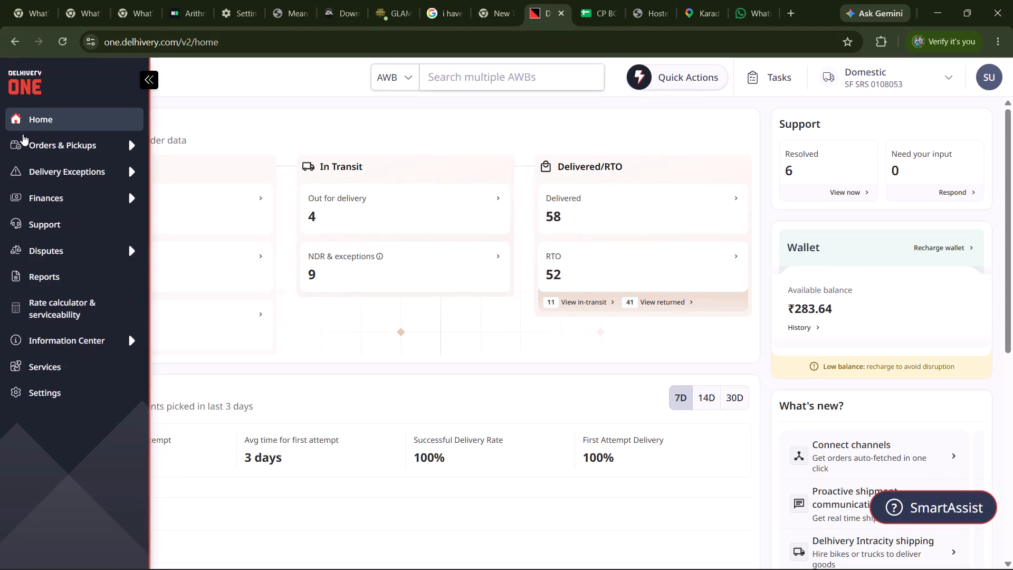
Open the in-transit forward orders, filter them by shipment status Out for delivery, and review the listed shipments.
click(45, 150)
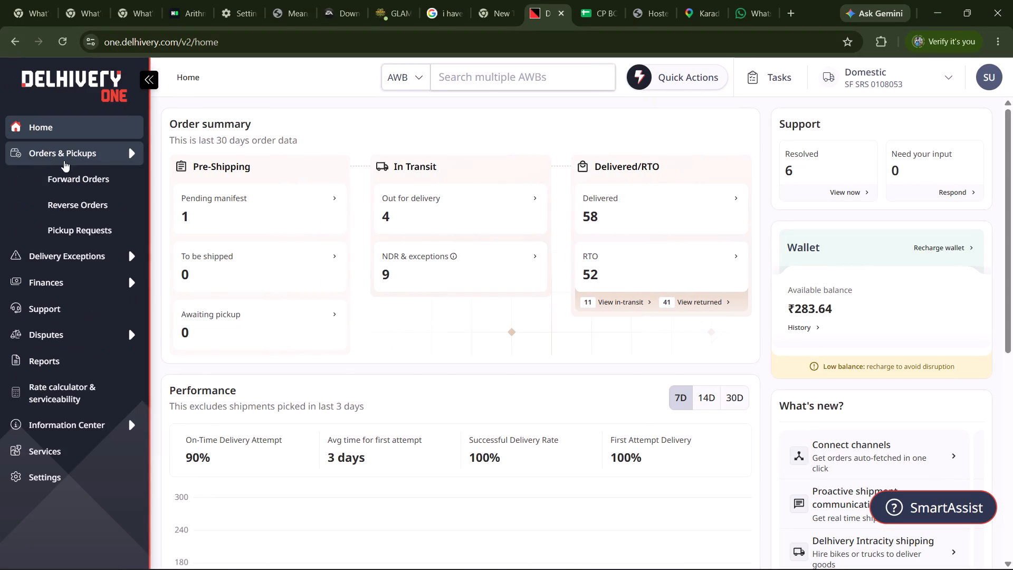
click(72, 176)
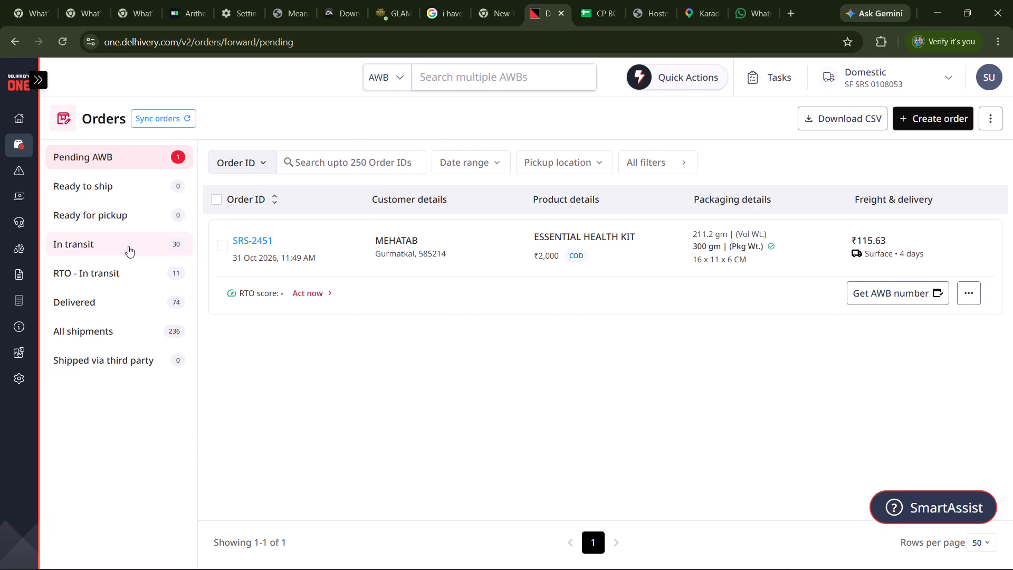
click(140, 246)
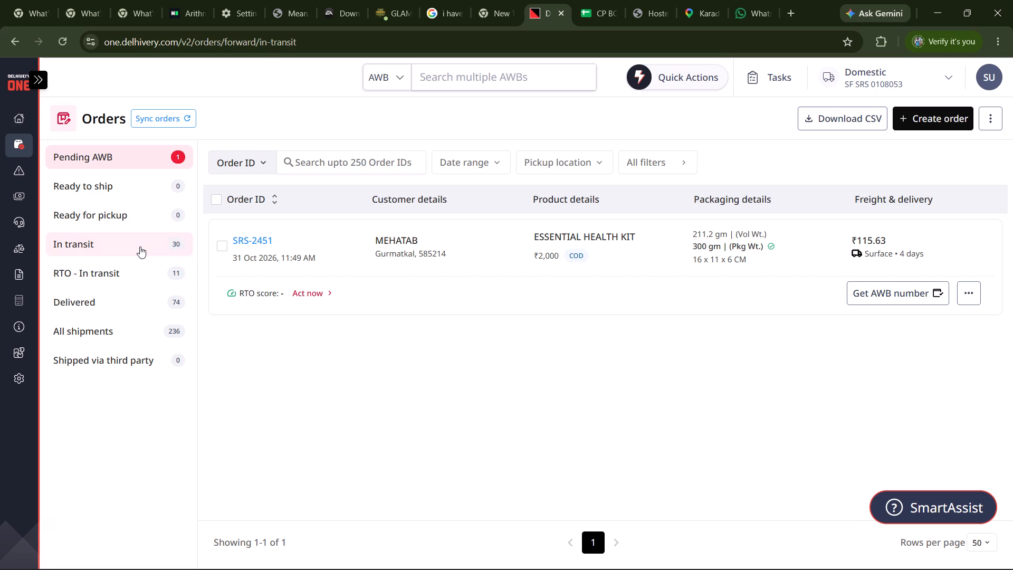
click(467, 165)
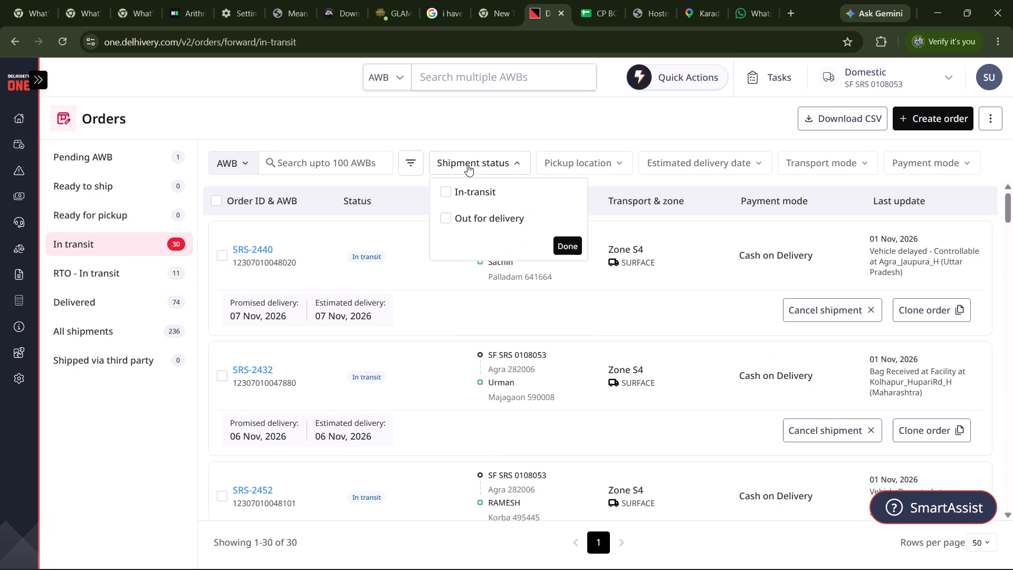
click(453, 217)
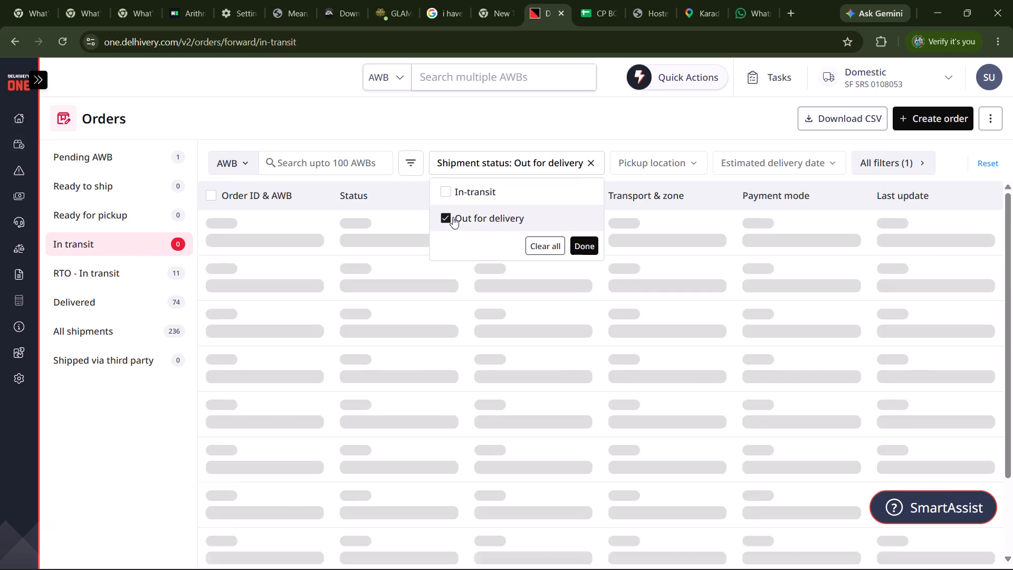
click(587, 248)
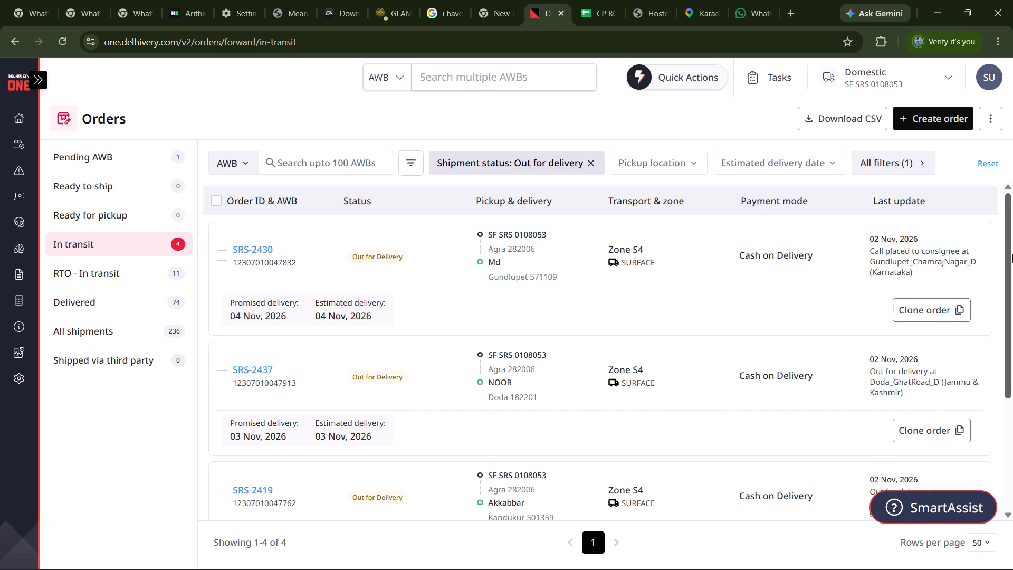
drag(1011, 245, 1009, 356)
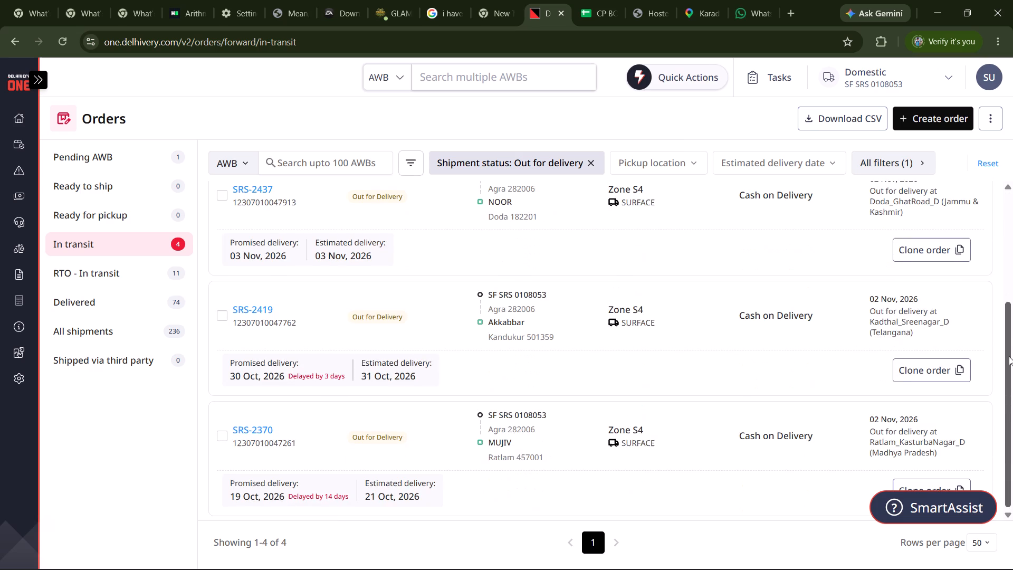
drag(1009, 356, 1012, 237)
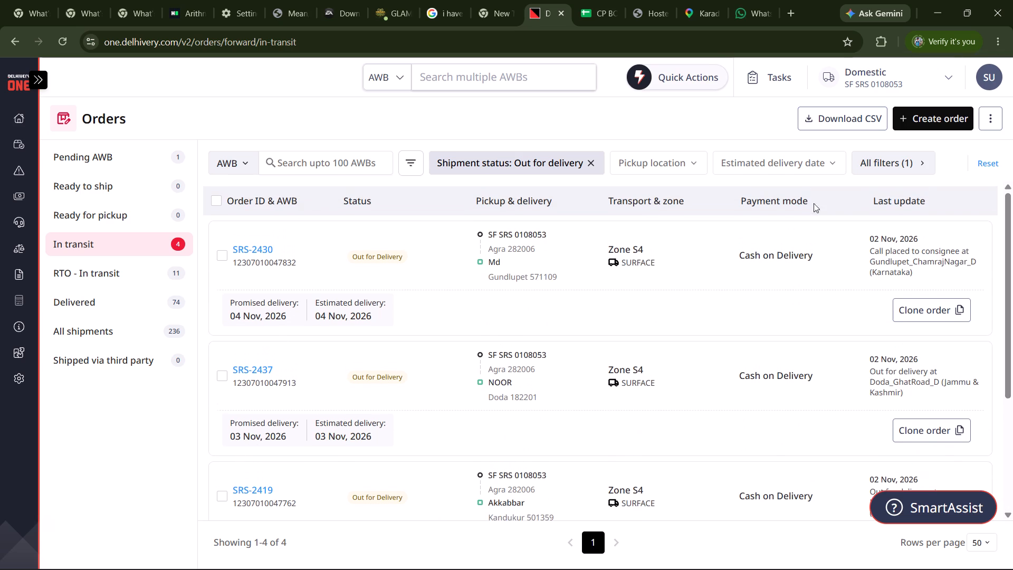
Open the list of delivered forward orders to check the latest deliveries.
click(139, 305)
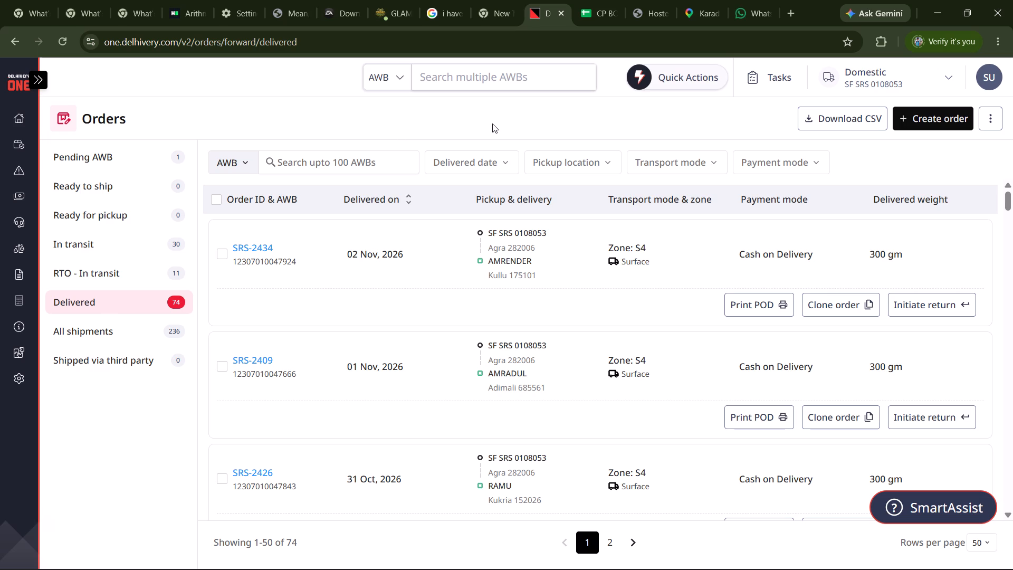
Return to the in-transit orders, filter them by shipment status Out for delivery again, and review every listed shipment.
click(163, 237)
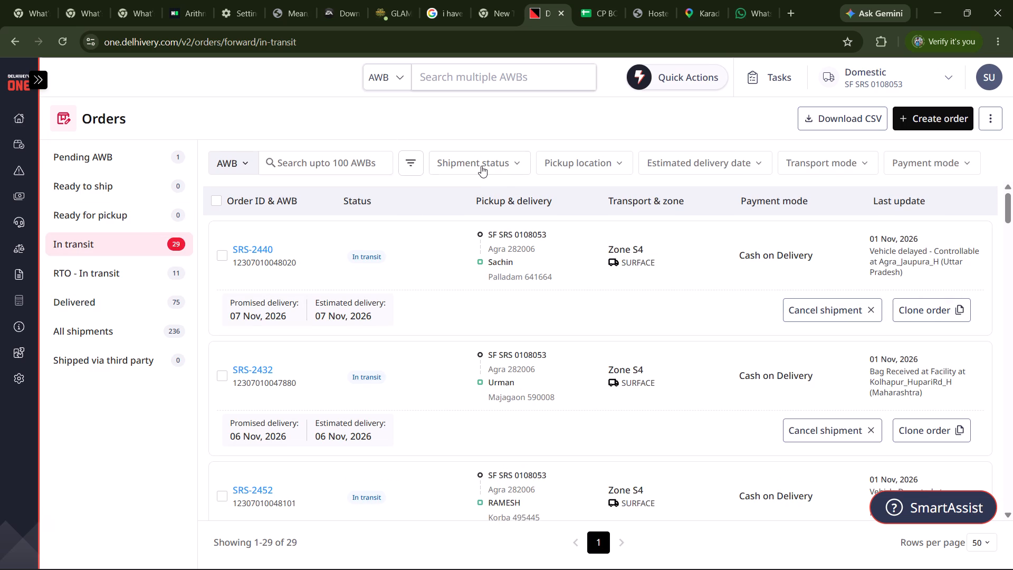
click(481, 166)
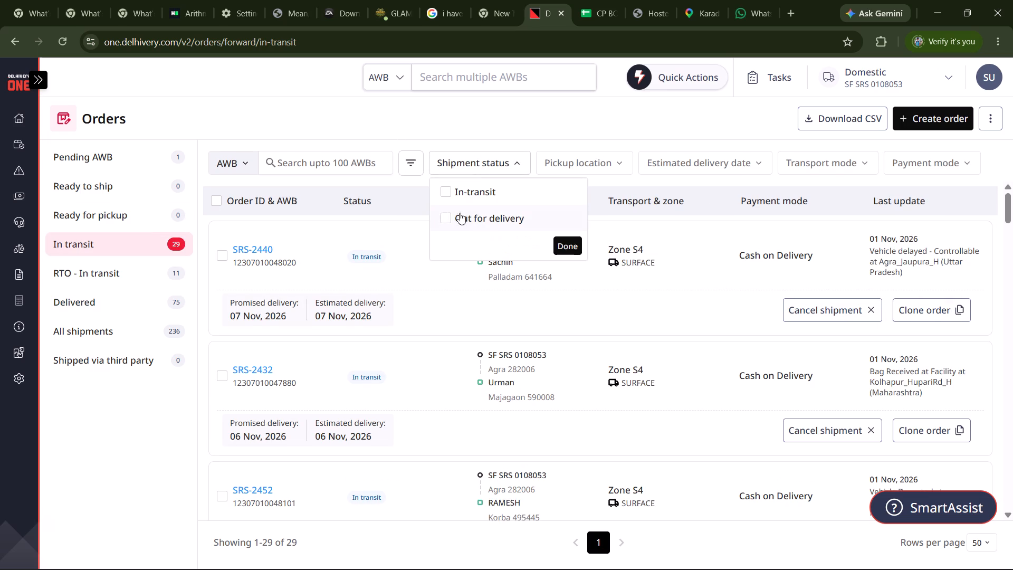
click(443, 215)
click(592, 248)
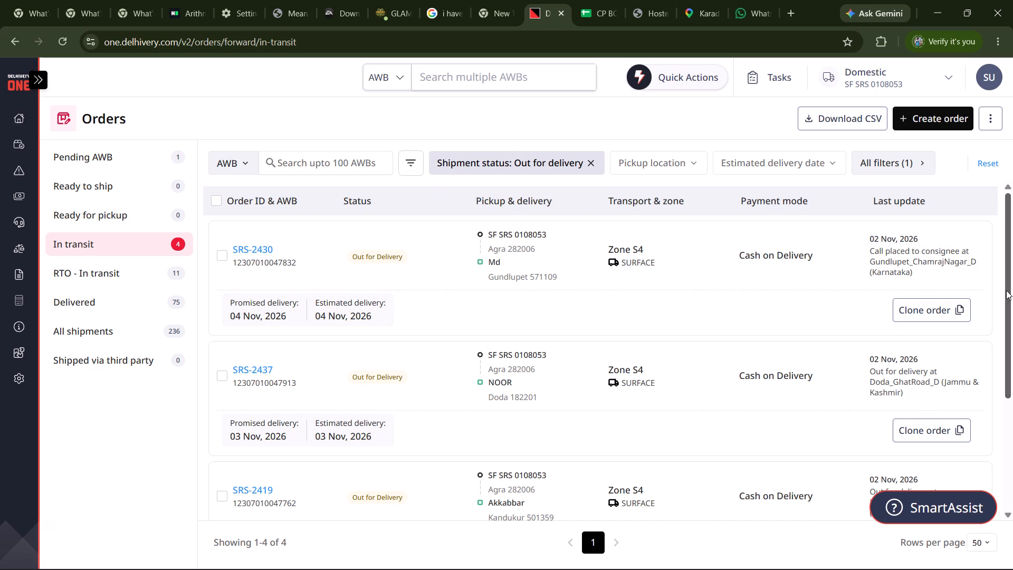
drag(1012, 282, 1008, 401)
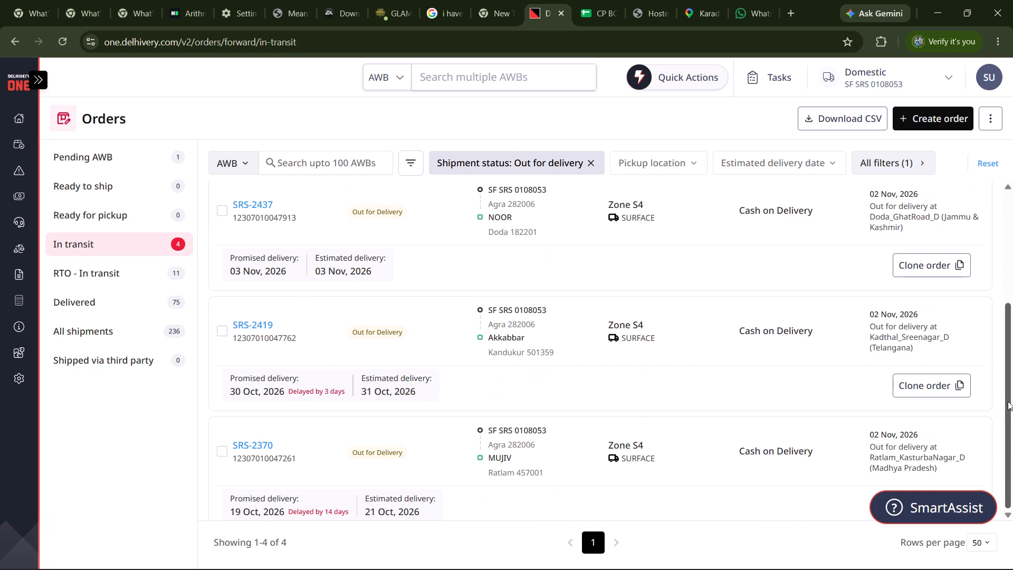
drag(1008, 401, 1011, 404)
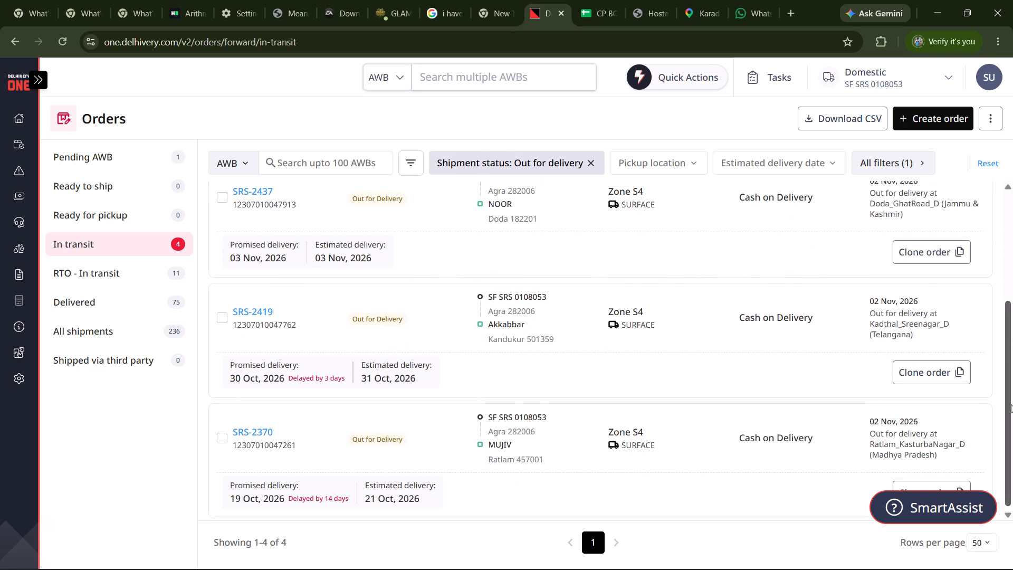
drag(1011, 404, 1008, 427)
drag(1008, 427, 1012, 287)
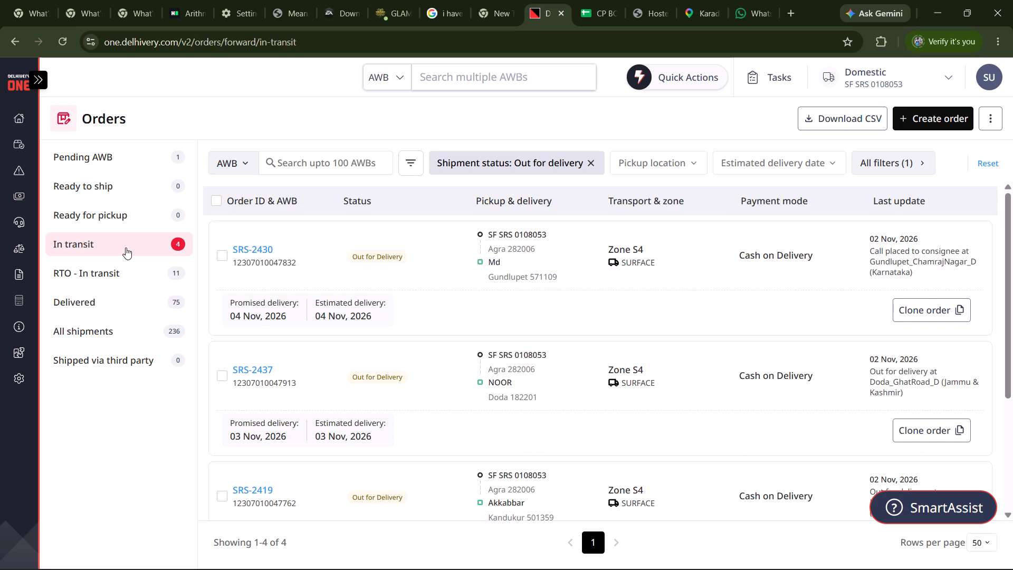
Reopen the delivered orders list and check the most recent deliveries.
click(125, 311)
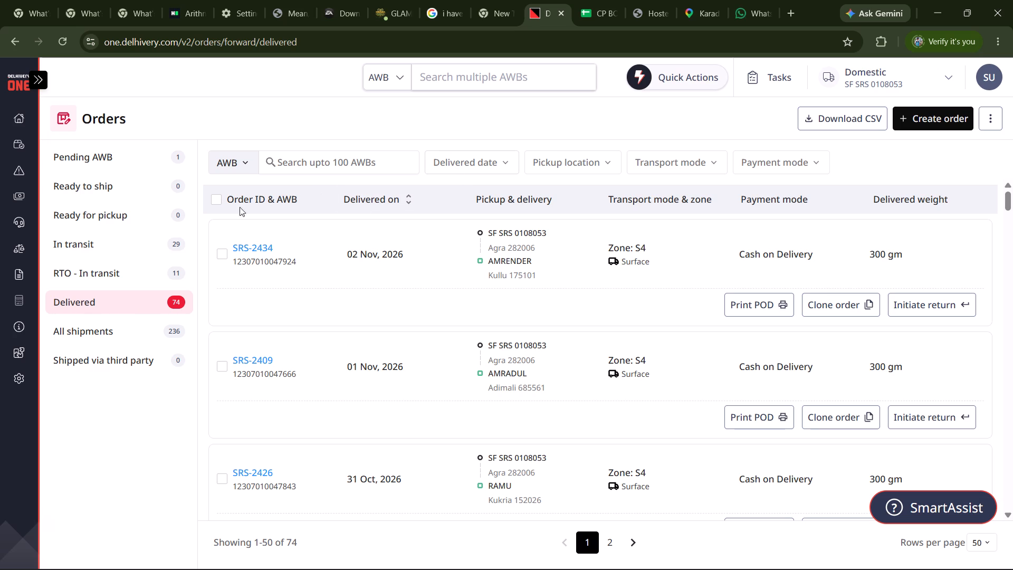
click(88, 305)
double_click(114, 303)
Go back to the in-transit orders and filter them by shipment status Out for delivery.
click(108, 248)
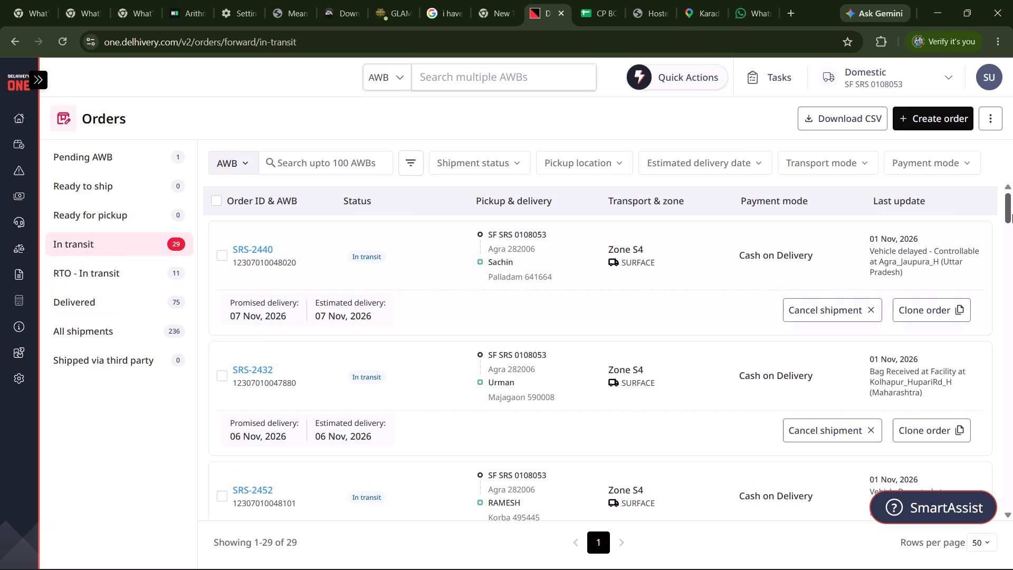
click(465, 167)
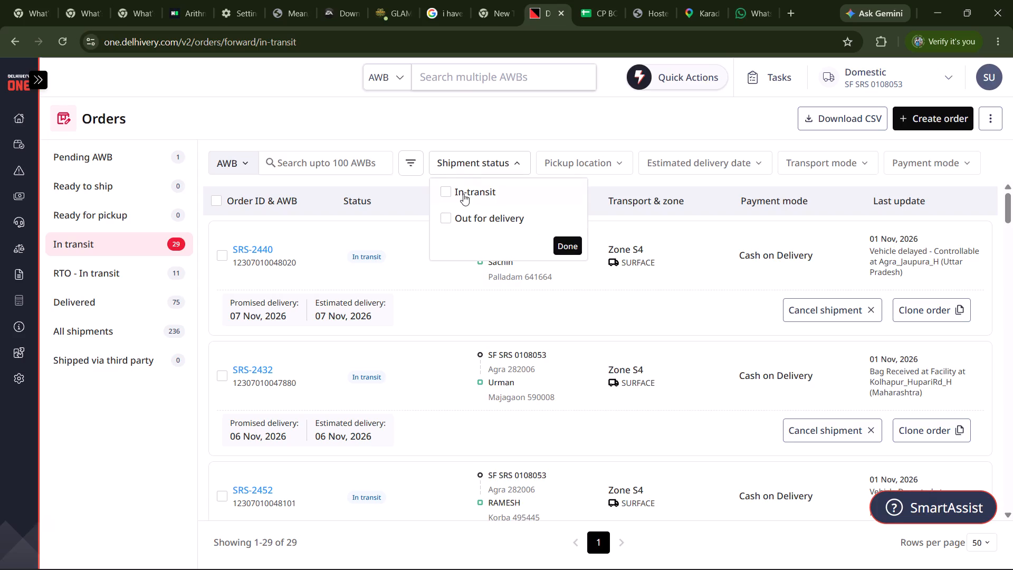
click(456, 219)
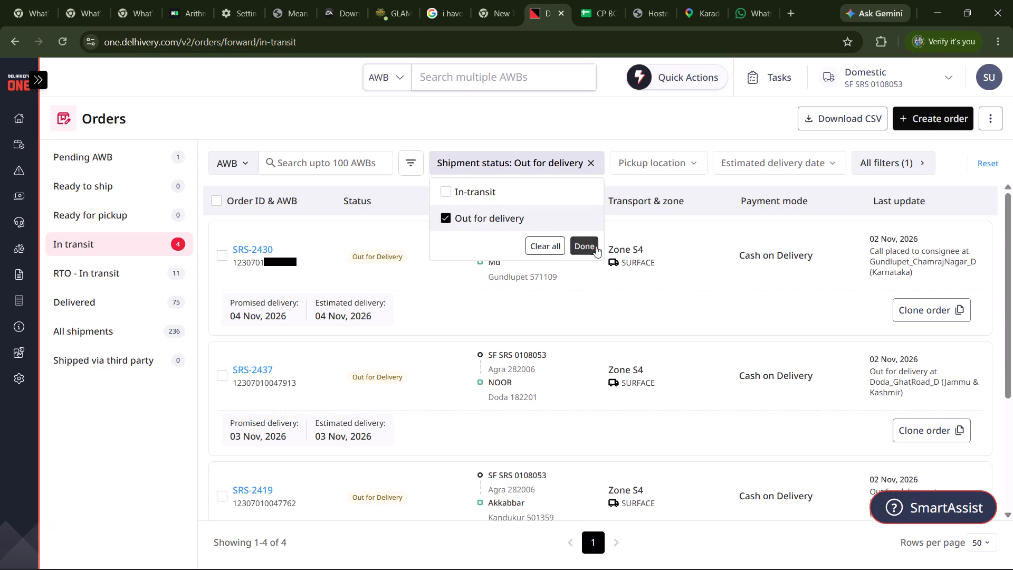
Apply the Out for delivery shipment status filter to the in-transit orders.
click(596, 246)
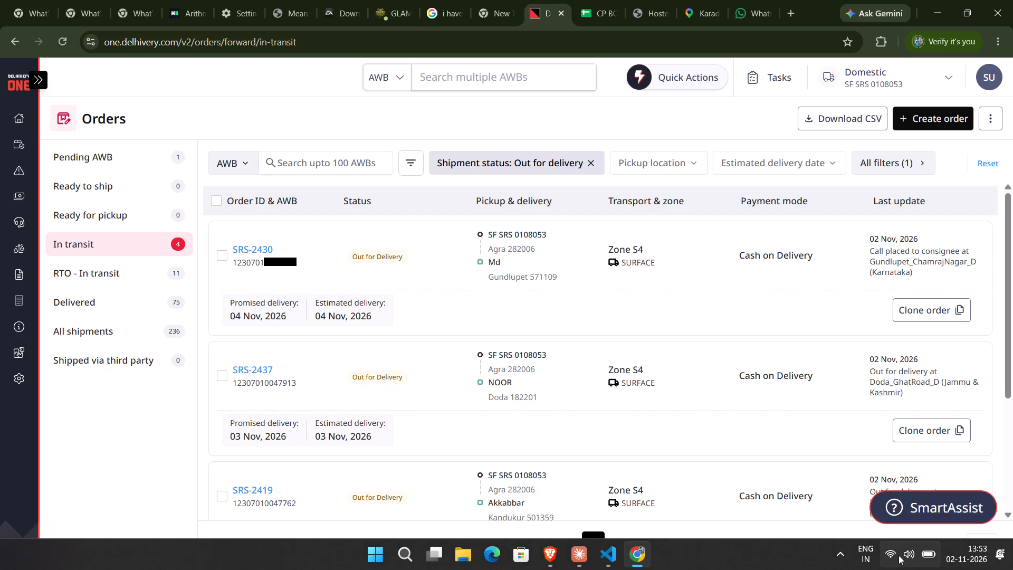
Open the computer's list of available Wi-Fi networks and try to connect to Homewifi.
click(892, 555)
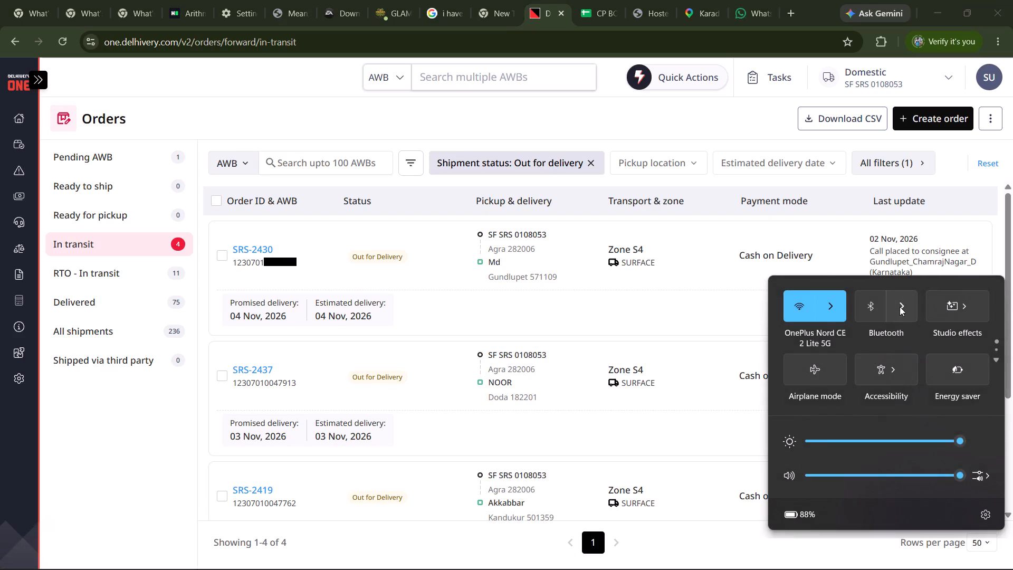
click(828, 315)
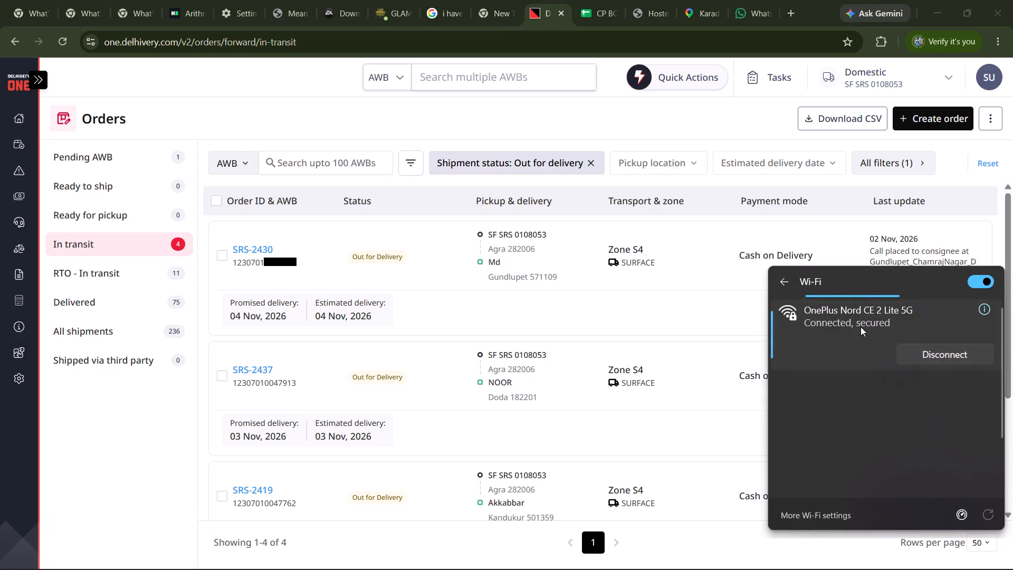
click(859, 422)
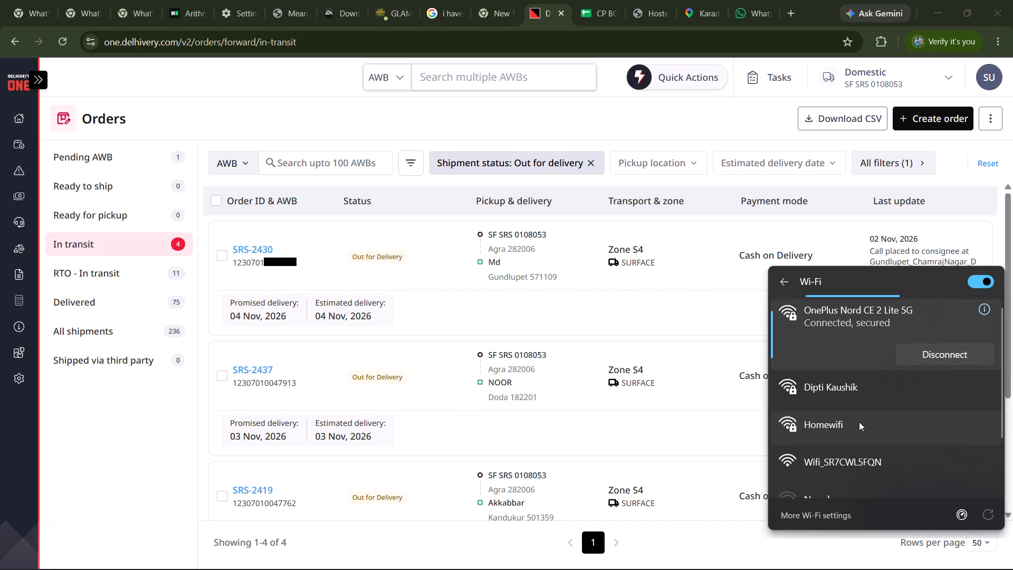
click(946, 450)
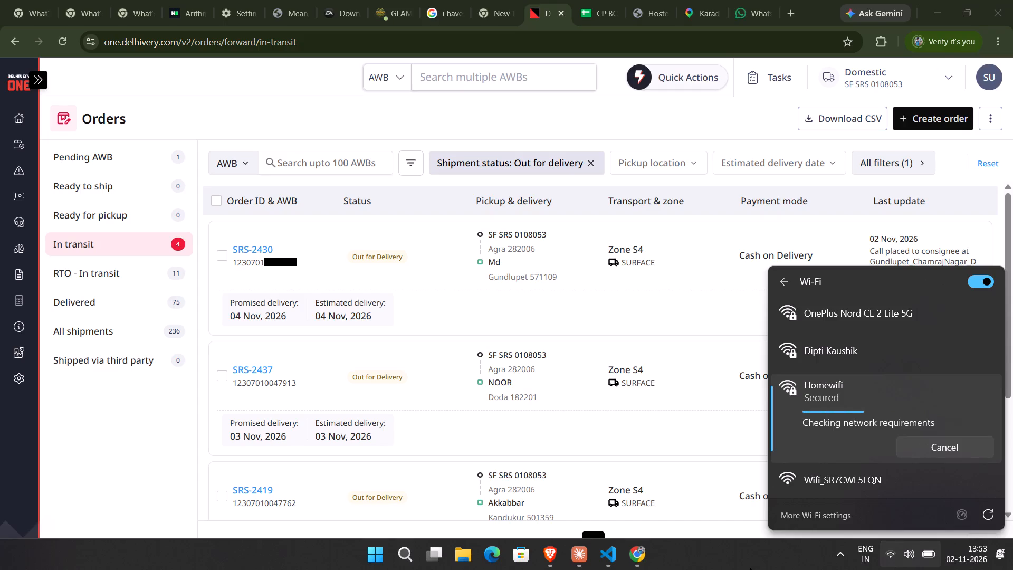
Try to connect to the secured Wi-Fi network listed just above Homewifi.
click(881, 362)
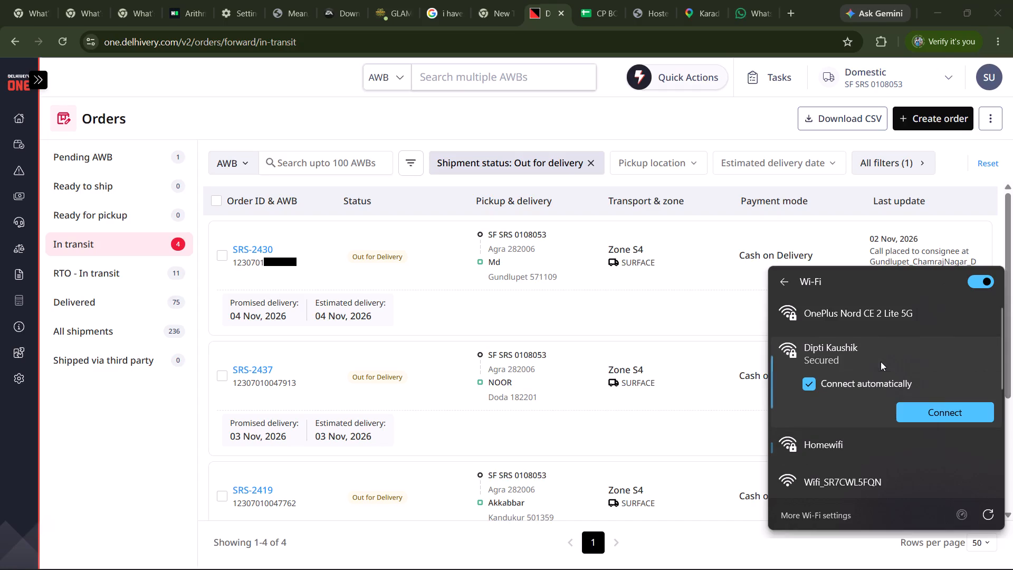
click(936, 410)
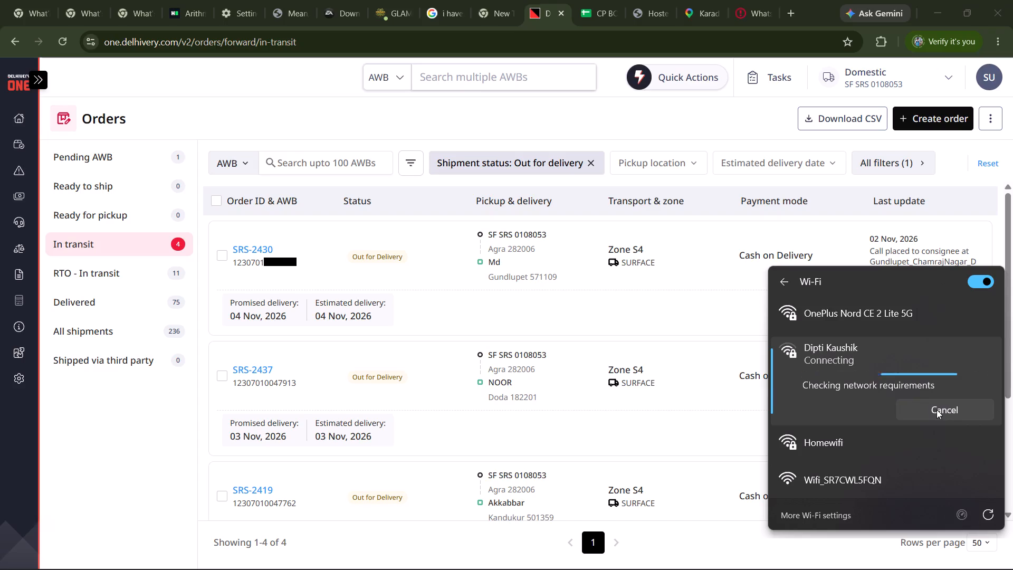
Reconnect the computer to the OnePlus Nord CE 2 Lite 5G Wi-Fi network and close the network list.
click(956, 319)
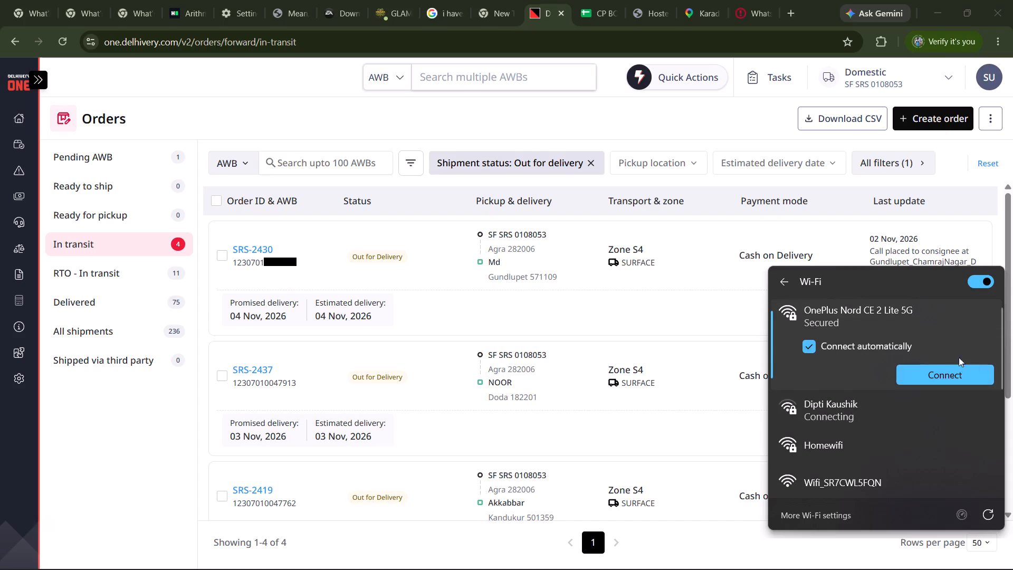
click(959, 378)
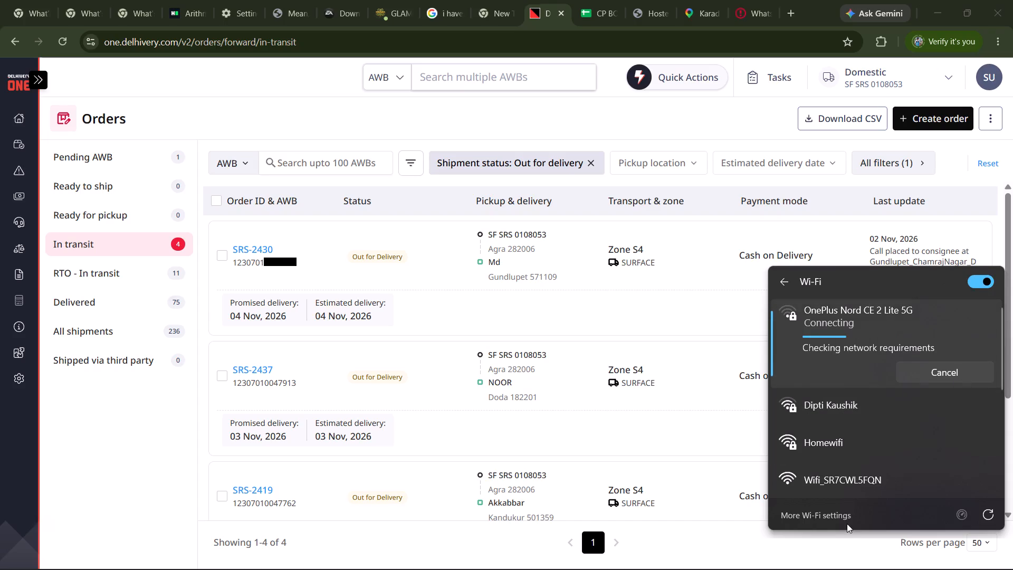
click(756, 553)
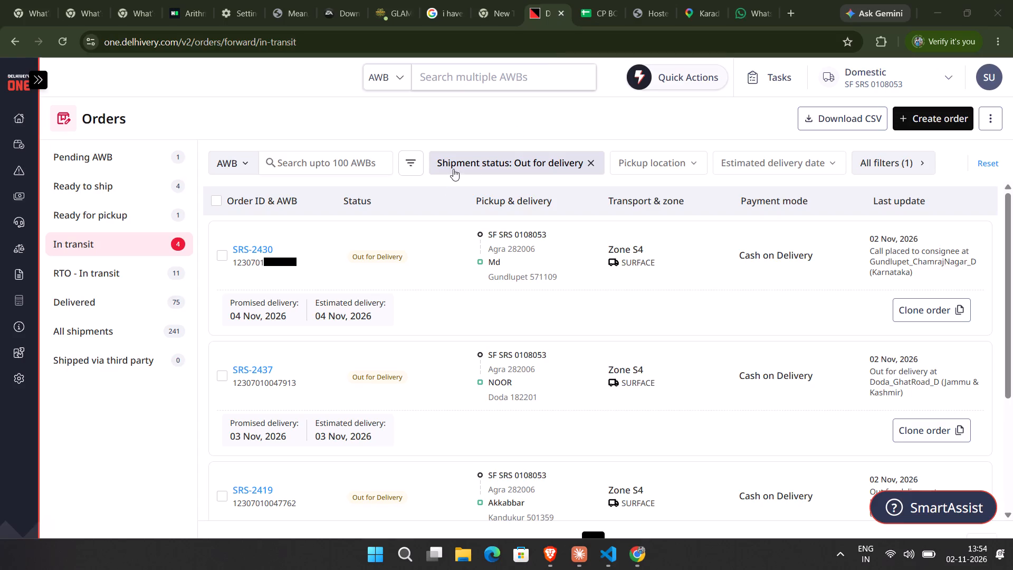
Check the latest delivered forward orders and return to the in-transit orders list.
click(130, 307)
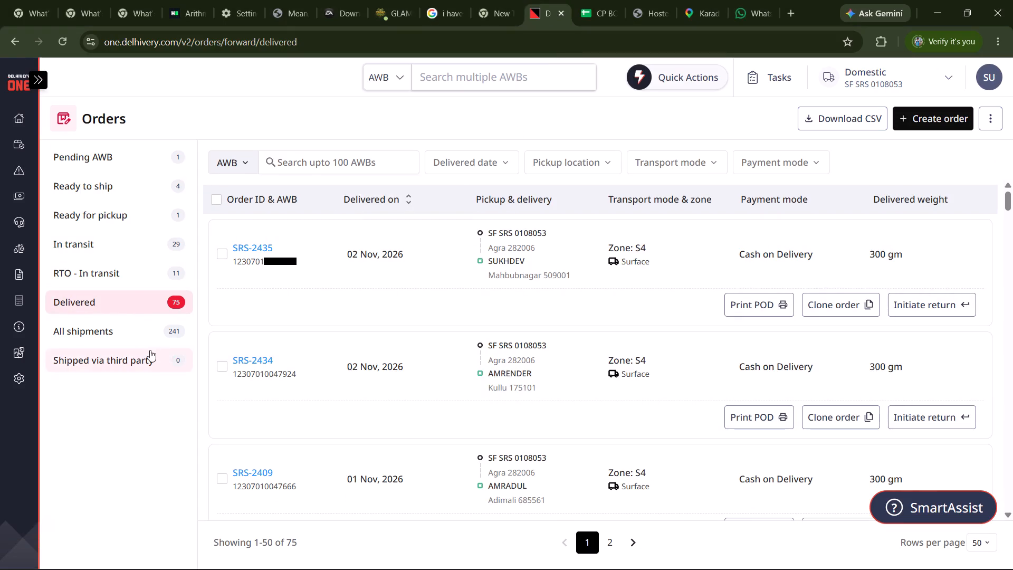
click(126, 251)
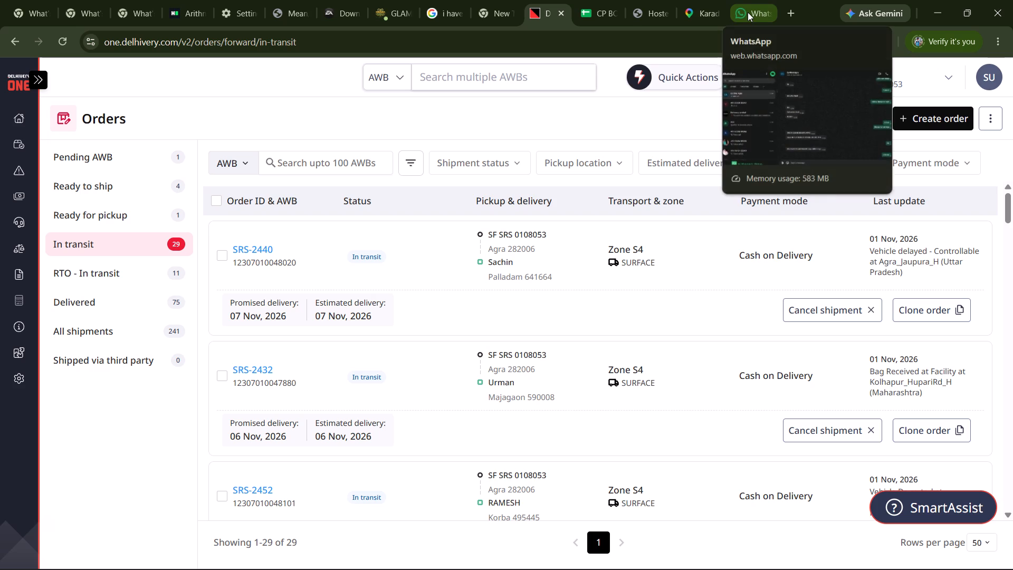
Switch to the CP BOOK spreadsheet and select the customer name SUKHDEV in row 933 of the PARTNER sheet.
click(595, 14)
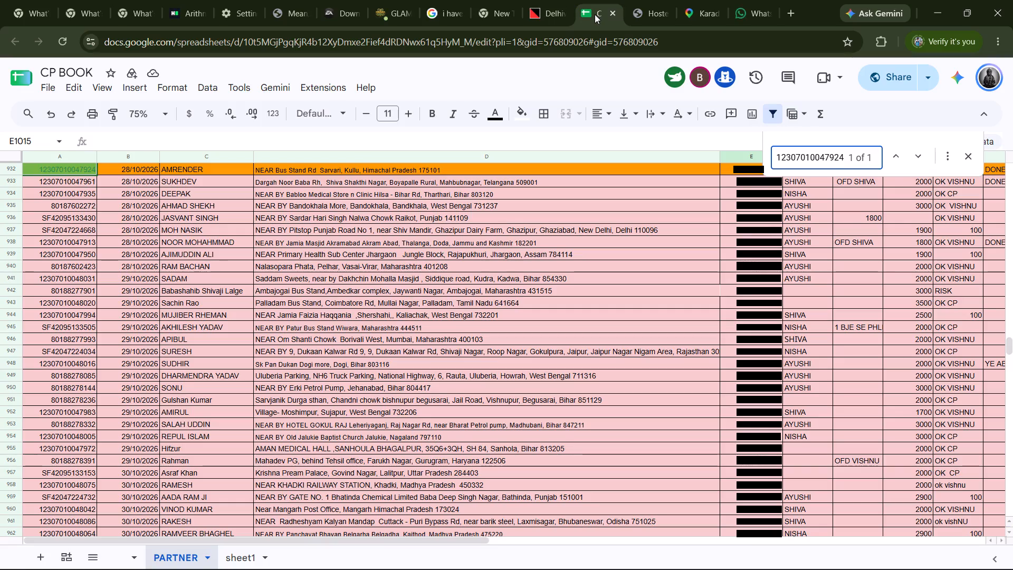
click(225, 184)
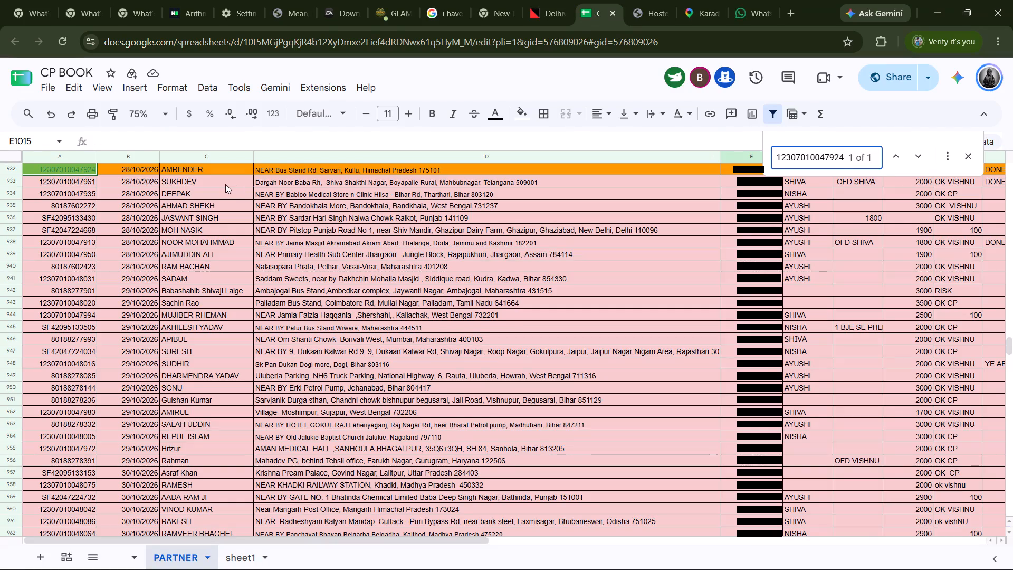
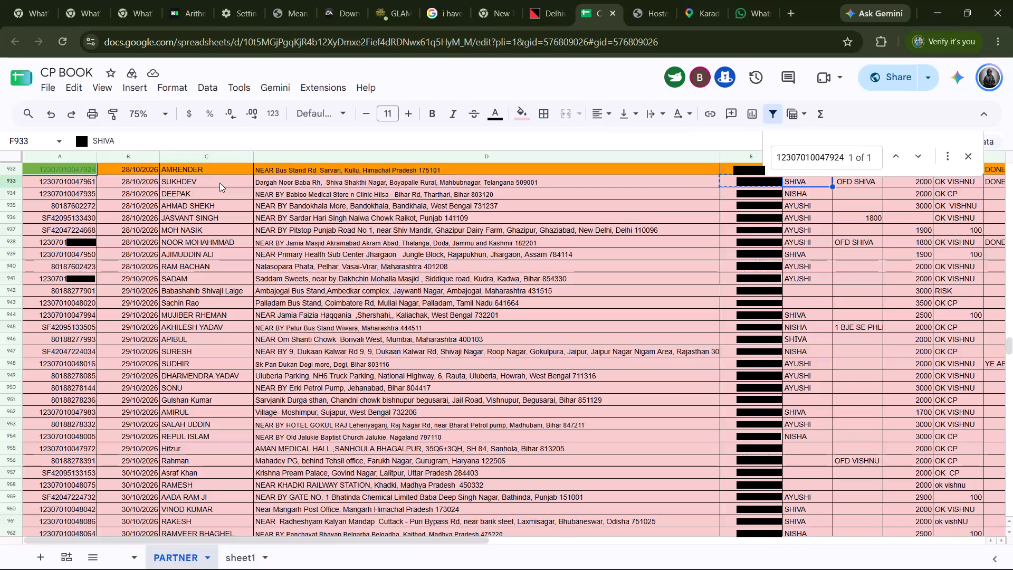
Clear the OFD SHIVA note from the order in row 933 of the PARTNER sheet.
key(Right)
key(BackSpace)
Select the entire row 933 and open the fill colour choices for recolouring it.
key(Left)
key(Left)
key(Left)
key(Left)
key(Left)
key(Left)
key(Left)
key(Left)
key(Left)
key(Left)
key(Left)
key(Left)
key(Left)
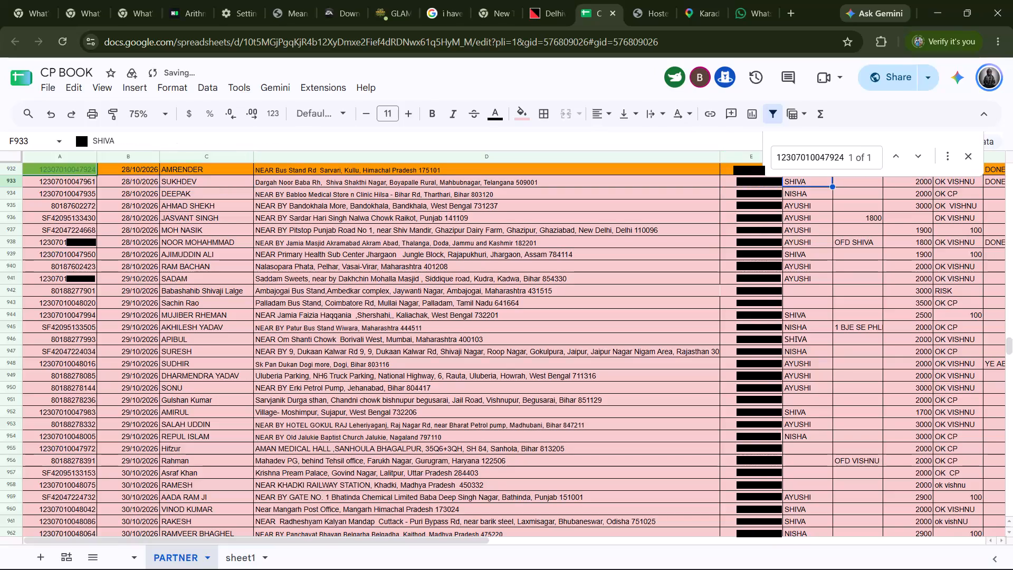
click(13, 185)
click(12, 180)
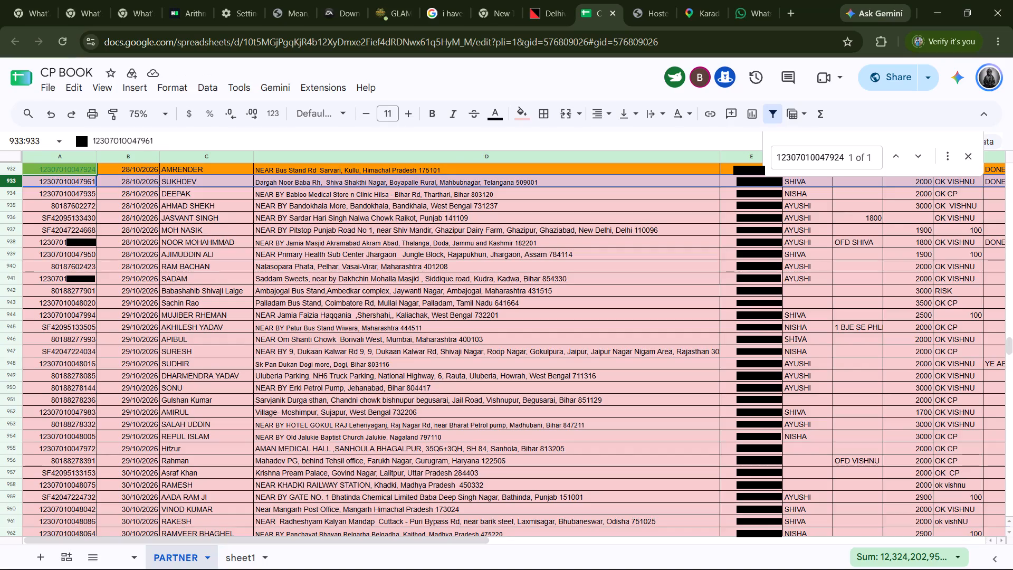
click(518, 119)
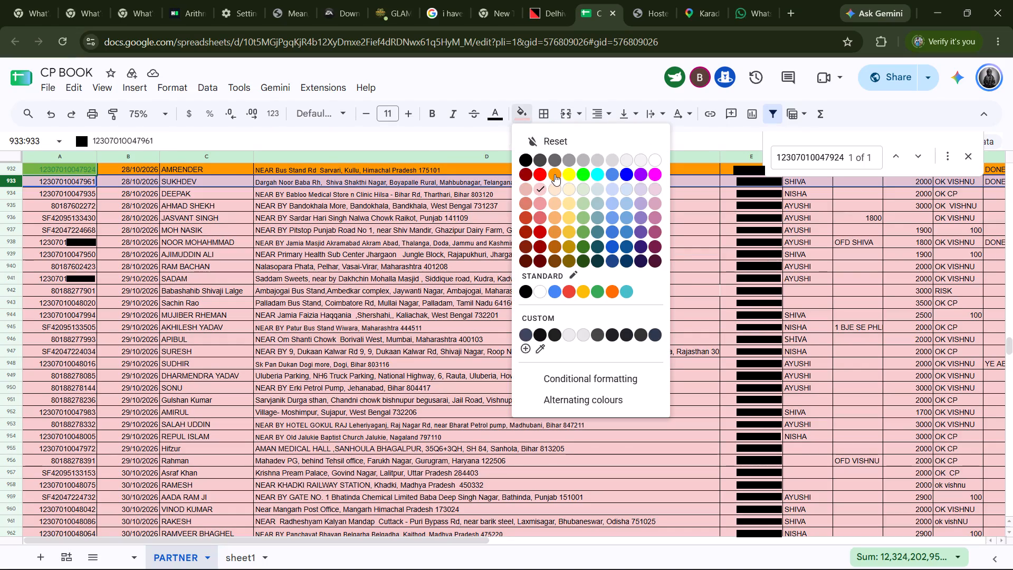
Fill row 933 of the PARTNER sheet with orange and close the find bar.
click(555, 174)
key(Down)
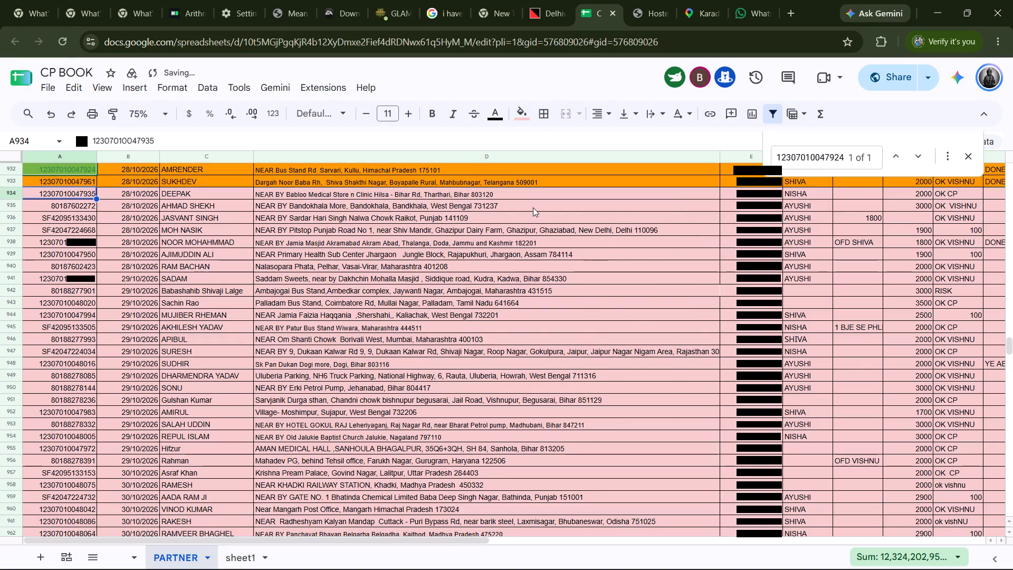
key(Right)
key(Right)
key(Right)
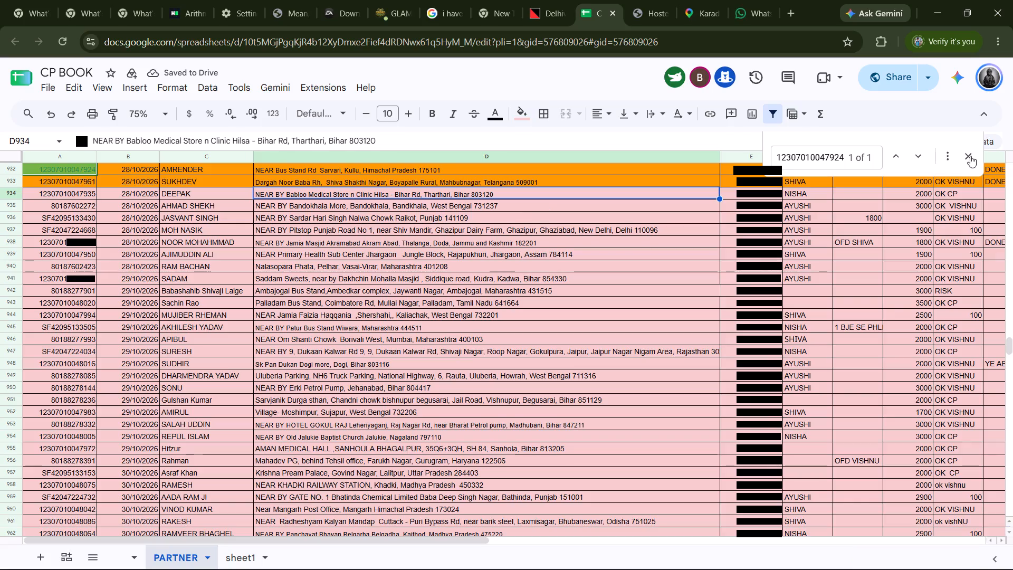
click(969, 154)
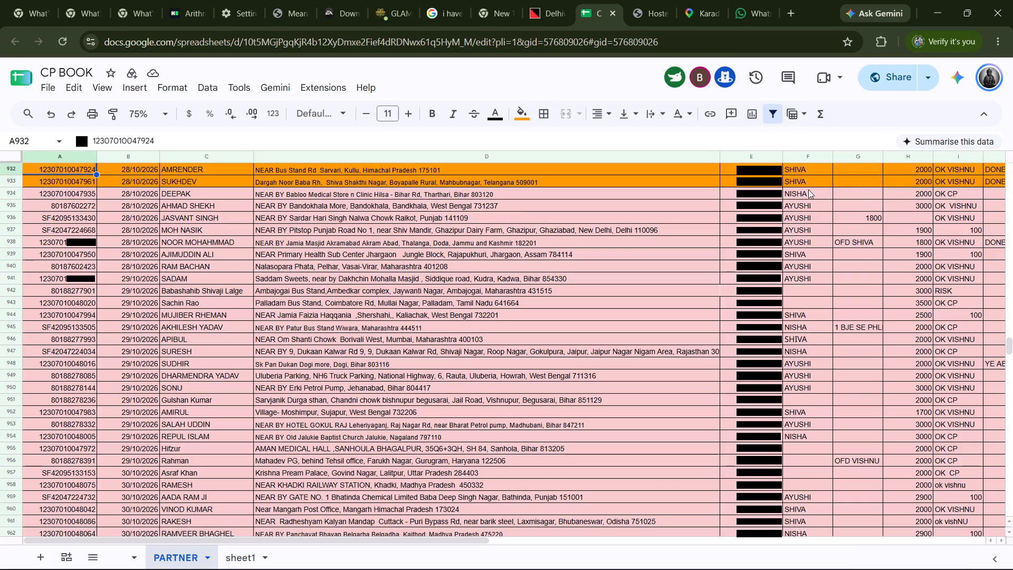
Look through the order rows from row 933 down to the end of the 02/11/2026 entries.
key(Down)
key(Right)
key(Right)
key(Right)
key(Right)
key(Down)
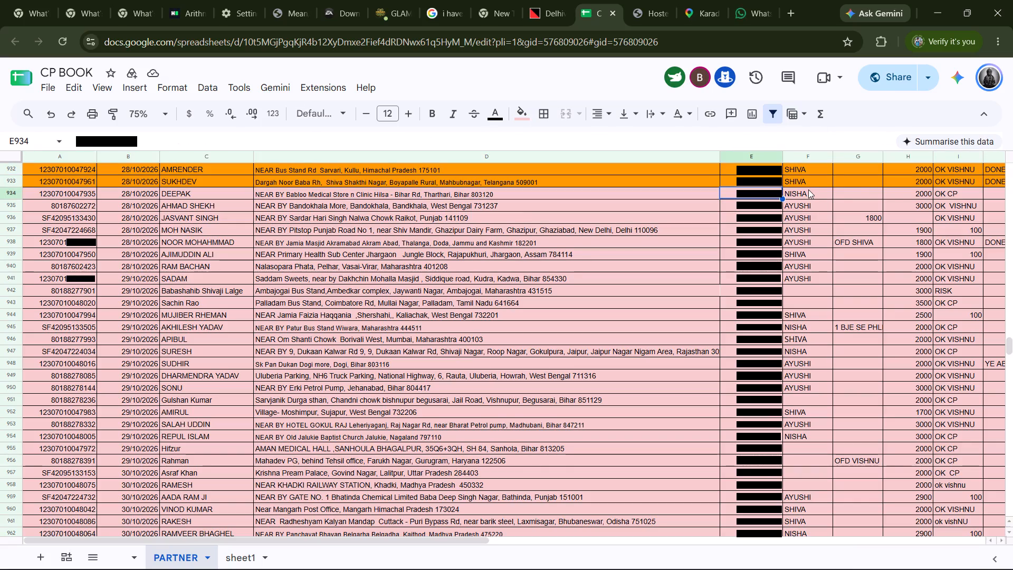
key(Right)
key(Right)
key(Right)
key(Right)
key(Left)
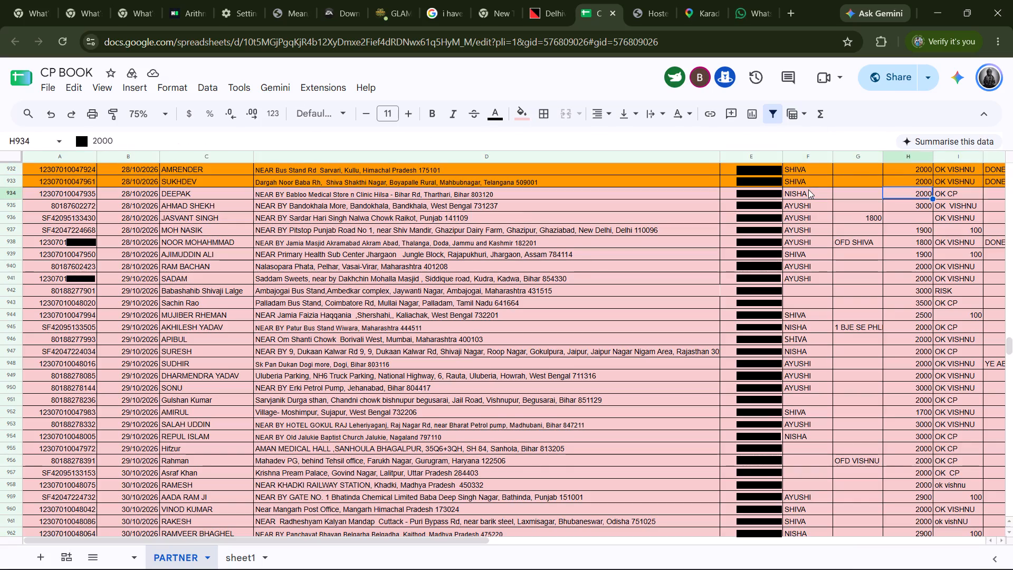
key(Left)
key(Left)
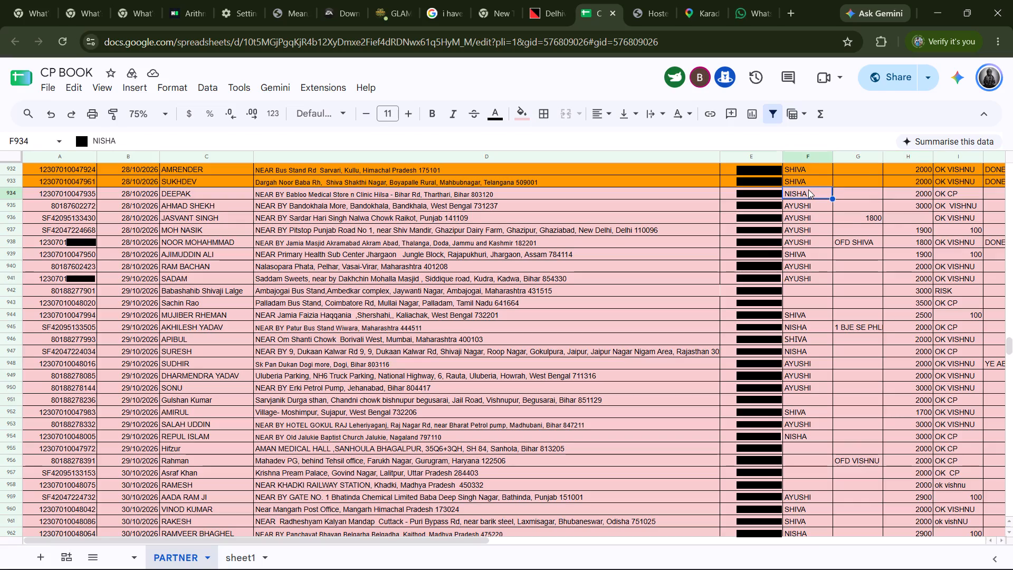
key(Left)
key(Down)
key(Down)
key(Down)
key(Down)
key(Down)
key(Down)
key(Down)
key(Down)
key(Down)
key(Down)
key(Down)
key(Down)
key(Down)
key(Down)
key(Down)
key(Down)
key(Down)
key(Down)
key(Down)
key(Down)
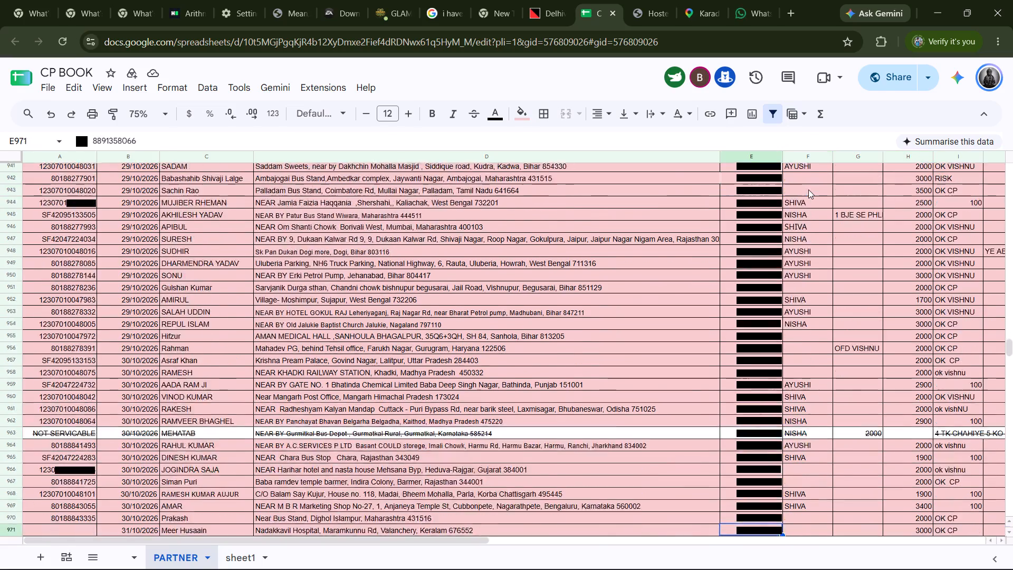
key(Down)
key(Down)
key(Down)
key(Down)
key(Down)
key(Down)
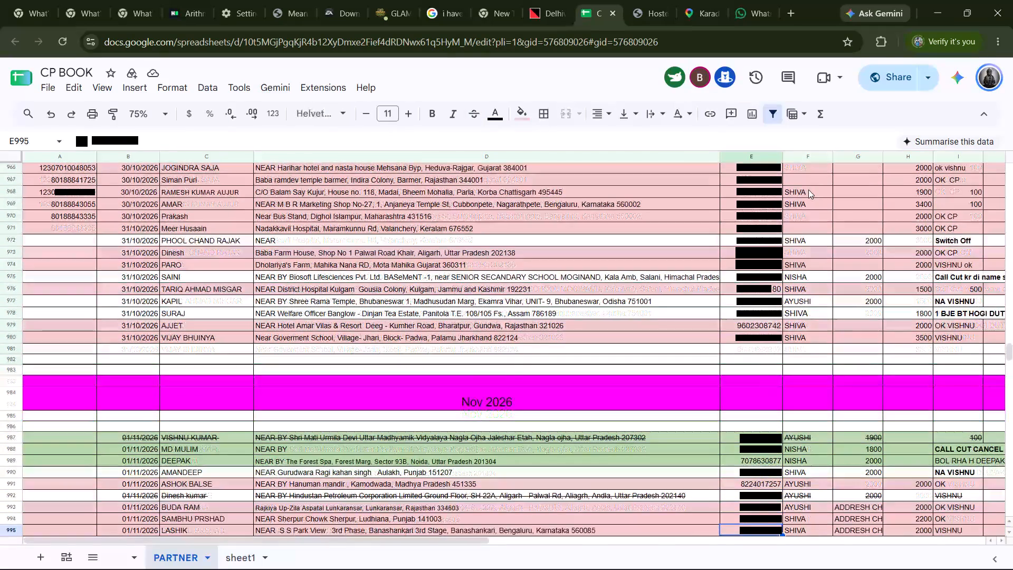
key(Down)
key(Down)
key(Down)
key(Down)
key(Down)
key(Down)
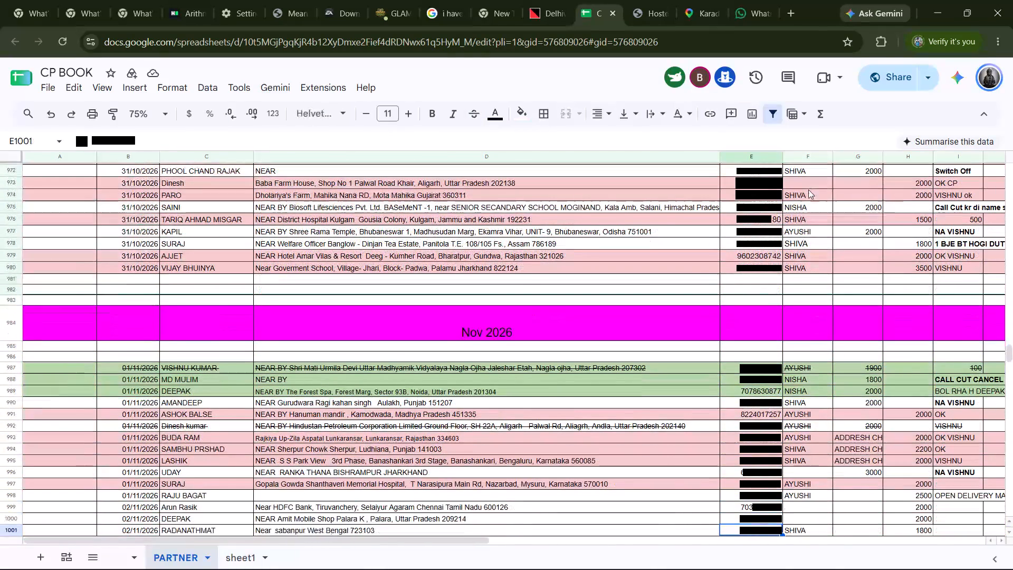
key(Down)
key(Down)
key(Down)
key(Down)
key(Down)
key(Down)
key(Down)
key(Down)
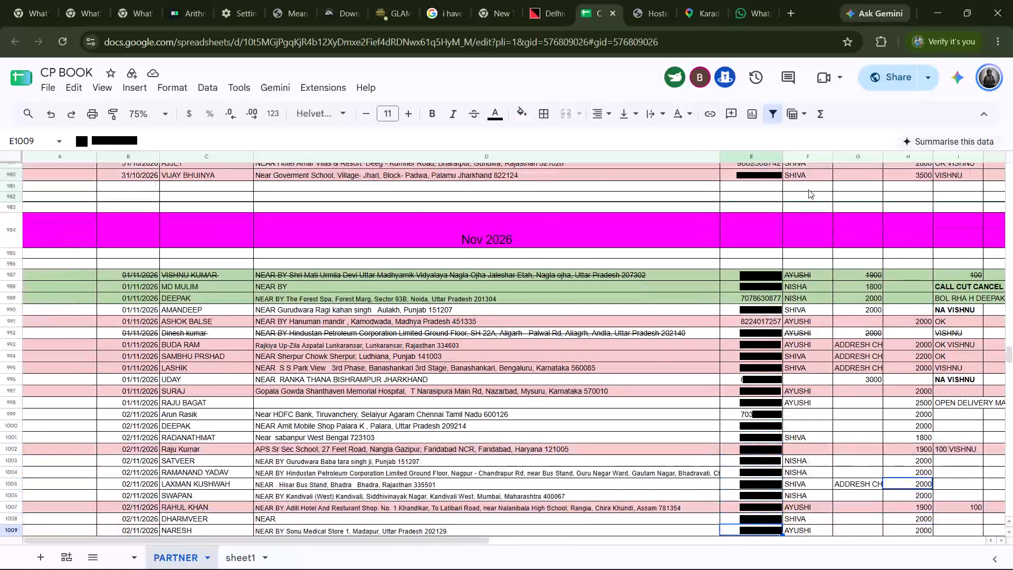
key(Down)
key(Down)
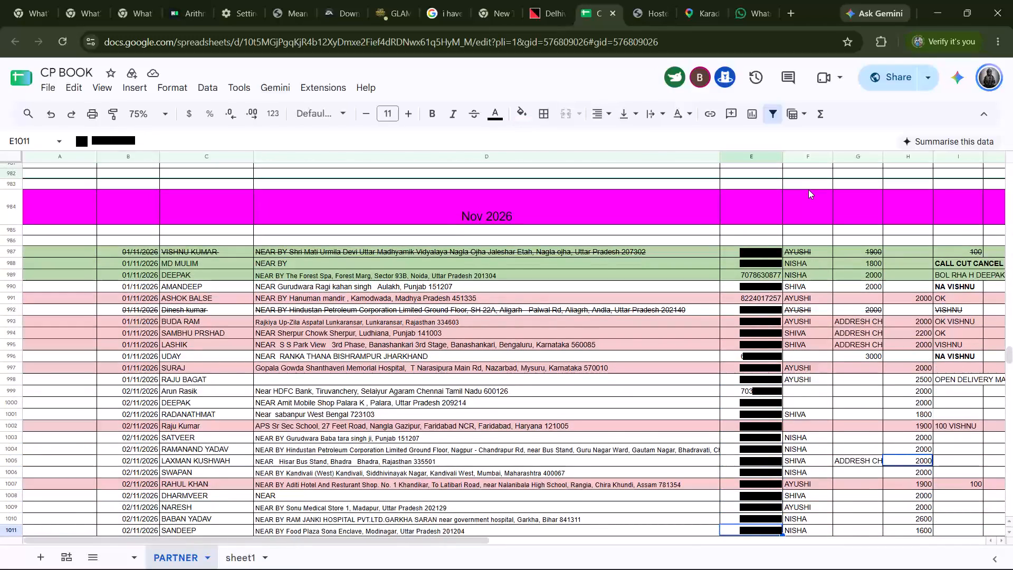
key(Down)
key(Down)
key(Down)
key(Down)
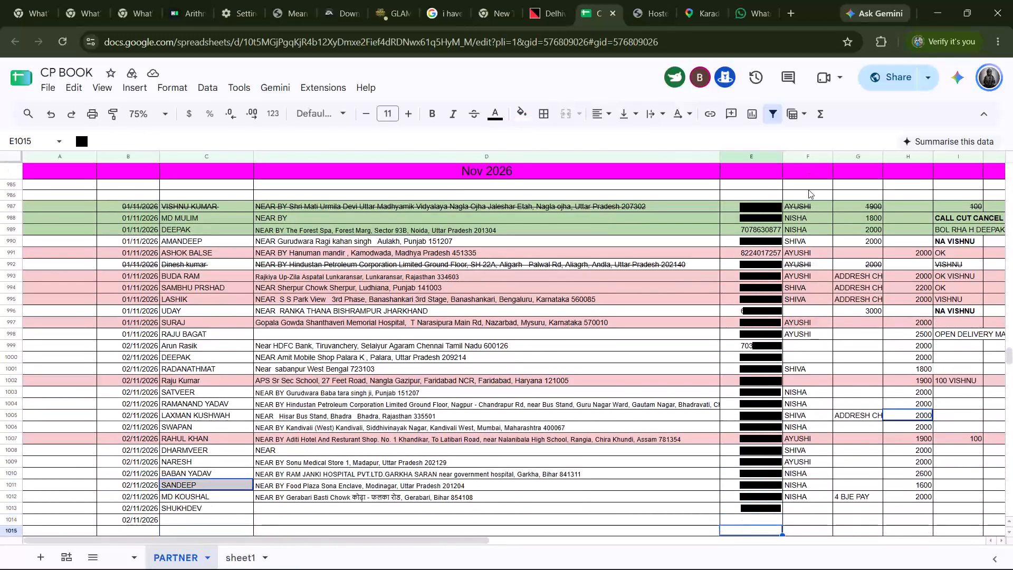
Go back up through the 02/11/2026 orders, examining each one from the last entry to row 999.
key(Up)
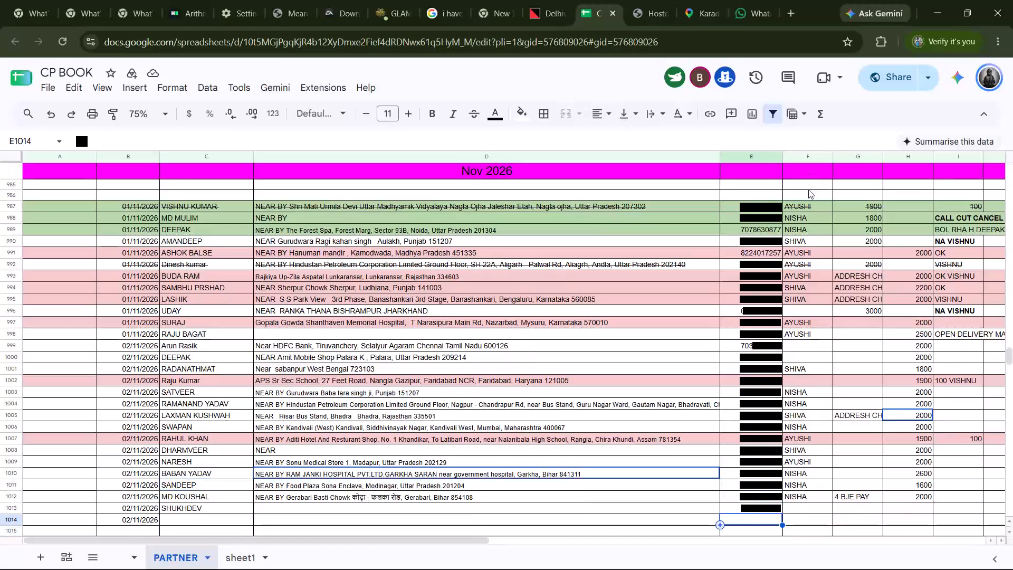
key(Up)
key(Down)
key(Up)
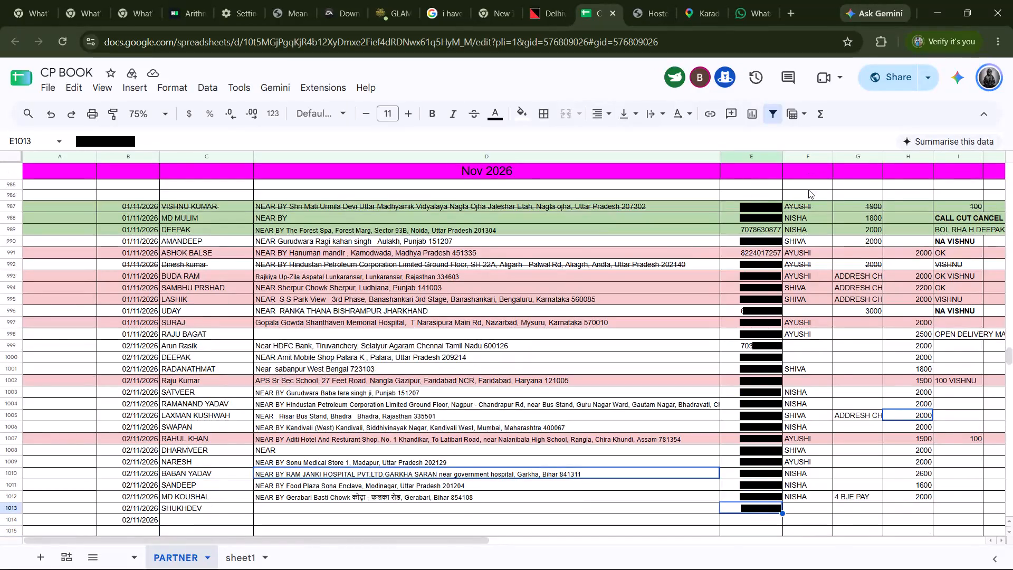
key(Down)
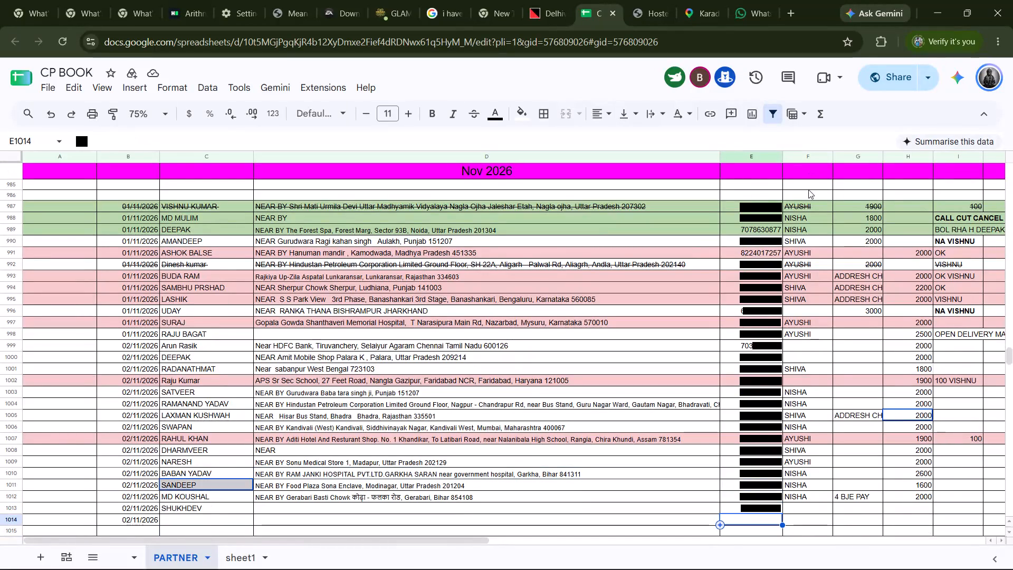
key(Up)
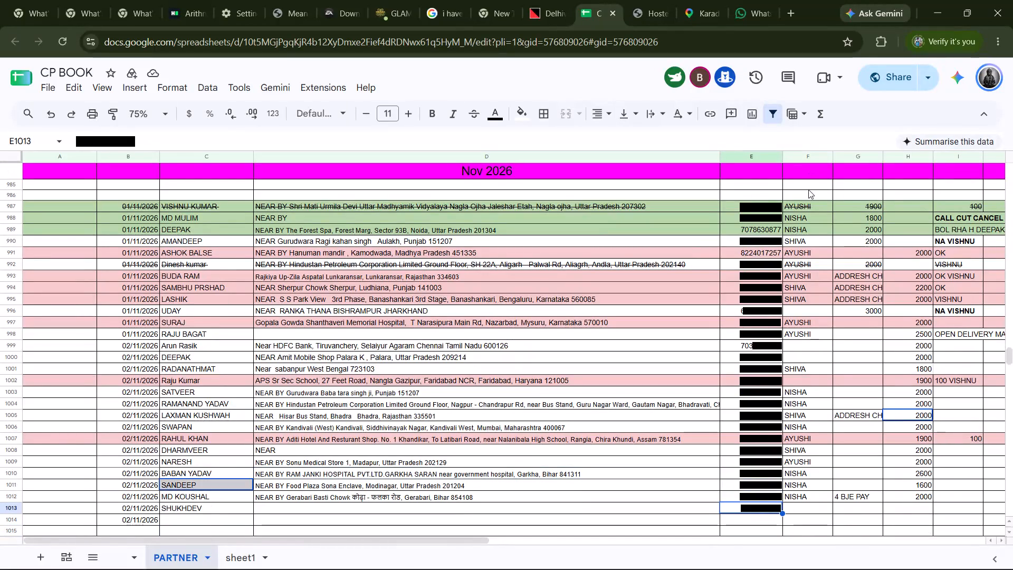
key(Up)
key(Up)
key(Up)
key(Down)
key(Up)
key(Up)
key(Up)
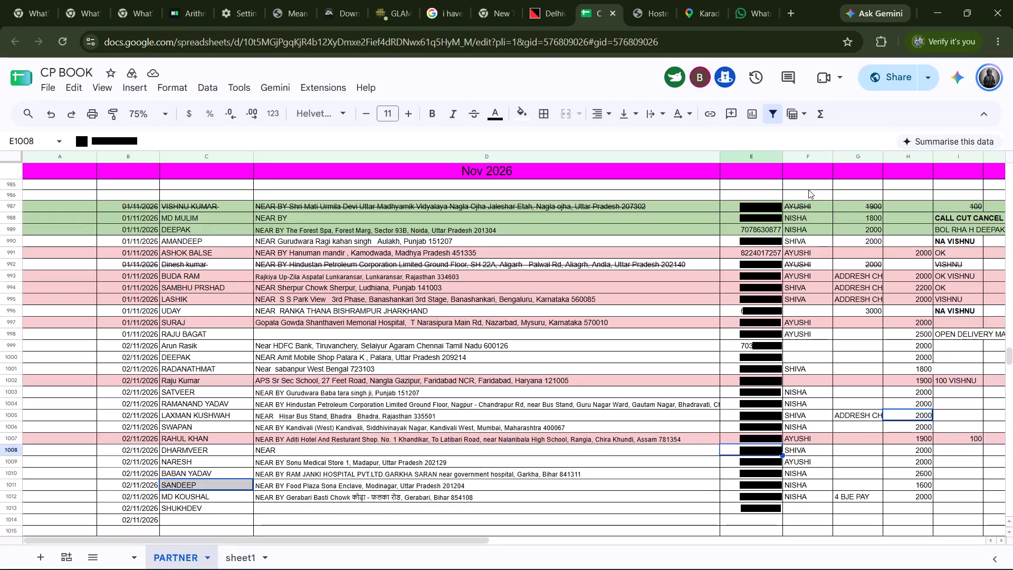
key(Down)
key(Up)
key(Up)
key(Up)
key(Down)
key(Up)
key(Up)
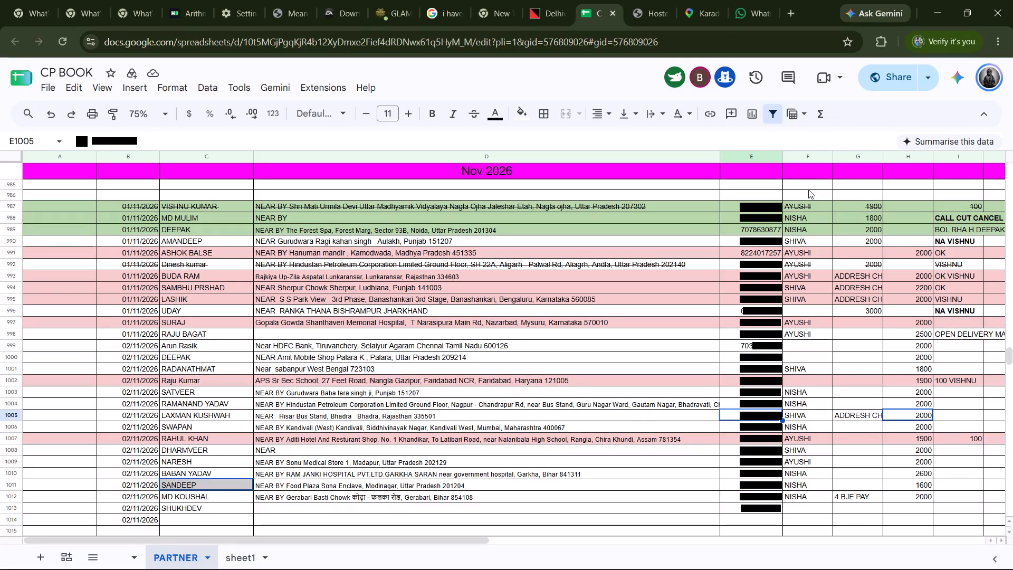
key(Up)
key(Up)
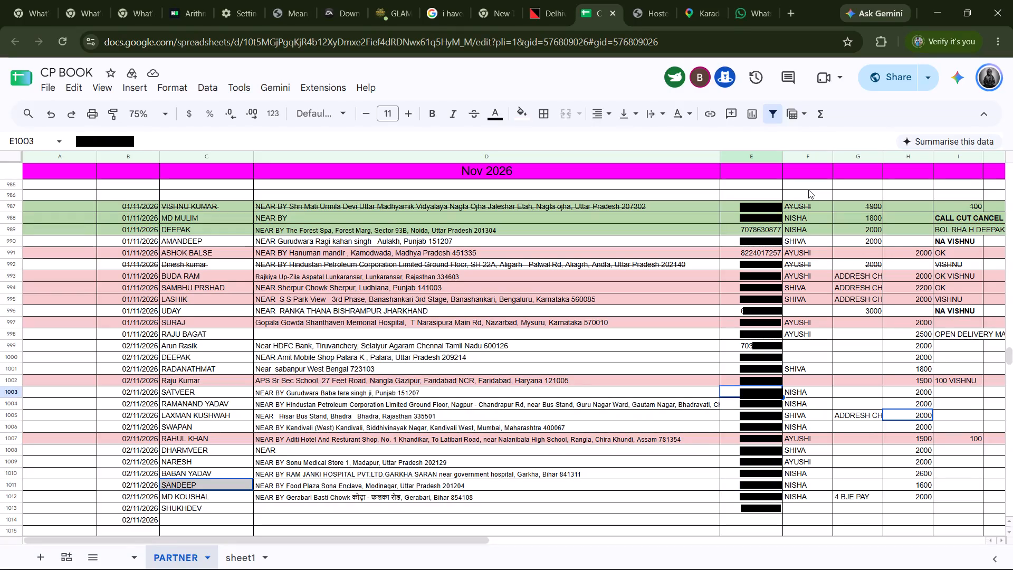
key(Up)
key(Up)
key(Up)
key(Up)
Examine the date, name, address and amount details of the 02/11/2026 orders in rows 999 to 1001.
key(Left)
key(Left)
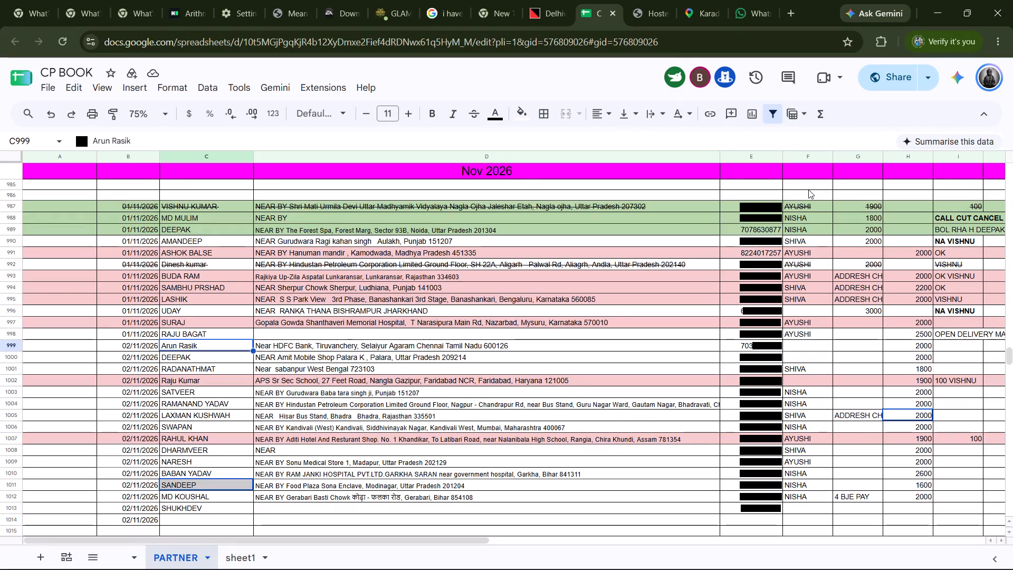
key(Up)
key(Down)
key(Left)
key(Right)
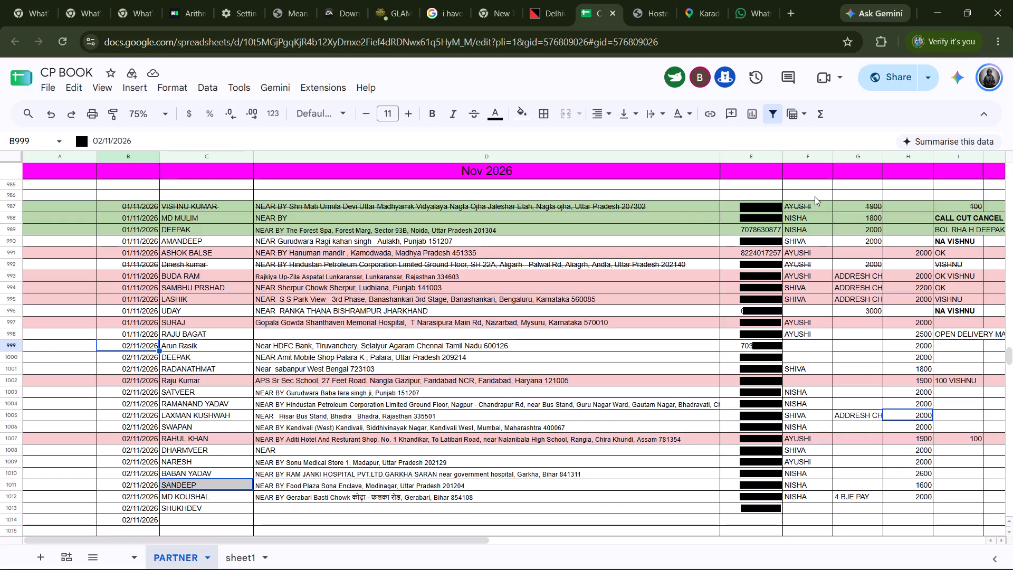
key(Right)
key(Right)
key(Right)
key(Right)
key(Right)
key(Right)
key(Right)
key(Left)
key(Left)
key(Left)
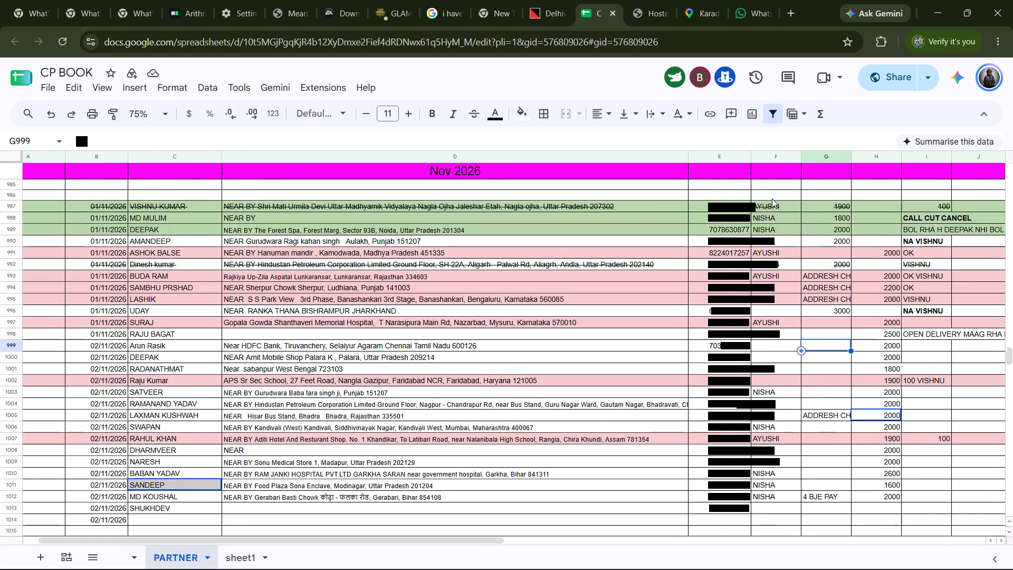
key(Down)
key(Down)
key(Left)
key(Left)
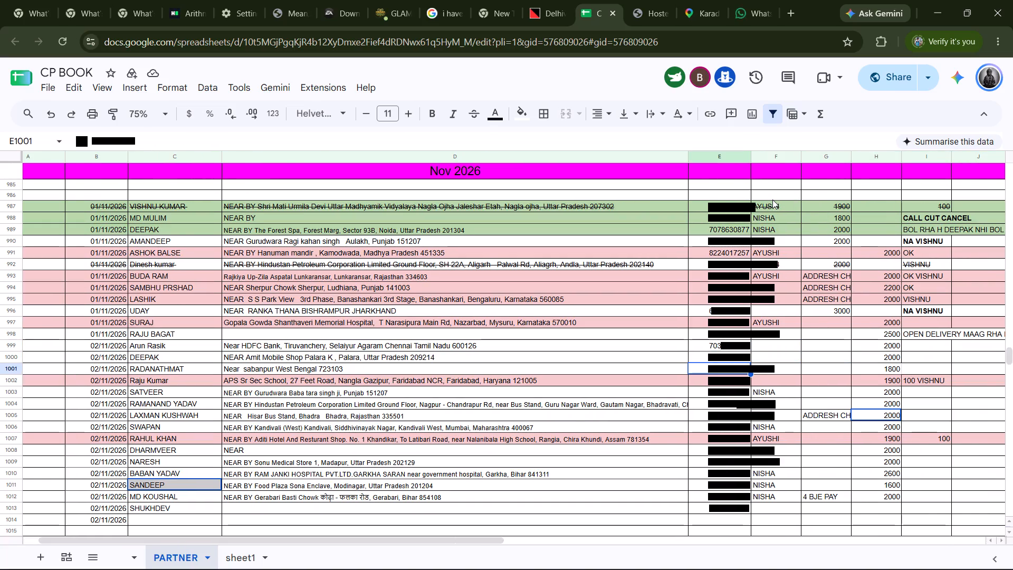
key(Left)
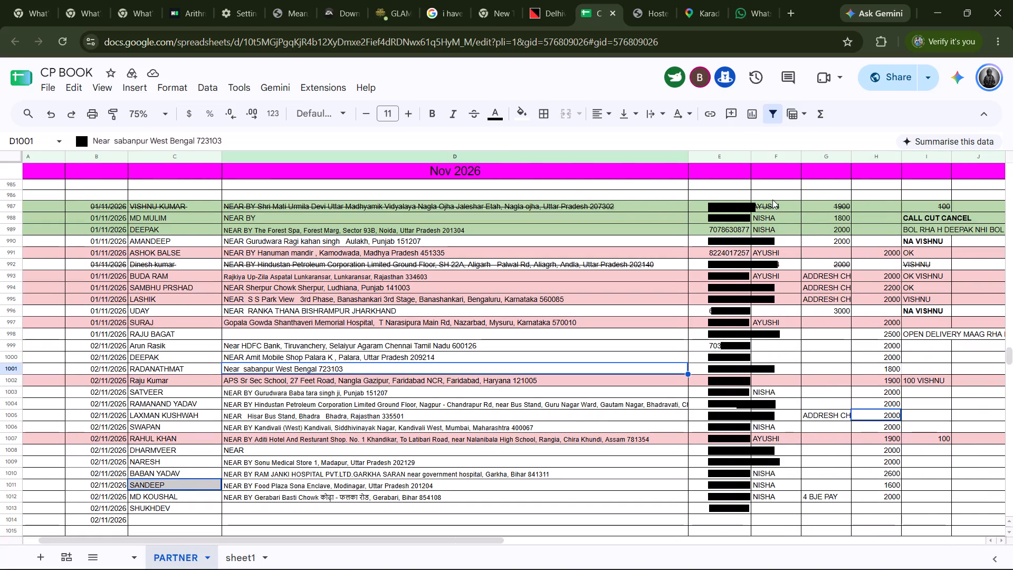
key(Left)
key(Right)
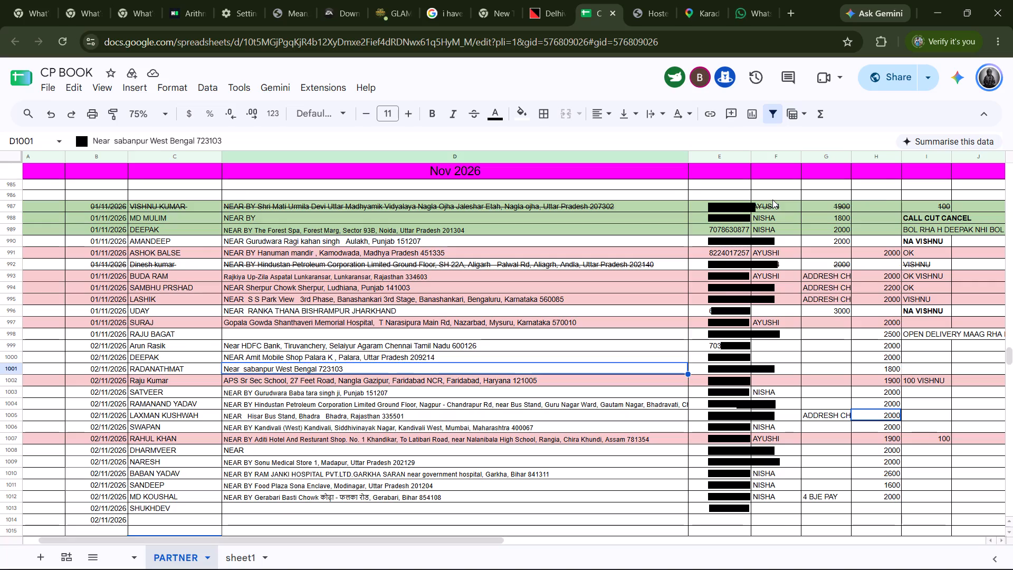
key(Right)
key(Left)
key(Left)
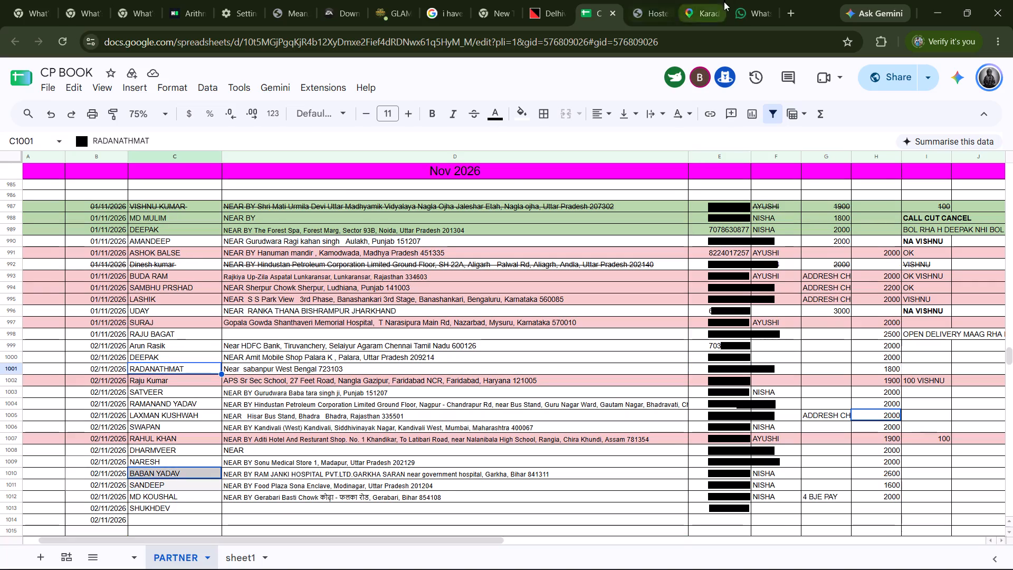
Switch to Delhivery One and filter the in-transit orders by shipment status Out for delivery.
click(558, 14)
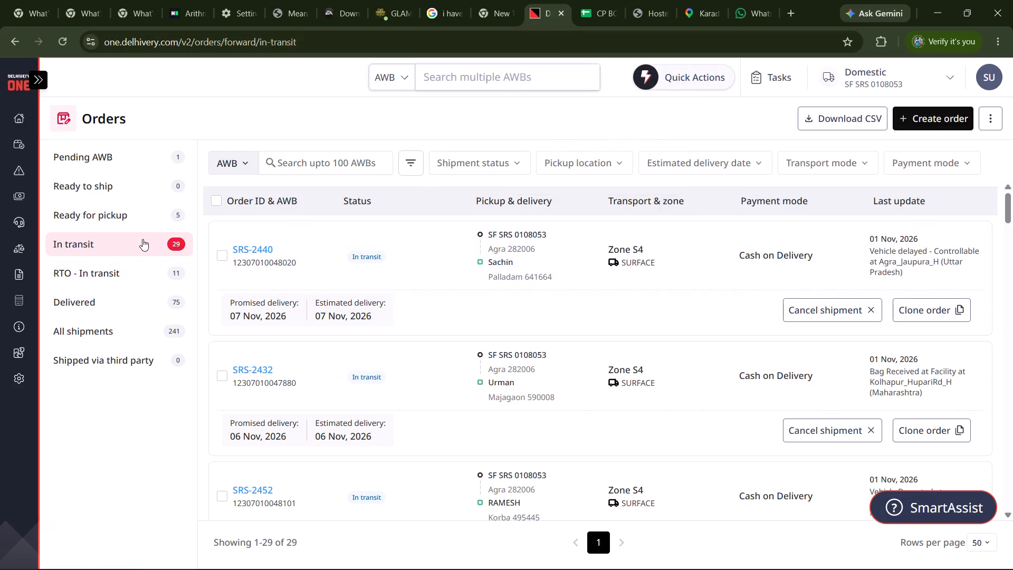
click(489, 163)
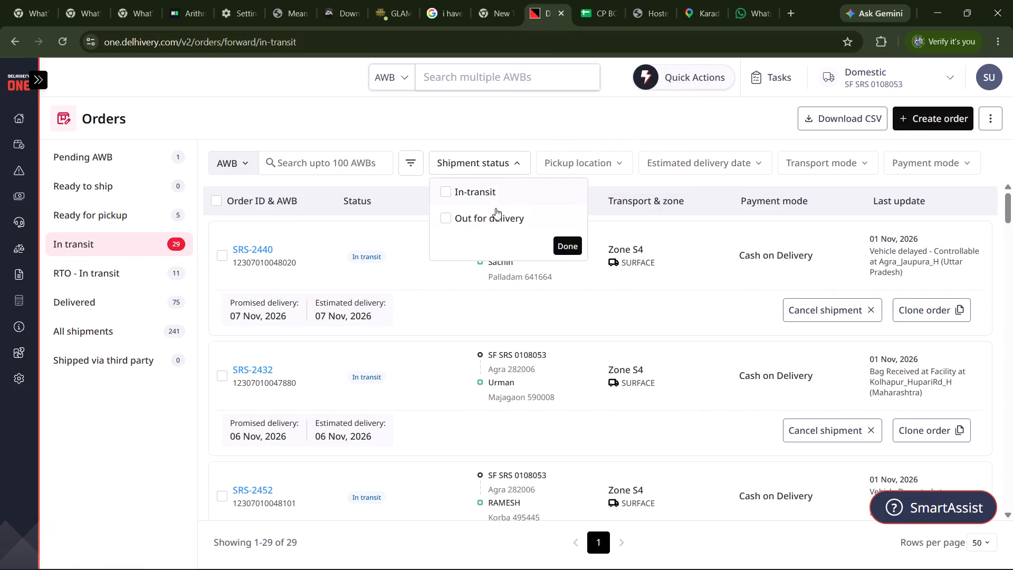
click(460, 216)
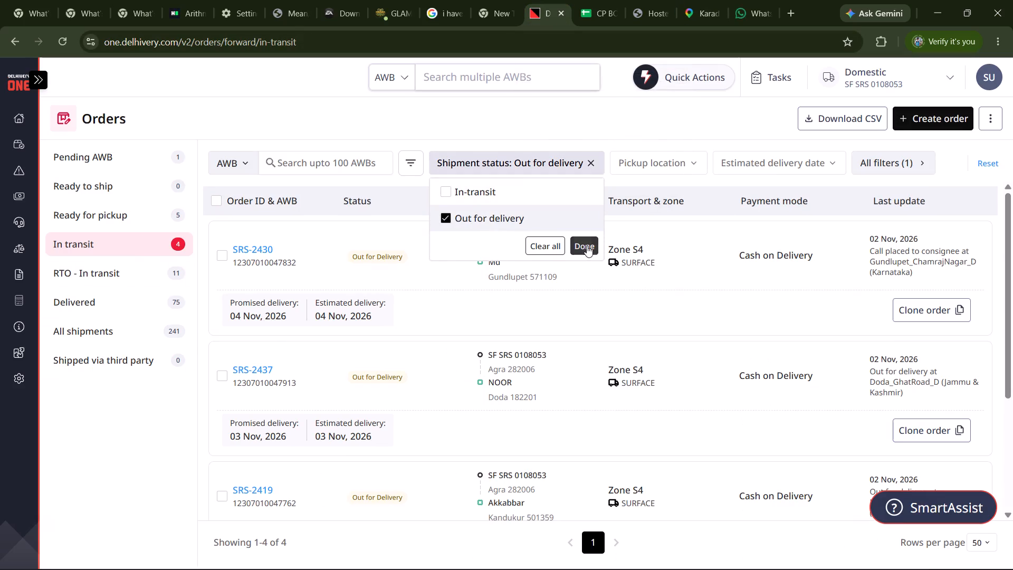
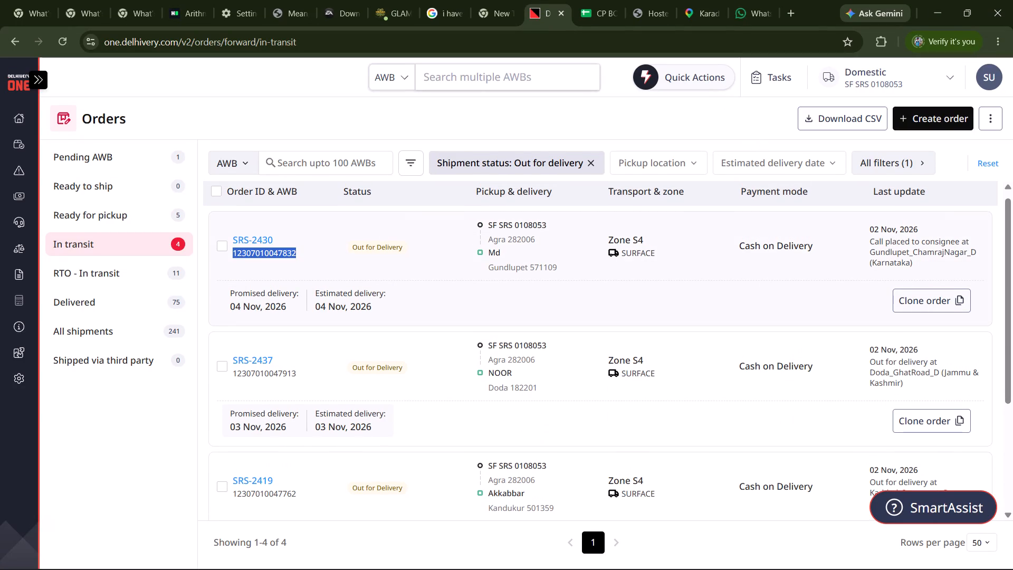
key(ctrl+c)
key(ctrl+c)
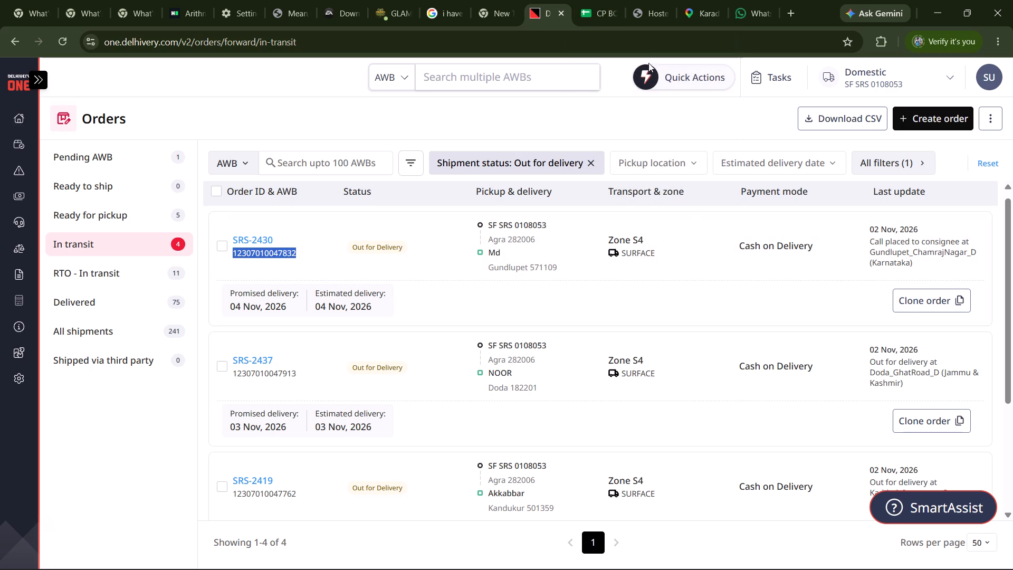
click(597, 6)
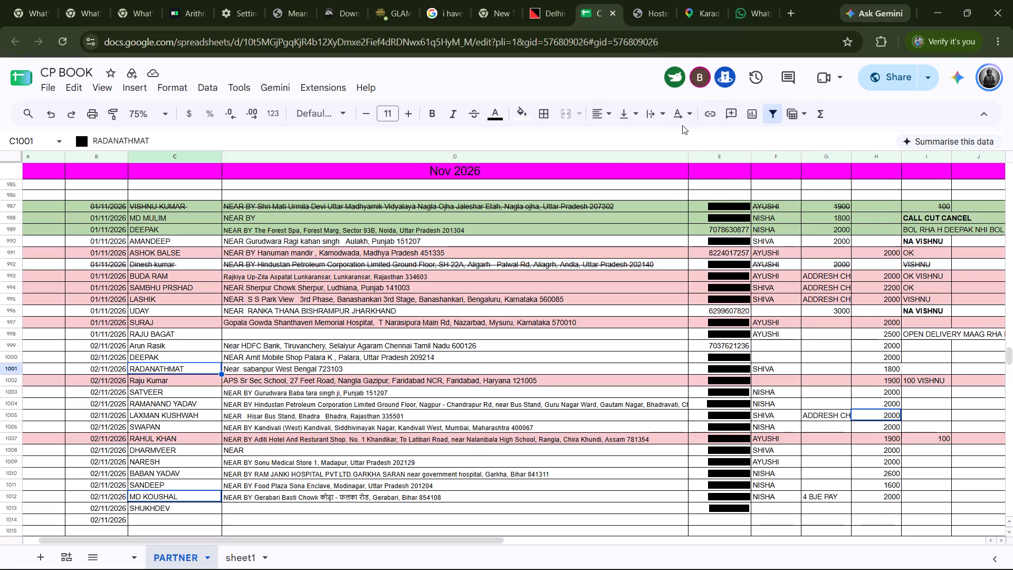
key(ctrl+f)
key(ctrl+v)
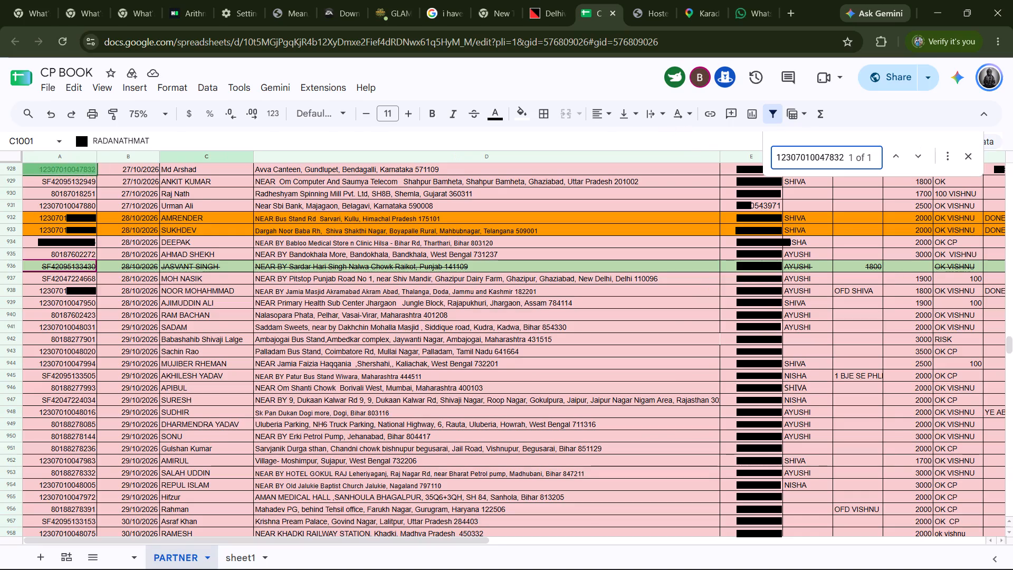
click(196, 168)
key(Up)
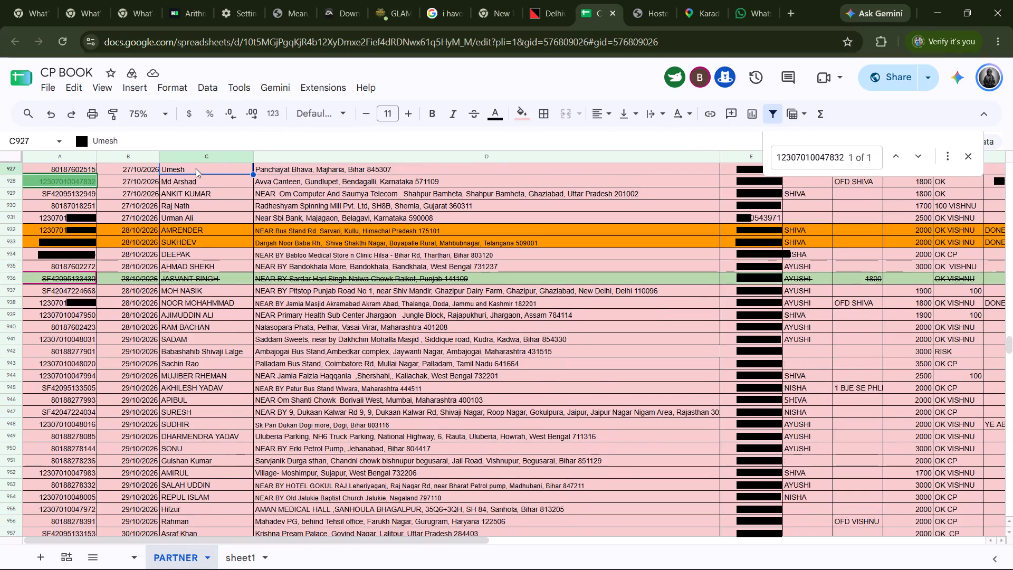
key(Up)
key(Up)
key(Down)
key(Down)
key(Down)
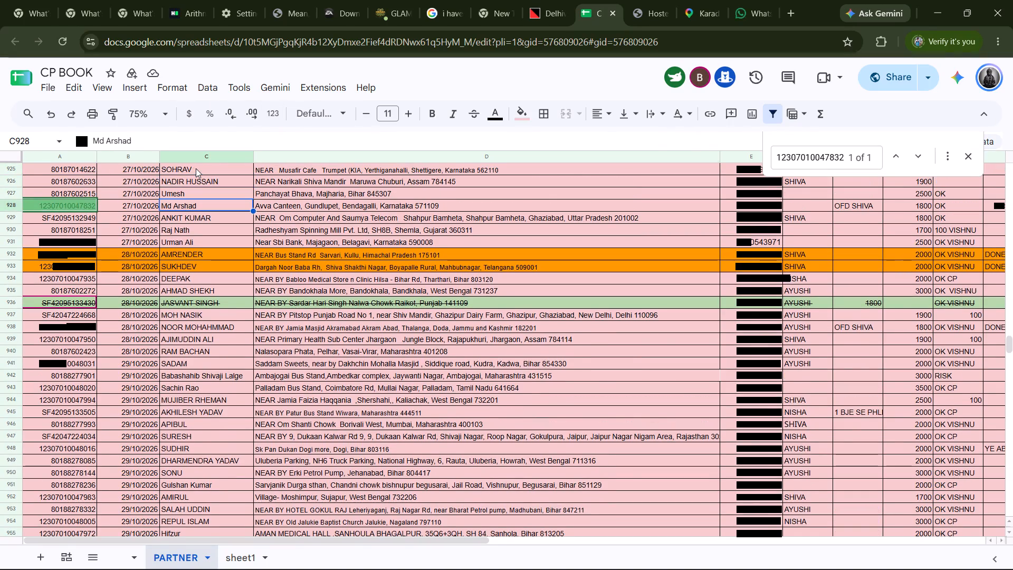
Examine the matched order in row 928 across its AWB, date, name, address, contact, out-for-delivery note, amount and remark cells.
key(Right)
key(Right)
key(Right)
key(Right)
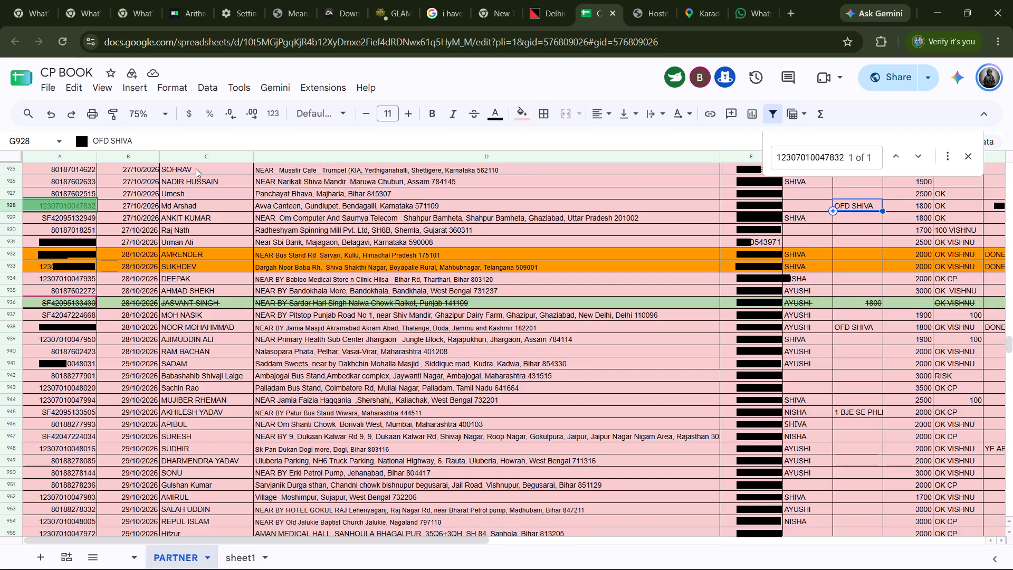
key(Right)
key(Right)
key(Right)
key(Left)
key(Left)
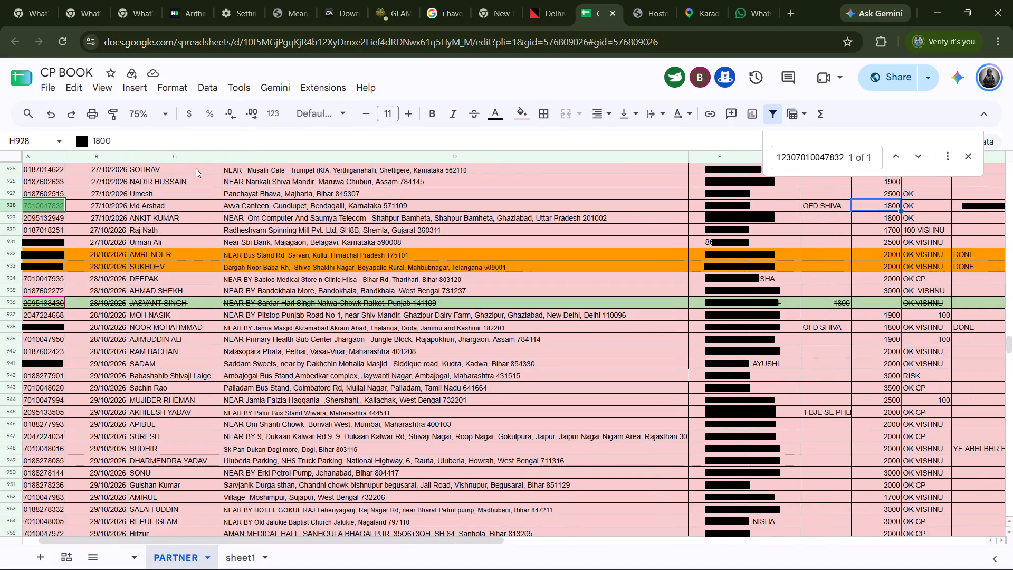
key(Left)
key(Left)
key(Left)
key(Left)
key(Left)
key(Left)
key(Left)
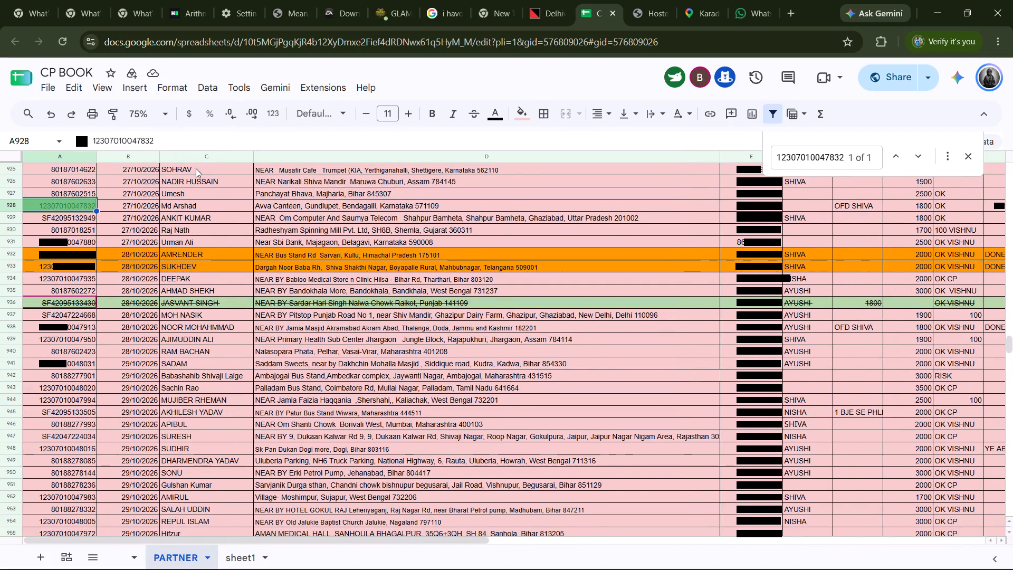
key(Left)
key(Right)
key(Right)
key(Right)
key(Right)
key(Right)
key(Right)
key(Right)
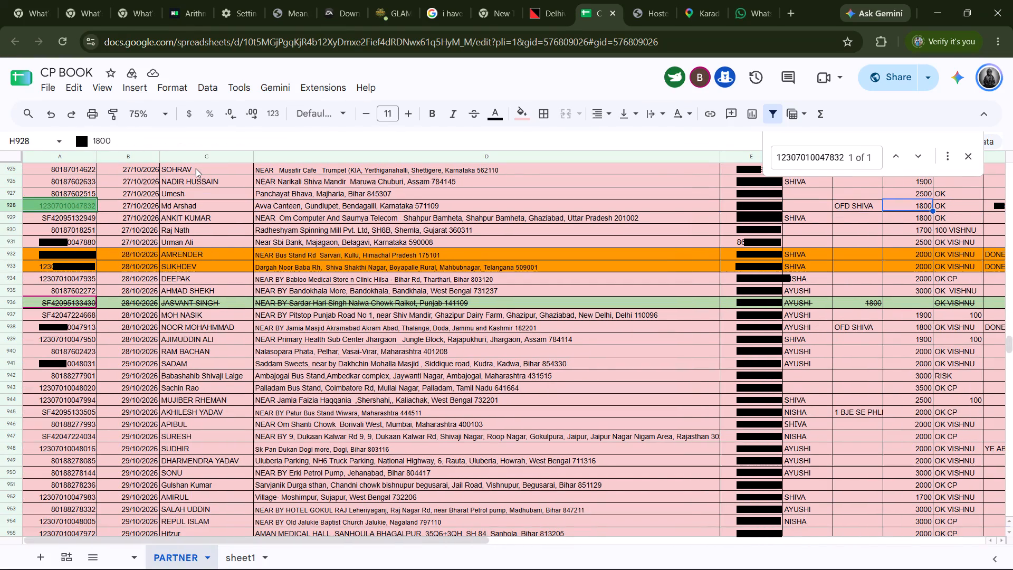
key(Right)
key(Right)
key(Right)
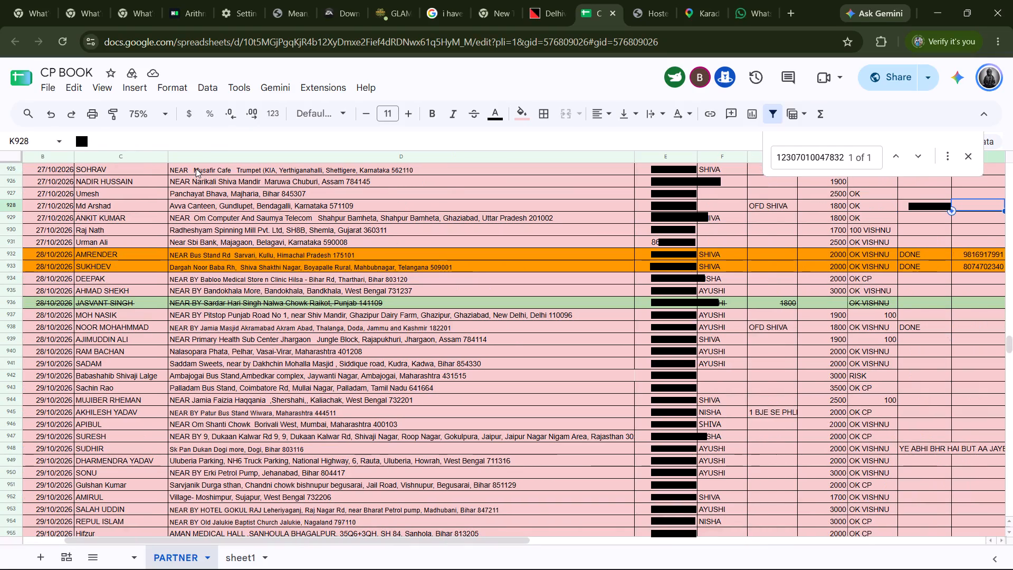
key(Left)
key(Left)
key(Left)
key(Left)
key(Left)
key(Left)
key(Left)
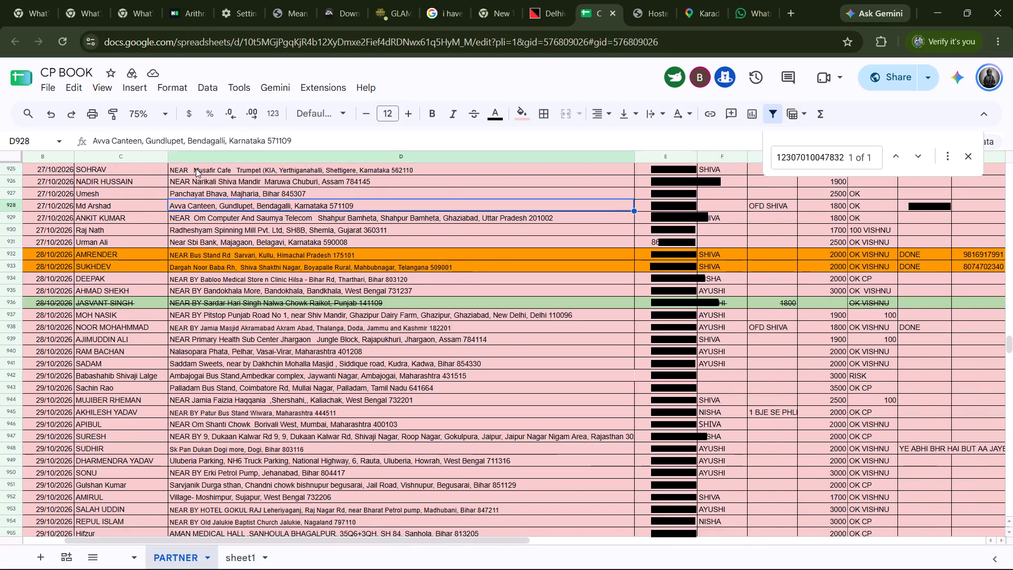
key(Left)
key(Left)
key(Left)
key(Right)
key(Right)
key(Right)
key(Right)
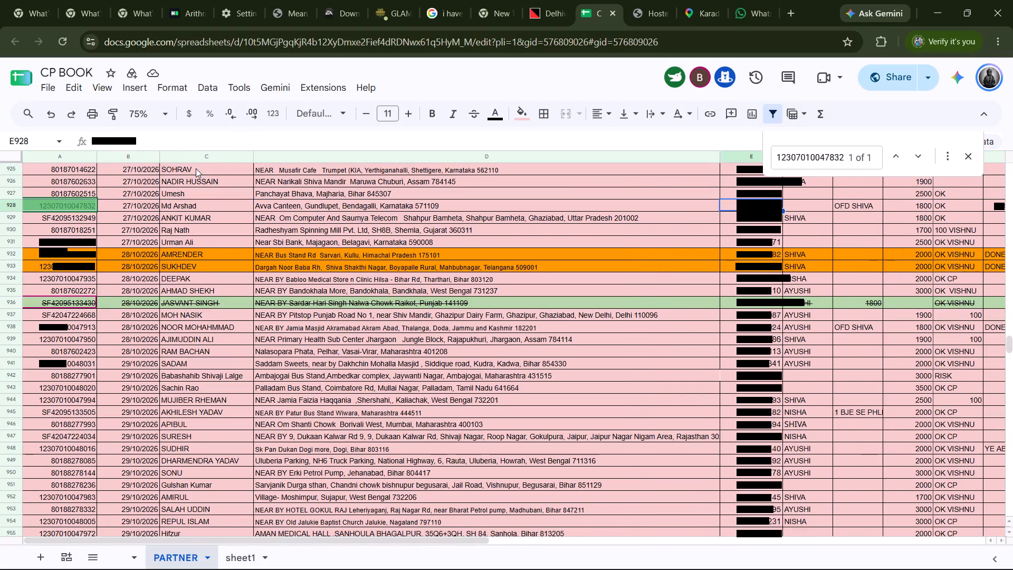
key(Right)
key(Right)
key(Right)
key(Right)
key(Right)
key(Left)
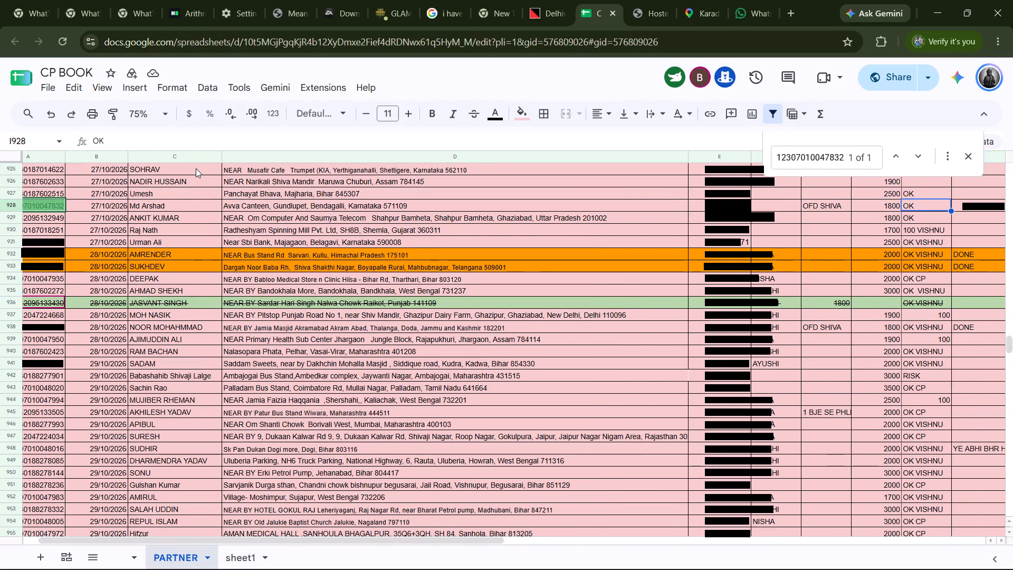
Examine row 928's out-for-delivery note, amount and remark cells and the cells after them up to column L.
key(Left)
key(Left)
key(Right)
key(Right)
key(Right)
key(Right)
key(Right)
key(Left)
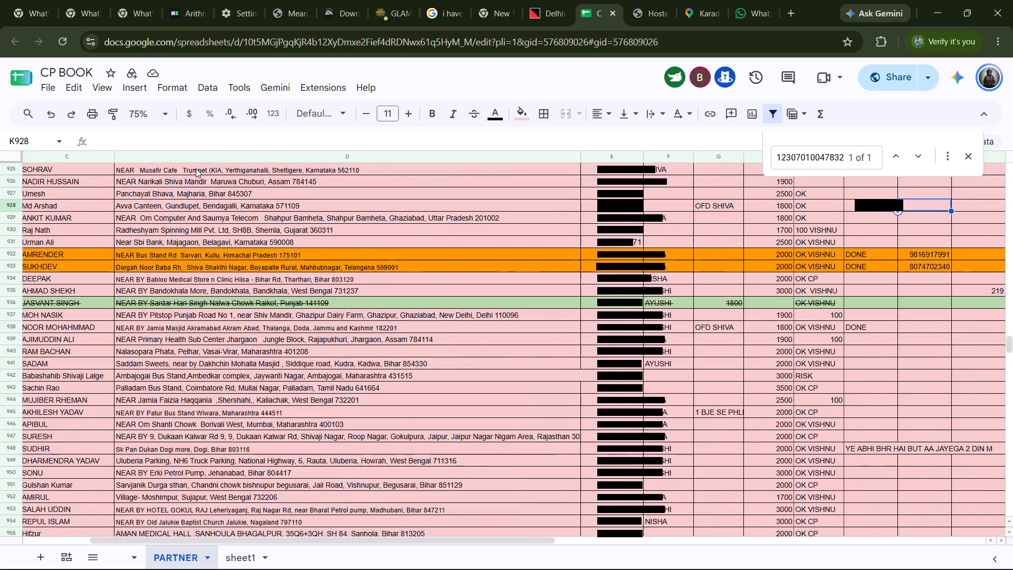
Examine row 928 back to its AWB, covering the amount, contact, address, name and date, and finish on the contact cell.
key(Left)
key(Left)
key(Left)
key(Left)
key(Left)
key(Left)
key(Left)
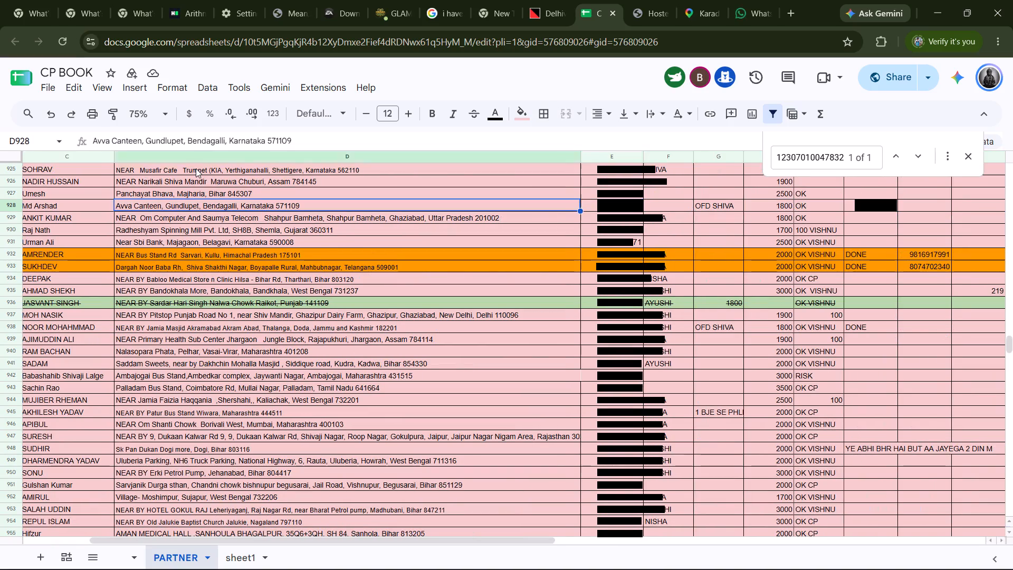
key(Left)
key(Right)
key(Right)
key(Right)
key(Left)
key(Left)
key(Left)
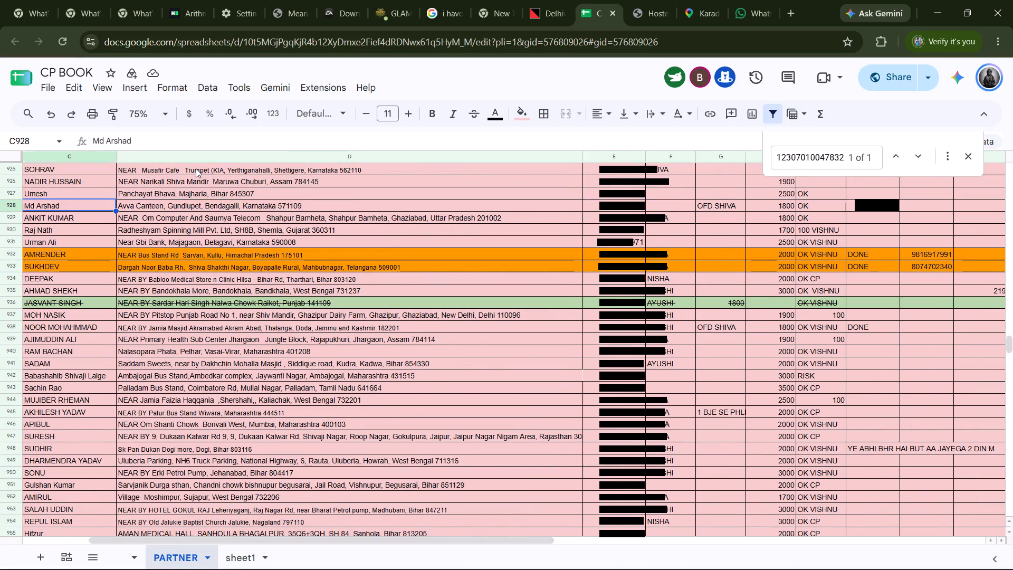
key(Left)
key(Left)
key(Right)
key(Right)
key(Right)
key(Right)
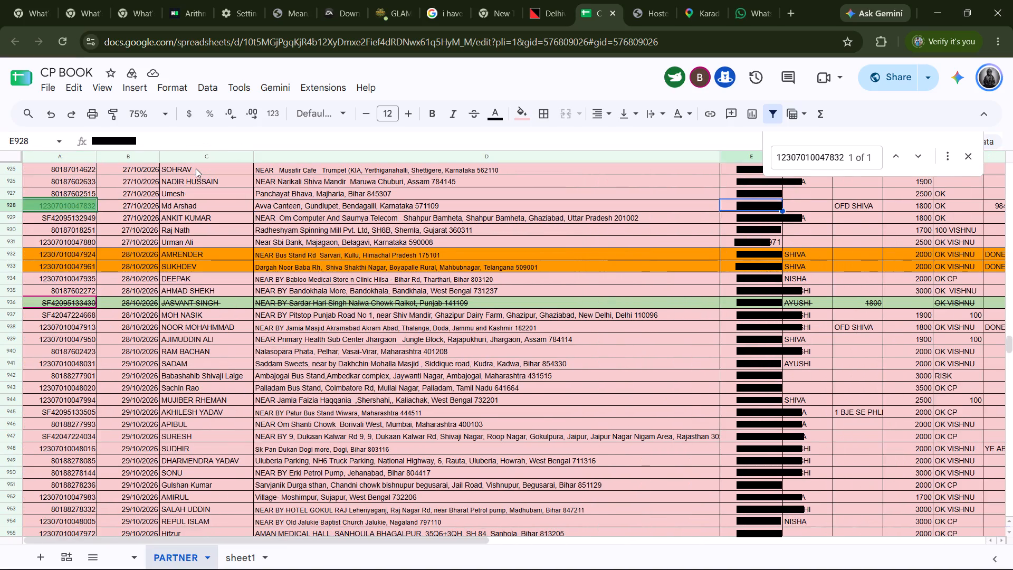
Go down the contact column from row 928 through the later orders to the end of the 02/11/2026 entries.
key(Down)
key(Down)
key(Down)
key(Down)
key(Down)
key(Down)
key(Down)
key(Down)
key(Down)
key(Down)
key(Down)
key(Down)
key(Down)
key(Down)
key(Down)
key(Down)
key(Down)
key(Down)
key(Down)
key(Down)
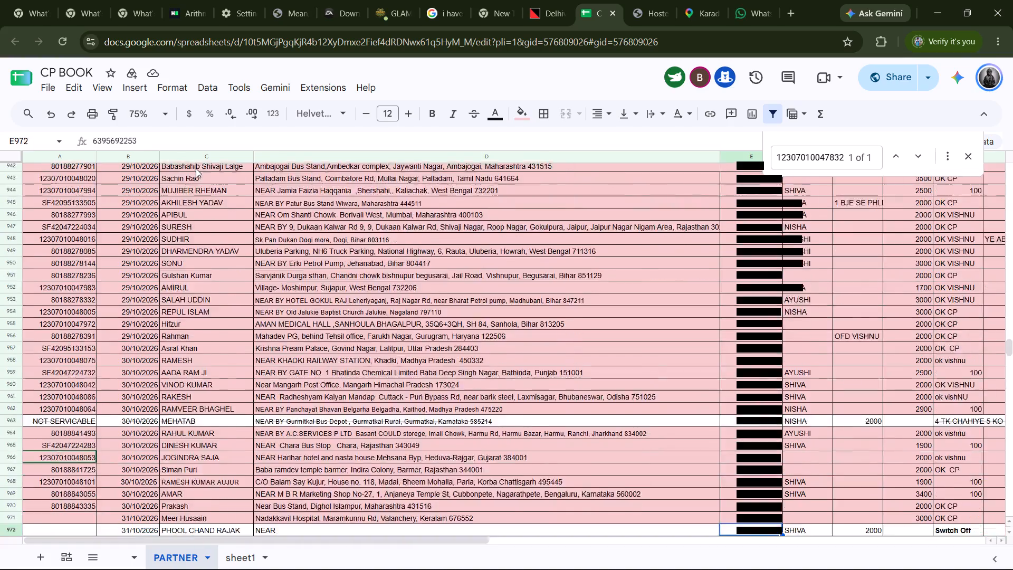
key(Up)
key(Up)
key(Up)
key(Up)
key(Up)
key(Up)
key(Up)
key(Up)
key(Up)
key(Up)
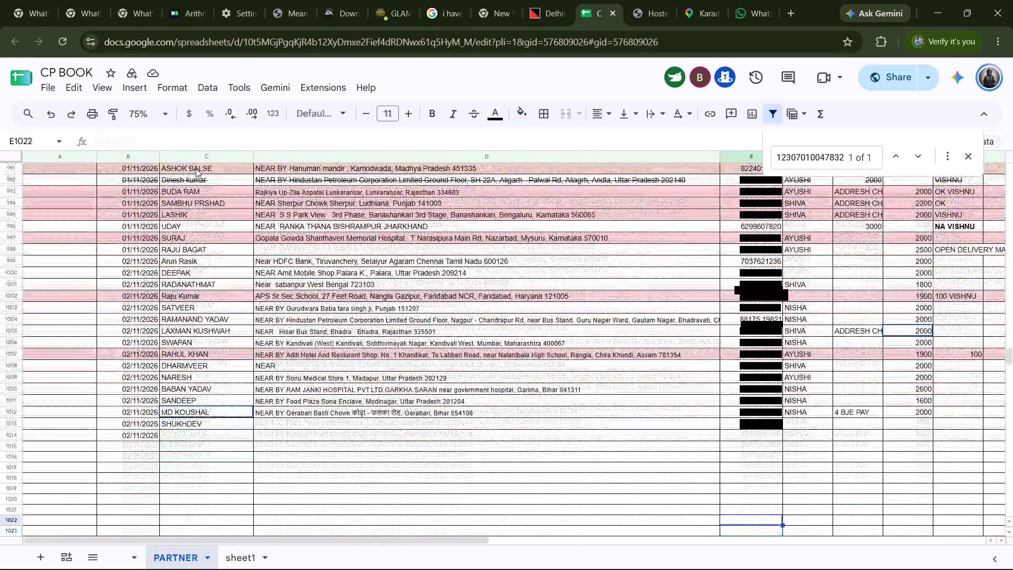
key(Down)
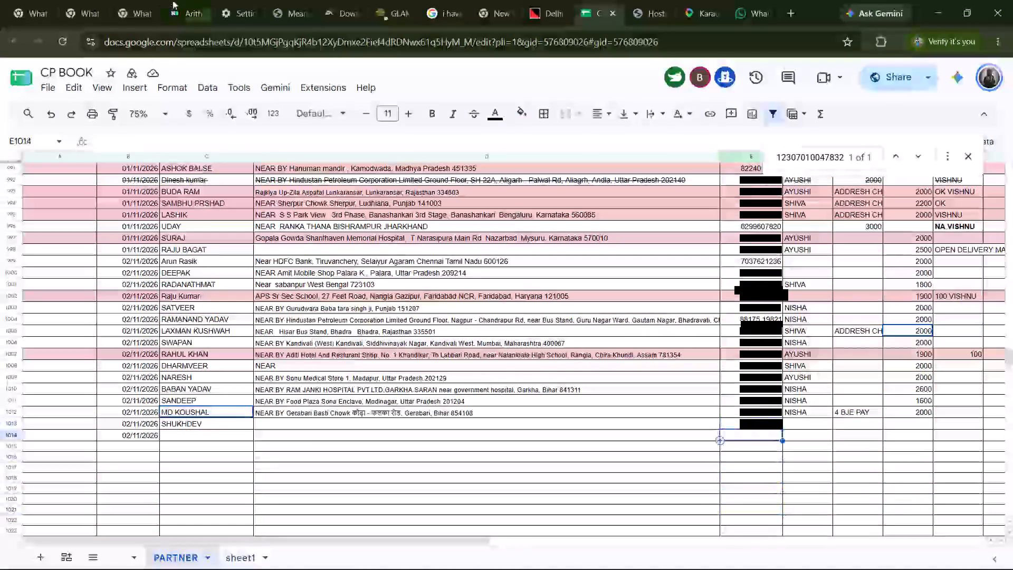
Switch to the voice clearity Connected Call page and select the caller number of the connected call.
click(653, 10)
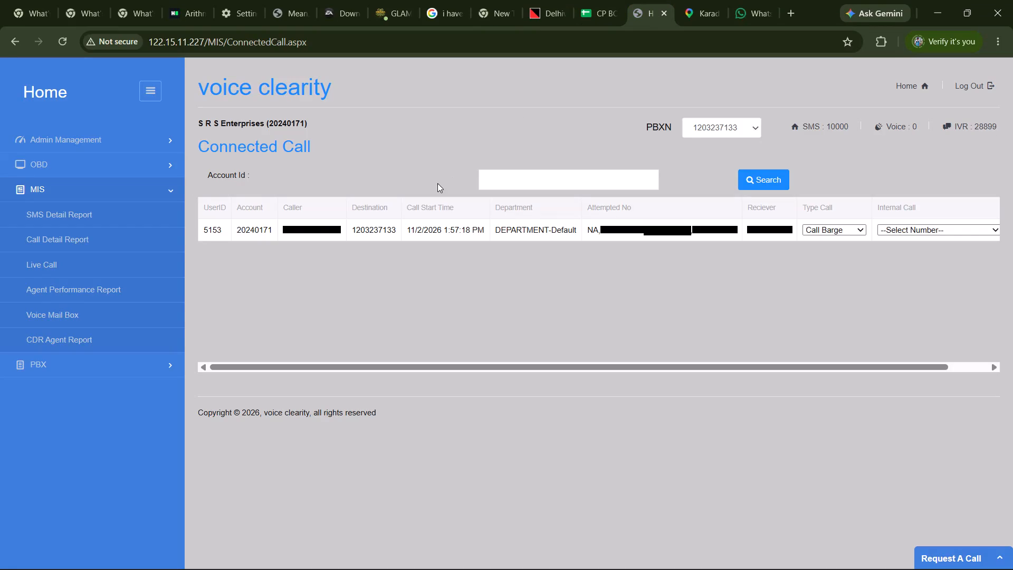
double_click(315, 229)
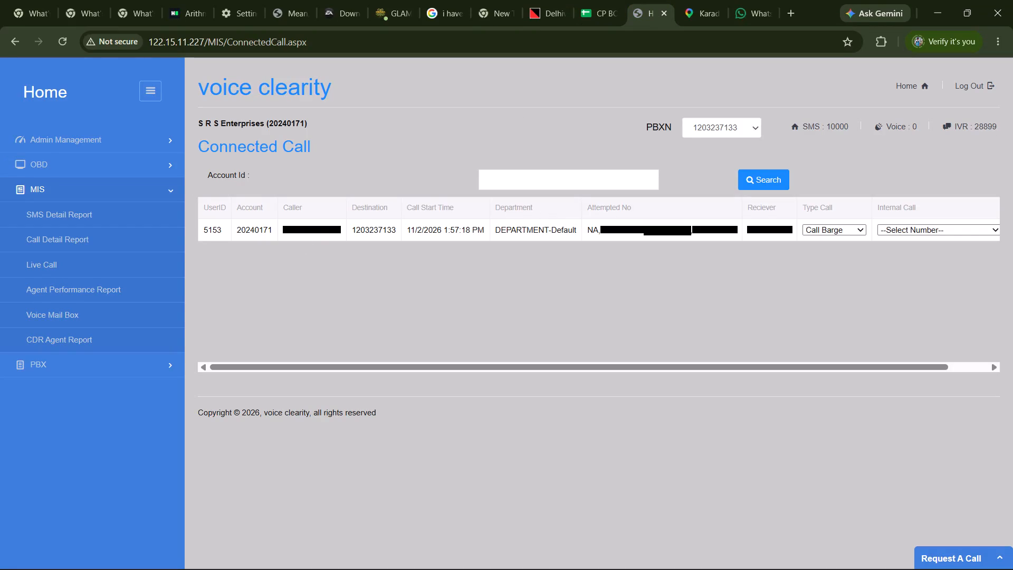
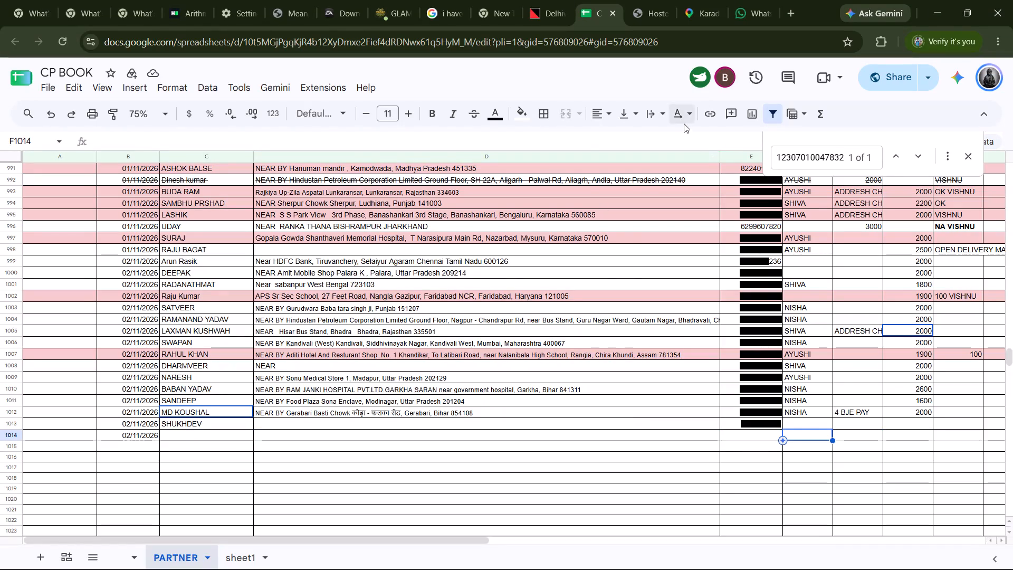
Switch to the voice clearity portal and check the connected live calls.
click(652, 9)
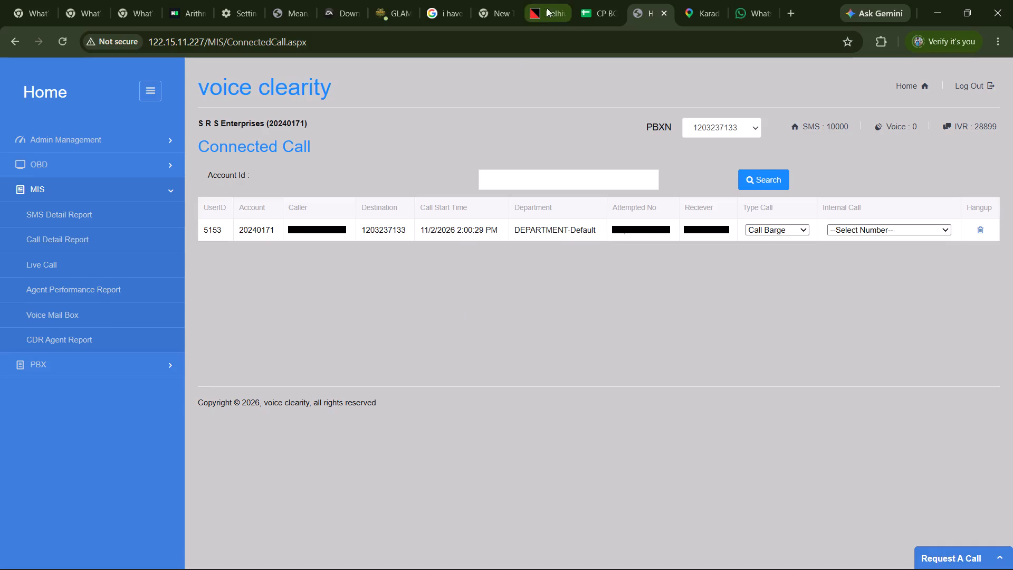
Switch to the CP BOOK sheet and examine the 02/11/2026 order in row 1008 across its agent, name, address and contact cells.
click(590, 15)
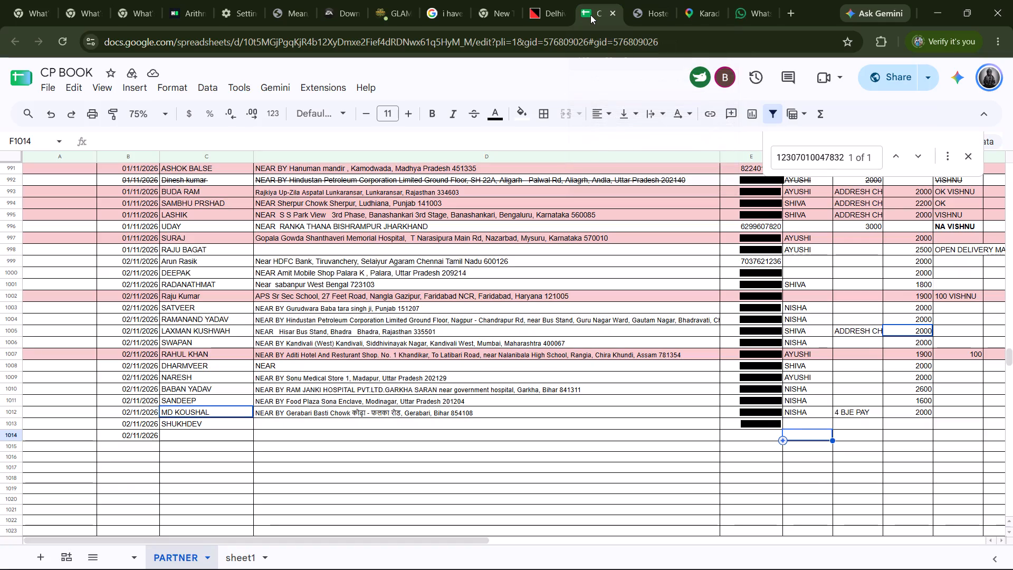
key(Up)
key(Up)
key(Up)
key(Up)
key(Up)
key(Up)
key(Down)
key(Down)
key(Up)
key(Up)
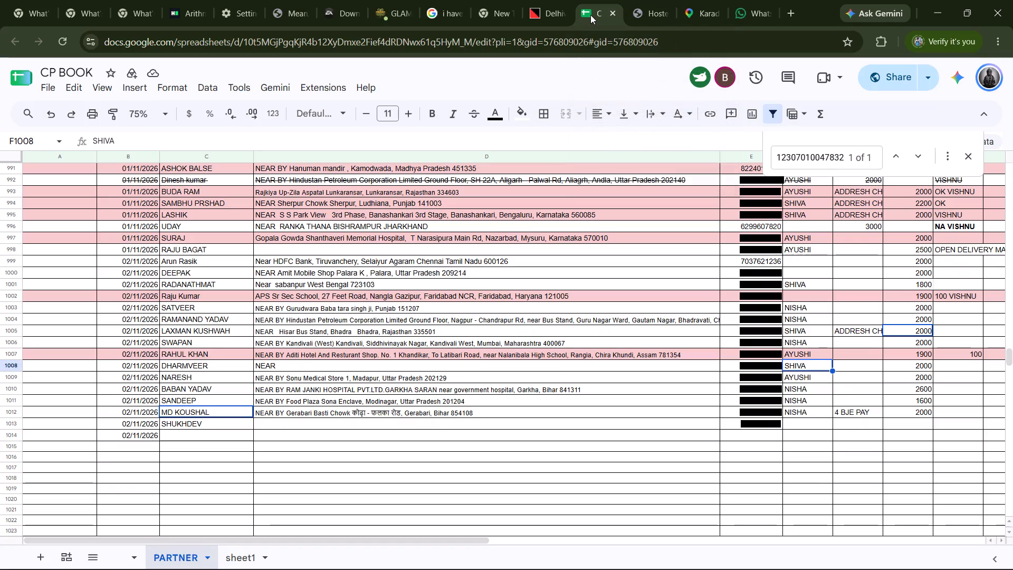
key(Left)
key(Left)
key(Left)
key(Right)
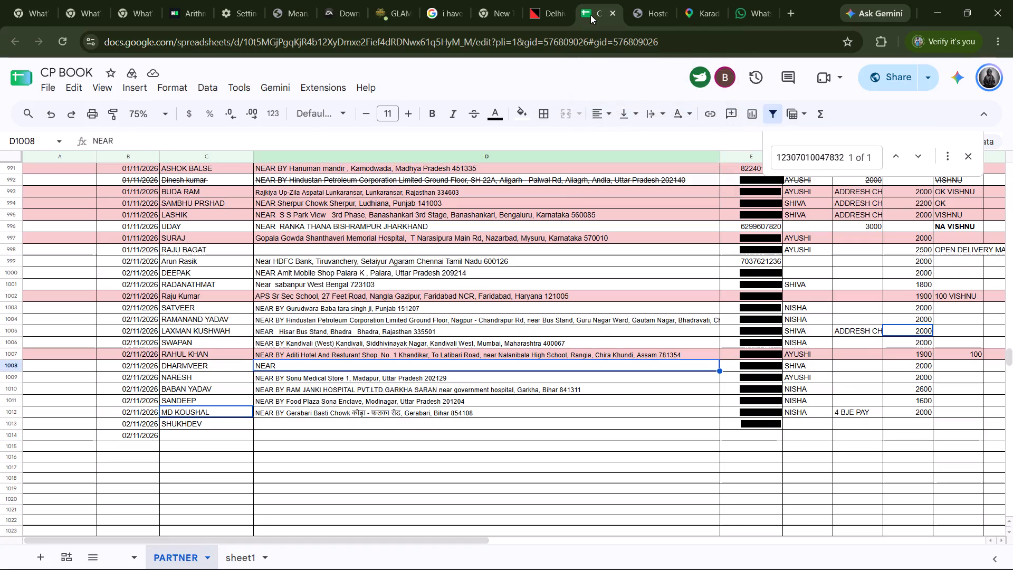
key(Right)
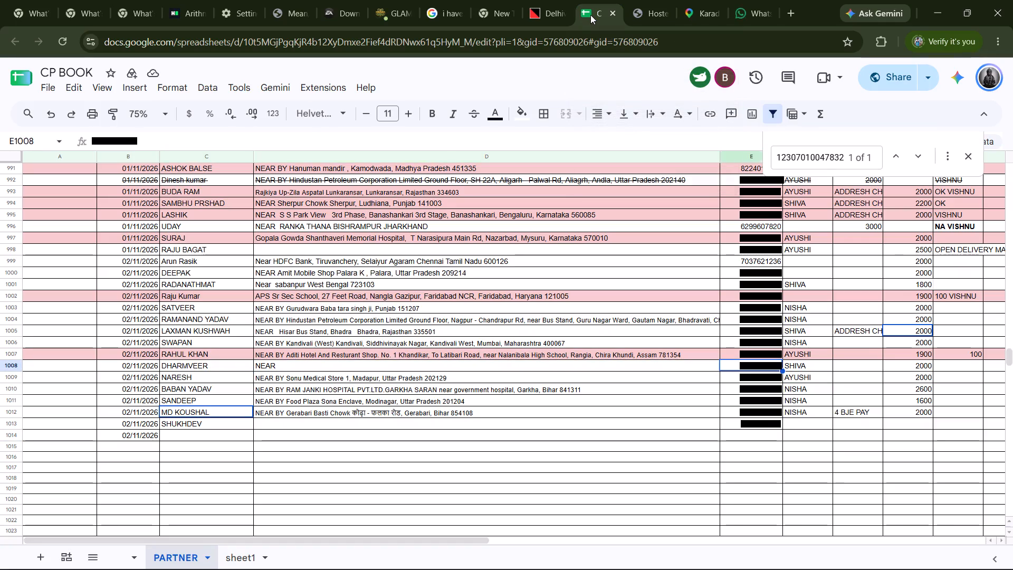
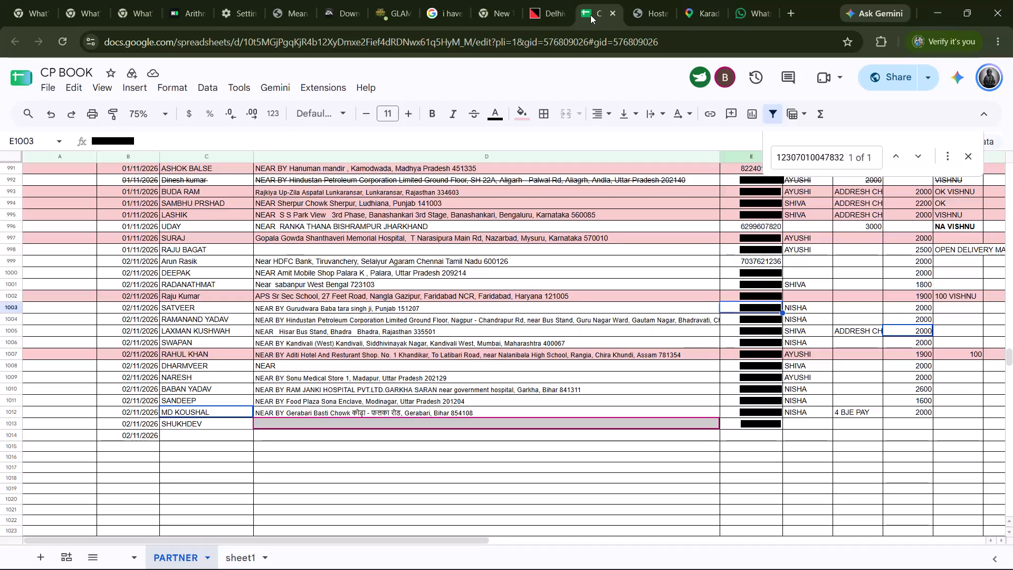
Examine the contact cells of the 02/11/2026 and 01/11/2026 orders from row 1003 back to row 992.
key(Up)
key(Up)
key(Up)
key(Up)
key(Up)
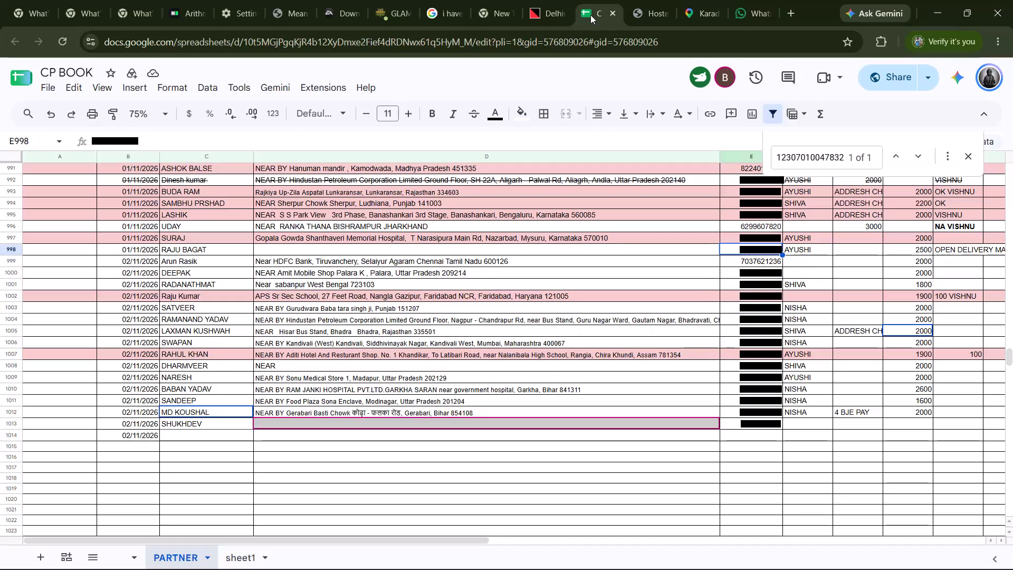
key(Up)
key(Up)
key(Up)
key(Up)
key(Up)
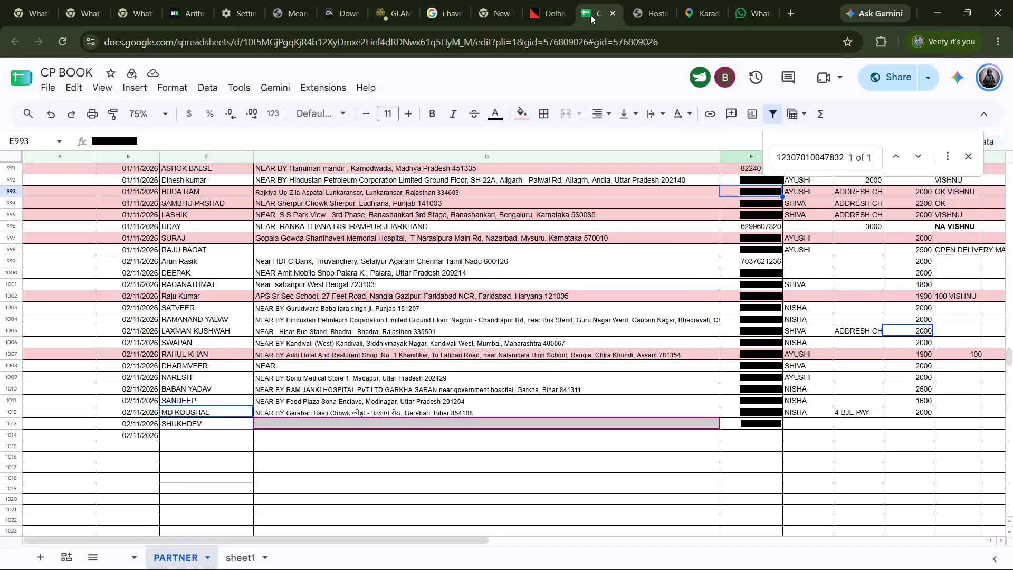
key(Up)
Examine the contact cells of the orders from row 992 forward to the 02/11/2026 order in row 1013.
key(Down)
key(Down)
key(Down)
key(Down)
key(Down)
key(Down)
key(Down)
key(Down)
key(Down)
key(Down)
key(Down)
key(Down)
key(Down)
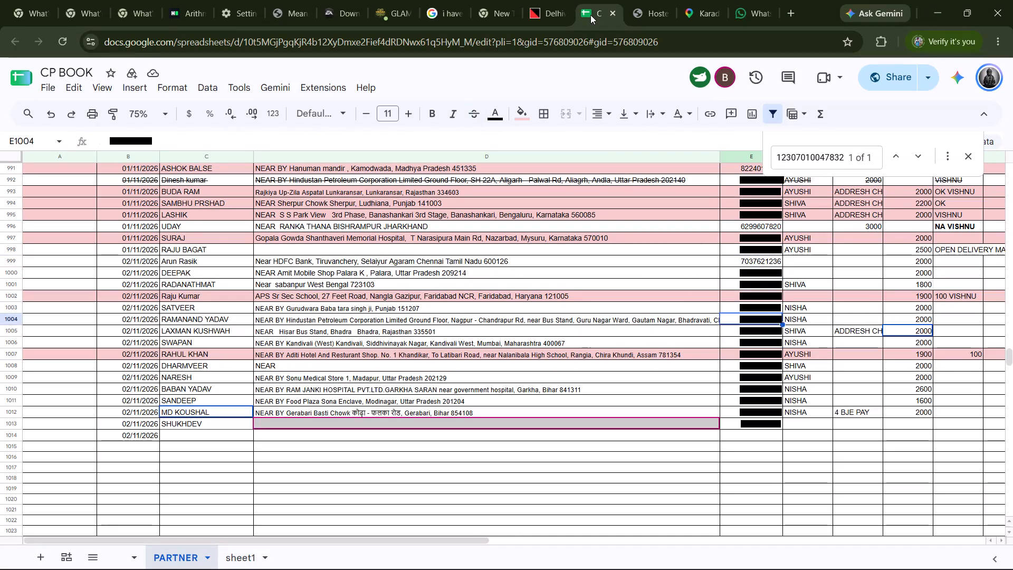
key(Down)
key(Down)
key(Down)
key(Down)
key(Down)
key(Down)
key(Down)
key(Down)
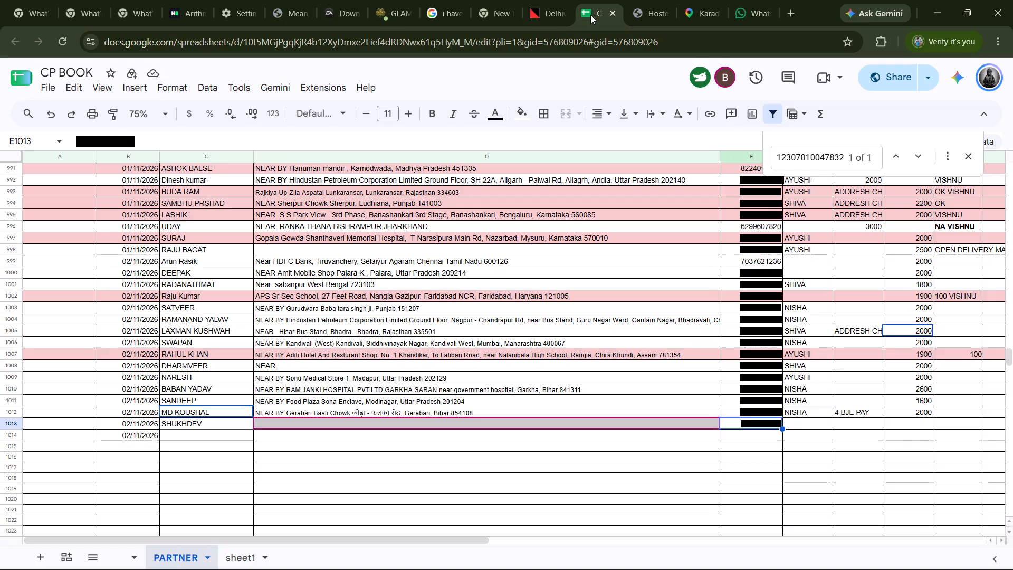
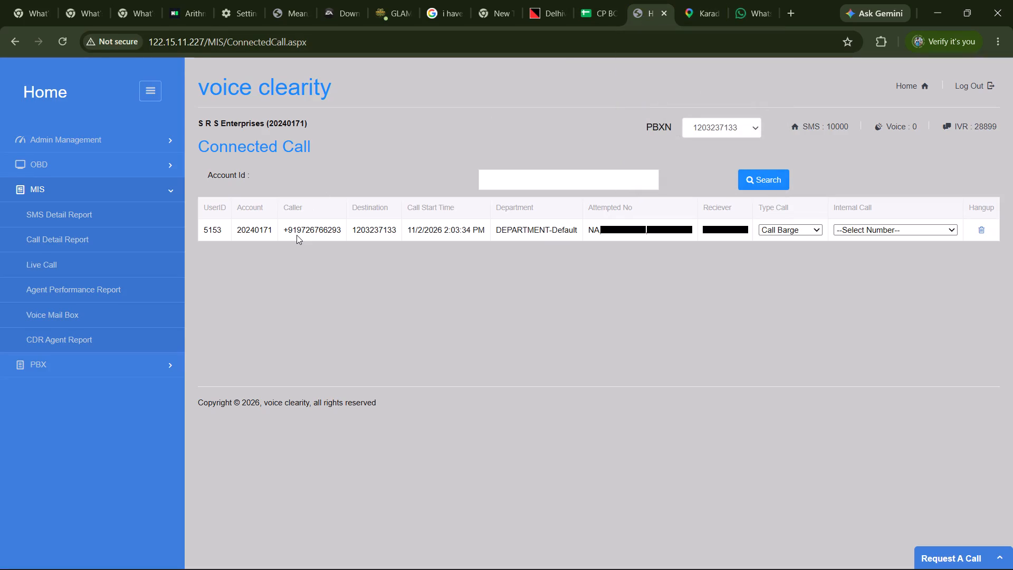
Copy the caller's number, without the plus sign, from the live call in the Connected Call list.
double_click(309, 228)
key(ctrl+c)
key(ctrl+c)
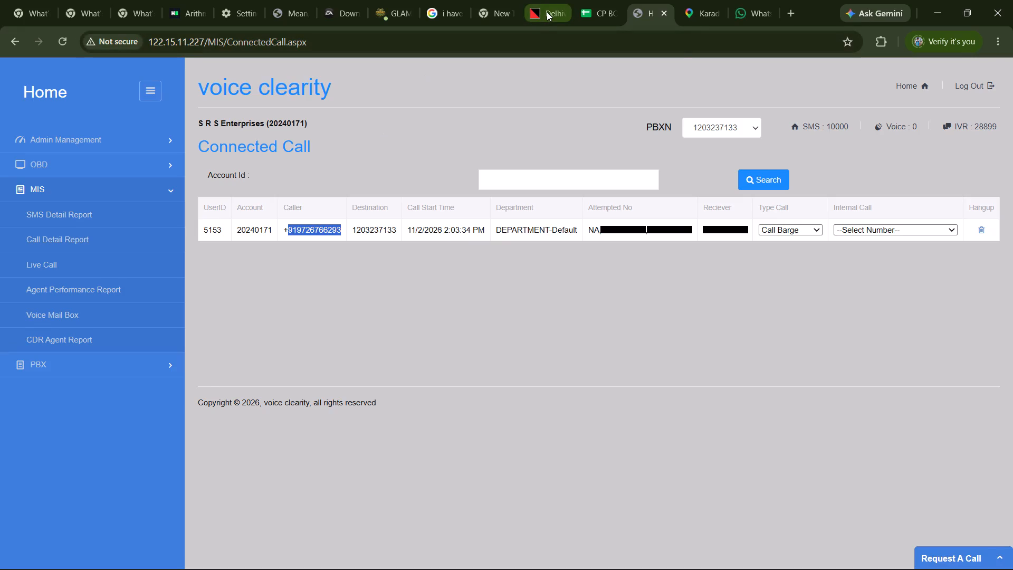
Return to the CP BOOK sheet and look across the unfilled 02/11/2026 entry in row 1014.
click(547, 12)
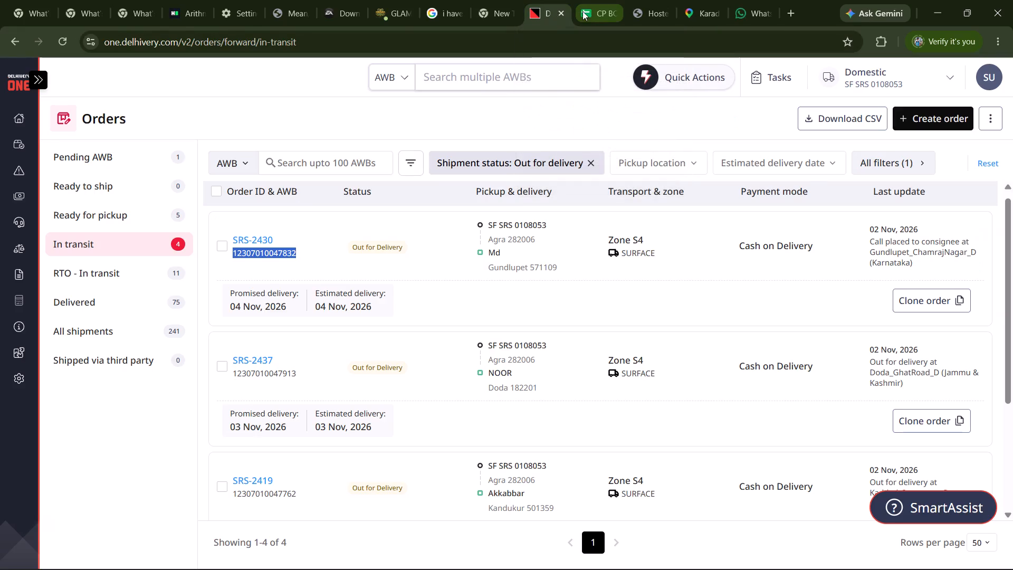
click(591, 11)
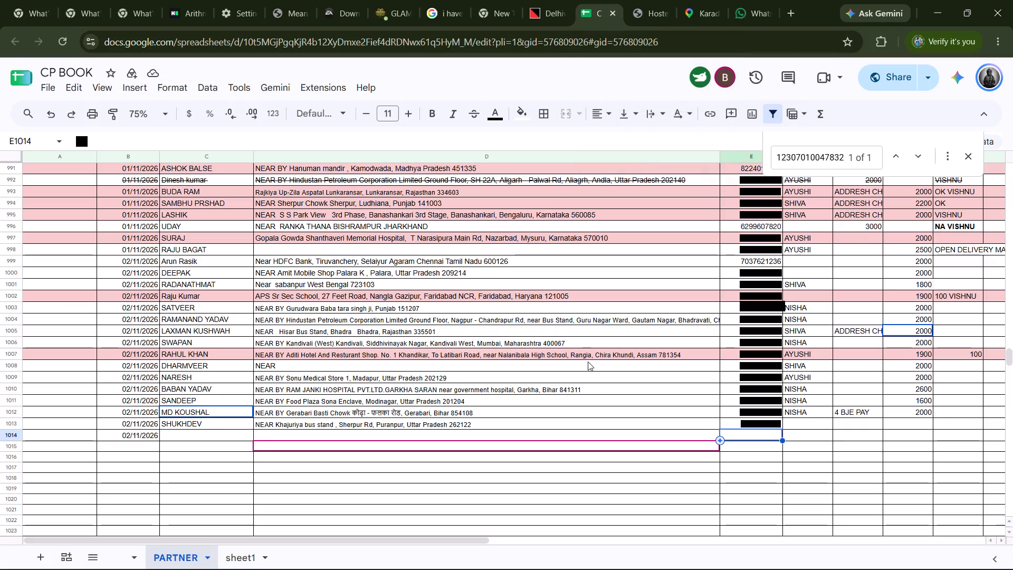
key(Left)
key(Left)
key(Left)
key(Right)
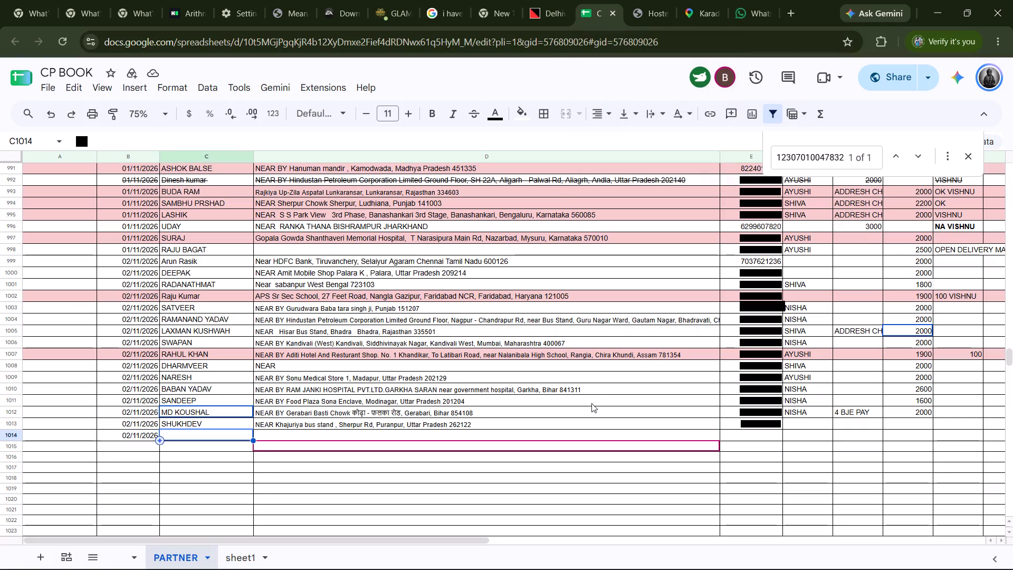
key(Right)
key(Right)
key(Right)
key(Right)
key(Left)
key(Left)
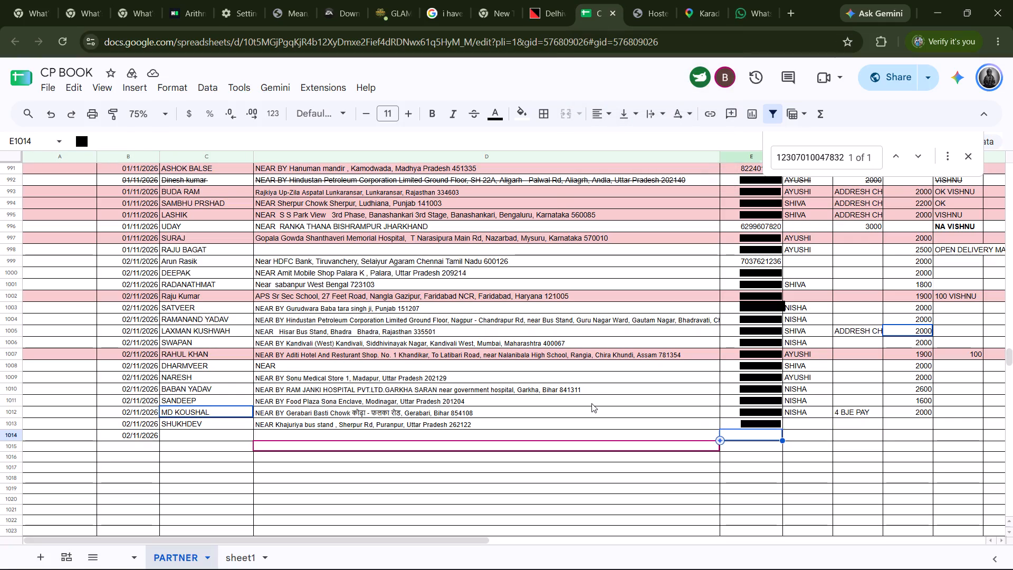
Examine the amount column of the November orders from row 1013 up to the Nov 2026 heading.
key(Up)
key(Right)
key(Right)
key(Right)
key(Up)
key(Up)
key(Up)
key(Up)
key(Up)
key(Up)
key(Up)
key(Up)
key(Up)
key(Up)
key(Up)
key(Up)
key(Up)
key(Up)
key(Up)
key(Up)
key(Up)
key(Up)
key(Up)
key(Up)
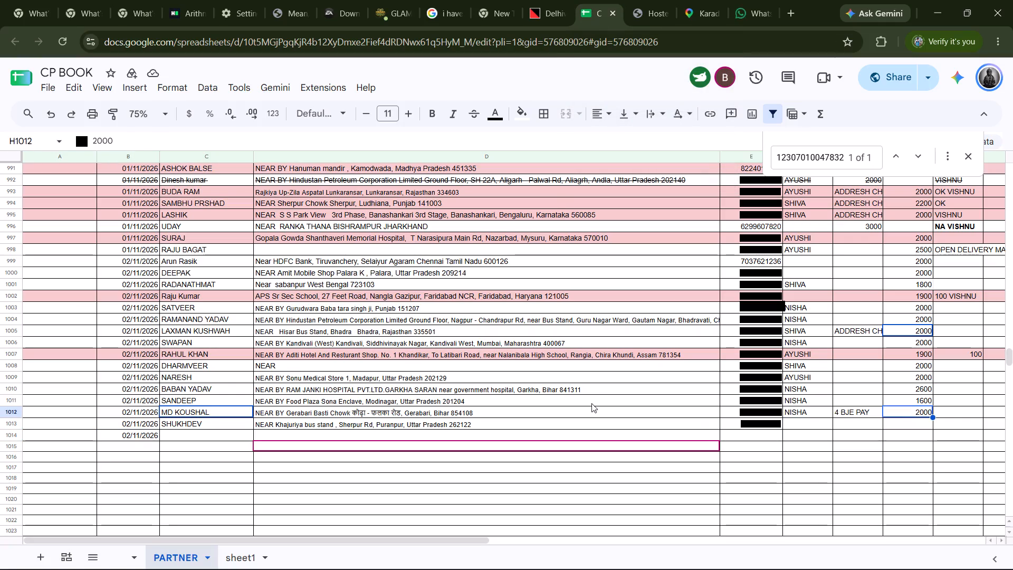
key(Up)
key(Up)
key(Up)
key(Up)
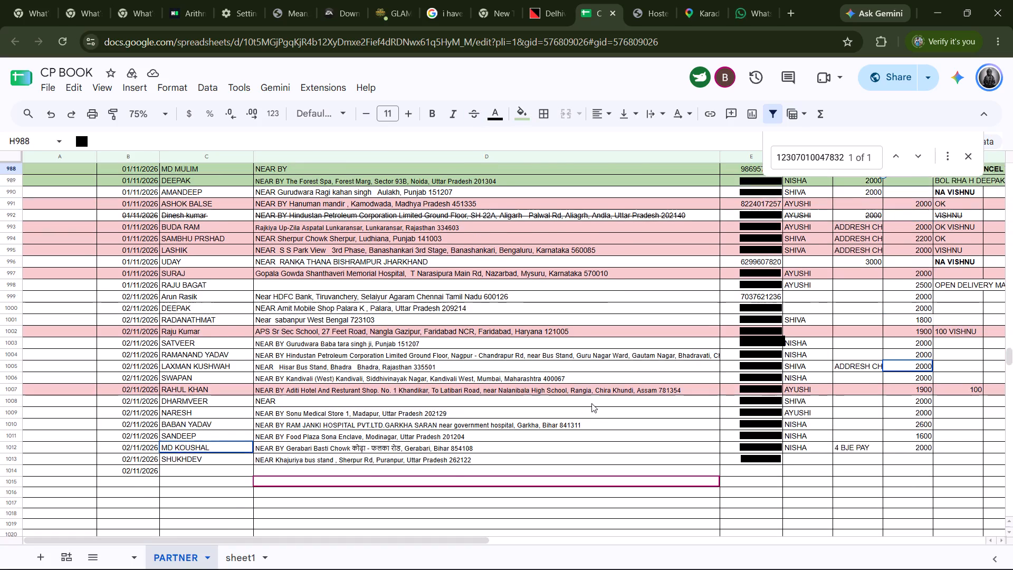
key(Up)
key(Up)
key(Down)
key(Down)
key(Up)
key(Up)
key(Up)
key(Up)
key(Up)
key(Up)
key(Up)
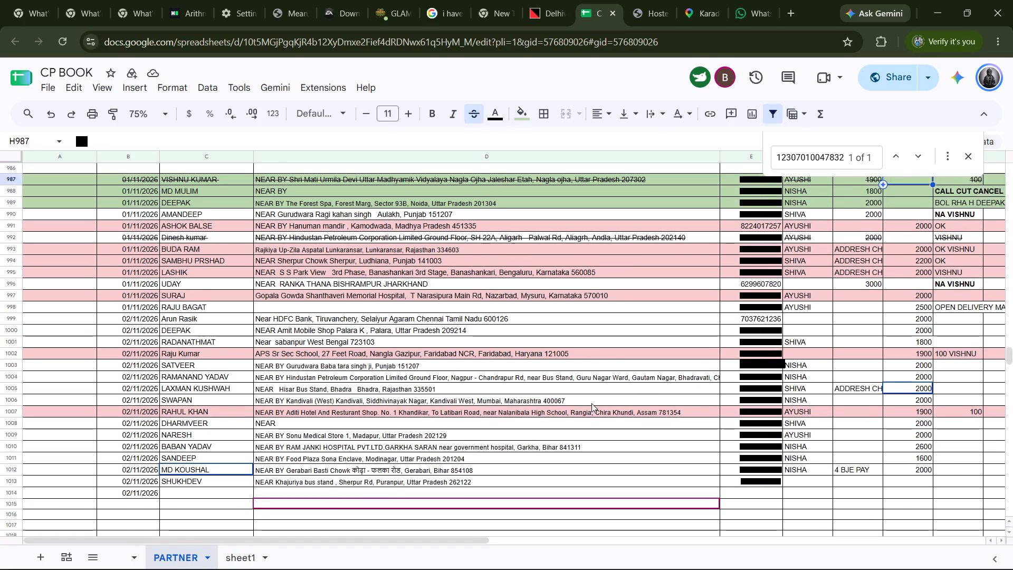
key(Down)
key(Down)
key(Down)
key(Down)
key(Down)
key(Left)
key(Left)
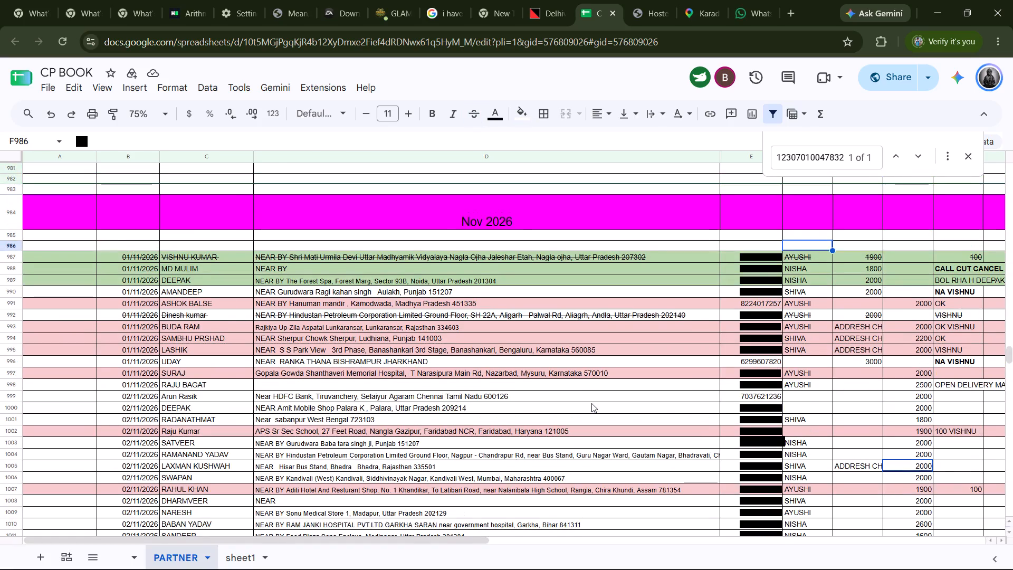
Examine the agent column from row 986 down to row 1000, and row 999's name, address and contact cells.
key(Down)
key(Down)
key(Down)
key(Down)
key(Down)
key(Down)
key(Down)
key(Down)
key(Down)
key(Down)
key(Down)
key(Down)
key(Down)
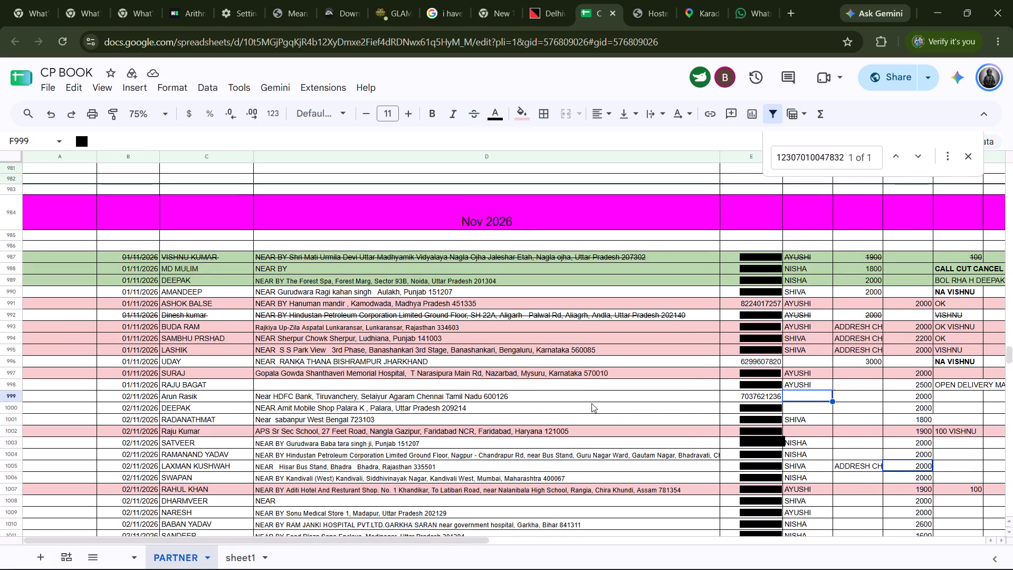
key(Down)
key(Left)
key(Left)
key(Left)
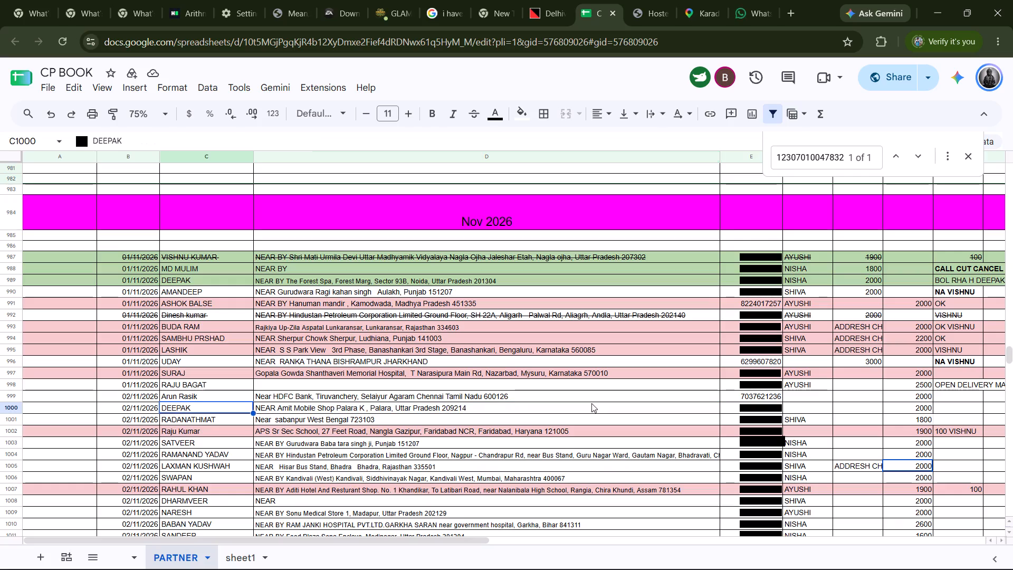
key(Up)
key(Left)
key(Right)
key(Right)
key(Right)
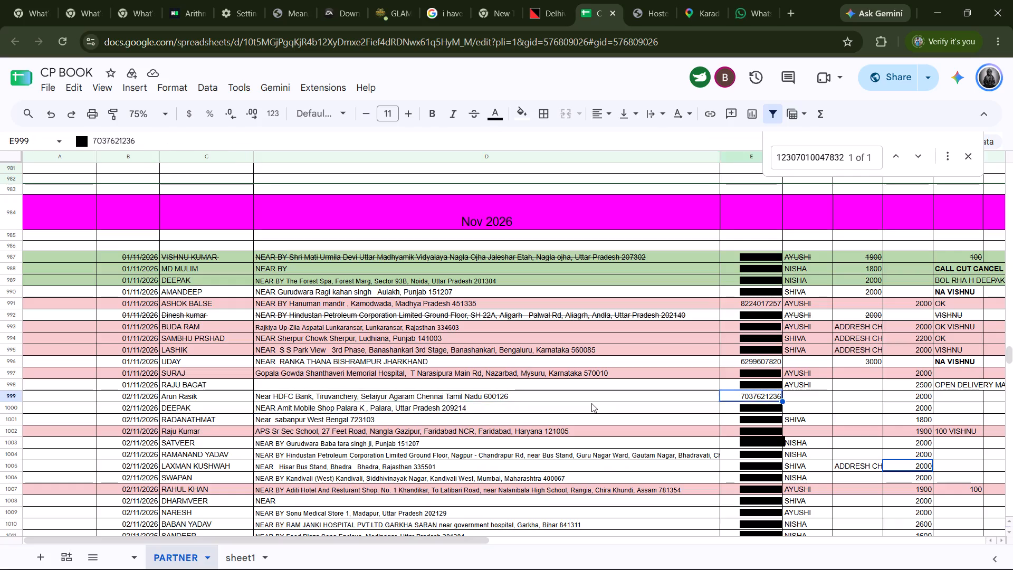
Examine the agent column of the 02/11/2026 orders from row 999 down to the unfilled entry in row 1014.
key(Right)
key(Down)
key(Down)
key(Down)
key(Down)
key(Down)
key(Down)
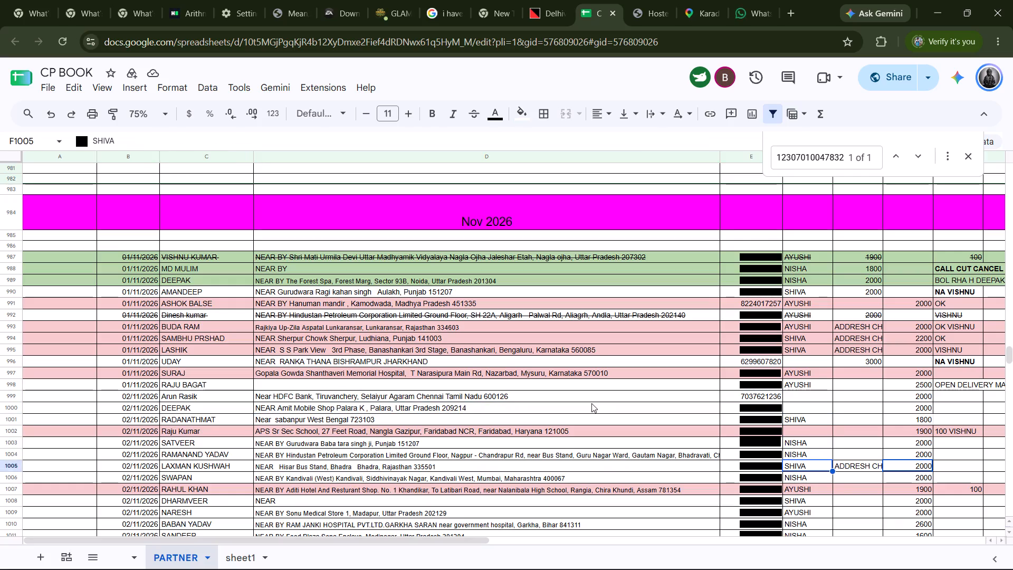
key(Down)
key(Down)
key(Down)
key(Down)
key(Down)
key(Down)
key(Down)
key(Down)
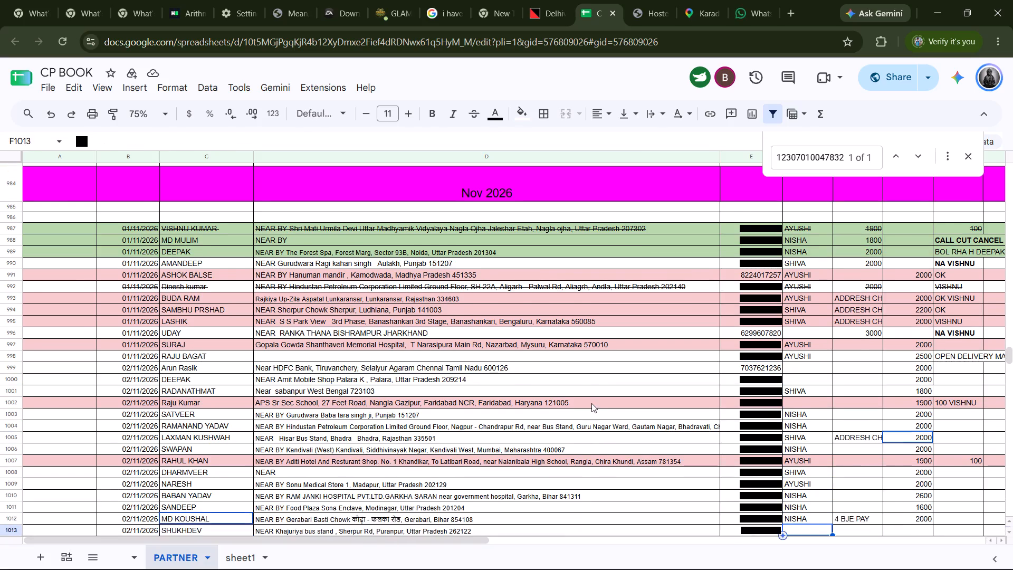
key(Down)
key(Down)
key(Up)
key(Up)
key(Left)
key(Down)
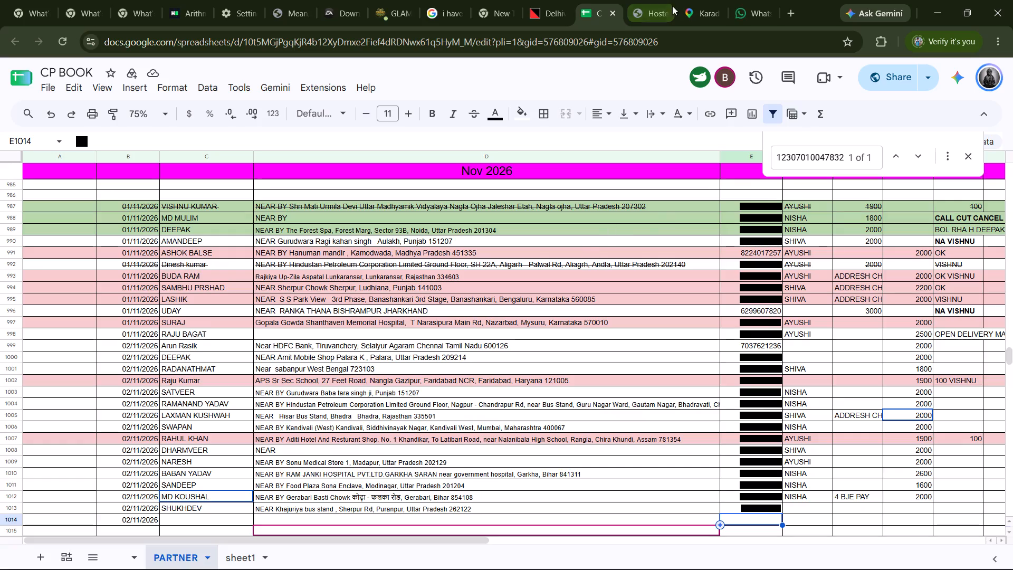
Copy the caller number of the 2:03:34 PM call from the Connected Call list and return to the CP BOOK sheet.
click(647, 8)
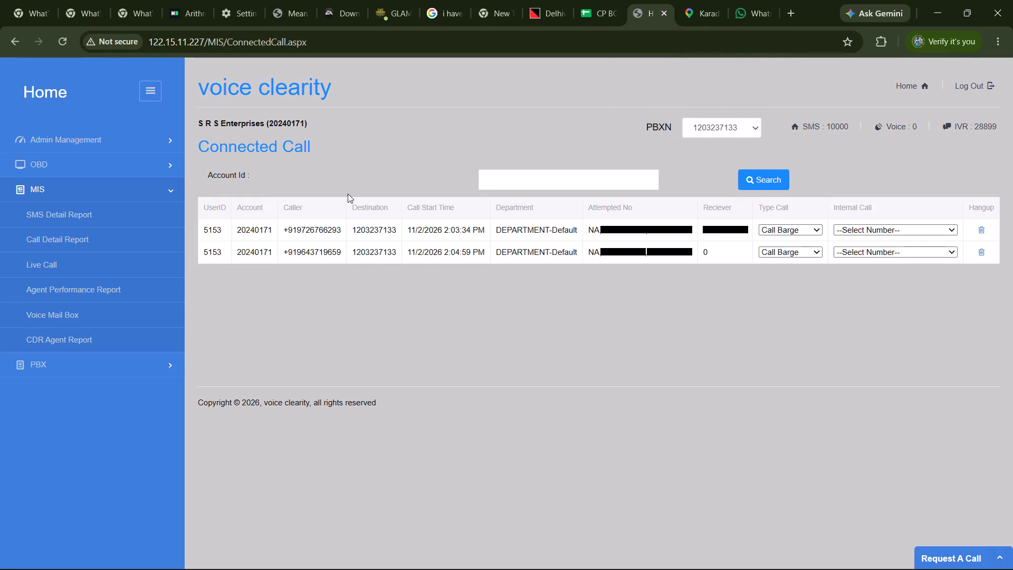
double_click(317, 225)
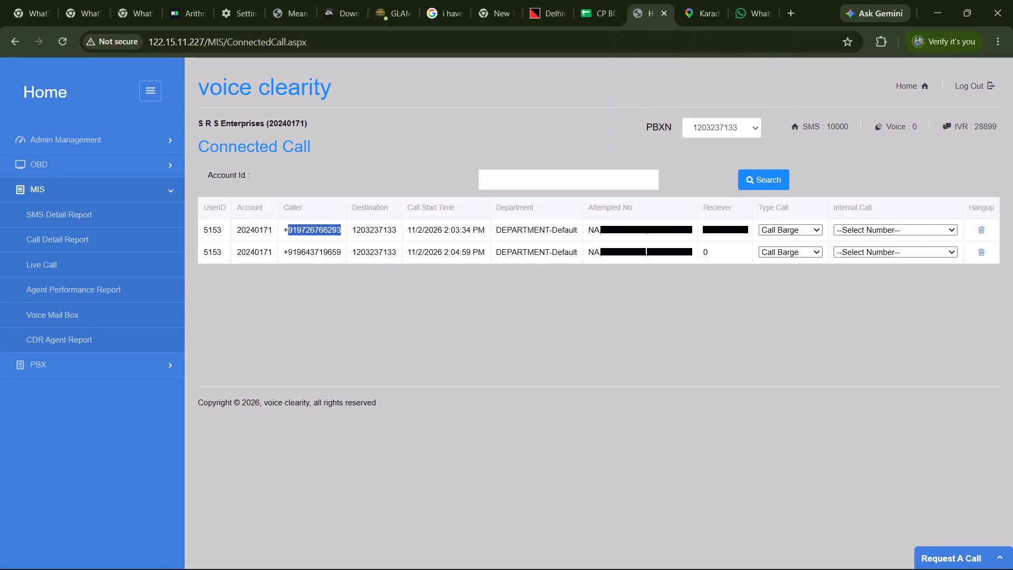
key(ctrl+c)
key(ctrl+c)
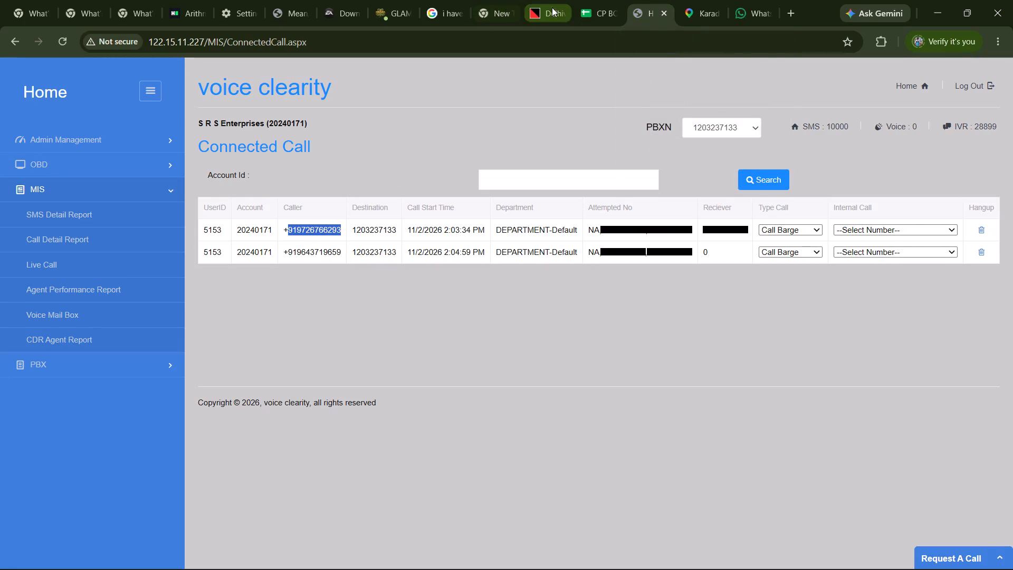
click(580, 14)
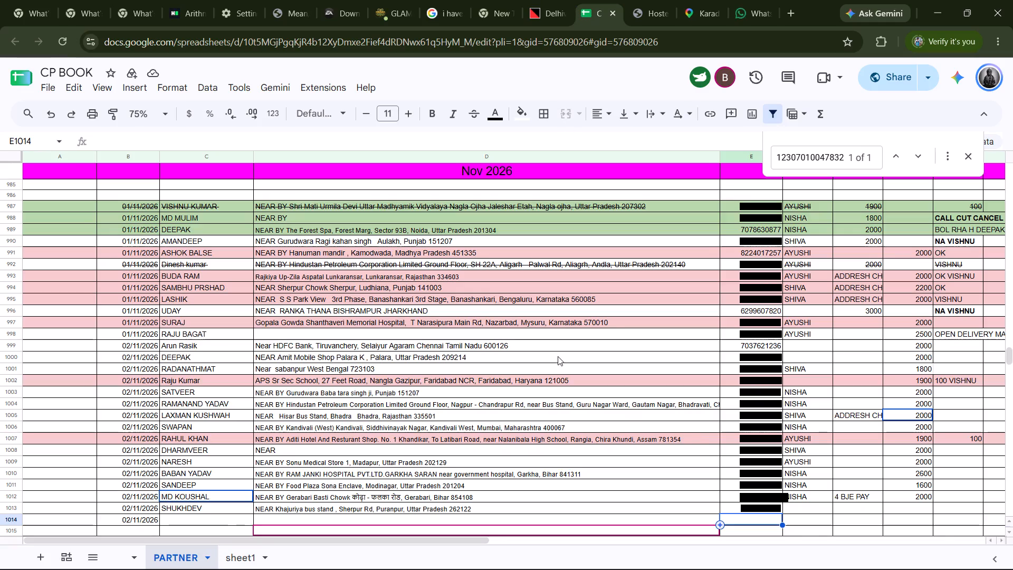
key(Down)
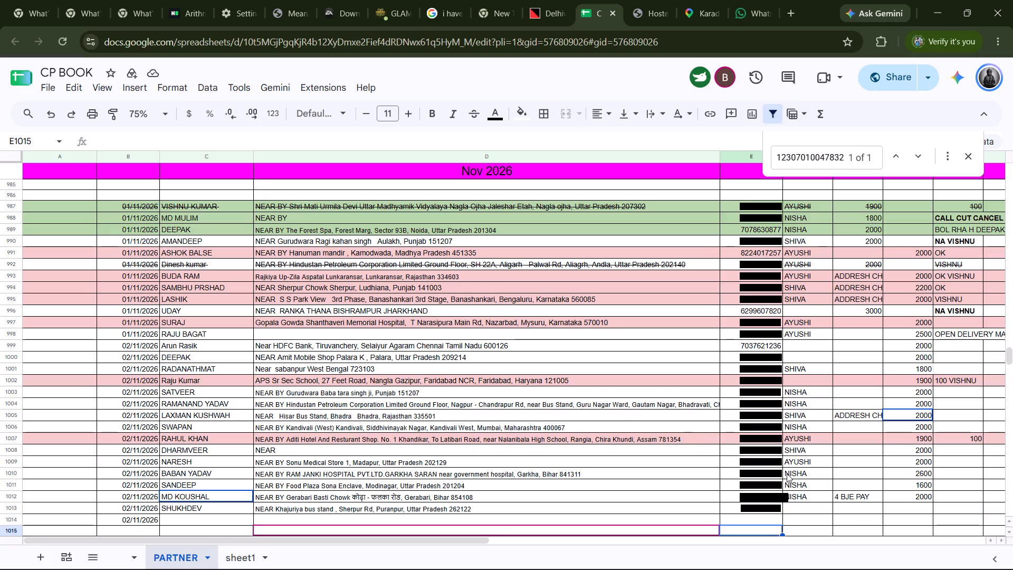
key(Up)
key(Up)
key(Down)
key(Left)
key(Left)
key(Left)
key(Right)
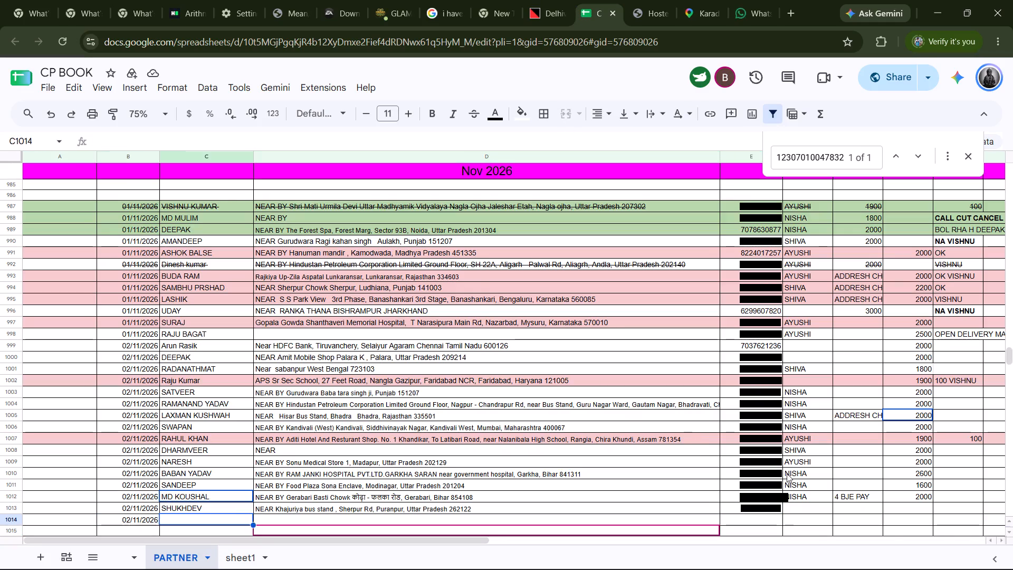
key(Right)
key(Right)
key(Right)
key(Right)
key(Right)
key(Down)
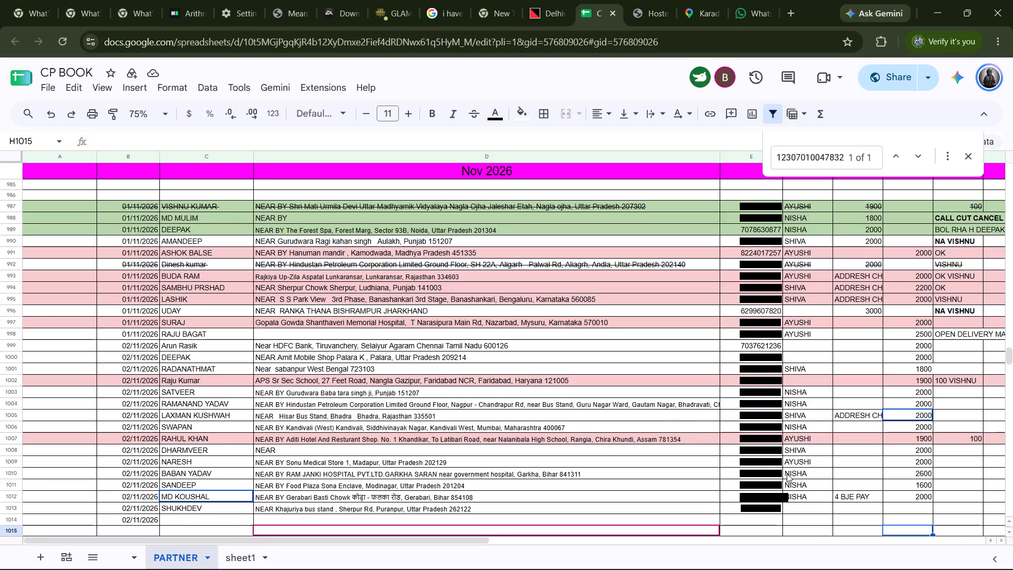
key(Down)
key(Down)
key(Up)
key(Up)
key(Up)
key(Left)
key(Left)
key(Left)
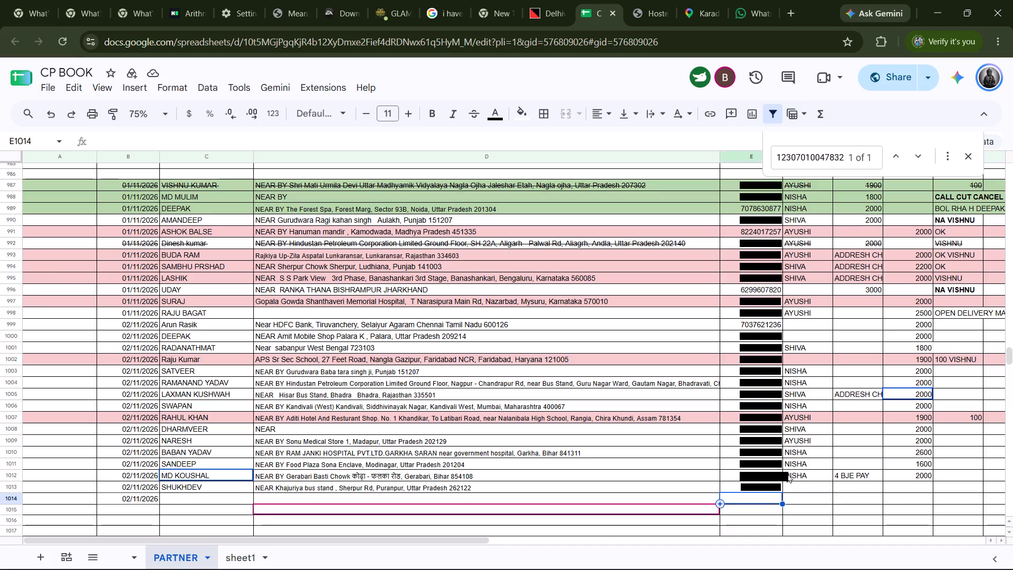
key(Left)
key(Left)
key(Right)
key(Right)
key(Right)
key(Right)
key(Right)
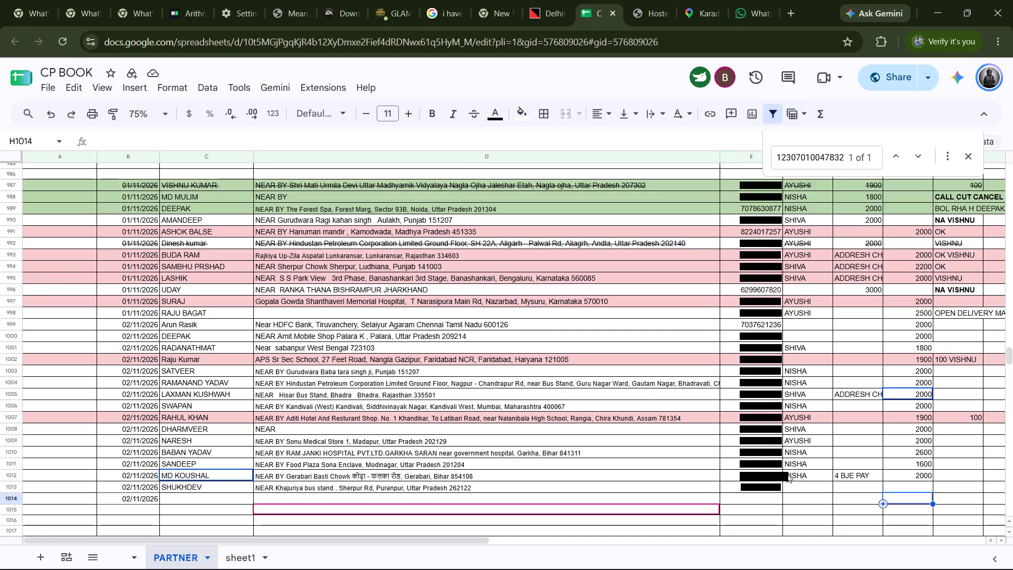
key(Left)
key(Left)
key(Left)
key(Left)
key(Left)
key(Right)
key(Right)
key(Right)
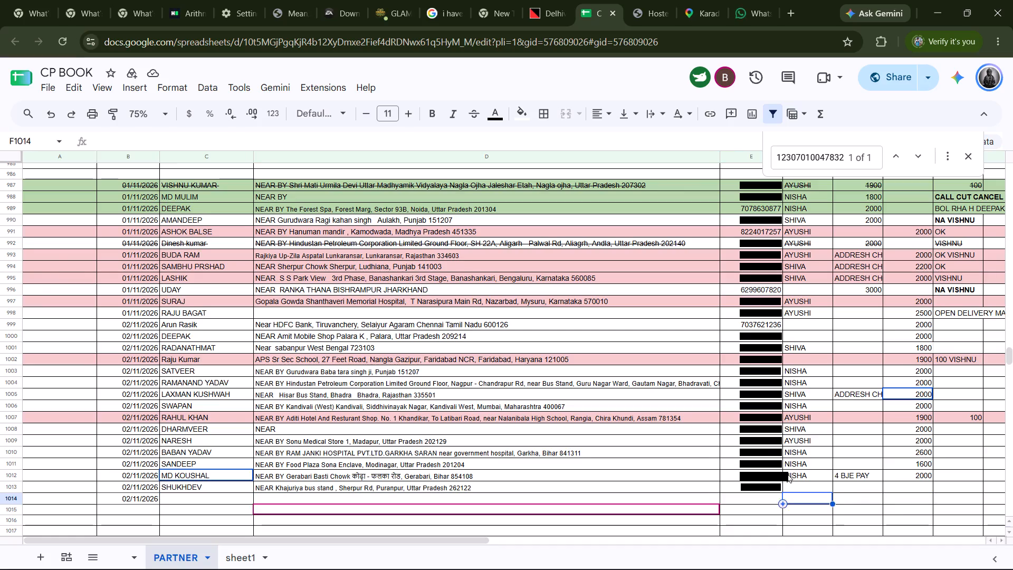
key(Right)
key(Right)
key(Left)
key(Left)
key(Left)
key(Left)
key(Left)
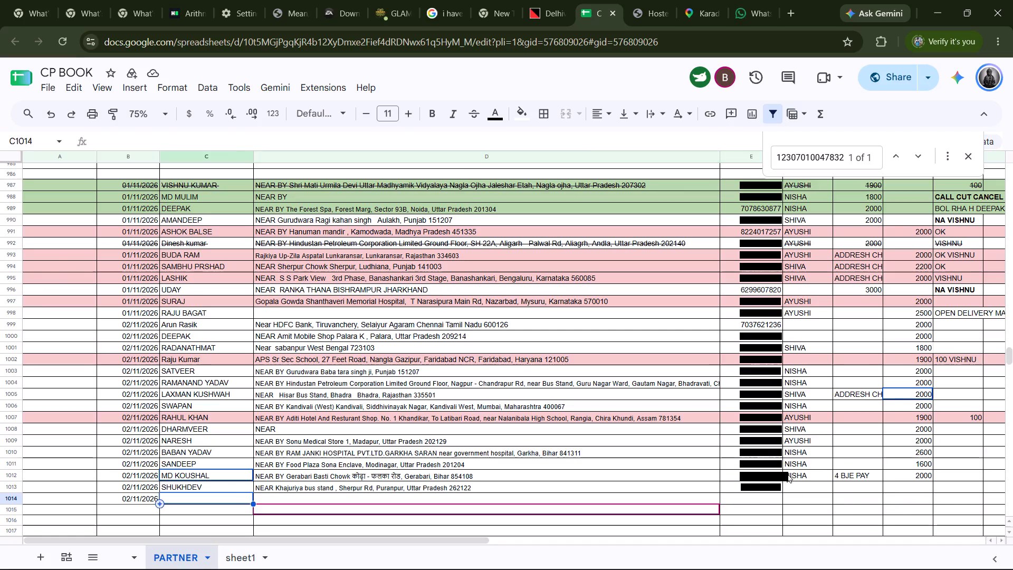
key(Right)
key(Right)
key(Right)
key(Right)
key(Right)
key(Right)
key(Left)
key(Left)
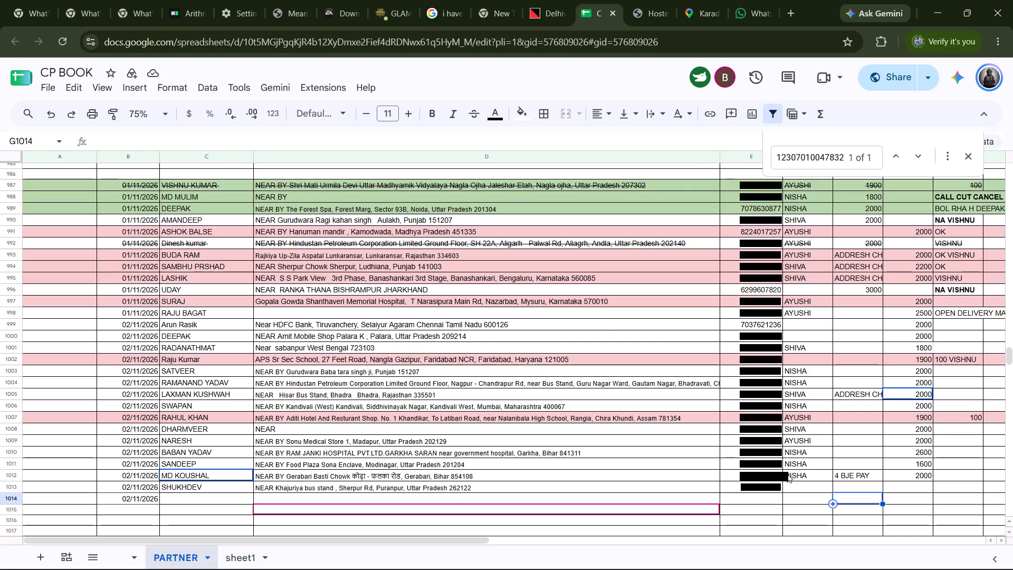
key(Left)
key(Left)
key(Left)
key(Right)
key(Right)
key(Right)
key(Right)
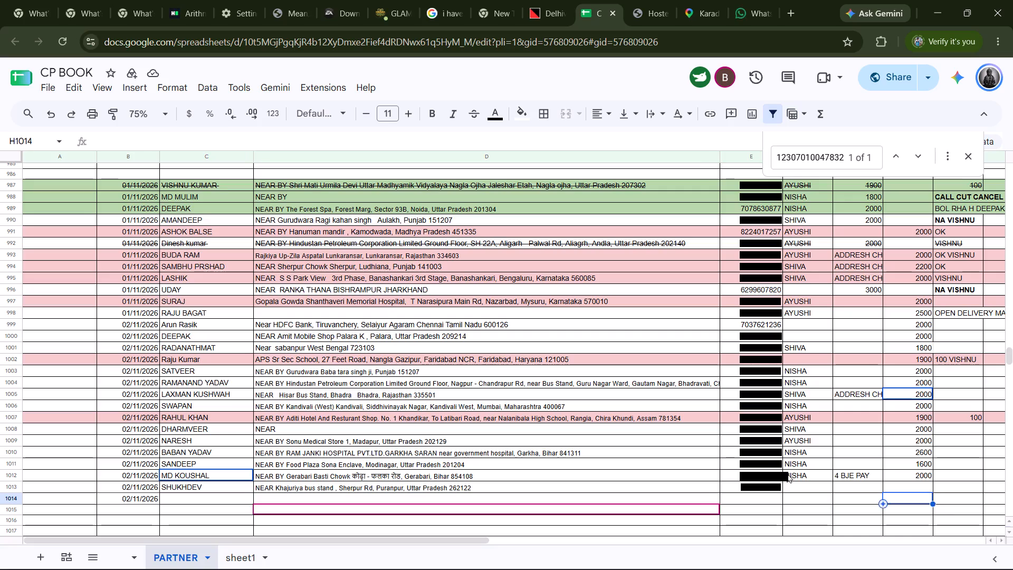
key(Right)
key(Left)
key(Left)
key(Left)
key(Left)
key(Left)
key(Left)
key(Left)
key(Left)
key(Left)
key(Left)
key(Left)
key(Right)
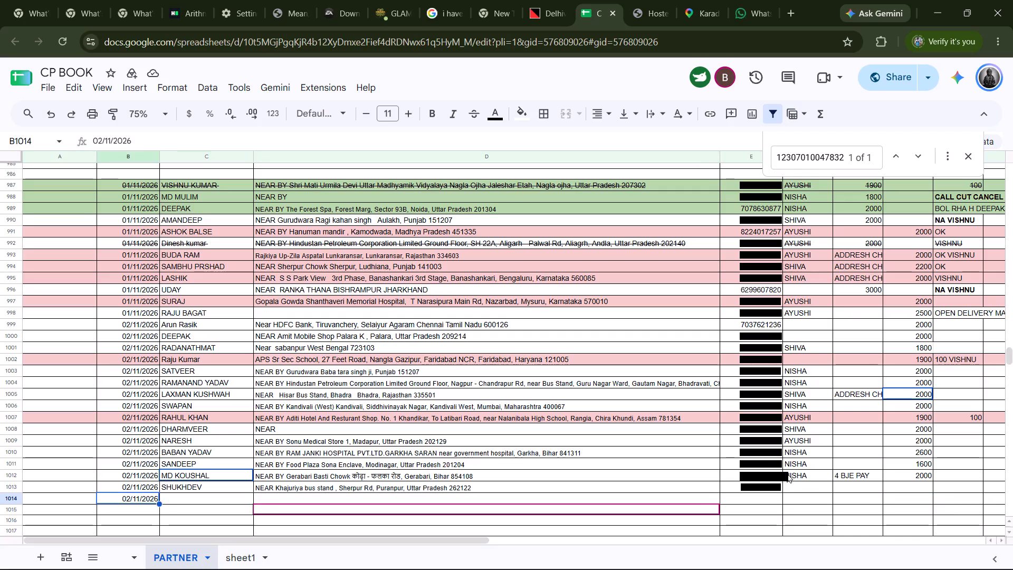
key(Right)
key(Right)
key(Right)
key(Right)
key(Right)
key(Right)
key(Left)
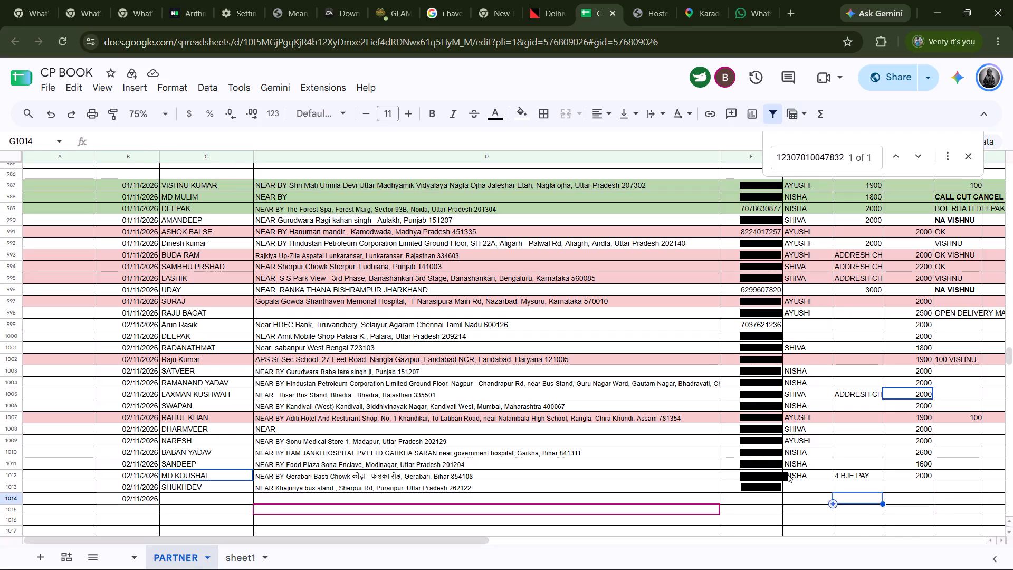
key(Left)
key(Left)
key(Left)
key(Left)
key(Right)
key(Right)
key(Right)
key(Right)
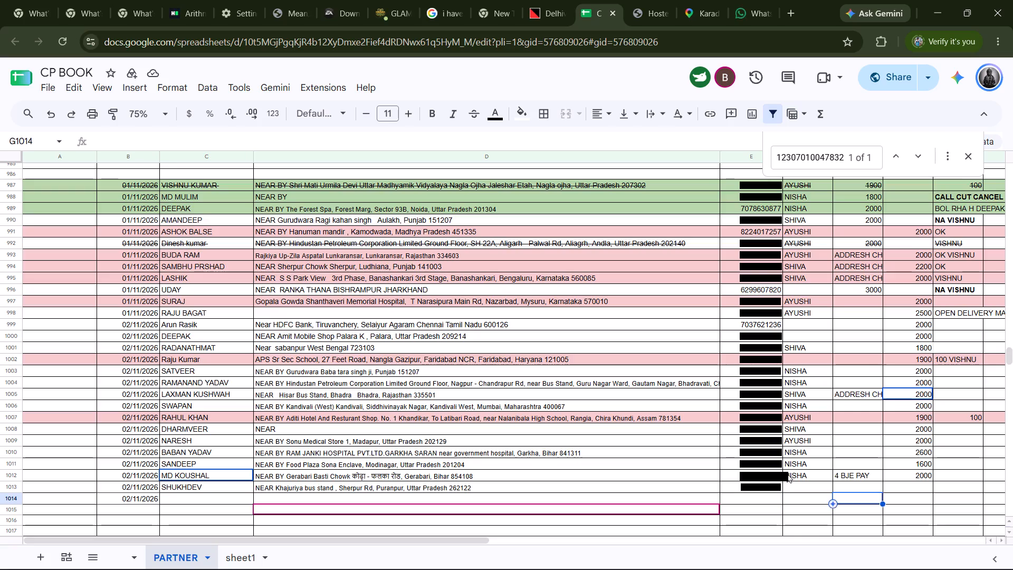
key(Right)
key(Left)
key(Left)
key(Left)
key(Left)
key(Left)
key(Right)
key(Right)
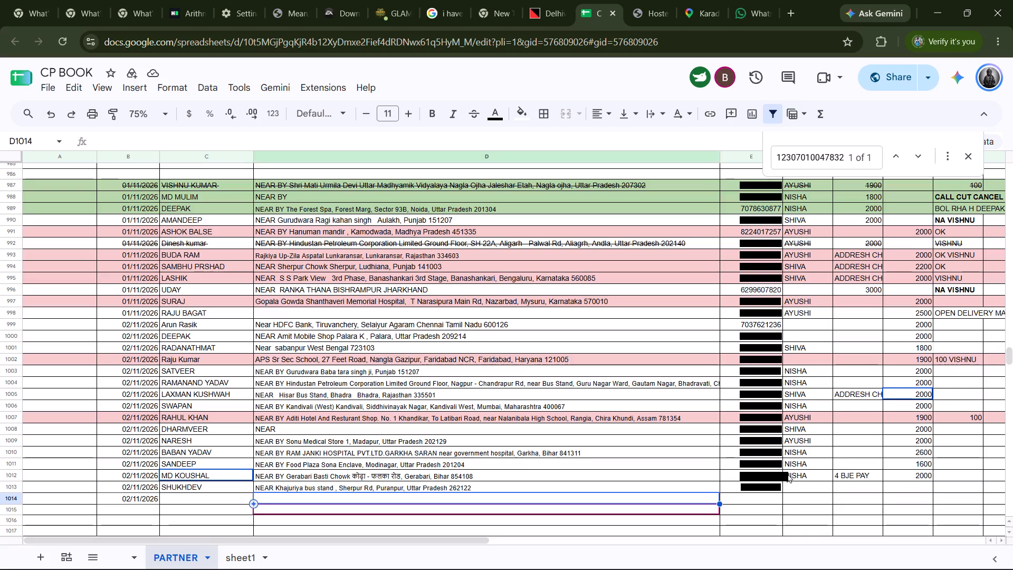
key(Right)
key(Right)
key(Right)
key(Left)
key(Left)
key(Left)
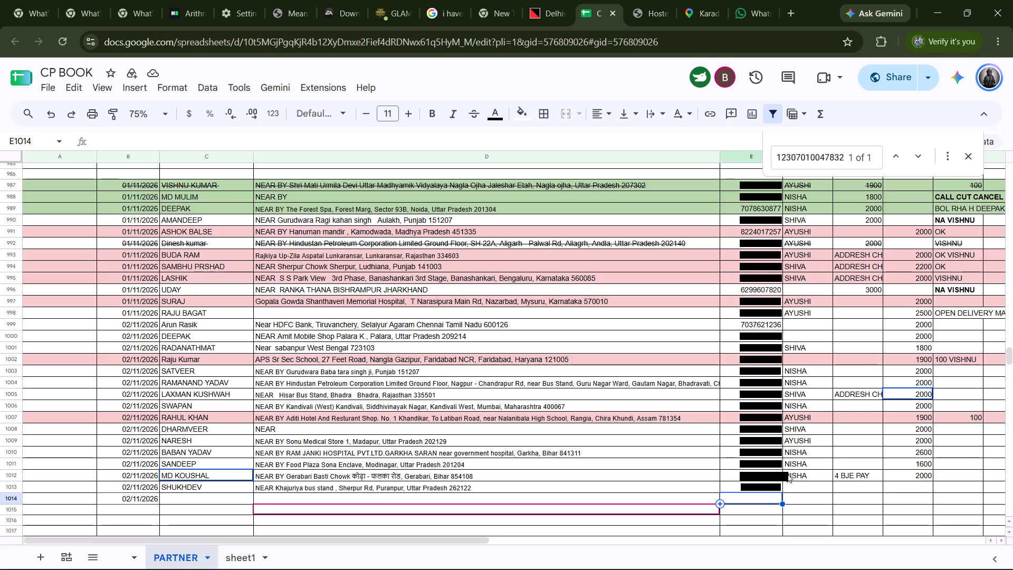
Copy the caller number of the 2:03:34 PM call from the Connected Call list again and return to the CP BOOK sheet.
click(638, 13)
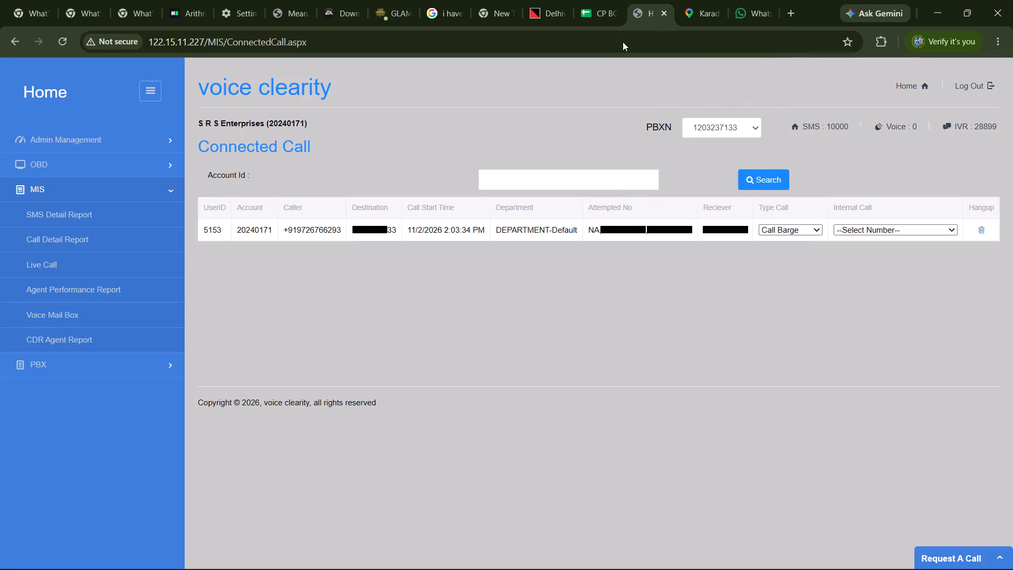
double_click(314, 232)
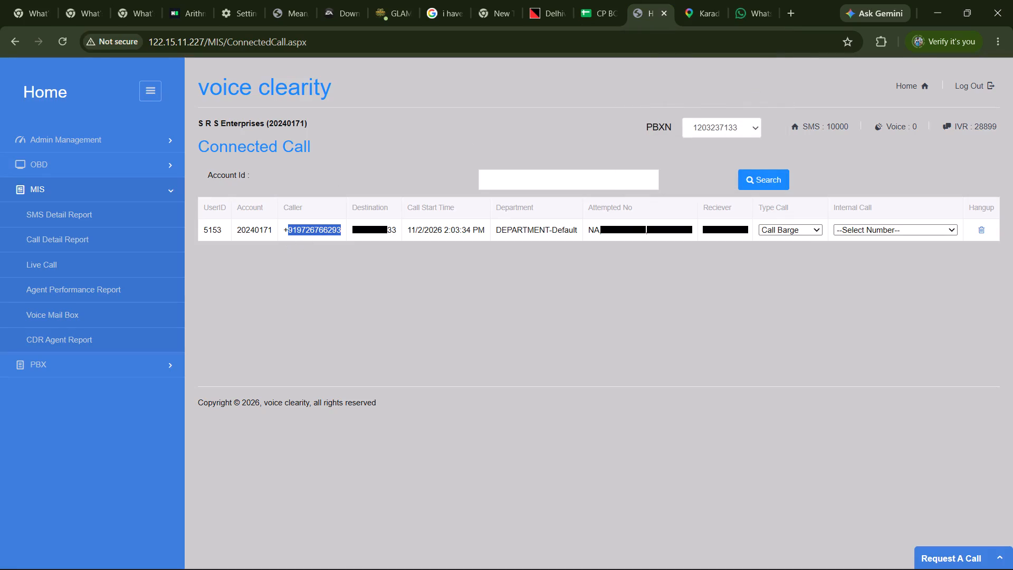
key(ctrl+c)
click(401, 165)
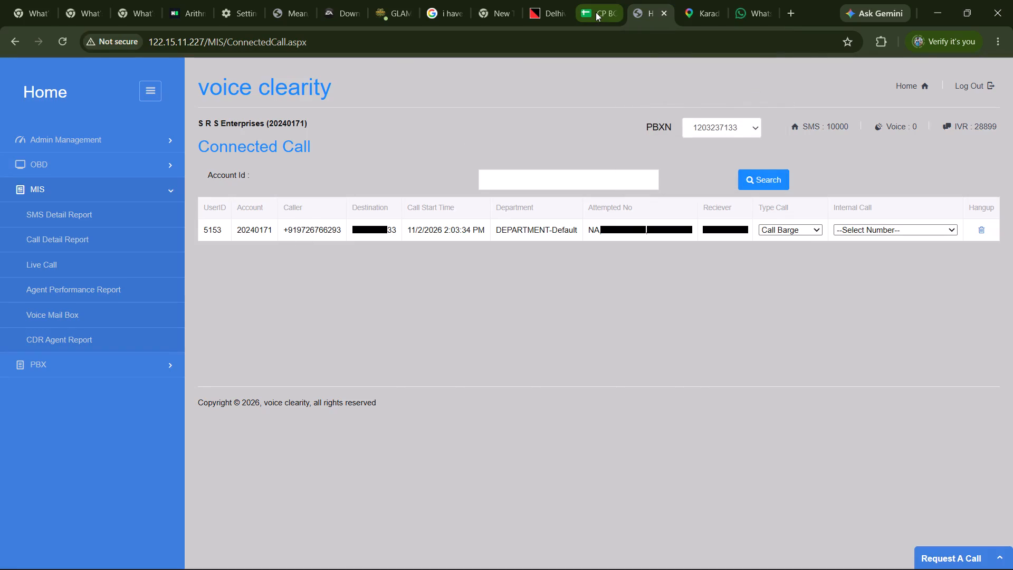
click(596, 12)
Recheck the Connected Call list for active calls, alternating with the CP BOOK sheet's 02/11/2026 orders.
click(637, 12)
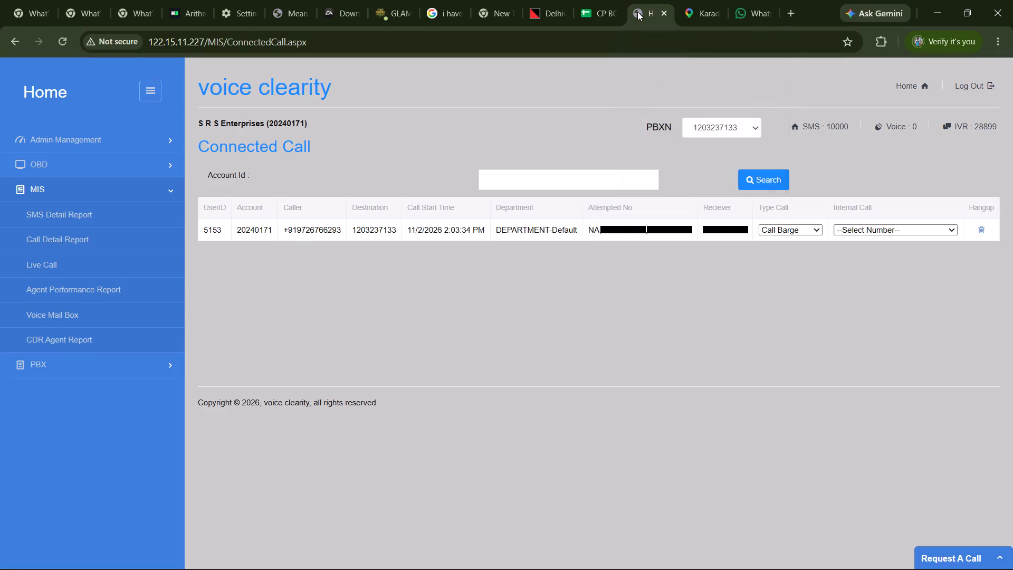
click(591, 16)
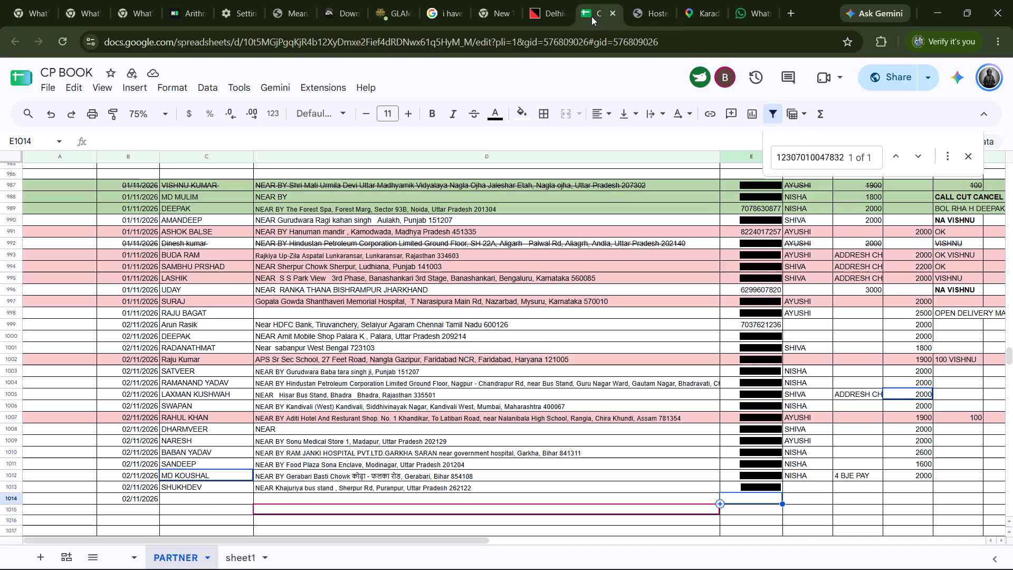
click(655, 6)
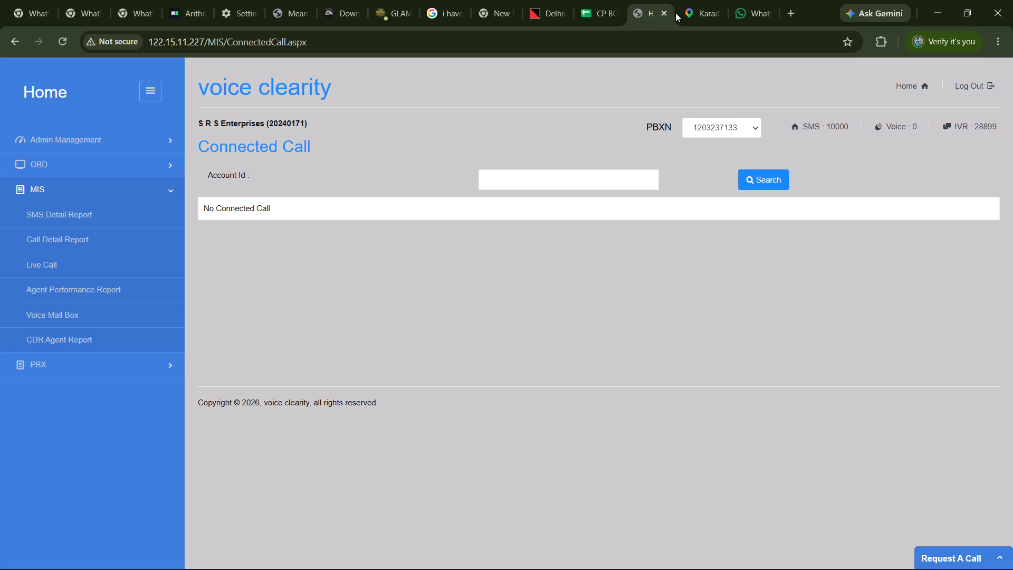
Return to the CP BOOK sheet and examine the phone number column from row 1014 up to row 994, ending at row 996.
click(604, 0)
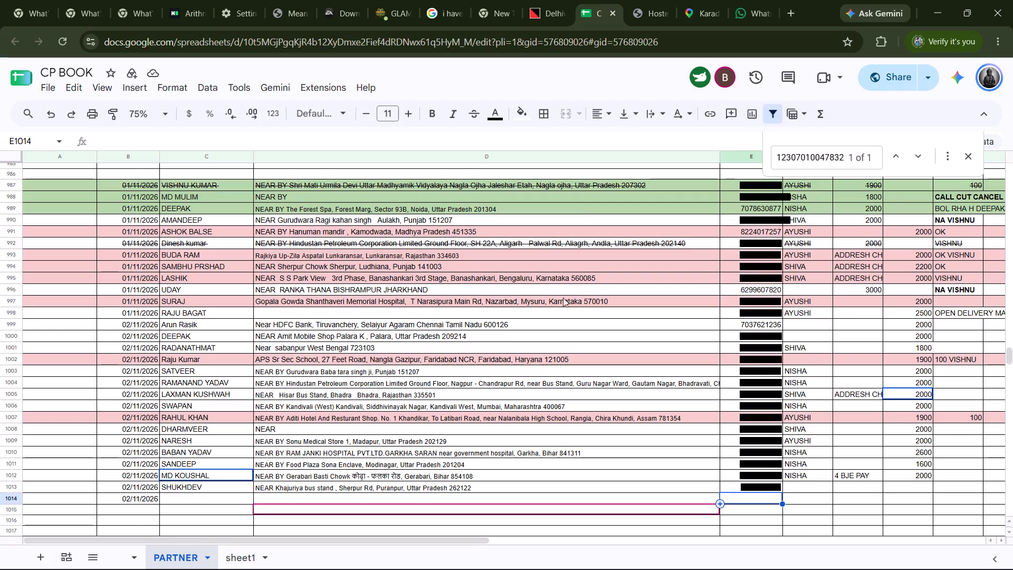
key(Up)
key(Up)
key(Up)
key(Up)
key(Up)
key(Up)
key(Up)
key(Up)
key(Up)
key(Up)
key(Up)
key(Up)
key(Up)
key(Up)
key(Up)
key(Up)
key(Up)
key(Up)
key(Up)
key(Up)
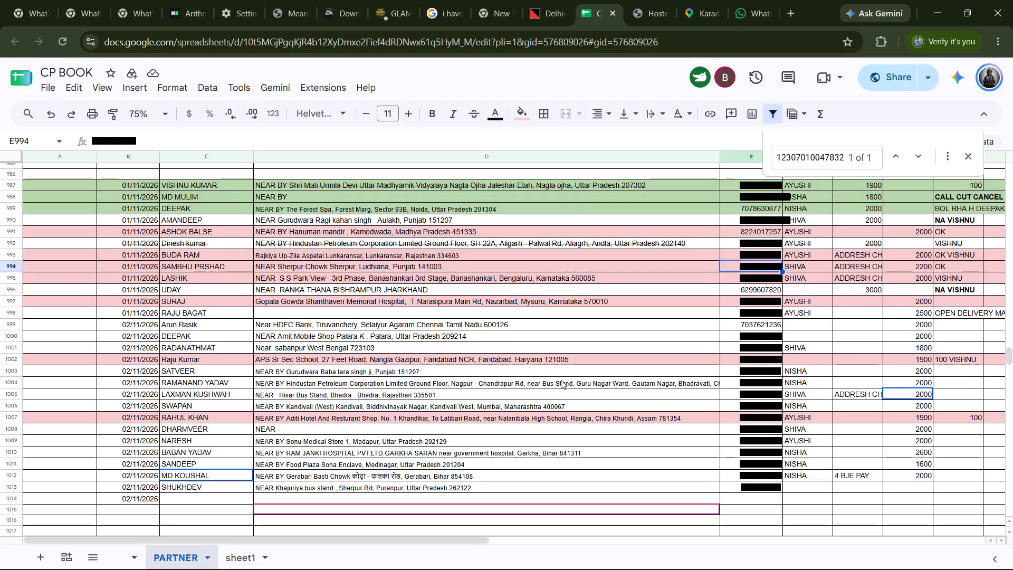
key(Down)
key(Down)
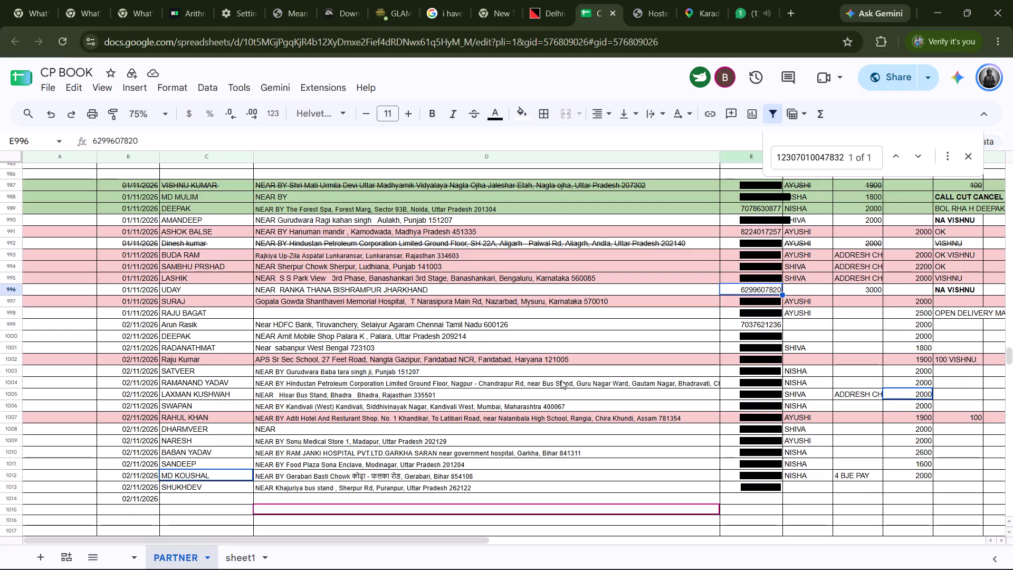
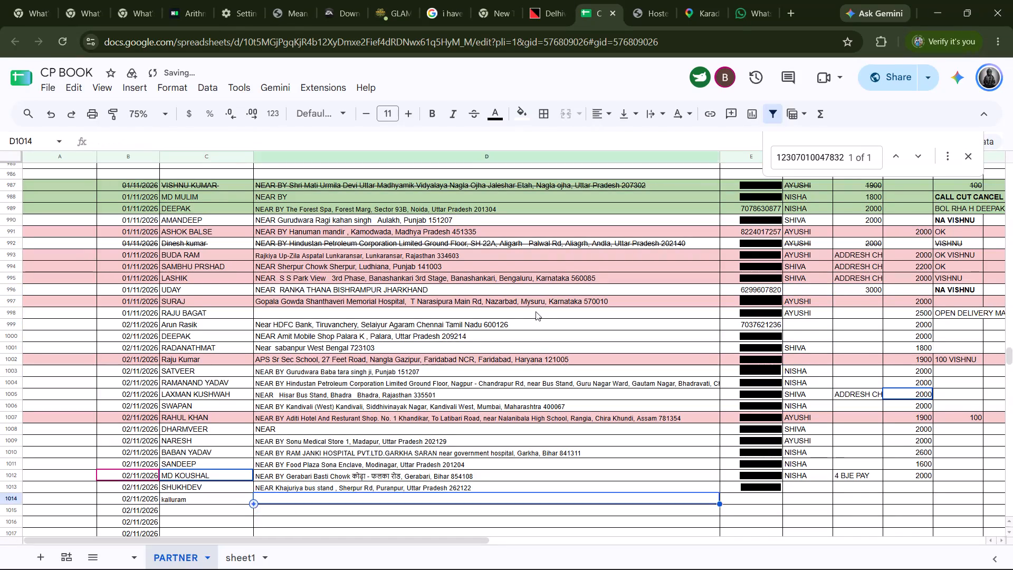
Replace the customer name in row 1014 of the 02/11/2026 orders with the same name in capital letters.
key(Left)
key(BackSpace)
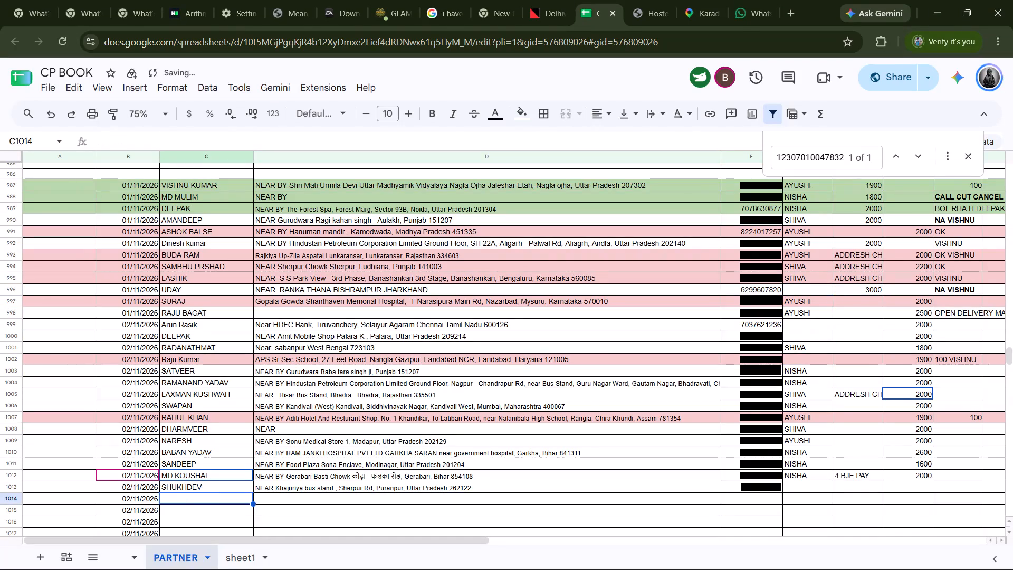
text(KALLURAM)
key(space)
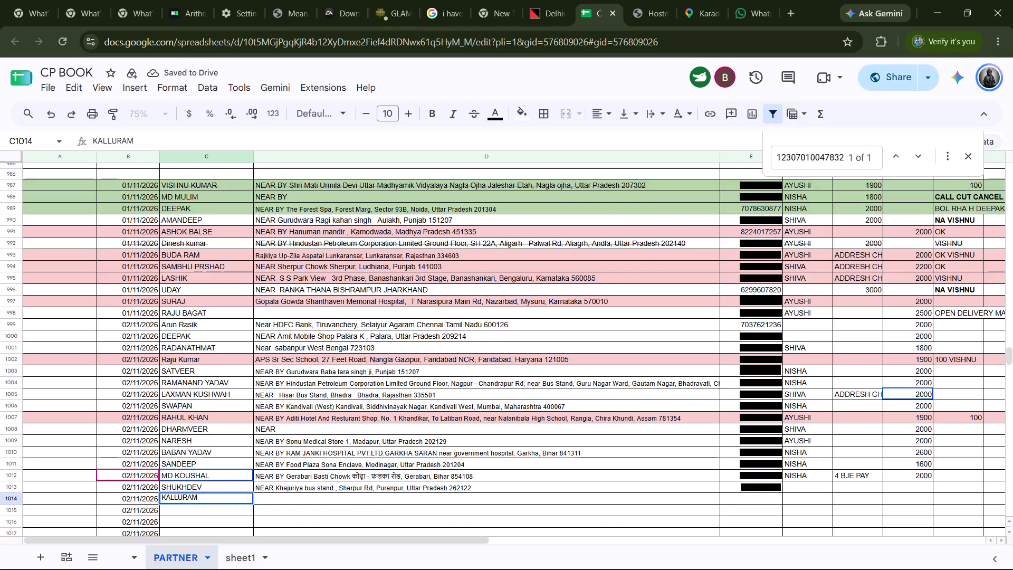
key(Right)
Start the address entry in row 1014 with "NEAR".
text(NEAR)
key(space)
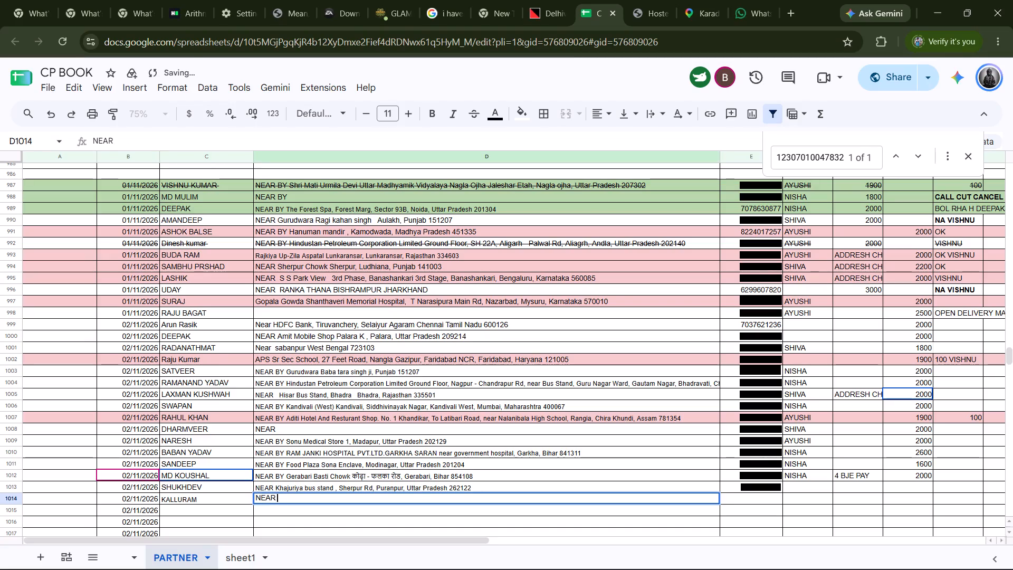
Switch to the Google Maps page and select the existing "Karad" search text for replacement.
click(705, 7)
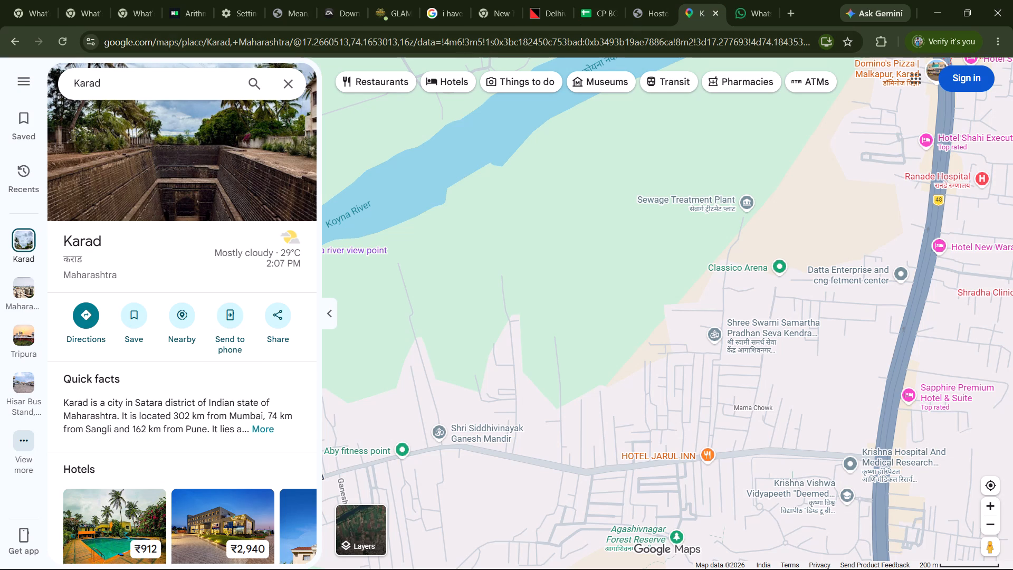
click(176, 78)
key(ctrl+a)
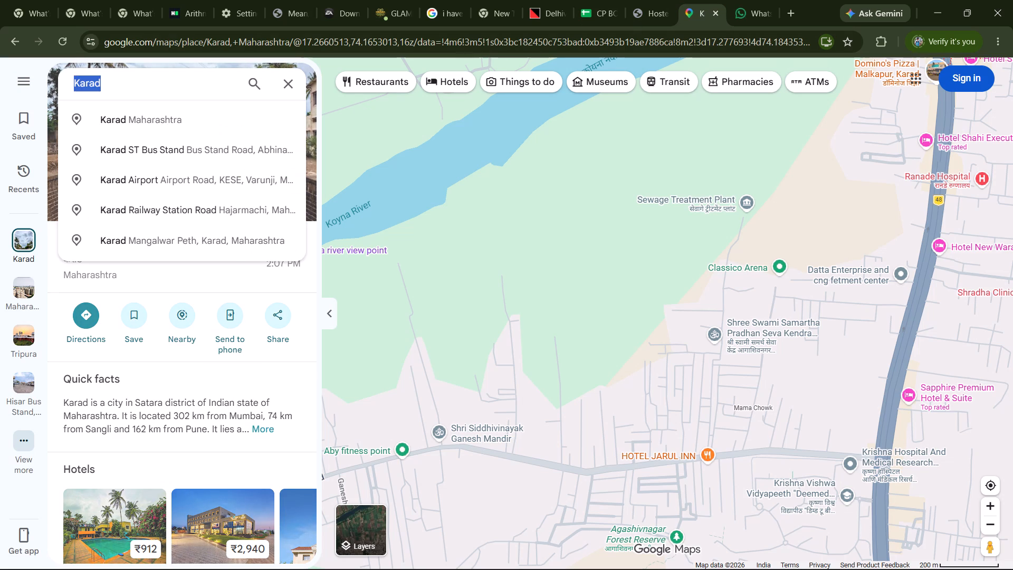
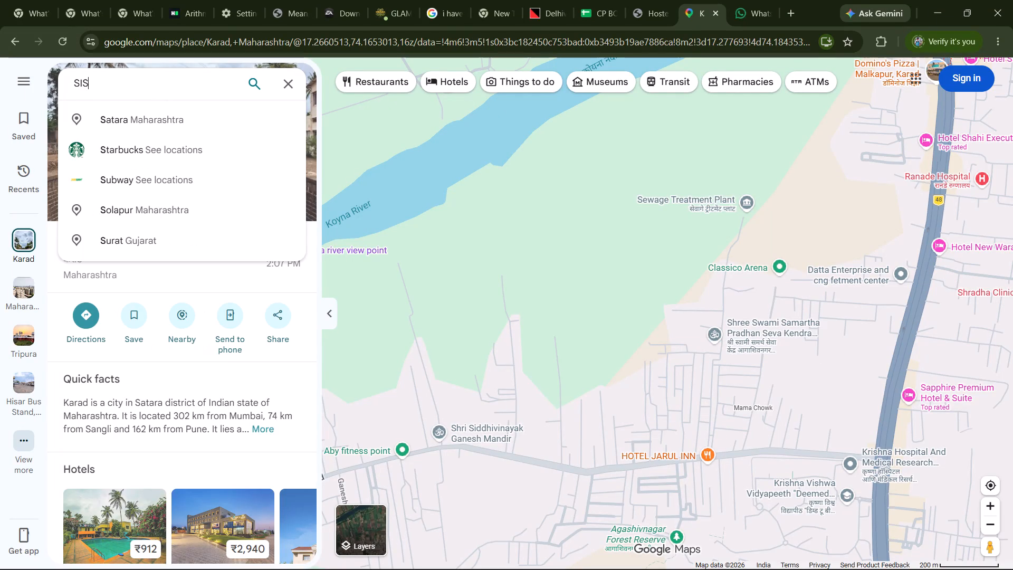
Search the map for the place name SISHA, trying the suggested spelling "shisha".
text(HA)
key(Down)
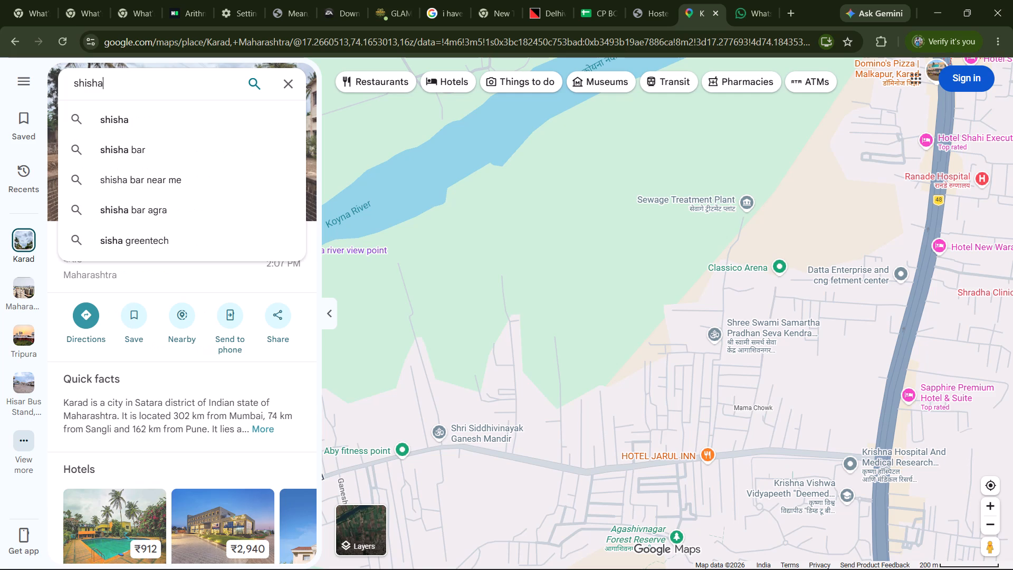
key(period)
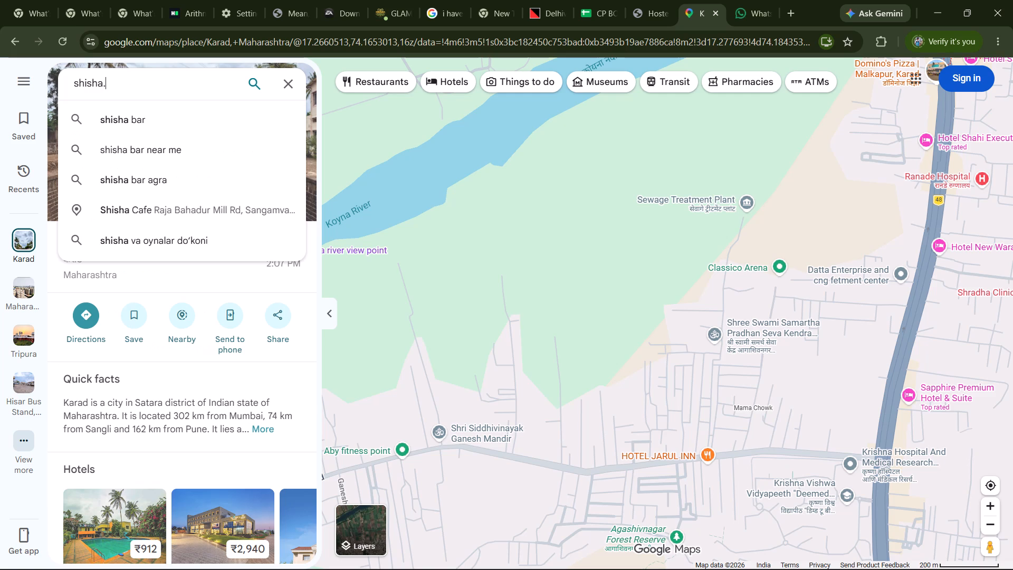
Correct the map search text and search for shisha.
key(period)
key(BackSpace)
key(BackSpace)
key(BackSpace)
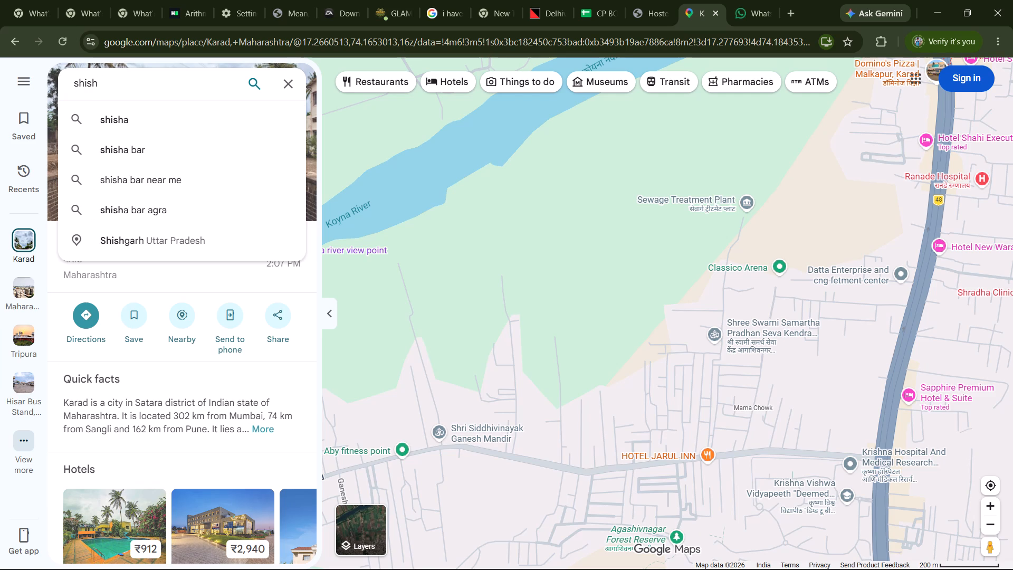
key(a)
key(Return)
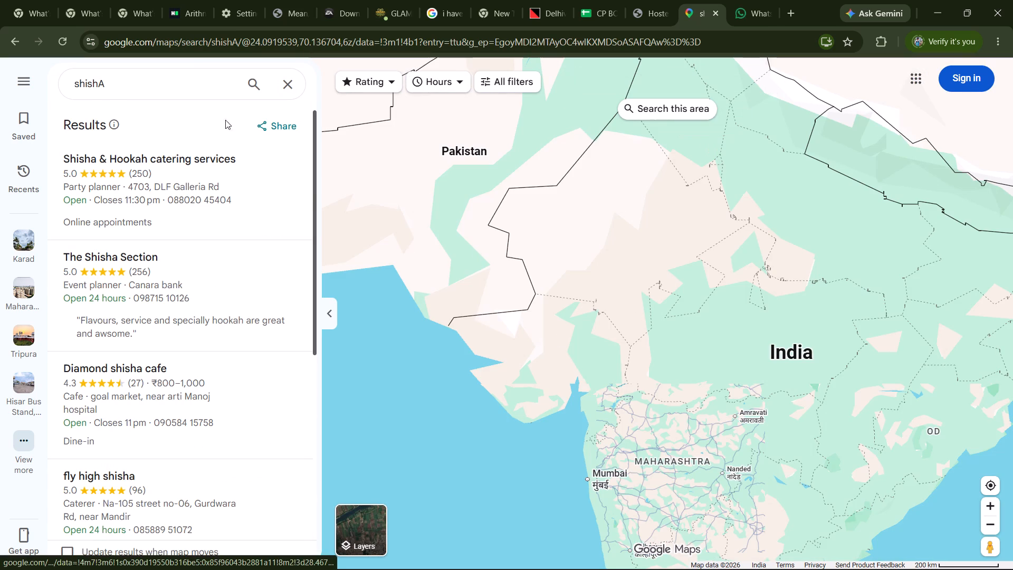
Replace the shisha search with RAJA and open the suggested Rajasthan state on the map.
click(186, 85)
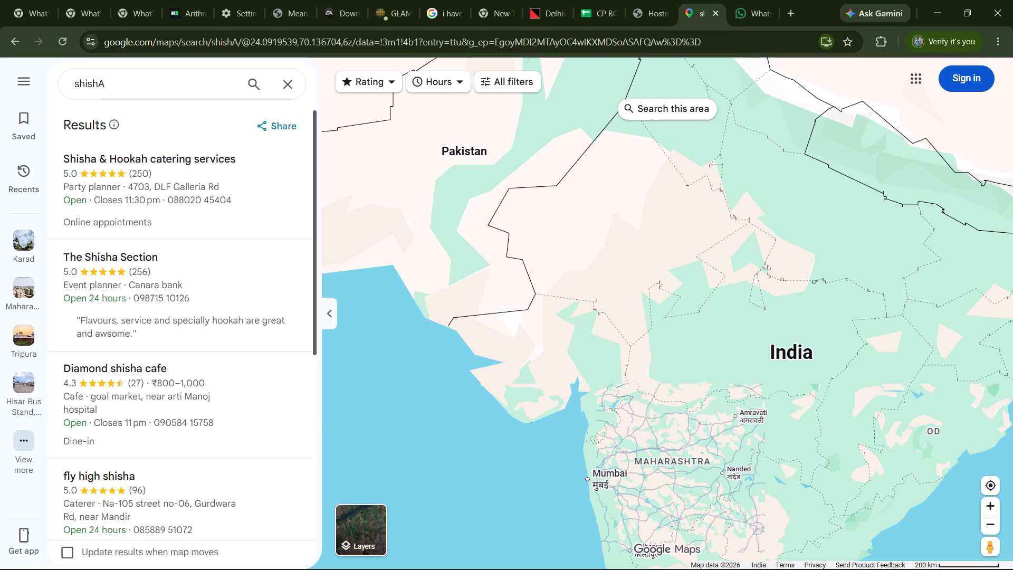
key(ctrl+a)
key(BackSpace)
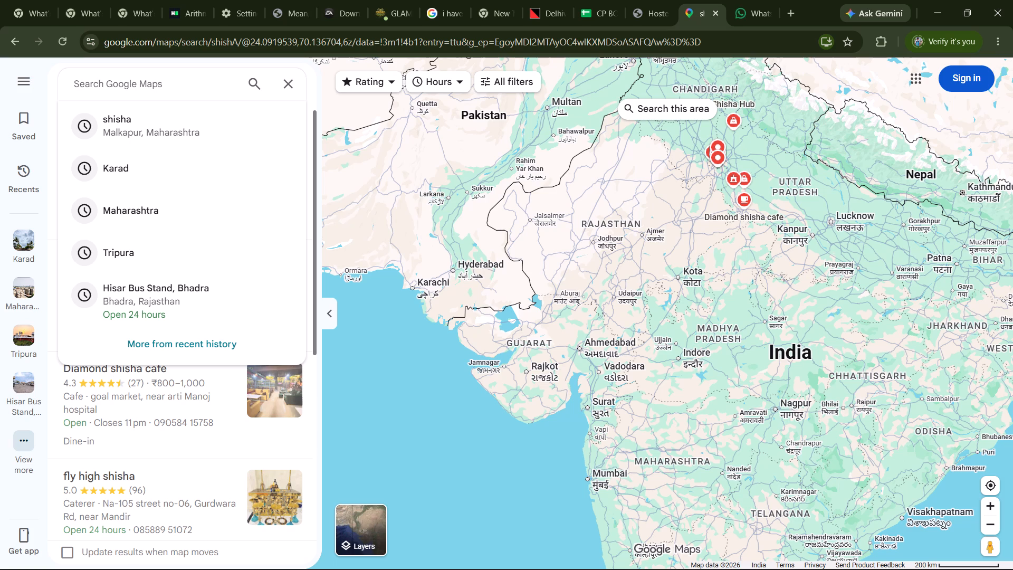
text(M[)
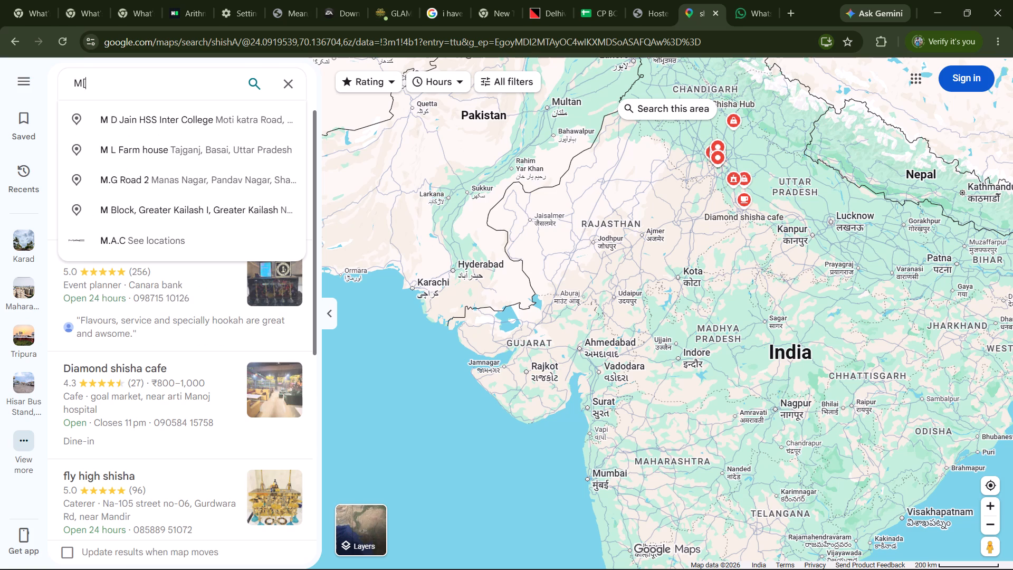
key(BackSpace)
key(BackSpace)
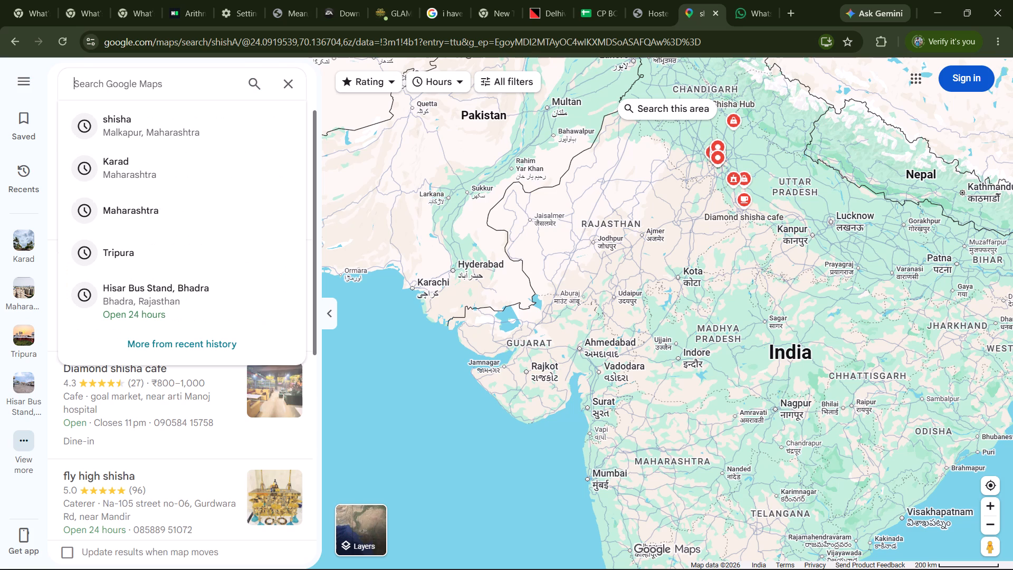
key(BackSpace)
key(BackSpace)
text(RSJS)
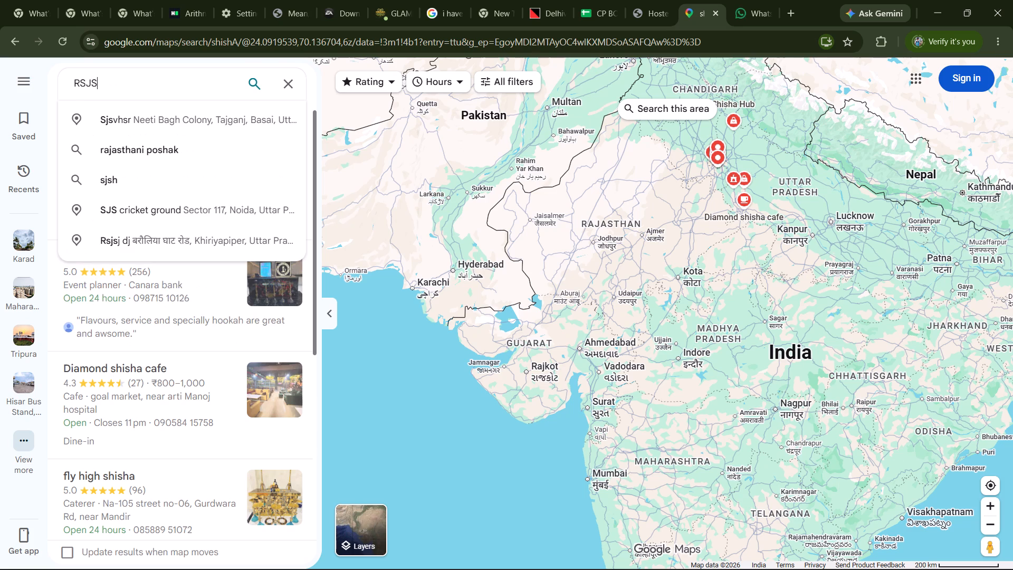
key(BackSpace)
key(BackSpace)
key(BackSpace)
text(AJA)
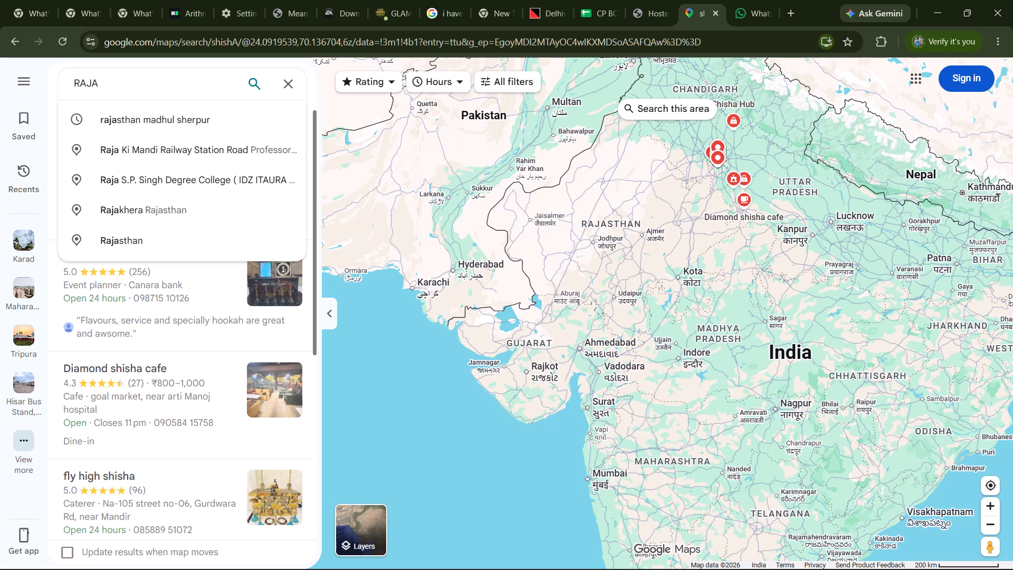
key(Down)
key(Down)
key(Down)
key(Down)
key(Down)
key(Down)
key(Down)
key(Down)
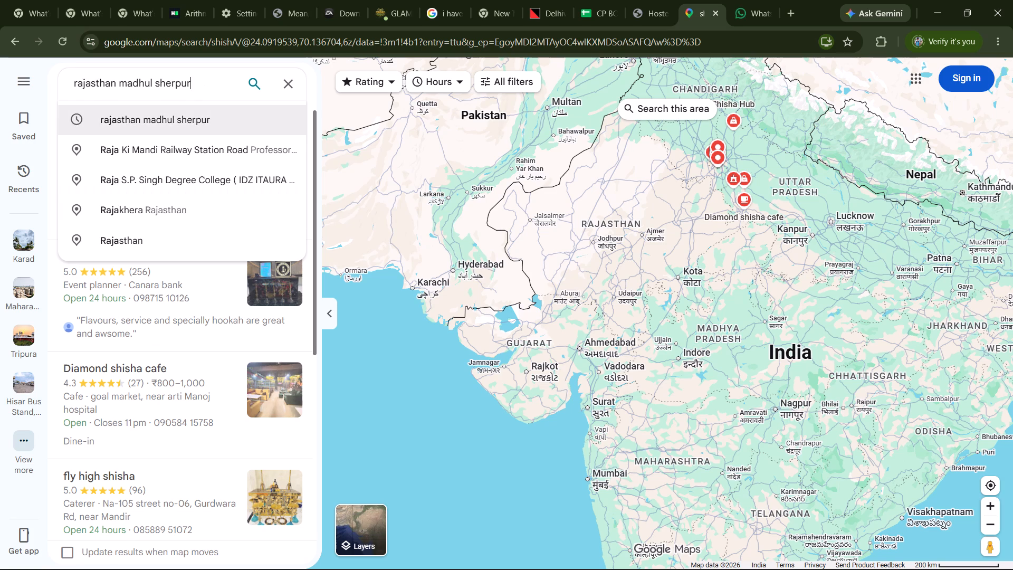
key(Down)
key(Down)
key(Down)
key(Return)
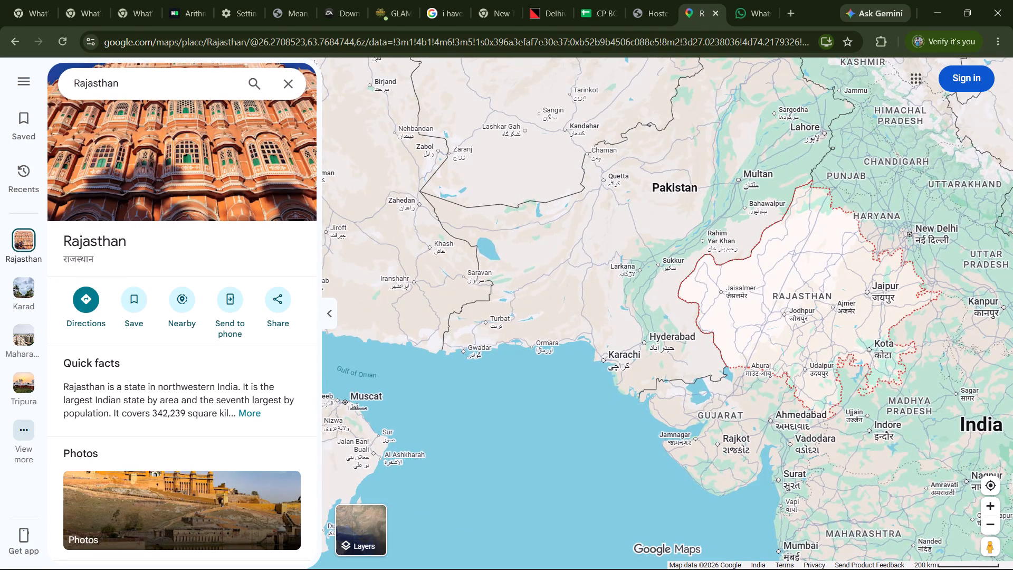
Extend the Rajasthan search with FE and open the suggested village of Fefana, Rajasthan.
click(168, 89)
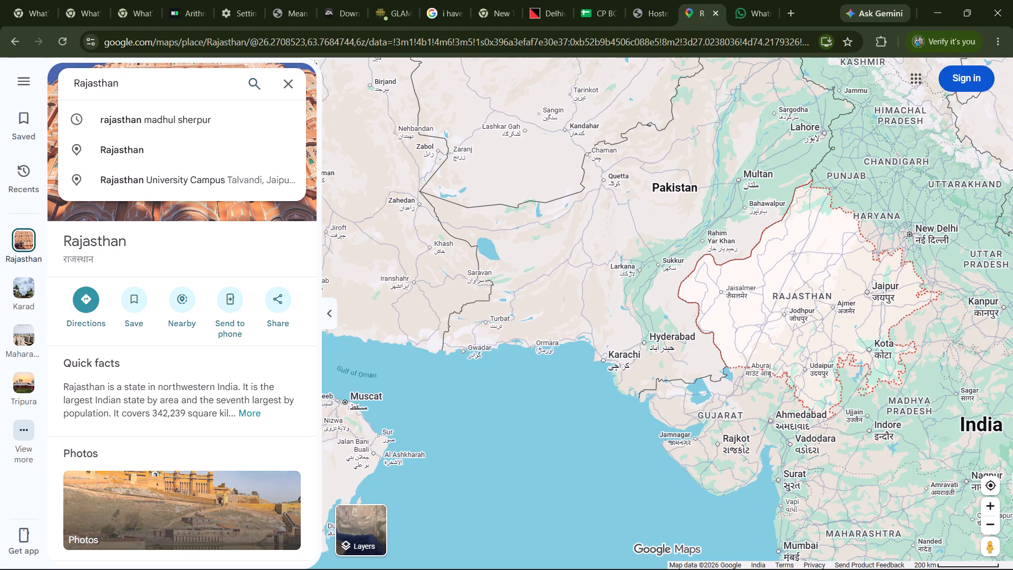
key(space)
text(FE)
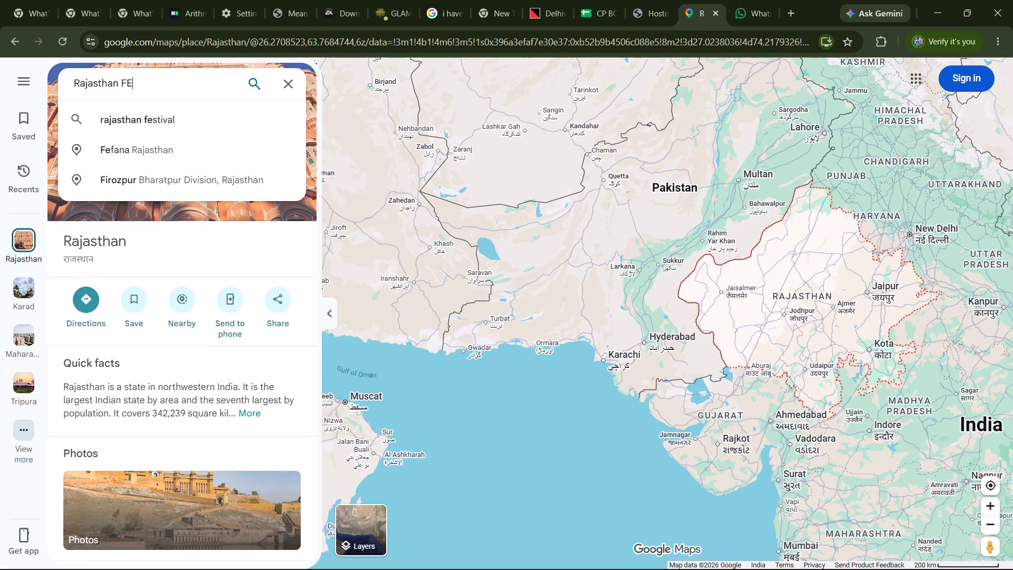
click(163, 158)
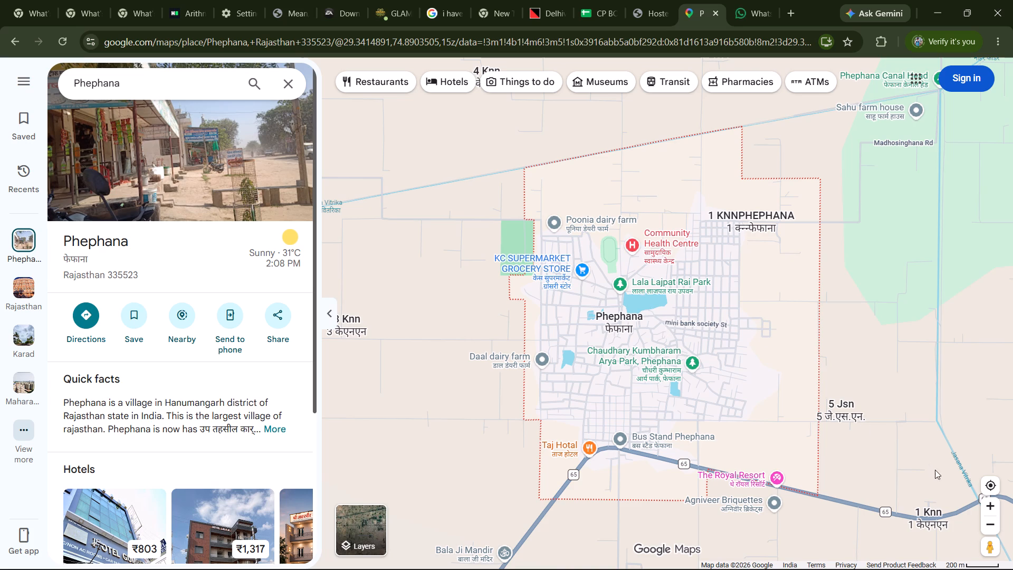
Examine Phephana's streets and landmarks up close around the old pond, Lala Lajpat Rai Park and the Madhosinghana Rd junction.
click(990, 505)
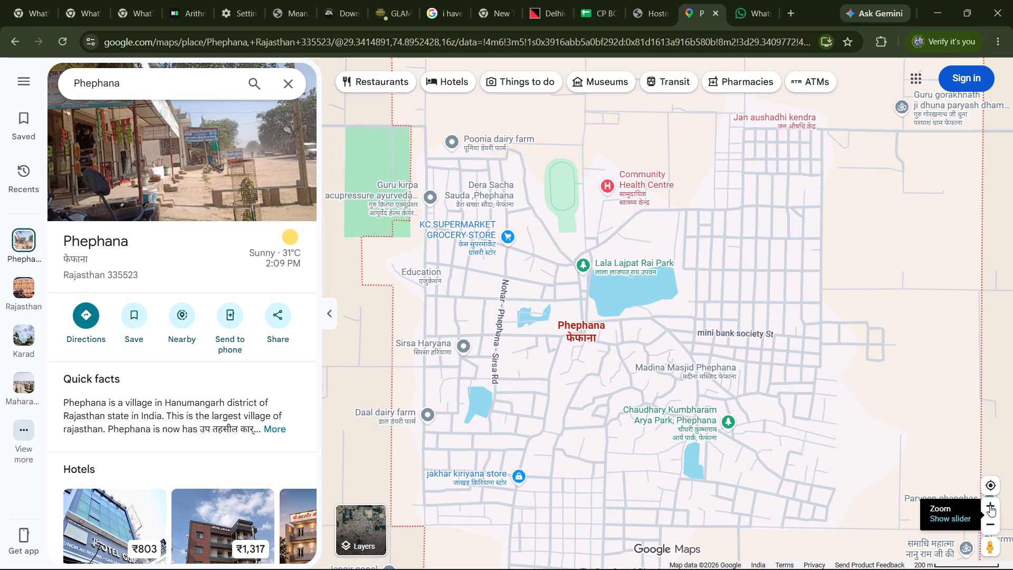
triple_click(990, 505)
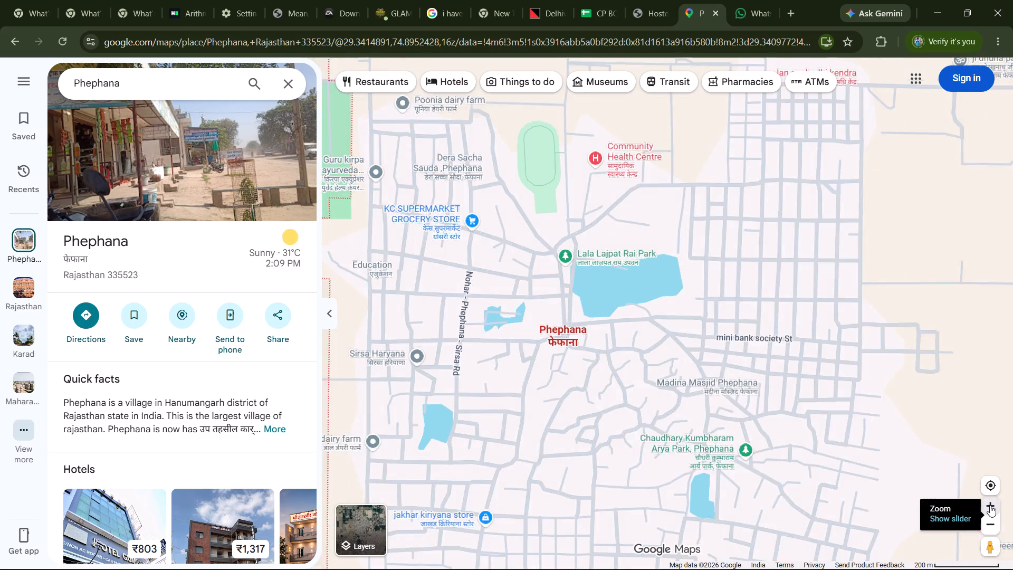
drag(569, 248, 815, 362)
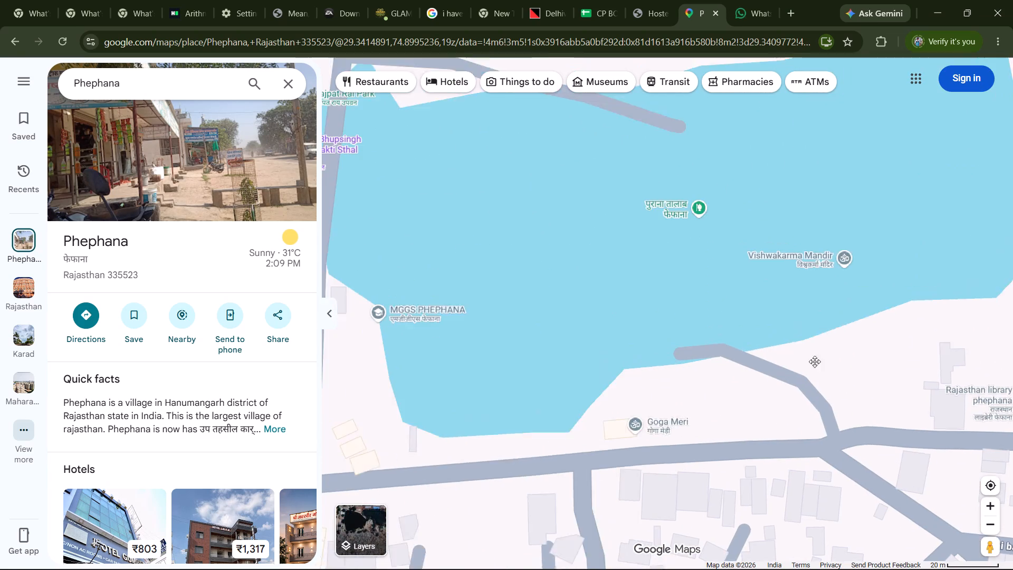
drag(815, 362, 838, 378)
drag(511, 211, 691, 327)
drag(583, 216, 631, 319)
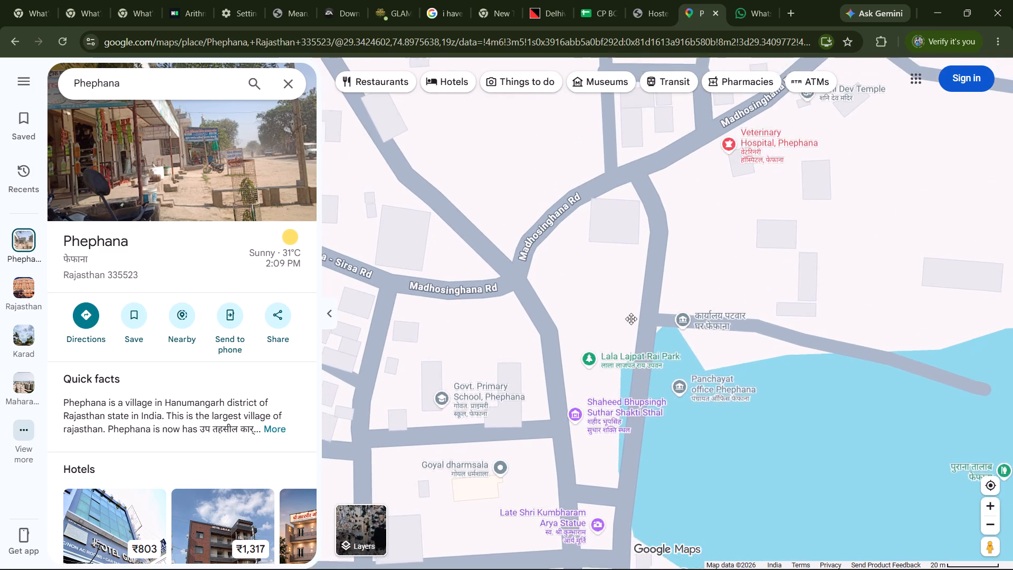
drag(631, 319, 723, 288)
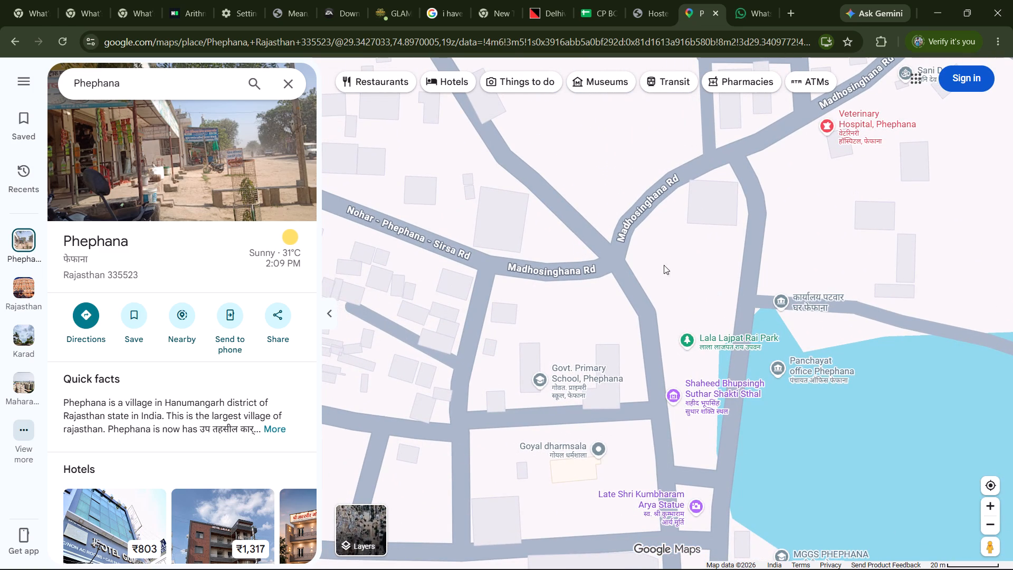
drag(616, 316, 718, 179)
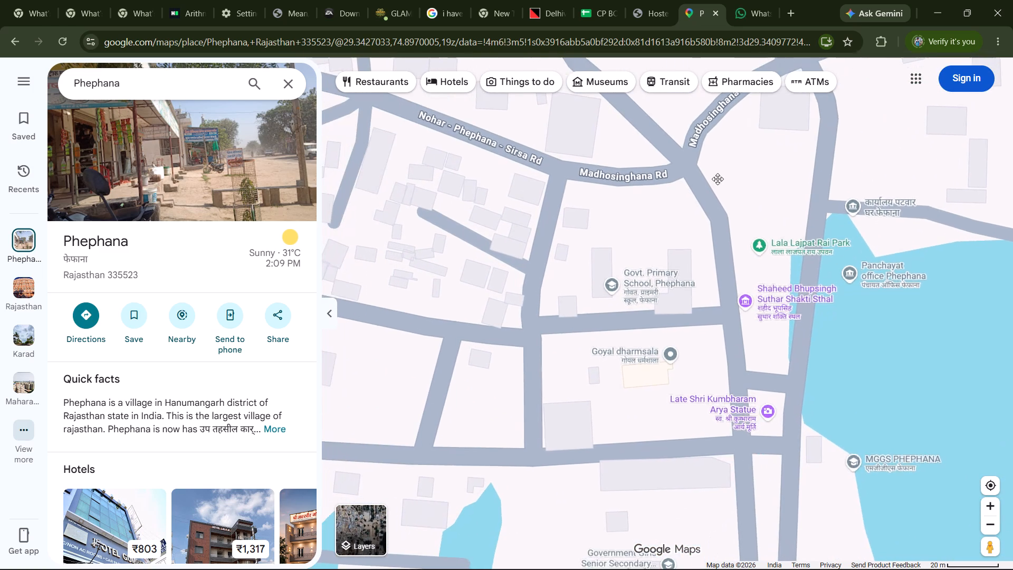
drag(718, 179, 660, 267)
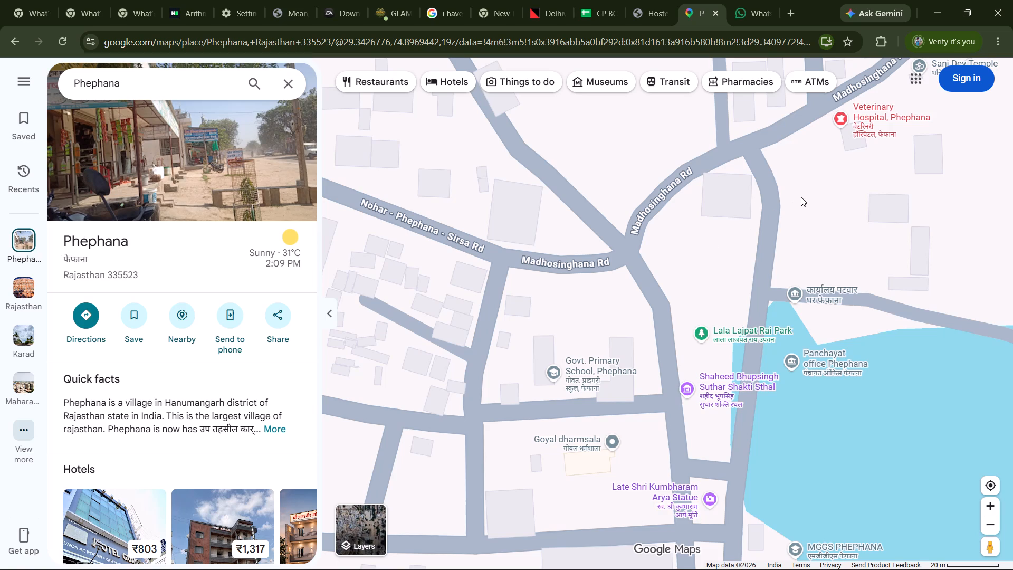
Examine a wider area of Phephana, from the cricket ground and Community Health Centre down to the ponds and Goga Meri.
click(987, 531)
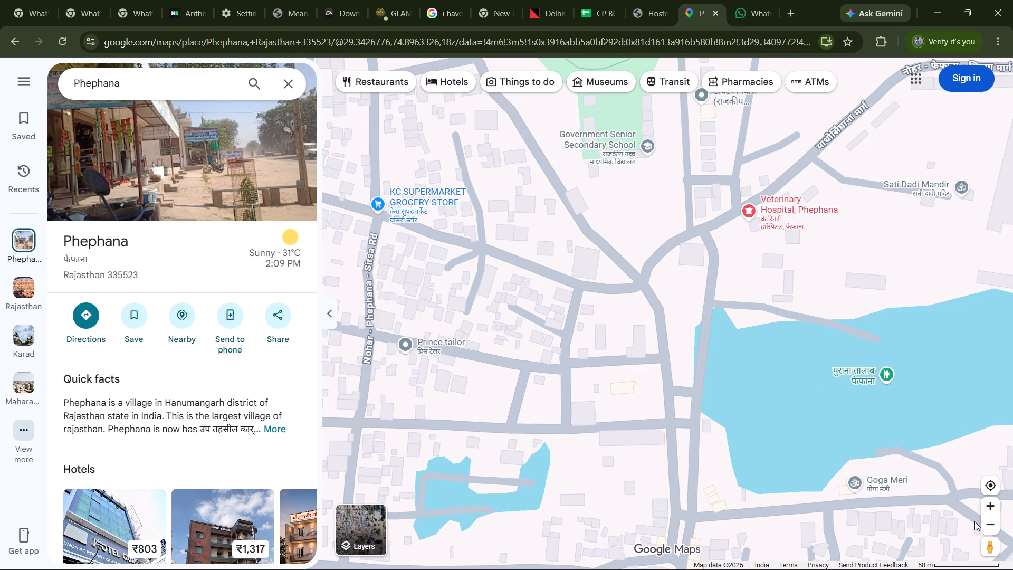
click(994, 523)
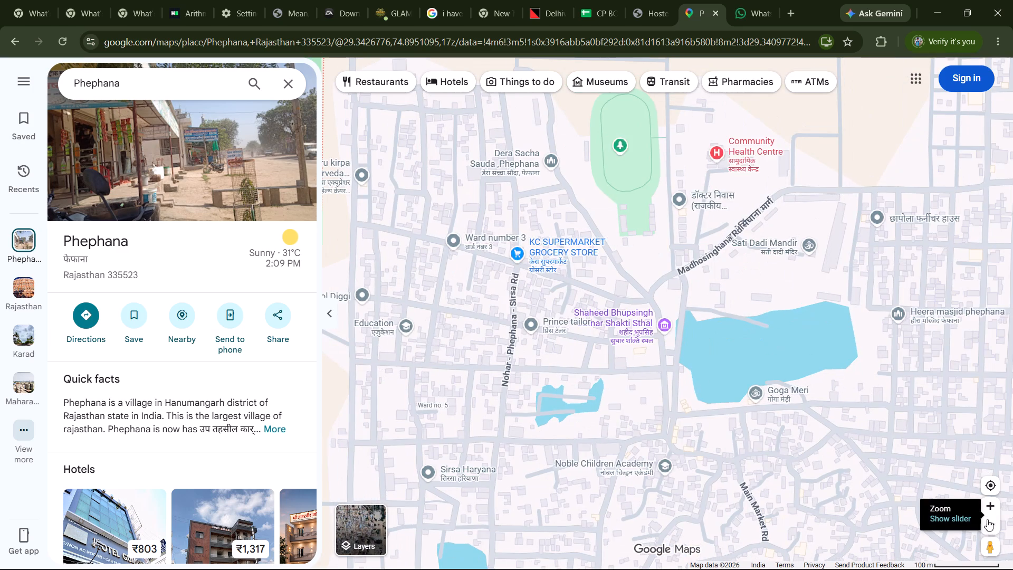
drag(611, 217, 653, 331)
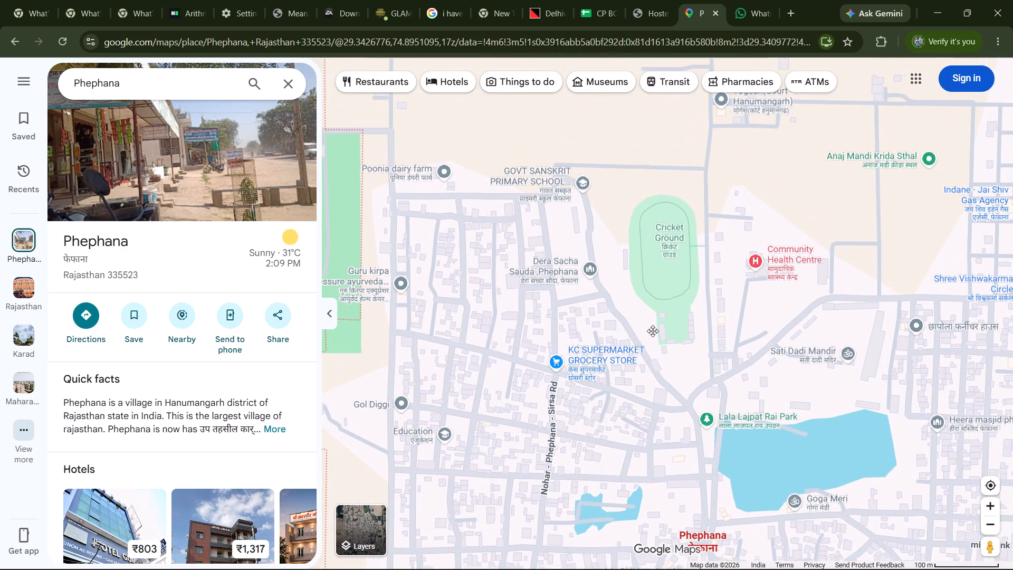
drag(653, 331, 653, 331)
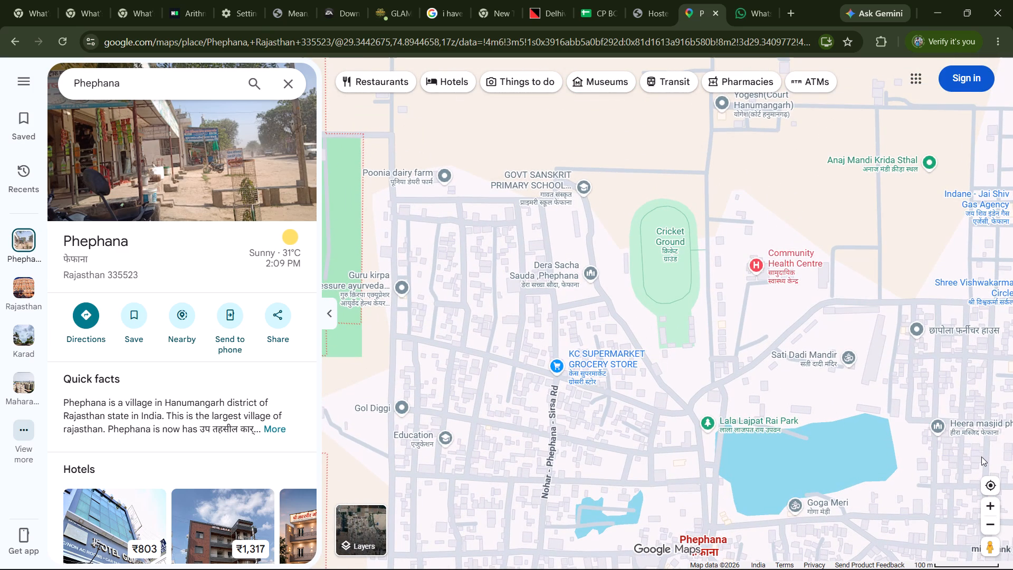
click(989, 503)
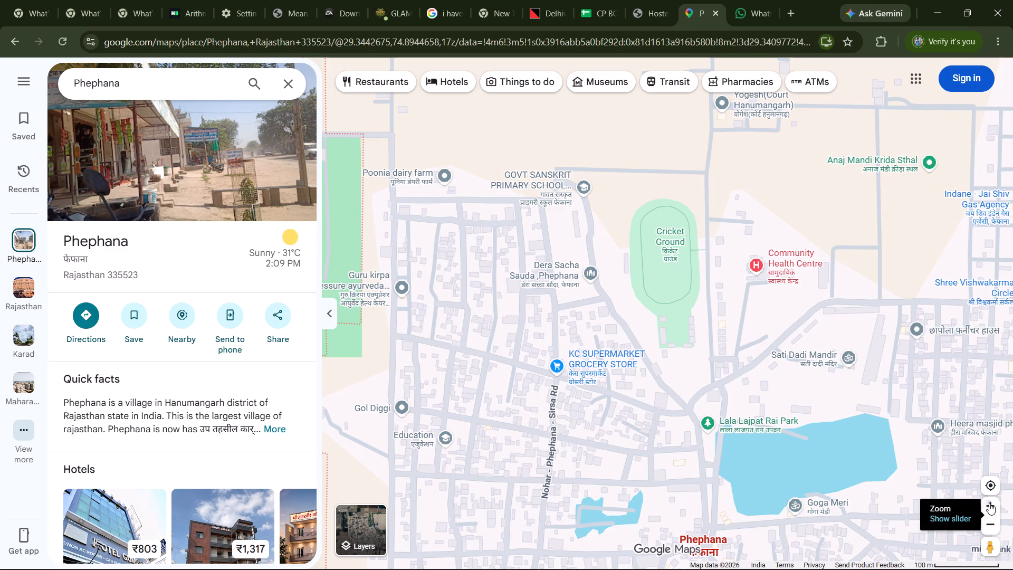
drag(807, 421, 790, 305)
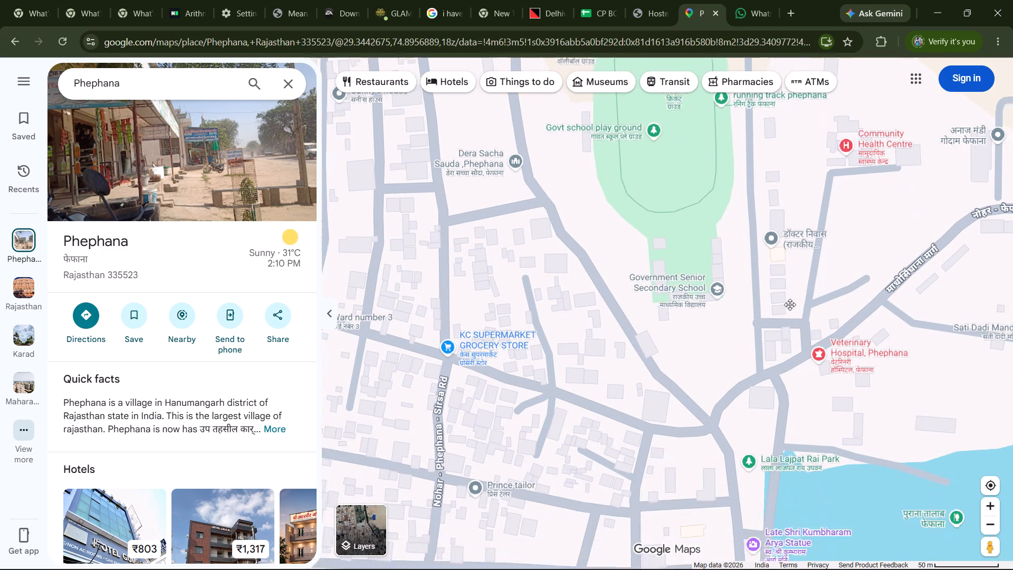
drag(790, 305, 778, 248)
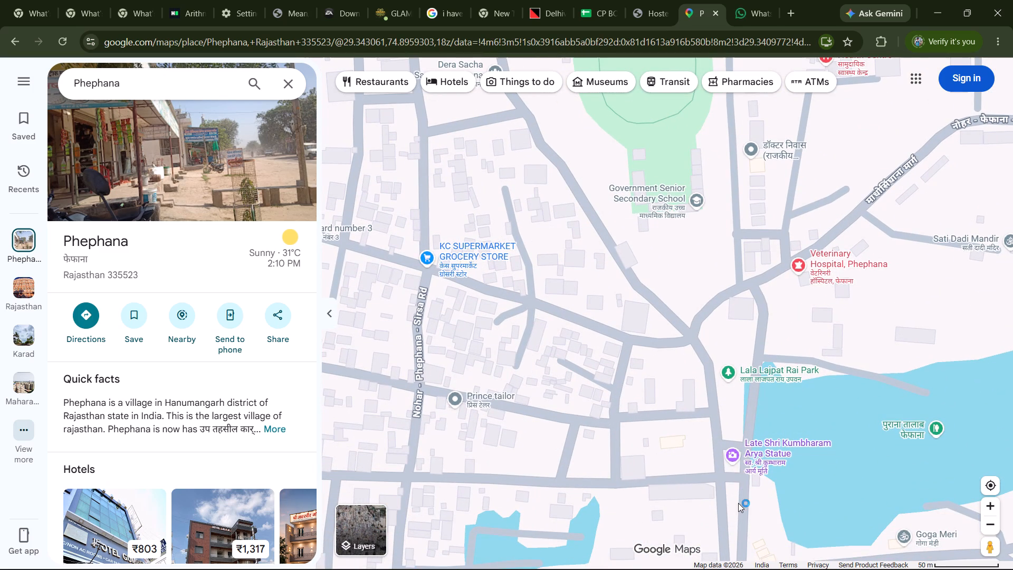
drag(738, 503, 694, 398)
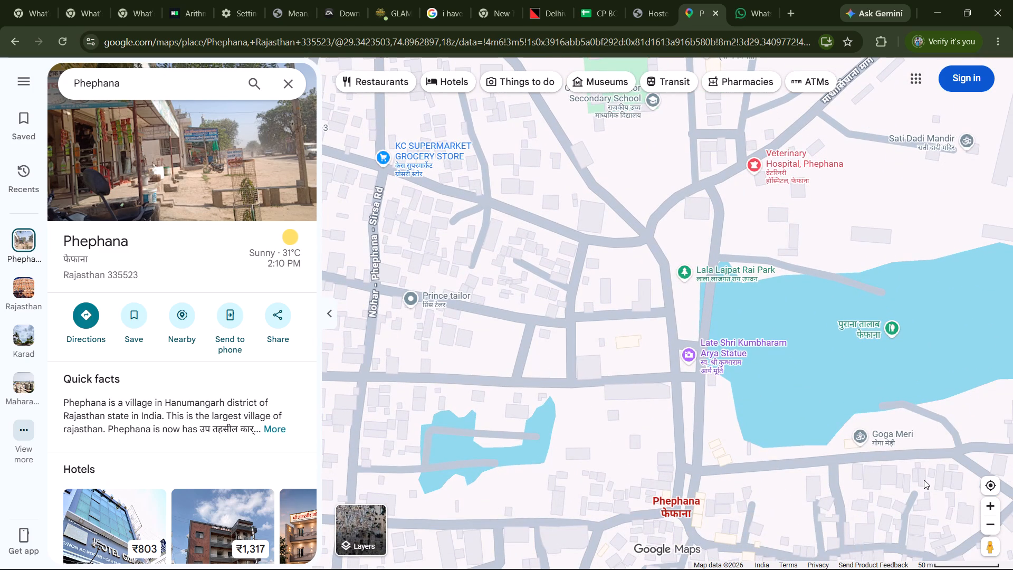
Locate Govt. Primary School, Phephana, south of Madhosinghana Rd on the map and open its place details.
click(997, 506)
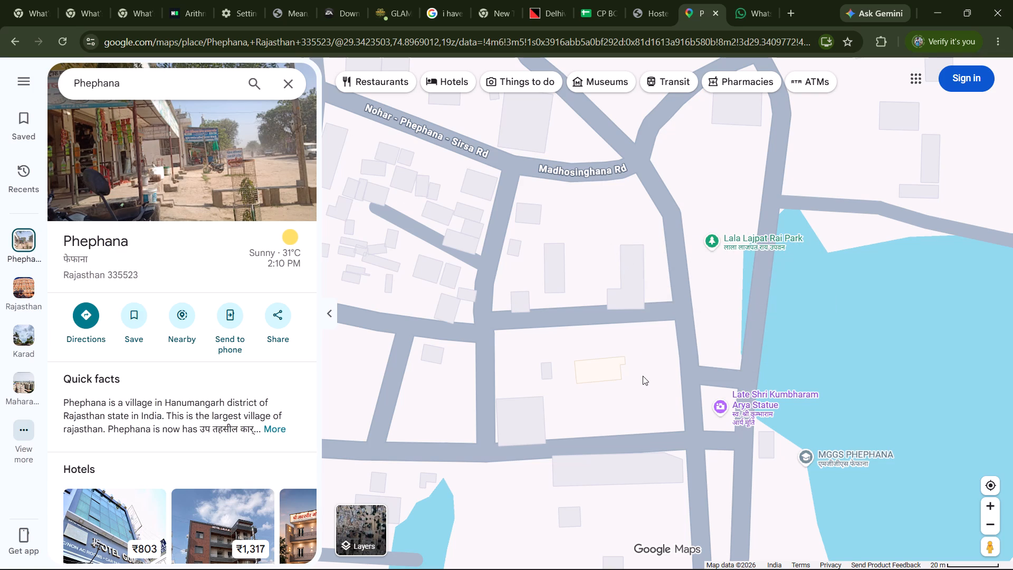
drag(607, 279, 673, 432)
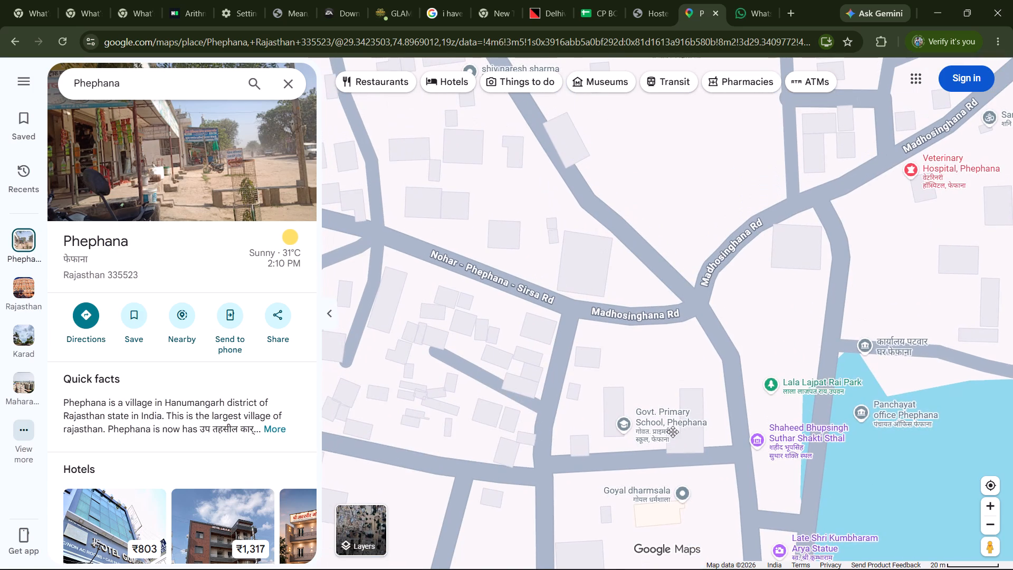
drag(673, 432, 662, 415)
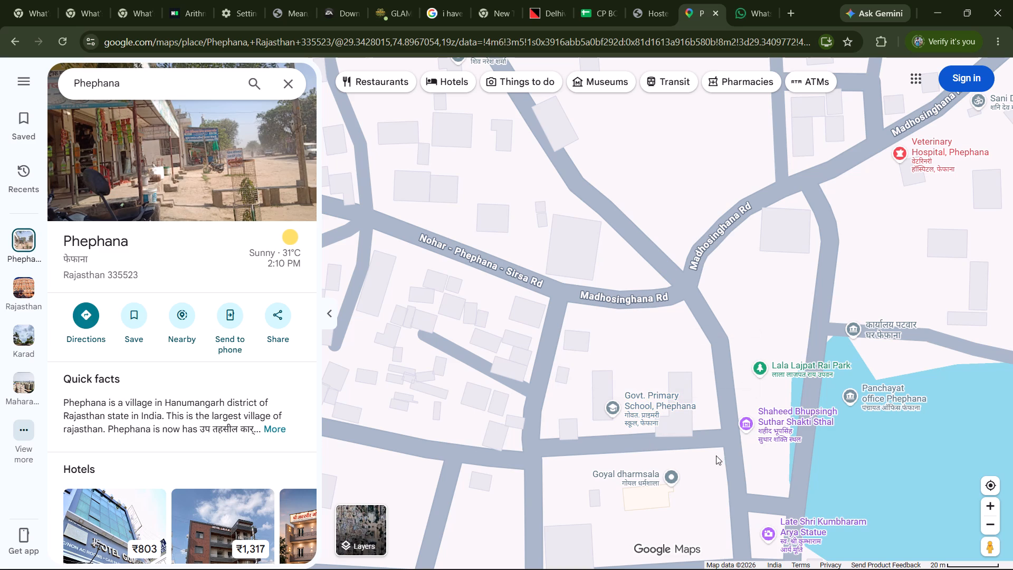
drag(600, 443, 745, 317)
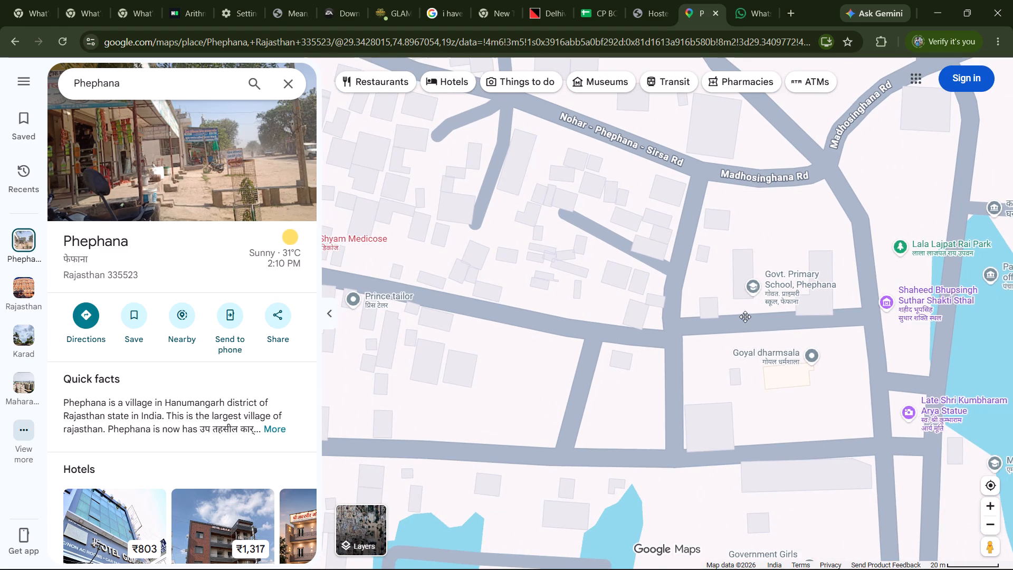
drag(745, 317, 801, 374)
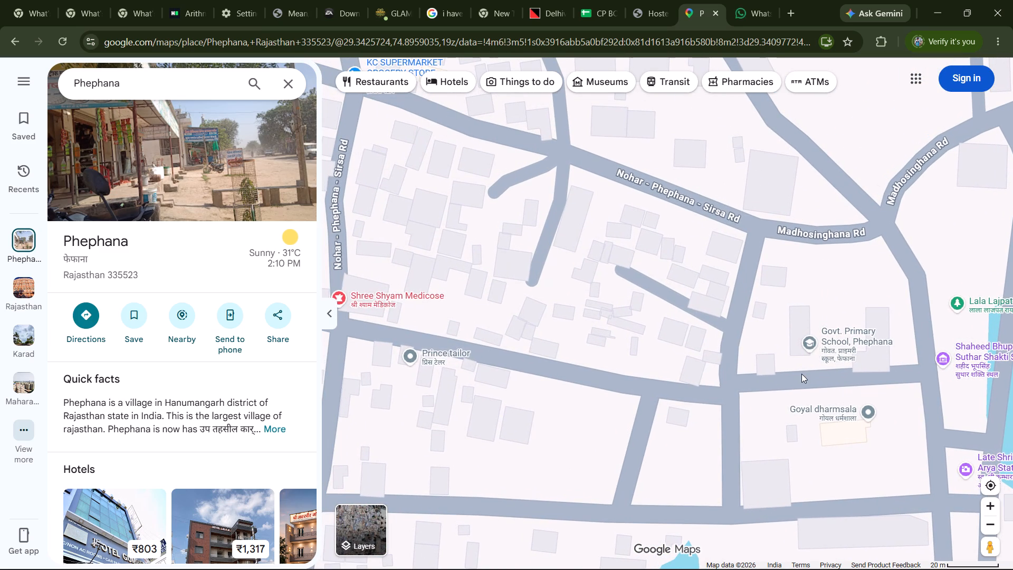
drag(872, 382, 693, 400)
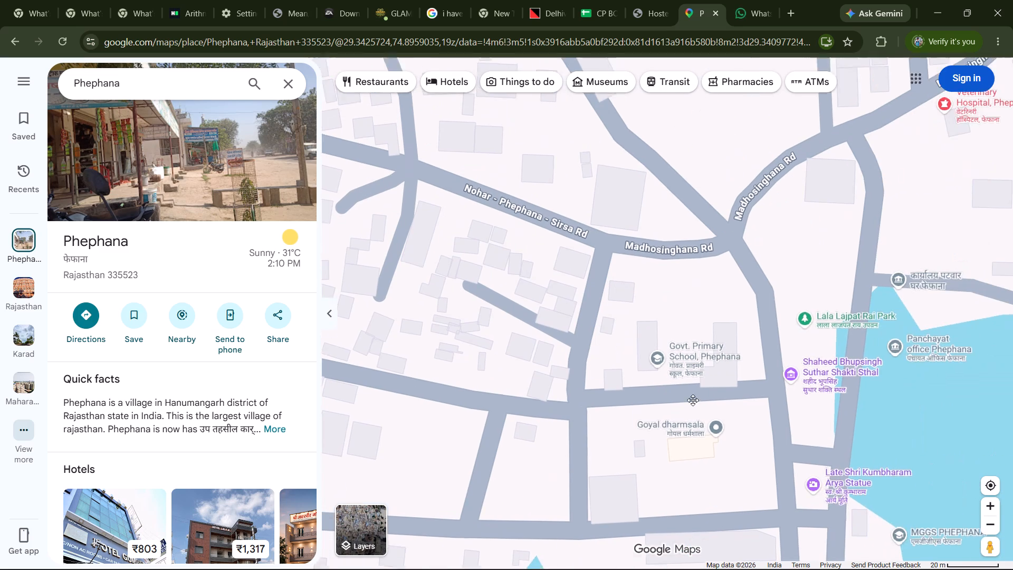
drag(693, 400, 664, 399)
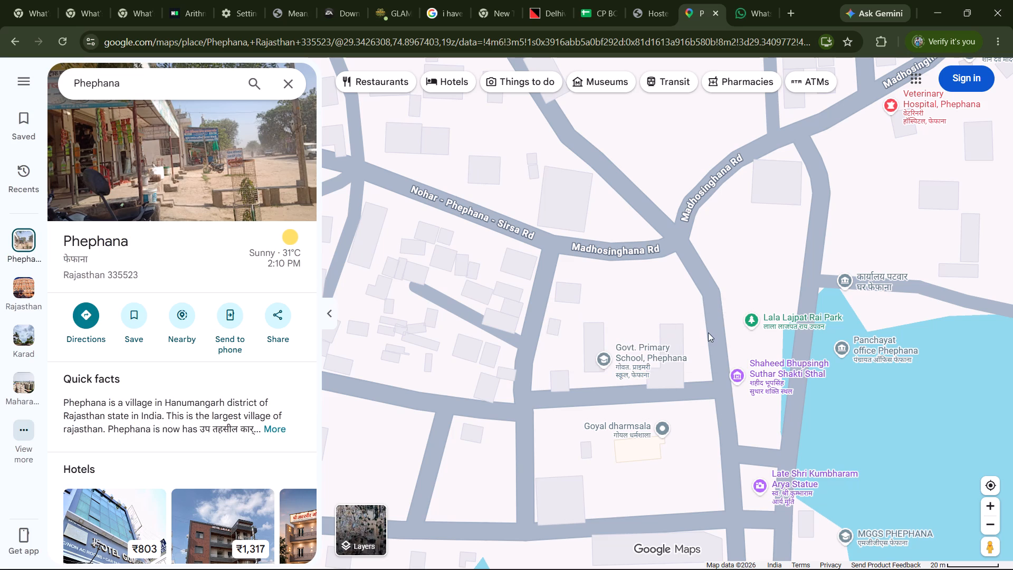
click(623, 354)
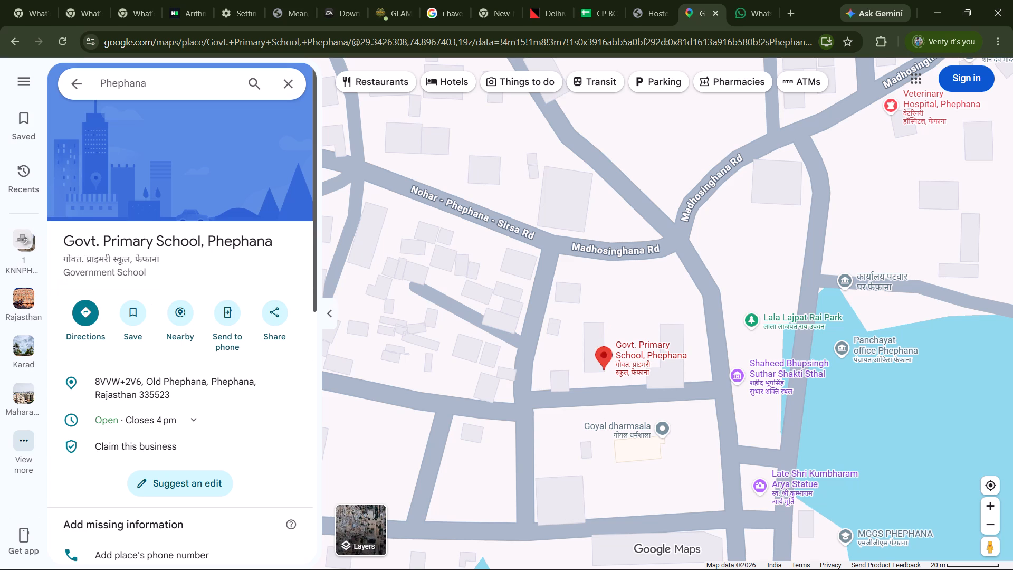
Copy the school's name from the place details into the CP BOOK address cell D1014, following NEAR and a space.
drag(62, 241, 123, 230)
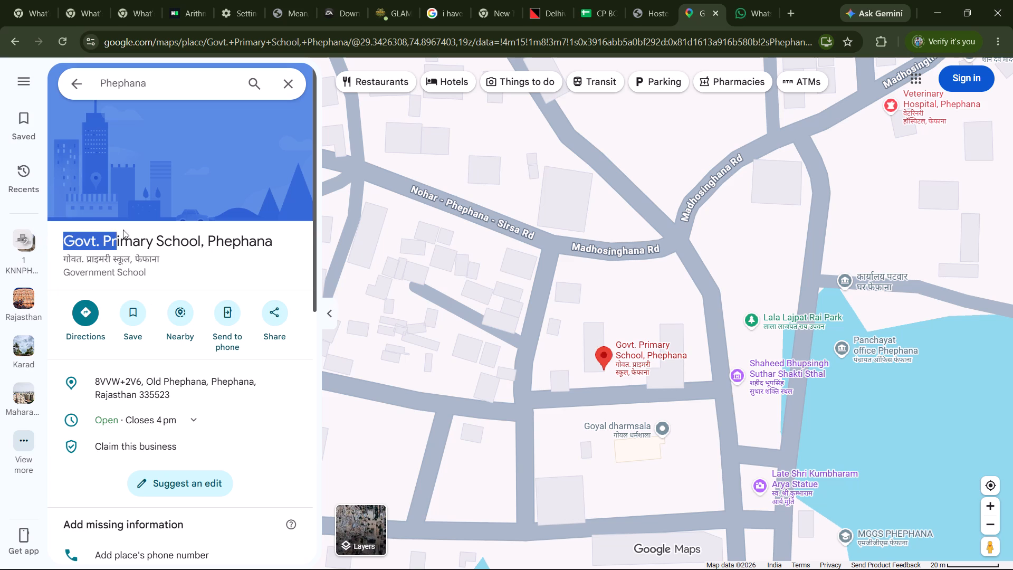
drag(123, 230, 288, 229)
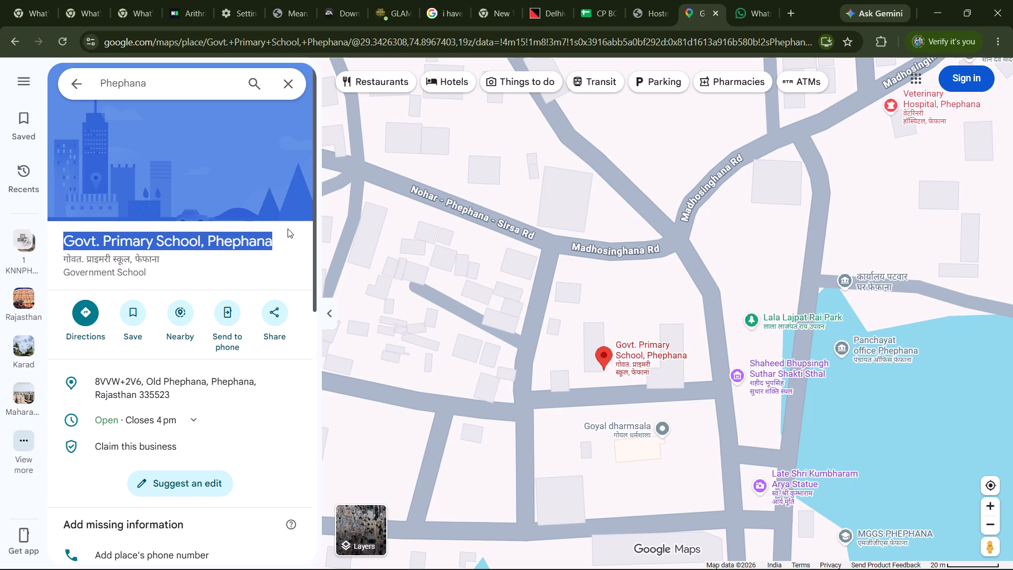
key(ctrl+c)
key(ctrl+c)
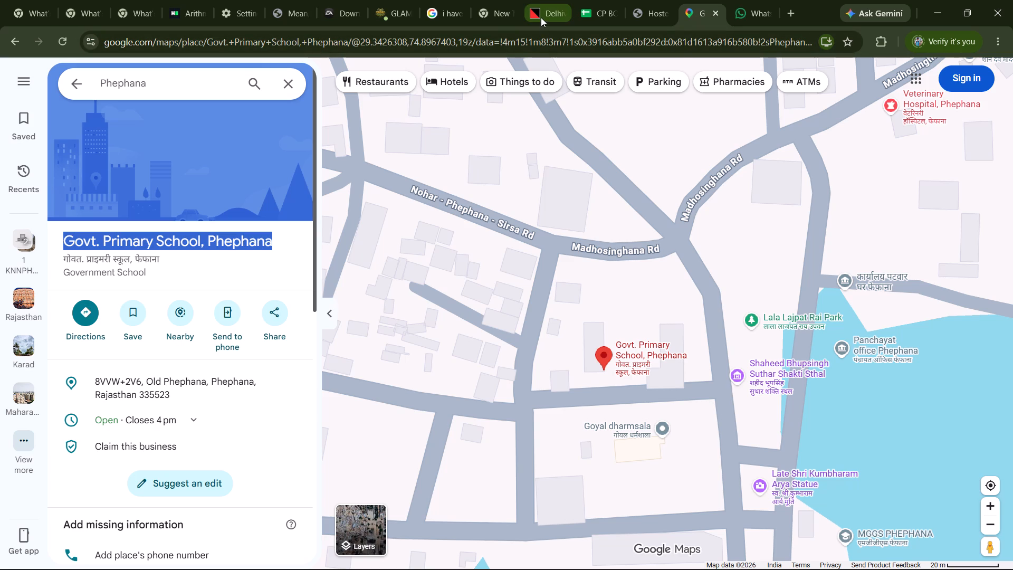
click(591, 14)
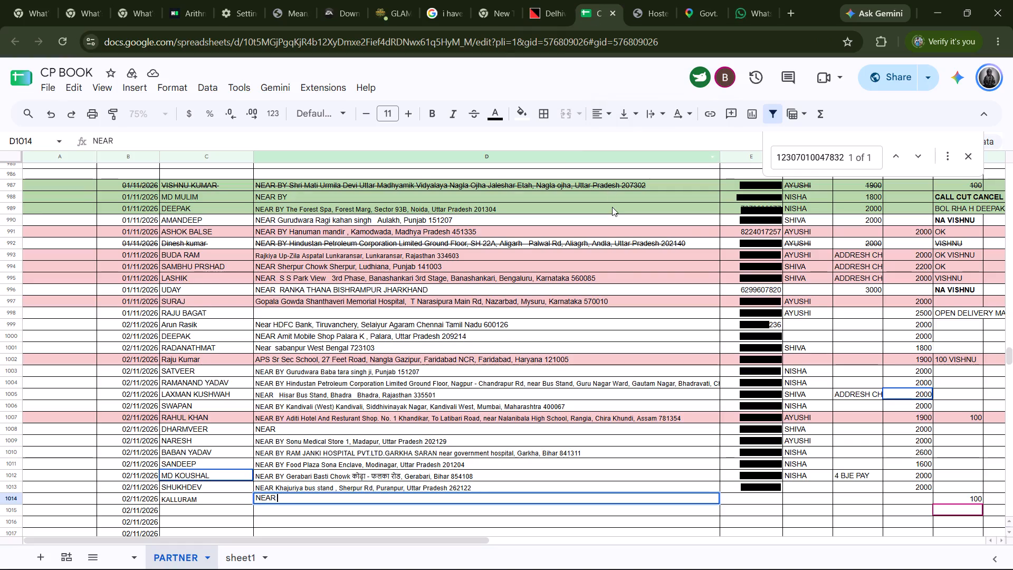
key(Right)
key(Right)
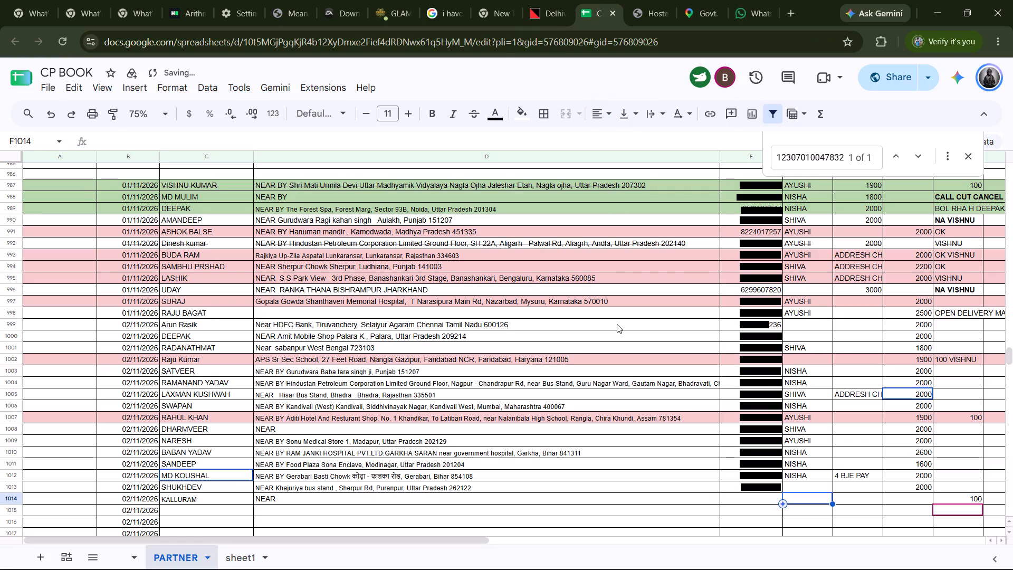
key(Left)
key(Left)
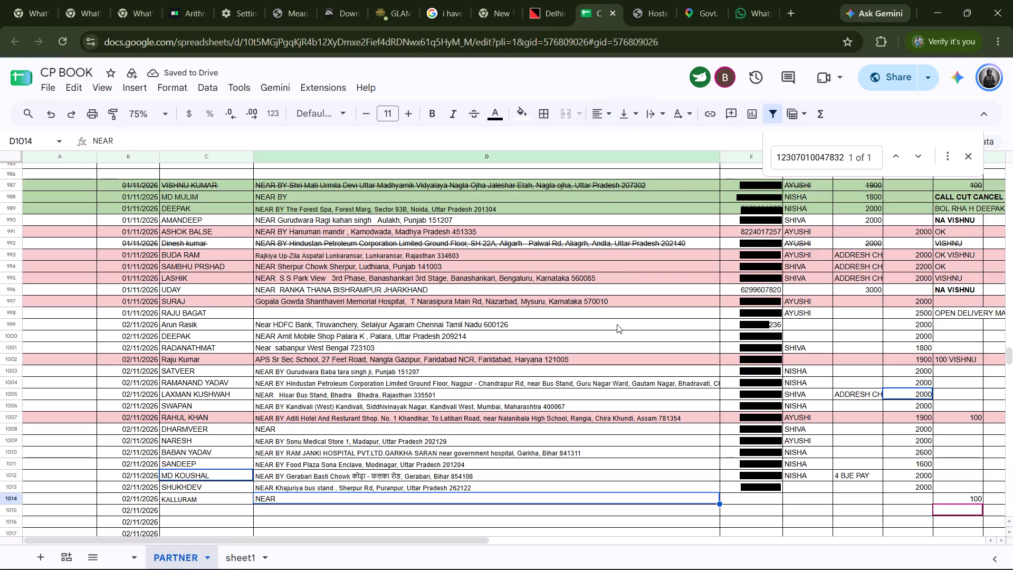
key(Return)
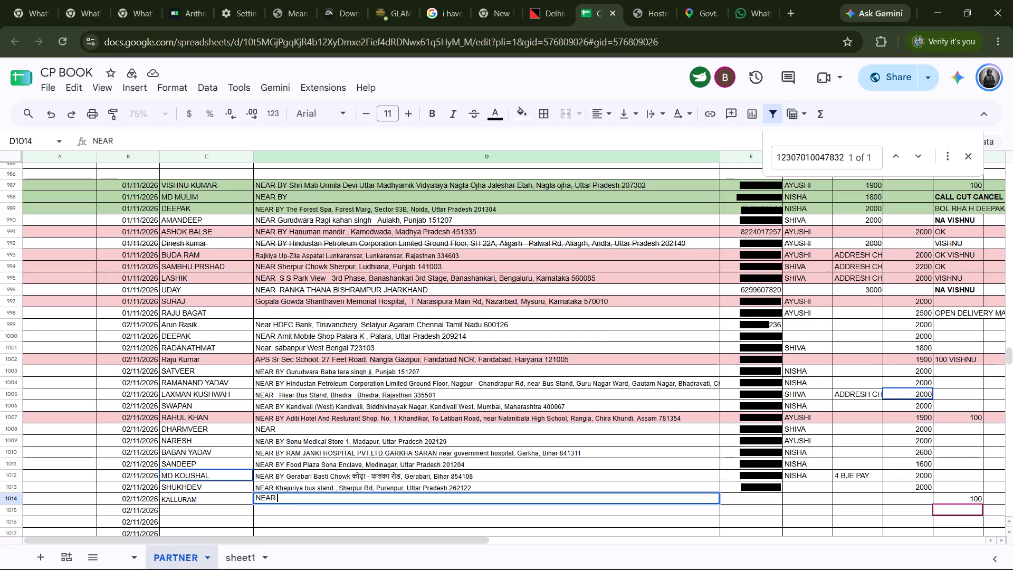
key(space)
key(ctrl+v)
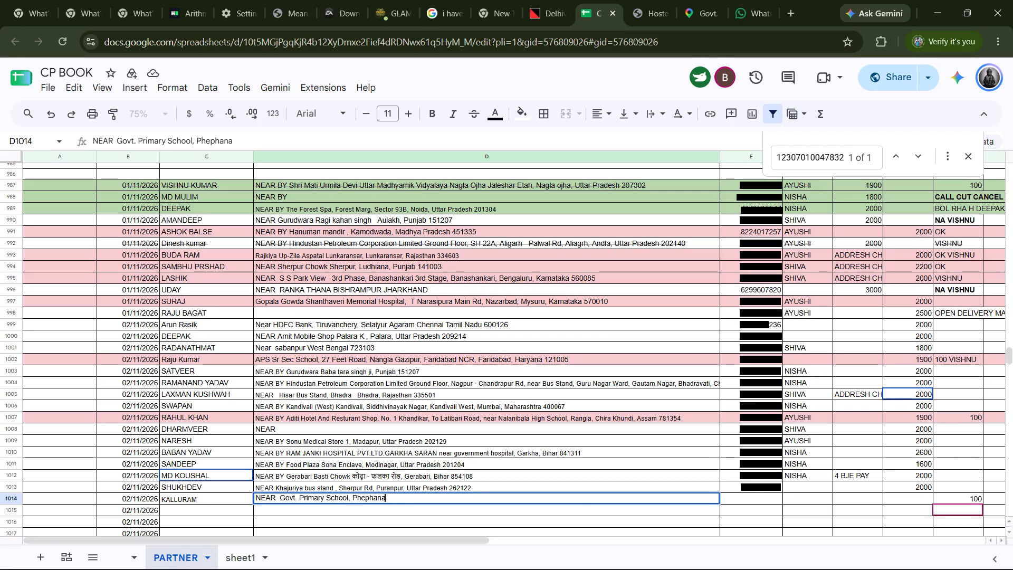
key(space)
key(space)
key(BackSpace)
key(BackSpace)
key(BackSpace)
key(BackSpace)
key(BackSpace)
key(BackSpace)
key(BackSpace)
key(BackSpace)
key(BackSpace)
key(BackSpace)
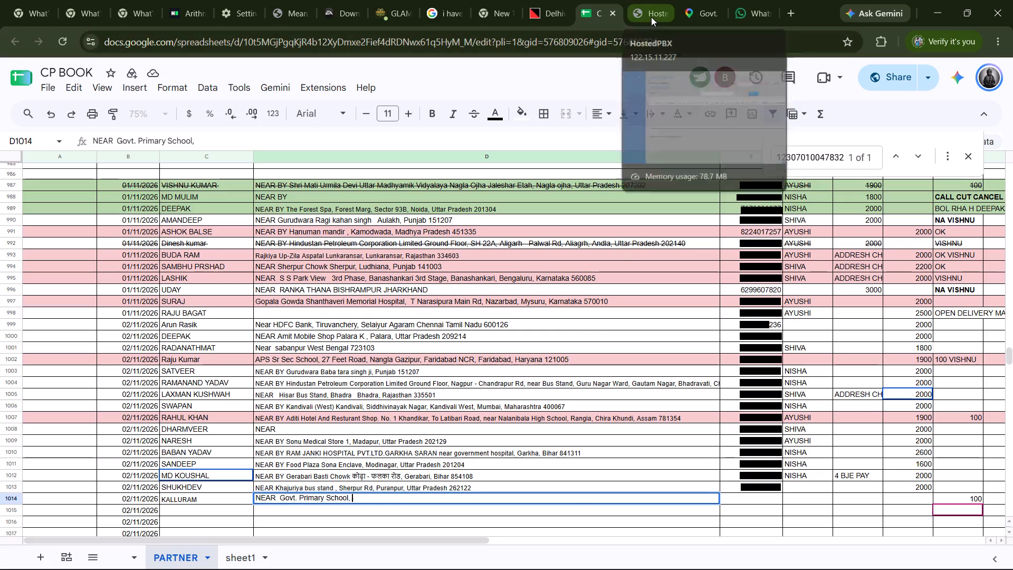
Return to the map and copy the full address of Govt. Primary School from its place details.
click(693, 15)
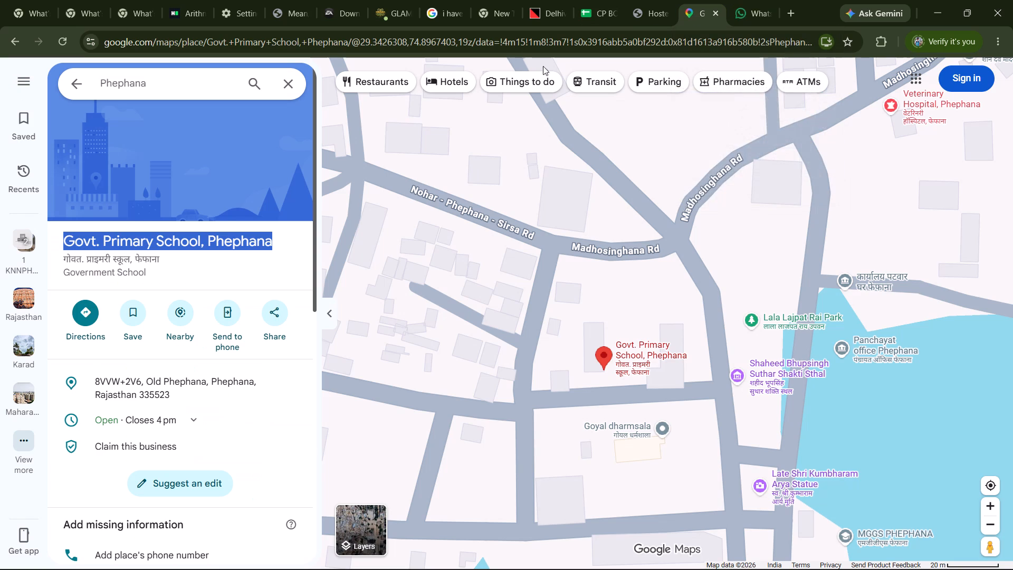
click(292, 382)
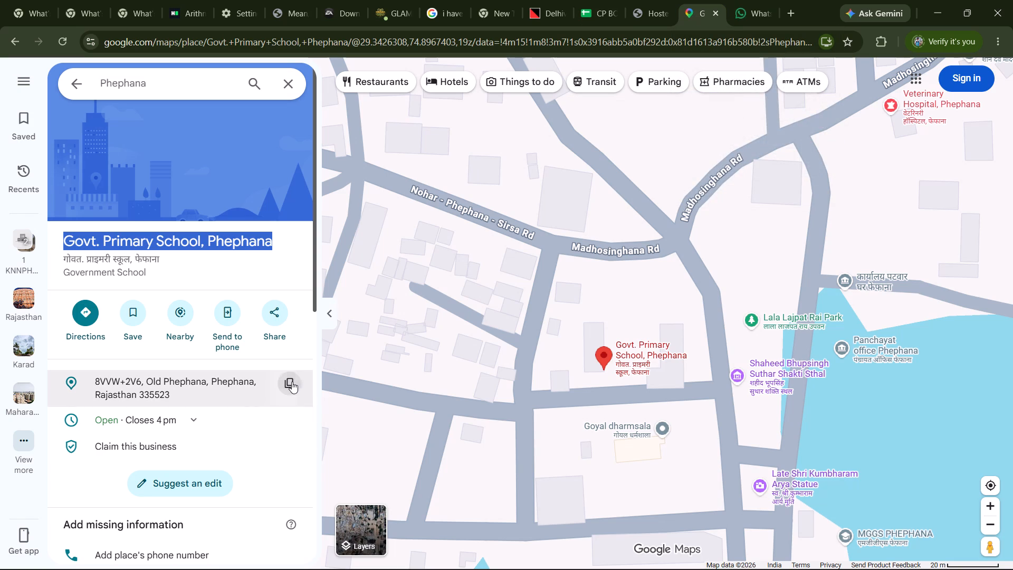
Append the copied full address of the school, followed by a space, after its name in CP BOOK cell D1014.
click(591, 12)
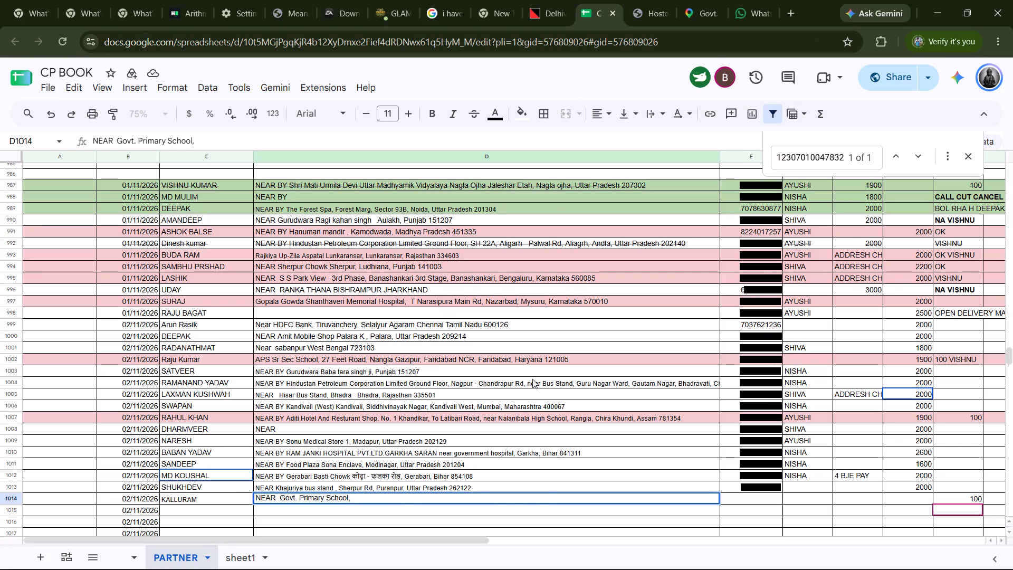
key(ctrl+v)
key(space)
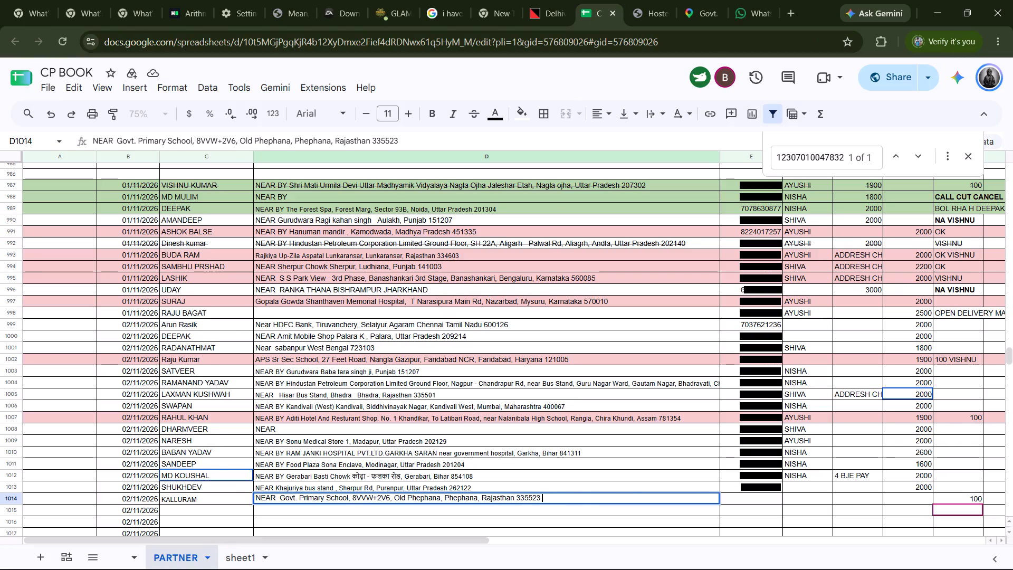
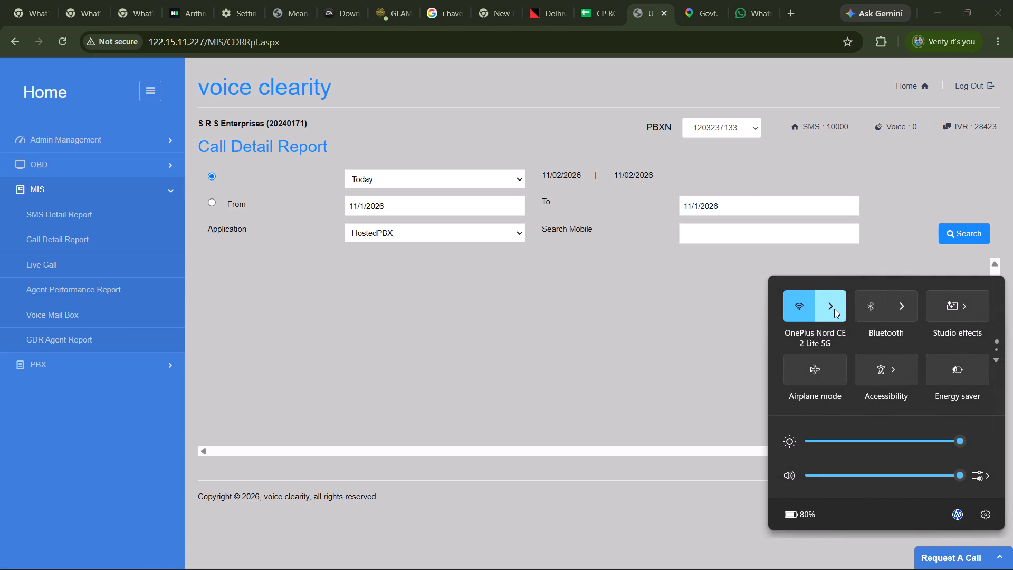
Switch the computer's Wi-Fi connection to the Homewifi network, keeping automatic connection enabled.
click(835, 310)
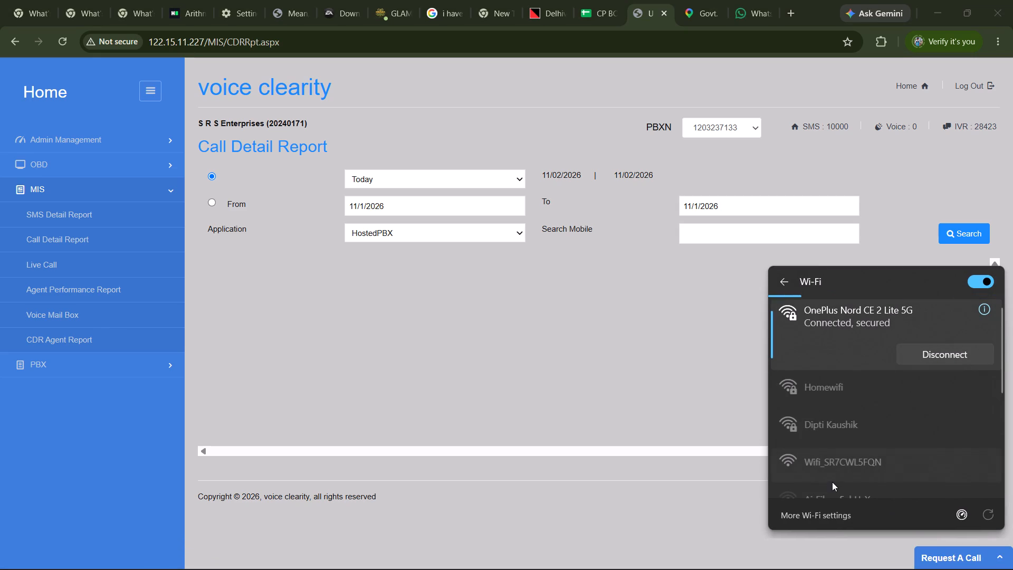
click(881, 392)
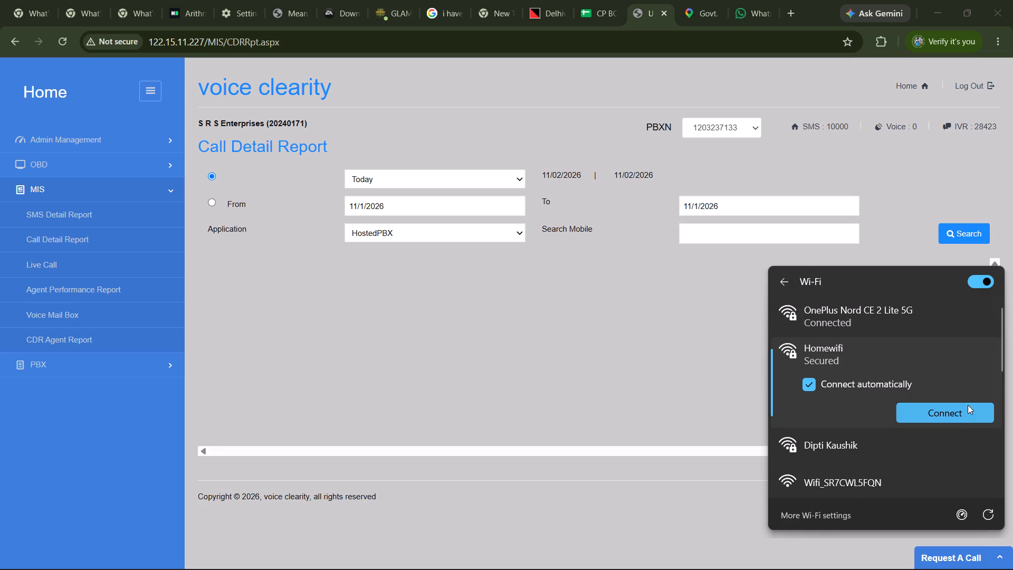
click(966, 417)
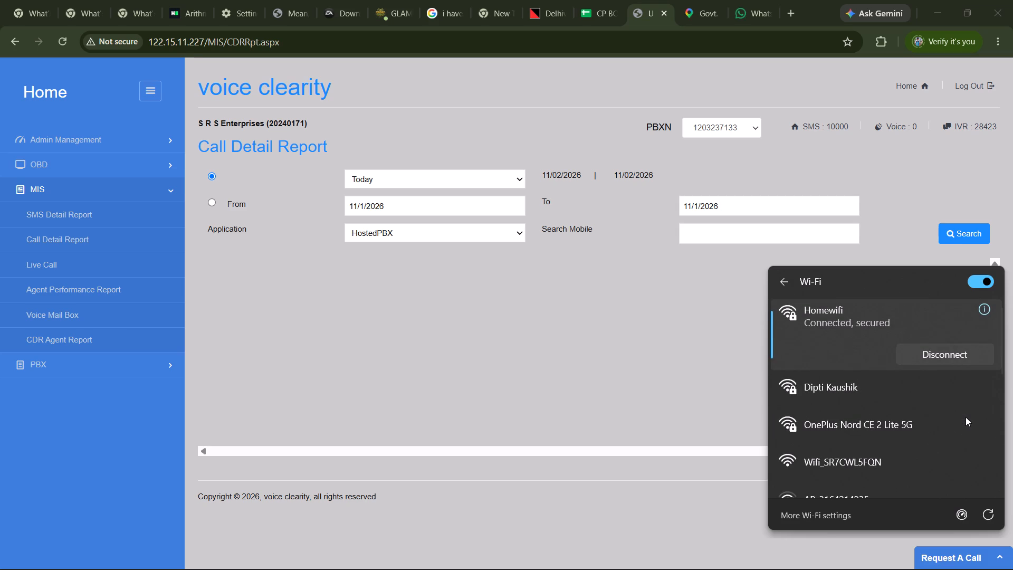
click(696, 349)
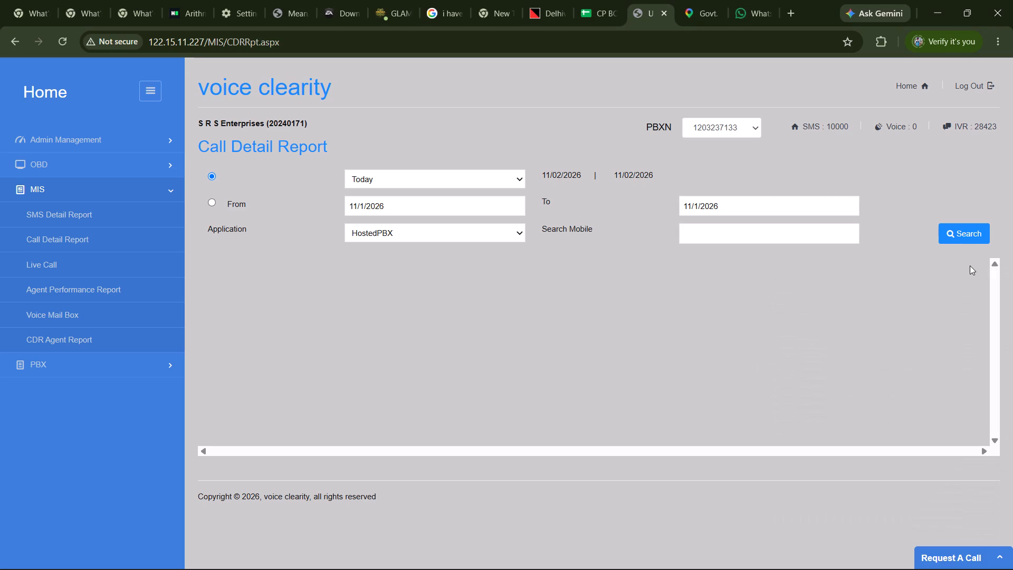
Search the Call Detail Report for today's HostedPBX calls and examine the most recent call records, including their durations, statuses and agents.
click(956, 235)
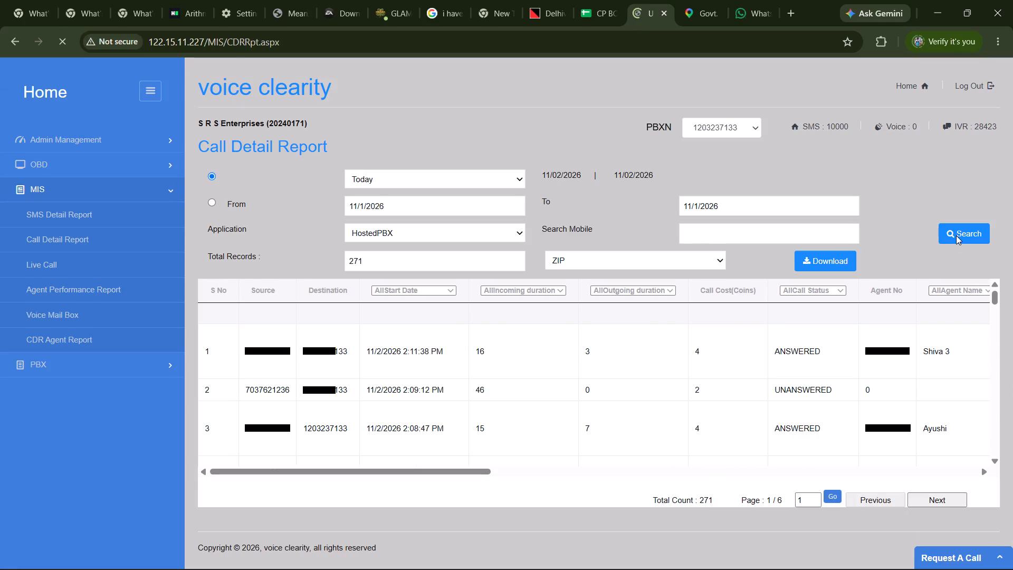
double_click(995, 298)
key(Down)
key(Down)
key(Right)
key(Right)
key(Right)
key(Down)
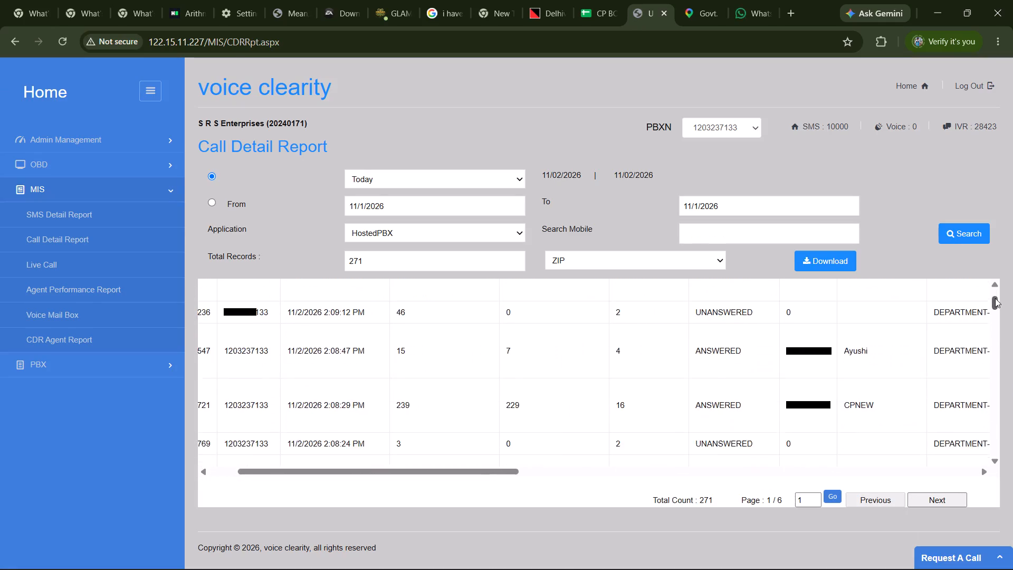
key(Down)
key(Down)
key(Down)
key(Down)
key(Down)
key(Left)
key(Left)
key(Left)
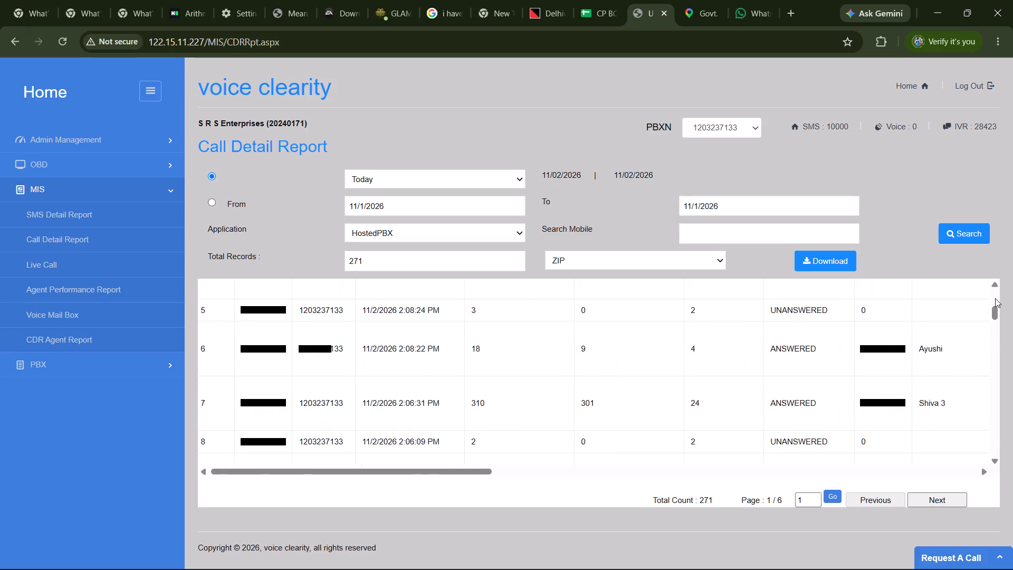
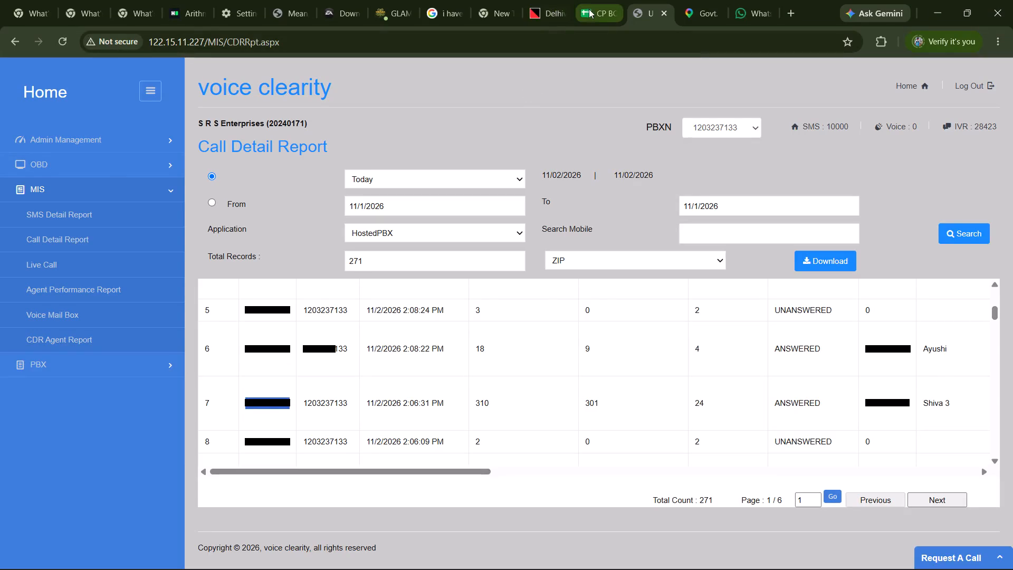
Switch back to the CP BOOK sheet and paste the caller's copied mobile number into cell E1014 of the new Phephana order.
click(589, 9)
key(Left)
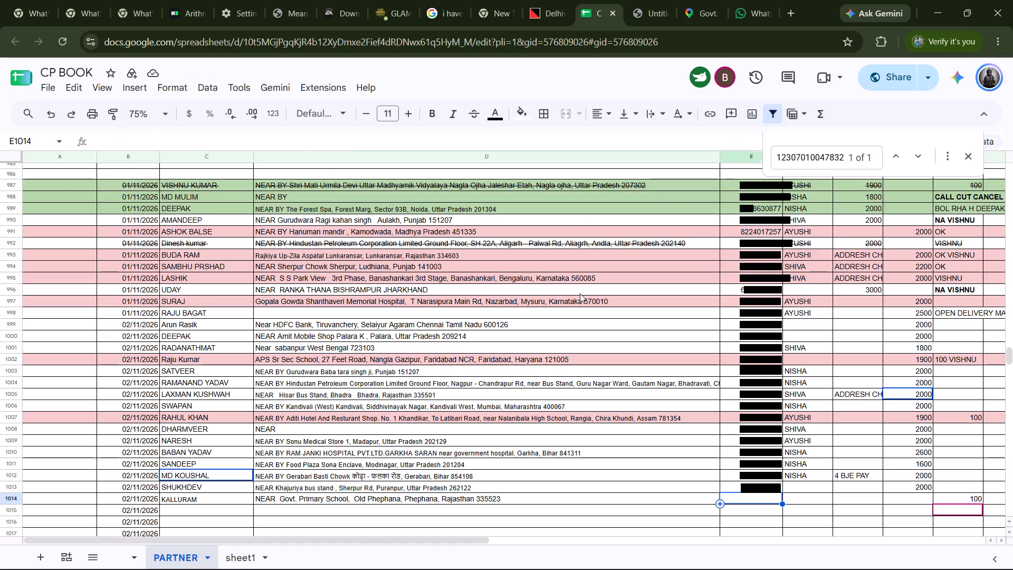
key(Right)
key(ctrl+v)
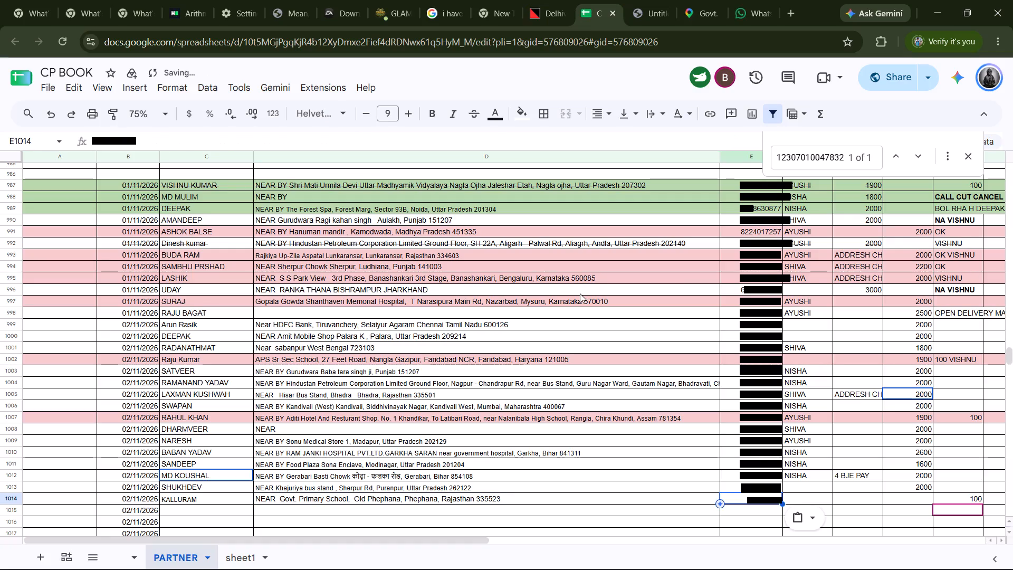
key(Down)
key(Up)
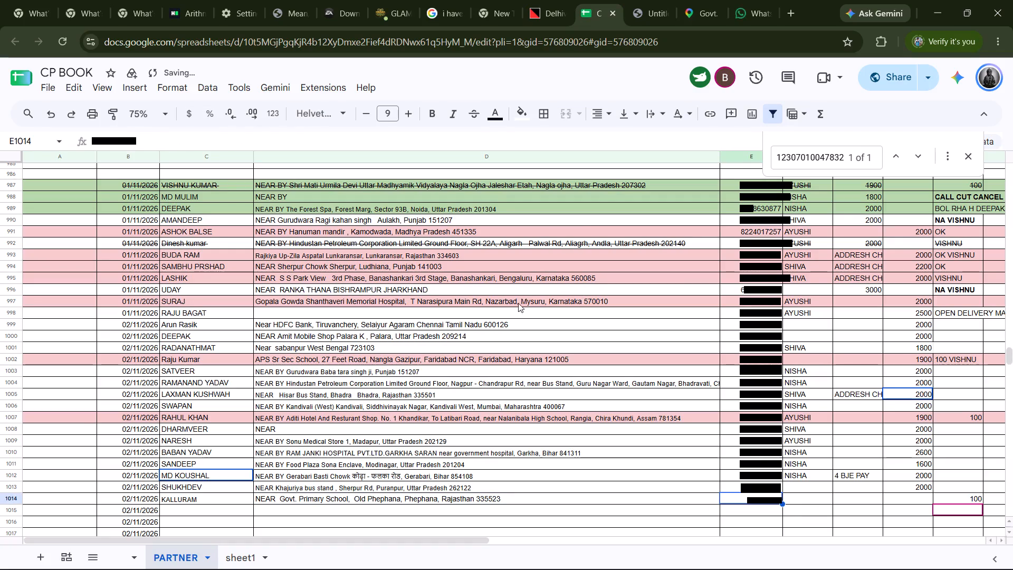
Increase the font size of the contact number in cell E1014 to 11.
click(407, 114)
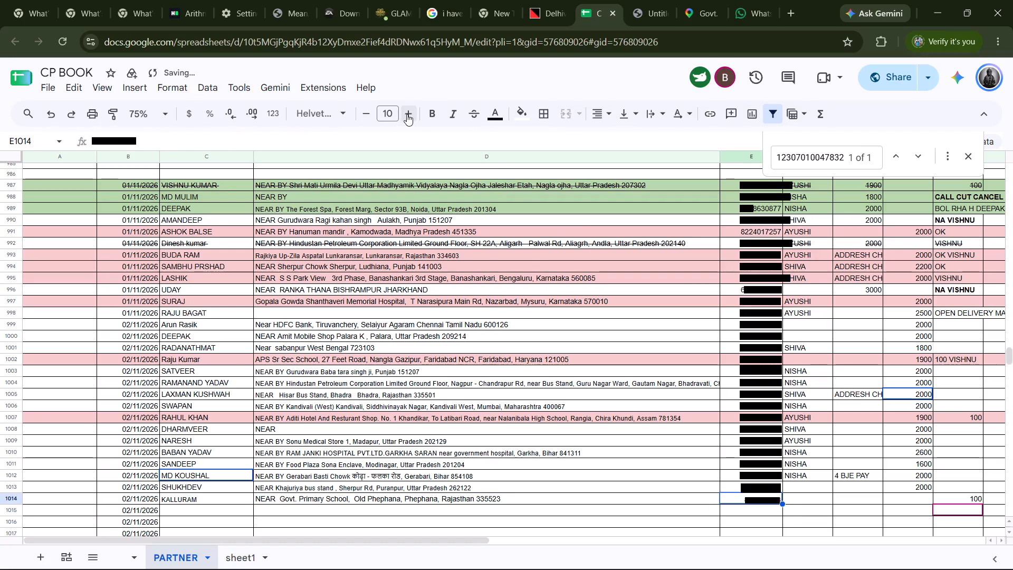
click(407, 114)
Complete the KALLURAM order in row 1014 with SHIVA in column F and 1900 in column H.
key(Right)
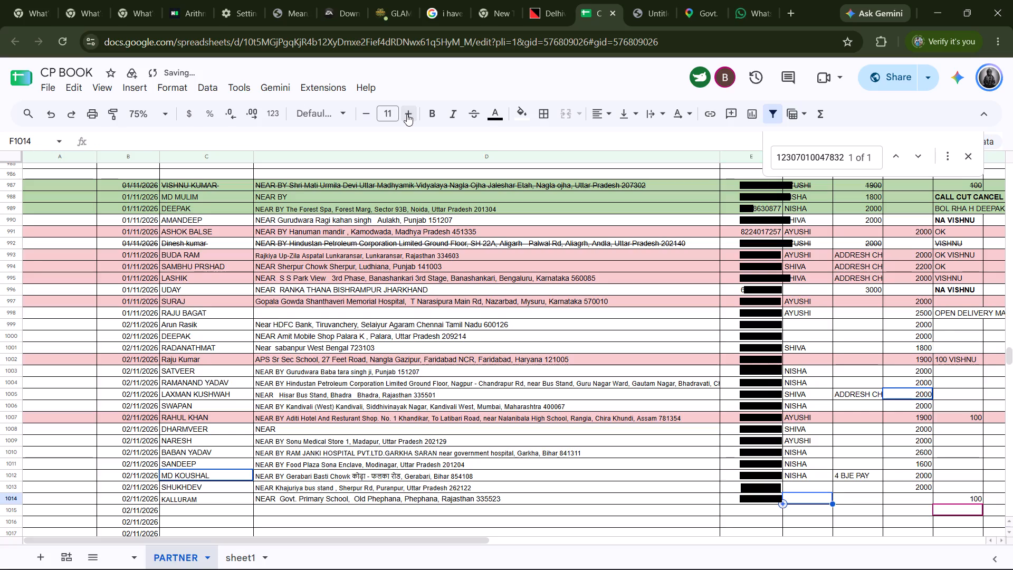
text(SHI)
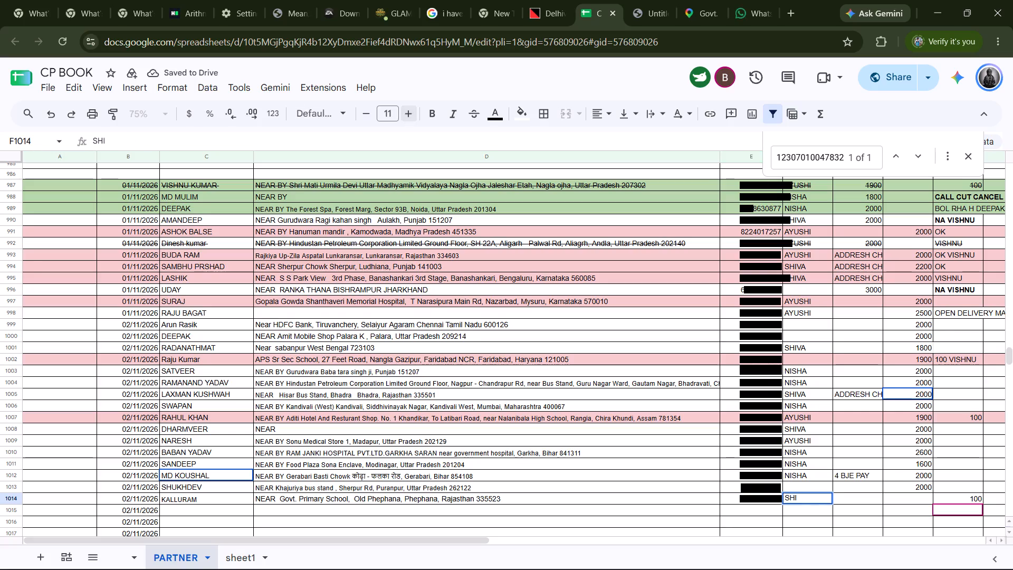
text(VA)
key(Right)
key(Right)
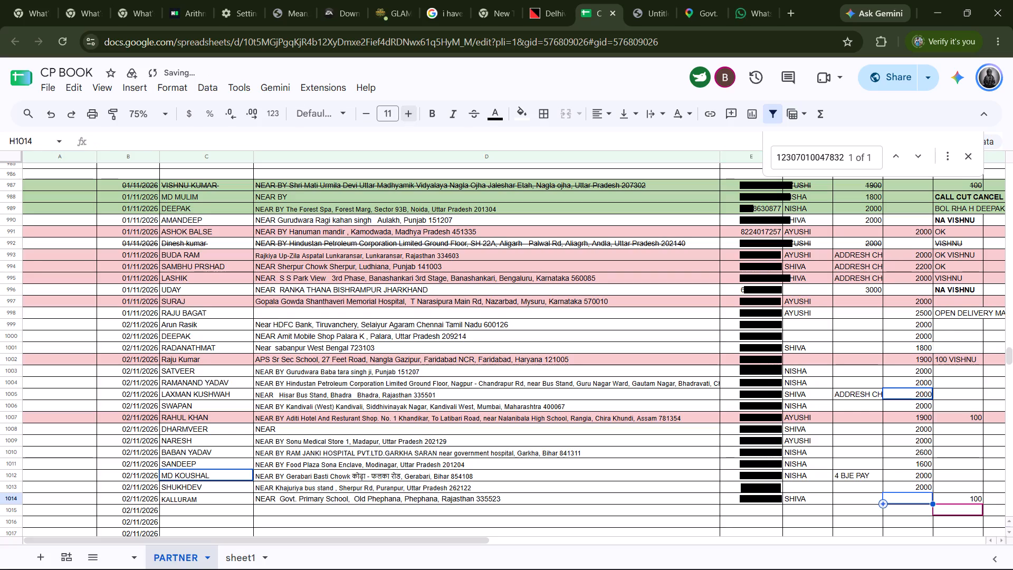
text(1900)
key(Down)
Fill the entire row 1014 with the light red used for the other highlighted orders.
key(Left)
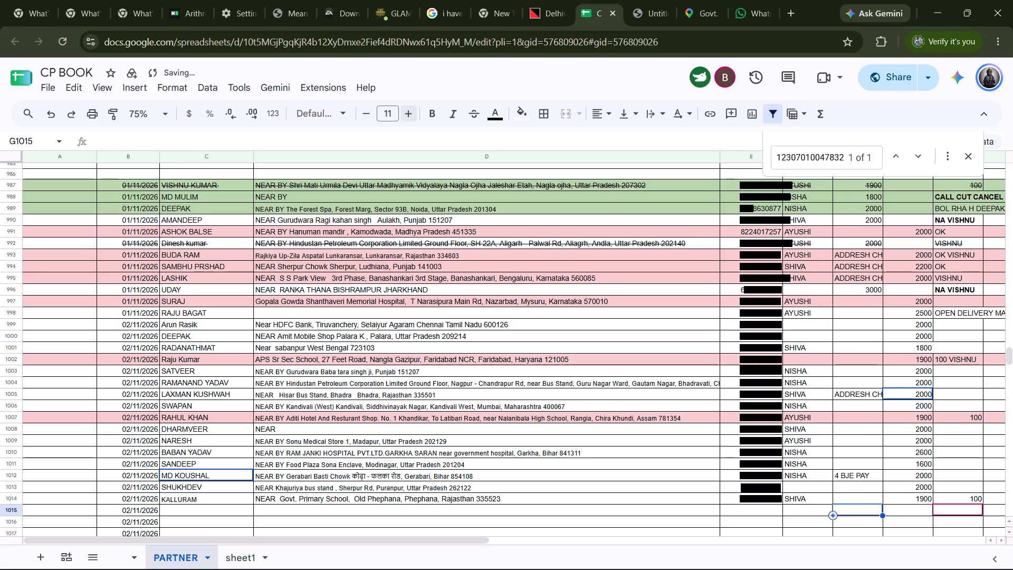
key(Up)
key(Left)
key(Left)
key(Left)
key(Left)
key(Left)
key(Left)
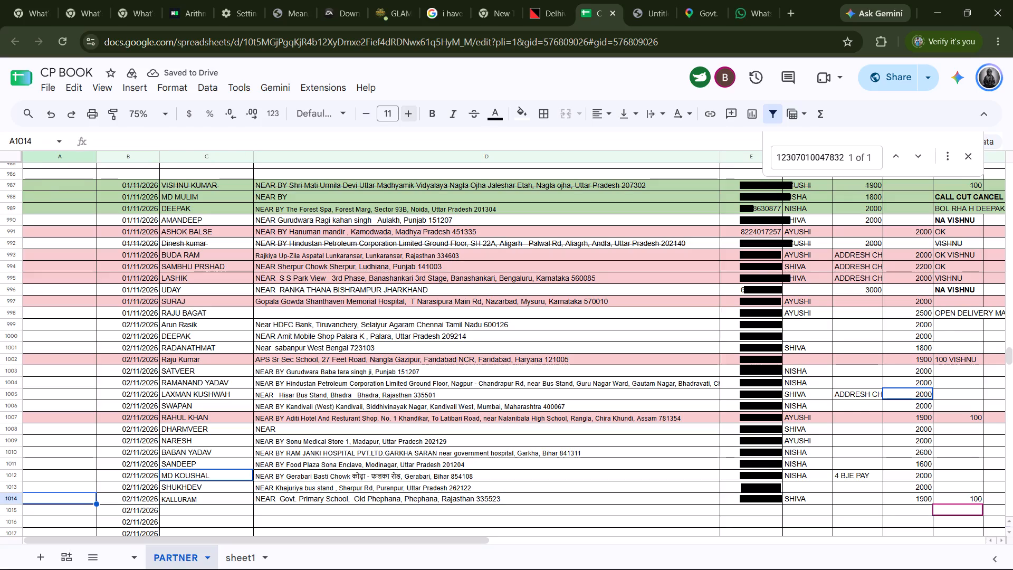
click(14, 496)
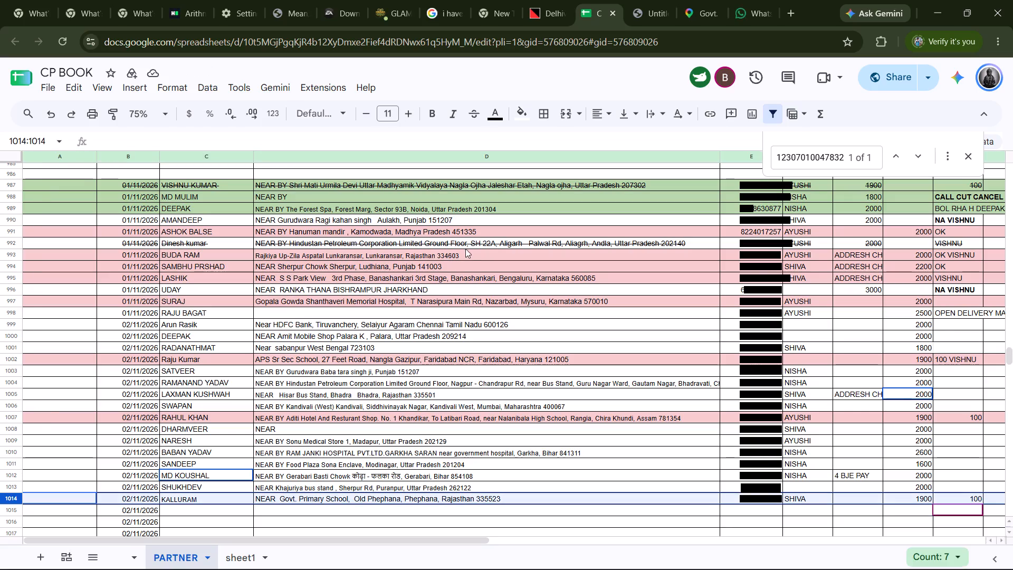
click(523, 110)
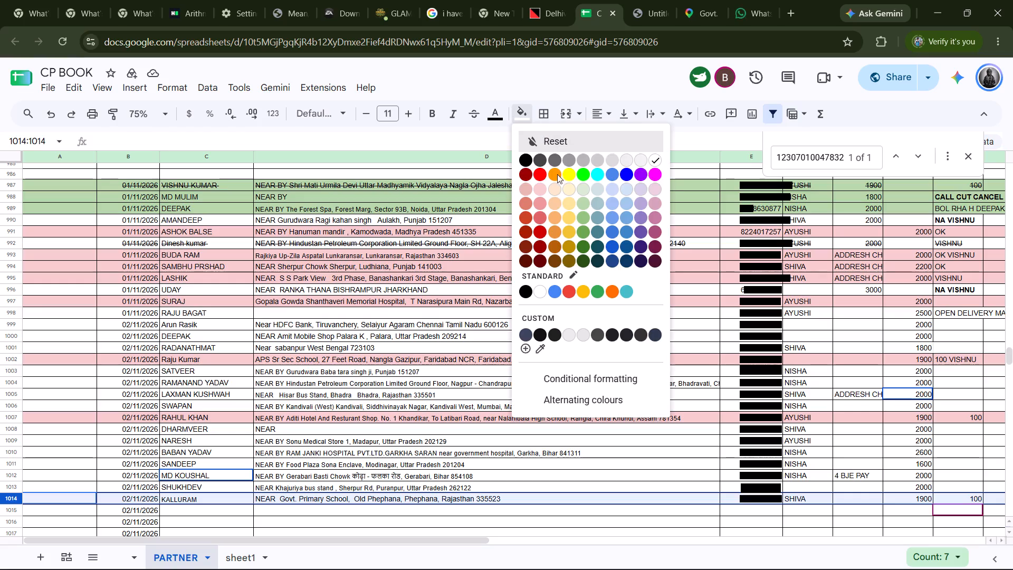
click(538, 186)
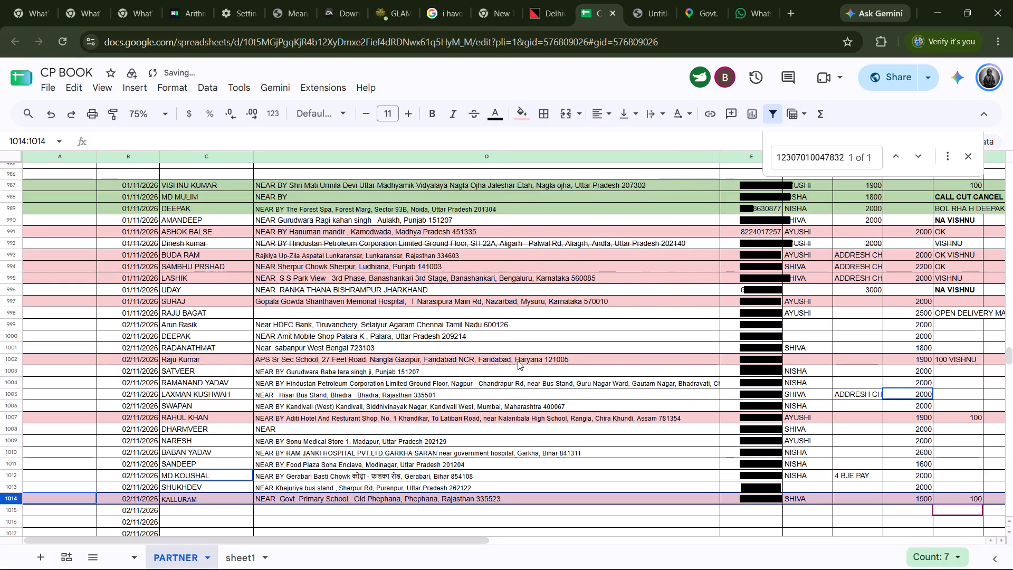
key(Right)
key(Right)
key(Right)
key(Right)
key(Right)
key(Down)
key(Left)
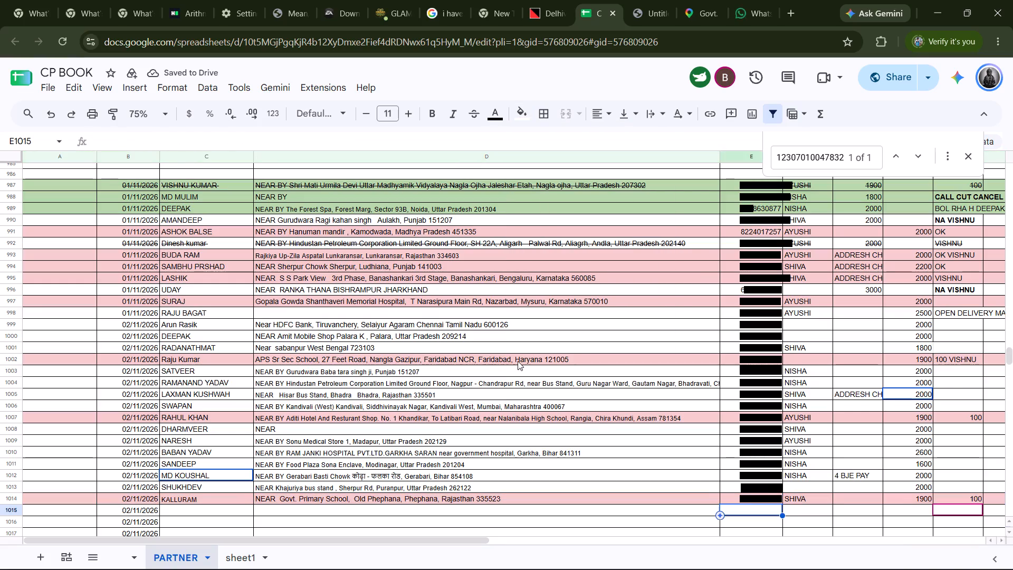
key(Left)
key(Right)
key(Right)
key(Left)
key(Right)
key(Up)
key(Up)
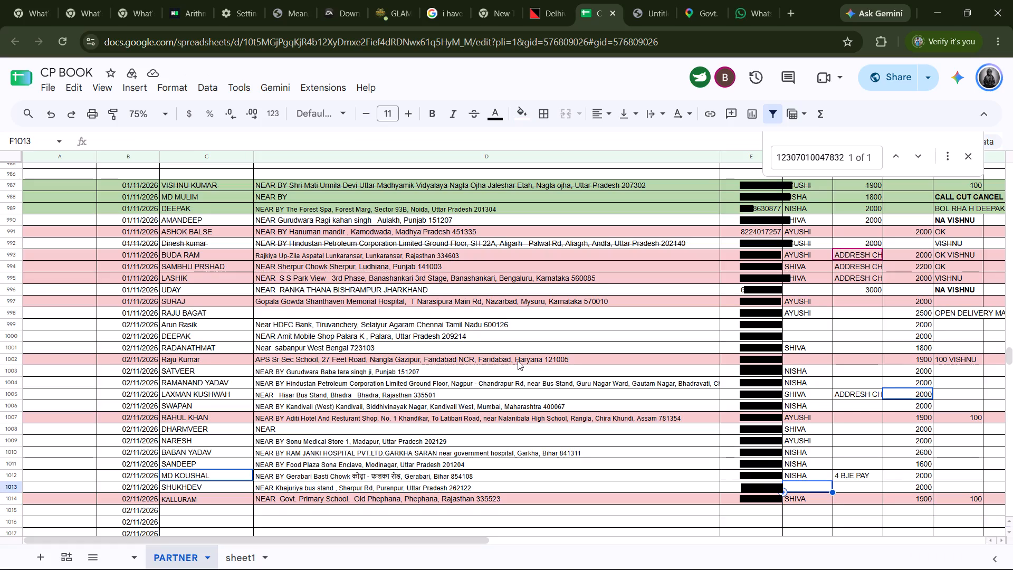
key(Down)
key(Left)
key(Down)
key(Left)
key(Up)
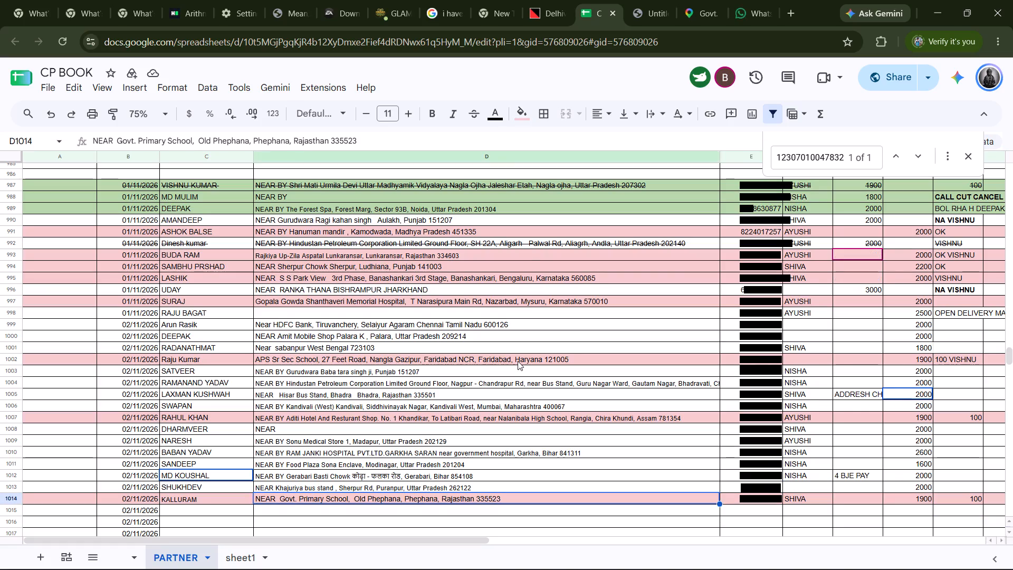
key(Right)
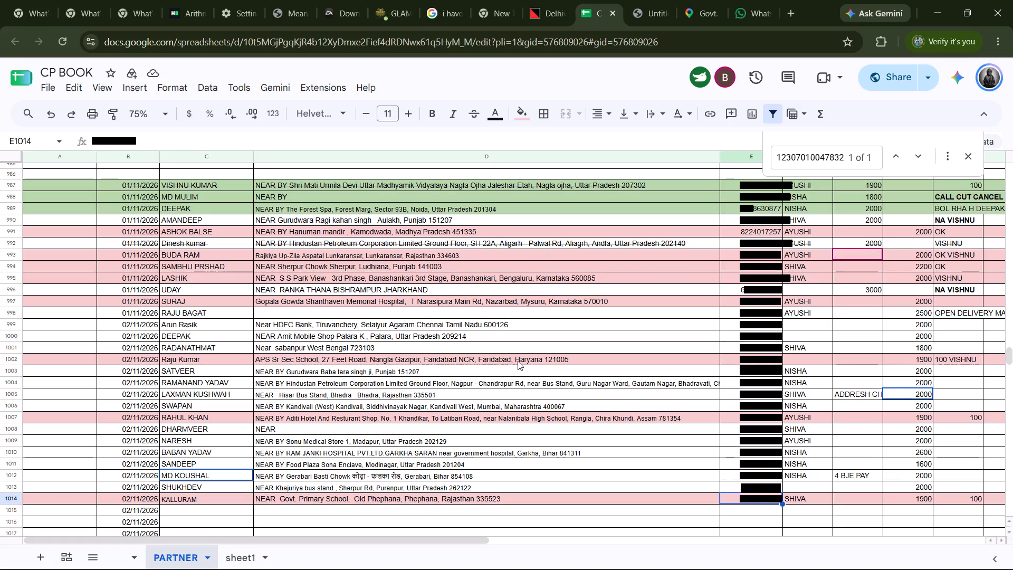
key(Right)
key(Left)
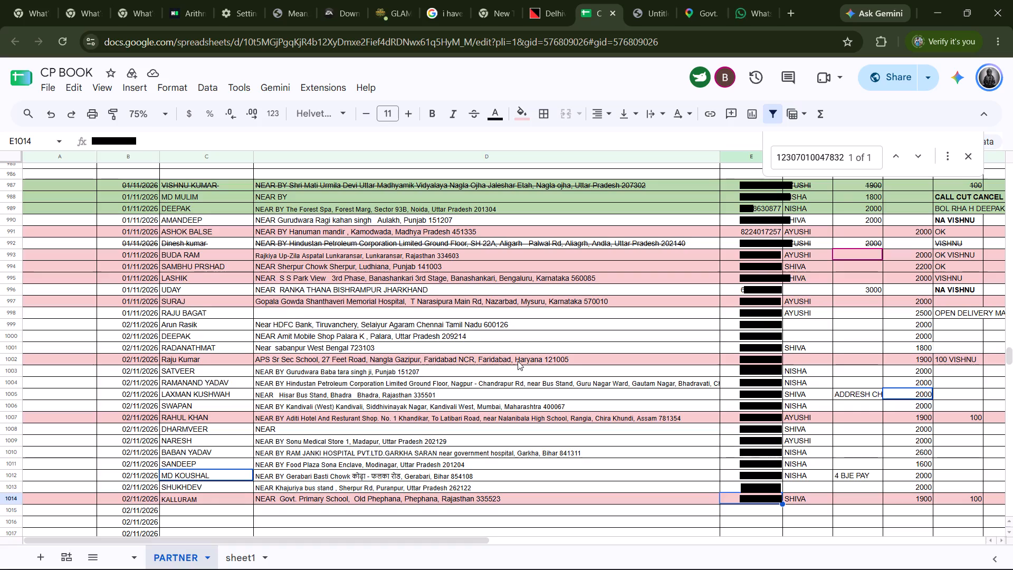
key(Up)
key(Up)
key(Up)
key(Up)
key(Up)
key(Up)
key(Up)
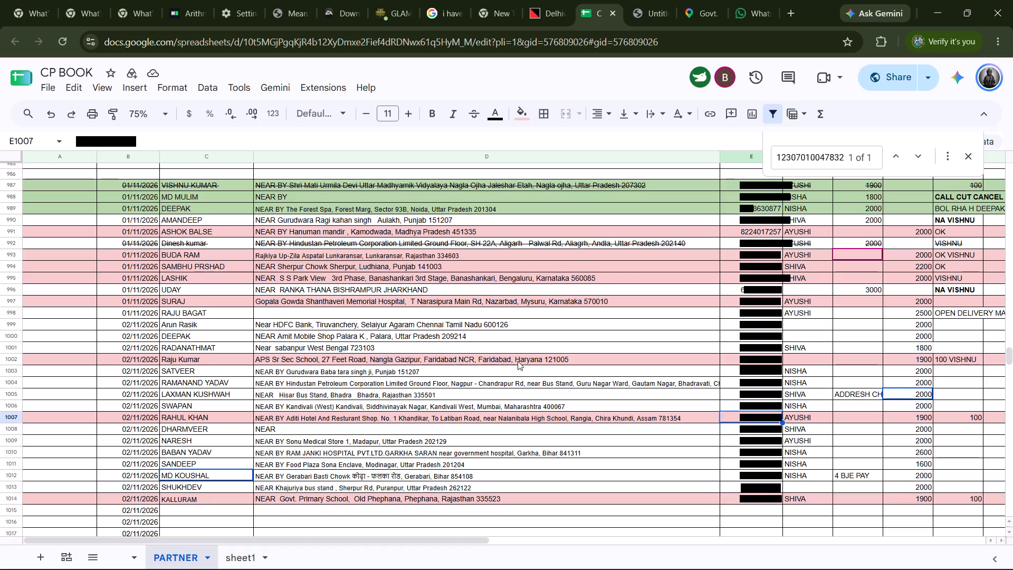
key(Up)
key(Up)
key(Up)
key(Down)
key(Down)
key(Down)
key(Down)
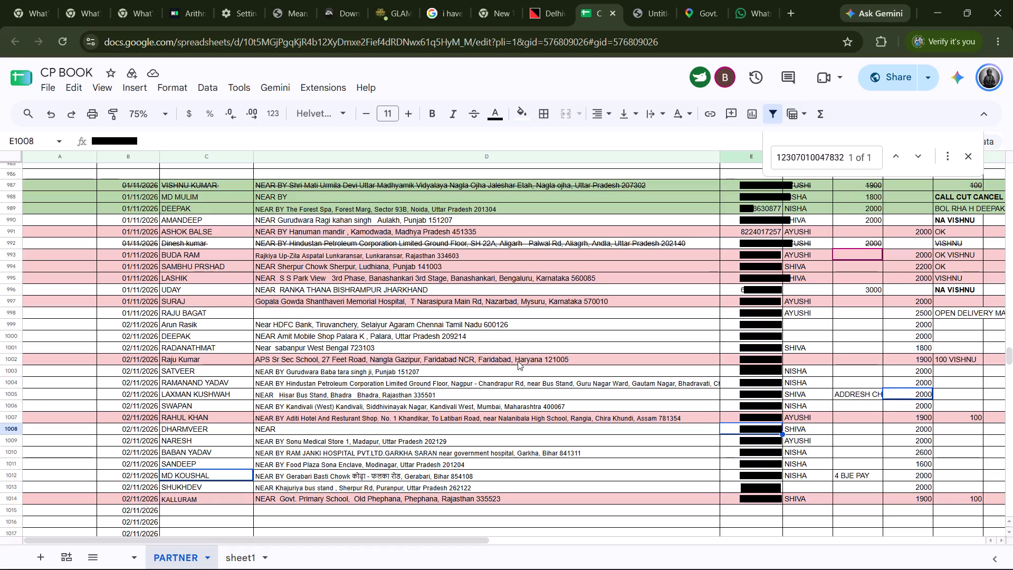
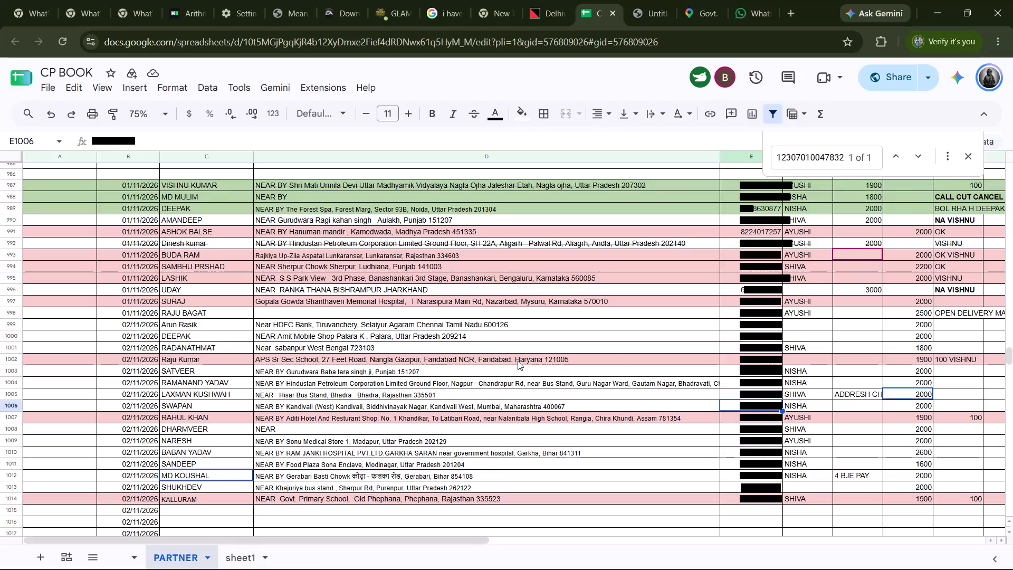
Enter the remark ADDRESH LENA in column G of the DHARMVEER order in row 1008.
key(Down)
key(Down)
key(Right)
key(Right)
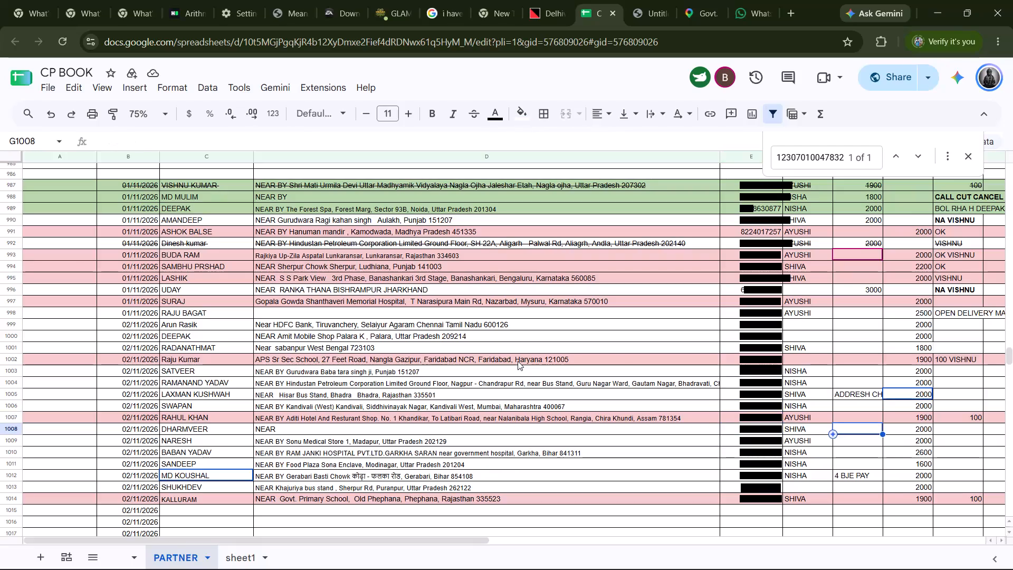
text(ADDRESH LENA)
key(space)
key(Up)
Go to the contact number of the order in row 1005, cell E1005.
key(Up)
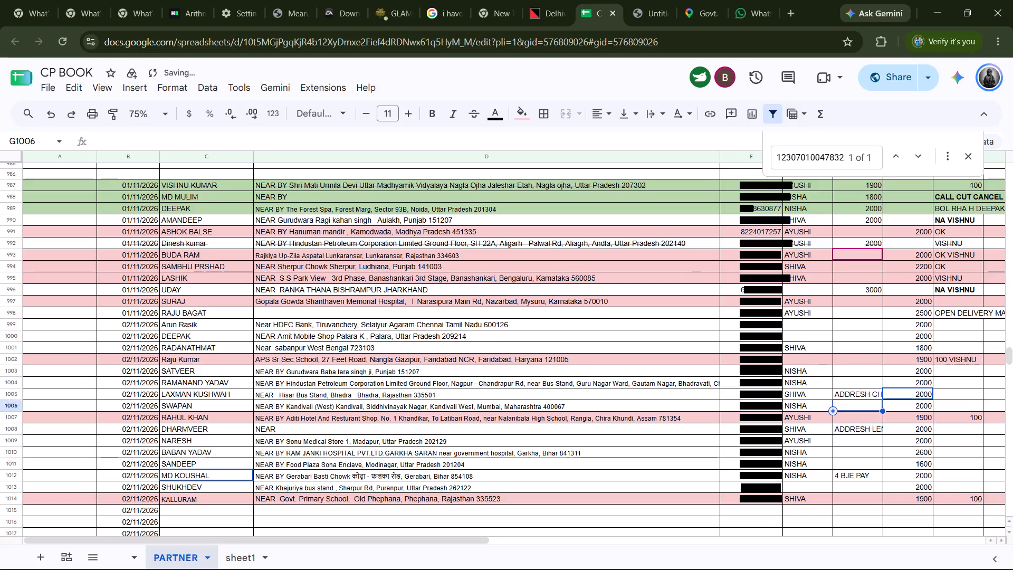
key(Up)
key(Left)
key(Left)
key(Left)
key(Left)
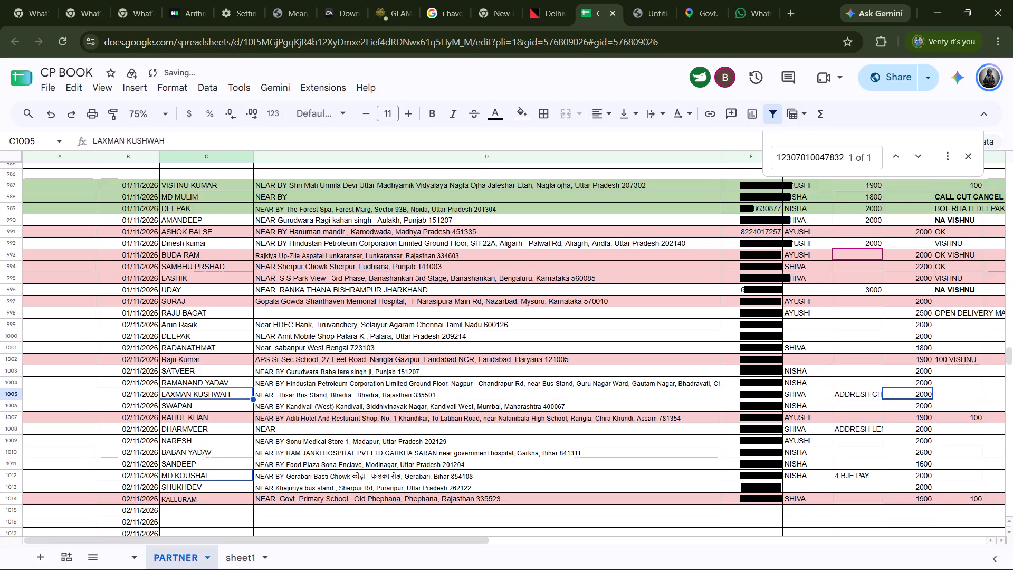
key(Right)
key(Right)
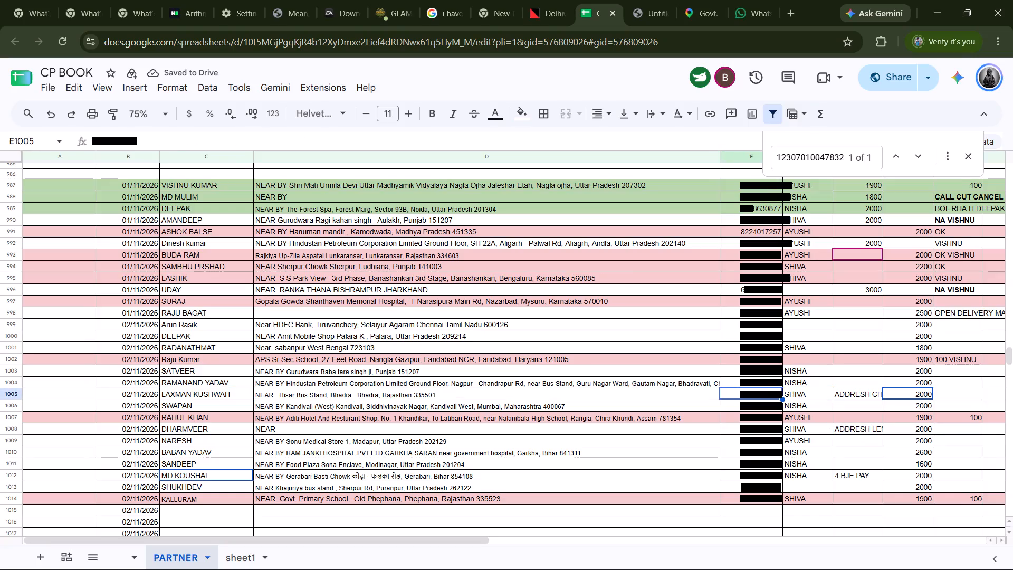
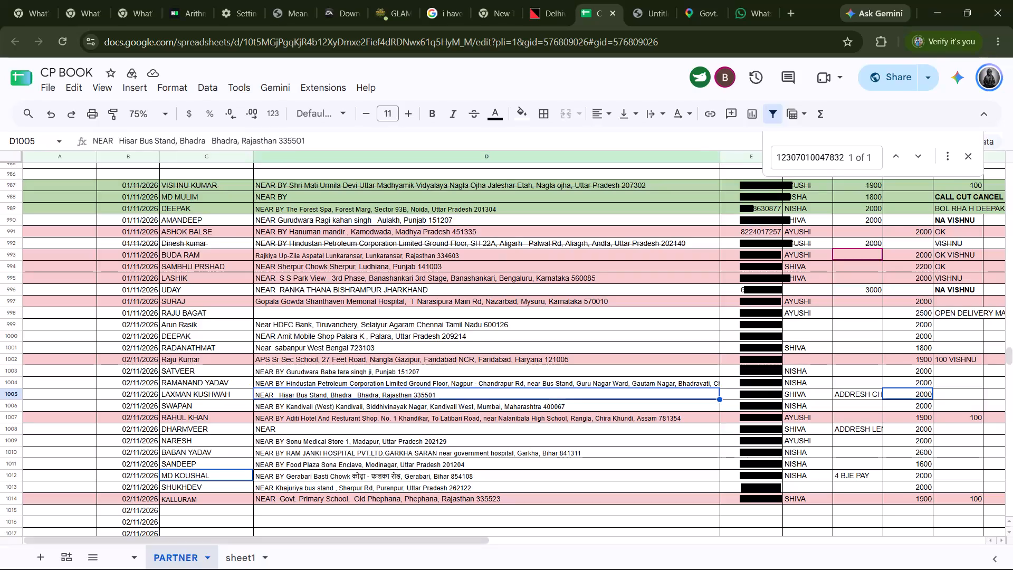
Replace the delivery address in column D of the row 1005 order with NEAR.
key(Right)
key(Right)
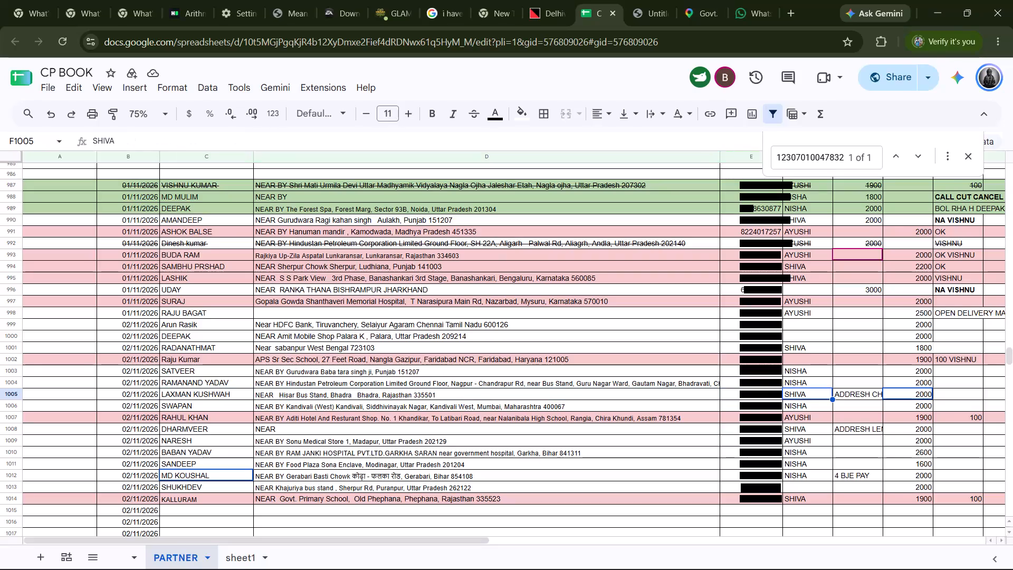
key(Right)
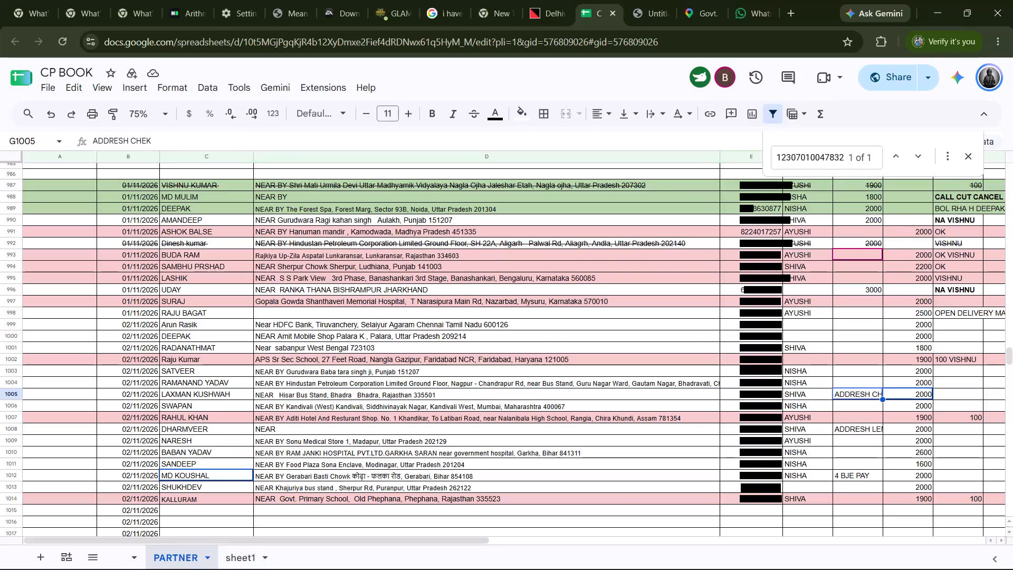
key(Left)
key(Left)
key(Left)
key(space)
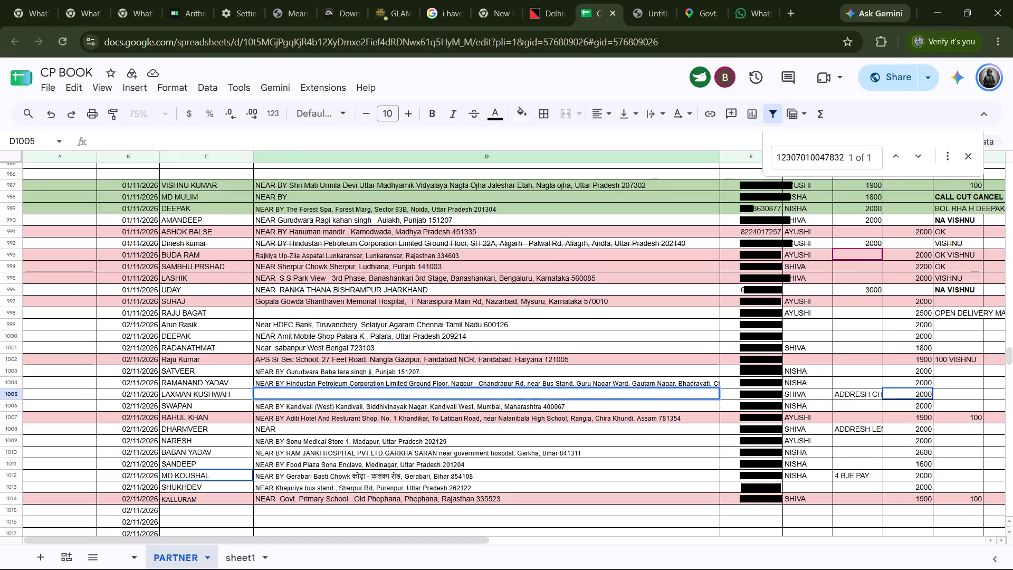
text(NEAR)
key(space)
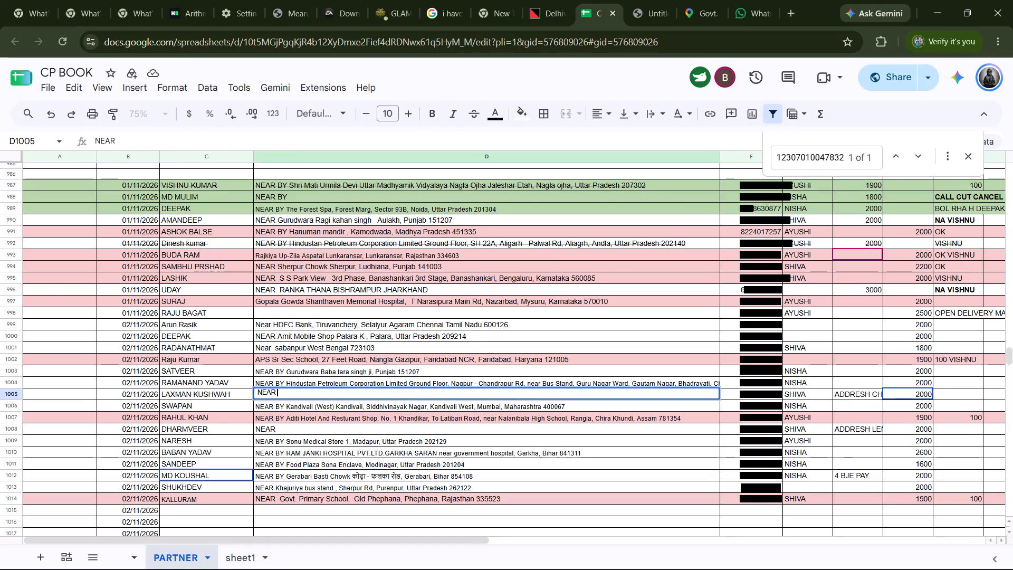
key(Right)
Change the remark in column G of the row 1005 order to ADDRESH LENA.
key(Right)
key(Right)
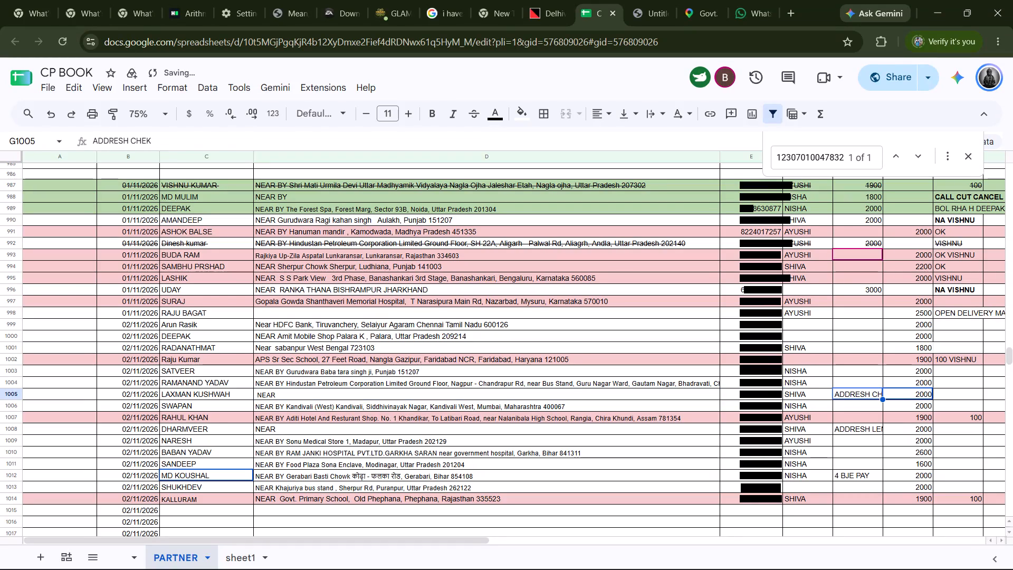
key(Return)
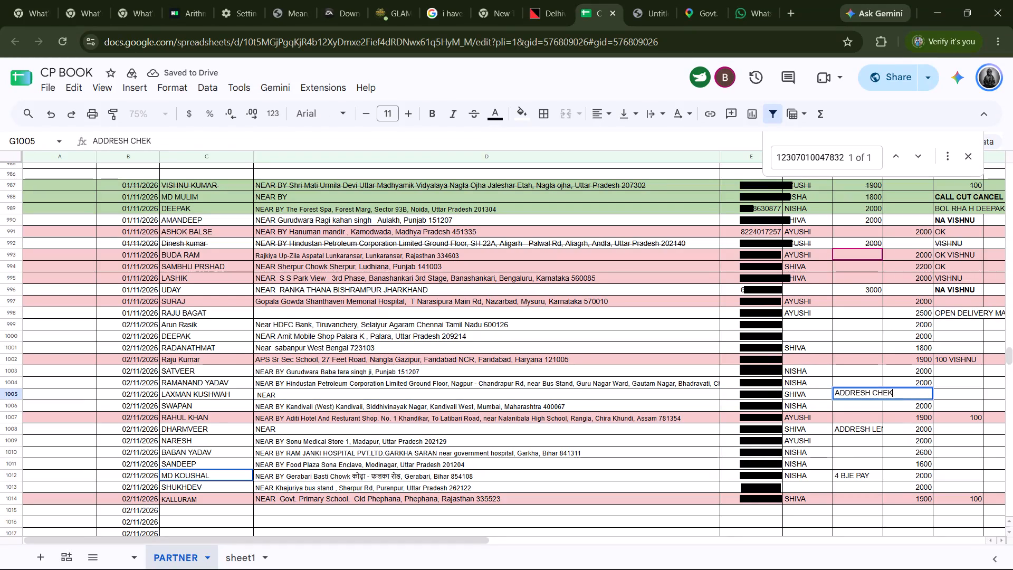
key(BackSpace)
key(BackSpace)
key(BackSpace)
key(BackSpace)
text(LENA)
key(space)
key(Return)
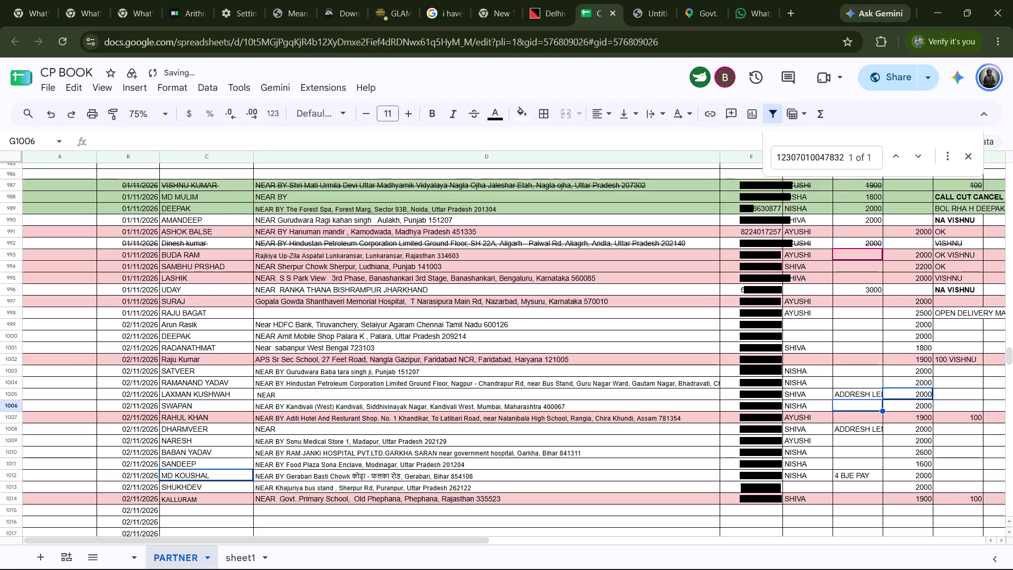
Review the 02/11/2026 orders around rows 1001 to 1008, checking their names, addresses, contact numbers and assigned callers.
key(Up)
key(Up)
key(Up)
key(Up)
key(Up)
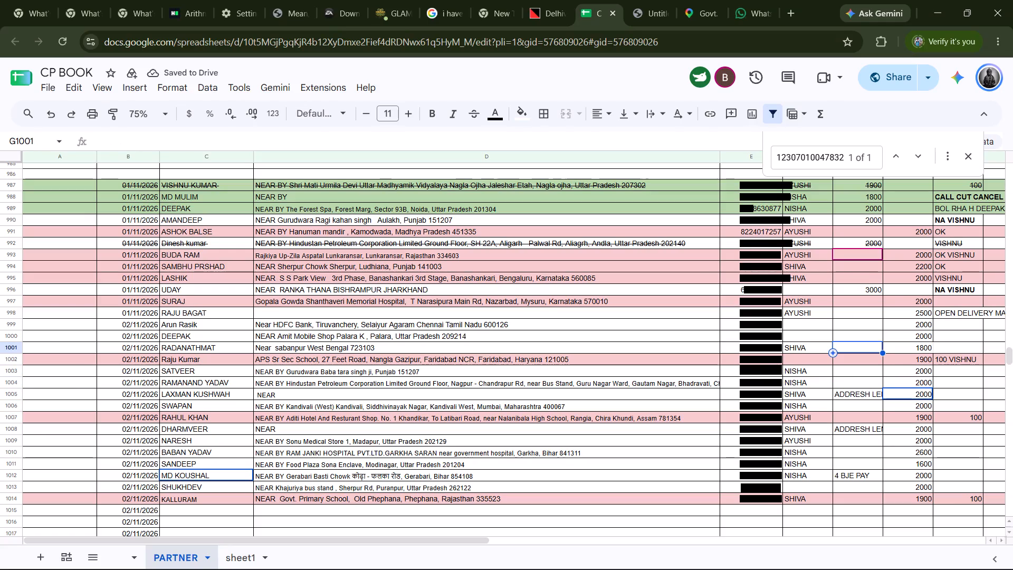
key(Left)
key(Left)
key(Left)
key(Left)
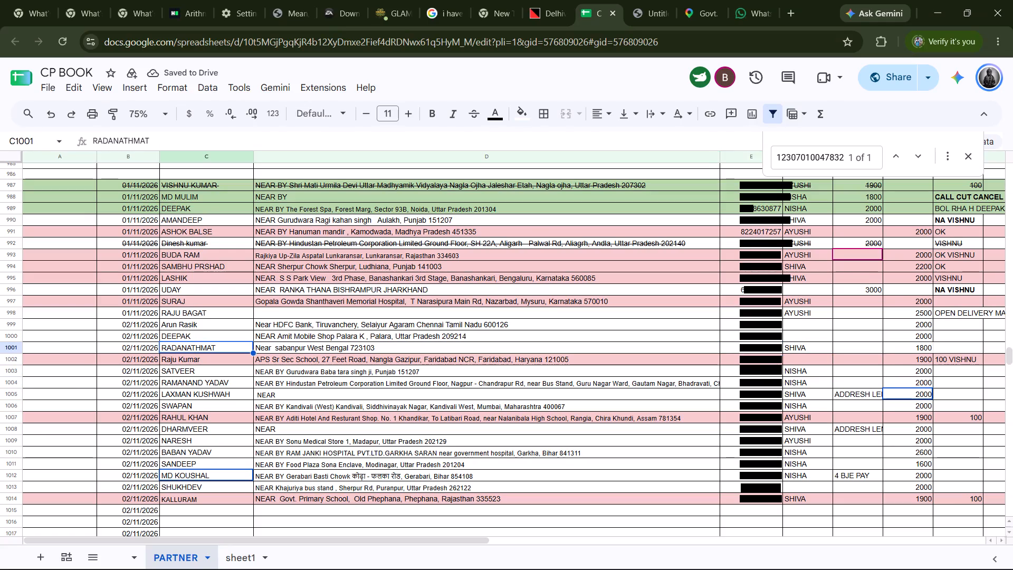
key(Right)
key(Right)
key(Right)
key(Down)
key(Down)
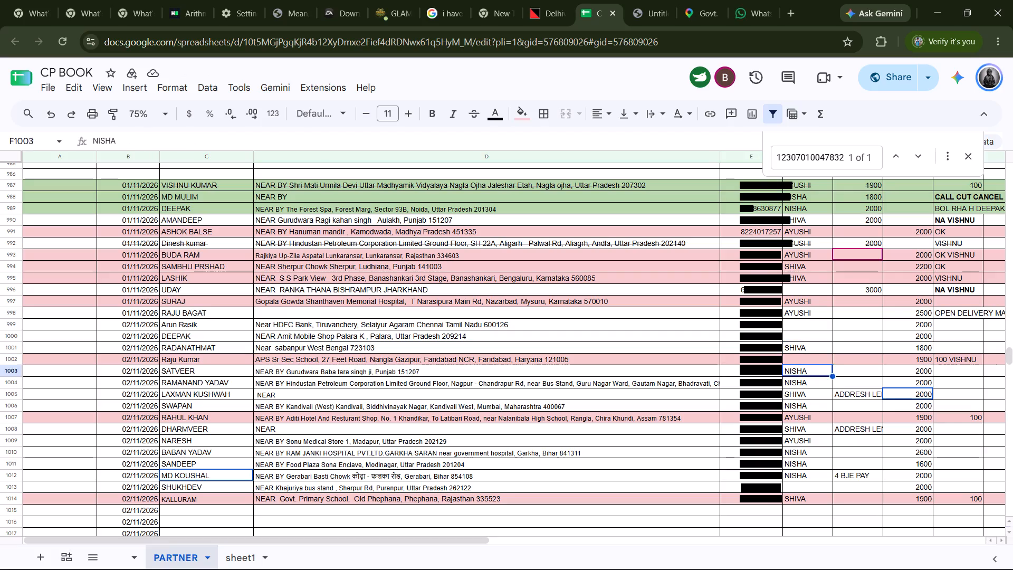
key(Down)
key(Down)
key(Down)
key(Down)
key(Down)
key(Up)
key(Up)
key(Up)
key(Up)
key(Up)
key(Up)
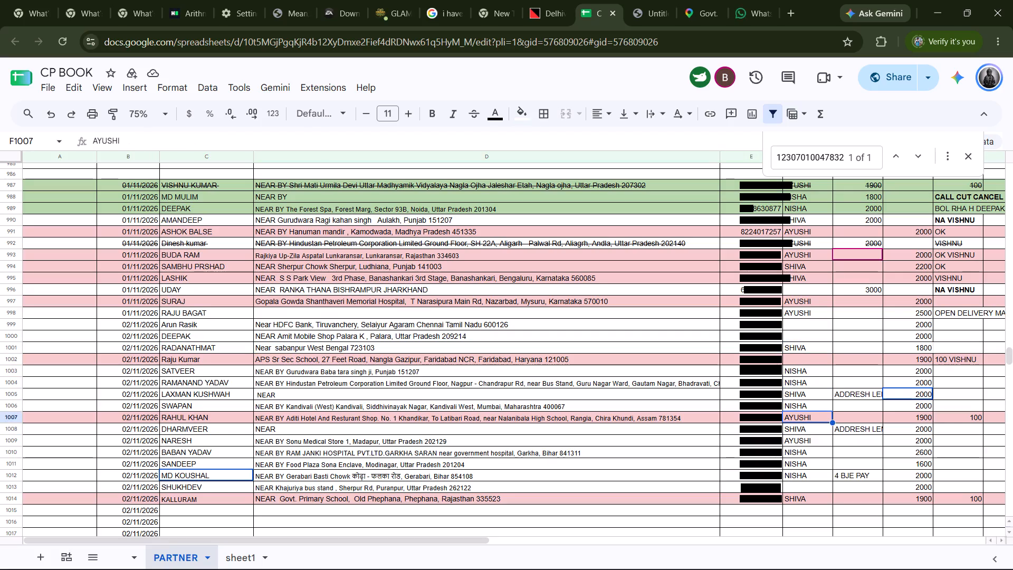
key(Up)
key(Up)
key(Left)
key(Down)
key(Left)
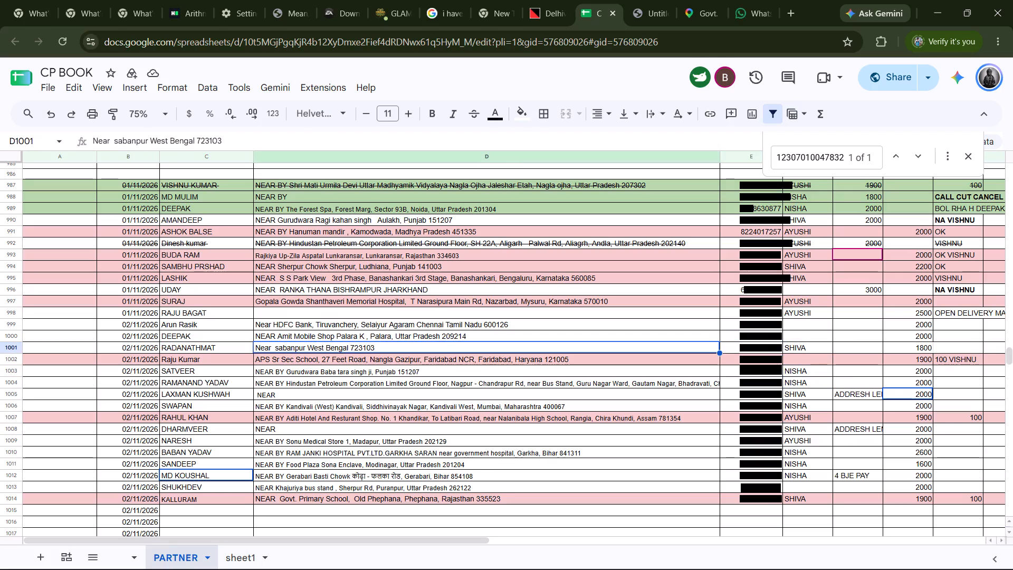
key(Left)
key(Right)
key(Right)
key(Right)
key(Right)
key(Left)
key(Left)
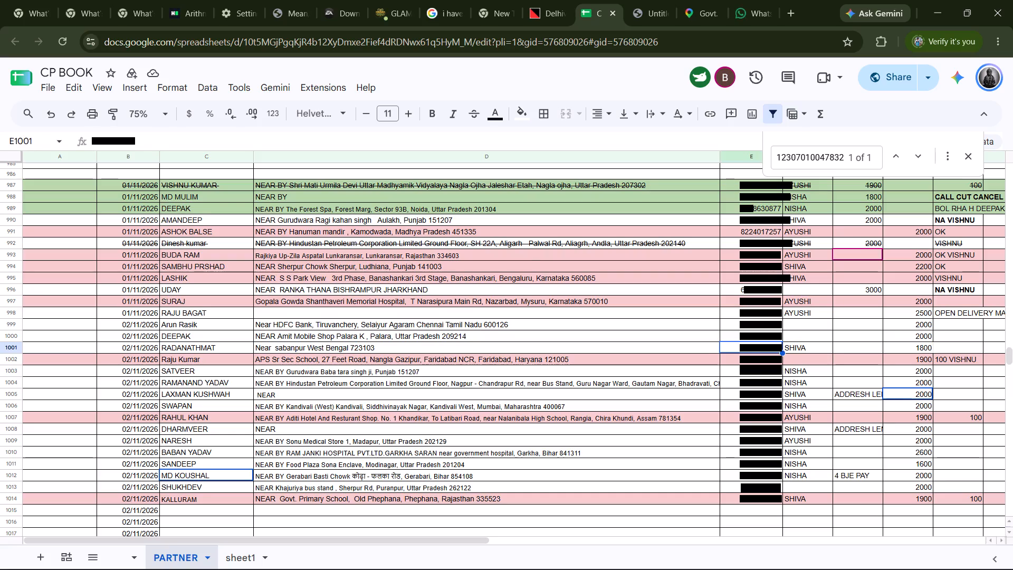
Check the contact numbers of the orders above row 1001 and read the column I remark of the order in row 998.
key(Up)
key(Up)
key(Up)
key(Up)
key(Up)
key(Up)
key(Up)
key(Up)
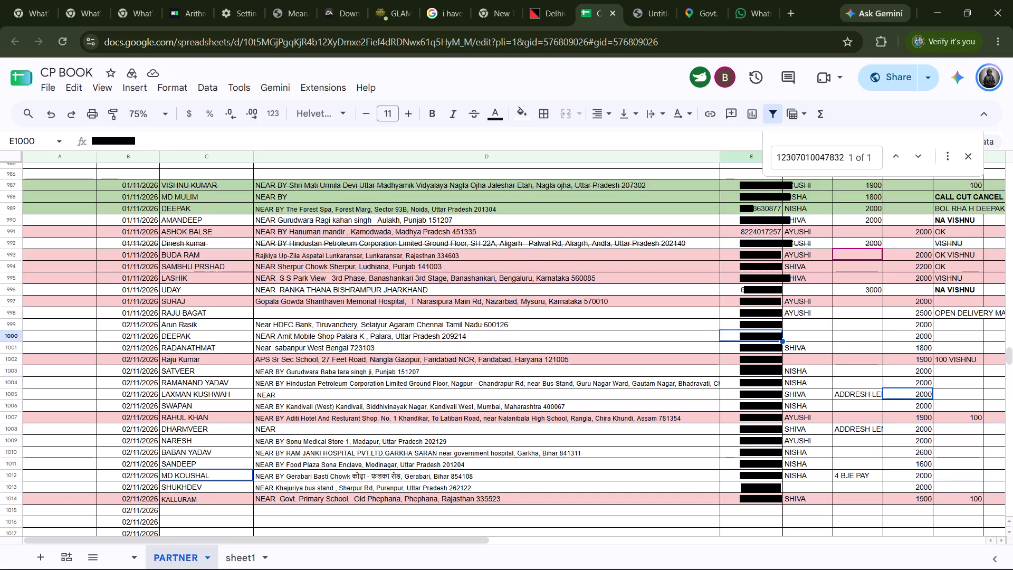
key(Down)
key(Down)
key(Down)
key(Down)
key(Down)
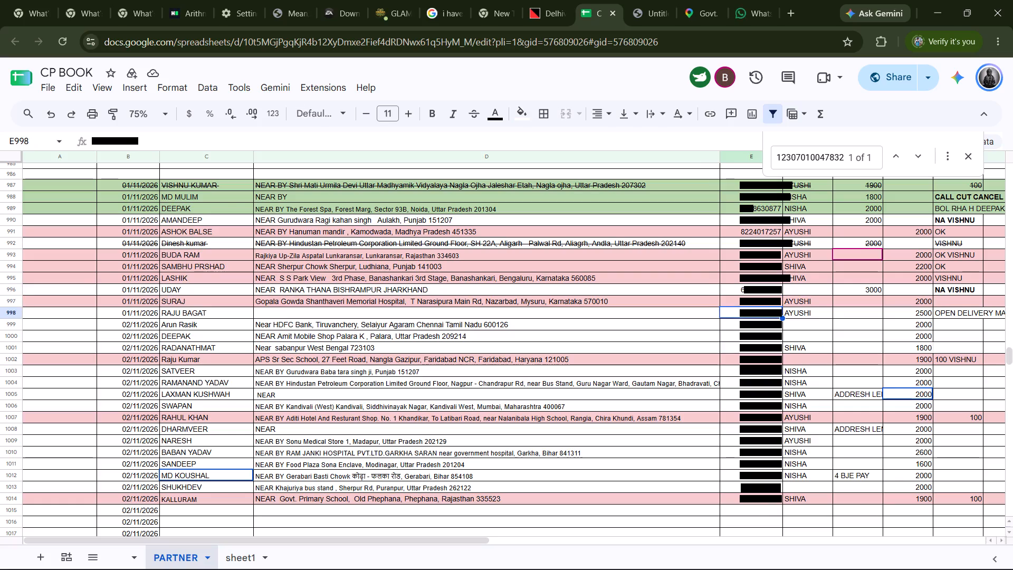
key(Right)
key(Right)
key(Right)
key(Right)
key(Right)
key(Right)
key(Left)
key(Left)
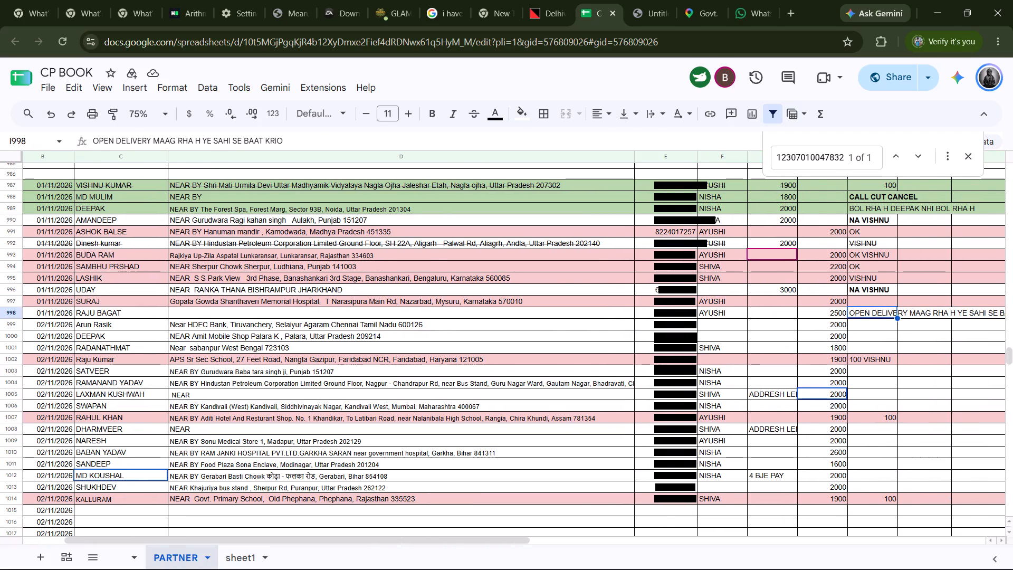
Look back through the 01/11/2026 orders' amounts in column H, up to the Nov 2026 heading in row 984.
key(Left)
key(Up)
key(Up)
key(Up)
key(Up)
key(Up)
key(Up)
key(Up)
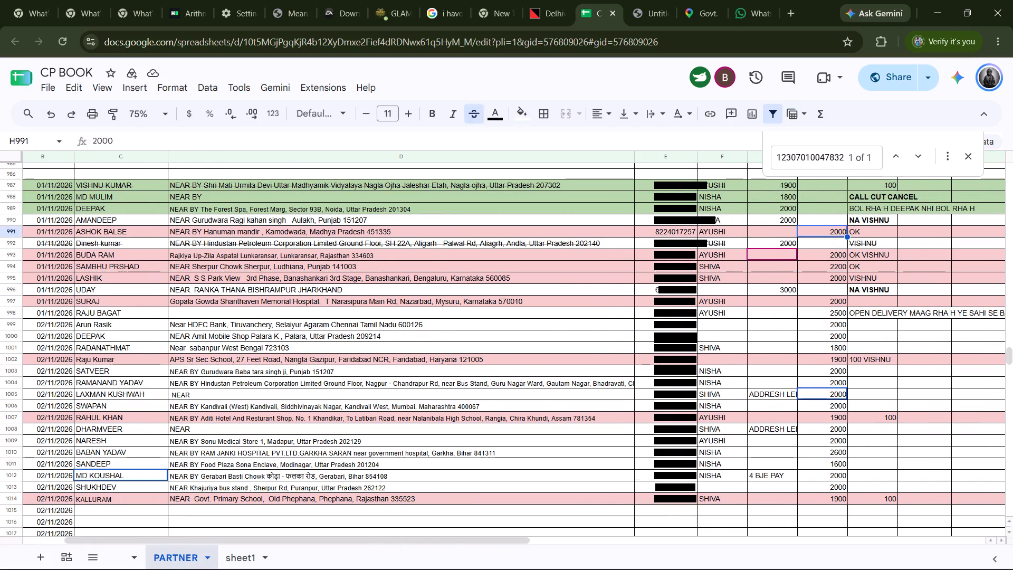
key(Up)
key(Up)
key(Up)
key(Up)
key(Up)
key(Up)
key(Up)
key(Up)
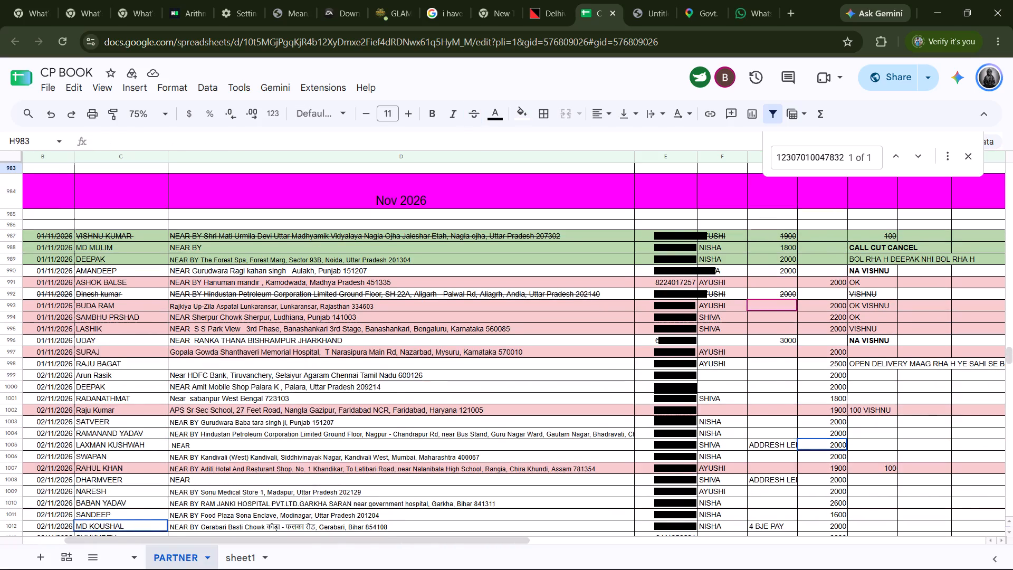
key(Up)
key(Down)
key(Down)
key(Down)
key(Down)
key(Up)
key(Up)
key(Up)
key(Up)
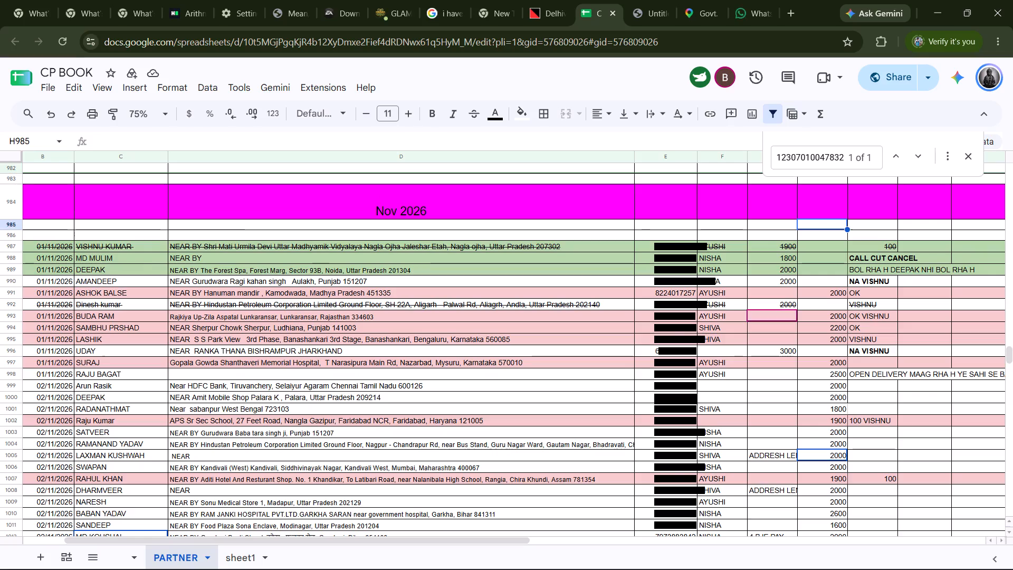
key(Down)
key(Down)
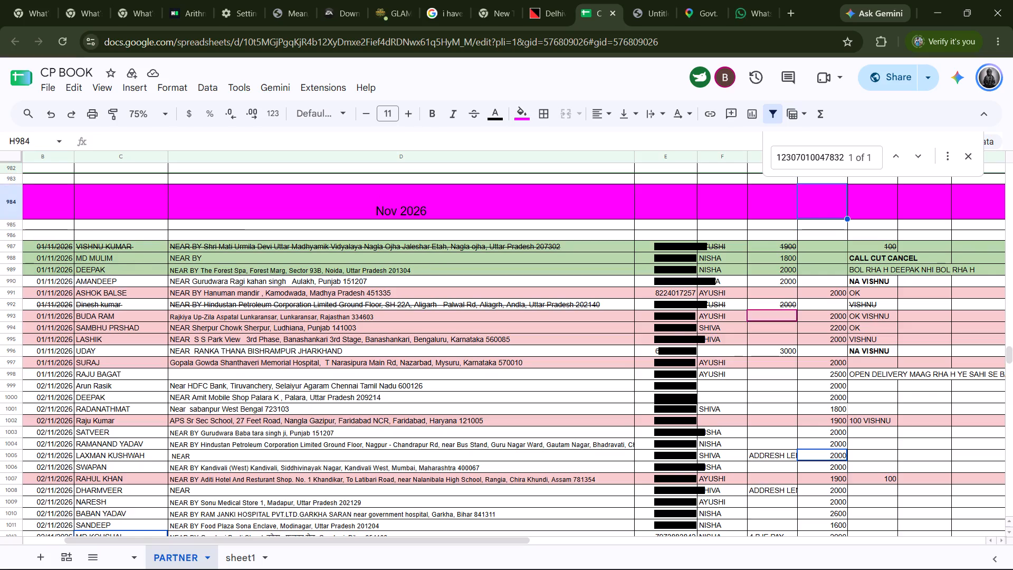
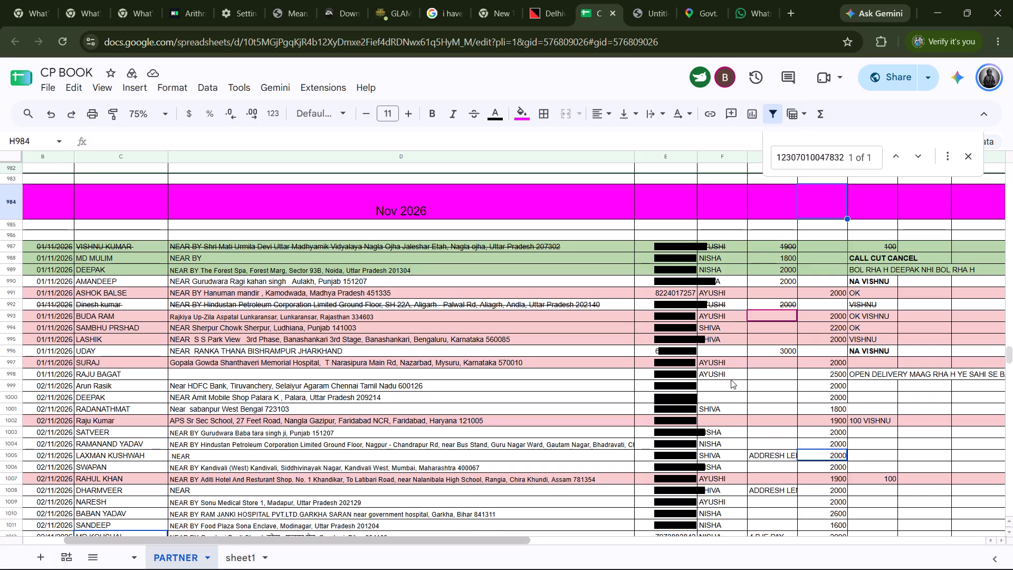
Look back through the 31/10/2026 orders' amounts in column H above the Nov 2026 heading, up to row 968.
key(Down)
key(Up)
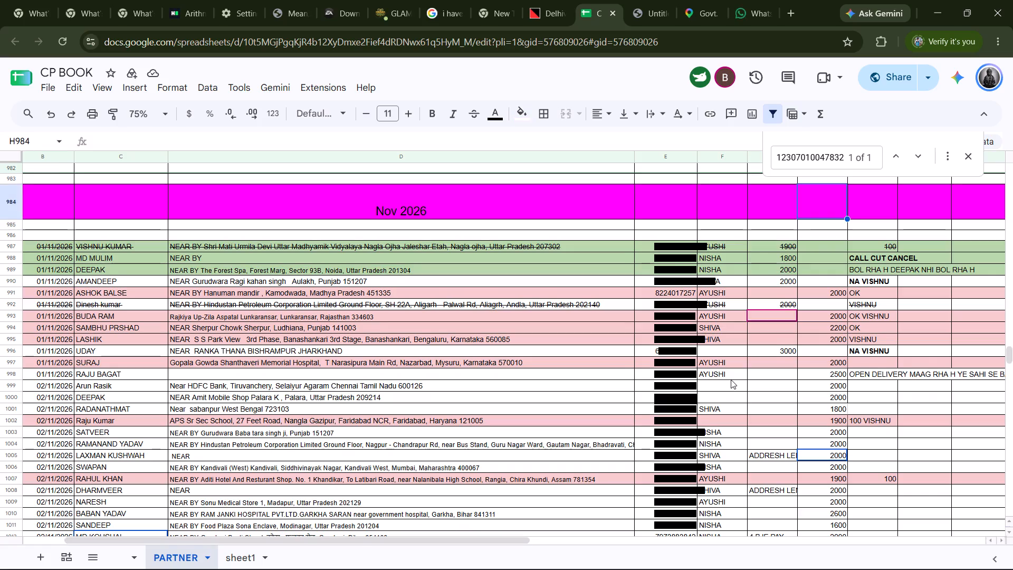
key(Up)
key(Up)
key(Up)
key(Up)
key(Up)
key(Up)
key(Up)
key(Up)
key(Up)
key(Up)
key(Up)
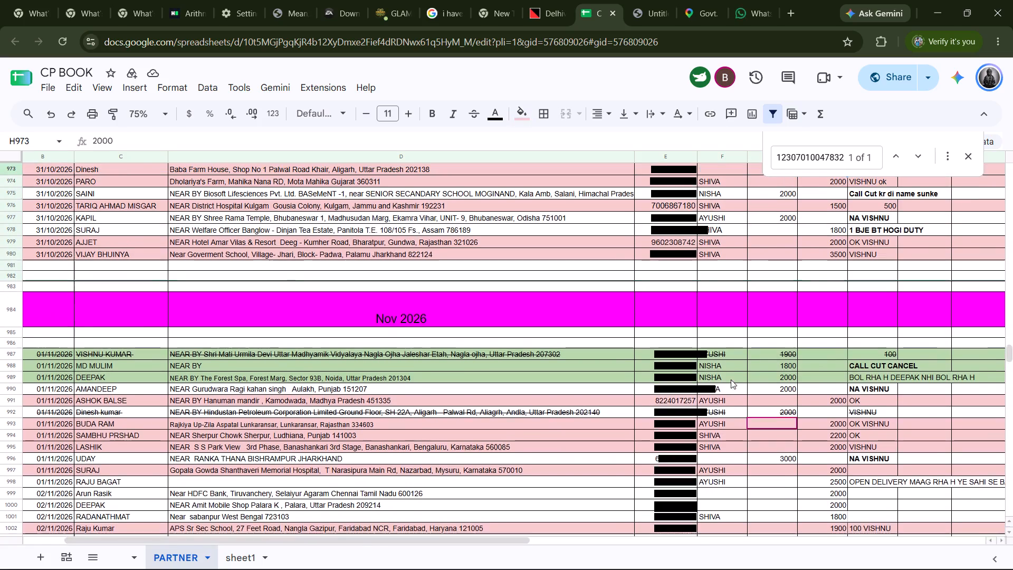
key(Up)
key(Up)
key(Up)
key(Up)
key(Up)
Review the 31/10/2026 orders from row 968 down to row 978 and check the row 978 order's contact number in column E.
key(Down)
key(Down)
key(Down)
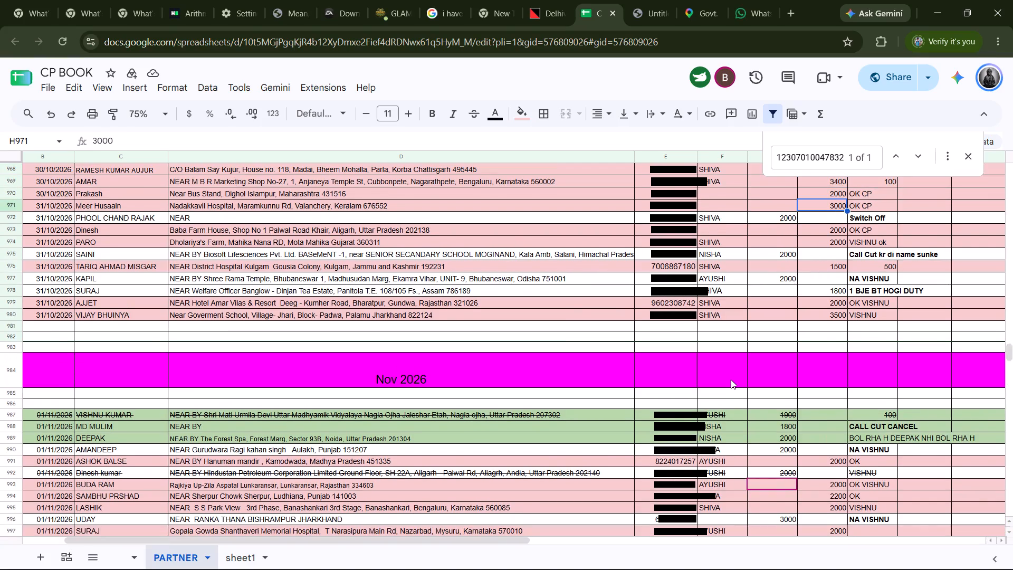
key(Down)
key(Down)
key(Down)
key(Down)
key(Down)
key(Down)
key(Down)
key(Left)
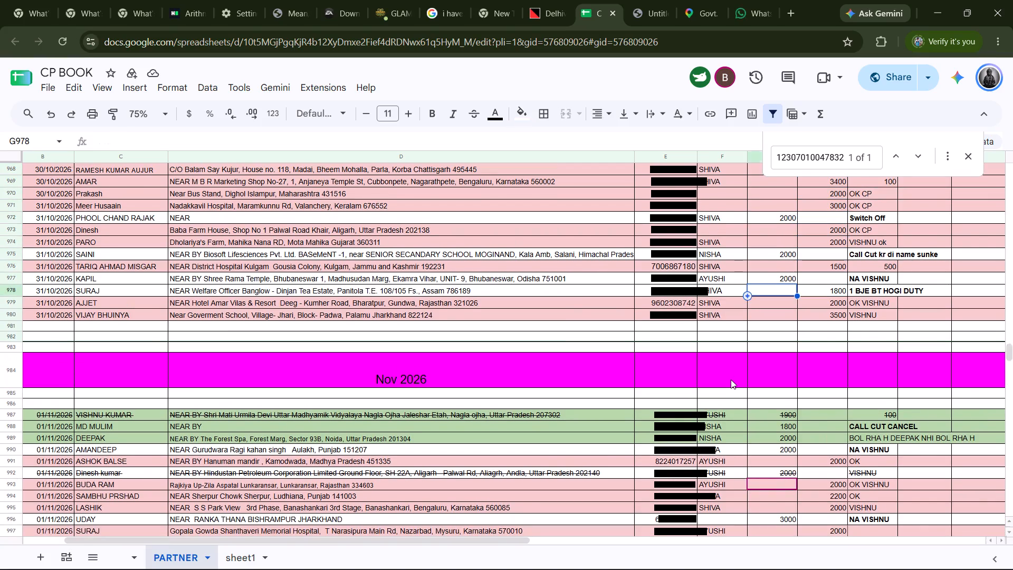
key(Left)
key(Left)
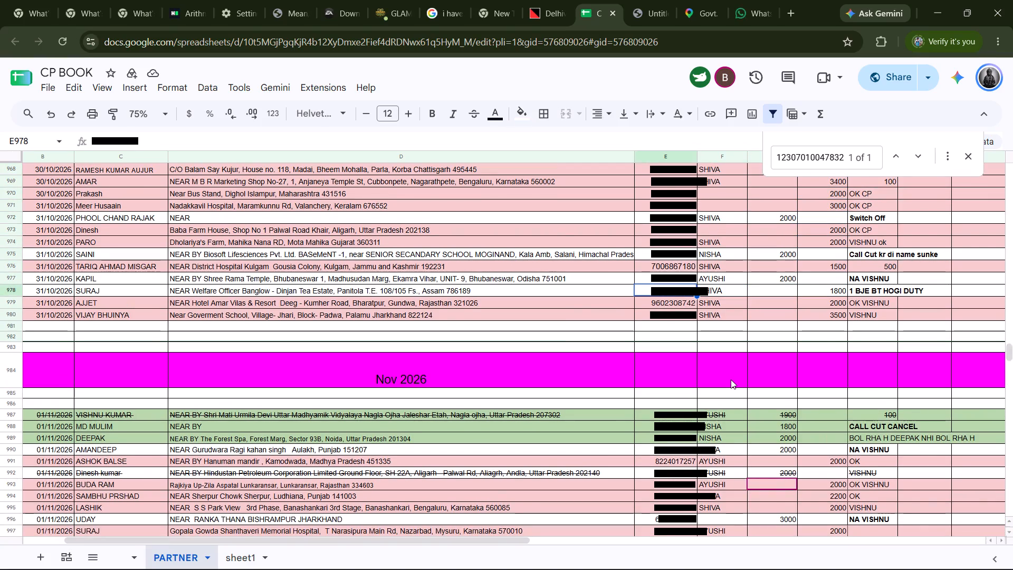
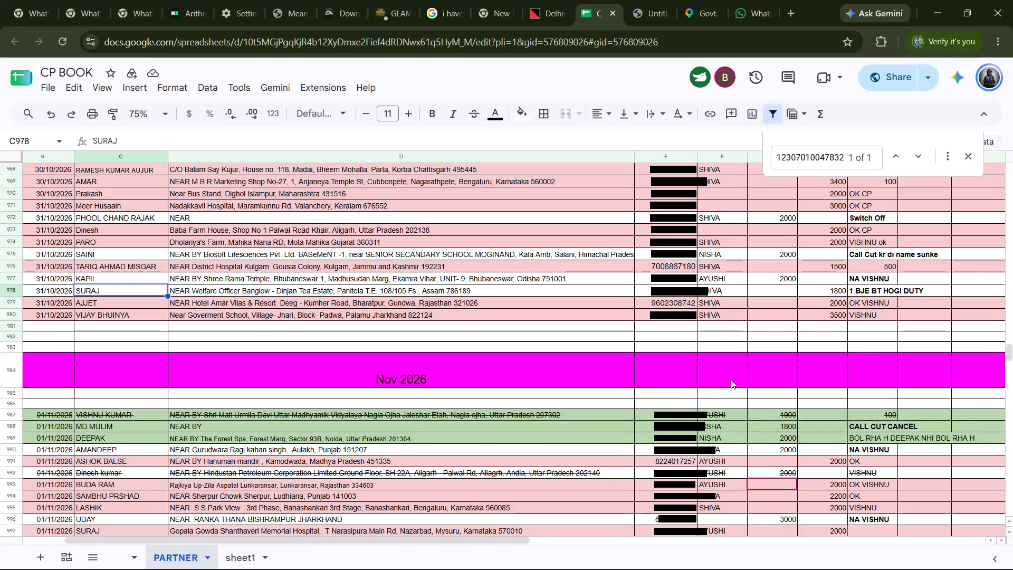
Review the row 978 order across its columns, from the customer name to the remark in column I.
key(Left)
key(Right)
key(Right)
key(Right)
key(Right)
key(Right)
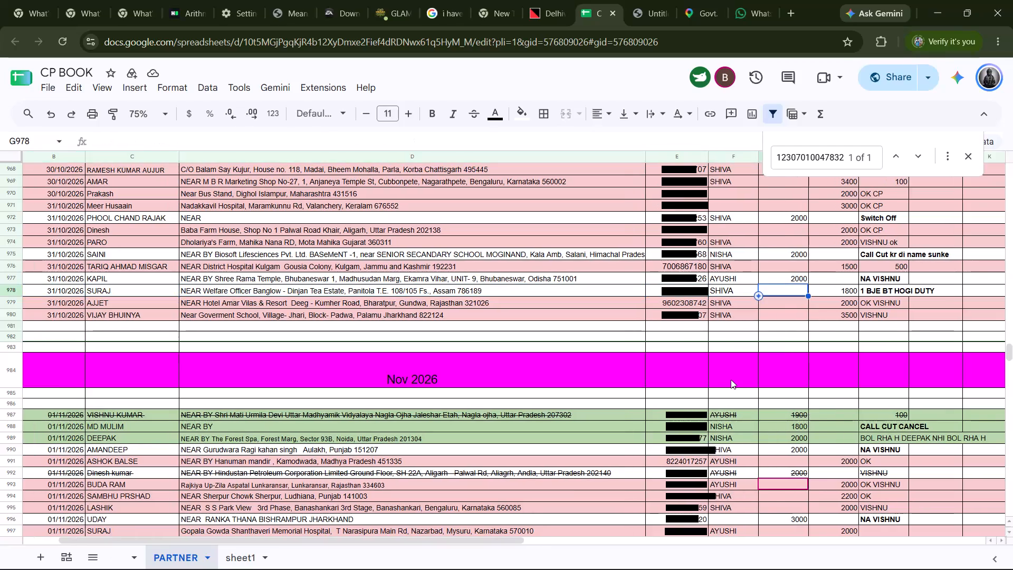
key(Right)
key(Right)
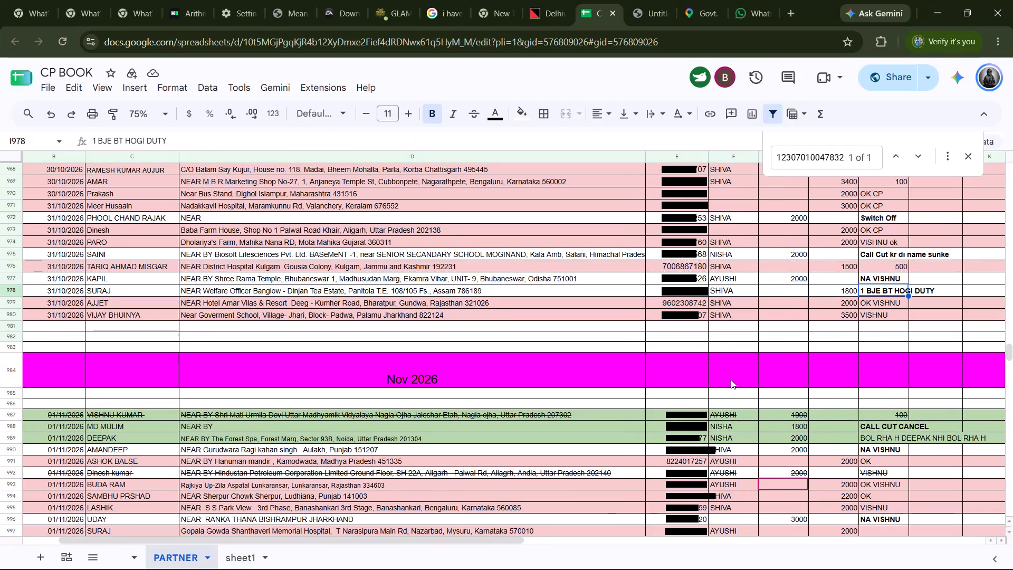
key(Left)
key(Left)
key(Left)
key(Left)
key(Left)
key(Left)
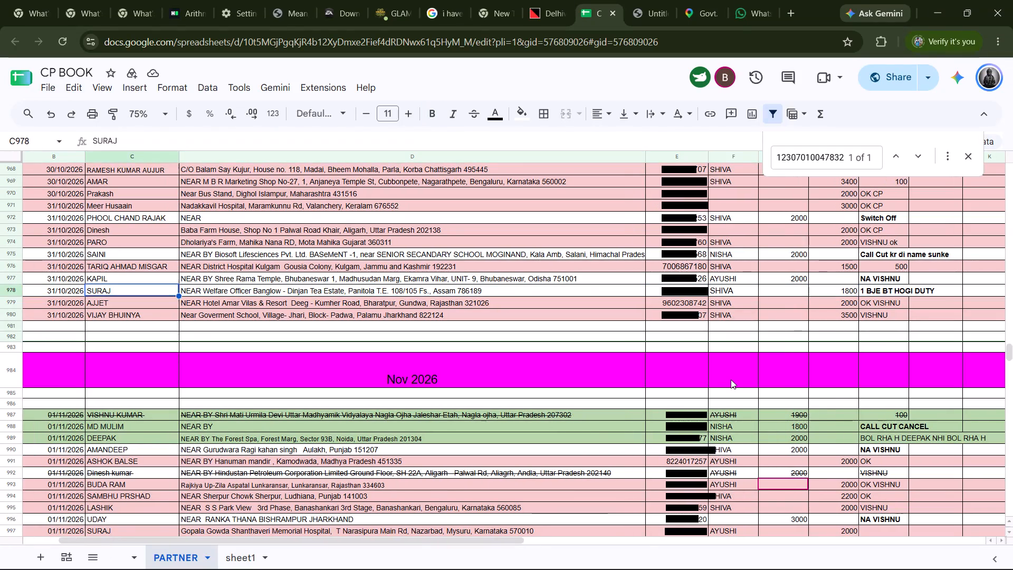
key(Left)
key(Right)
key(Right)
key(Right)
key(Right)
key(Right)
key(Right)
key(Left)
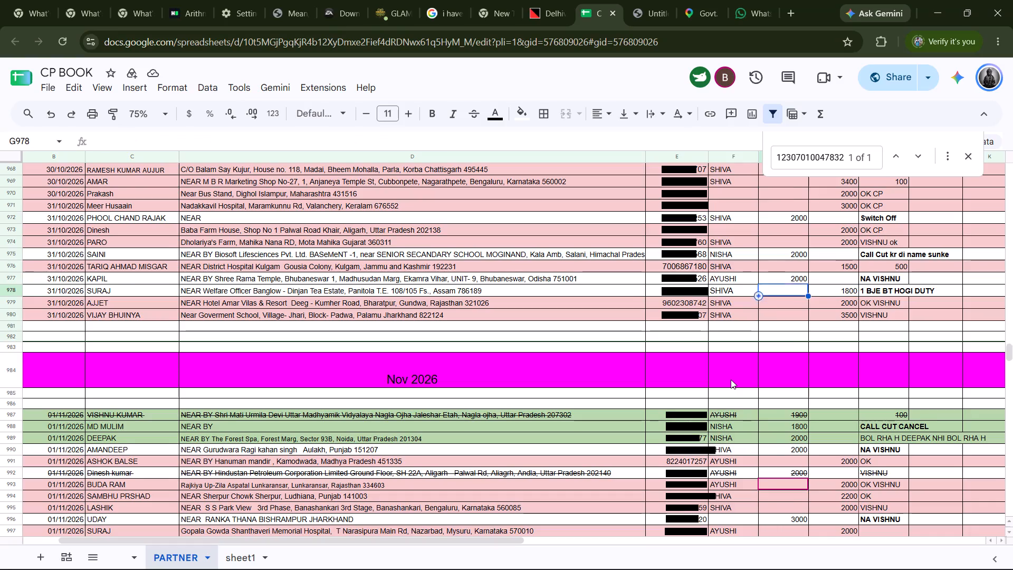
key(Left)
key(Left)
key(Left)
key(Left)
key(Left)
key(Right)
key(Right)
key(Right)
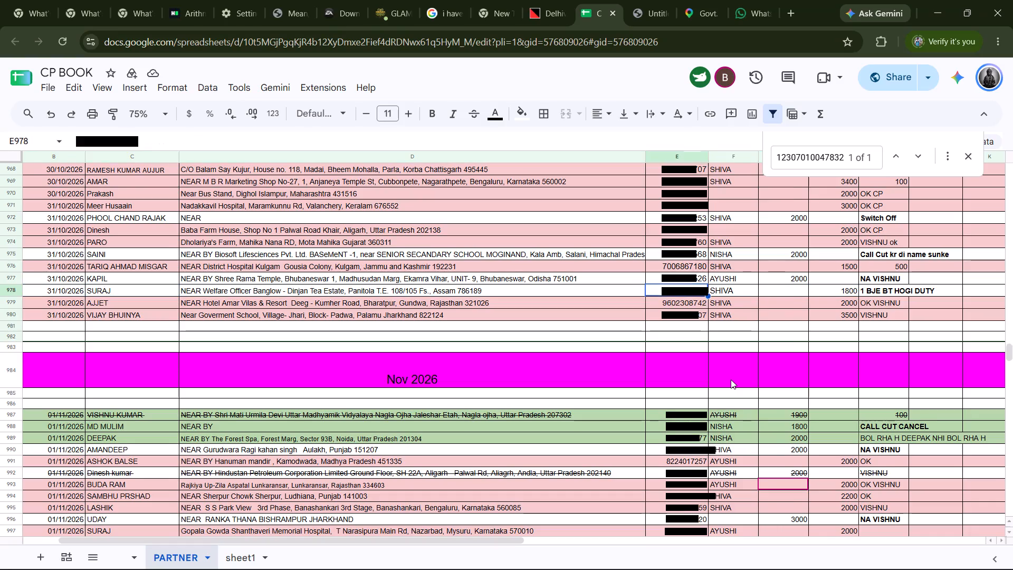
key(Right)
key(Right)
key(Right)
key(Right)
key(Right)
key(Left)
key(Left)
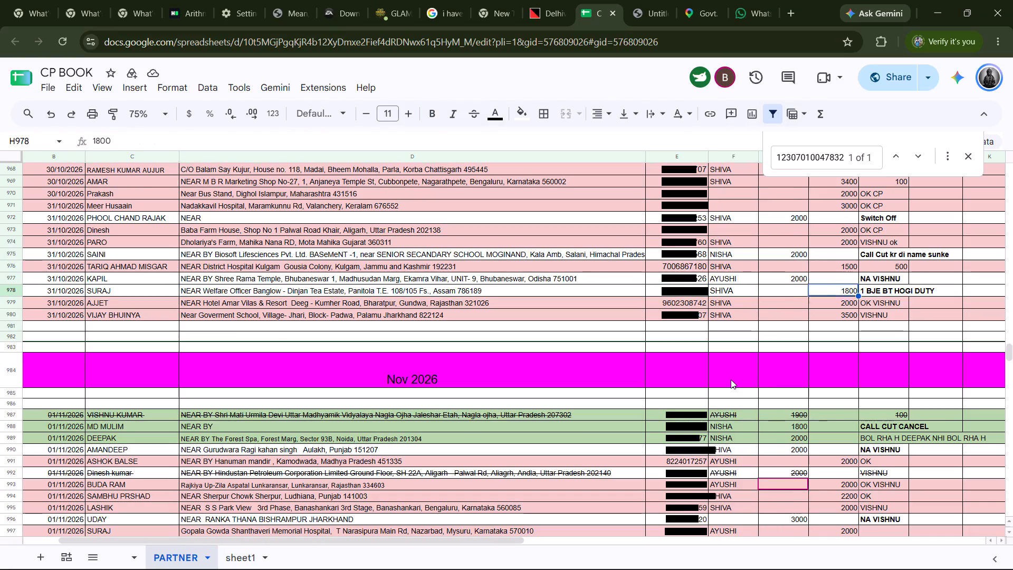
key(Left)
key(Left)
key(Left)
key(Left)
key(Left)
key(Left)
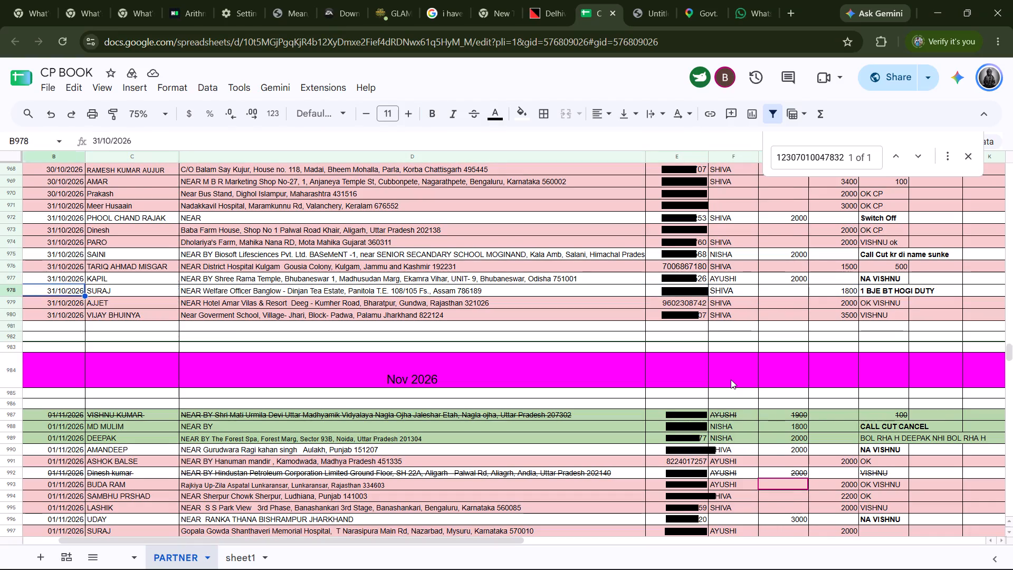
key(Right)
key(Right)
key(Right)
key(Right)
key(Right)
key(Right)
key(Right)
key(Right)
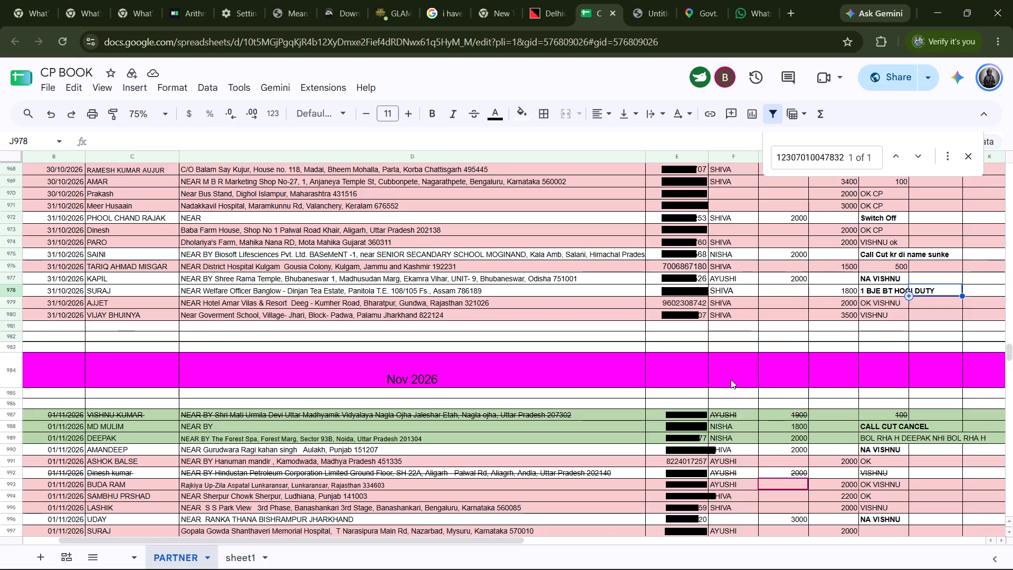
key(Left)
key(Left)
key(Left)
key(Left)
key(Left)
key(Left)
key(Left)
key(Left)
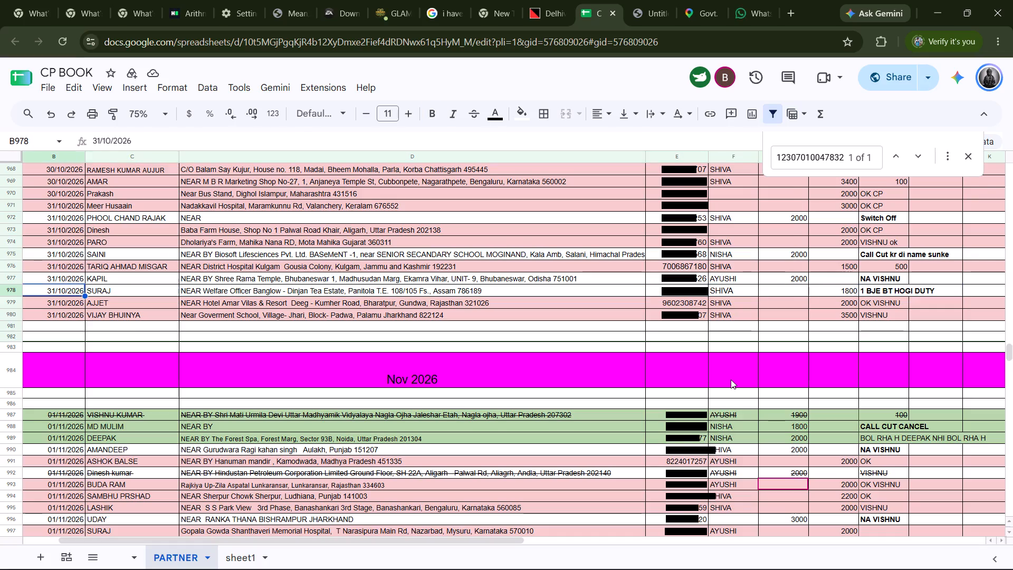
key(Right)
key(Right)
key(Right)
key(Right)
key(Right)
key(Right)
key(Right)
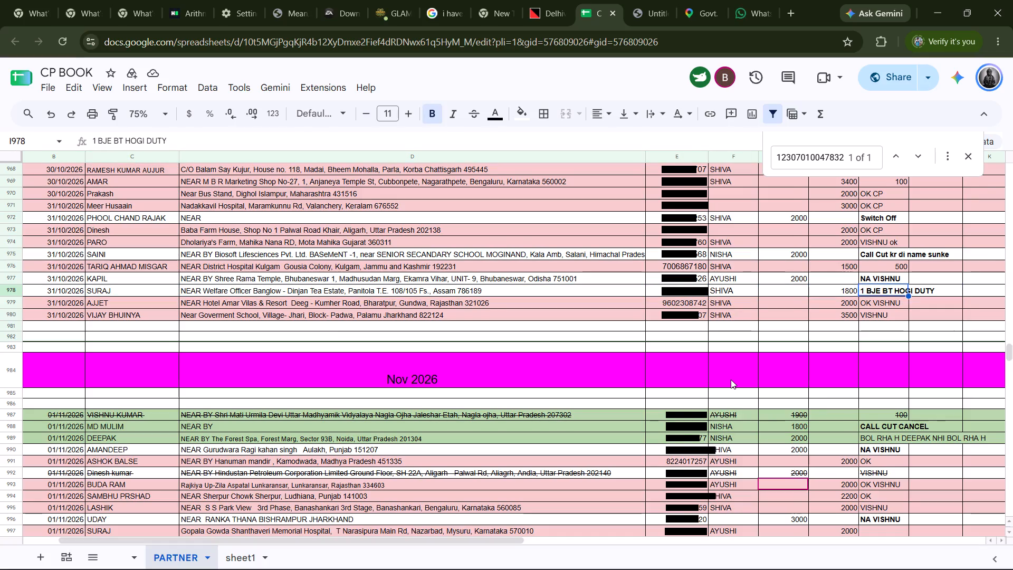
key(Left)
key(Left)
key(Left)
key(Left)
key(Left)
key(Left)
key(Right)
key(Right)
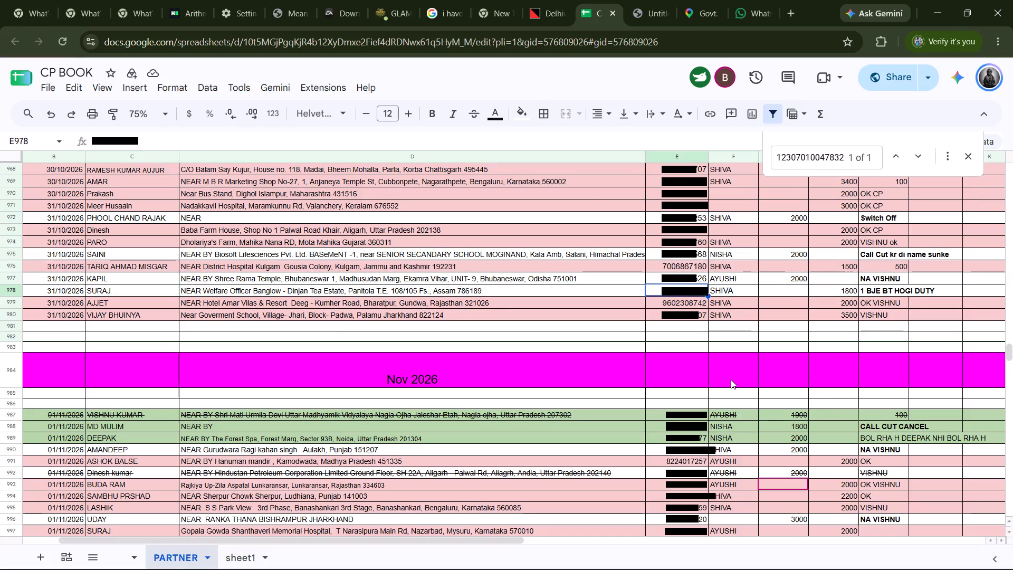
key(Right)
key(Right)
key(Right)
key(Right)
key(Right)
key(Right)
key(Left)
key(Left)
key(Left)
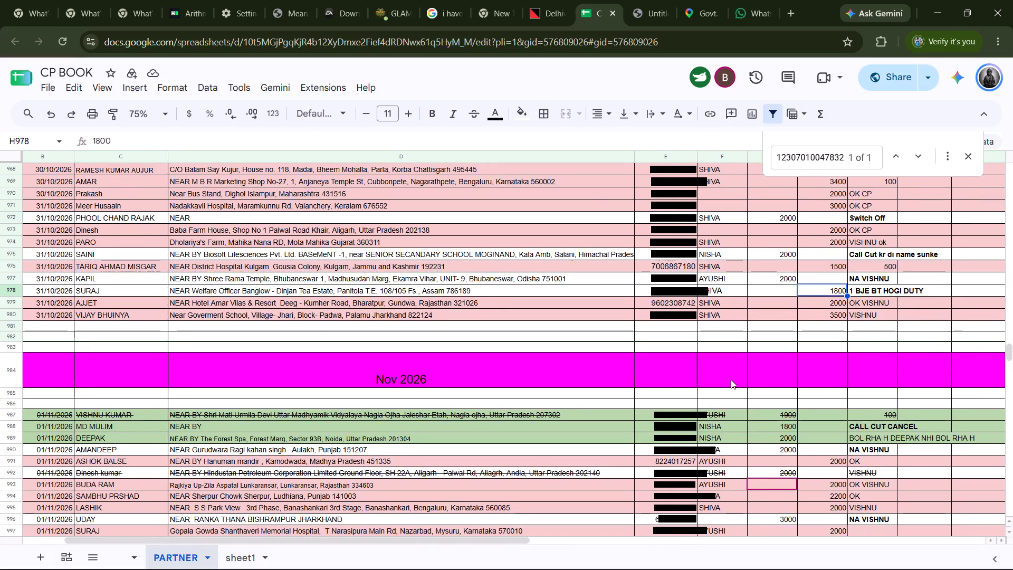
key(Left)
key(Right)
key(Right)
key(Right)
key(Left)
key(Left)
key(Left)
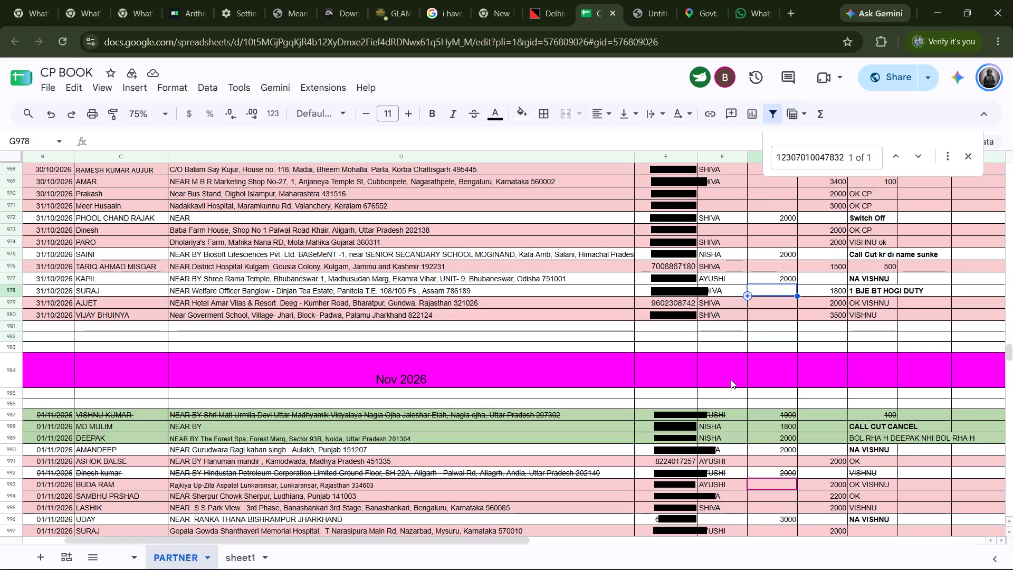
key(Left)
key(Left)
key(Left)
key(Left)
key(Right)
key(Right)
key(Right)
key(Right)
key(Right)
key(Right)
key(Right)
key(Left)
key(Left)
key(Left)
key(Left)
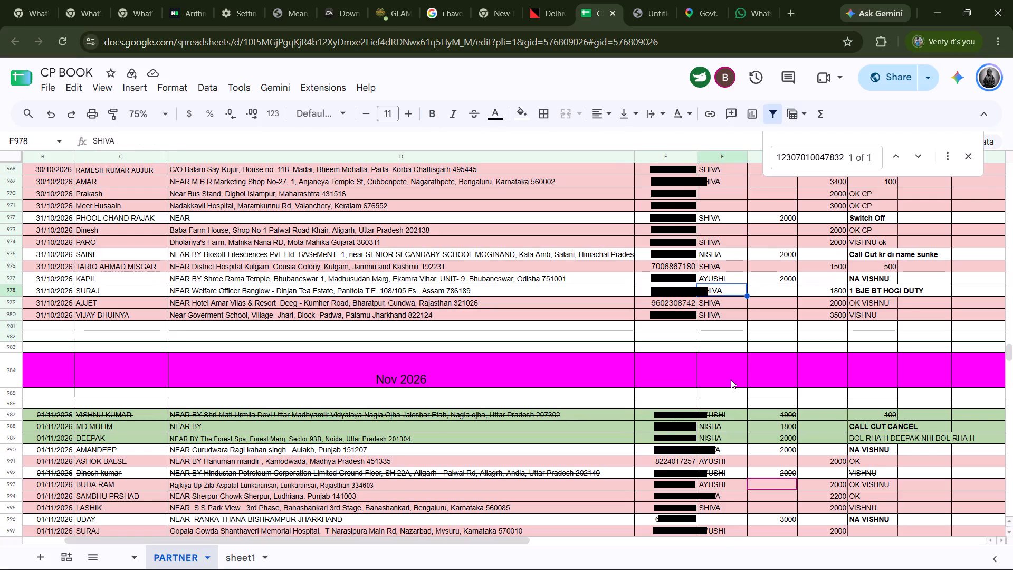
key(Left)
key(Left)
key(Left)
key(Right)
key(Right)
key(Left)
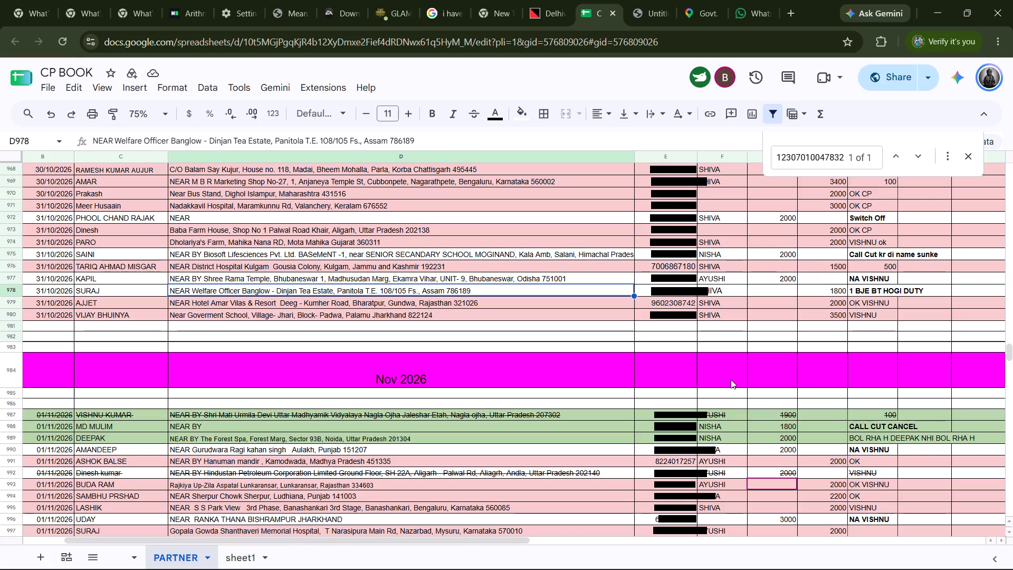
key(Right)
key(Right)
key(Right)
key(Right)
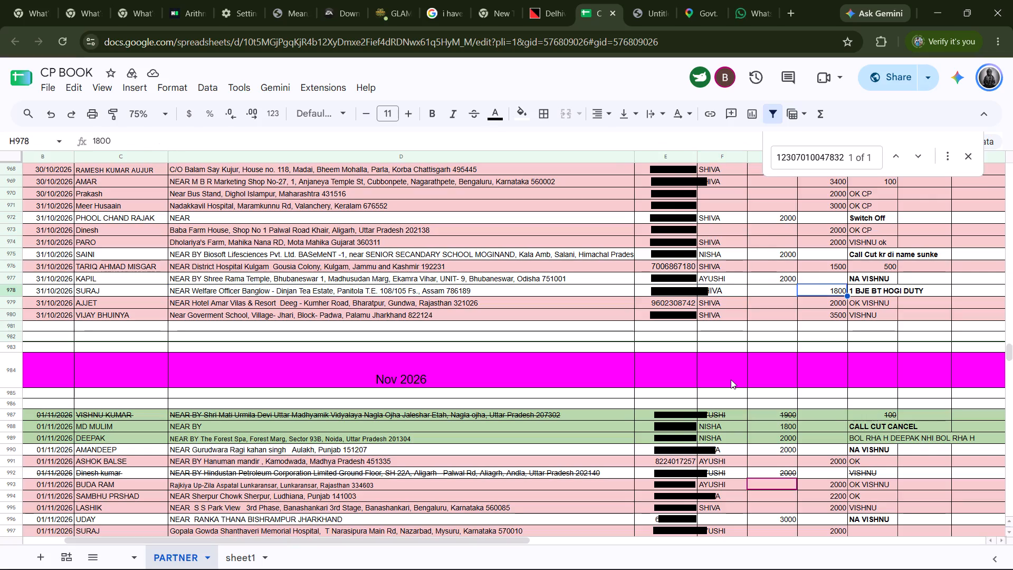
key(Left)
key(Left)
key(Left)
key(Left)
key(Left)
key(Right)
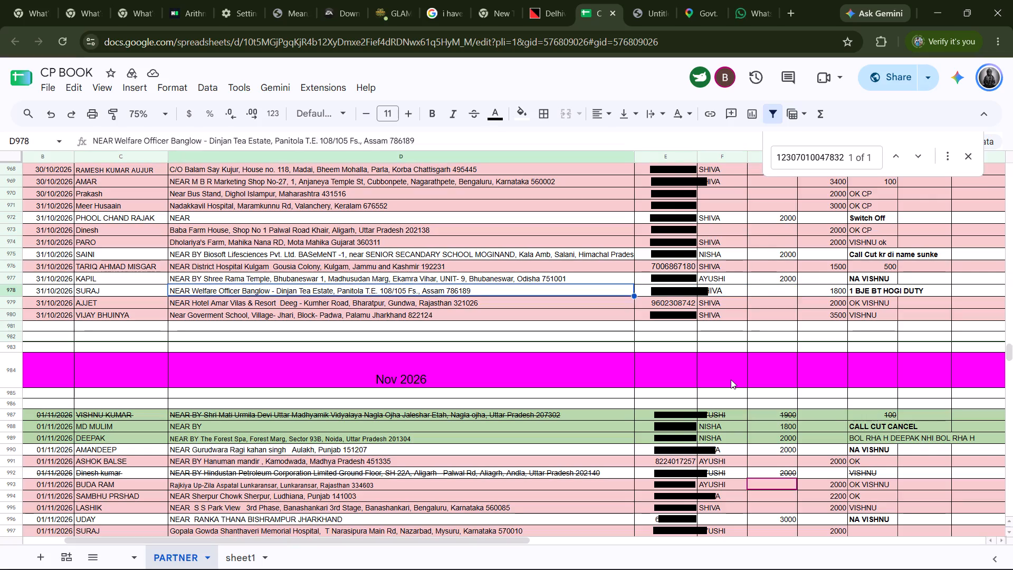
Look down the contact numbers in column E from row 978 through the Nov 2026 orders to row 1007.
key(Right)
key(Right)
key(Left)
key(Down)
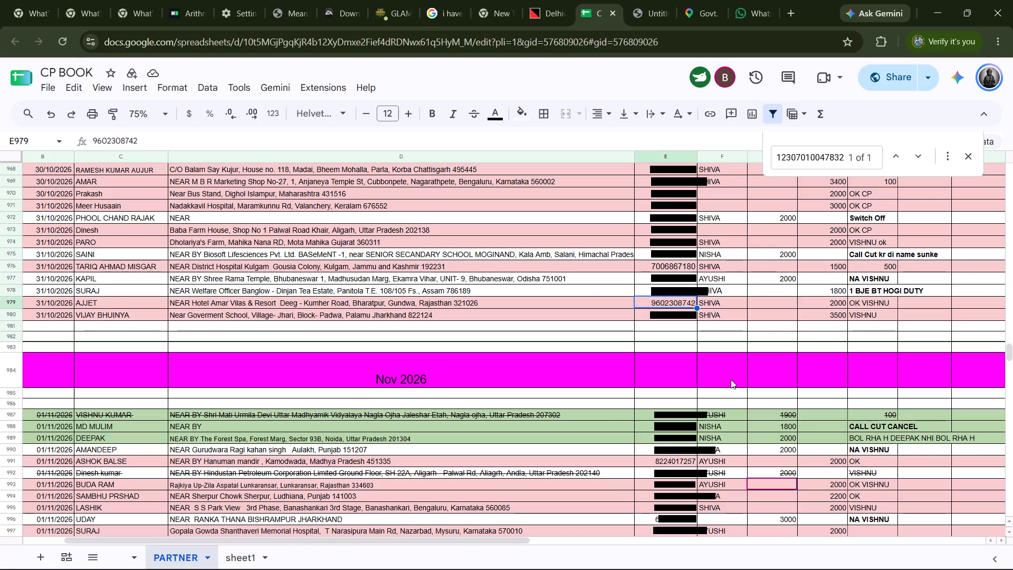
key(Down)
key(Down)
key(Down)
key(Down)
key(Down)
key(Down)
key(Down)
key(Down)
key(Down)
key(Down)
key(Down)
key(Down)
key(Down)
key(Down)
key(Down)
key(Down)
key(Down)
key(Down)
key(Down)
key(Down)
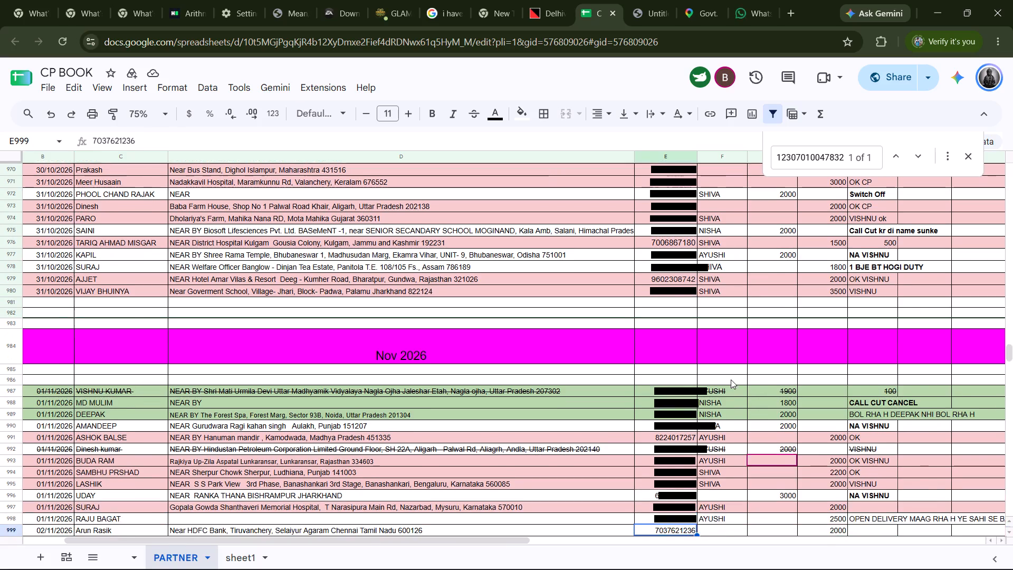
key(Down)
key(Down)
key(Down)
key(Down)
key(Down)
key(Down)
key(Down)
key(Down)
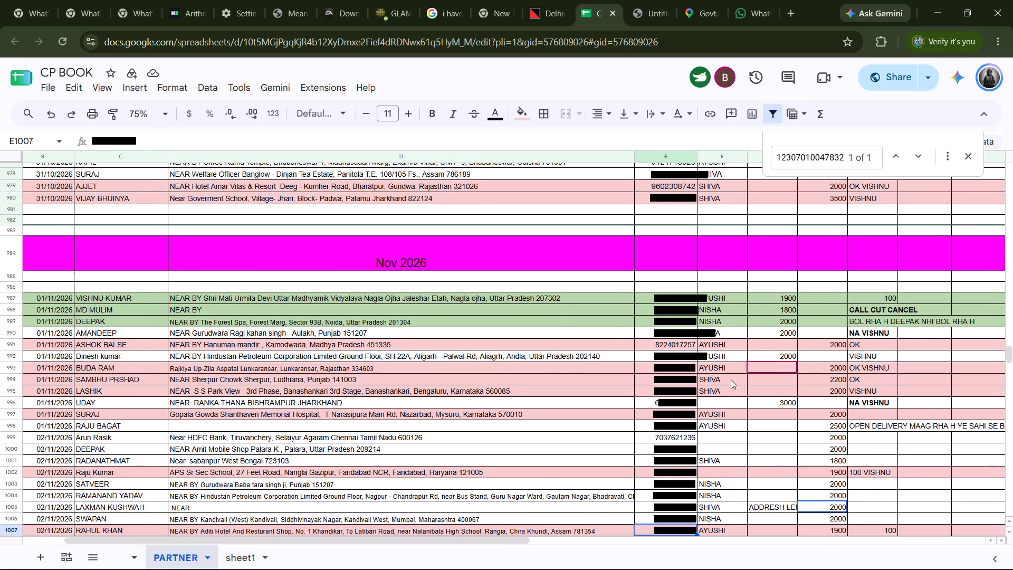
Look down the contact numbers in column E from row 1007 to the end of the 02/11/2026 orders.
key(Down)
key(Down)
key(Down)
key(Down)
key(Down)
key(Down)
key(Down)
key(Down)
key(Down)
key(Down)
key(Down)
key(Down)
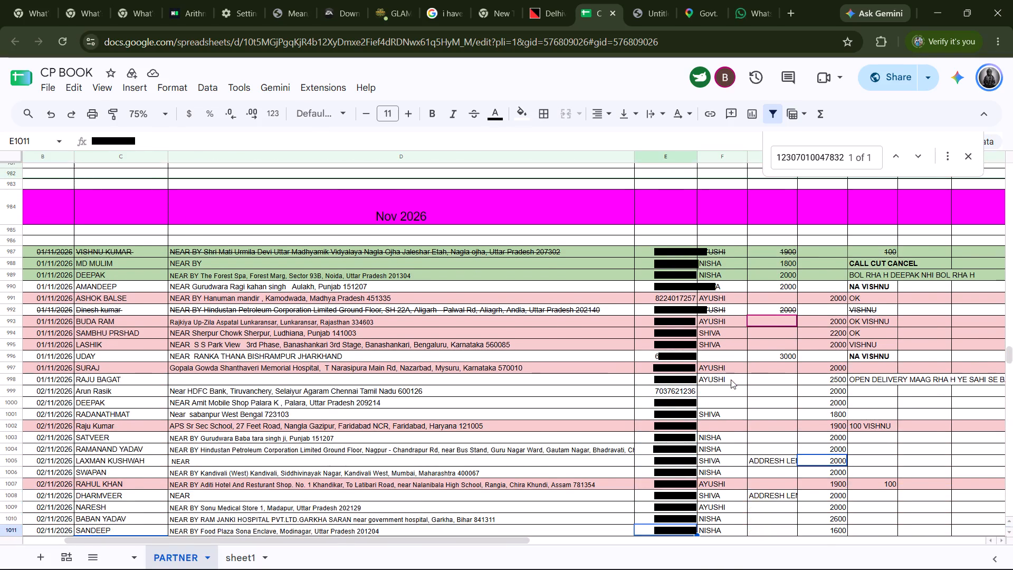
Look back up the contact numbers in column E from the last 02/11/2026 orders to the 30/10/2026 orders around row 965.
key(Up)
key(Up)
key(Up)
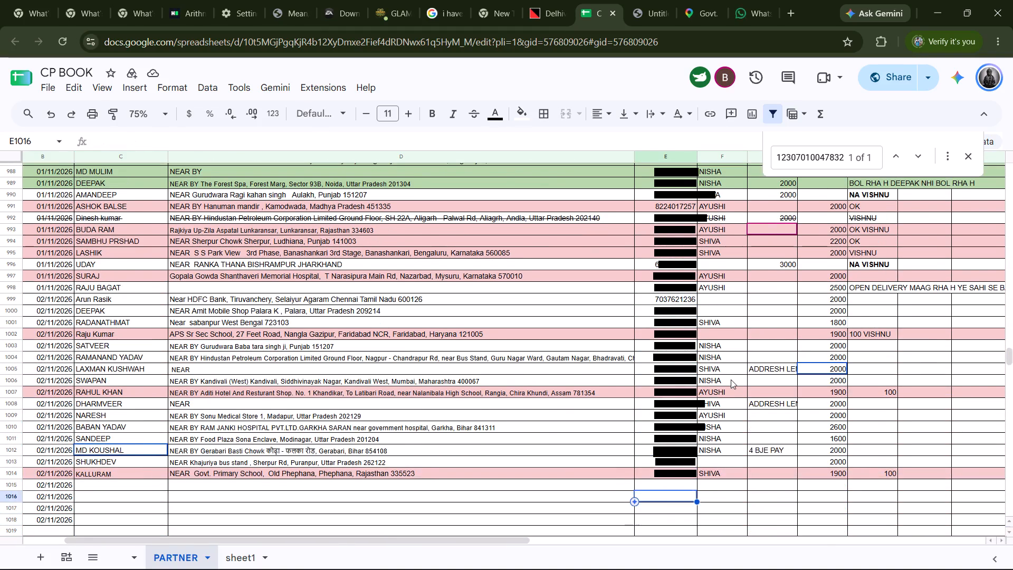
key(Up)
key(Up)
key(Up)
key(Up)
key(Up)
key(Up)
key(Up)
key(Up)
key(Up)
key(Up)
key(Up)
key(Up)
key(Up)
key(Up)
key(Up)
key(Up)
key(Up)
key(Up)
key(Up)
key(Up)
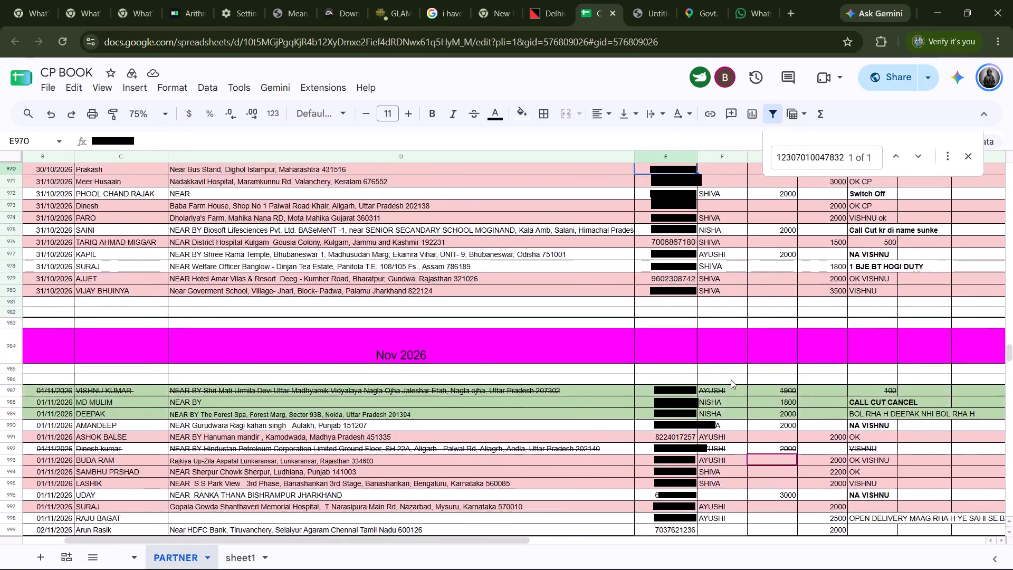
Review the contact numbers in column E from the 30/10/2026 orders down to the 31/10/2026 order in row 978.
key(Down)
key(Down)
key(Down)
key(Down)
key(Down)
key(Down)
key(Down)
key(Down)
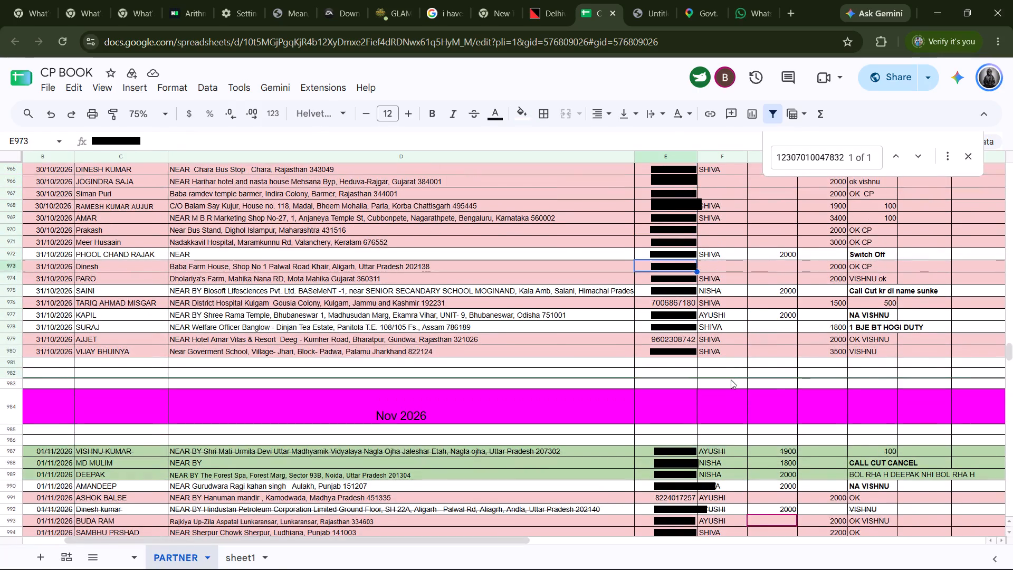
key(Down)
key(Down)
key(Down)
key(Down)
key(Down)
Check the row 978 order's details from the customer name in column C across to the entry in column F.
key(Left)
key(Left)
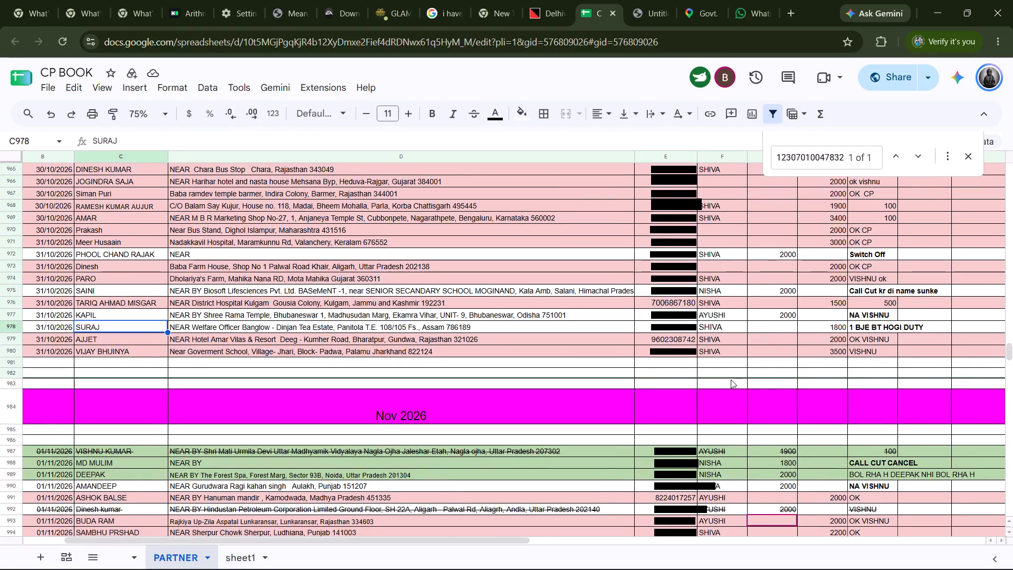
key(Right)
key(Right)
key(Right)
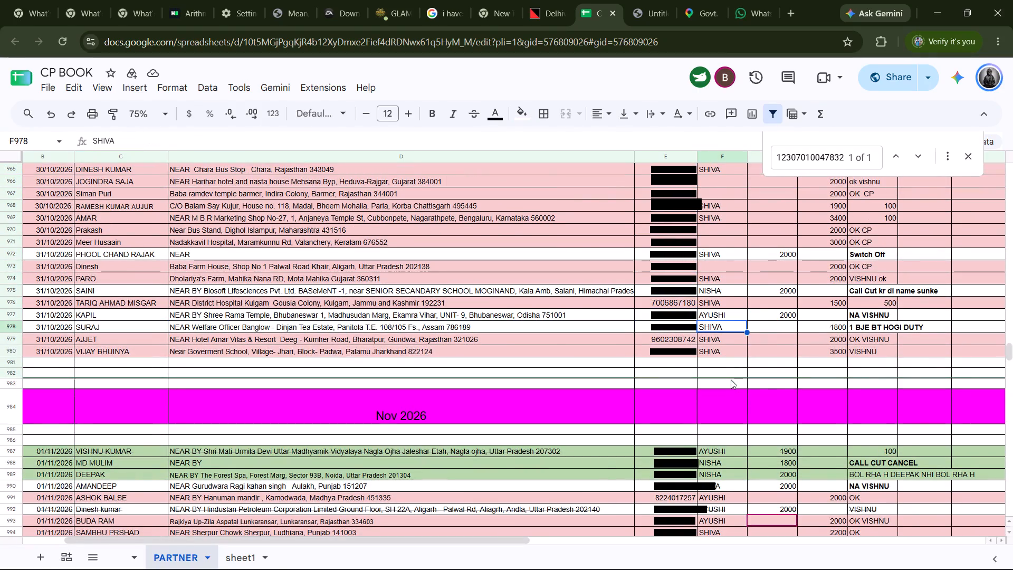
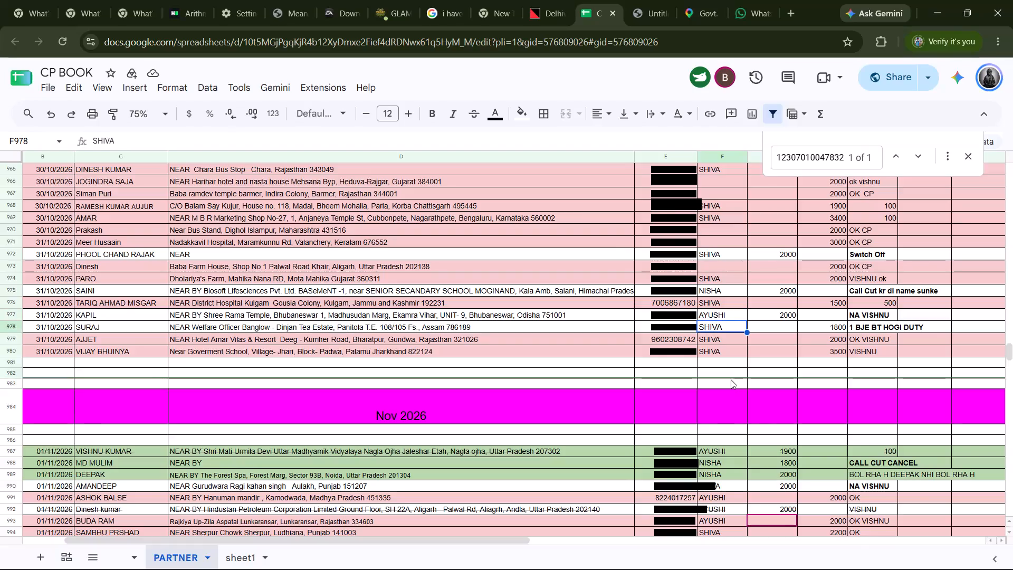
Look down the caller entries in column F from the 31/10/2026 order in row 978 to the 02/11/2026 order in row 1003.
key(Down)
key(Down)
key(Down)
key(Down)
key(Down)
key(Down)
key(Down)
key(Down)
key(Down)
key(Down)
key(Down)
key(Down)
key(Down)
key(Down)
key(Down)
key(Down)
key(Down)
key(Down)
key(Down)
key(Down)
key(Down)
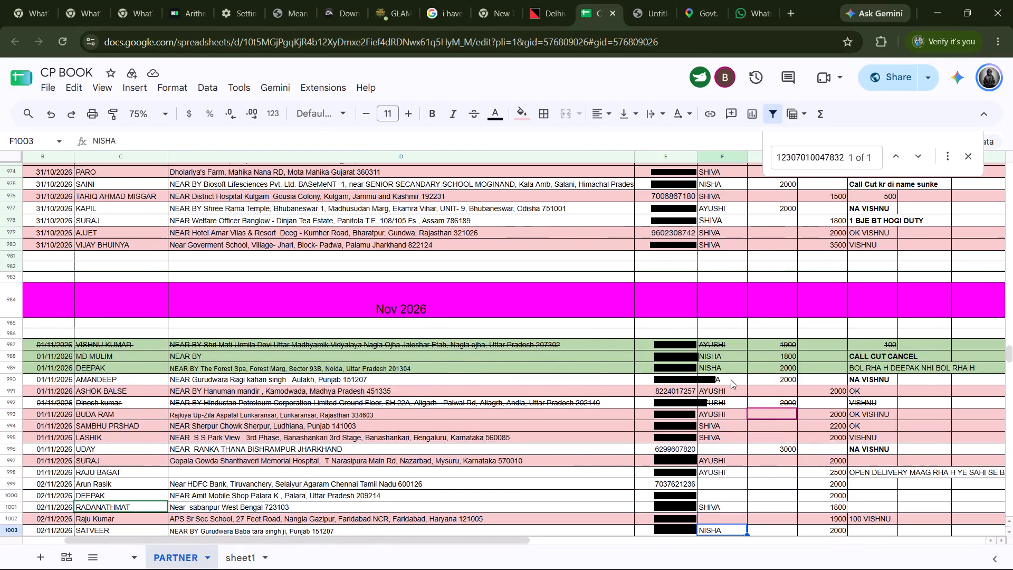
Look back up the column F entries from row 1003 to row 995 and check that order's details across to the customer name.
key(Up)
key(Up)
key(Up)
key(Up)
key(Up)
key(Up)
key(Up)
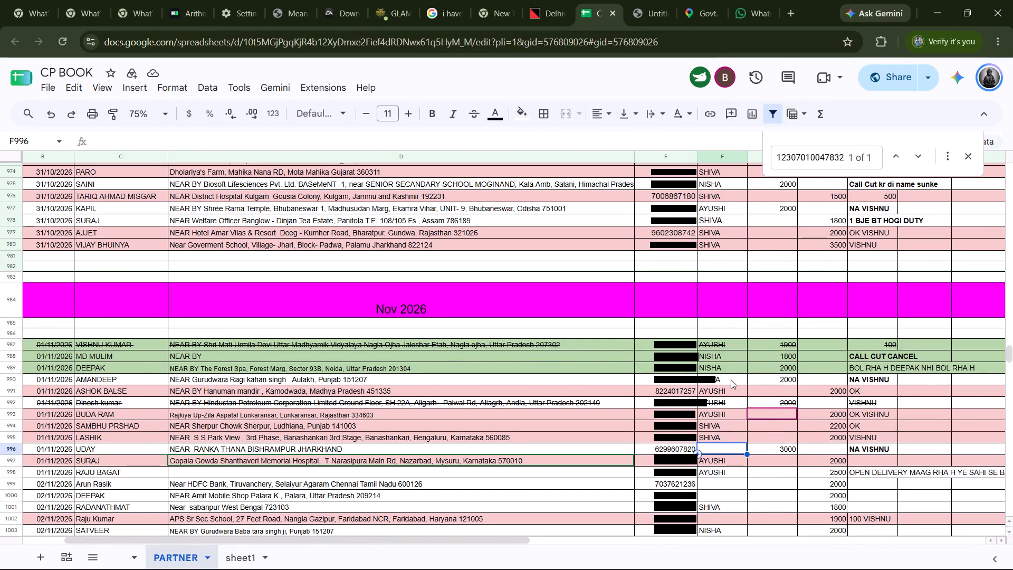
key(Up)
key(Left)
key(Left)
key(Left)
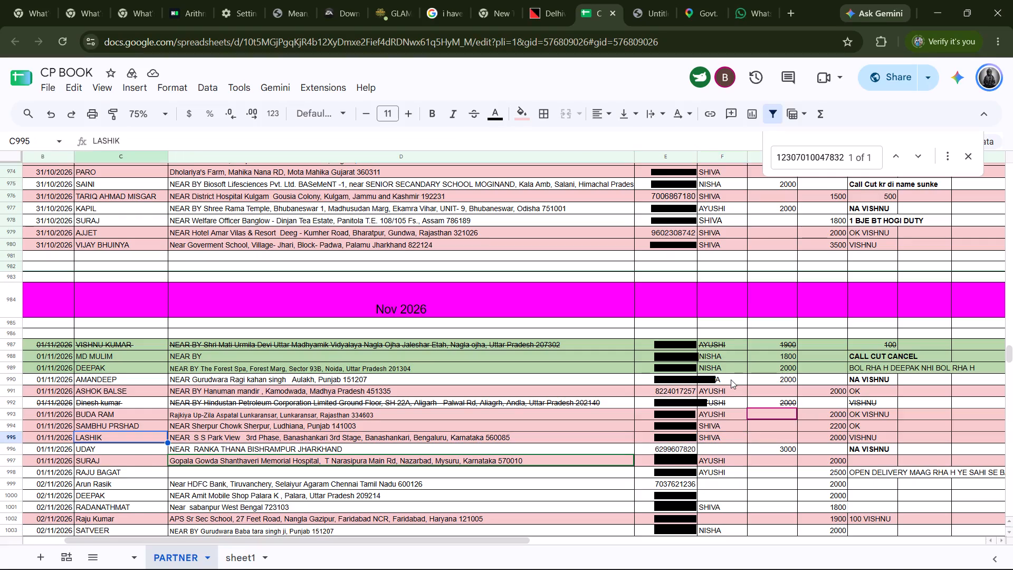
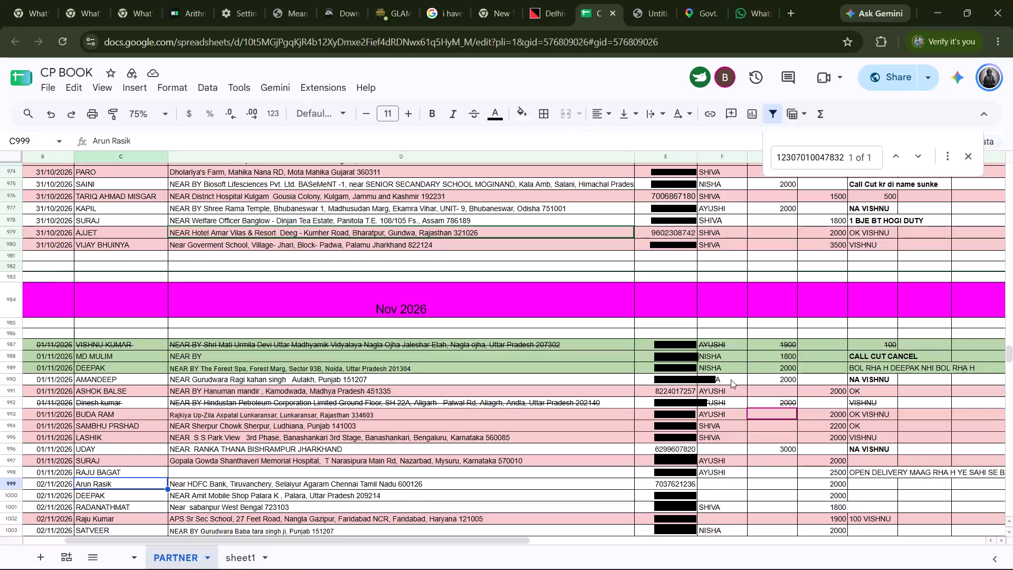
Go back up to the 01/11/2026 order in row 995 and check its date, name, address, phone, caller and amount cells.
key(Up)
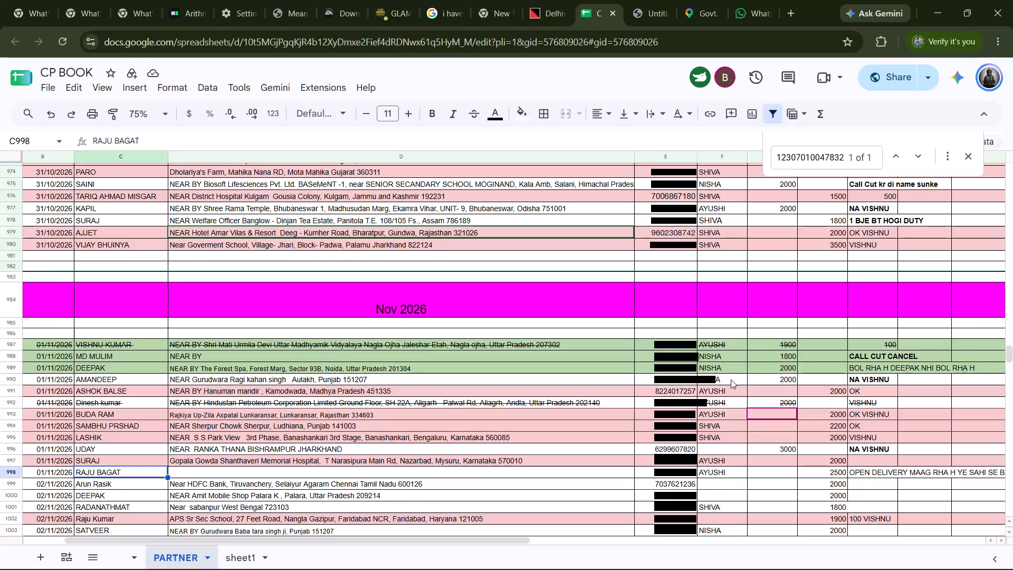
key(Up)
key(Up)
key(Up)
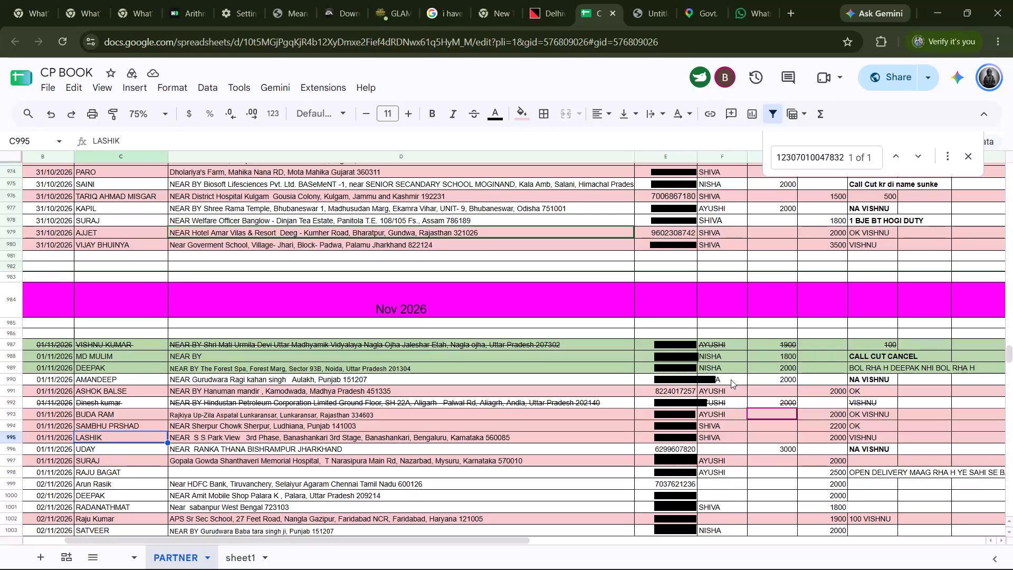
key(Right)
key(Right)
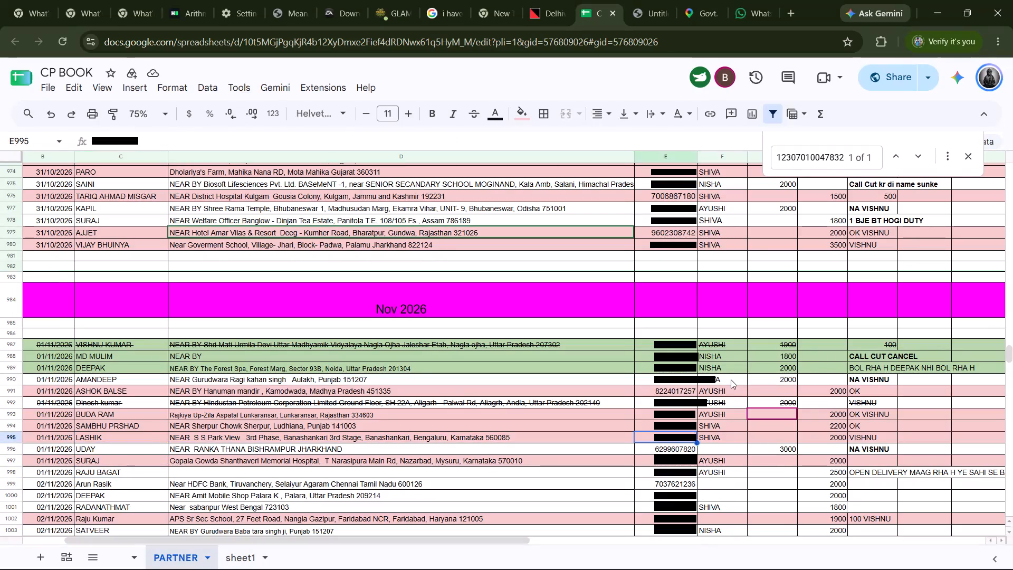
key(Right)
key(Right)
key(Left)
key(Left)
key(Left)
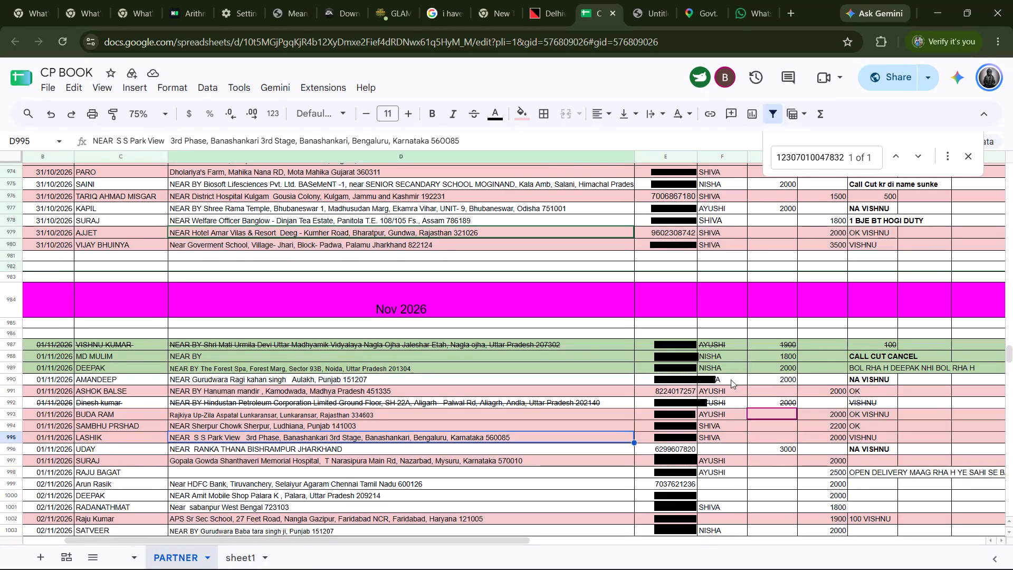
key(Left)
key(Right)
key(Right)
key(Right)
key(Right)
key(Left)
key(Left)
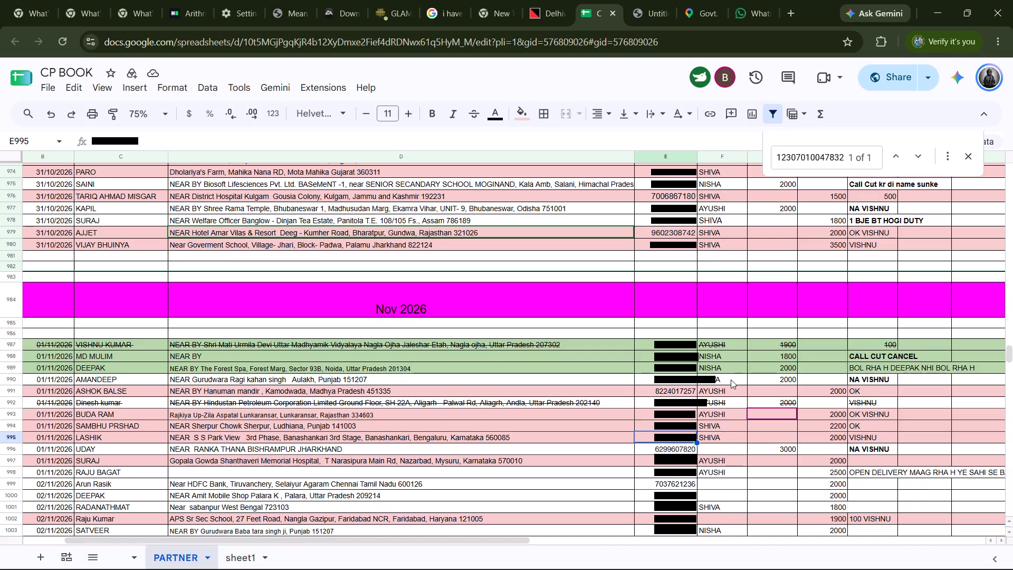
key(Left)
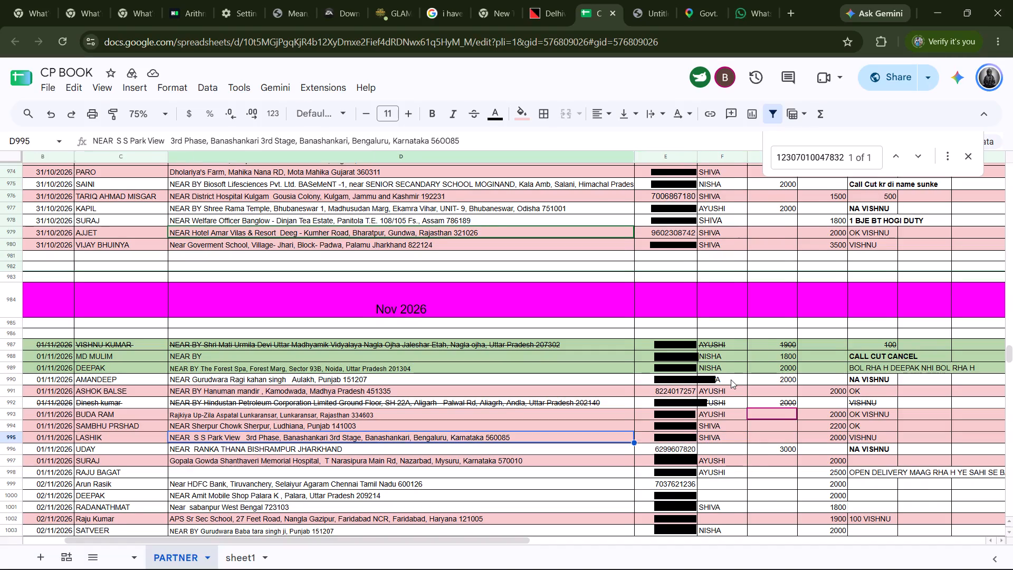
key(Left)
key(Left)
key(Right)
key(Right)
key(Right)
key(Right)
key(Right)
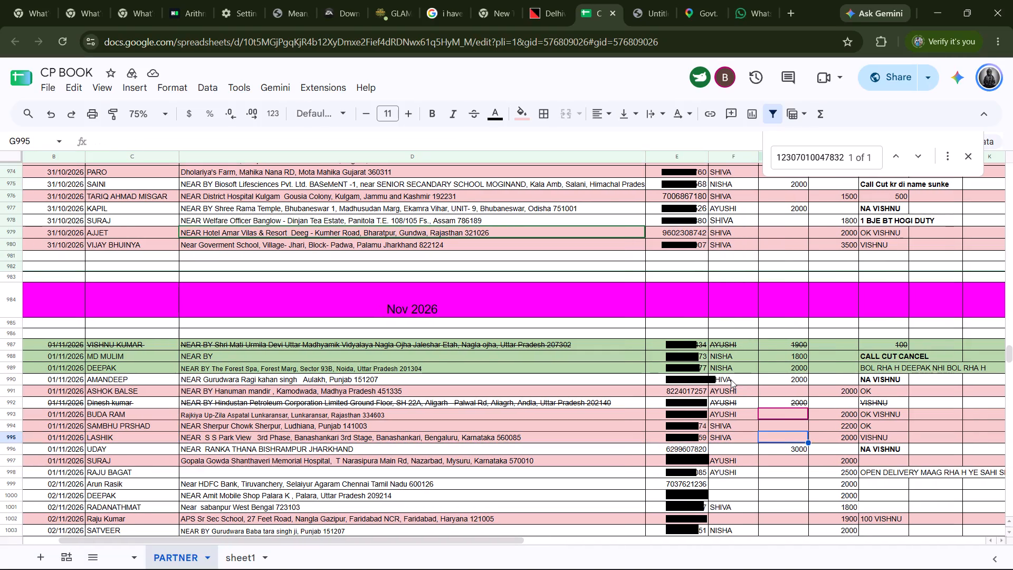
key(Right)
key(Right)
key(Left)
key(Left)
key(Left)
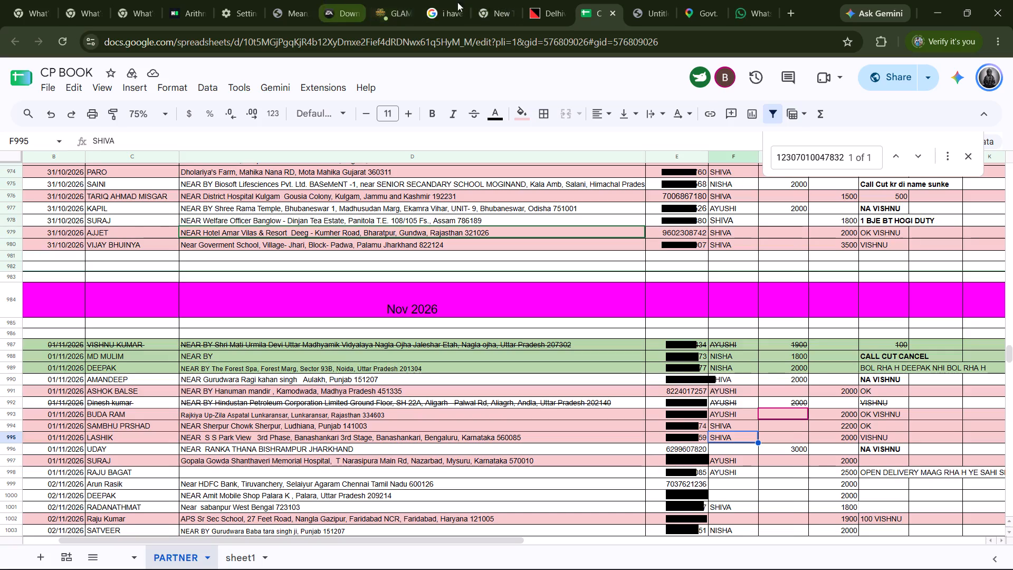
Copy the AWB number of out-for-delivery shipment SRS-2430 from the Delhivery orders and search the CP BOOK sheet for it.
click(546, 14)
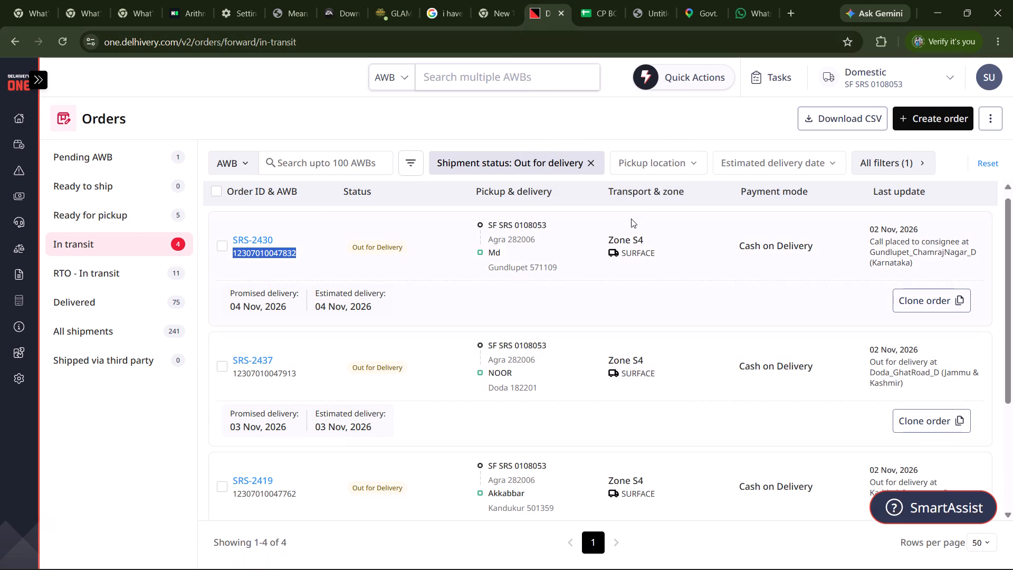
click(622, 120)
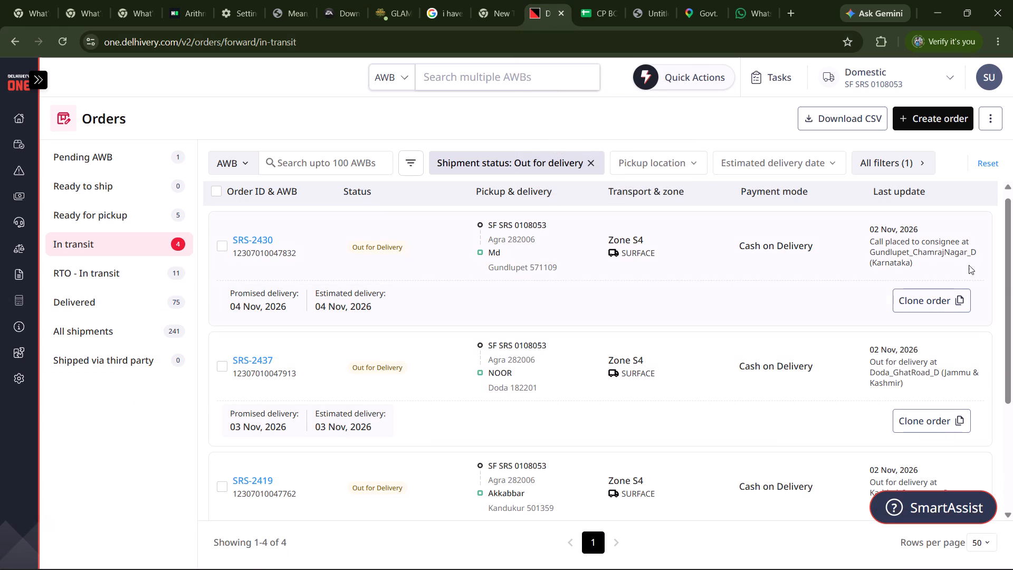
drag(1012, 279, 1012, 407)
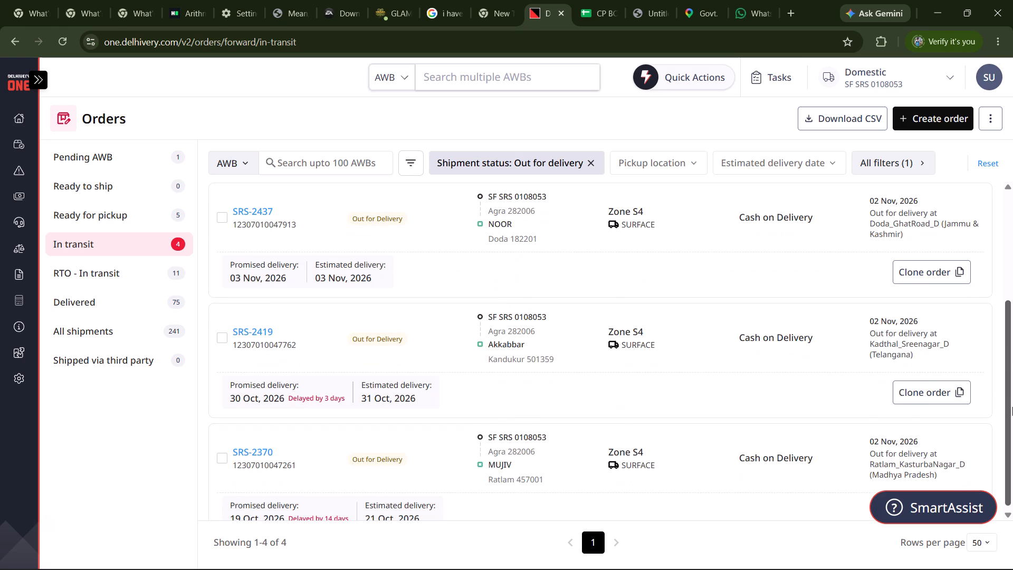
drag(1012, 407, 1000, 244)
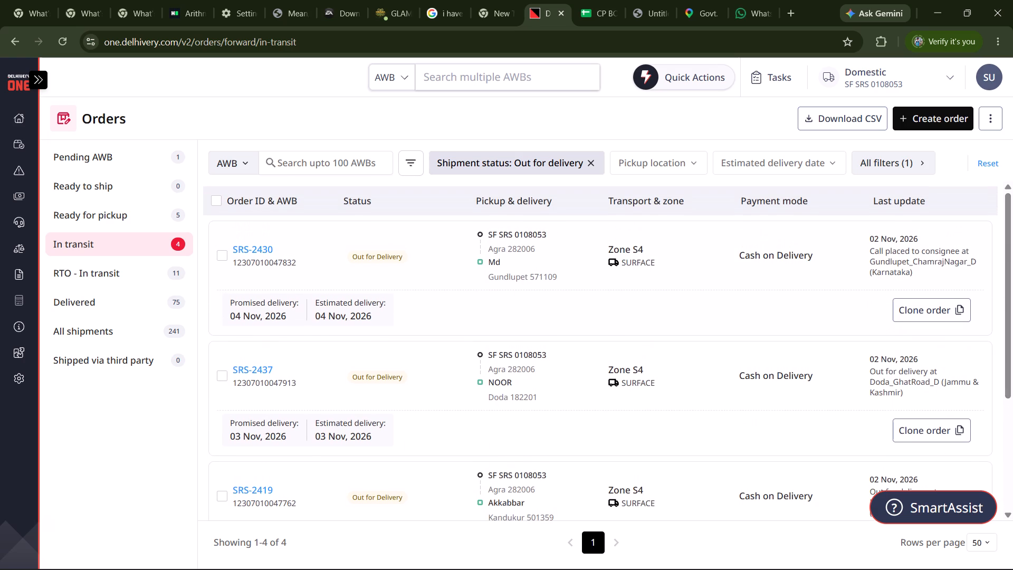
double_click(276, 264)
key(ctrl+c)
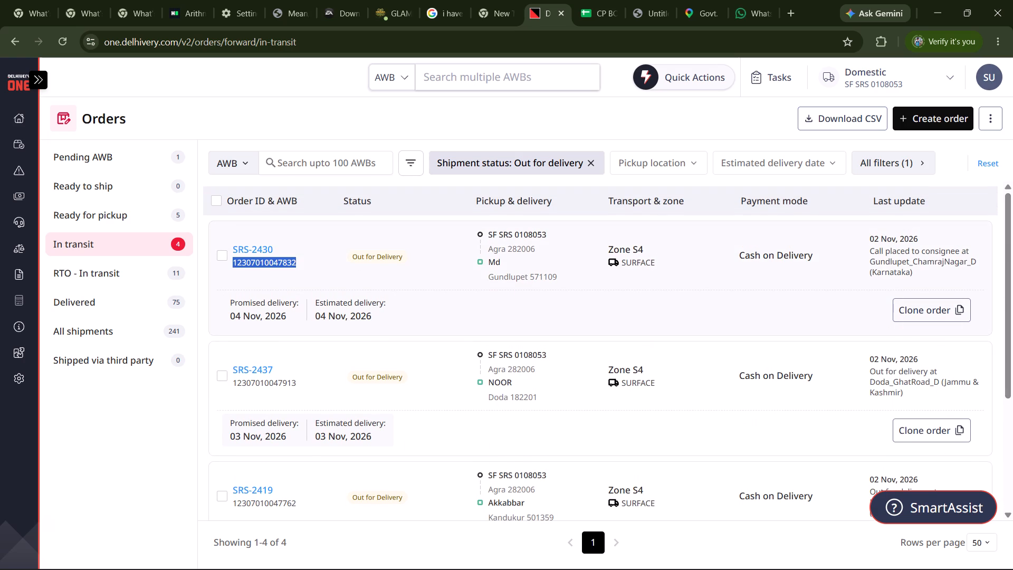
click(594, 10)
click(824, 163)
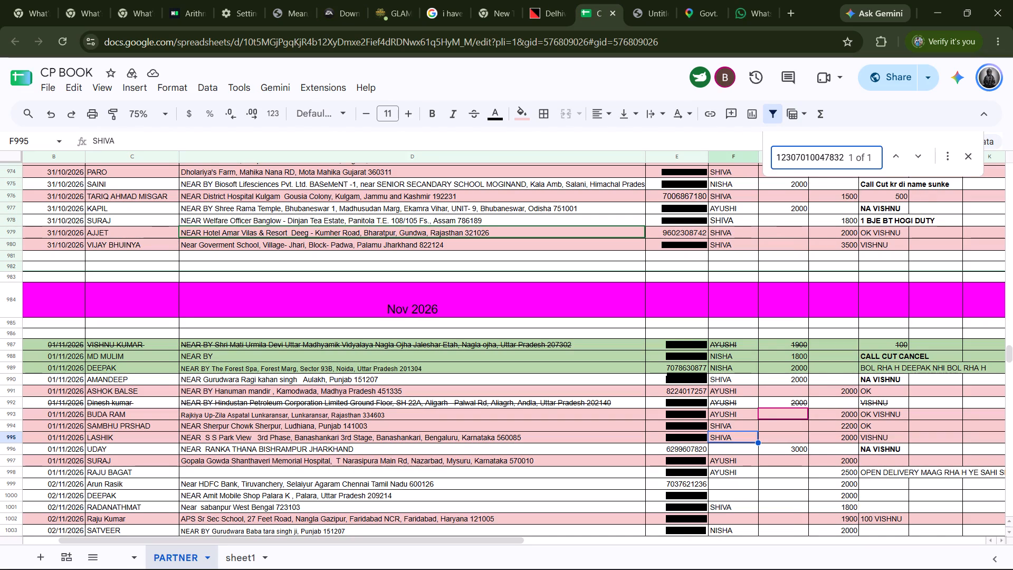
key(ctrl+v)
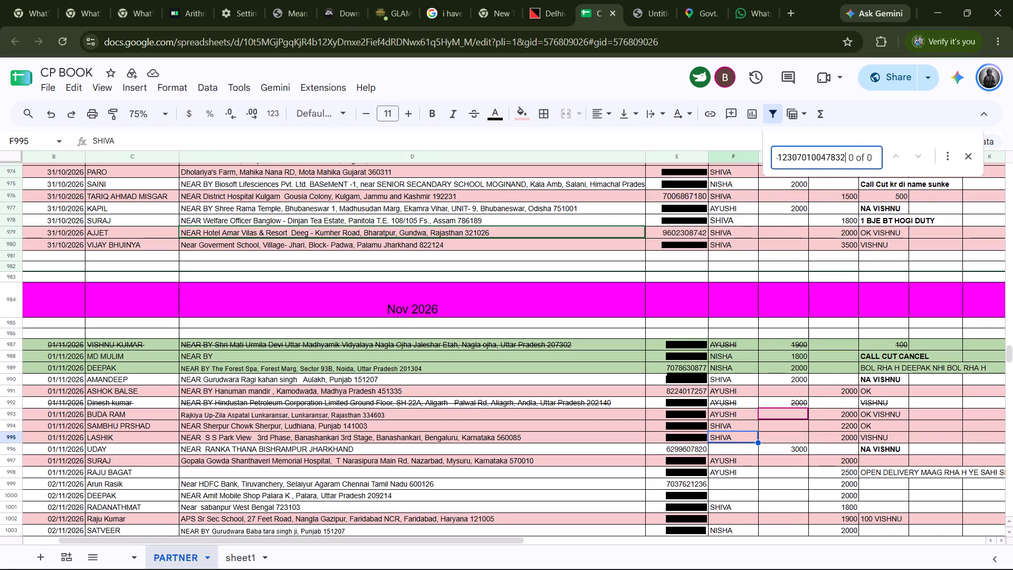
key(ctrl+a)
key(space)
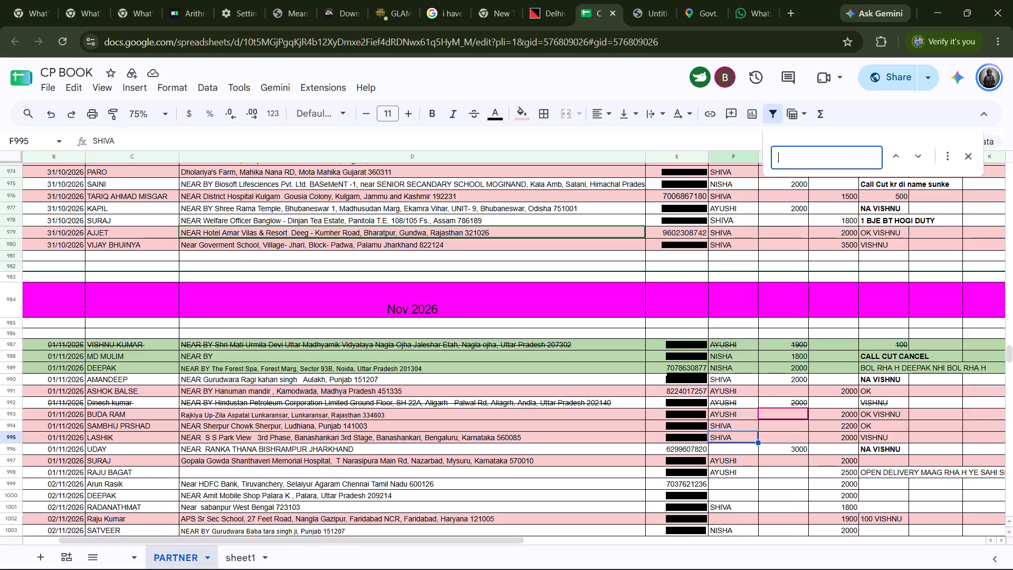
key(ctrl+v)
key(Left)
key(Left)
key(Left)
key(Left)
key(Left)
key(Left)
key(Left)
key(Left)
key(Left)
key(Left)
key(Left)
key(Left)
key(Left)
key(Left)
key(Left)
key(Left)
key(Right)
key(BackSpace)
key(BackSpace)
key(BackSpace)
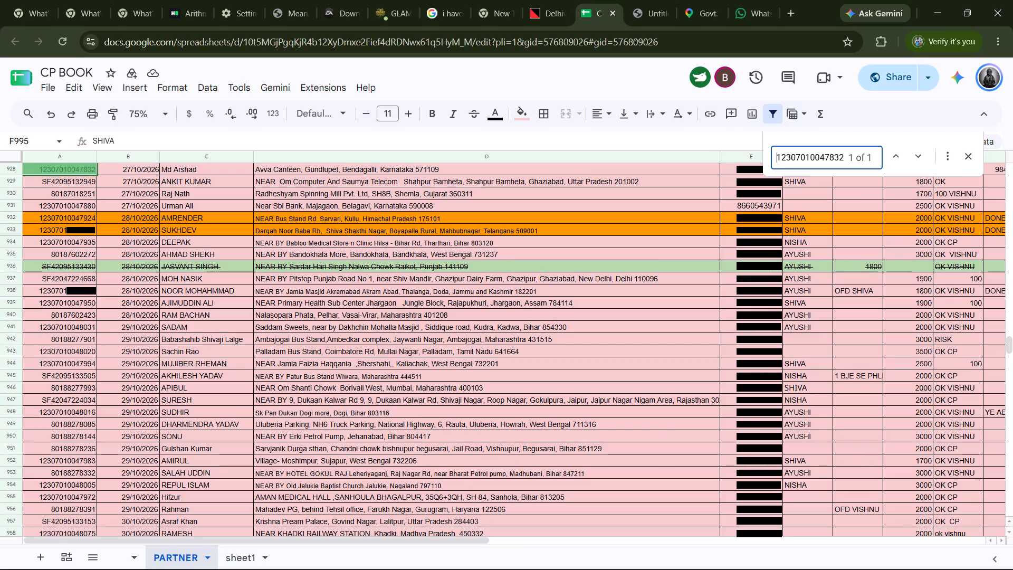
Look through the column F caller entries around the Nov 2026 header, from row 975 to the order in row 993.
triple_click(1012, 473)
click(1012, 473)
double_click(1012, 334)
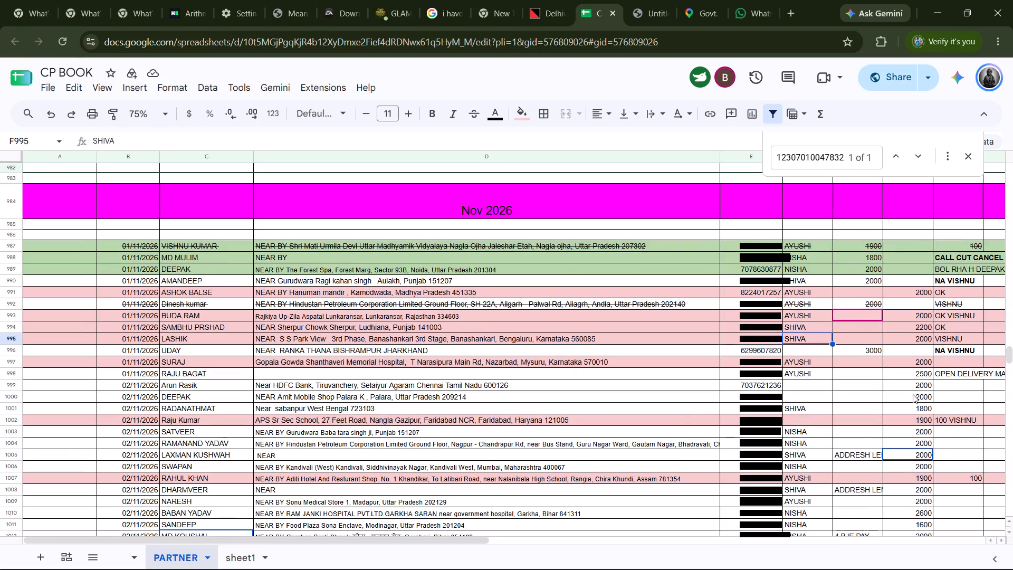
key(Up)
key(Up)
key(Up)
key(Up)
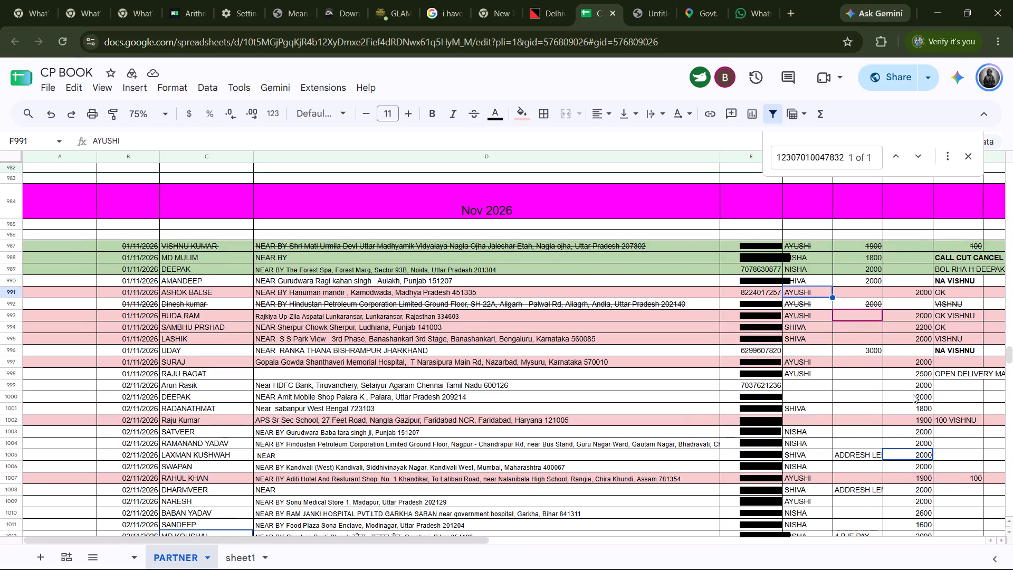
key(Down)
key(Down)
key(Down)
key(Up)
key(Up)
key(Up)
key(Up)
key(Up)
key(Up)
key(Up)
key(Up)
key(Up)
key(Up)
key(Up)
key(Up)
key(Up)
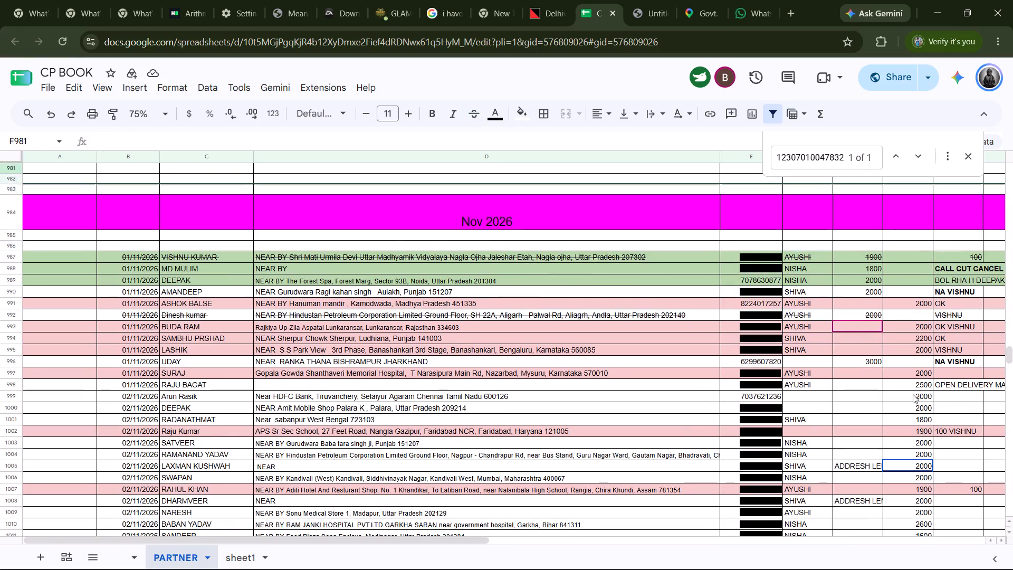
key(Up)
key(Up)
key(Up)
key(Up)
key(Up)
key(Up)
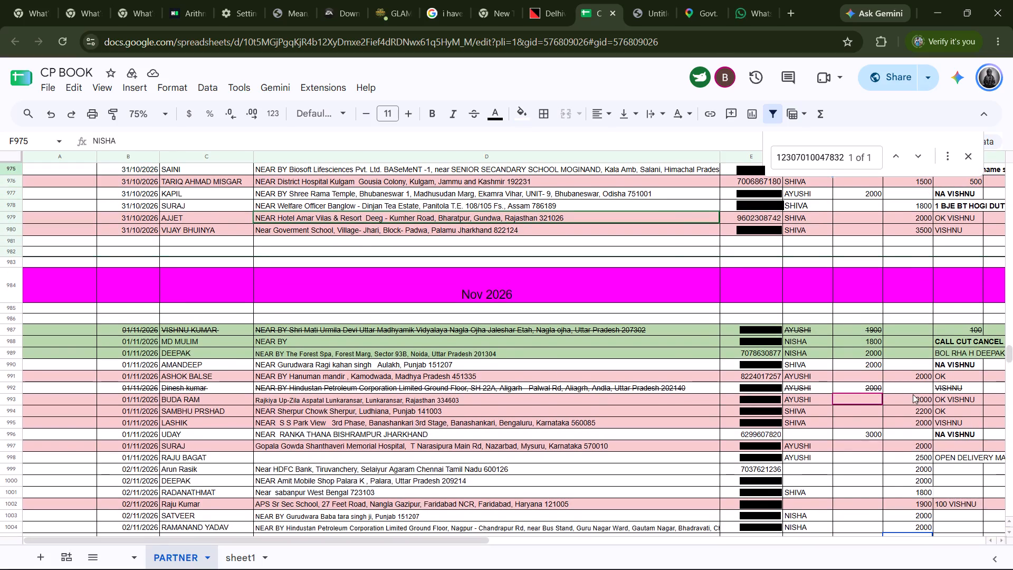
key(Down)
key(Down)
key(Down)
key(Down)
key(Down)
key(Down)
key(Down)
key(Down)
key(Down)
key(Down)
key(Down)
key(Down)
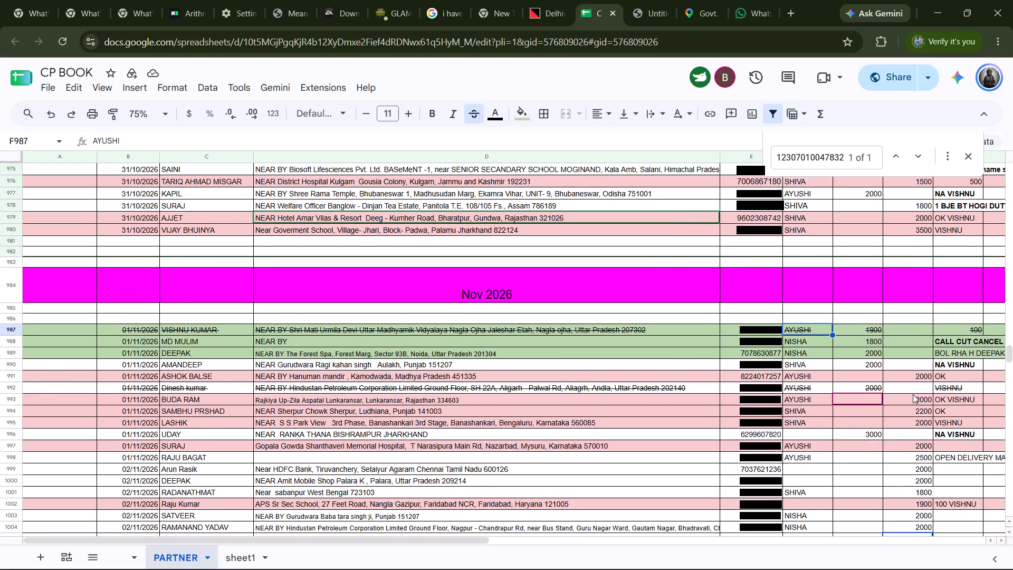
key(Down)
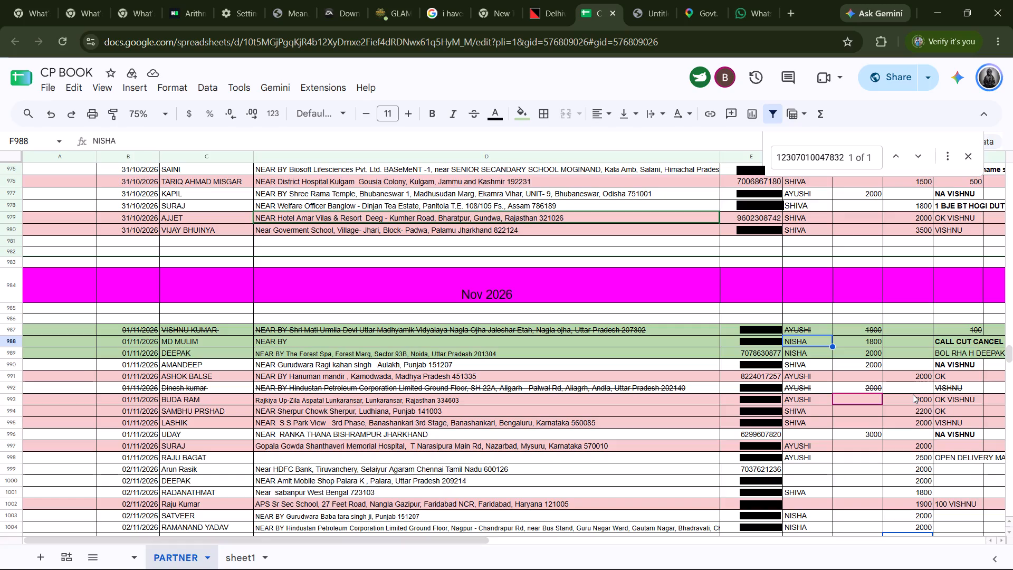
key(Down)
key(Down)
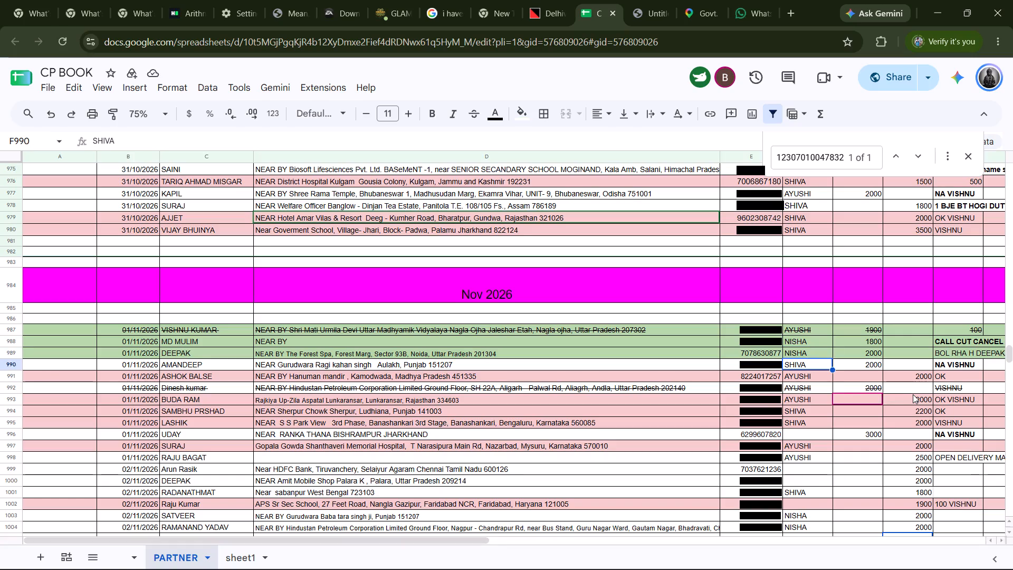
key(Down)
key(Down)
key(Down)
Look down the column E phone entries from row 993 to the first unfilled 02/11/2026 row, 1015.
key(Left)
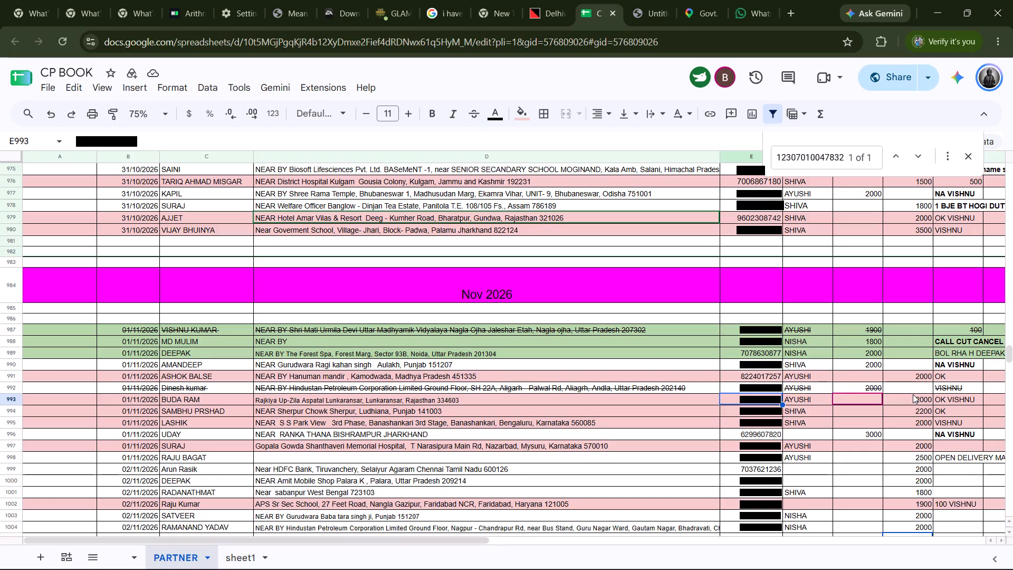
key(Down)
key(Down)
key(Down)
key(Down)
key(Down)
key(Down)
key(Down)
key(Down)
key(Down)
key(Down)
key(Down)
key(Down)
key(Down)
key(Down)
key(Down)
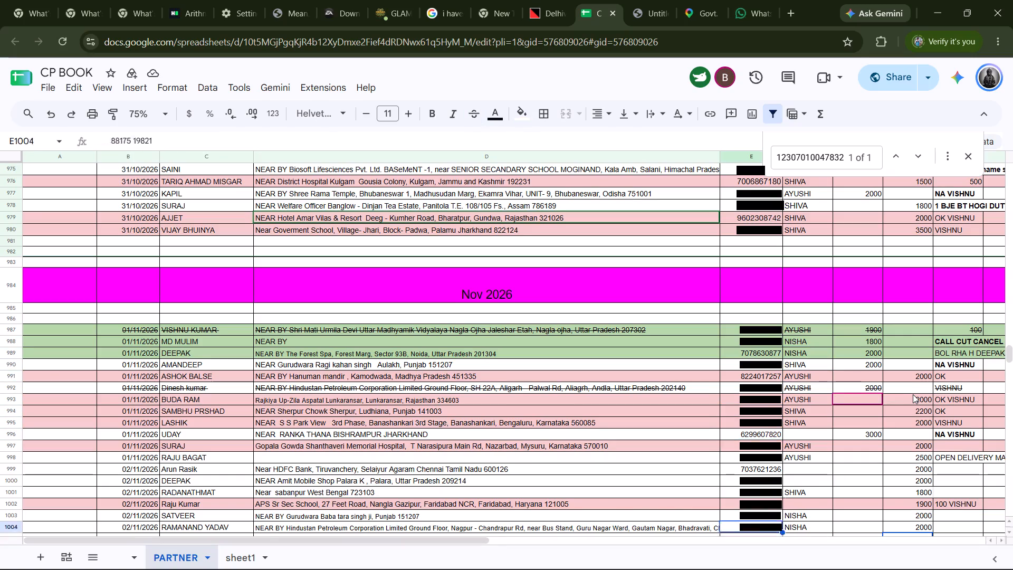
key(Down)
key(Down)
key(Down)
key(Down)
key(Down)
key(Down)
key(Down)
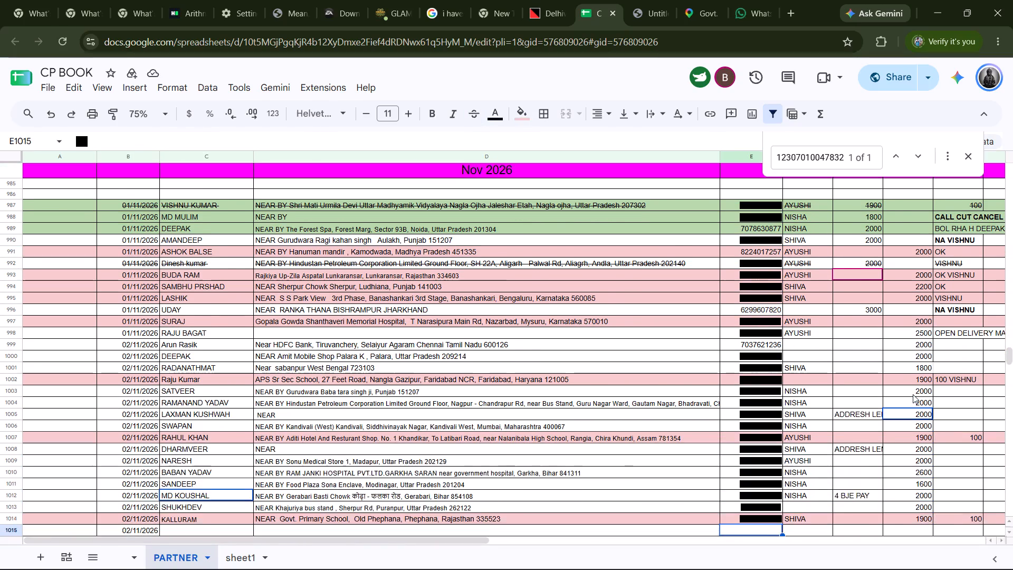
key(Down)
key(Down)
key(Up)
key(Up)
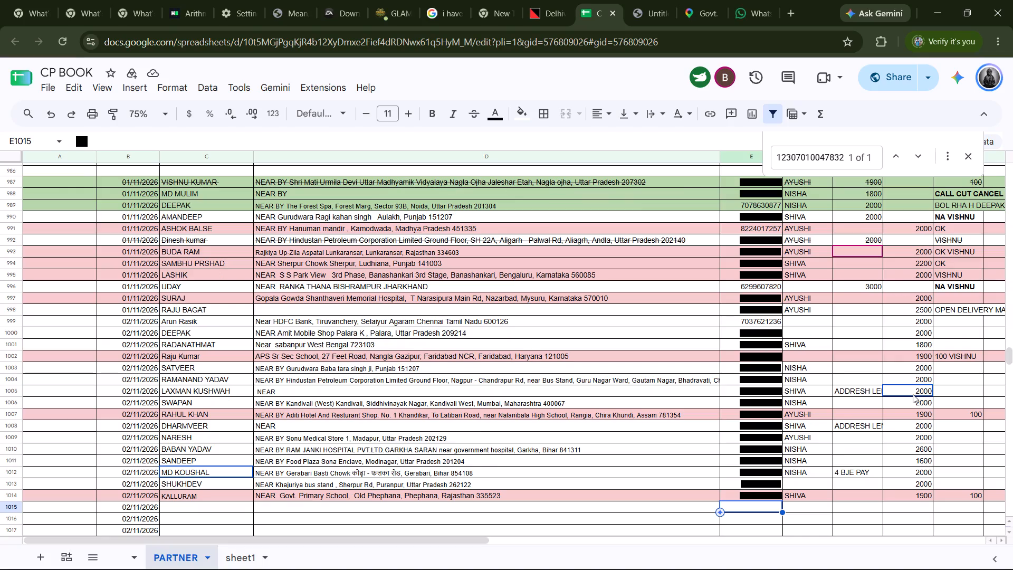
Look over the out-for-delivery shipments in the Delhivery orders and return to the CP BOOK sheet.
key(ctrl+f)
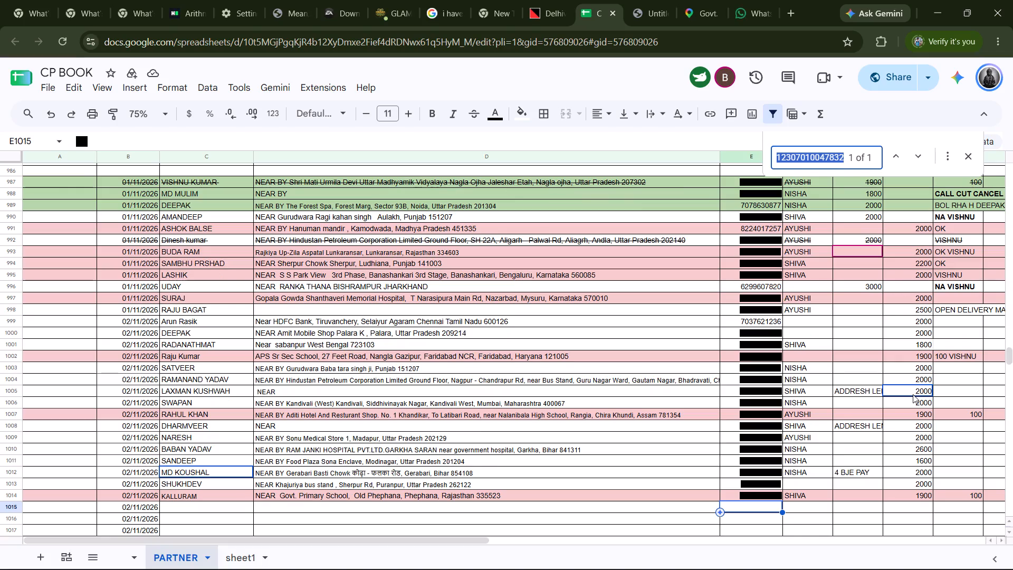
click(554, 10)
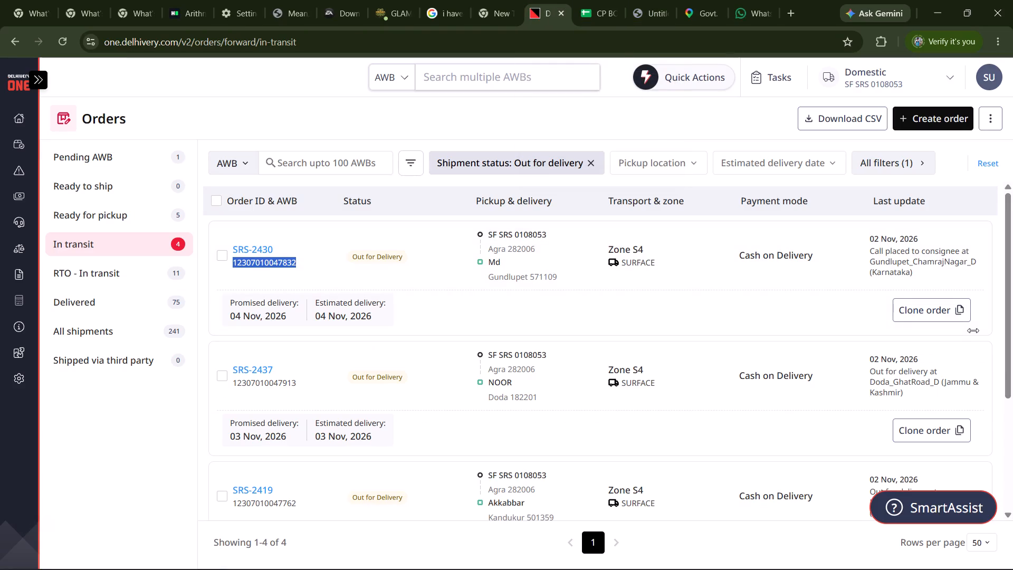
drag(1012, 328, 1012, 445)
drag(1012, 445, 1012, 303)
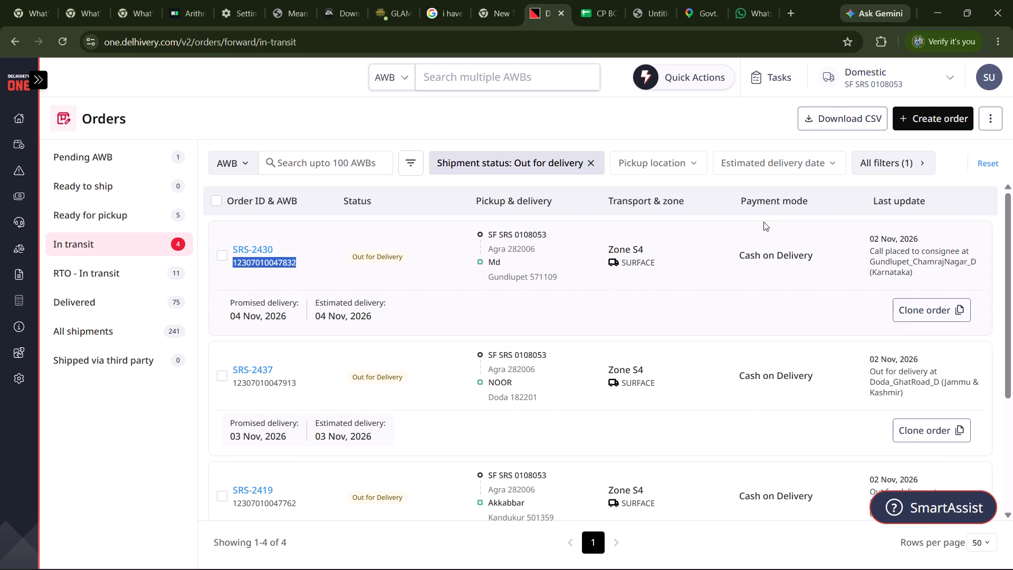
click(683, 120)
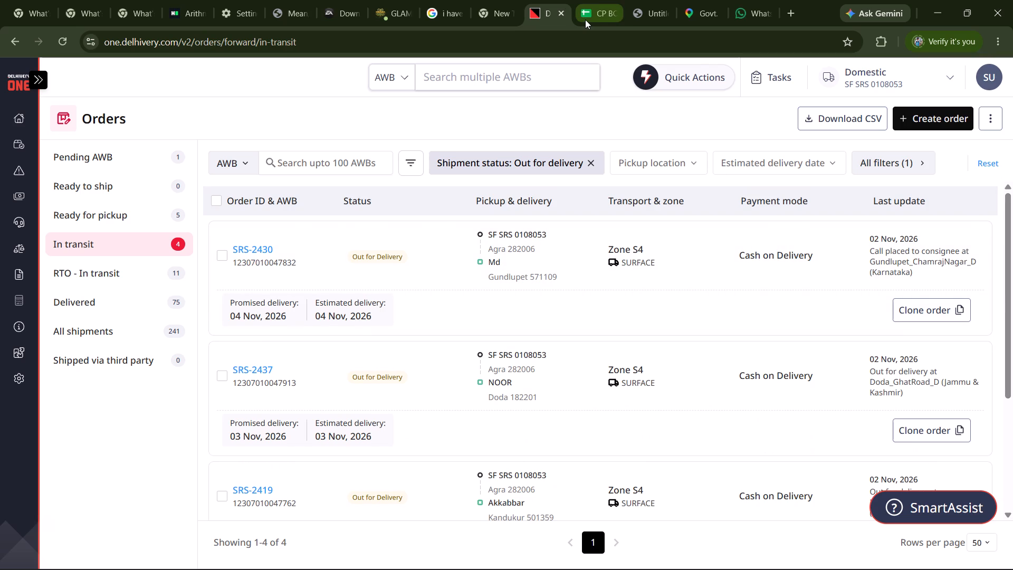
click(585, 20)
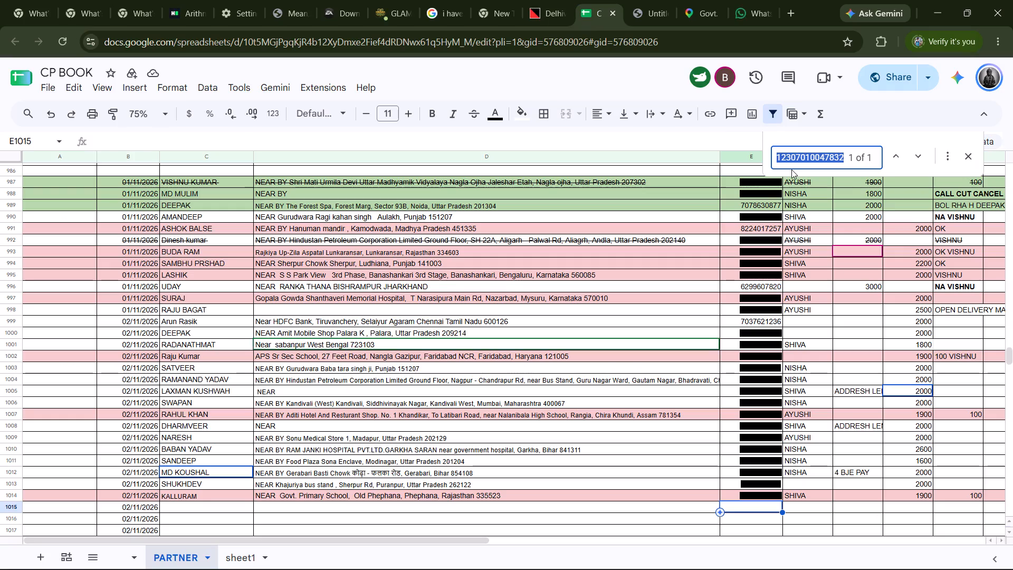
Look up through the column C customer names from the 01/11/2026 orders, past the Nov 2026 header, to row 963.
click(227, 258)
key(Up)
key(Up)
key(Up)
key(Up)
key(Up)
key(Up)
key(Up)
key(Up)
key(Up)
key(Up)
key(Up)
key(Up)
key(Up)
key(Up)
key(Up)
key(Up)
key(Up)
key(Up)
key(Up)
key(Up)
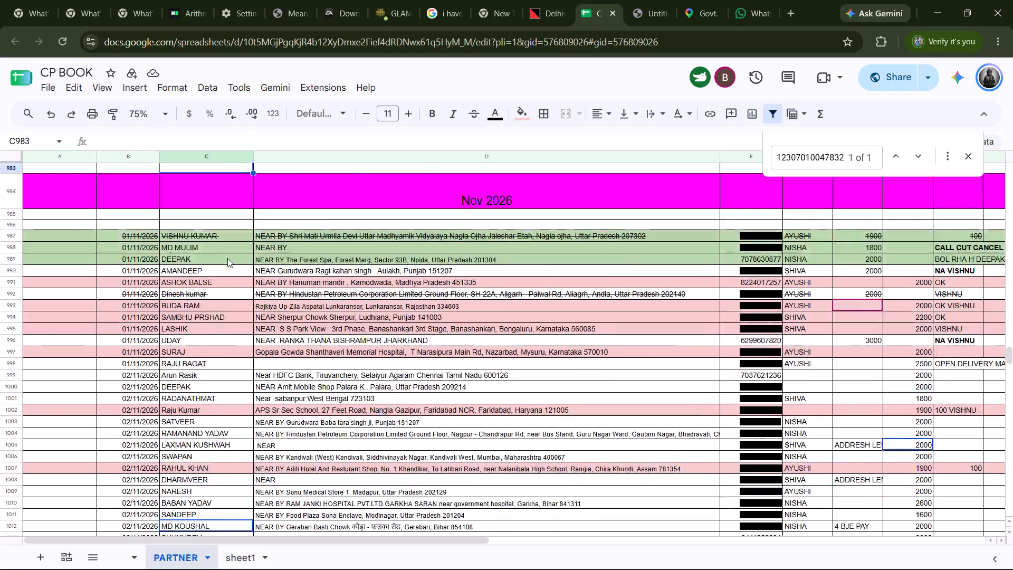
key(Down)
key(Down)
key(Down)
key(Down)
key(Down)
key(Down)
key(Down)
key(Down)
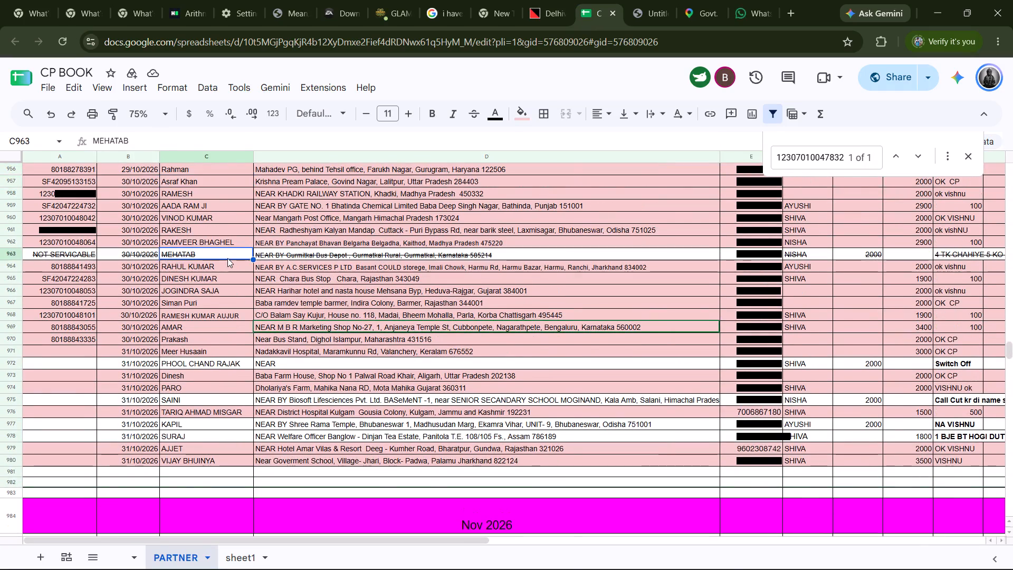
Look up through the column C customer names of the 30/10/2026 and 29/10/2026 orders, from row 963 to row 941.
key(Down)
key(Up)
key(Up)
key(Up)
key(Up)
key(Up)
key(Up)
key(Up)
key(Up)
key(Up)
key(Up)
key(Up)
key(Up)
key(Up)
key(Up)
key(Up)
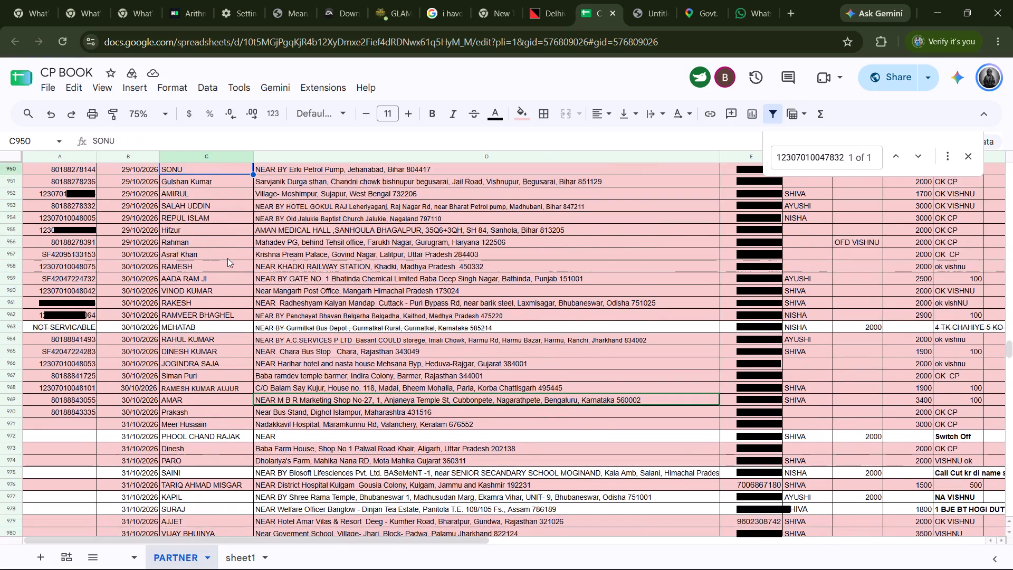
key(Down)
key(Up)
key(Up)
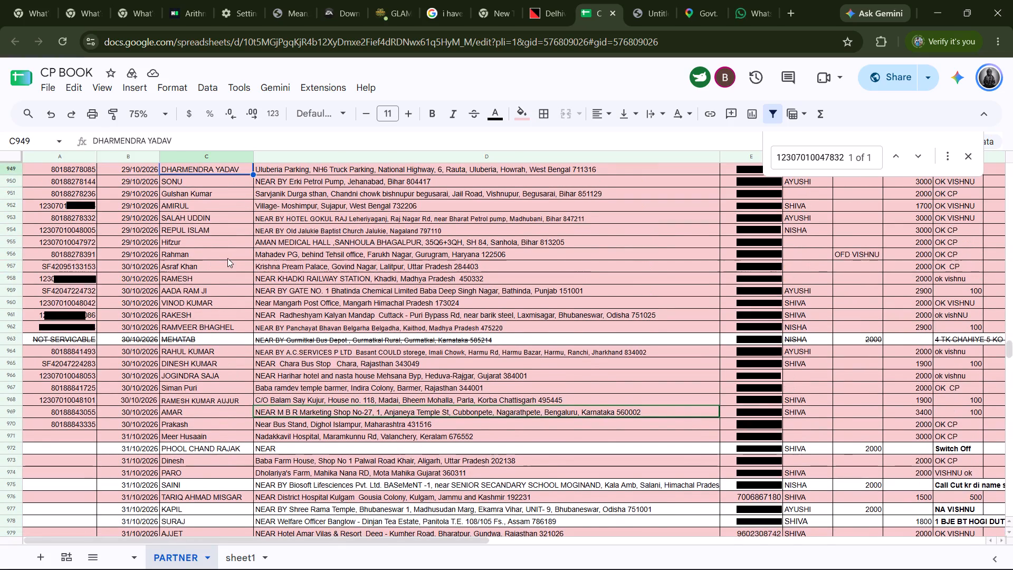
key(Up)
key(Up)
key(Up)
key(Up)
key(Up)
key(Up)
key(Up)
key(Up)
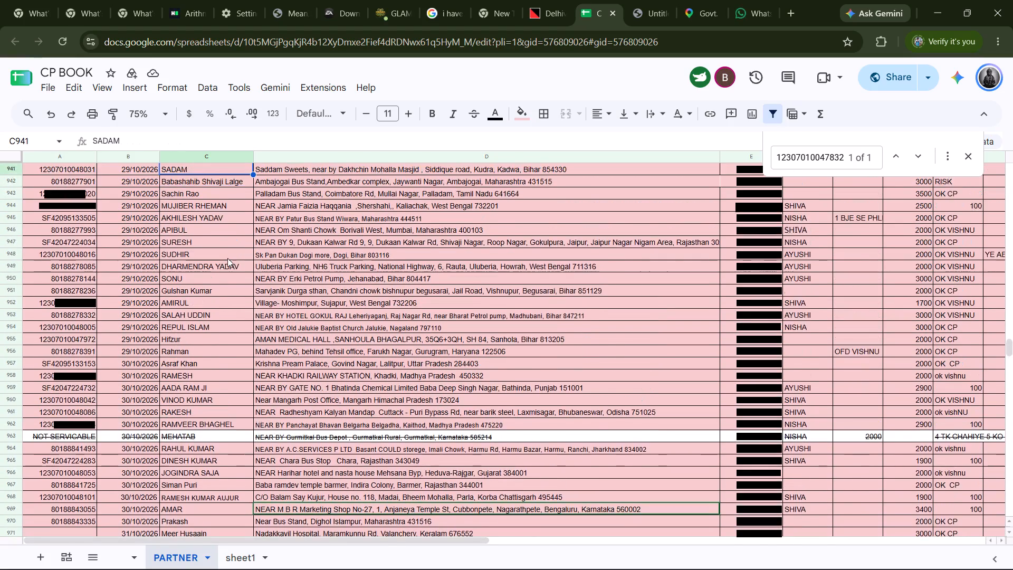
Look up through the column C customer names of the 28/10/2026 and 27/10/2026 orders, as far as row 923.
key(Up)
key(Up)
key(Up)
key(Up)
key(Up)
key(Up)
key(Up)
key(Up)
key(Up)
key(Up)
key(Up)
key(Up)
key(Up)
key(Up)
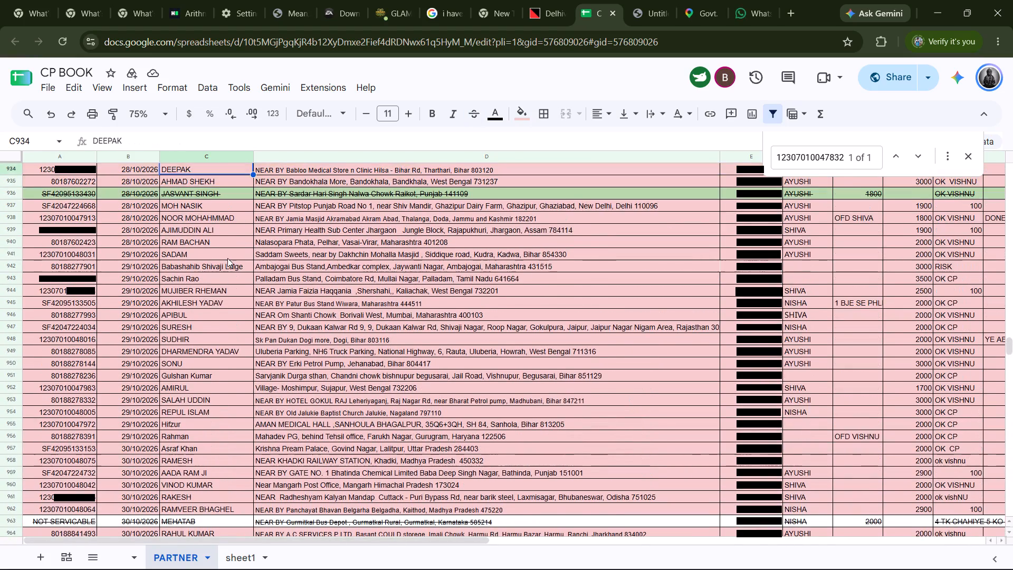
key(Up)
key(Up)
key(Up)
key(Up)
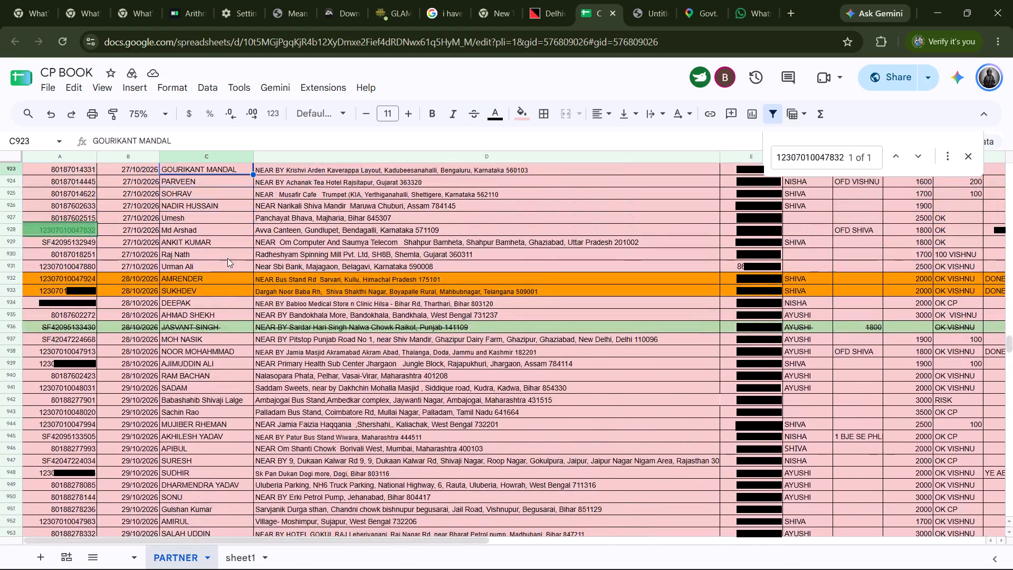
Look through the column C names from row 923 up to row 911, and return down to the 26/10/2026 order in row 915.
key(Down)
key(Up)
key(Up)
key(Up)
key(Up)
key(Up)
key(Up)
key(Up)
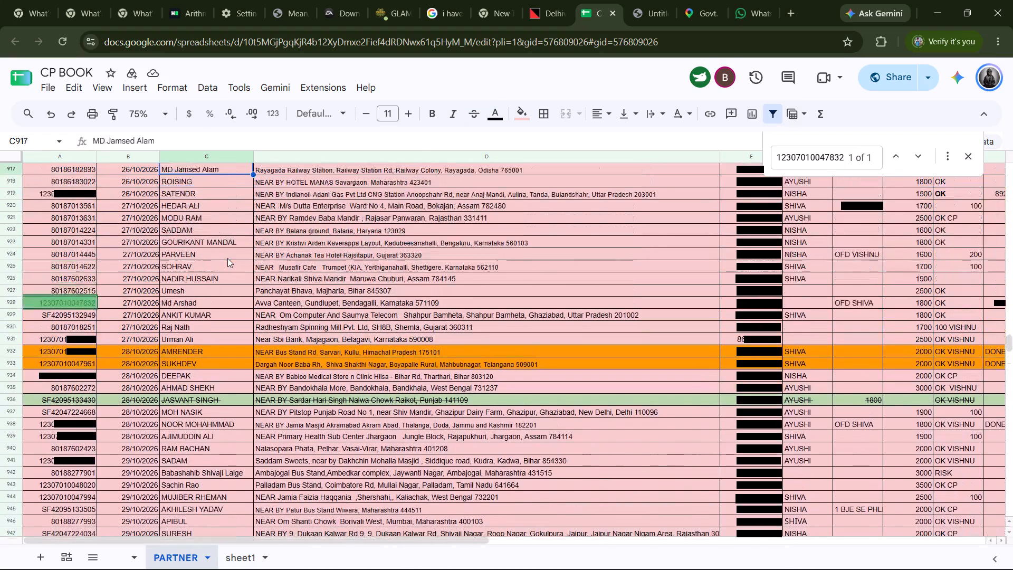
key(Up)
key(Up)
key(Up)
key(Up)
key(Up)
key(Up)
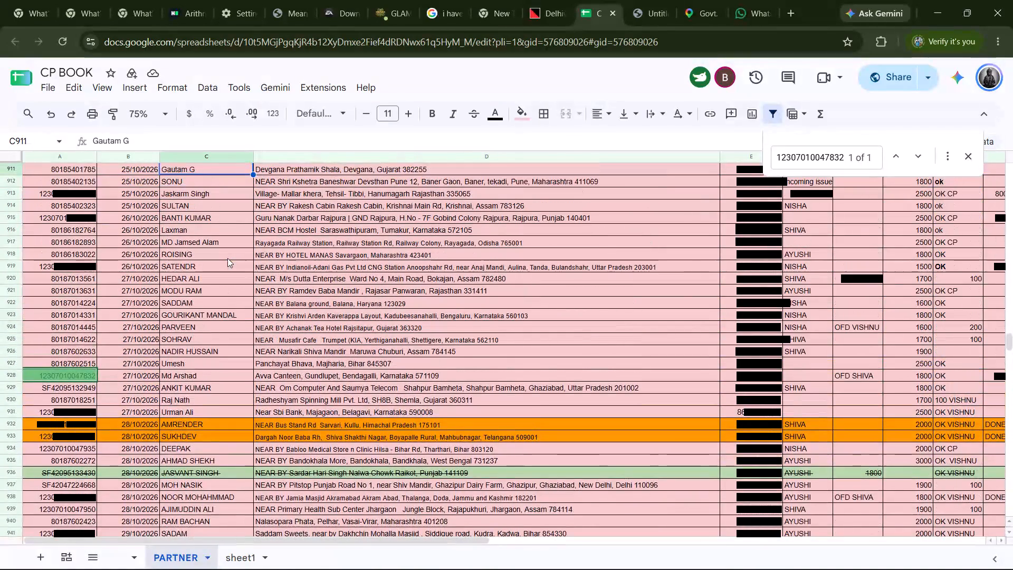
key(Down)
key(Down)
key(Down)
key(Down)
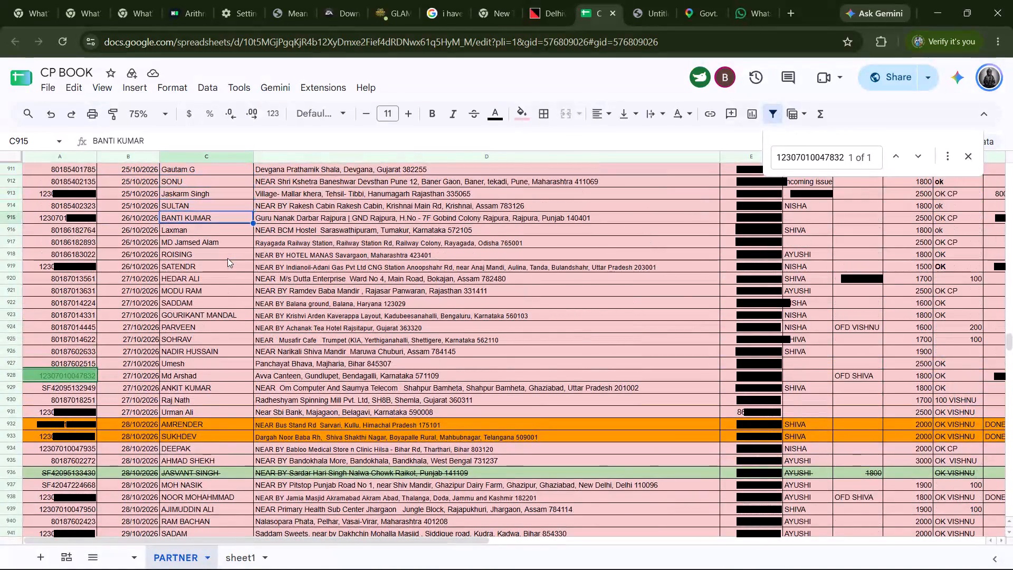
Check row 915's cells from the AWB number in column A across to the entries beyond the amount and remark, and back.
key(Left)
key(Left)
key(Left)
key(Left)
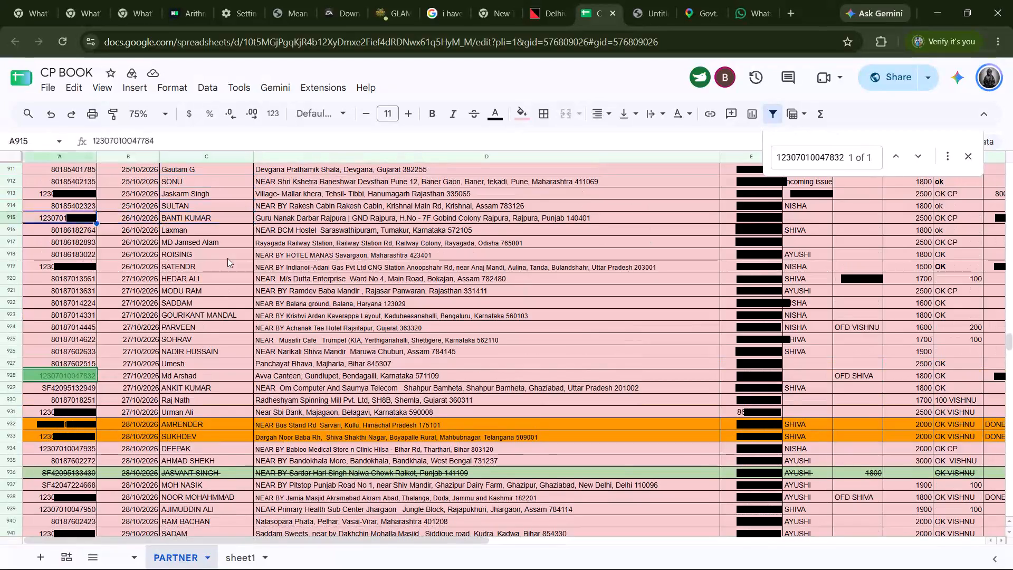
key(Left)
key(Right)
key(Right)
key(Right)
key(Right)
key(Right)
key(Right)
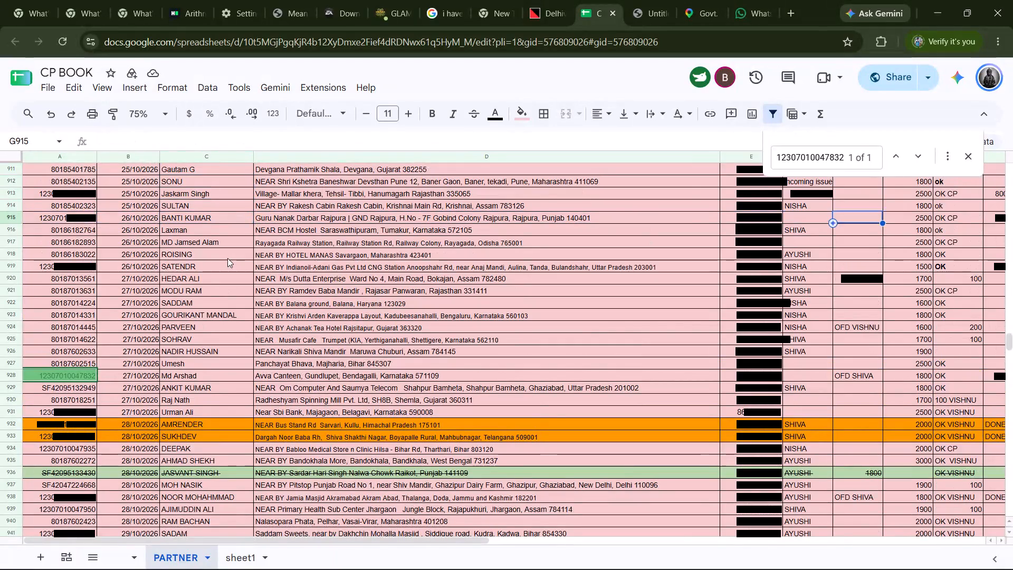
key(Right)
key(Right)
key(Right)
key(Right)
key(Left)
key(Left)
key(Left)
key(Left)
key(Left)
key(Left)
key(Left)
key(Left)
key(Left)
key(Left)
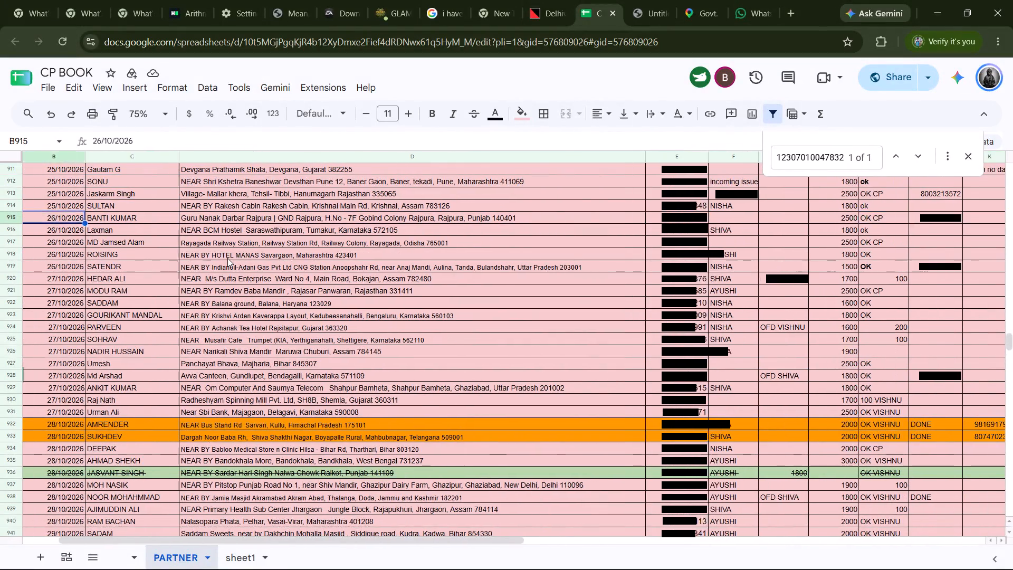
key(Left)
Go across row 915 again to recheck its phone, caller, amount and remark cells, ending on the address in column D.
key(Right)
key(Right)
key(Right)
key(Right)
key(Right)
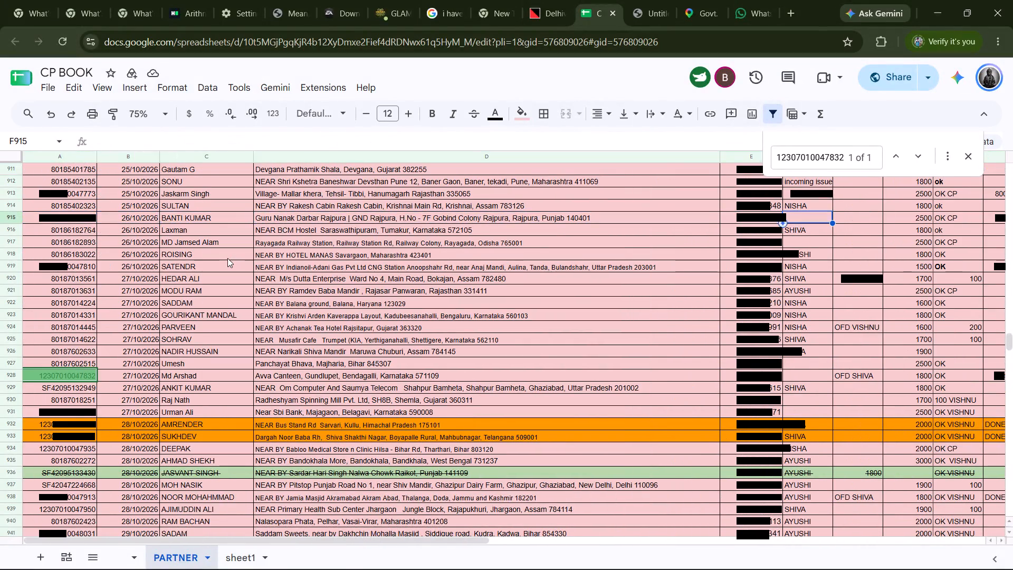
key(Right)
key(Right)
key(Right)
key(Right)
key(Left)
key(Left)
key(Left)
key(Left)
key(Left)
key(Left)
key(Left)
key(Left)
key(Left)
key(Left)
key(Left)
key(Left)
key(Left)
key(Left)
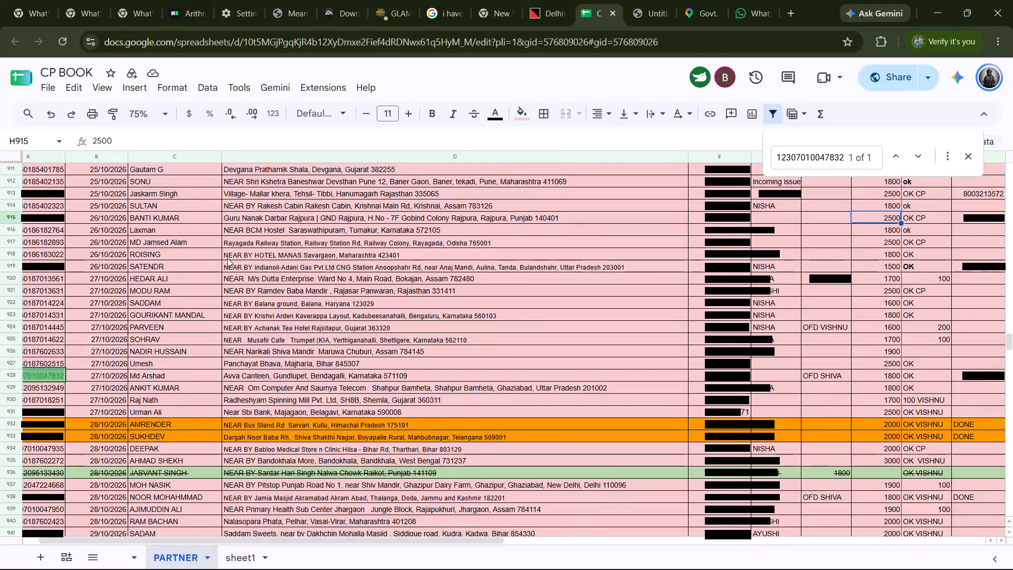
key(Right)
key(Right)
key(Right)
key(Right)
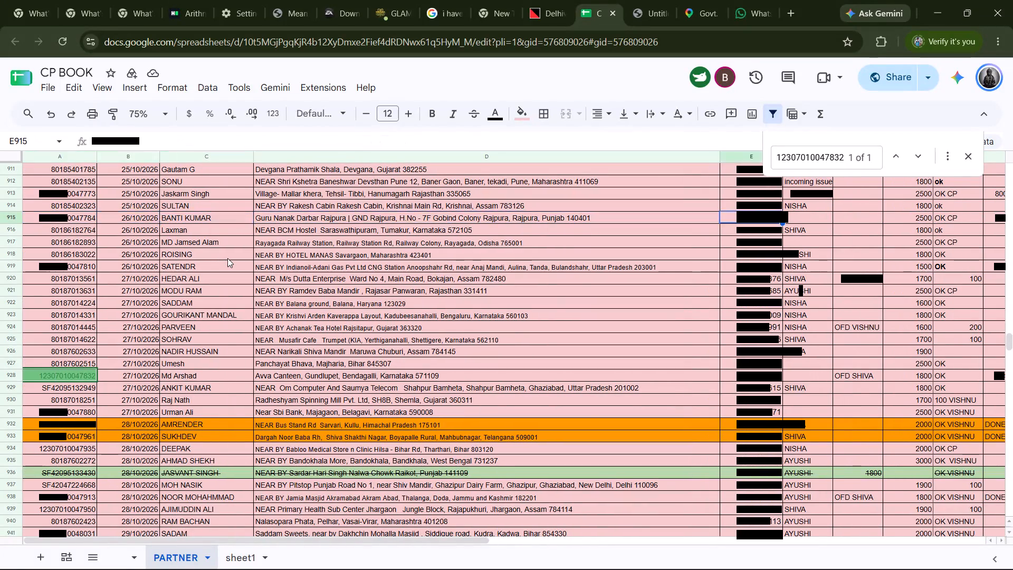
key(Left)
key(Left)
key(Right)
key(Left)
key(Right)
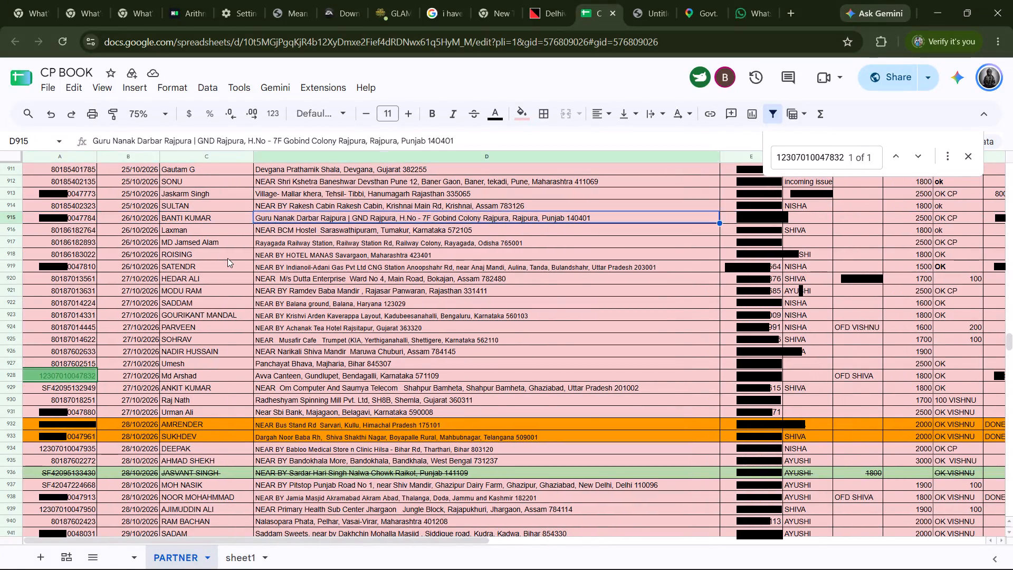
Recheck row 915's cells from the address back to the AWB number and date, and forward to the phone number in column E.
key(Left)
key(Right)
key(Left)
key(Left)
key(Right)
key(Left)
key(Left)
key(Left)
key(Left)
key(Left)
key(Left)
key(Left)
key(Left)
key(Left)
key(Left)
key(Left)
key(Left)
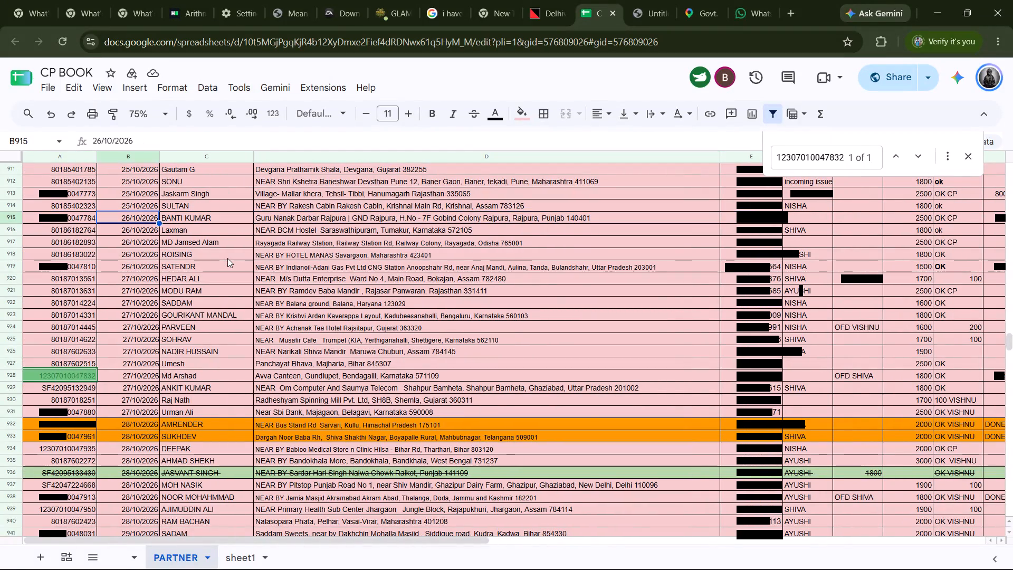
key(Right)
key(Right)
key(Right)
key(Right)
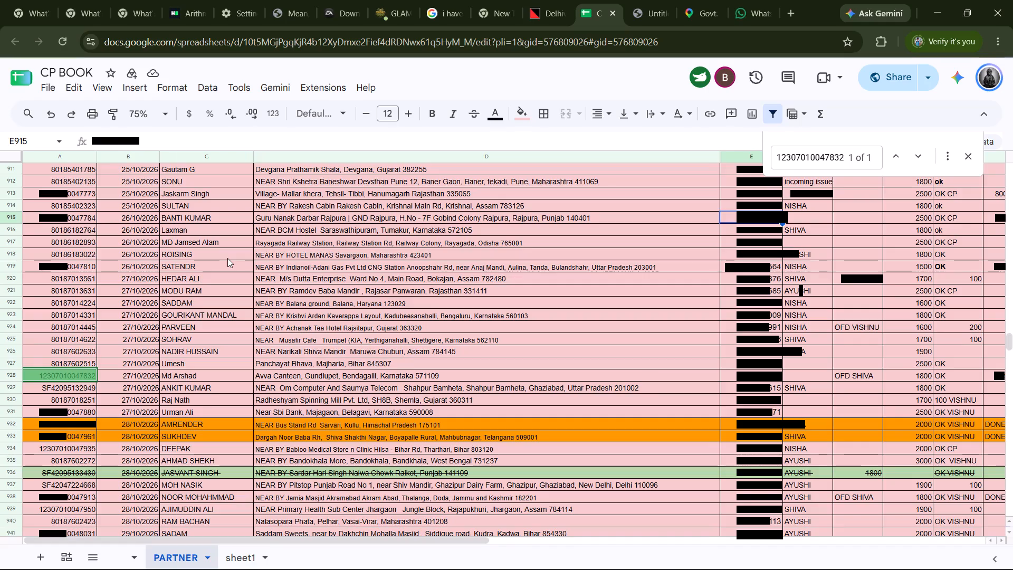
Review row 915's entries beyond the phone number, including caller, amount and remark, and return to the address in column D.
key(Right)
key(Right)
key(Right)
key(Right)
key(Right)
key(Right)
key(Left)
key(Left)
key(Left)
key(Left)
key(Left)
key(Left)
key(Left)
key(Left)
key(Left)
key(Left)
key(Left)
key(Left)
key(Left)
key(Left)
key(Left)
key(Left)
key(Left)
key(Left)
key(Left)
key(Left)
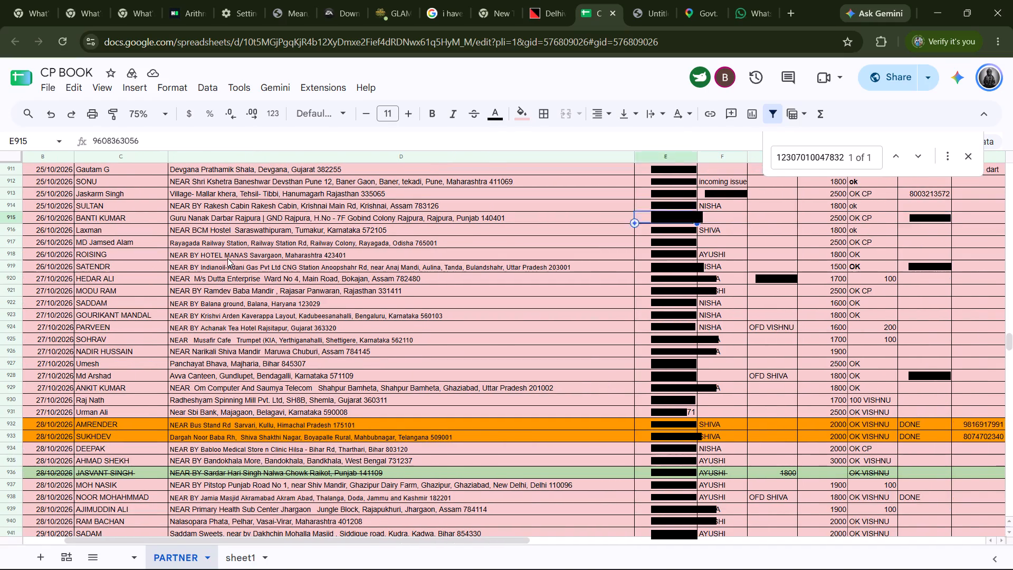
key(Left)
key(Right)
key(Right)
key(Right)
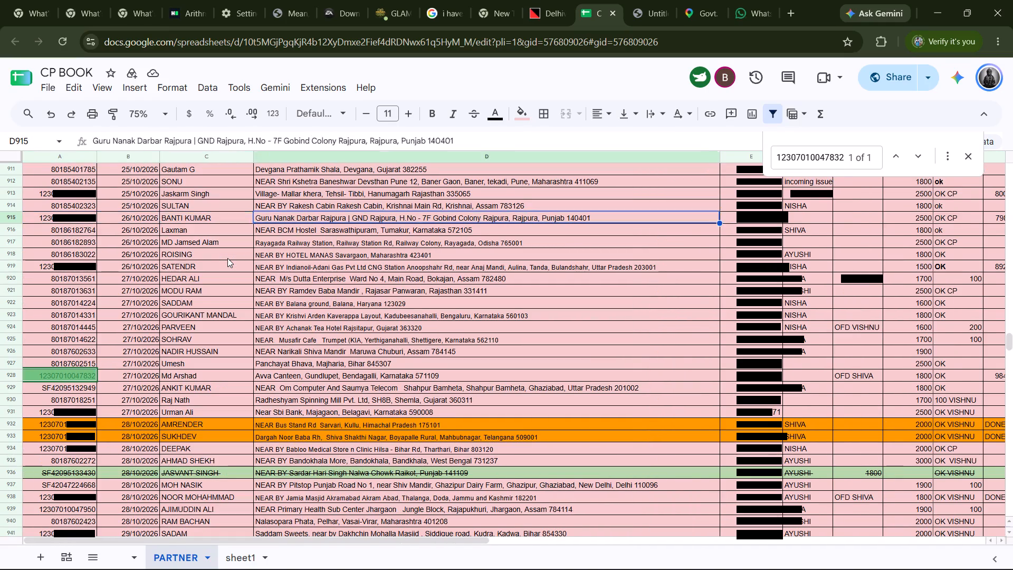
Look down the column E phone numbers from row 915 through the remaining October orders to the end of the 02/11/2026 orders.
key(Right)
key(Down)
key(Down)
key(Down)
key(Down)
key(Down)
key(Down)
key(Down)
key(Down)
key(Down)
key(Down)
key(Down)
key(Down)
key(Down)
key(Down)
key(Down)
key(Down)
key(Down)
key(Down)
key(Down)
key(Down)
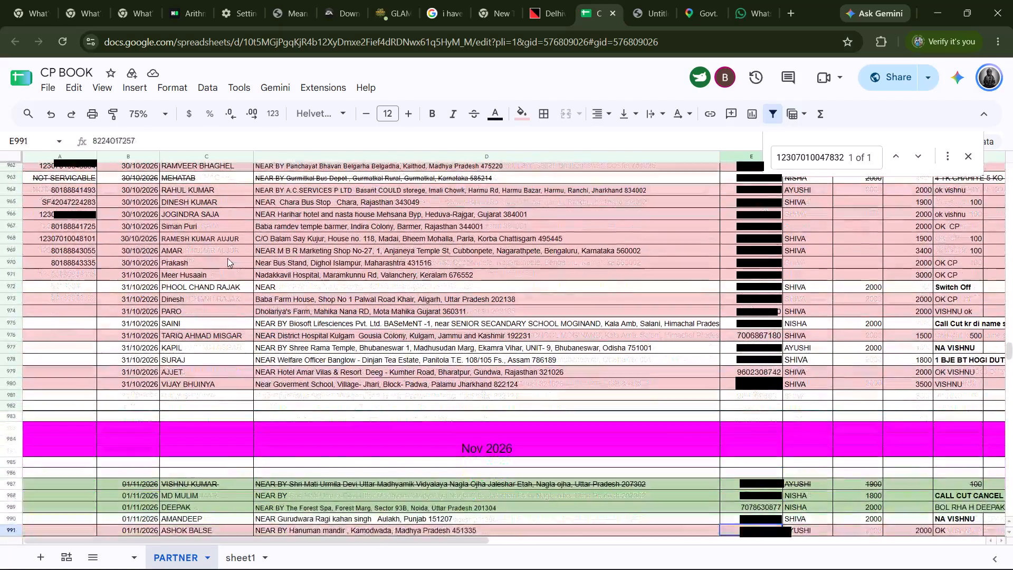
key(Down)
key(Down)
key(Down)
key(Down)
key(Down)
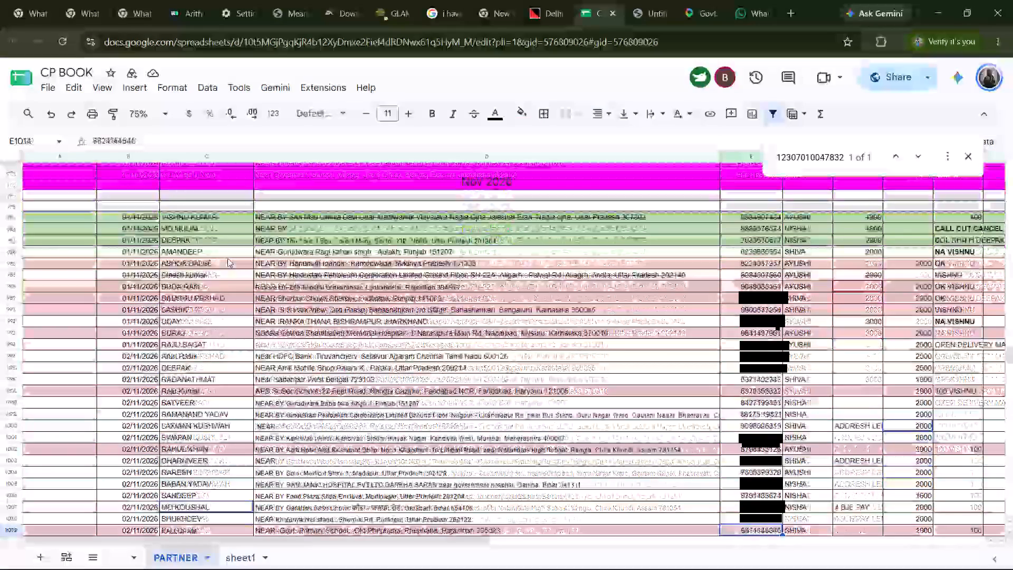
key(Down)
key(Down)
key(Down)
key(Down)
Recheck the column E phone numbers of the 02/11/2026 orders, going up the block and back down toward its last entries.
key(Up)
key(Up)
key(Up)
key(Up)
key(Up)
key(Up)
key(Up)
key(Up)
key(Up)
key(Up)
key(Up)
key(Up)
key(Up)
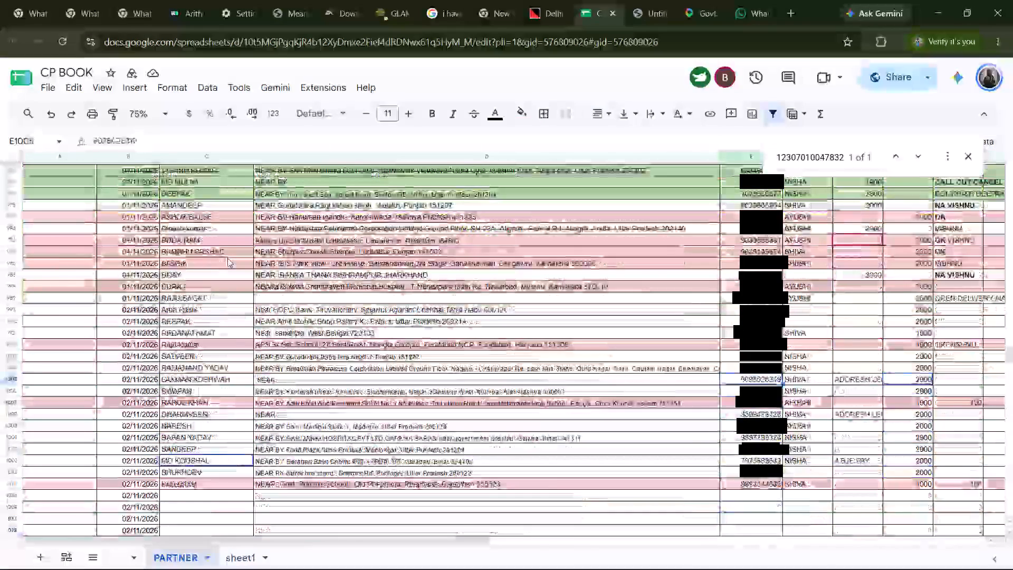
key(Down)
key(Down)
key(Down)
key(Down)
key(Down)
key(Down)
key(Down)
key(Down)
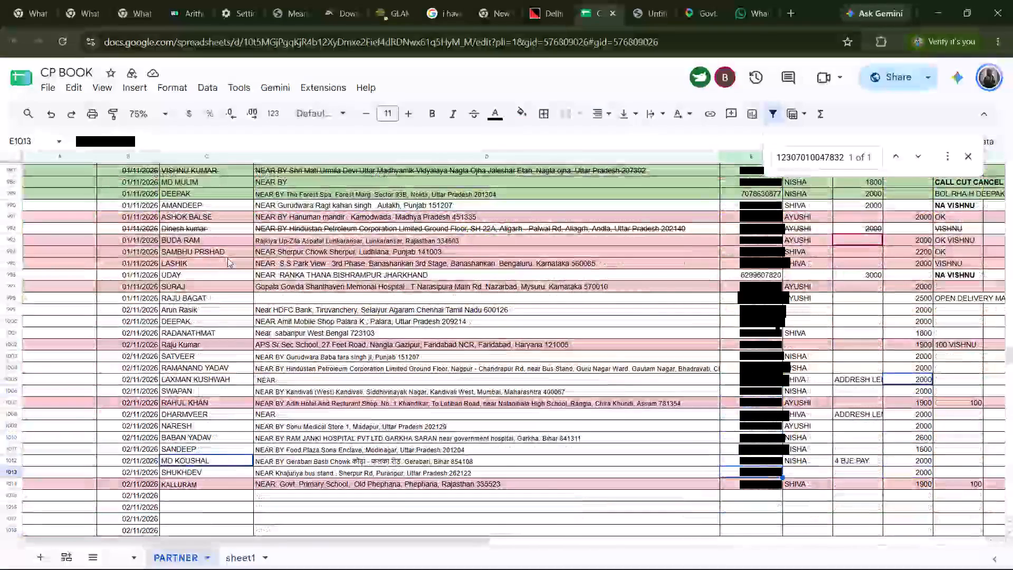
key(Down)
key(Down)
Look up through column E from the 02/11/2026 orders, past the 01/11/2026 orders, to the 31/10/2026 order in row 975.
key(Up)
key(Up)
key(Up)
key(Up)
key(Up)
key(Up)
key(Up)
key(Up)
key(Up)
key(Up)
key(Up)
key(Up)
key(Up)
key(Up)
key(Up)
key(Up)
key(Up)
key(Up)
key(Up)
key(Up)
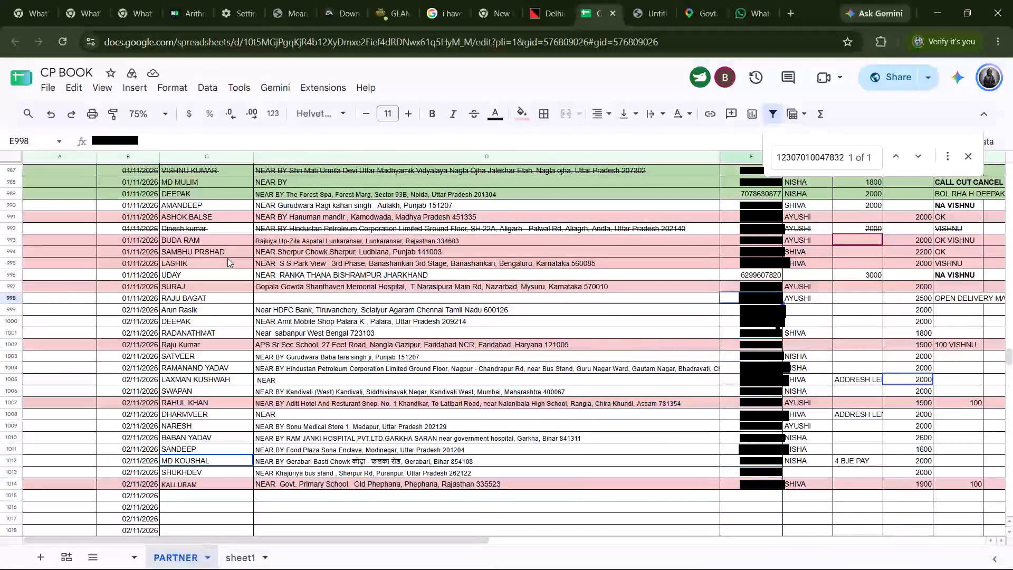
key(Up)
key(Up)
key(Up)
key(Up)
key(Up)
key(Up)
key(Up)
key(Up)
key(Up)
key(Up)
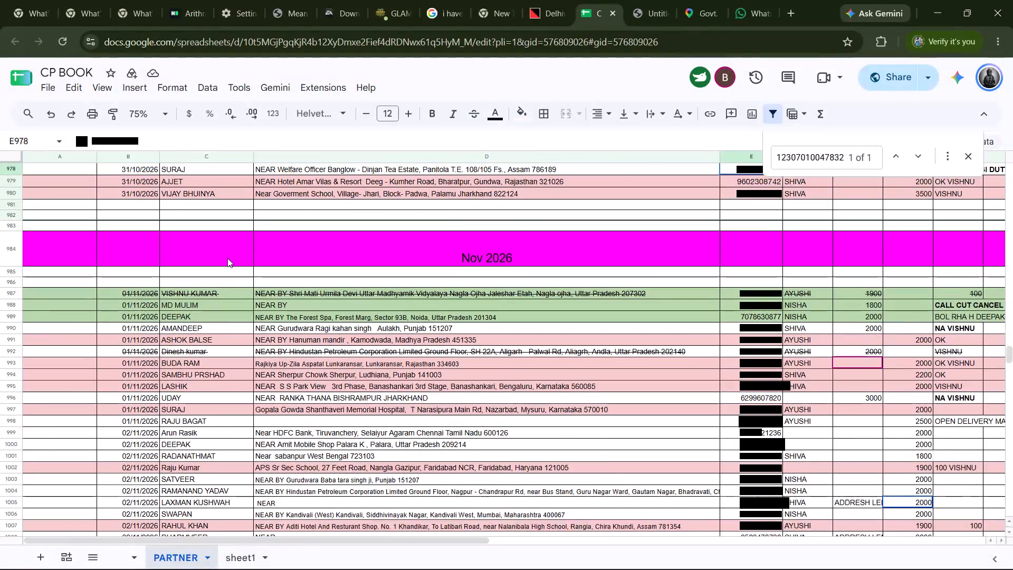
key(Up)
key(Up)
key(Up)
Look down the column E phone numbers from the 31/10/2026 orders through the November orders to the empty rows after row 1014.
key(Down)
key(Down)
key(Down)
key(Down)
key(Down)
key(Down)
key(Down)
key(Down)
key(Down)
key(Down)
key(Down)
key(Down)
key(Down)
key(Down)
key(Down)
key(Down)
key(Down)
key(Down)
key(Down)
key(Down)
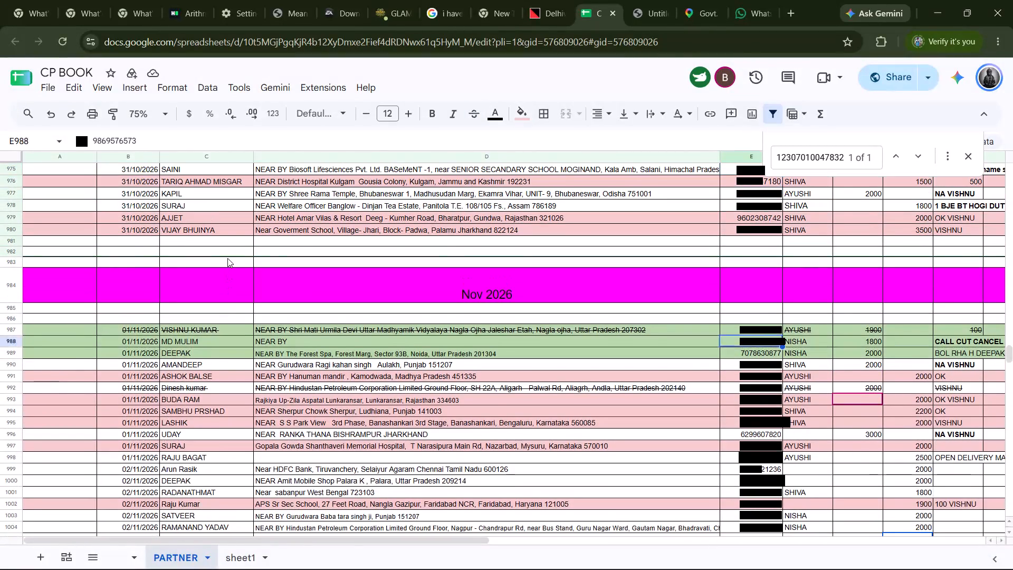
key(Down)
key(Down)
key(Down)
key(Down)
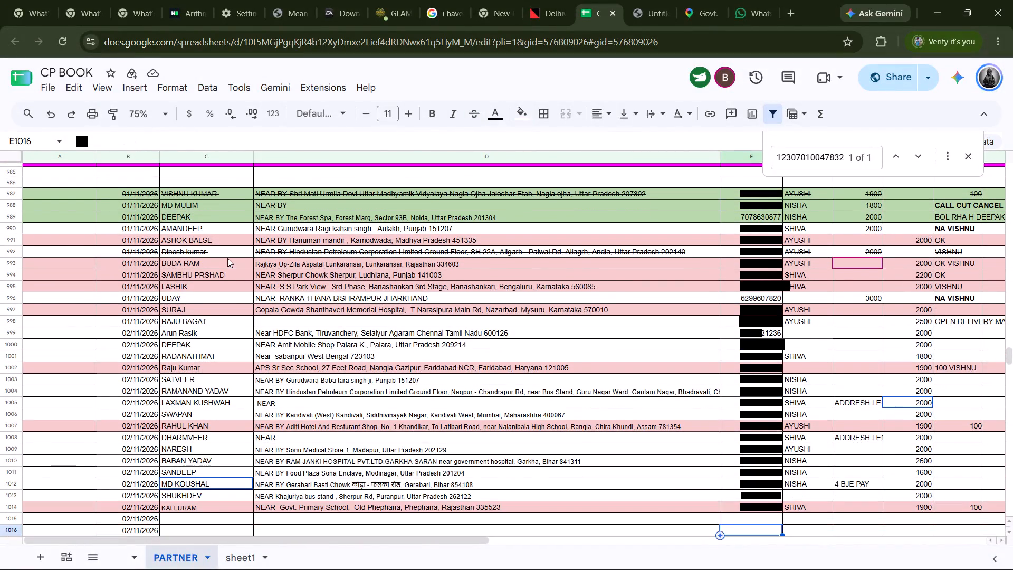
Recheck the column E phone numbers upward from the 02/11/2026 orders, past the Nov 2026 heading, to the 28/10/2026 order in row 932.
key(Up)
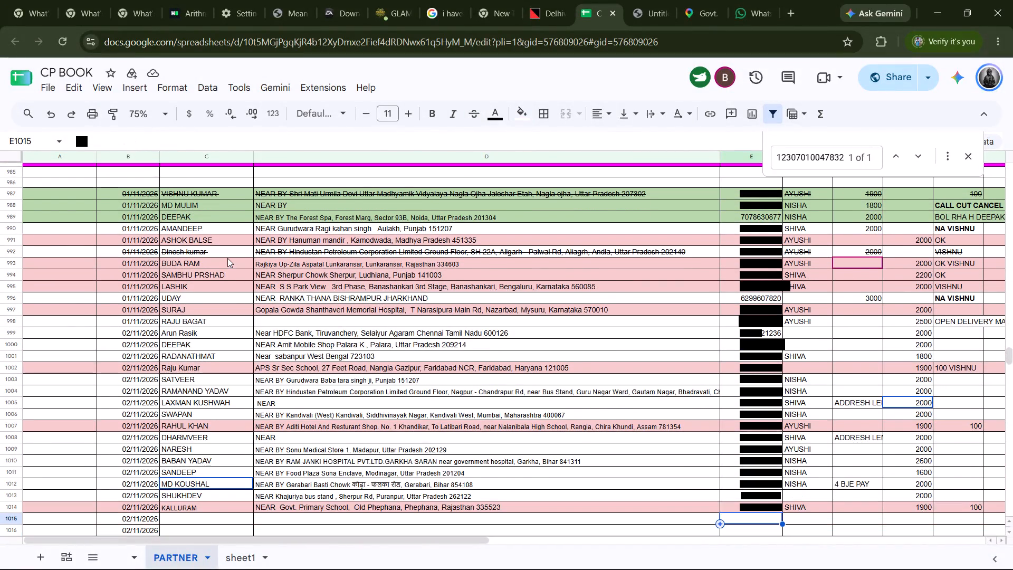
key(Up)
key(Up)
key(Up)
key(Up)
key(Up)
key(Up)
key(Up)
key(Up)
key(Up)
key(Up)
key(Up)
key(Up)
key(Up)
key(Up)
key(Up)
key(Up)
key(Up)
key(Up)
key(Up)
key(Up)
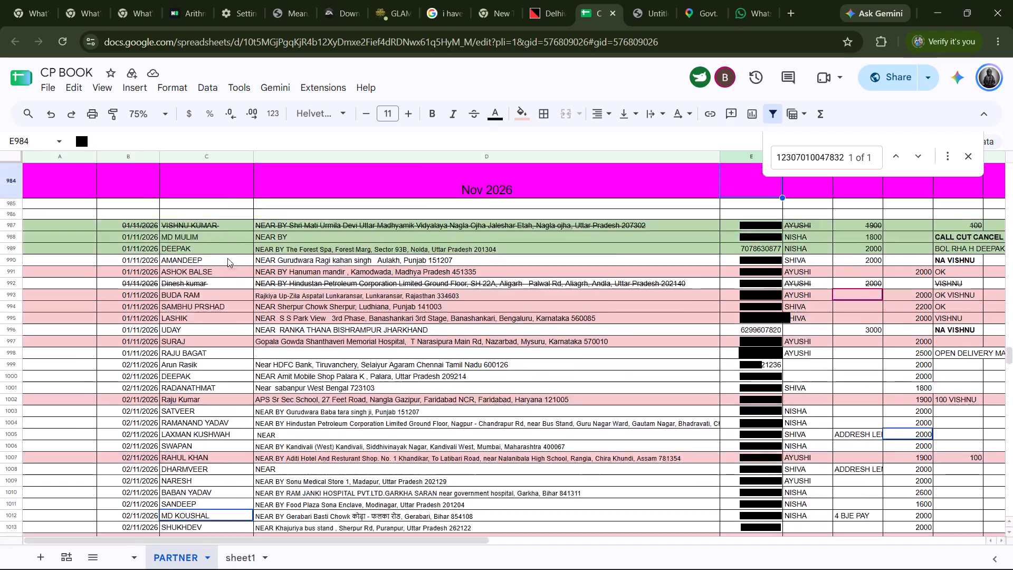
key(Up)
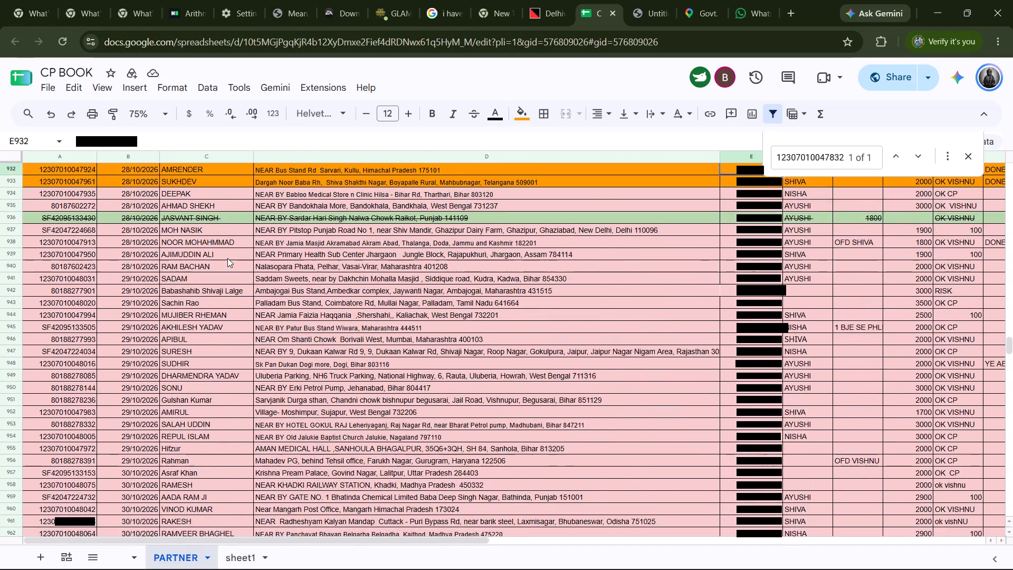
Look down the column E phone numbers from the 28/10/2026 order in row 932 to the 29/10/2026 order in row 950.
key(Down)
key(Down)
key(Down)
key(Down)
key(Down)
key(Down)
key(Down)
key(Down)
key(Down)
key(Down)
key(Down)
key(Down)
key(Down)
key(Down)
key(Down)
key(Down)
key(Down)
key(Down)
key(Down)
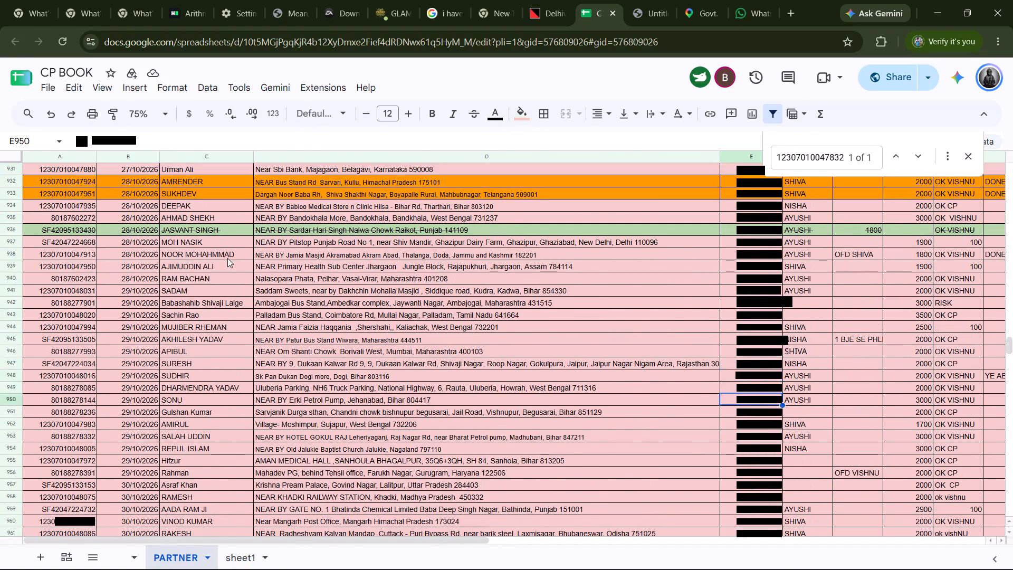
Examine the customer names in column C from row 950 down through the 29/10/2026 and 30/10/2026 orders.
key(Left)
key(Left)
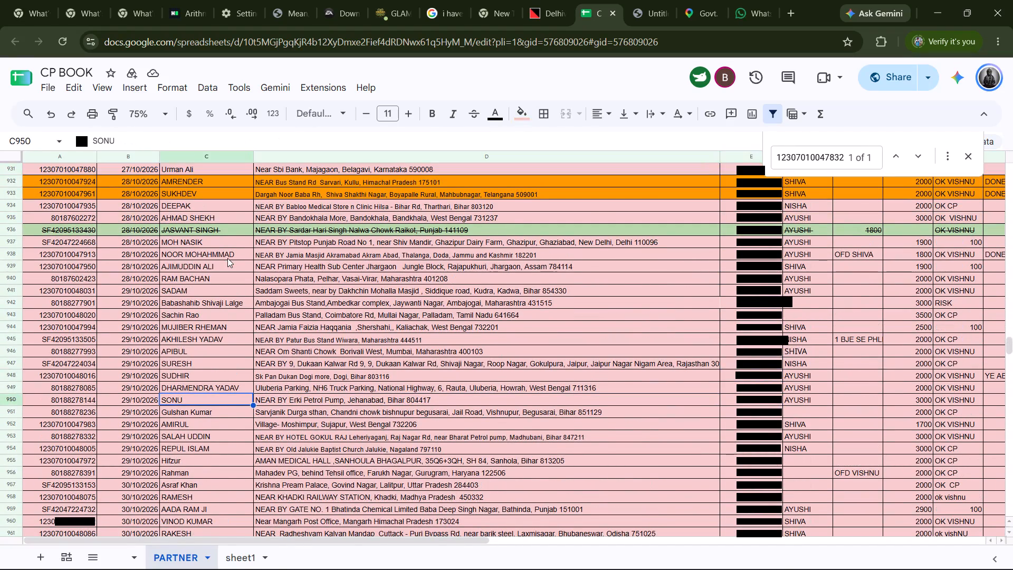
key(Down)
key(Down)
key(Down)
key(Down)
key(Down)
key(Down)
key(Down)
key(Down)
key(Down)
key(Down)
key(Down)
key(Down)
key(Down)
key(Down)
key(Down)
key(Down)
key(Down)
key(Down)
key(Down)
key(Down)
key(Down)
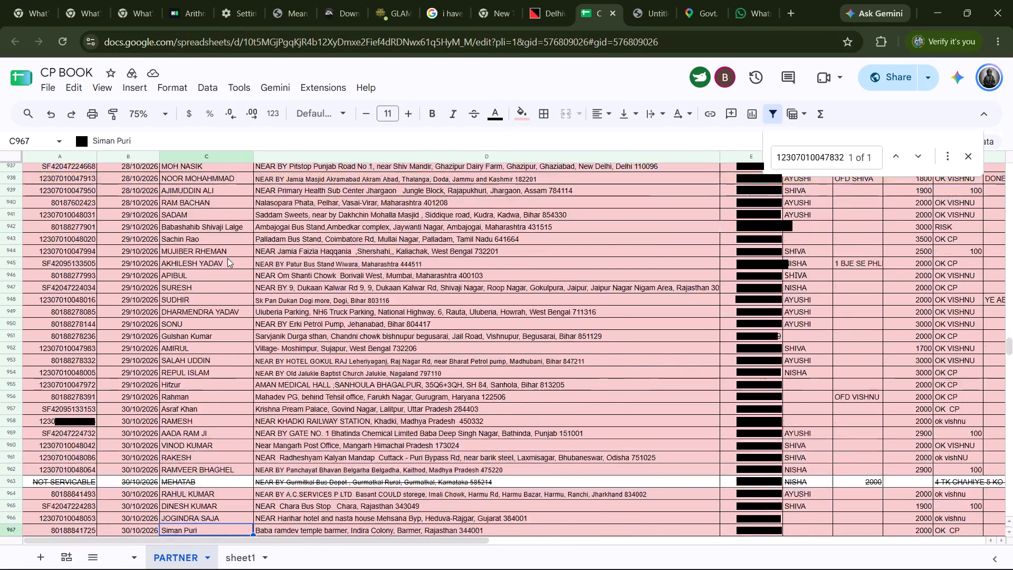
key(Down)
key(Down)
Recheck the column C customer names upward from the 30/10/2026 orders to the 29/10/2026 order in row 943.
key(Up)
key(Up)
key(Up)
key(Up)
key(Up)
key(Up)
key(Up)
key(Up)
key(Up)
key(Up)
key(Up)
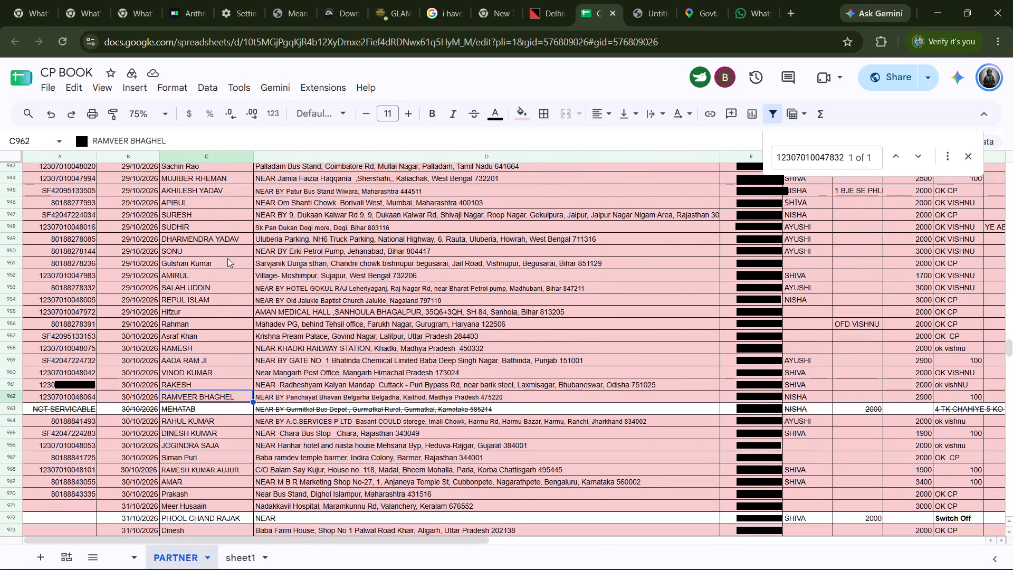
key(Up)
key(Up)
key(Up)
key(Up)
key(Up)
key(Up)
key(Up)
key(Up)
key(Up)
key(Up)
key(Up)
key(Up)
key(Up)
key(Up)
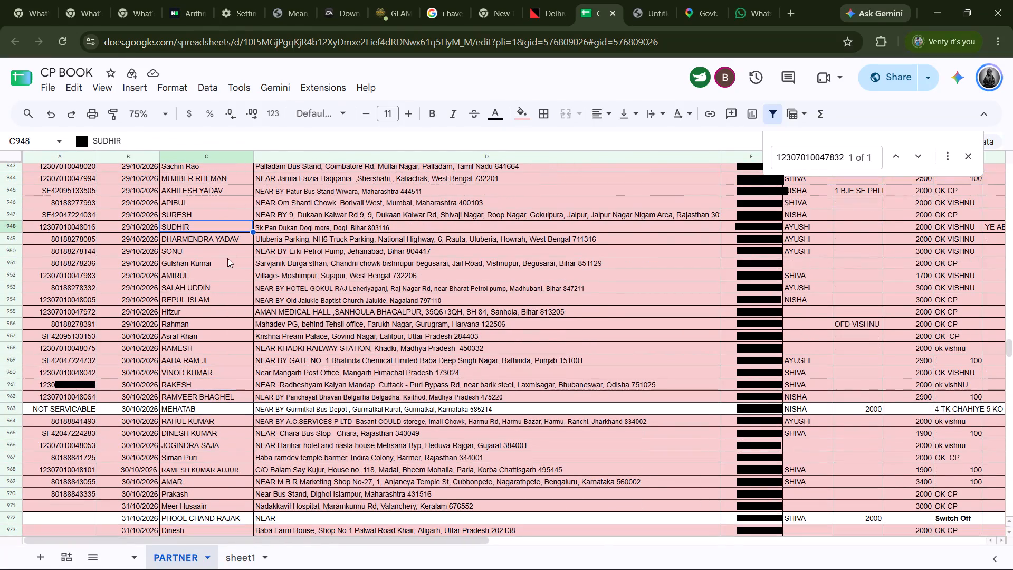
key(Up)
key(Up)
key(Up)
key(Up)
key(Up)
Look down the column C customer names from the 29/10/2026 orders to the blank rows below the last 31/10/2026 order.
key(Down)
key(Down)
key(Down)
key(Down)
key(Down)
key(Down)
key(Down)
key(Down)
key(Down)
key(Down)
key(Down)
key(Down)
key(Down)
key(Down)
key(Down)
key(Down)
key(Down)
key(Down)
key(Down)
key(Down)
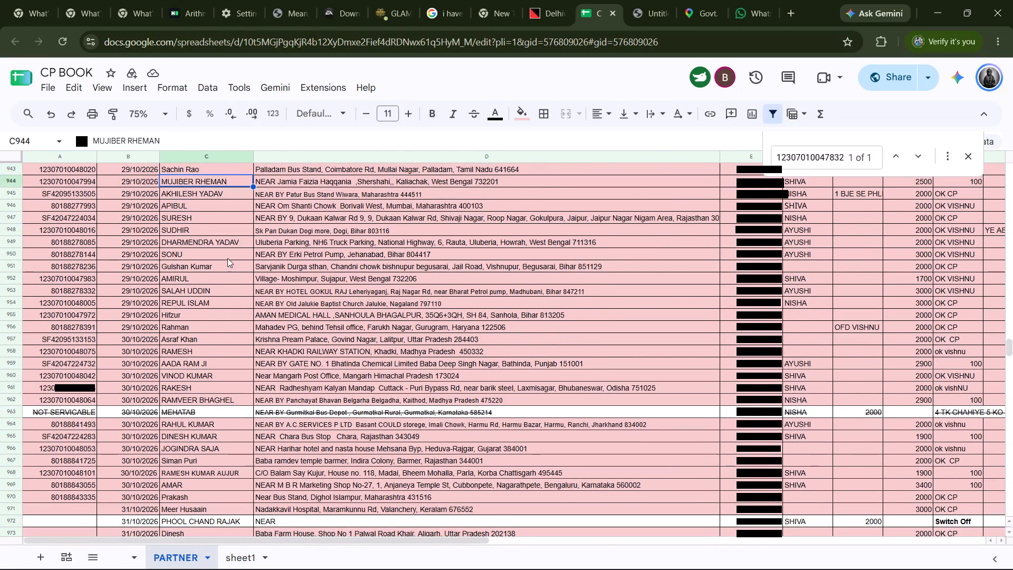
Recheck the column C customer names upward from the blank rows to the first 30/10/2026 order in row 957.
key(Up)
key(Up)
key(Up)
key(Up)
key(Up)
key(Up)
key(Up)
key(Up)
key(Up)
key(Up)
key(Up)
key(Up)
key(Up)
key(Up)
key(Up)
key(Up)
key(Up)
key(Up)
key(Up)
key(Up)
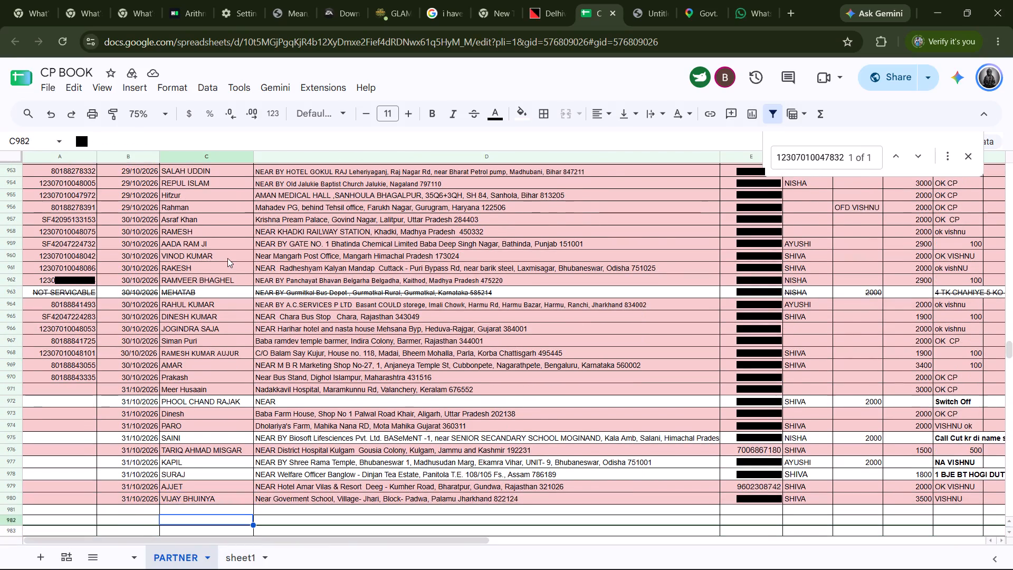
key(Up)
key(Up)
key(Up)
key(Up)
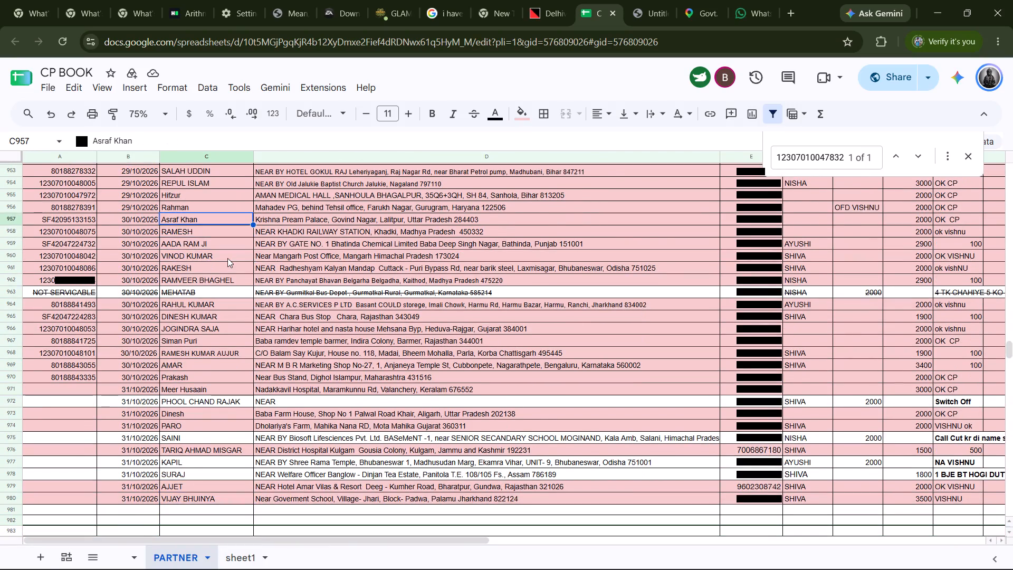
Examine the column C customer names upward from row 957 through the 29/10/2026 orders to the orange 28/10/2026 order in row 933.
key(Down)
key(Up)
key(Up)
key(Up)
key(Up)
key(Up)
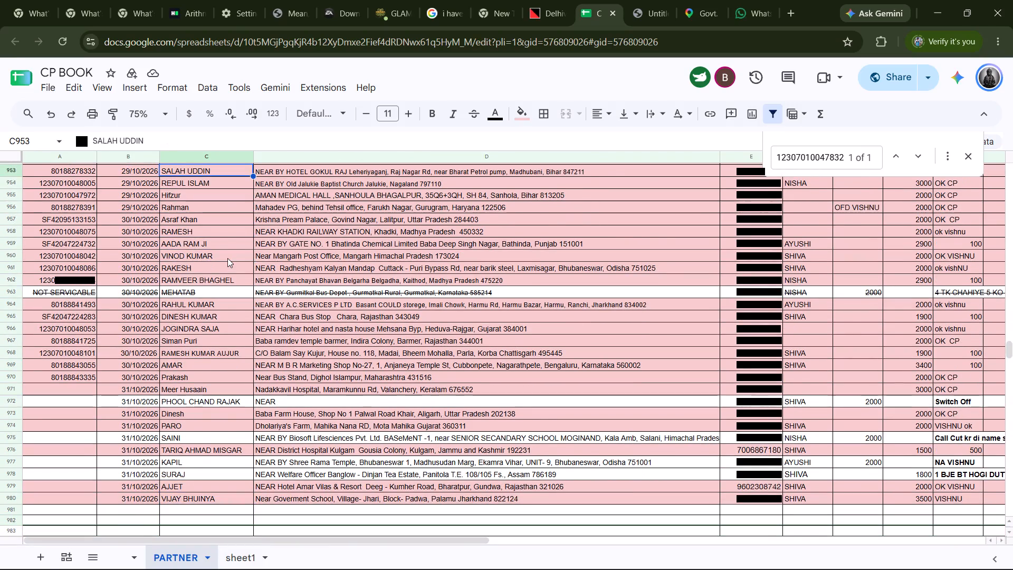
key(Up)
key(Up)
key(Up)
key(Up)
key(Up)
key(Up)
key(Up)
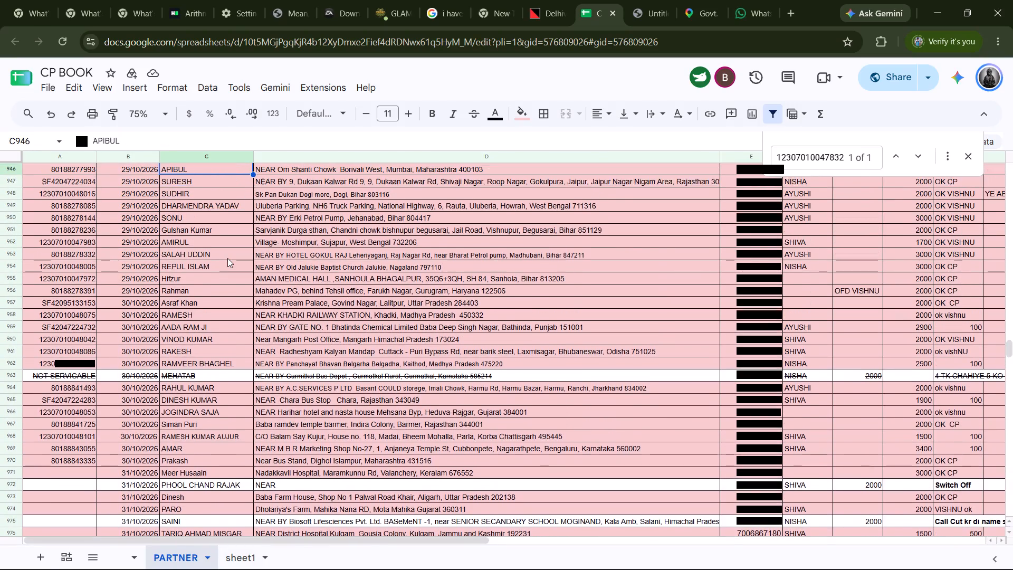
key(Up)
key(Up)
key(Up)
key(Up)
key(Up)
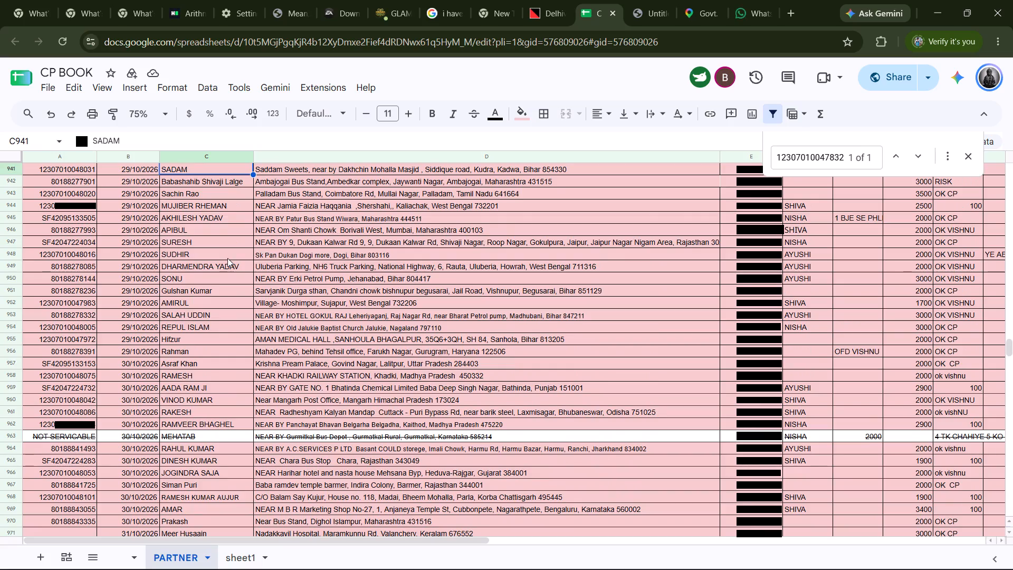
key(Up)
key(Up)
key(Up)
key(Up)
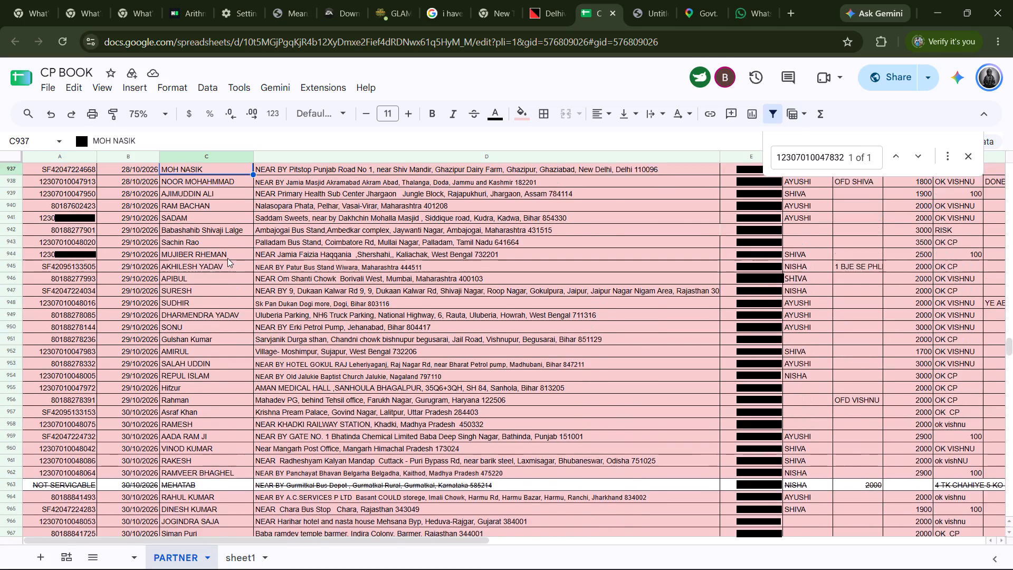
key(Up)
key(Up)
key(Up)
key(Up)
Look down the column C customer names from the 28/10/2026 order in row 933 to the 30/10/2026 order in row 959.
key(Down)
key(Down)
key(Down)
key(Down)
key(Down)
key(Down)
key(Down)
key(Down)
key(Down)
key(Down)
key(Down)
key(Down)
key(Down)
key(Down)
key(Down)
key(Down)
key(Down)
key(Down)
key(Down)
key(Down)
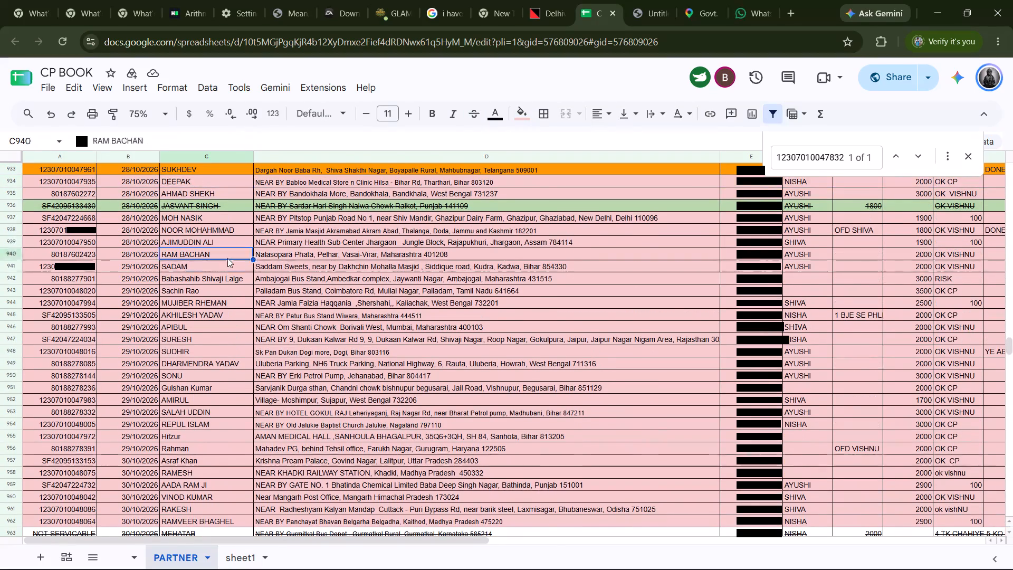
key(Down)
key(Down)
key(Down)
key(Down)
key(Down)
key(Down)
Recheck the column C customer names upward from row 959 to the 28/10/2026 order in row 940.
key(Up)
key(Up)
key(Up)
key(Up)
key(Up)
key(Up)
key(Up)
key(Up)
key(Up)
key(Up)
key(Up)
key(Up)
key(Up)
key(Up)
key(Up)
key(Up)
key(Up)
key(Up)
key(Up)
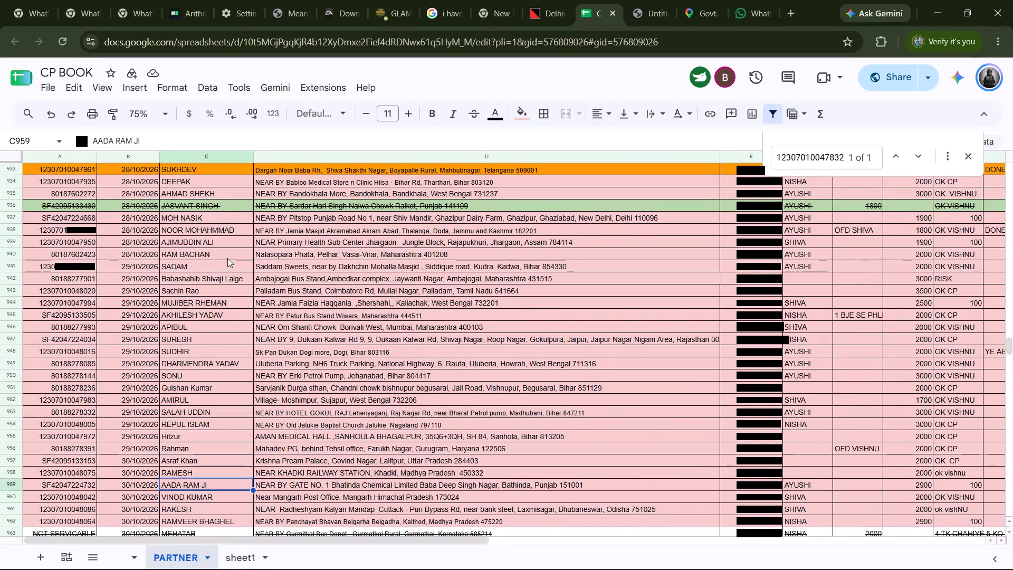
Review the column C customer names downward from row 940 through the 29/10/2026 orders to the 30/10/2026 order in row 959.
key(Down)
key(Down)
key(Down)
key(Down)
key(Down)
key(Down)
key(Down)
key(Down)
key(Down)
key(Down)
key(Down)
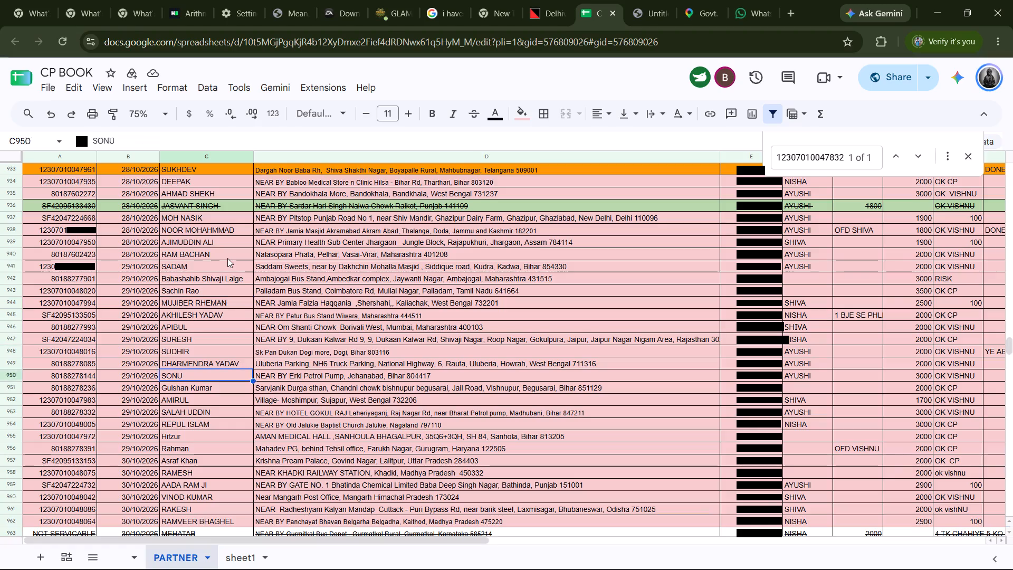
key(Down)
key(Down)
key(Down)
key(Down)
key(Down)
key(Down)
key(Down)
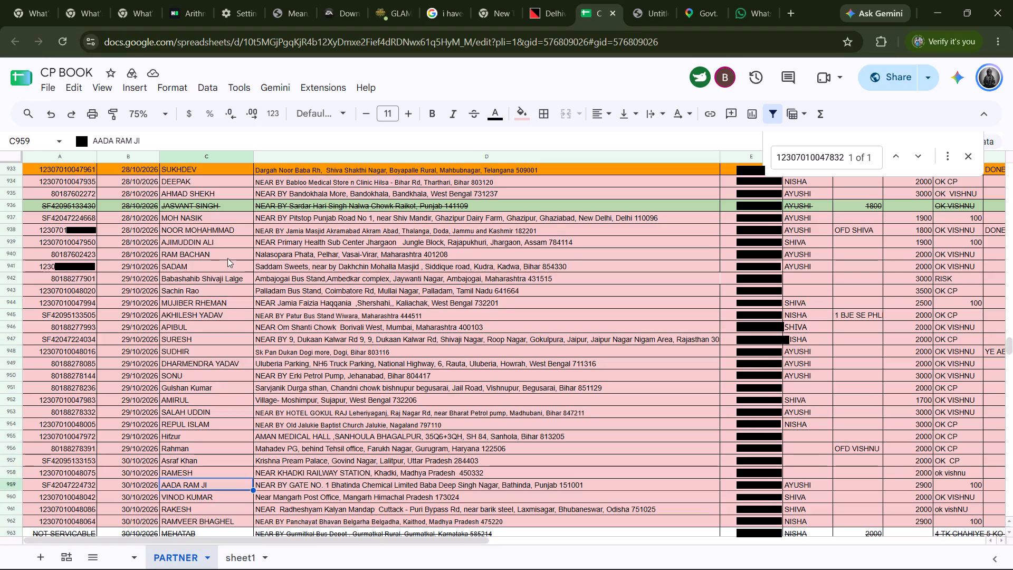
Examine the column C customer names from row 959 down through the 30/10/2026 orders to the 31/10/2026 order in row 977.
key(Down)
key(Down)
key(Down)
key(Down)
key(Down)
key(Down)
key(Down)
key(Down)
key(Down)
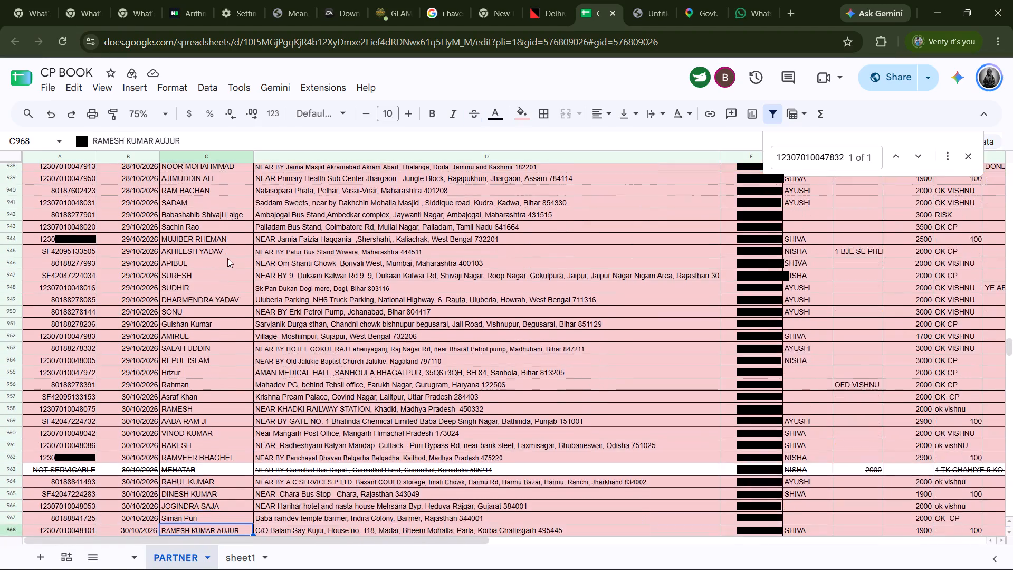
key(Down)
key(Down)
key(Down)
key(Down)
key(Down)
key(Down)
key(Down)
key(Down)
key(Down)
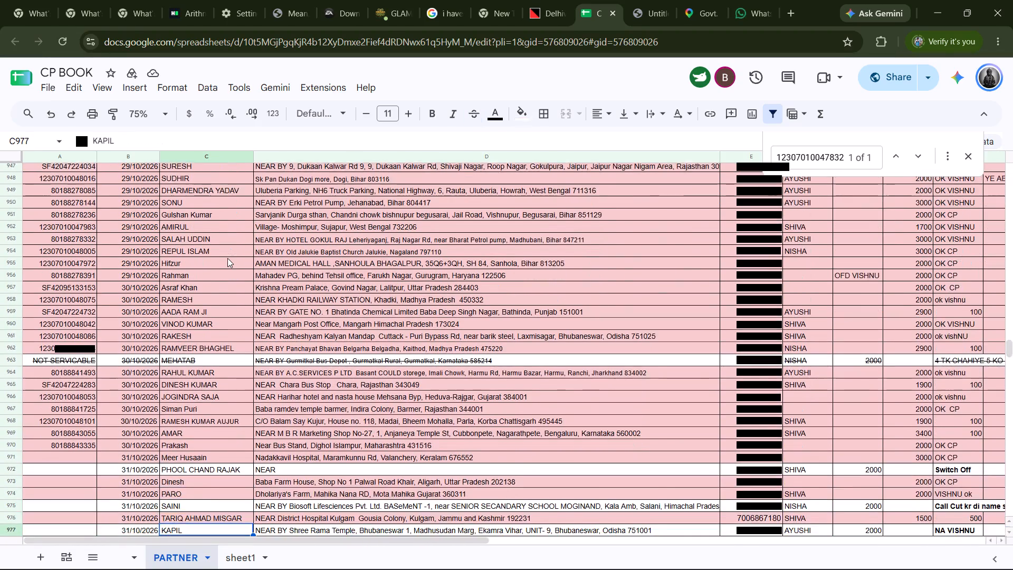
Examine the column C customer names from row 977 down through the November 2026 orders to the empty rows below them.
key(Down)
key(Down)
key(Down)
key(Down)
key(Down)
key(Down)
key(Down)
key(Down)
key(Down)
key(Down)
key(Down)
key(Down)
key(Down)
key(Down)
key(Down)
key(Down)
key(Down)
key(Down)
key(Down)
key(Down)
key(Down)
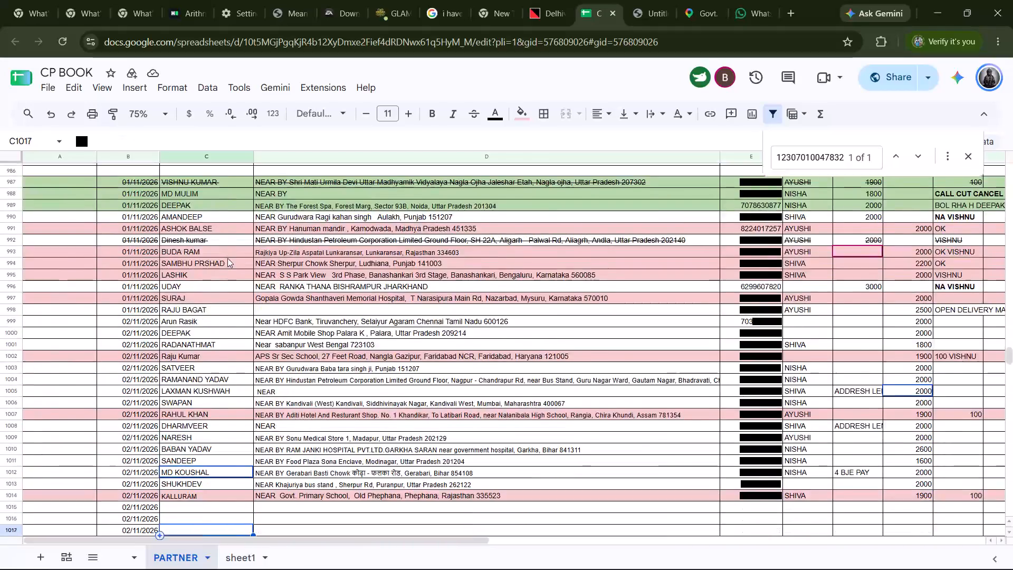
Check the last 02/11/2026 orders around row 1014 and the blank row 1015 across to column I.
key(Up)
key(Up)
key(Up)
key(Up)
key(Up)
key(Up)
key(Up)
key(Up)
key(Up)
key(Up)
key(Up)
key(Up)
key(Up)
key(Up)
key(Up)
key(Down)
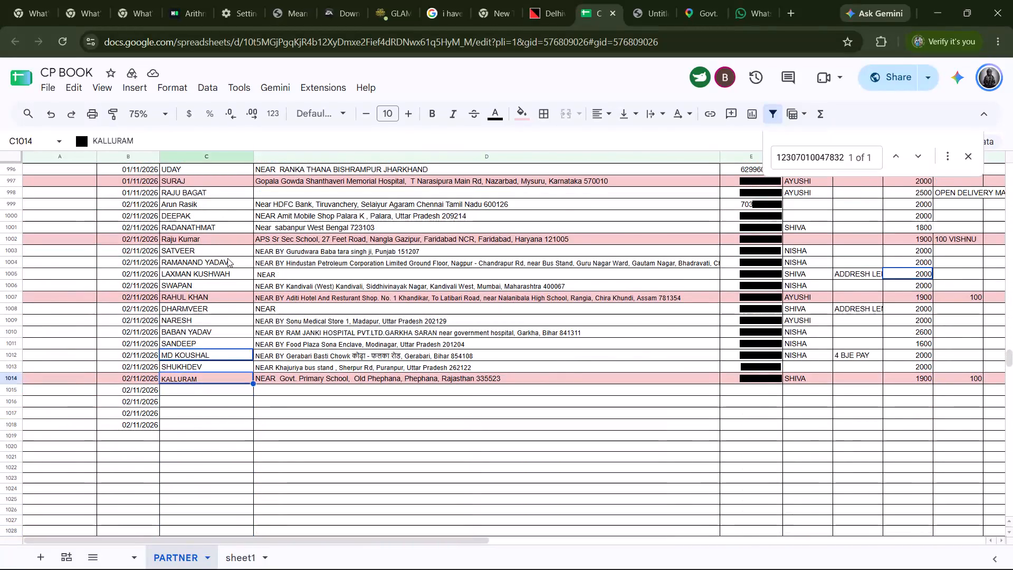
key(Down)
key(Right)
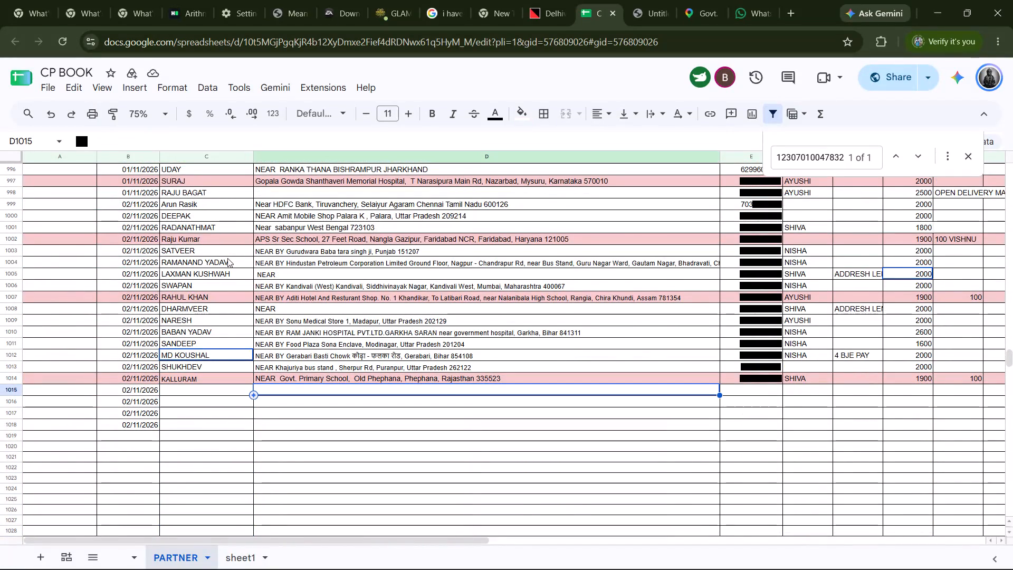
key(Right)
key(Right)
key(Right)
key(Right)
key(Right)
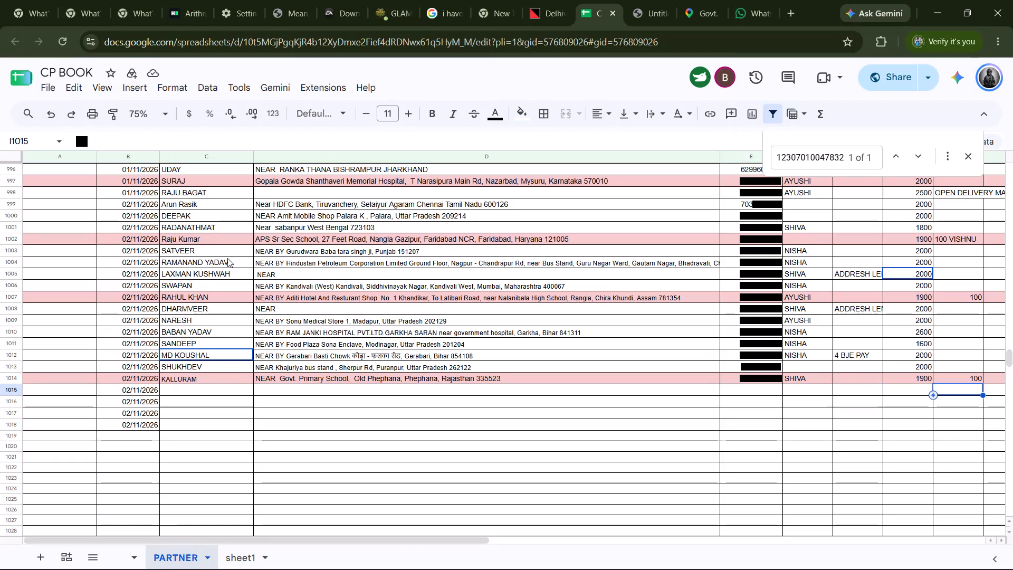
Review column G upward from row 1015 through the November orders to the 31/10/2026 order in row 975.
key(Left)
key(Left)
key(Up)
key(Up)
key(Up)
key(Up)
key(Up)
key(Up)
key(Up)
key(Up)
key(Up)
key(Up)
key(Up)
key(Up)
key(Up)
key(Up)
key(Up)
key(Up)
key(Up)
key(Up)
key(Up)
key(Up)
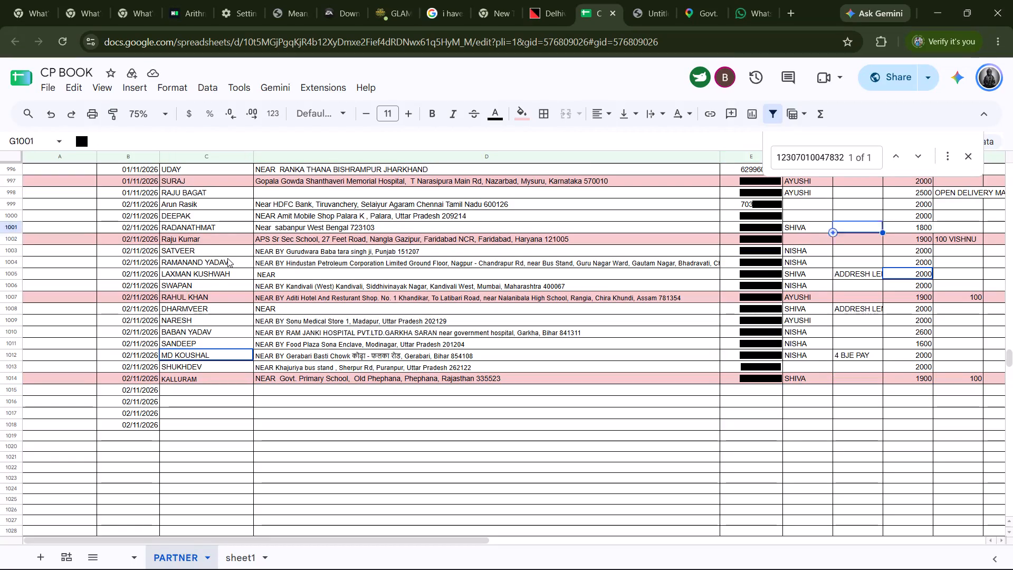
key(Up)
key(Up)
key(Up)
key(Up)
key(Up)
key(Up)
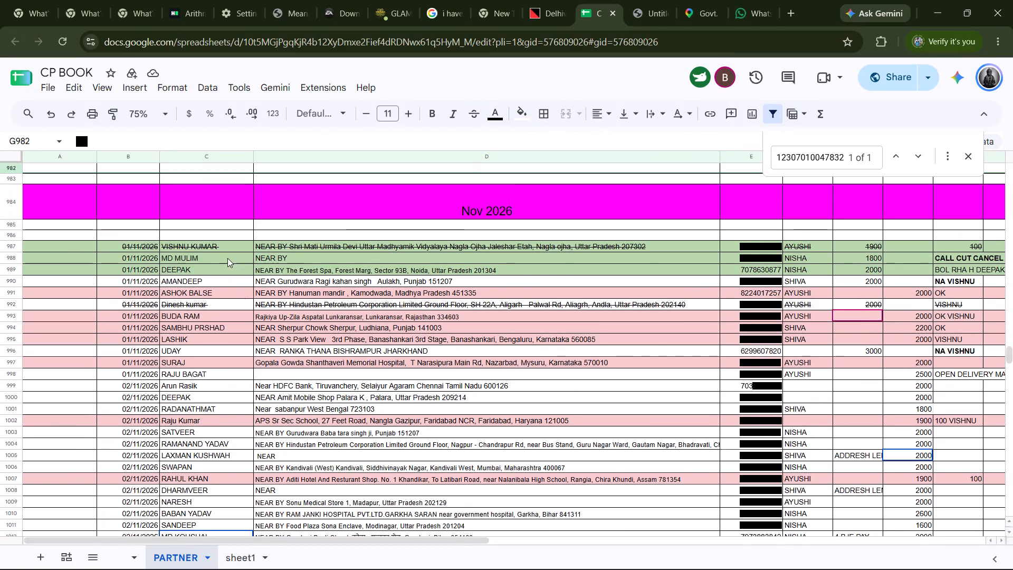
key(Up)
key(Up)
key(Up)
key(Up)
key(Up)
key(Up)
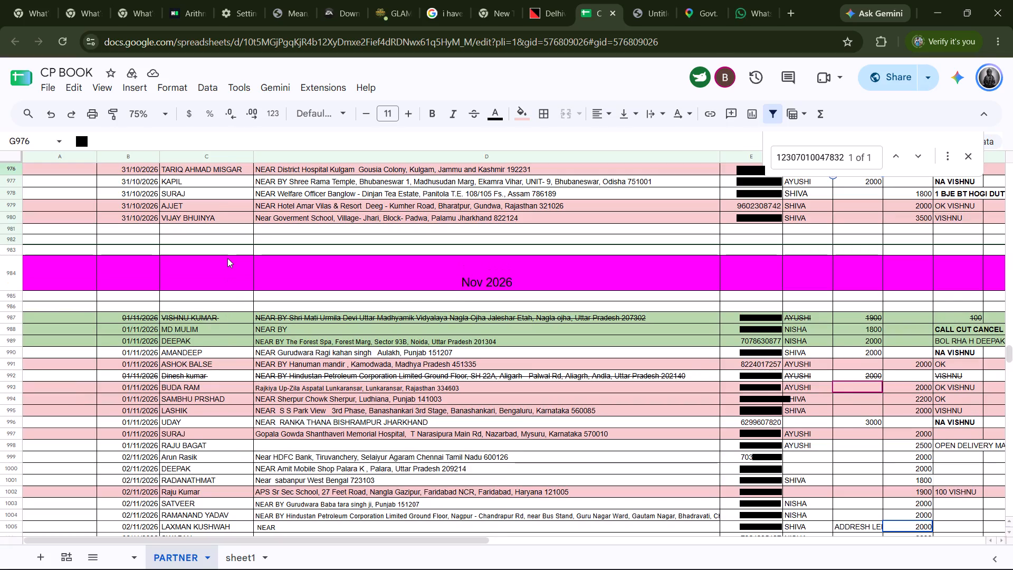
key(Up)
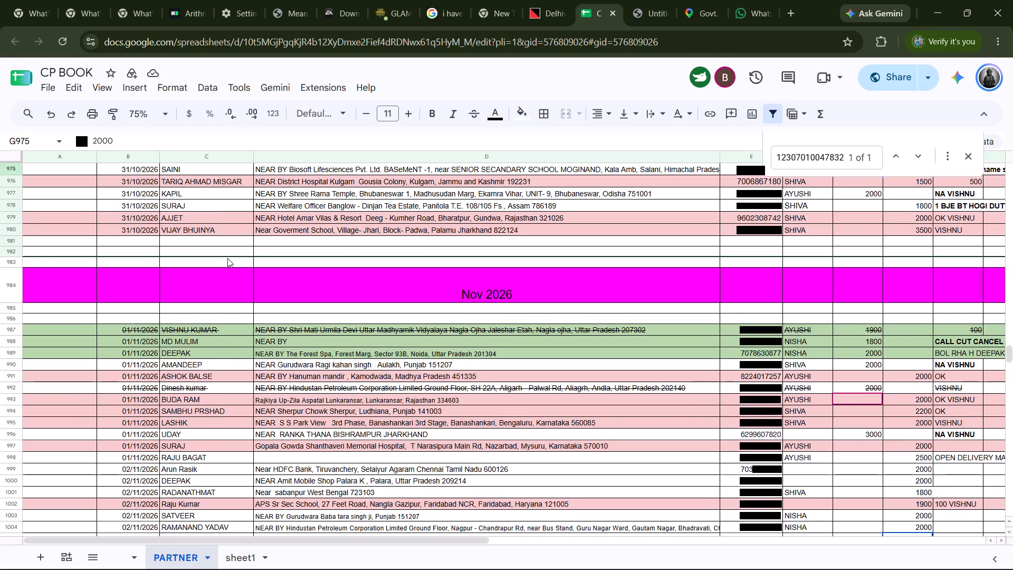
Review the orders downward from row 975 through the November section to the 02/11/2026 order in row 1013.
key(Down)
key(Down)
key(Down)
key(Down)
key(Down)
key(Down)
key(Down)
key(Down)
key(Down)
key(Down)
key(Down)
key(Down)
key(Down)
key(Down)
key(Down)
key(Down)
key(Down)
key(Down)
key(Down)
key(Down)
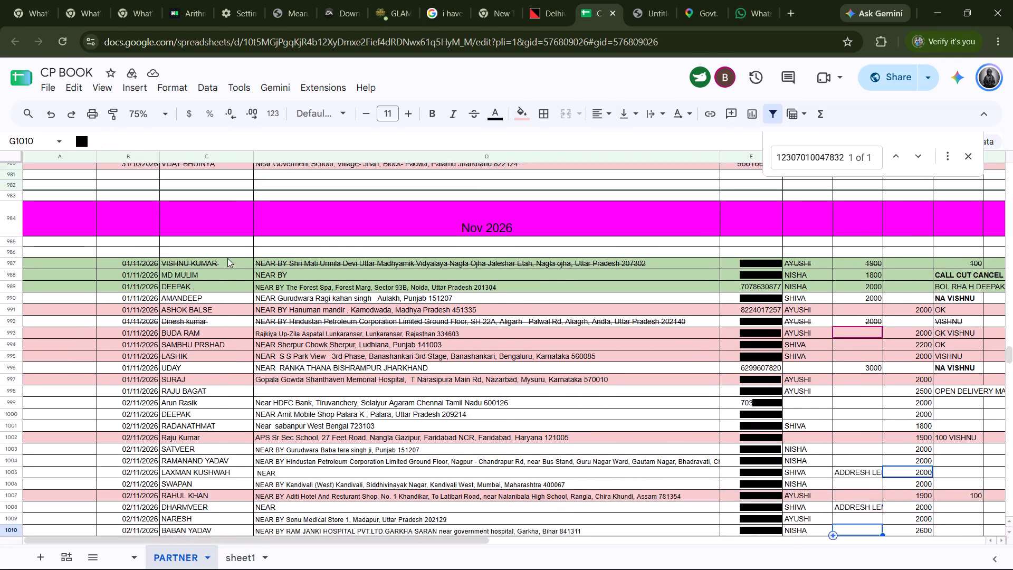
key(Down)
key(Down)
key(Left)
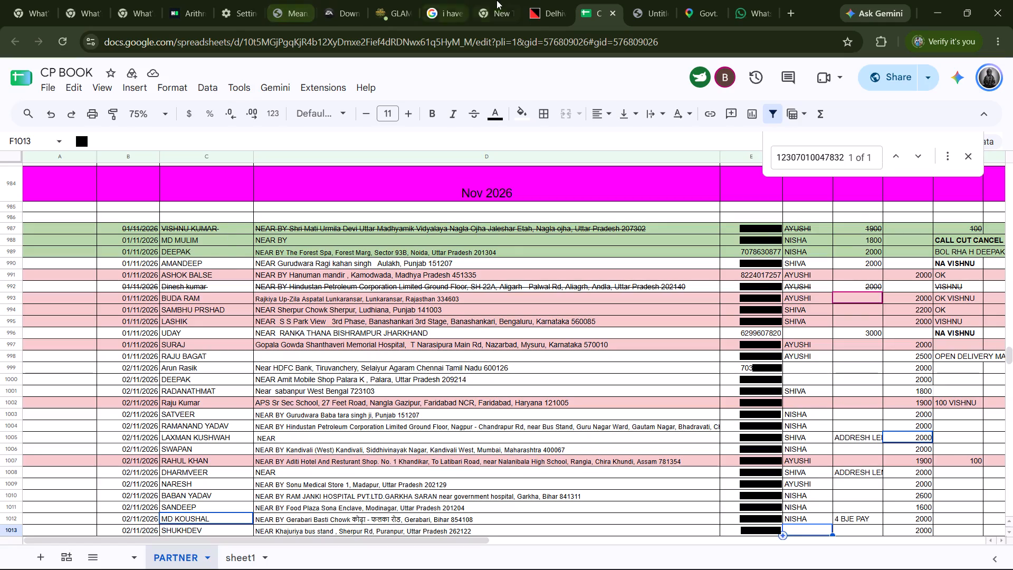
Switch to the voice clearity portal and refresh today's HostedPBX Call Detail Report.
click(650, 13)
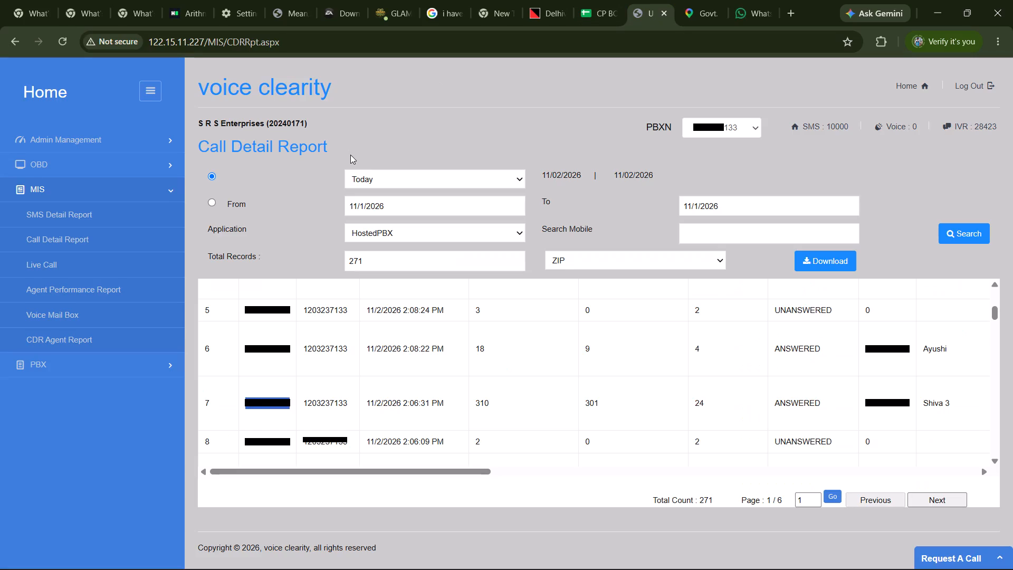
click(431, 134)
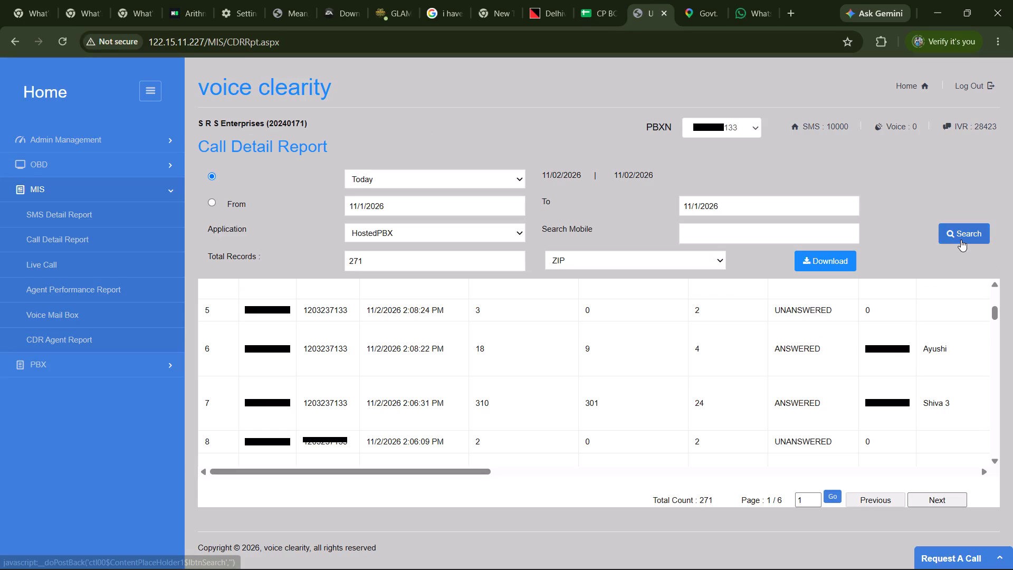
click(961, 240)
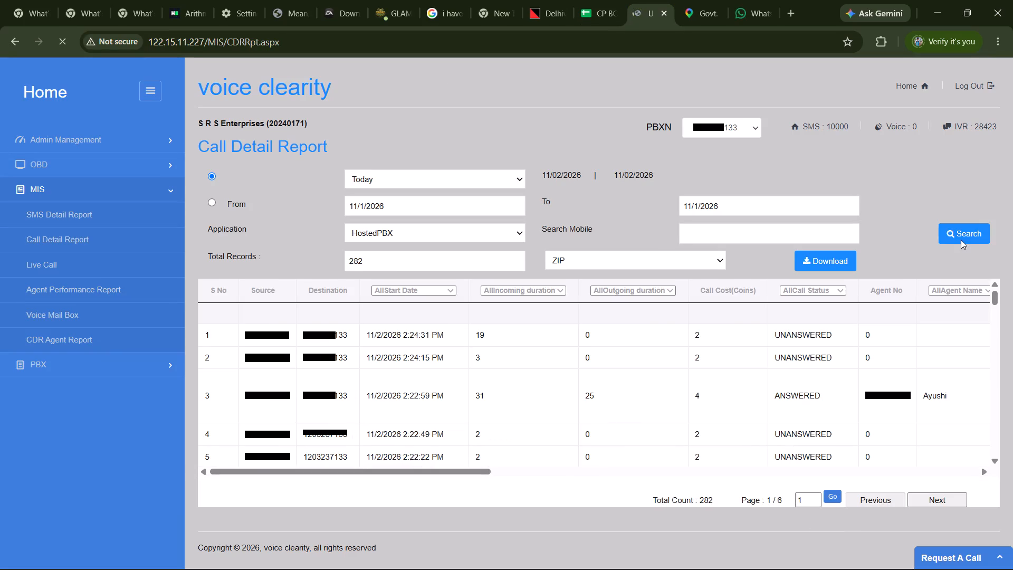
Examine today's call records from the newest call down to those around 2:09 PM, checking callers, status and agents.
click(993, 301)
click(993, 301)
click(996, 299)
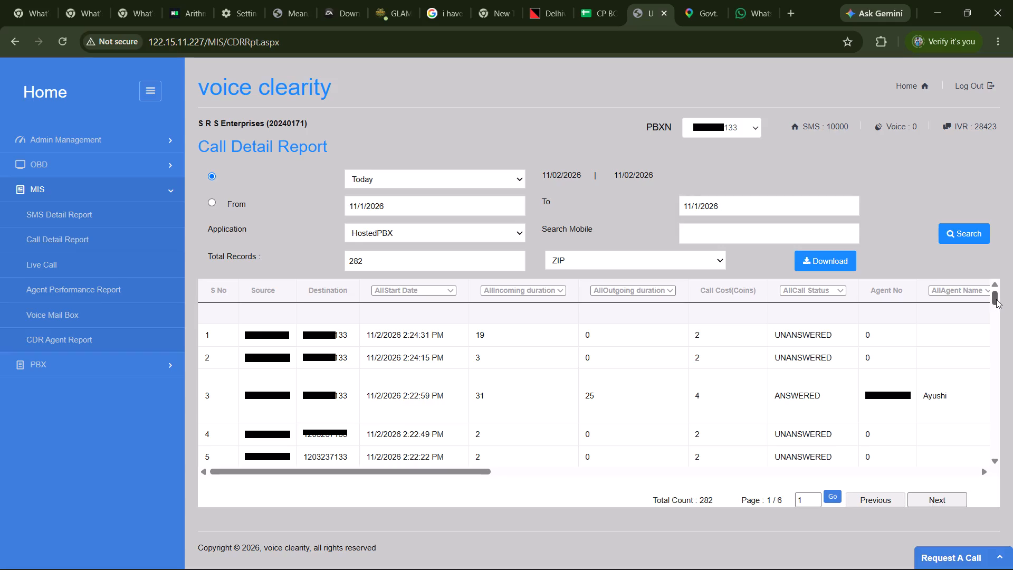
key(Down)
key(Down)
key(Down)
key(Down)
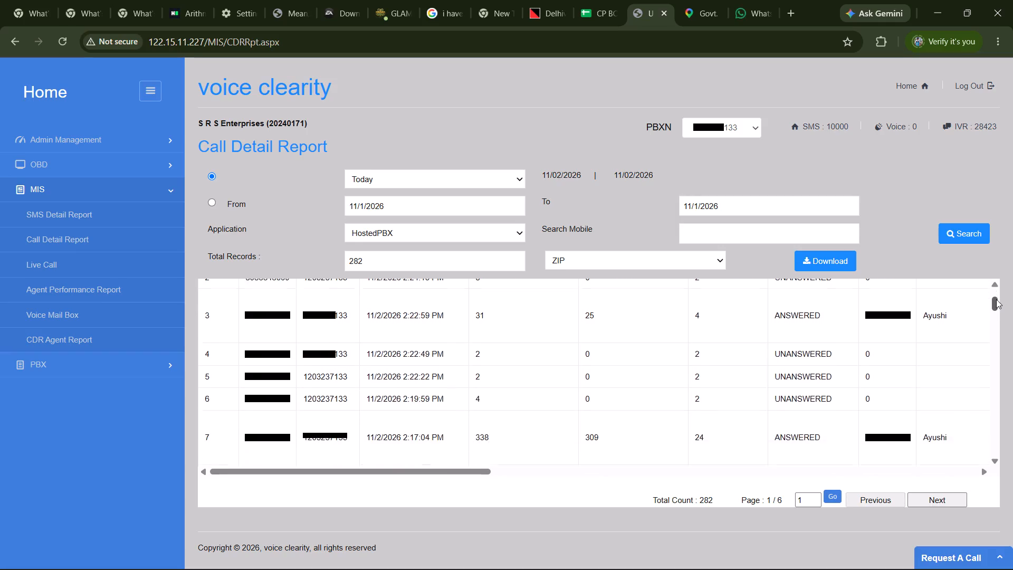
key(Down)
key(Down)
key(Down)
key(Down)
key(Down)
key(Down)
key(Down)
key(Down)
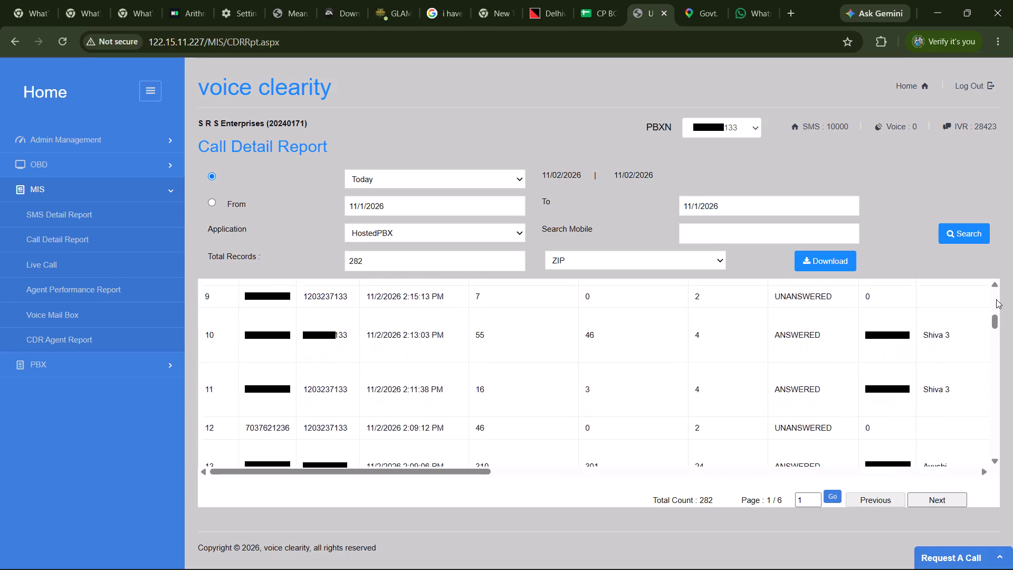
key(Down)
key(Down)
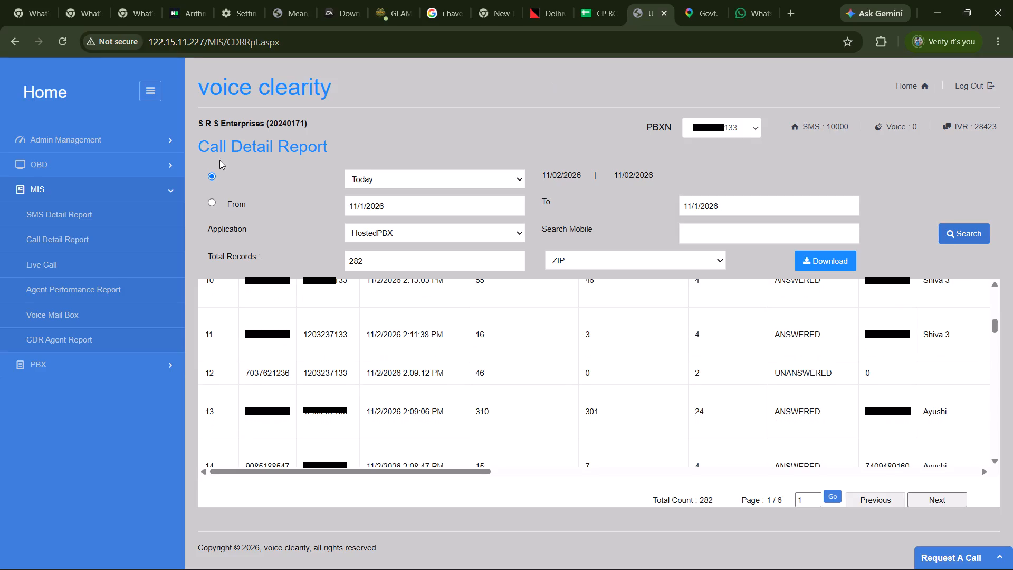
Look up the currently connected calls in the Live Call report without specifying an account ID.
click(149, 259)
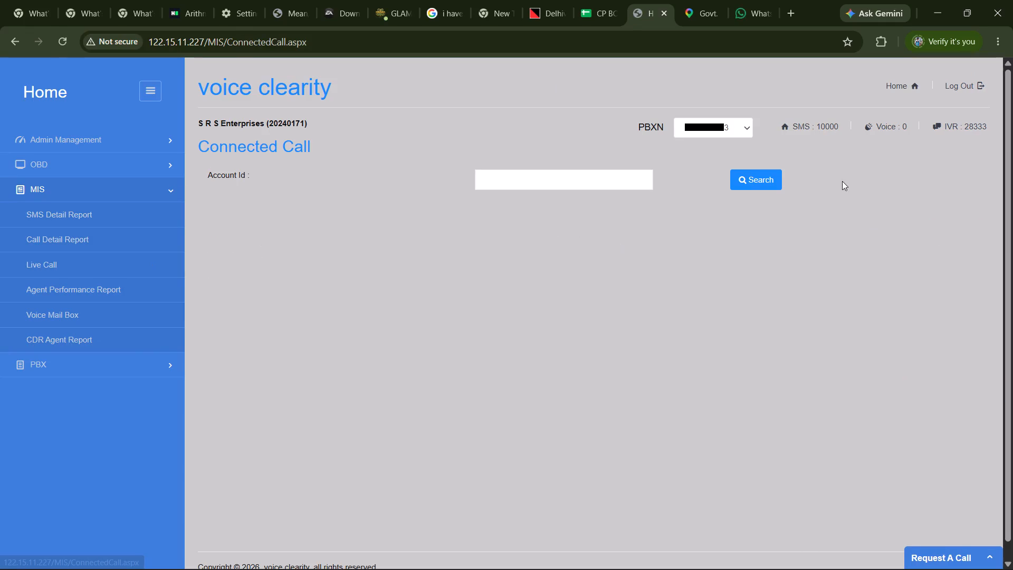
click(750, 176)
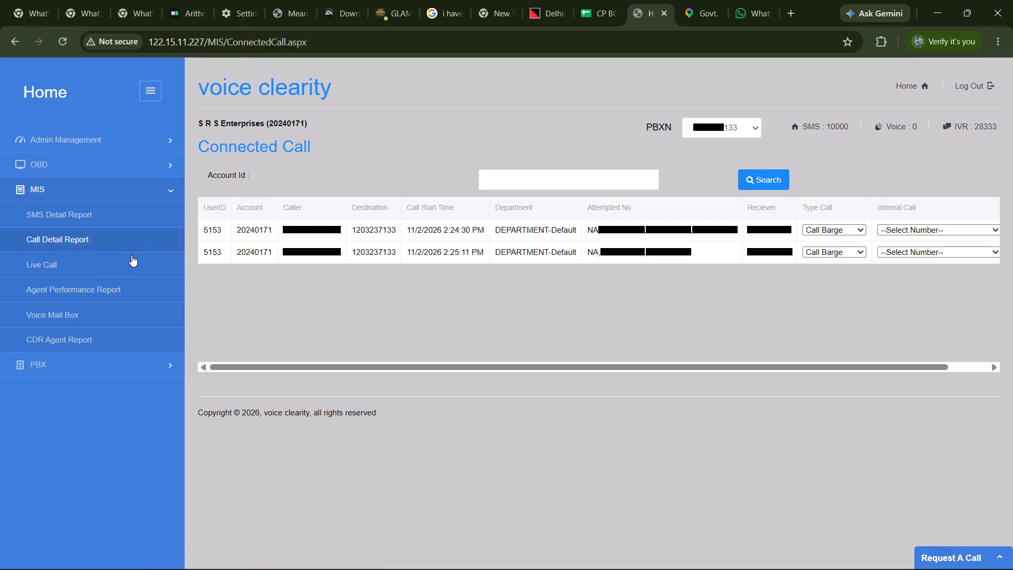
Reopen the Call Detail Report and search today's HostedPBX calls again.
click(142, 241)
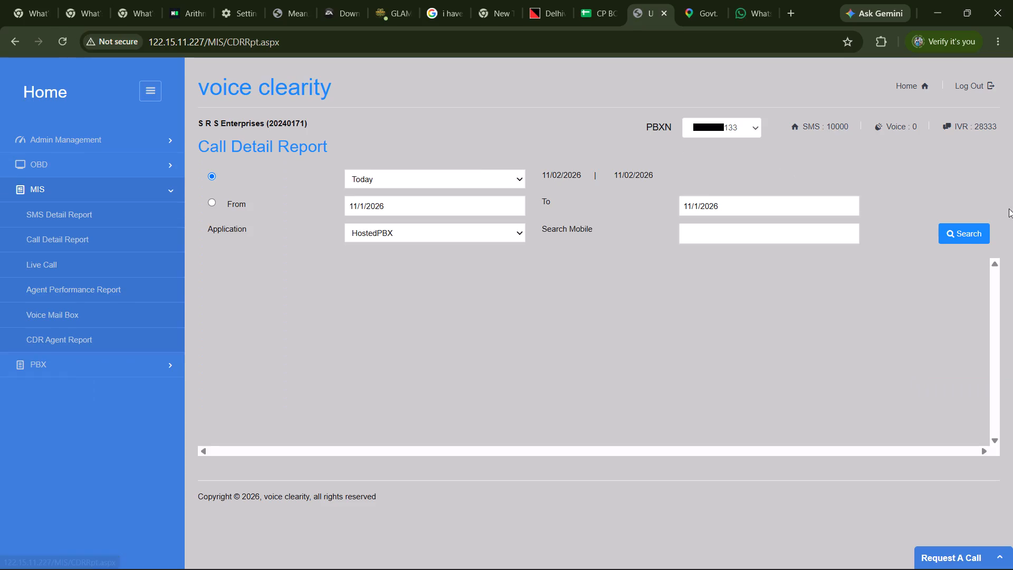
click(972, 232)
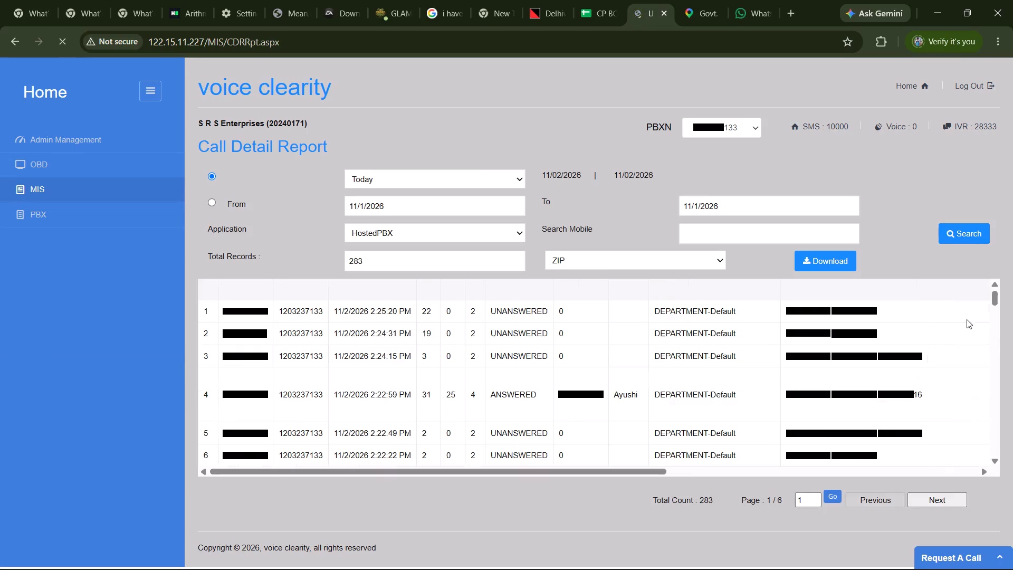
Examine the newest call records, comparing the source numbers, call status and agents of the first eight calls.
click(994, 294)
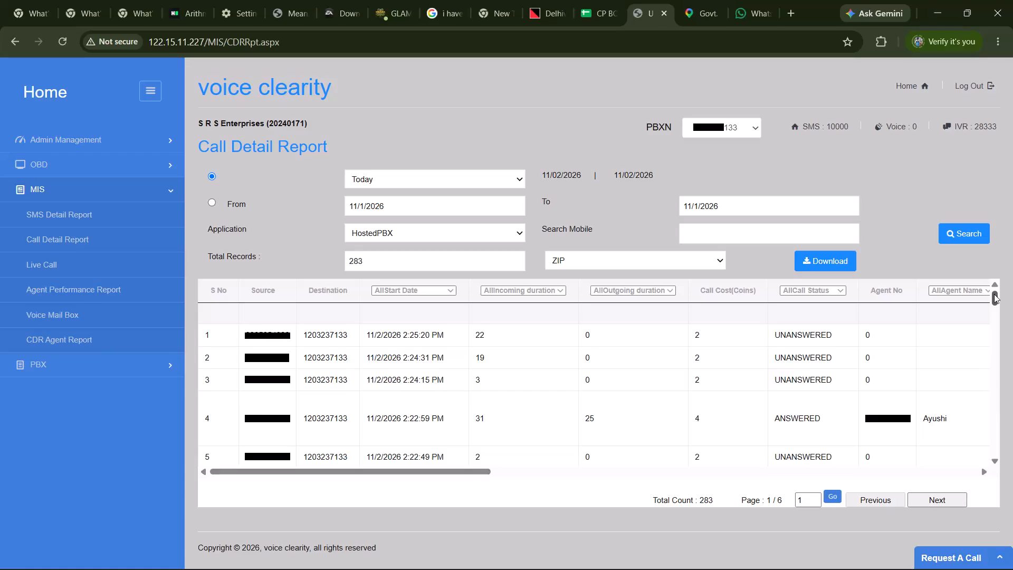
key(Down)
key(Down)
key(Down)
key(Up)
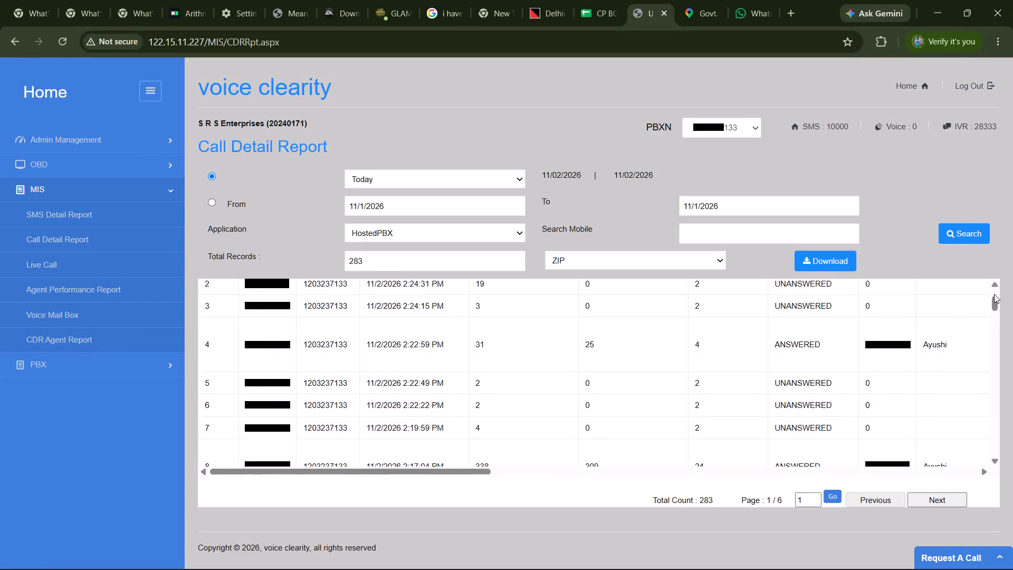
key(Up)
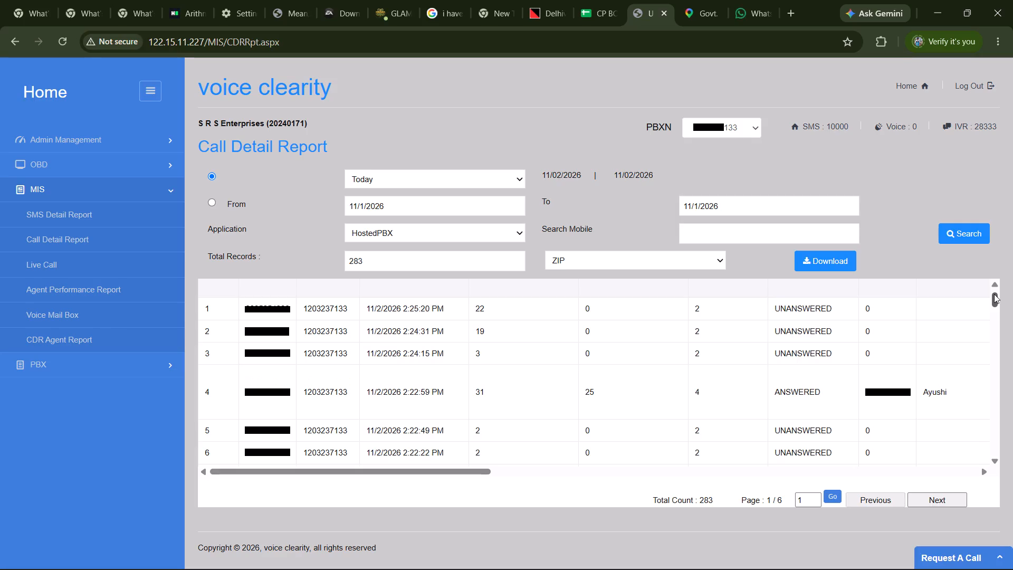
key(Up)
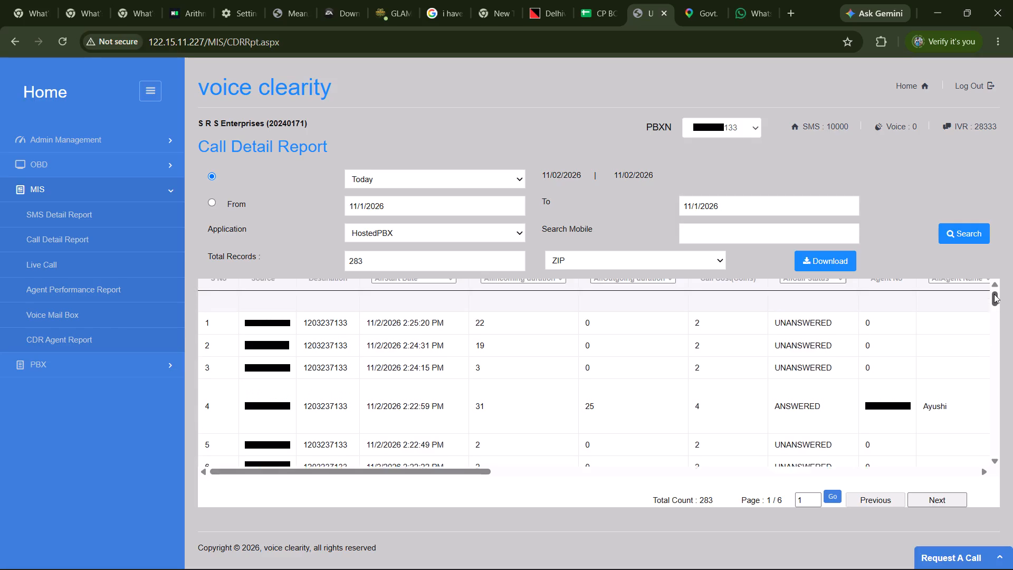
key(Down)
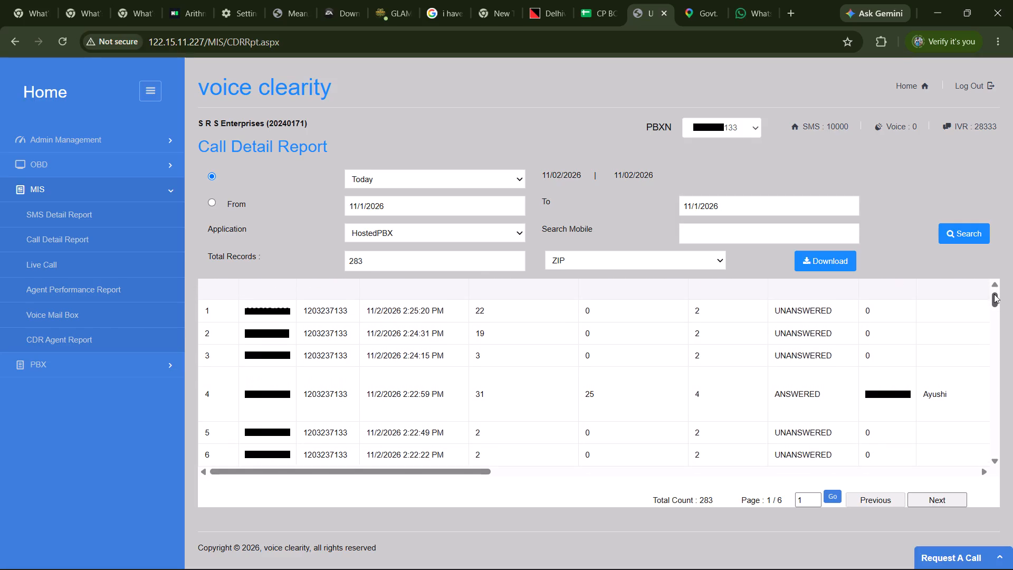
key(Down)
key(Down)
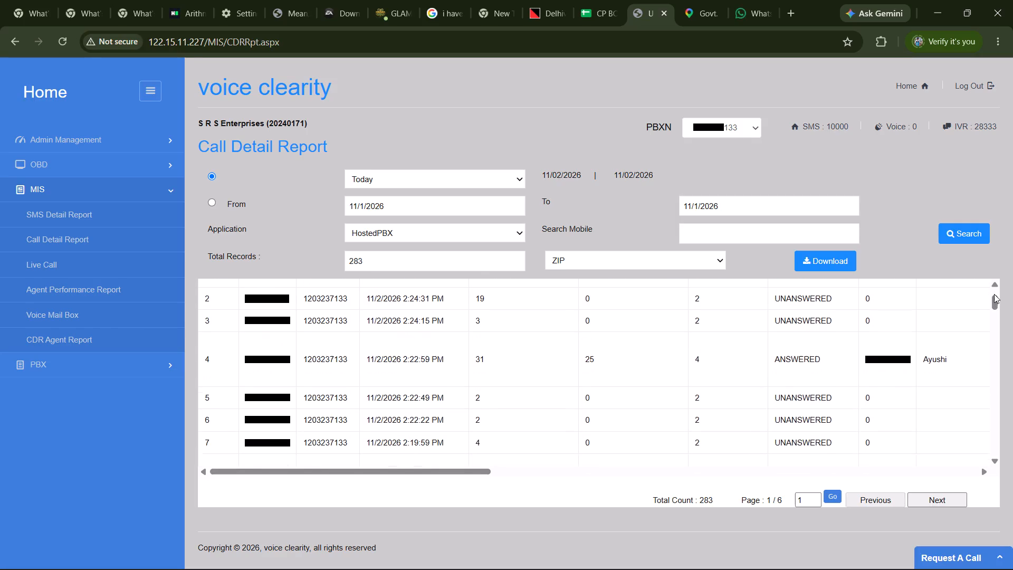
key(Up)
key(Up)
key(Down)
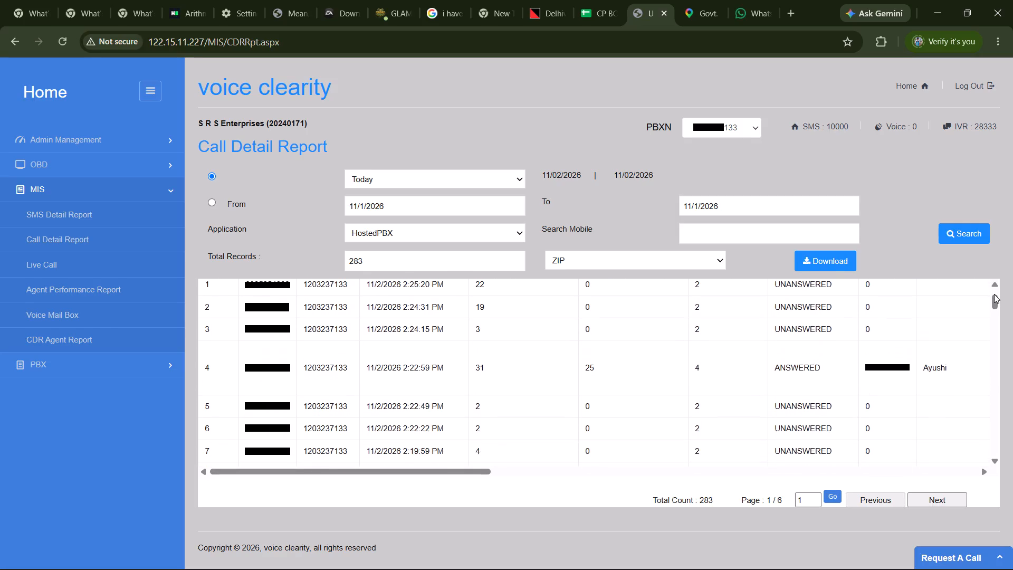
key(Down)
key(Up)
key(Up)
key(Up)
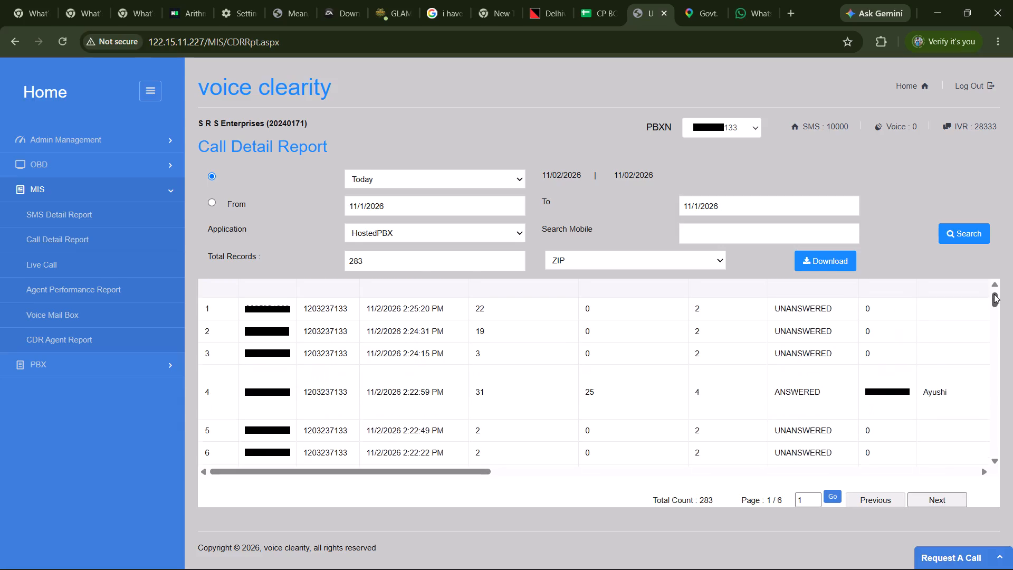
key(Down)
key(Down)
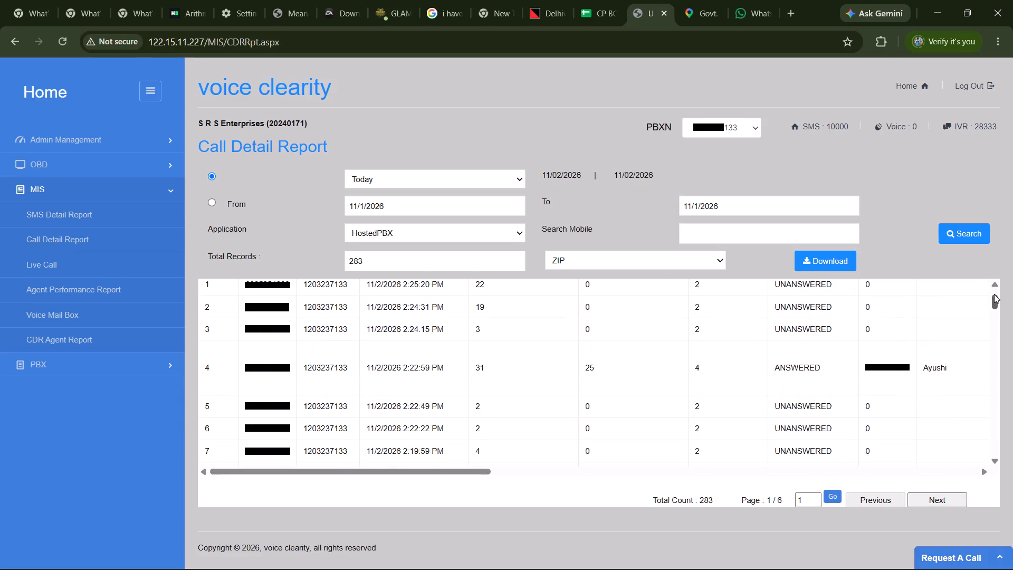
Compare the latest CP BOOK order rows with the newest records in the Call Detail Report.
click(595, 10)
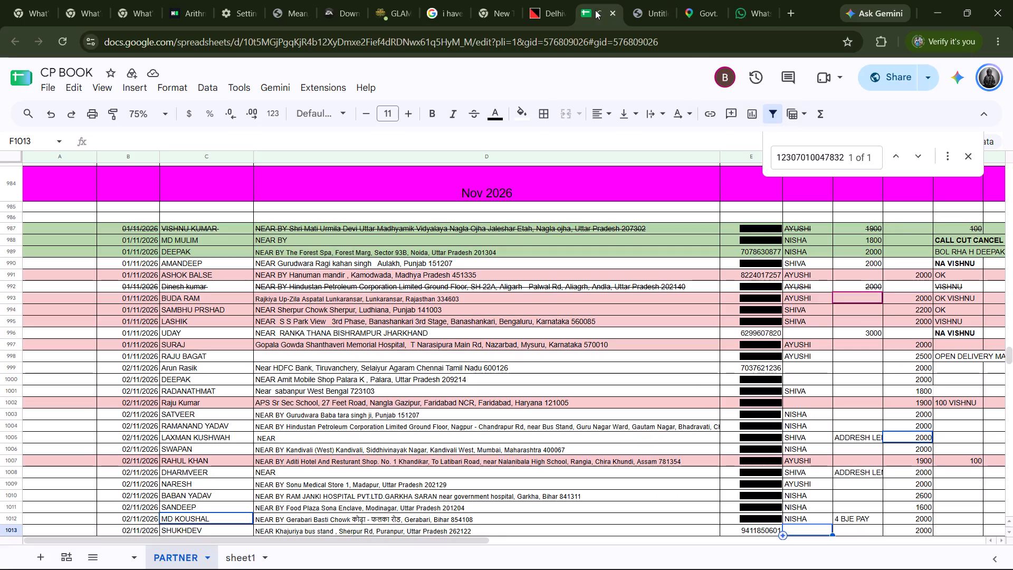
click(644, 9)
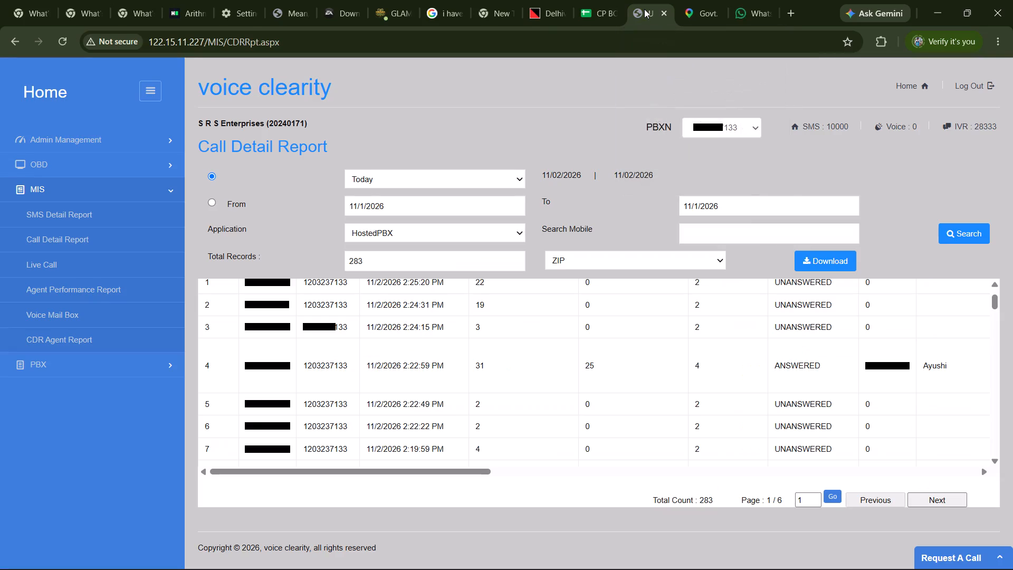
click(732, 80)
click(993, 300)
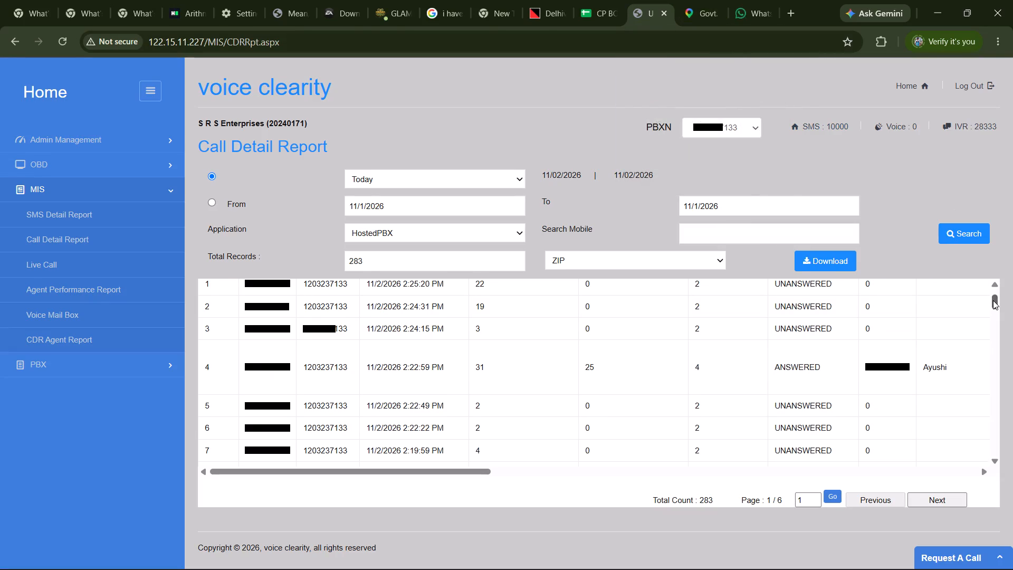
key(Up)
key(Up)
key(Up)
key(Down)
key(Down)
key(Down)
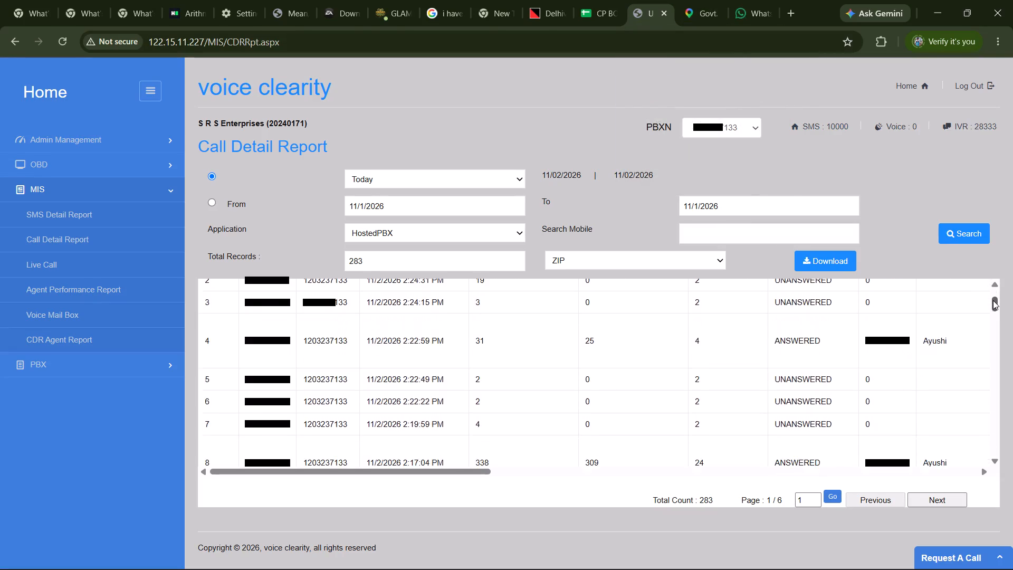
key(Up)
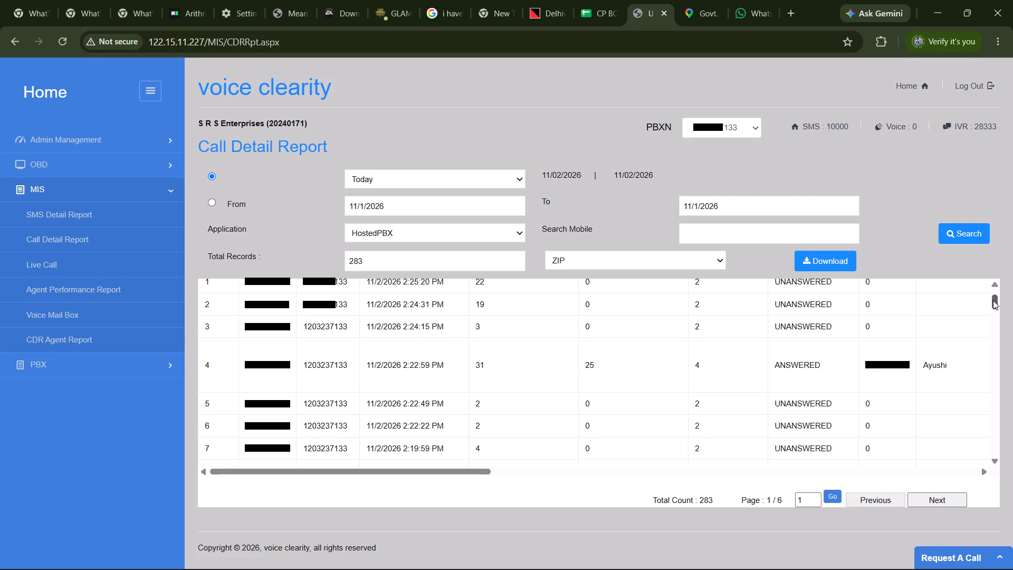
Look up the currently connected calls in the Live Call report without an account ID, refreshing the results several times.
click(71, 259)
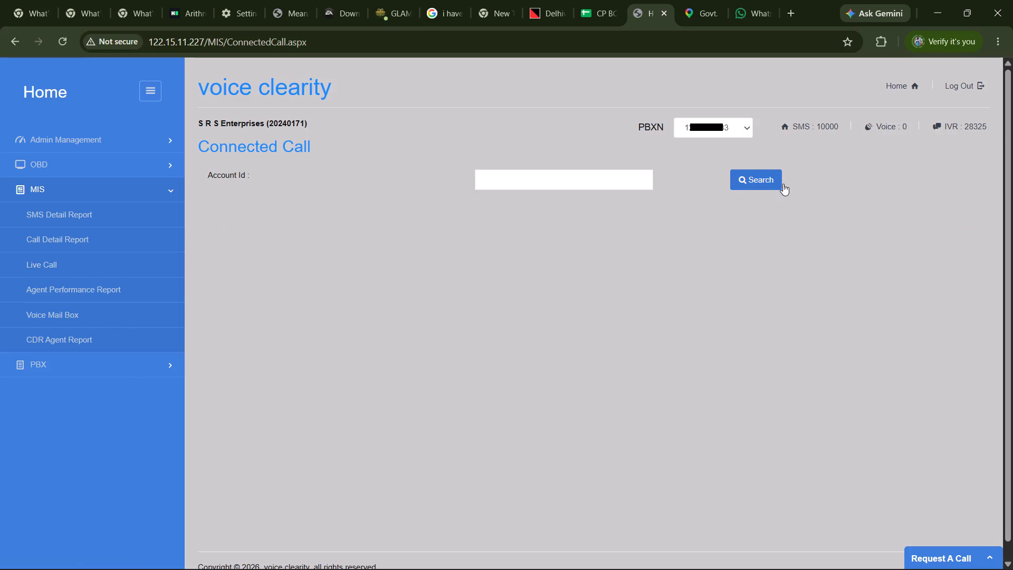
click(746, 182)
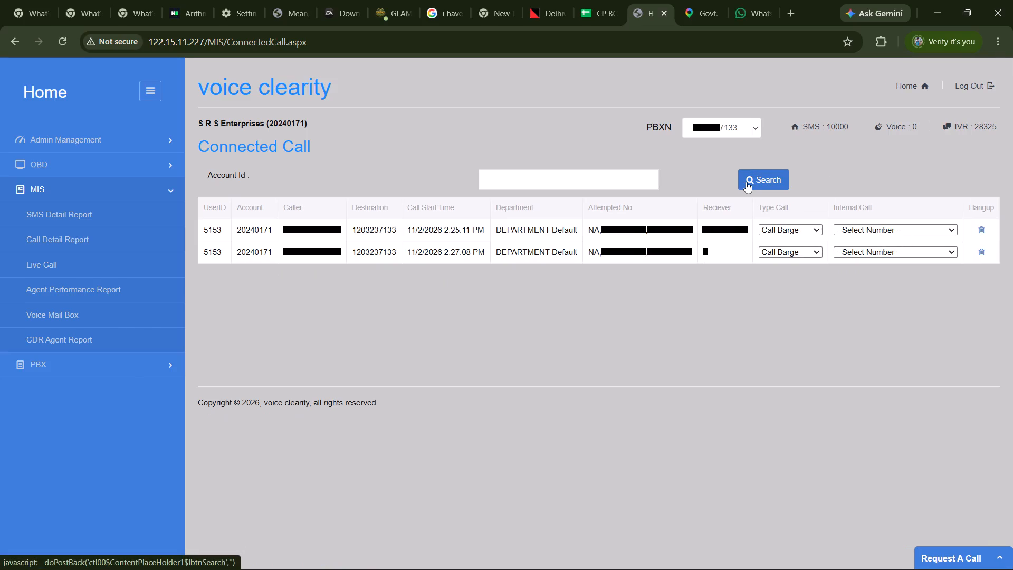
triple_click(746, 182)
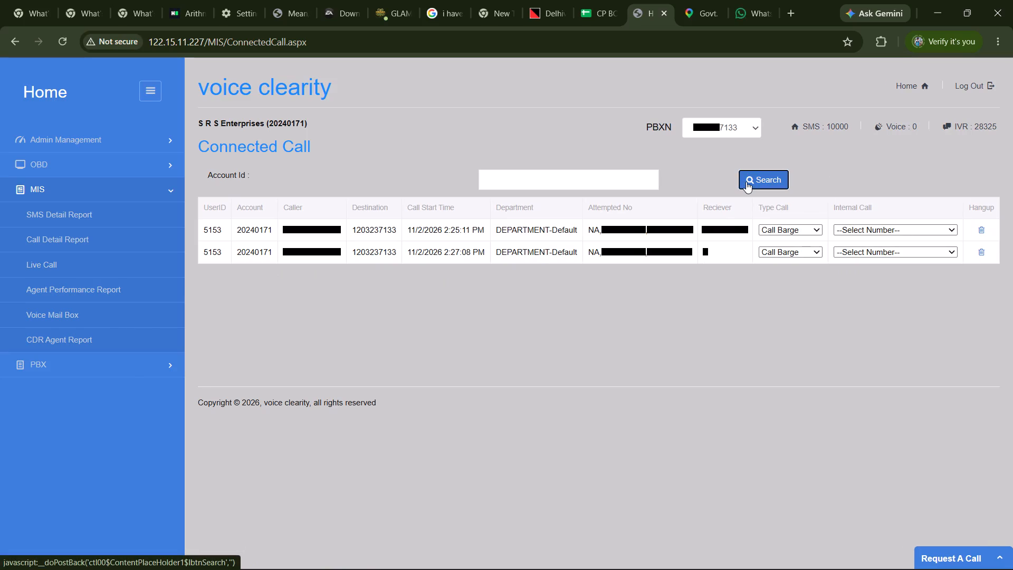
double_click(746, 182)
click(746, 182)
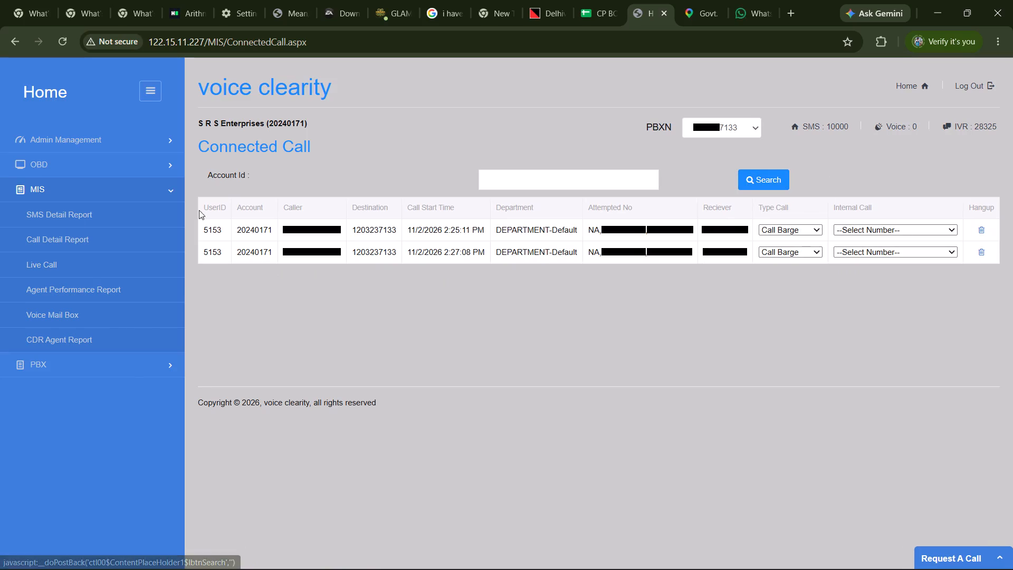
Reopen the Call Detail Report and search today's HostedPBX calls.
click(65, 239)
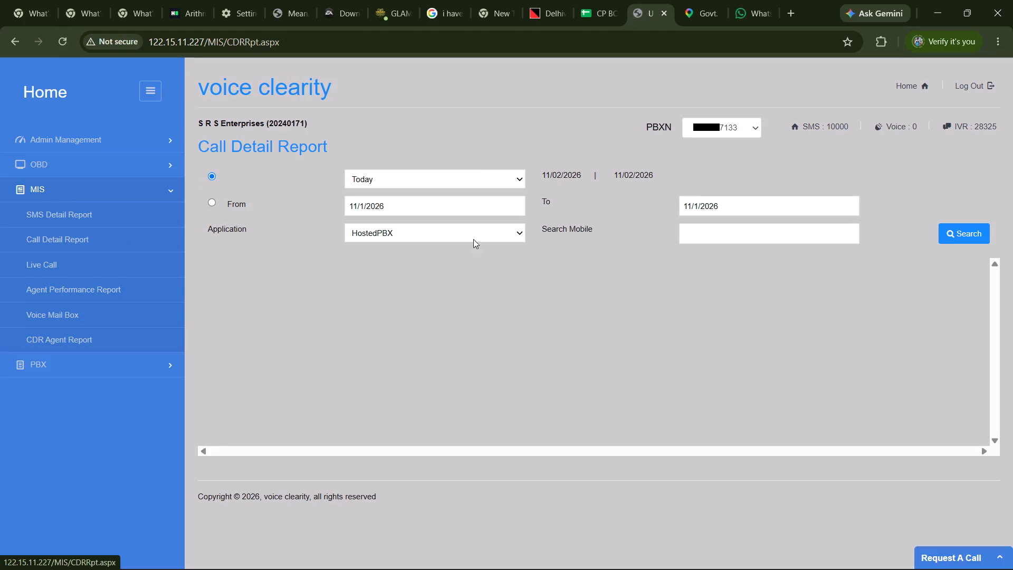
click(957, 237)
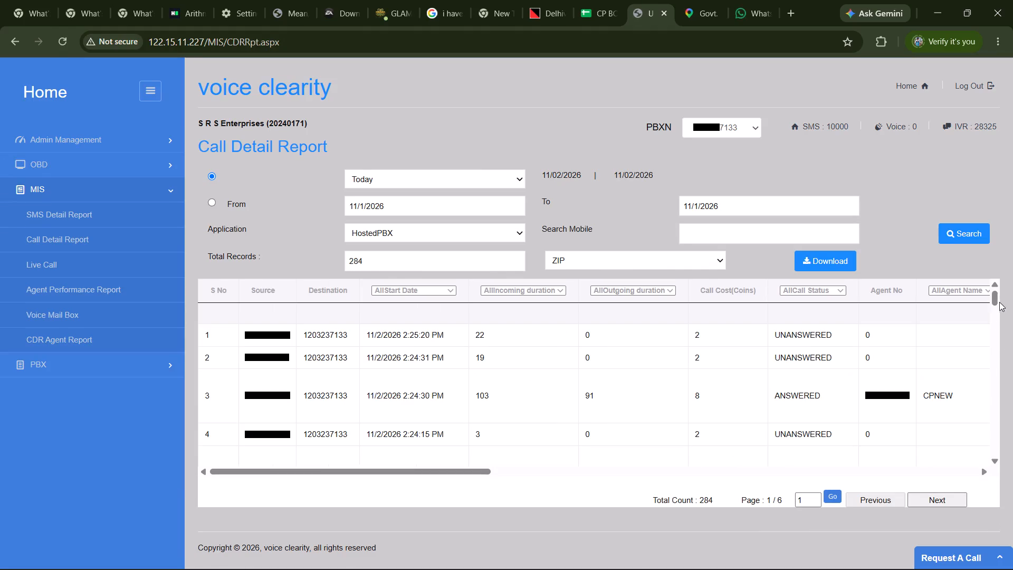
Examine the four newest call records, checking source numbers, start times, call status and agents.
double_click(995, 301)
key(Down)
key(Up)
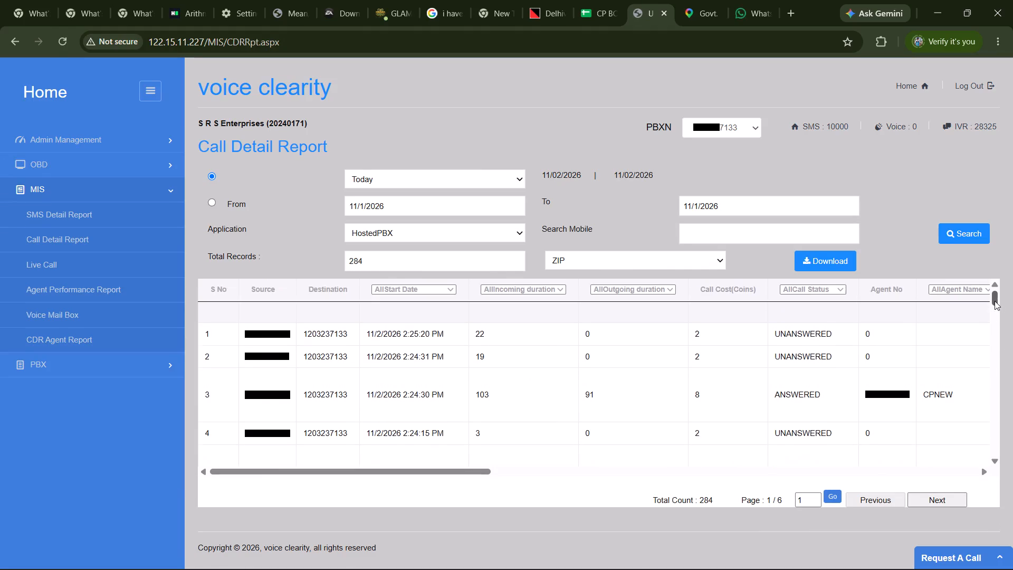
key(Up)
key(Down)
key(Up)
key(Up)
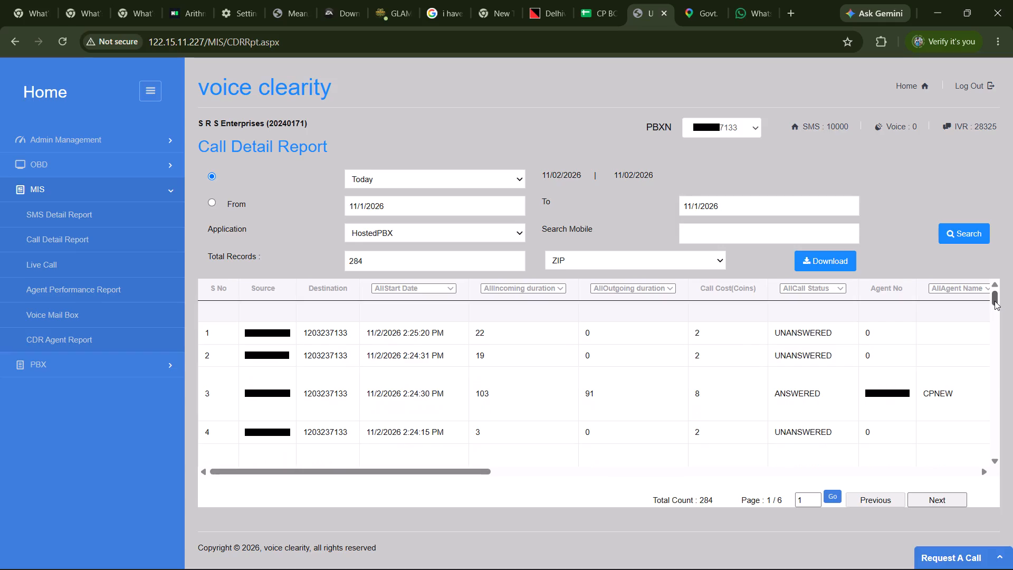
key(Right)
key(Right)
key(Right)
key(Left)
key(Left)
key(Left)
key(Left)
key(Left)
key(Left)
key(Left)
key(Left)
key(Left)
key(Left)
key(Left)
key(Left)
key(Left)
key(Left)
key(Left)
key(Left)
key(Left)
key(Left)
key(Left)
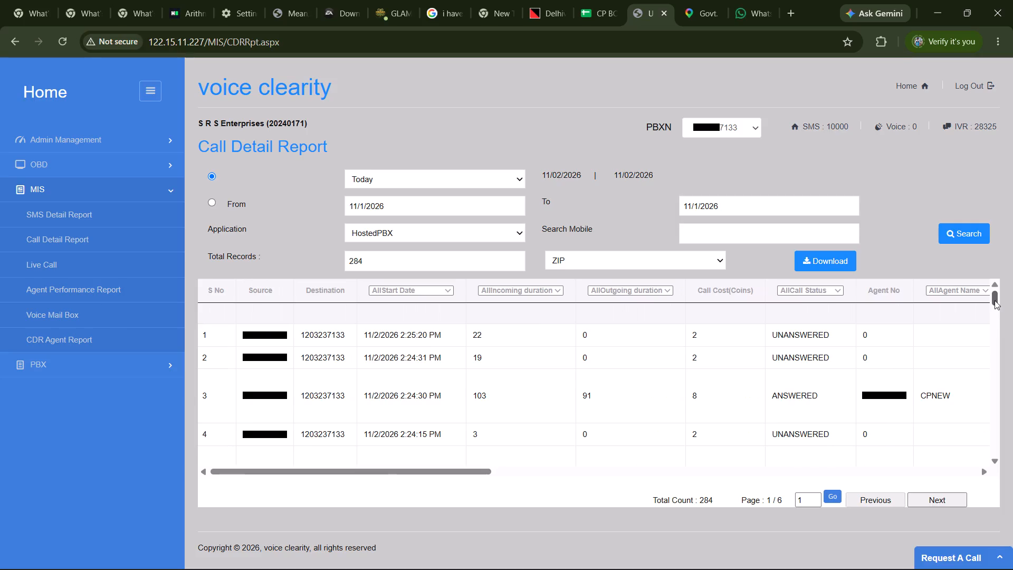
Rerun the search for today's HostedPBX calls in the Call Detail Report.
click(995, 300)
click(972, 229)
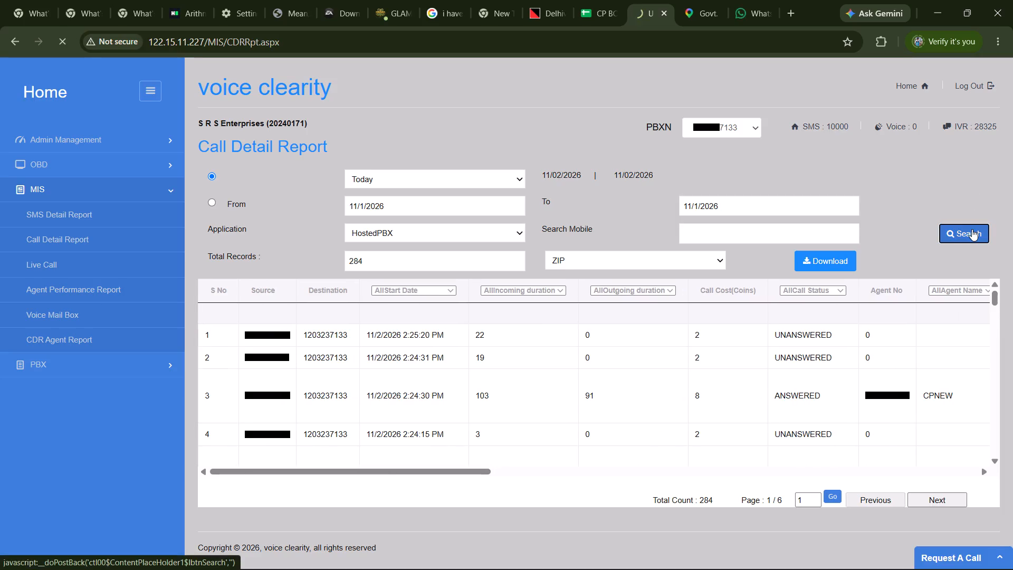
Examine the call records from the newest down to those around 2:16 PM, comparing source numbers, durations, status and agents.
double_click(994, 293)
key(Down)
key(Up)
key(Up)
key(Up)
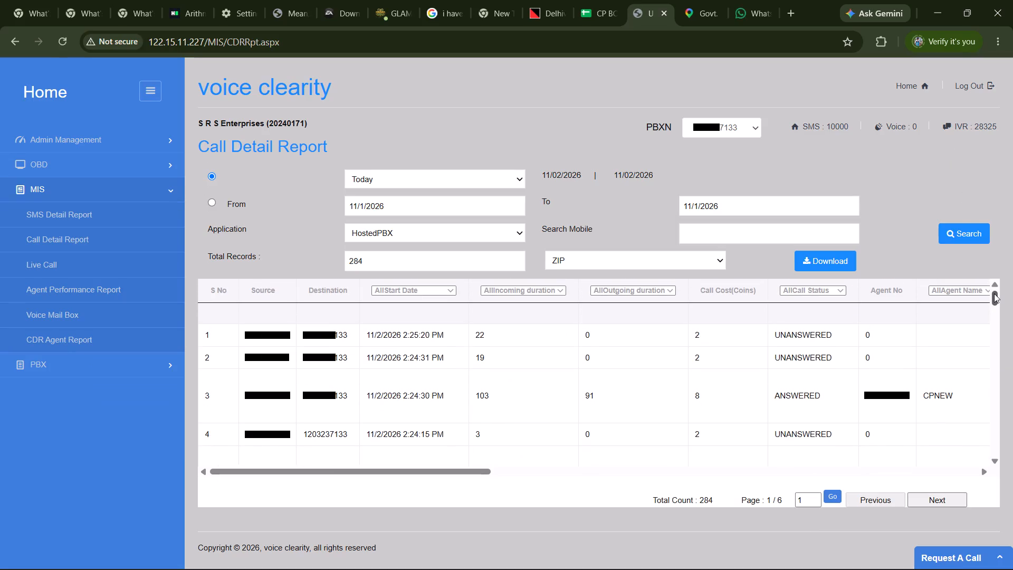
key(Up)
key(Down)
key(Down)
key(Down)
key(Down)
key(Down)
key(Down)
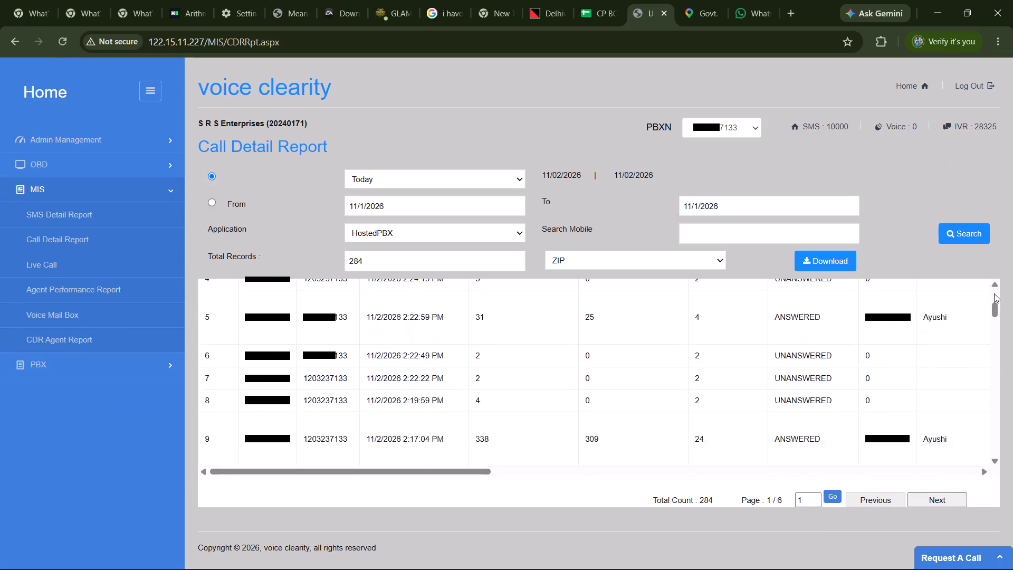
key(Down)
key(Up)
key(Up)
key(Up)
key(Up)
key(Up)
key(Down)
key(Down)
key(Down)
key(Down)
key(Down)
key(Down)
key(Down)
key(Down)
key(Down)
key(Down)
key(Down)
key(Down)
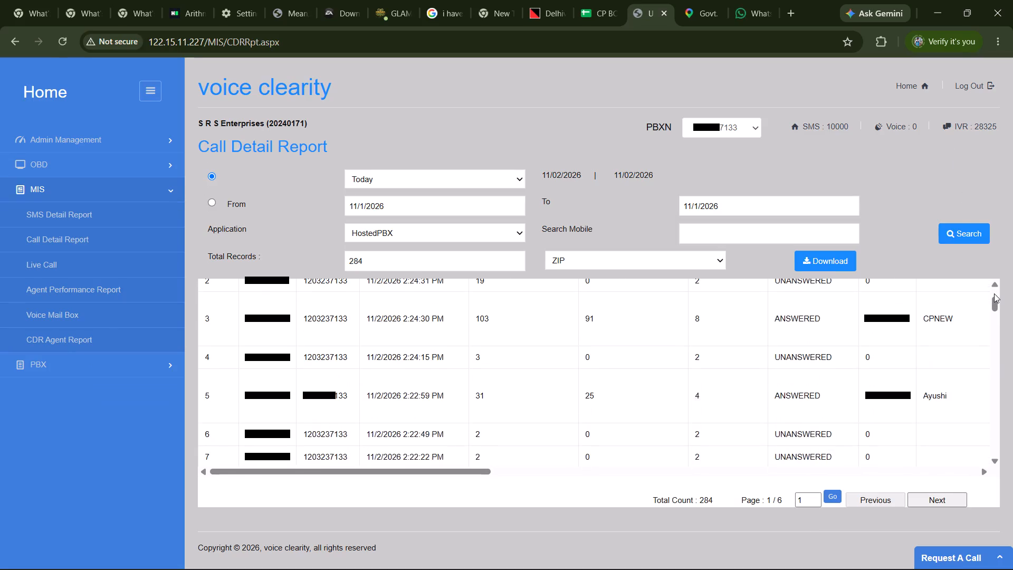
key(Up)
key(Up)
key(Up)
key(Up)
key(Up)
key(Up)
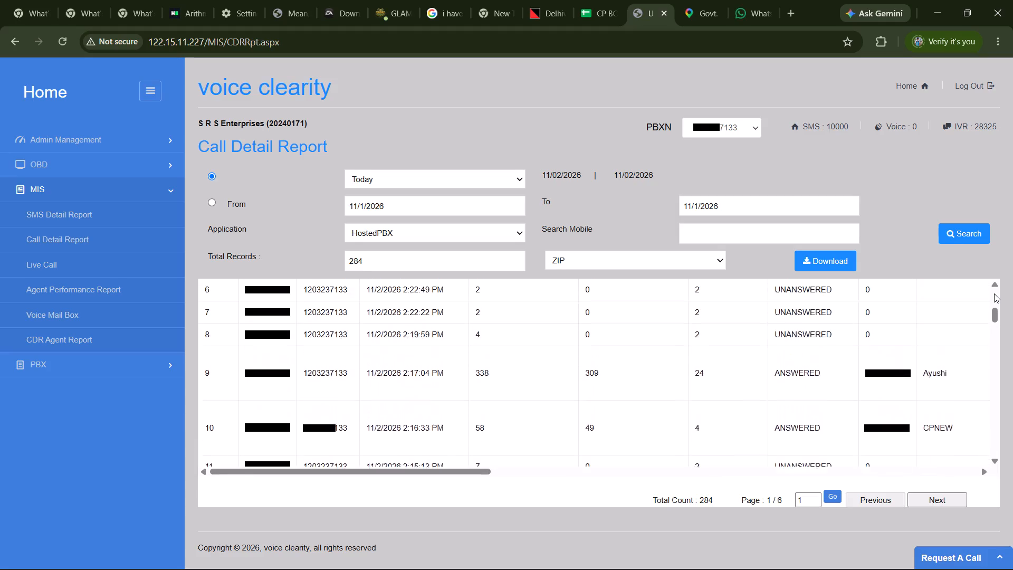
Examine the older call records down to the end of the report's first page, around 1:47 PM, checking callers, status and agents.
key(Down)
key(Down)
key(Down)
key(Down)
key(Down)
key(Down)
key(Down)
key(Down)
key(Down)
key(Down)
key(Down)
key(Down)
key(Down)
key(Down)
key(Down)
key(Down)
key(Down)
key(Down)
key(Down)
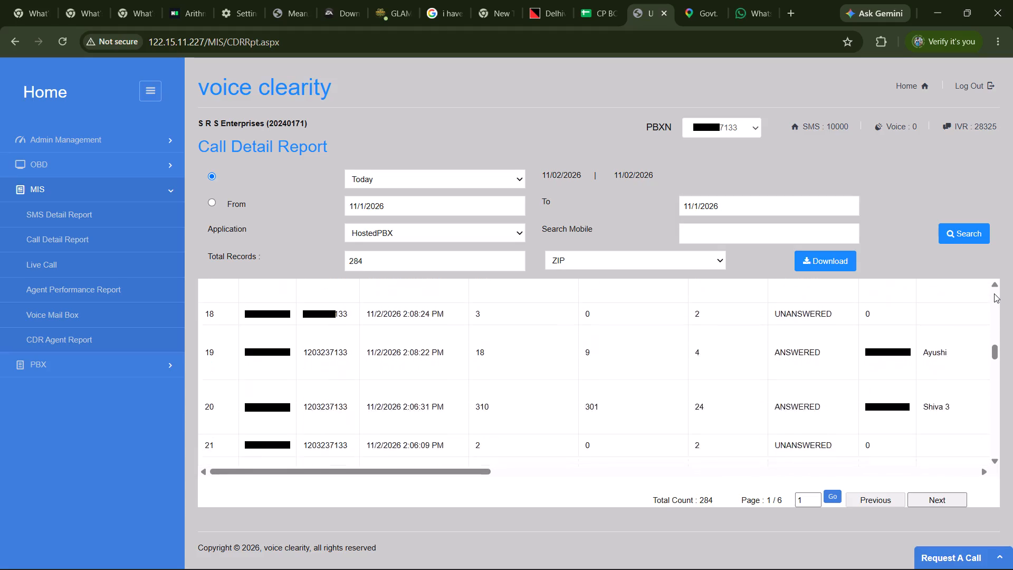
key(Down)
key(Down)
key(Down)
key(Down)
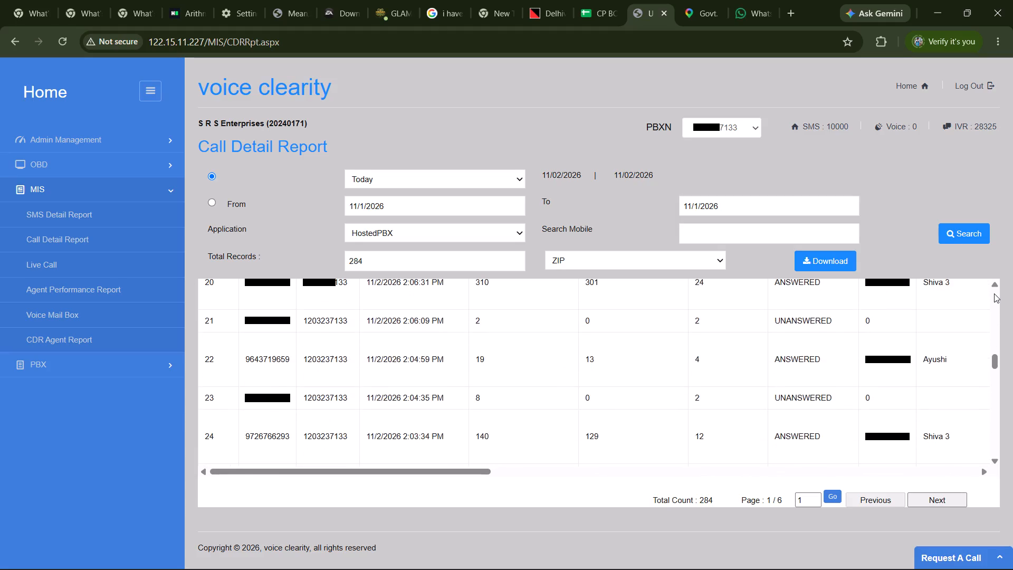
key(Down)
key(Down)
key(Down)
key(Down)
key(Down)
key(Down)
key(Down)
key(Down)
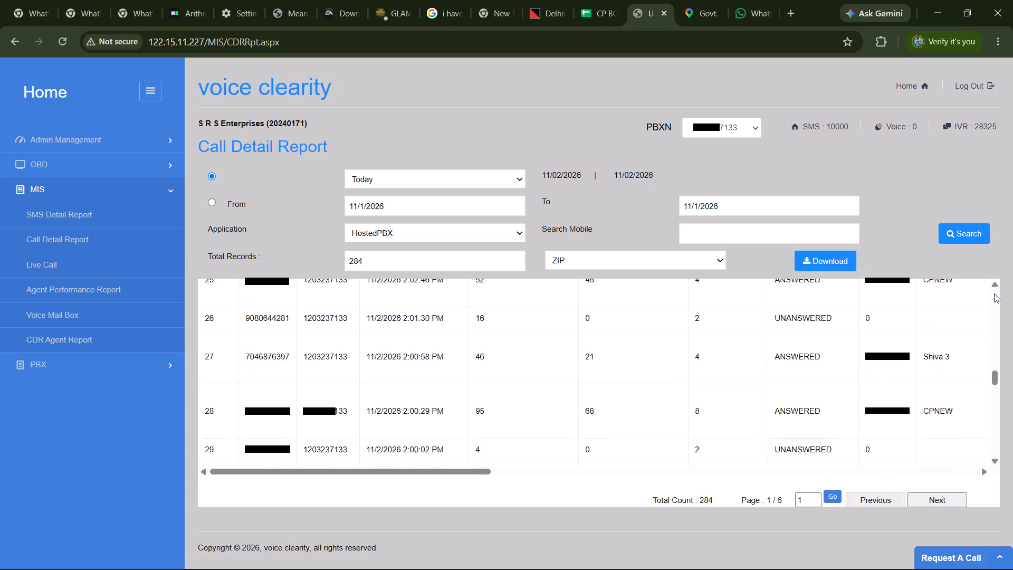
key(Down)
key(Down)
key(Down)
key(Down)
key(Down)
key(Down)
key(Down)
key(Down)
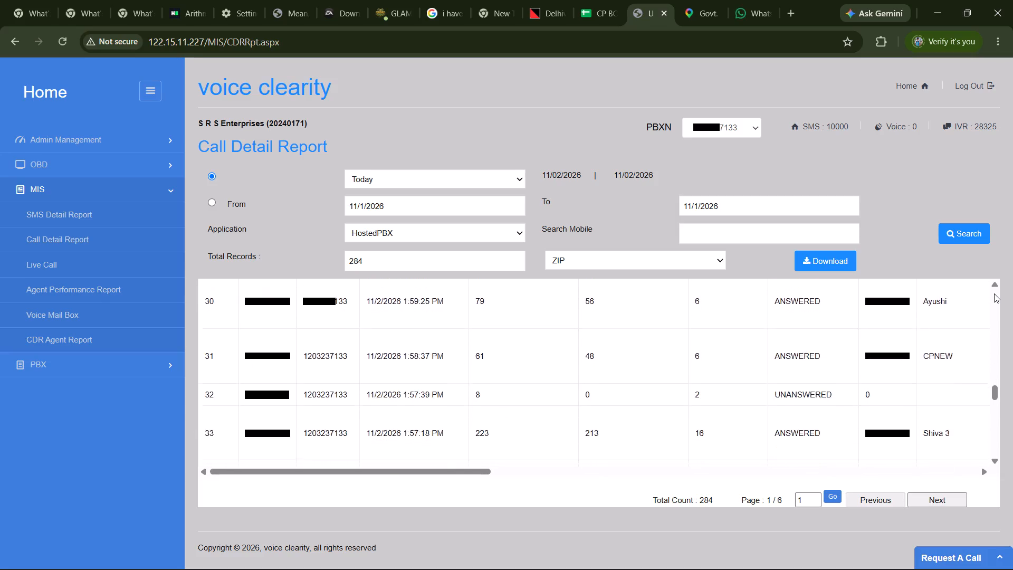
key(Down)
key(Down)
key(Down)
key(Down)
key(Down)
key(Down)
key(Down)
key(Down)
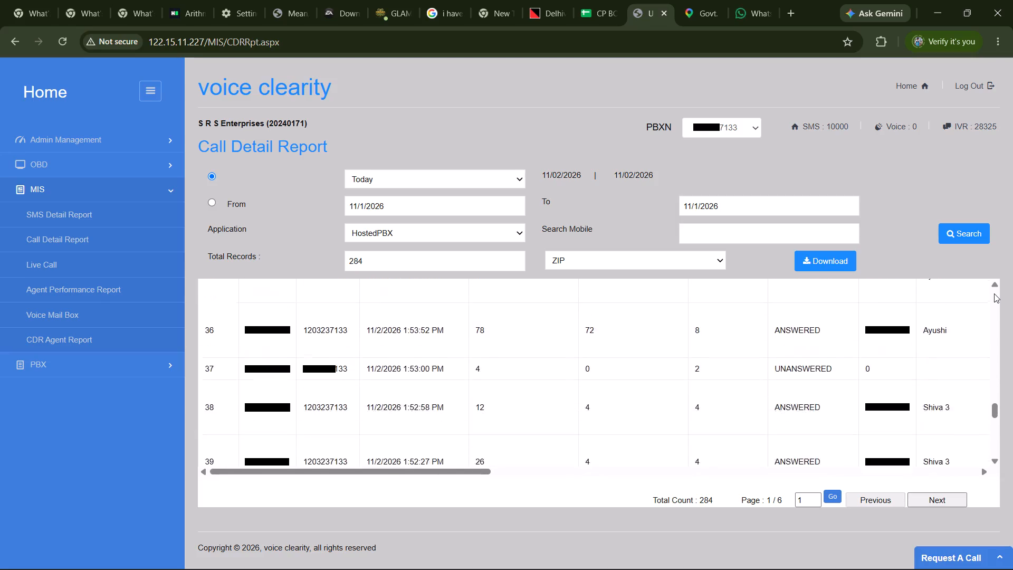
key(Down)
key(Down)
key(Down)
key(Down)
key(Down)
key(Down)
key(Down)
key(Down)
key(Down)
key(Down)
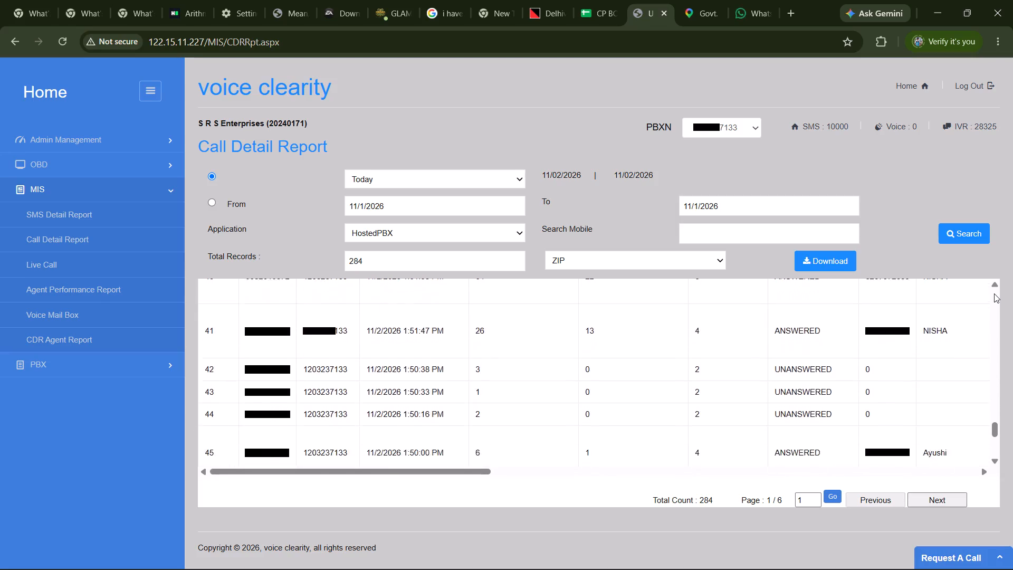
key(Down)
key(Down)
key(Down)
key(Down)
key(Down)
key(Down)
key(Down)
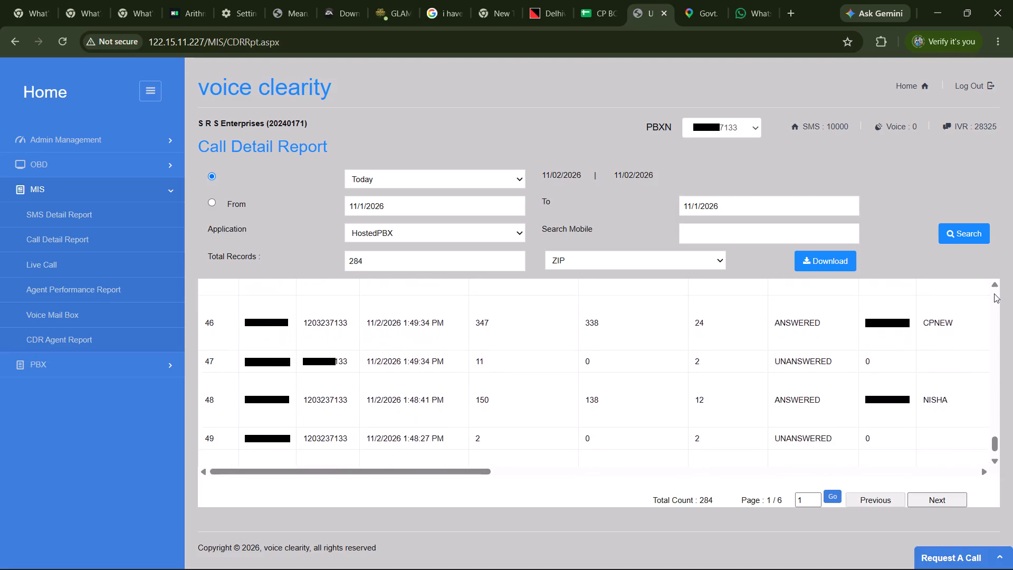
key(Down)
key(Down)
key(Down)
key(Down)
key(Down)
key(Down)
key(Up)
key(Up)
key(Up)
key(Up)
key(Up)
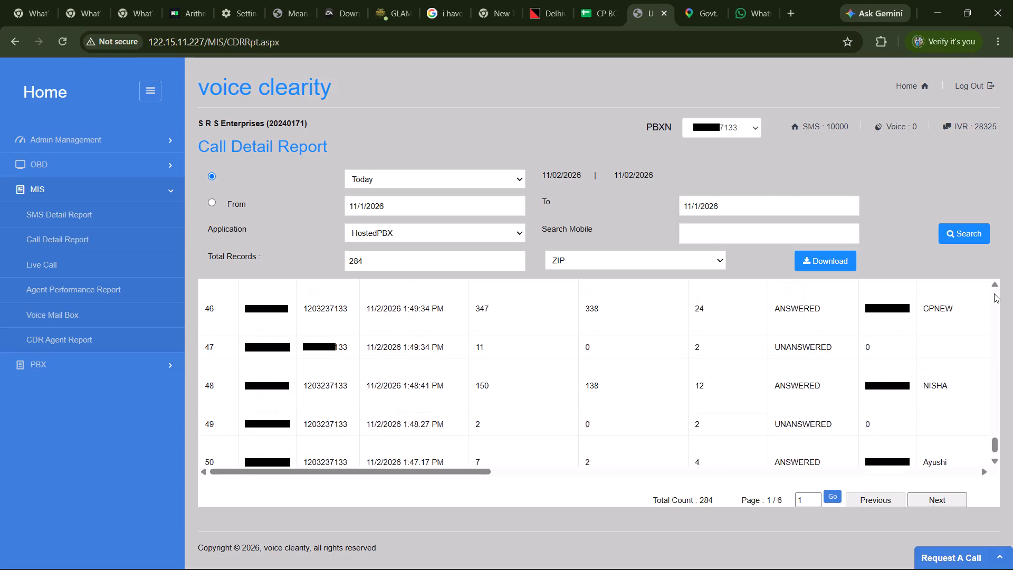
Examine the call records from the end of the report's first page back up to the newest call, checking callers, status and agents.
key(Up)
key(Down)
key(Down)
key(Down)
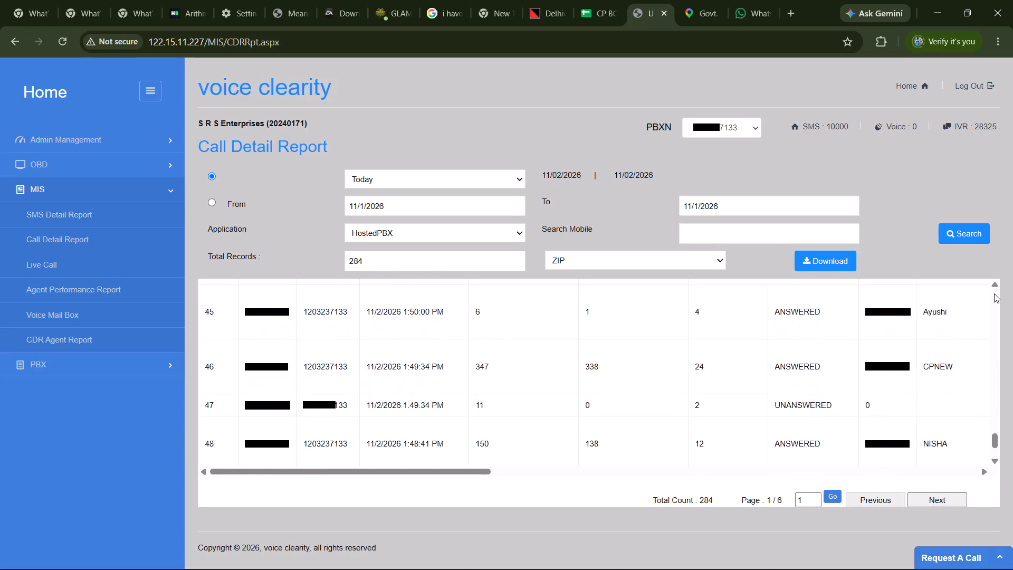
key(Up)
key(Up)
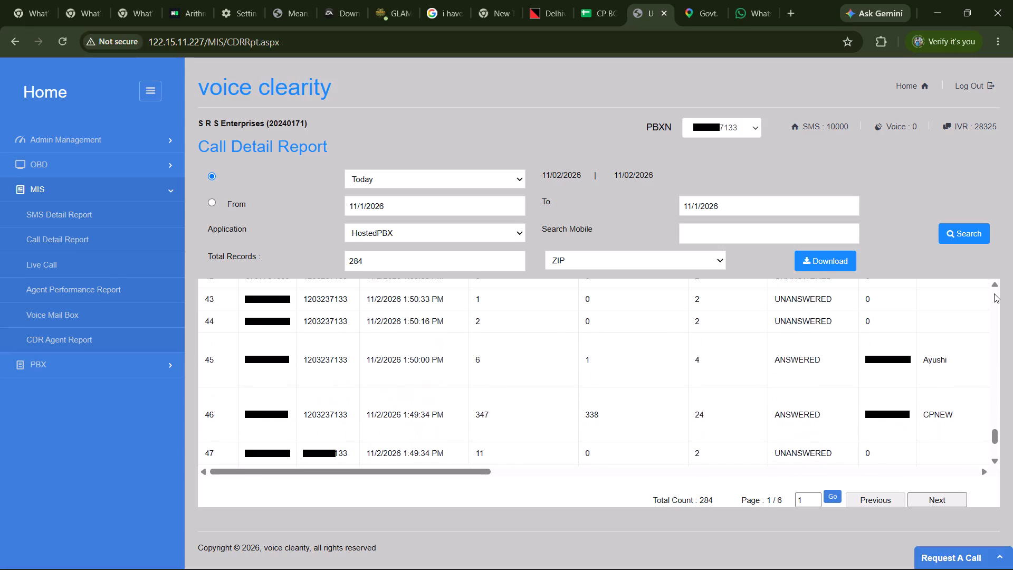
key(Up)
key(Up)
key(Up)
key(Up)
key(Up)
key(Up)
key(Up)
key(Up)
key(Up)
key(Up)
key(Up)
key(Up)
key(Up)
key(Up)
key(Up)
key(Up)
key(Up)
key(Up)
key(Up)
key(Up)
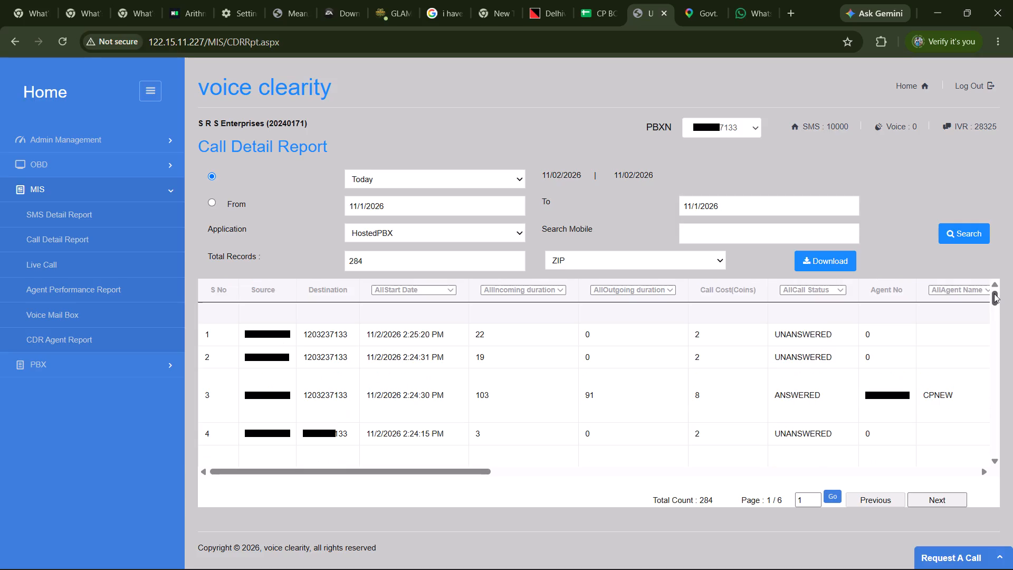
key(Left)
key(Left)
key(Left)
key(Left)
key(Left)
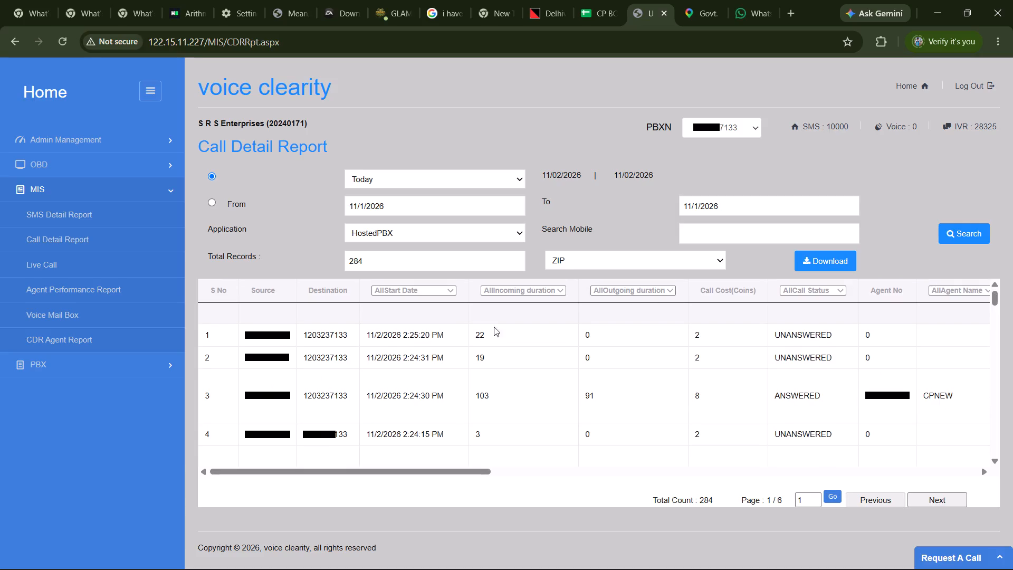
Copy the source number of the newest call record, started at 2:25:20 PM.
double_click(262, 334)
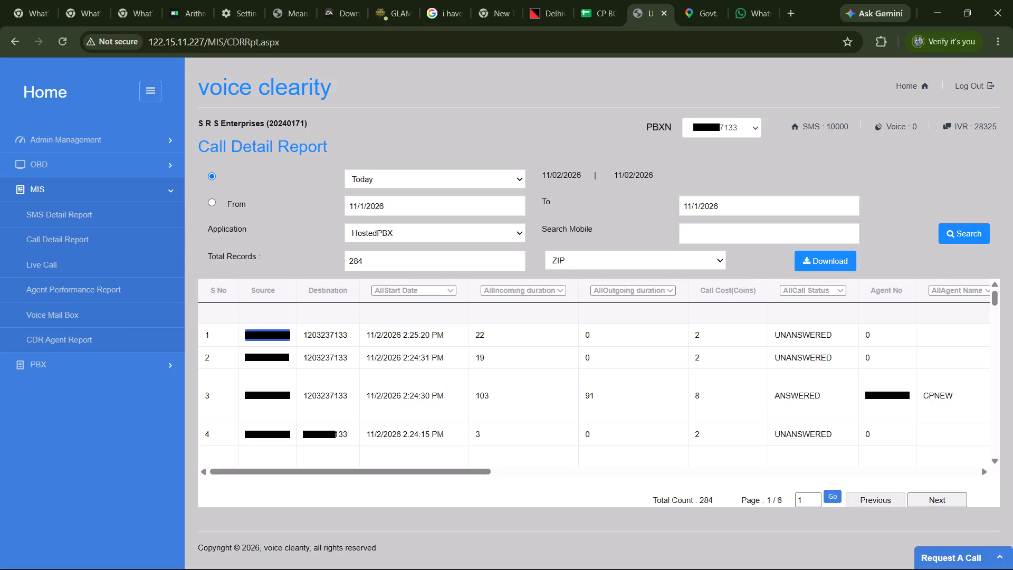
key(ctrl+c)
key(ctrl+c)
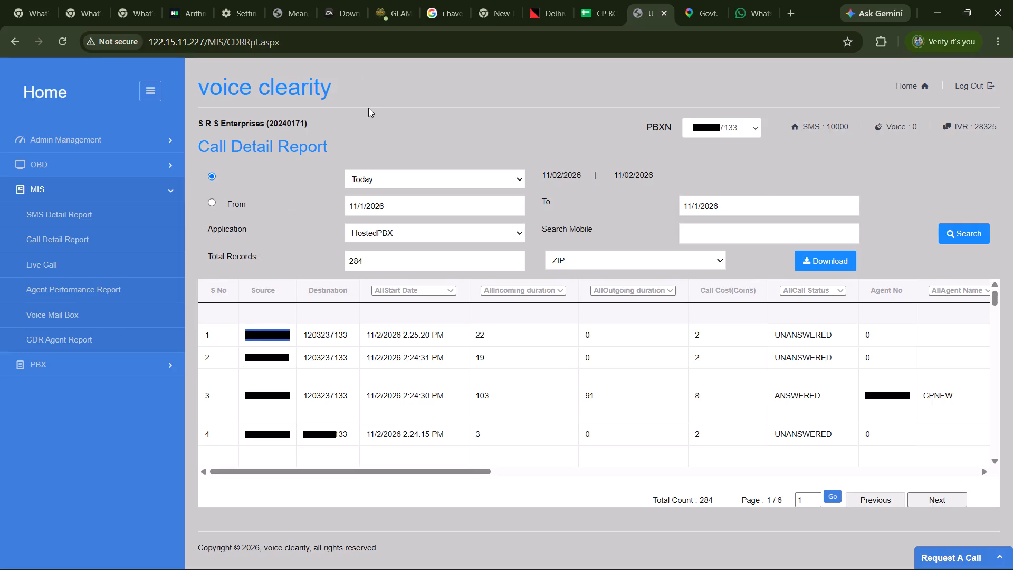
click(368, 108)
Compare the newest call records from 2:25 PM back to 2:22 PM, checking source numbers, durations, status and agents.
click(994, 302)
key(Down)
key(Up)
key(Up)
key(Up)
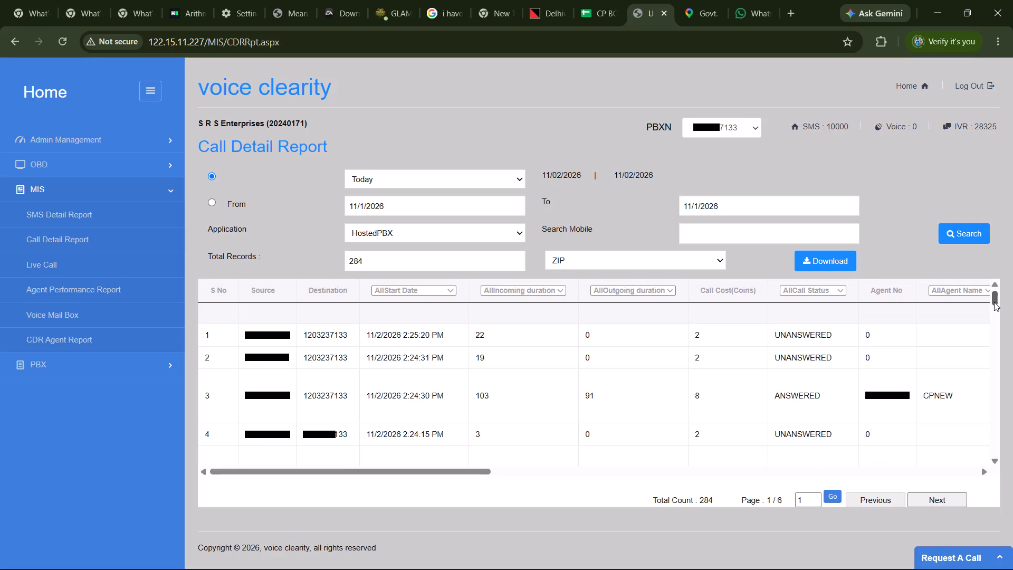
key(Down)
key(Down)
key(Down)
key(Up)
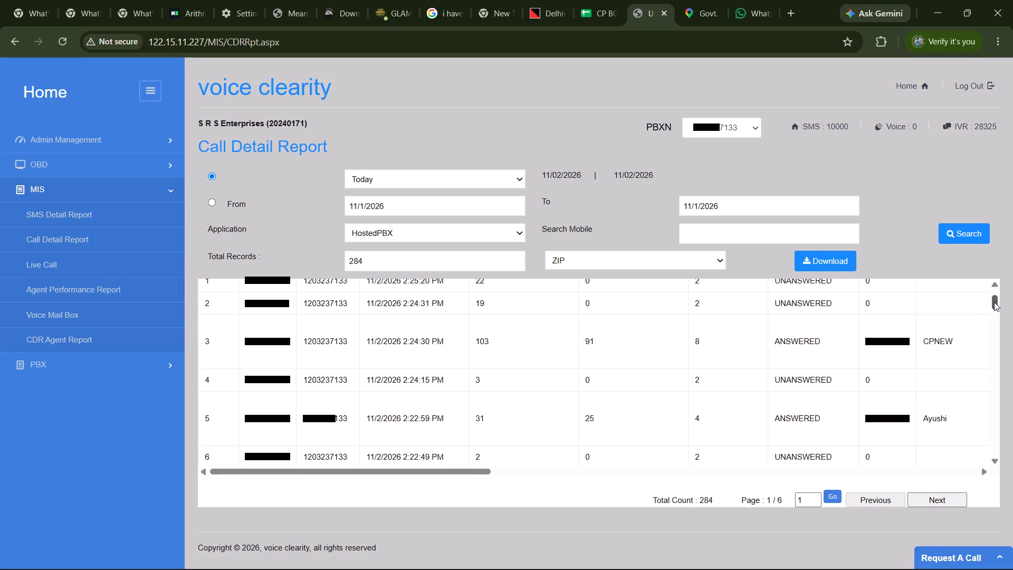
key(Down)
key(Up)
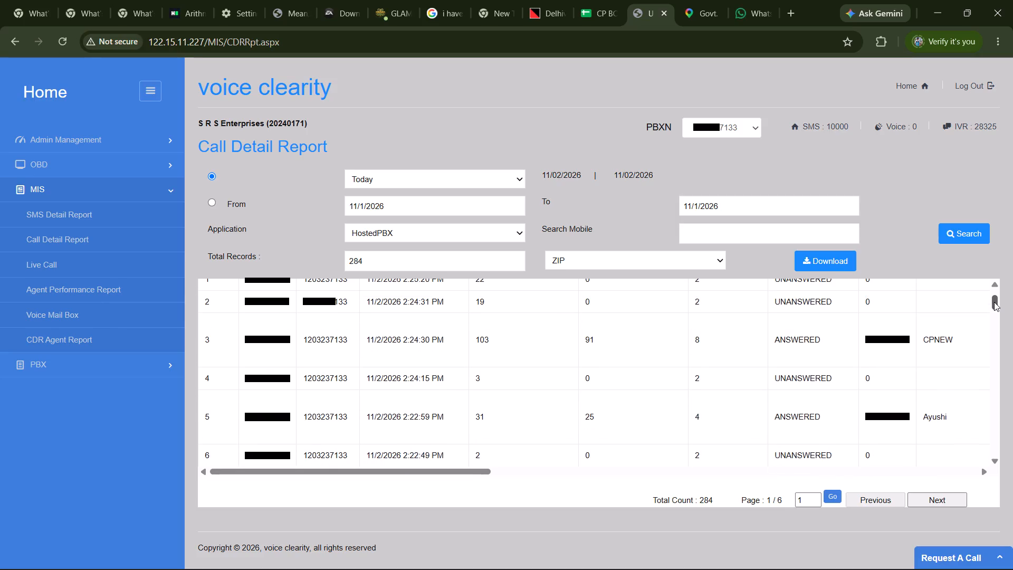
key(Up)
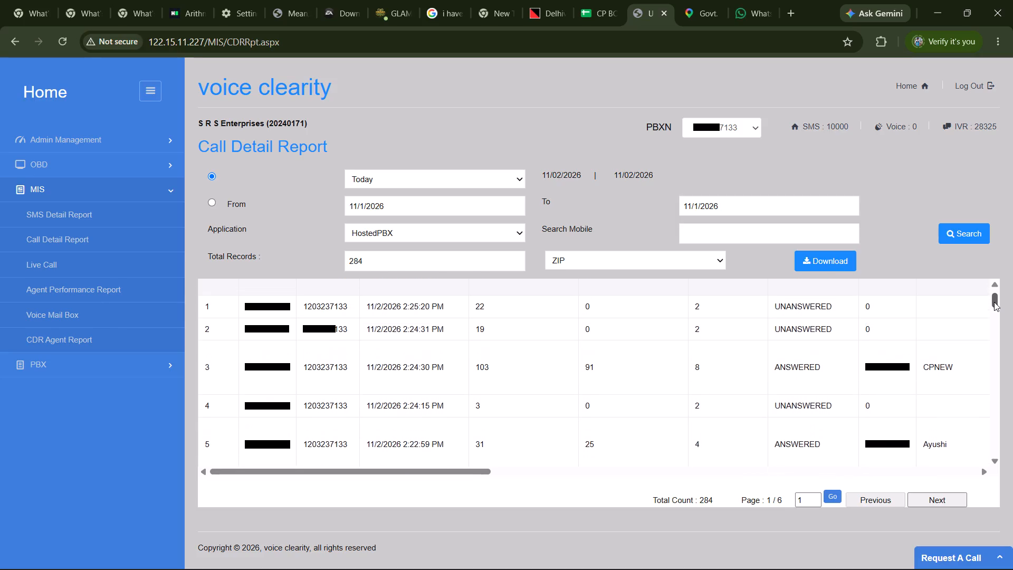
key(Down)
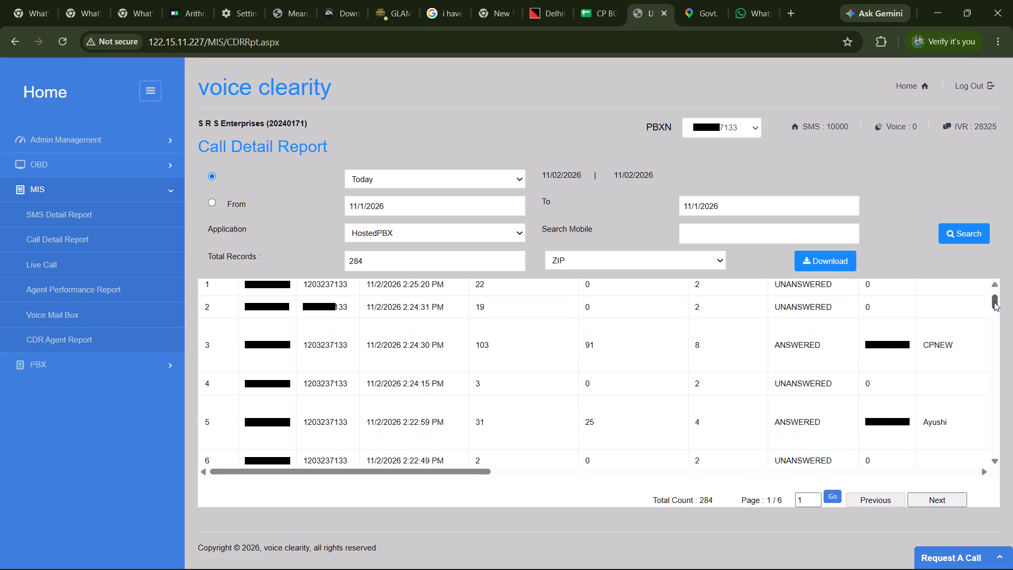
key(Up)
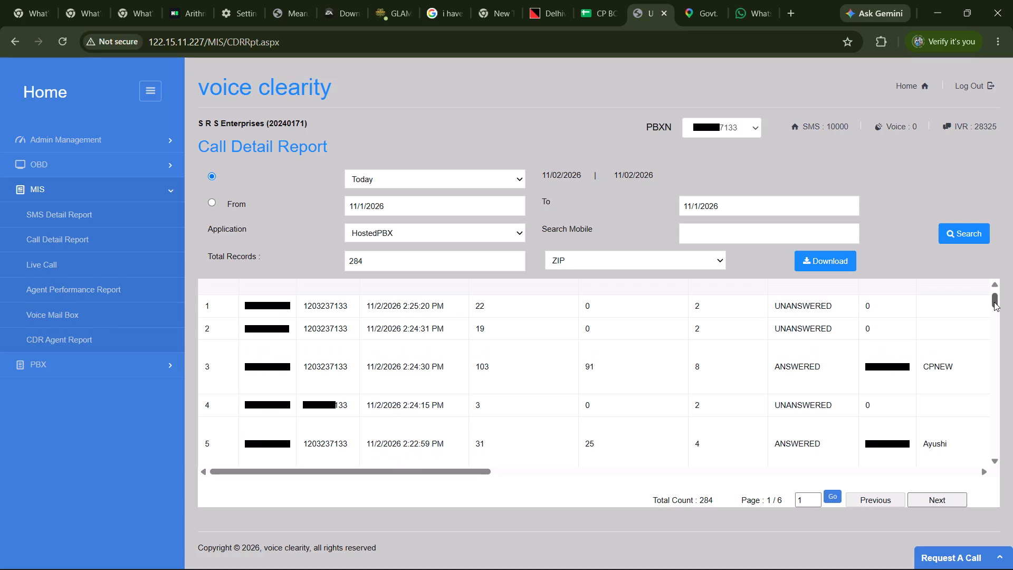
key(Down)
key(Up)
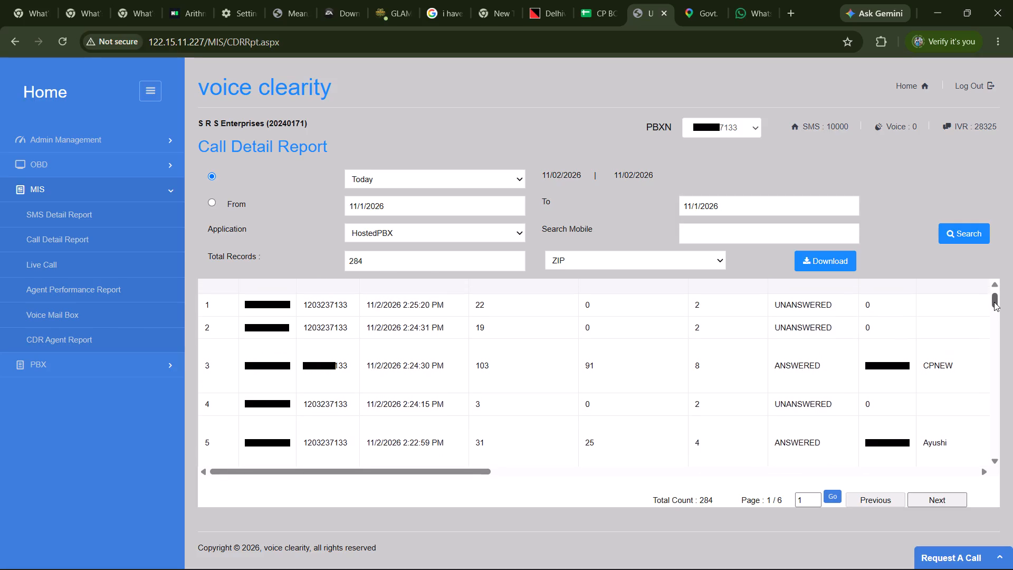
key(Down)
key(Up)
key(Down)
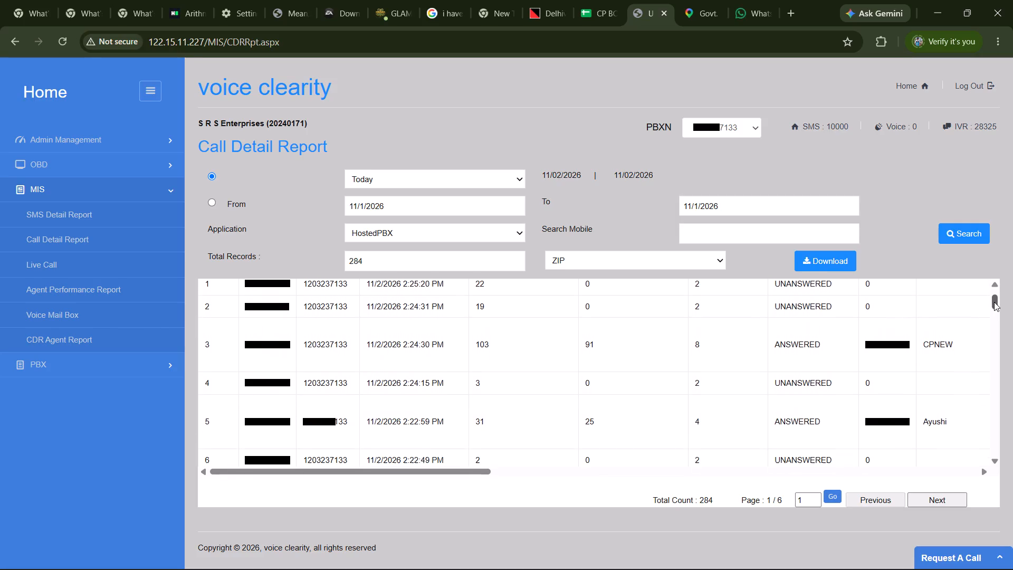
key(Up)
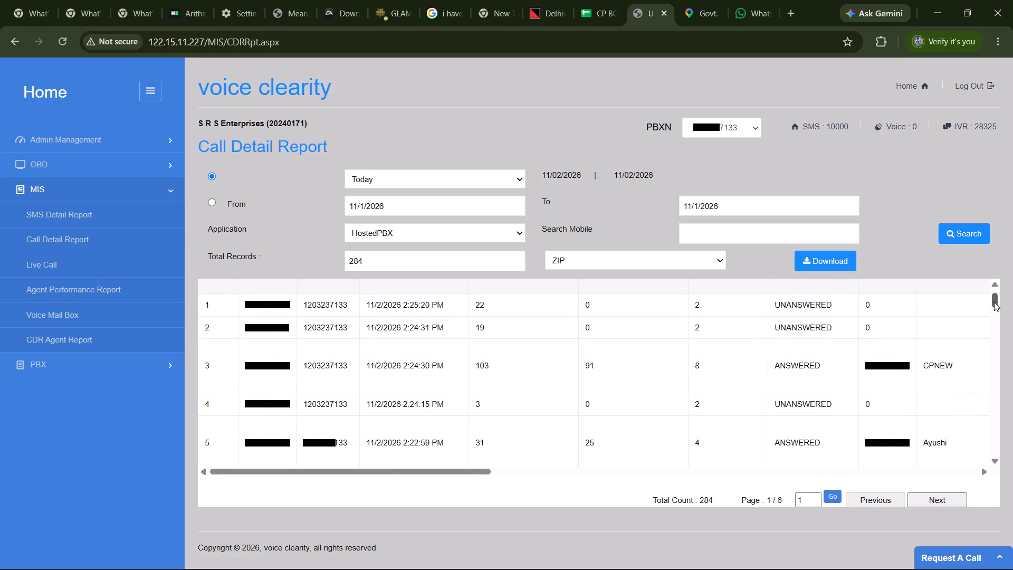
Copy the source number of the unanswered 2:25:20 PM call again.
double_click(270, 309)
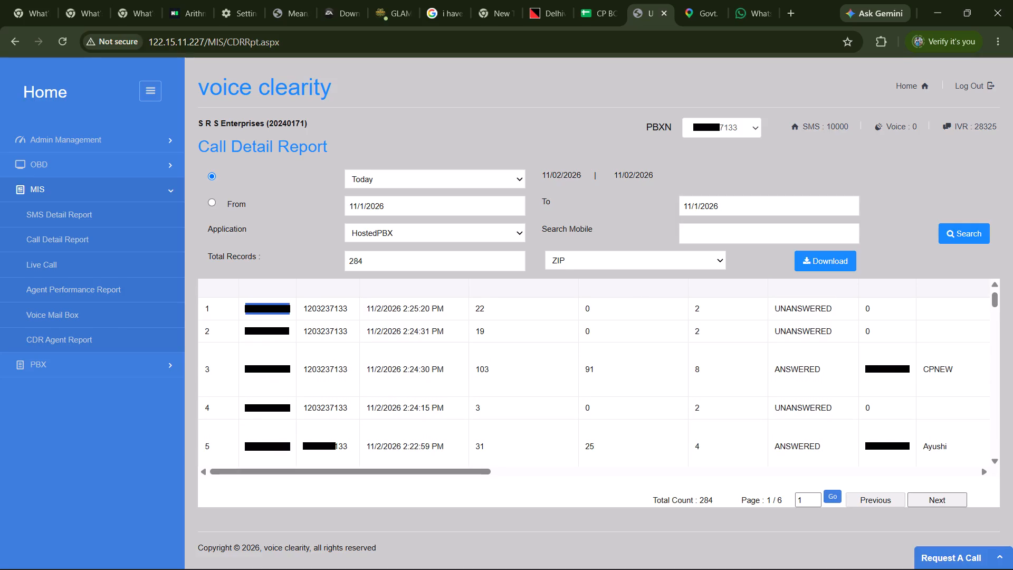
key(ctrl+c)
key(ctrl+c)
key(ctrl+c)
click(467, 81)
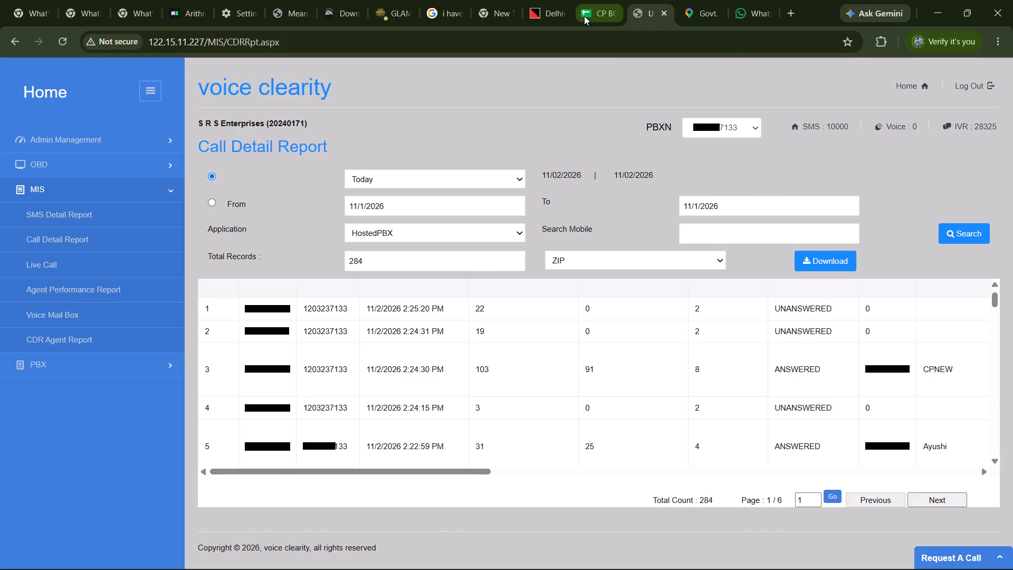
Switch to the CP BOOK sheet and examine the order rows from row 1013 up to the 31/10/2026 orders at row 974.
click(585, 15)
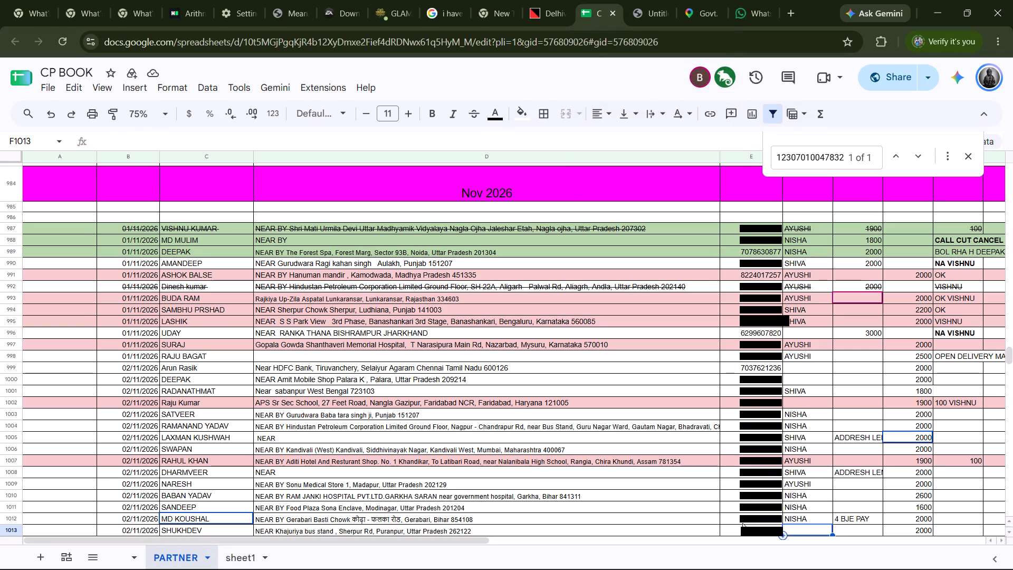
key(Up)
key(Up)
key(Up)
key(Up)
key(Up)
key(Up)
key(Up)
key(Up)
key(Up)
key(Up)
key(Up)
key(Up)
key(Up)
key(Up)
key(Up)
key(Up)
key(Up)
key(Up)
key(Up)
key(Up)
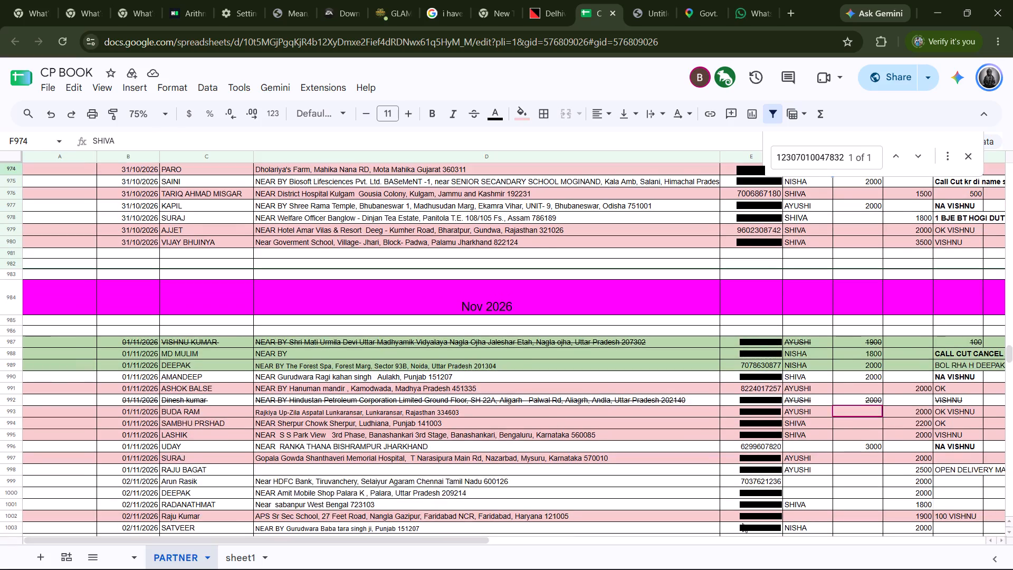
Examine the PARTNER order rows from row 975 down through the 02/11/2026 entries, ending at the phone number cell of blank row 1015.
key(Down)
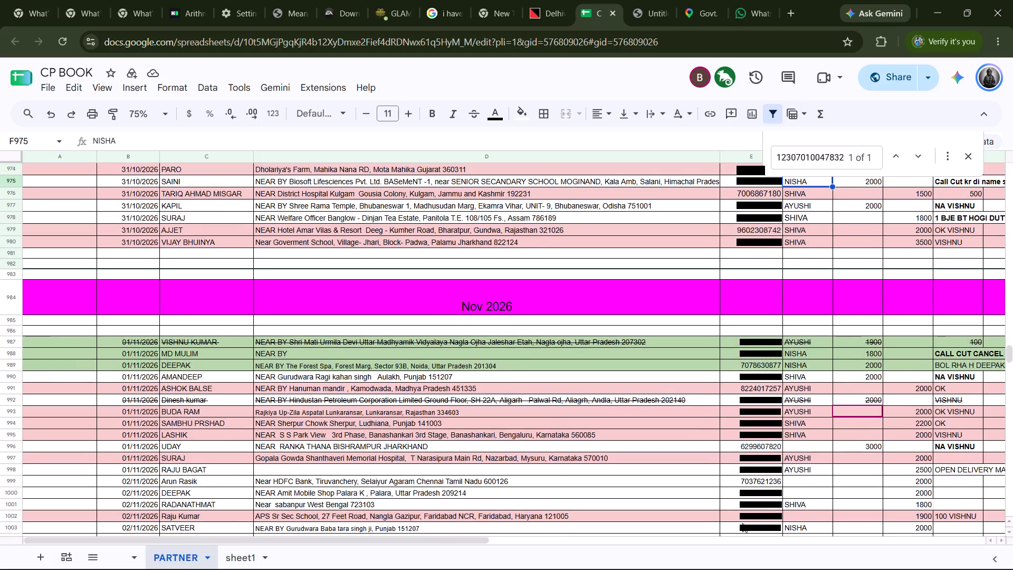
key(Down)
key(Down)
key(Down)
key(Down)
key(Down)
key(Down)
key(Down)
key(Down)
key(Down)
key(Down)
key(Down)
key(Down)
key(Down)
key(Down)
key(Down)
key(Down)
key(Down)
key(Down)
key(Down)
key(Down)
key(Down)
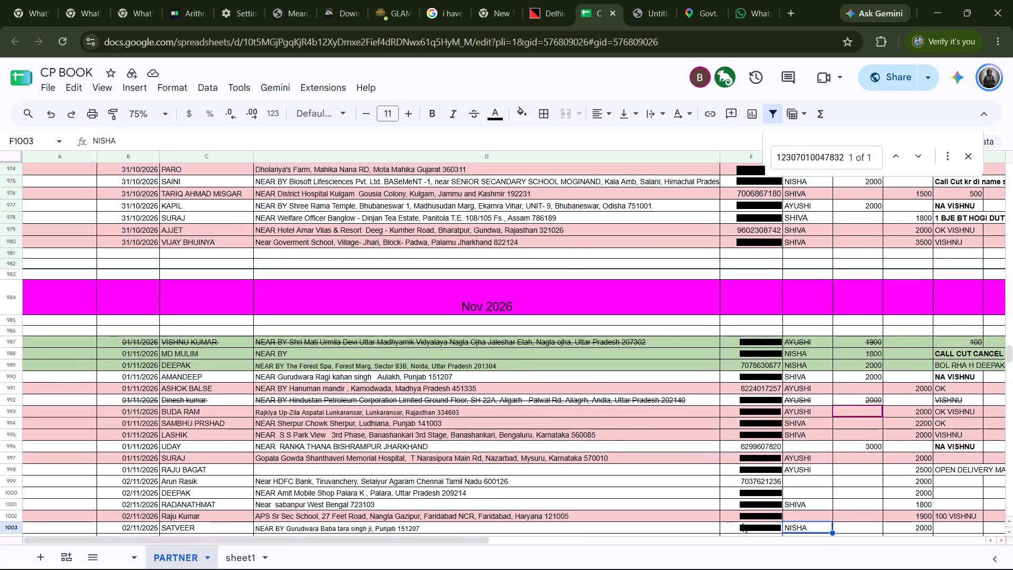
key(Down)
key(Down)
key(Down)
key(Down)
key(Down)
key(Down)
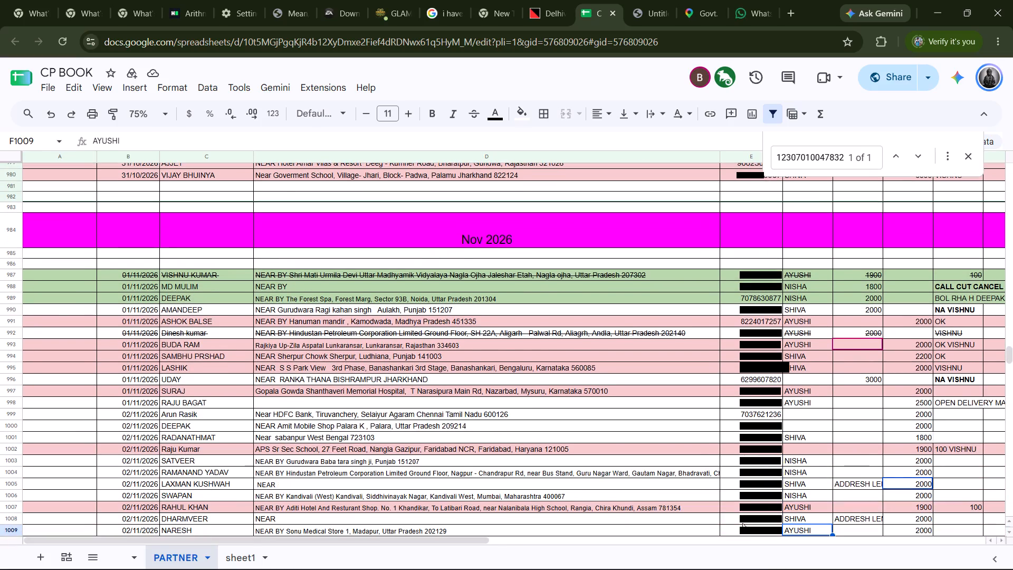
key(Down)
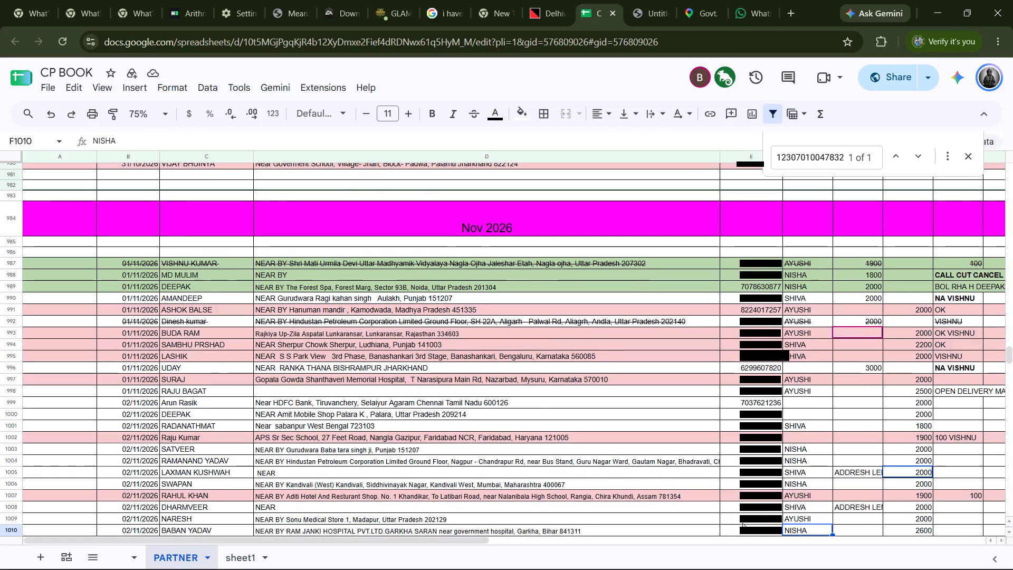
key(Down)
key(Down)
key(Down)
key(Down)
key(Down)
key(Down)
key(Down)
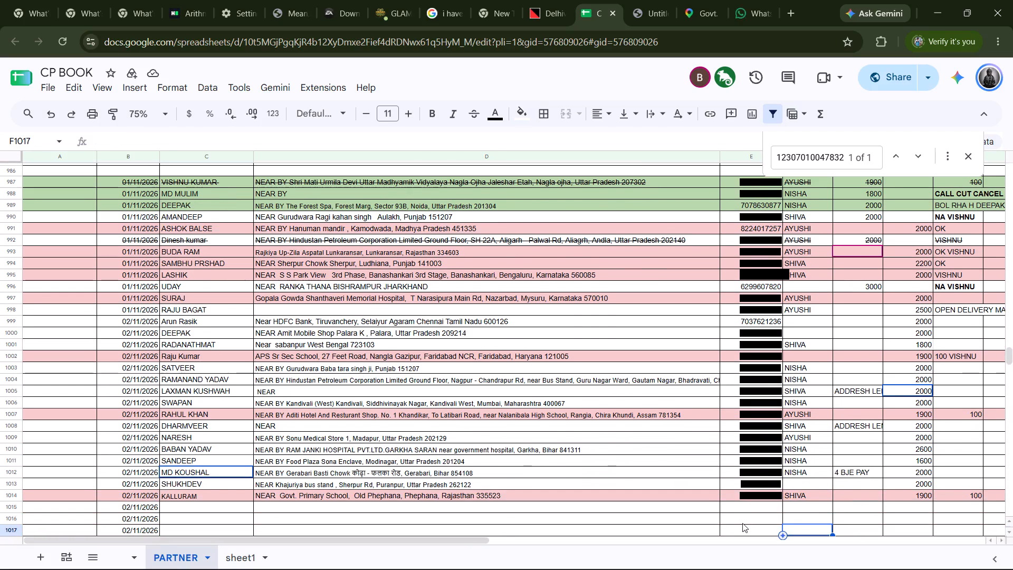
key(Up)
key(Up)
key(Up)
key(Down)
key(Left)
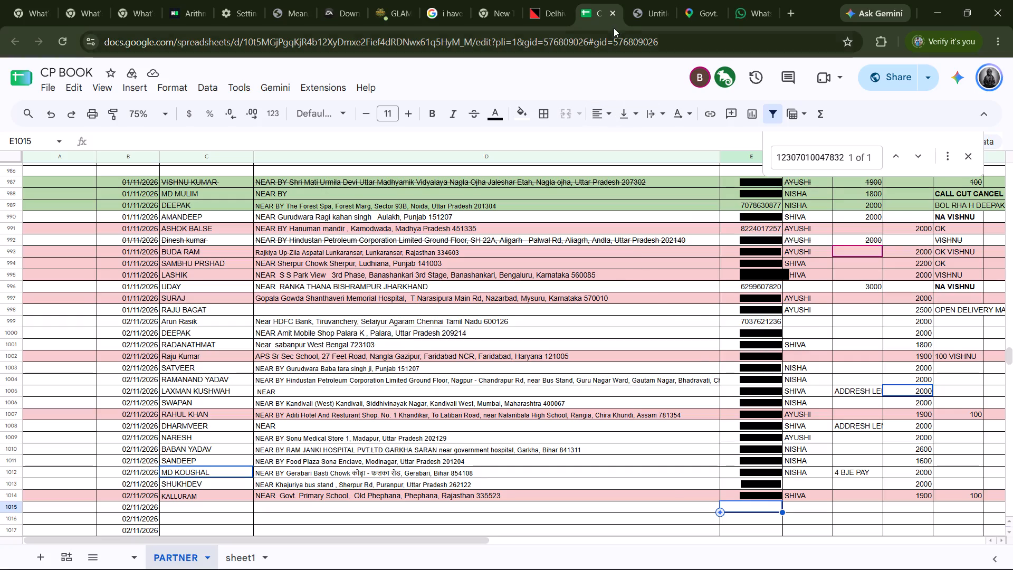
Copy the source number of the unanswered 2:25:20 PM call from the Call Detail Report and return to the CP BOOK sheet.
click(634, 10)
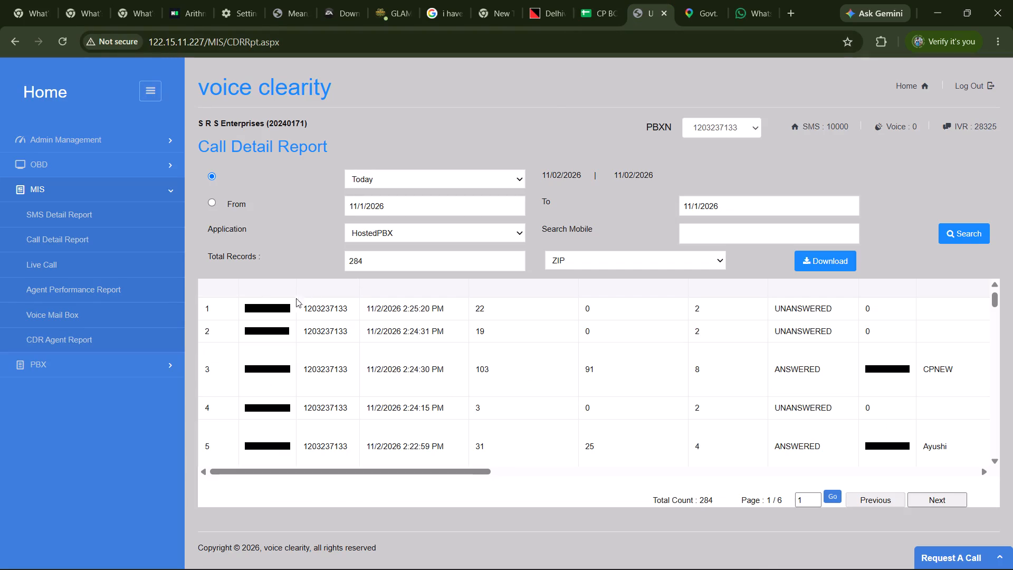
double_click(276, 311)
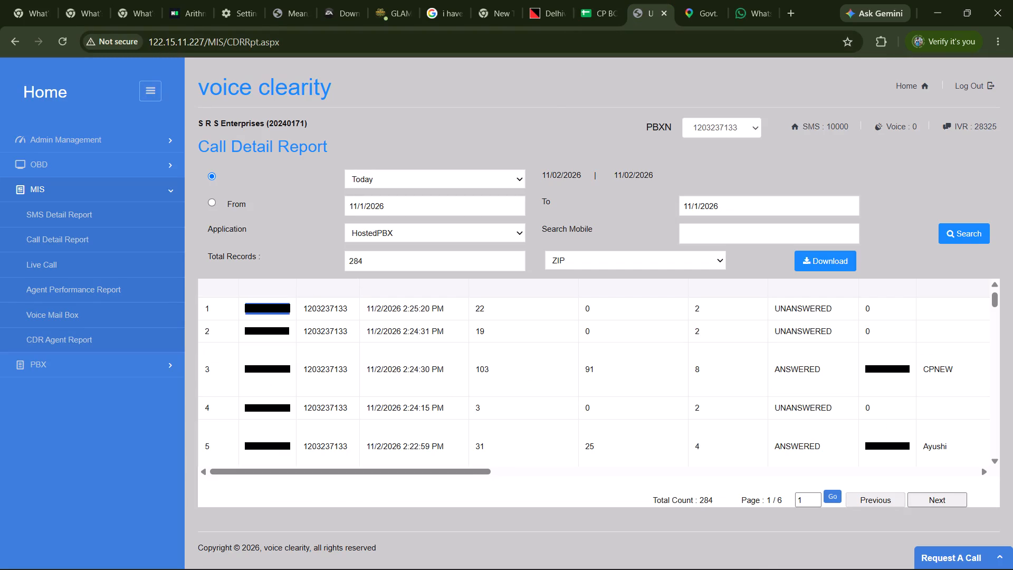
key(ctrl+c)
key(ctrl+c)
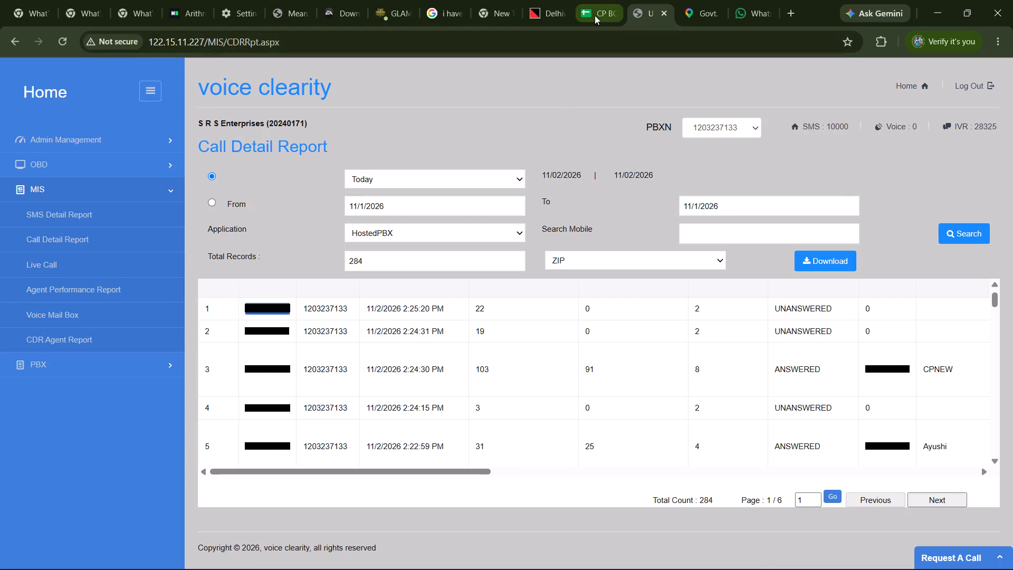
click(594, 15)
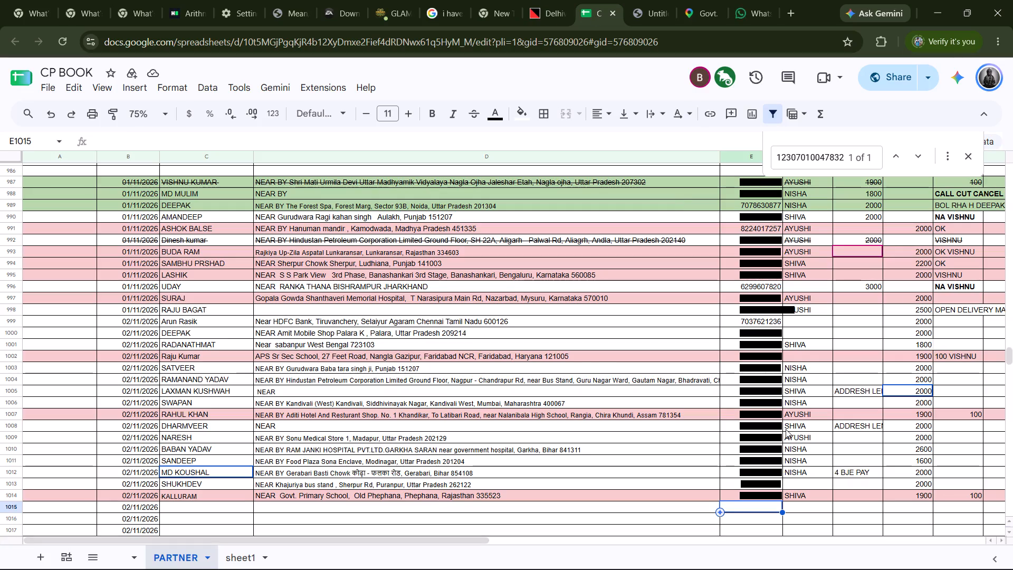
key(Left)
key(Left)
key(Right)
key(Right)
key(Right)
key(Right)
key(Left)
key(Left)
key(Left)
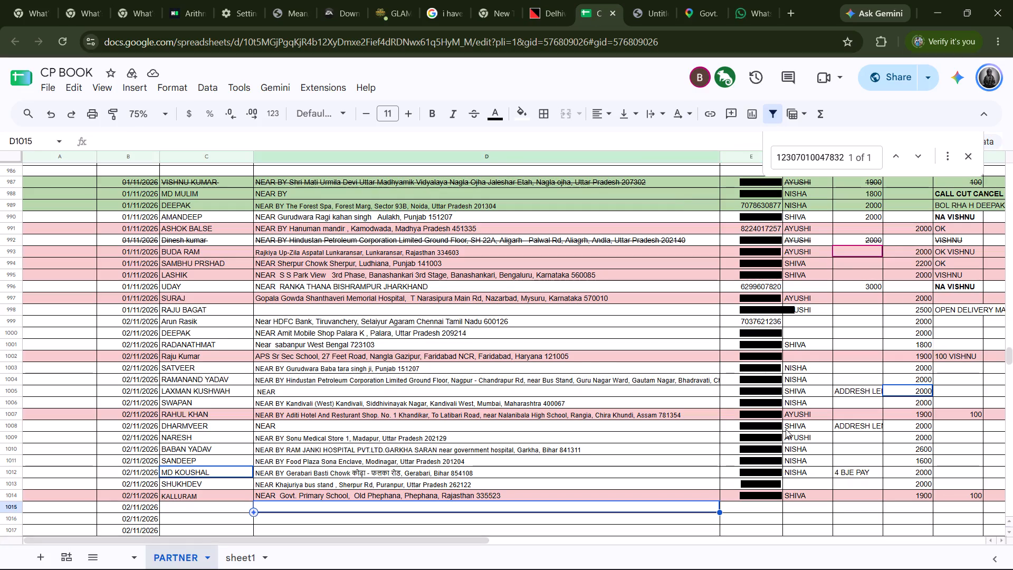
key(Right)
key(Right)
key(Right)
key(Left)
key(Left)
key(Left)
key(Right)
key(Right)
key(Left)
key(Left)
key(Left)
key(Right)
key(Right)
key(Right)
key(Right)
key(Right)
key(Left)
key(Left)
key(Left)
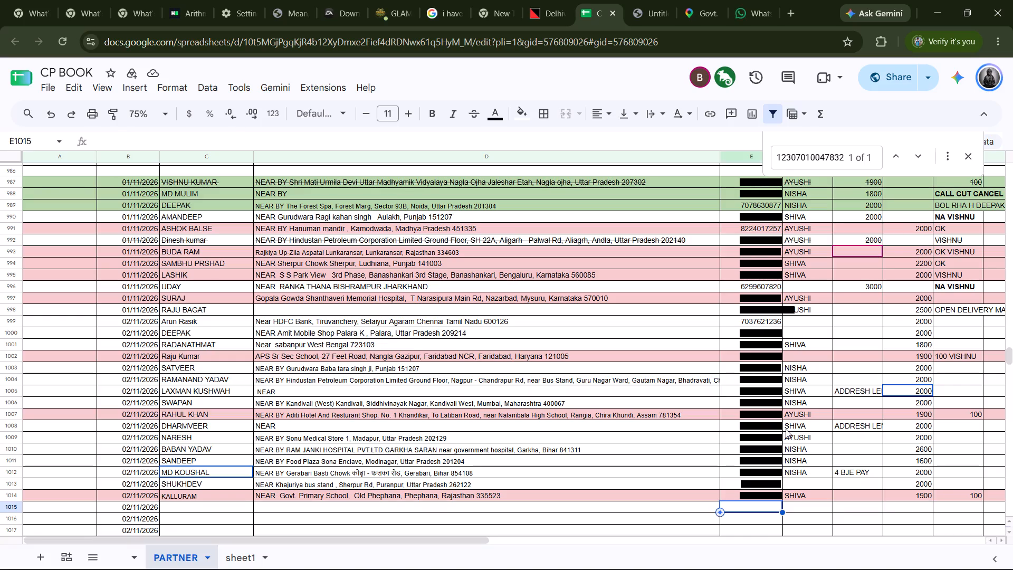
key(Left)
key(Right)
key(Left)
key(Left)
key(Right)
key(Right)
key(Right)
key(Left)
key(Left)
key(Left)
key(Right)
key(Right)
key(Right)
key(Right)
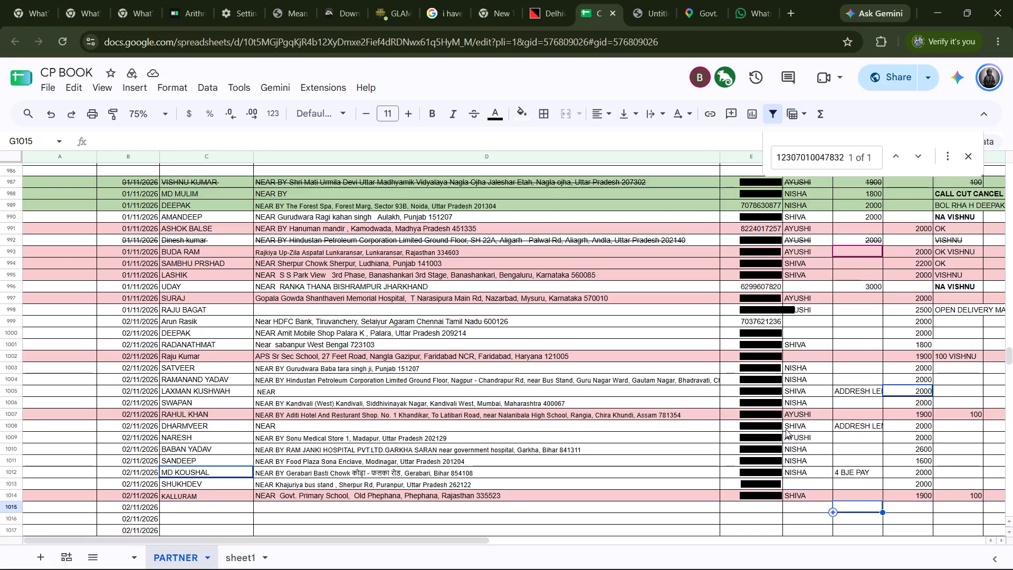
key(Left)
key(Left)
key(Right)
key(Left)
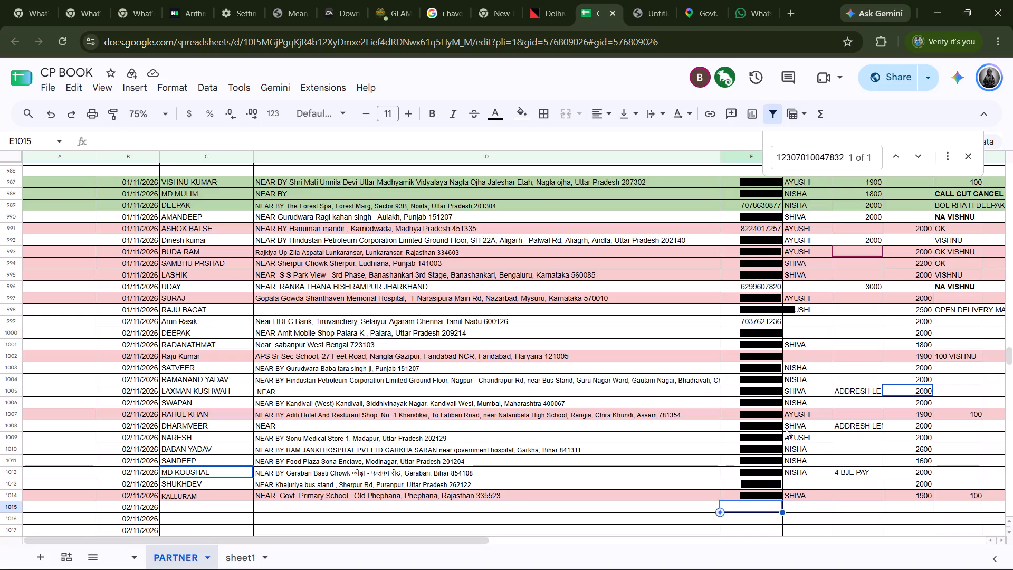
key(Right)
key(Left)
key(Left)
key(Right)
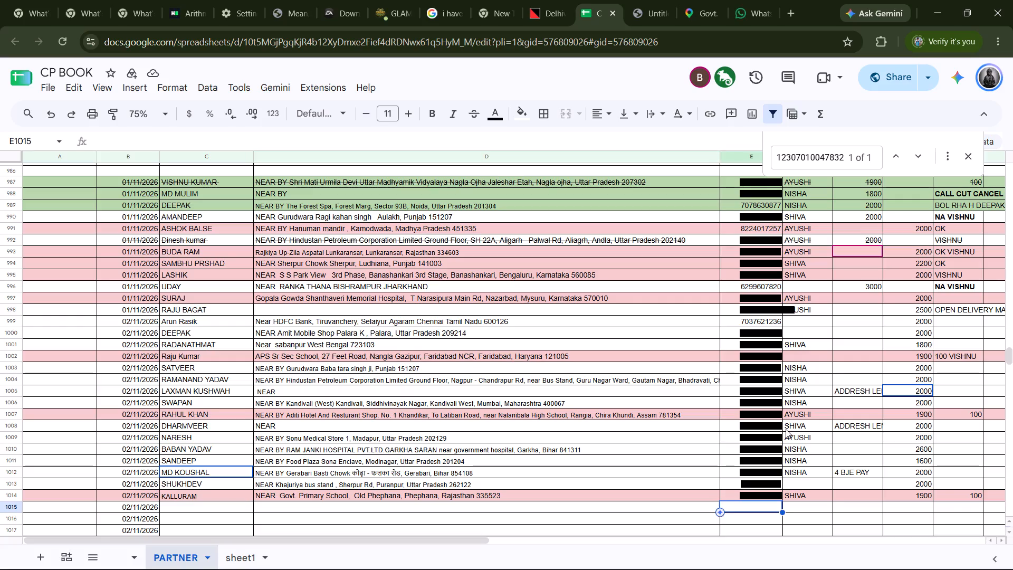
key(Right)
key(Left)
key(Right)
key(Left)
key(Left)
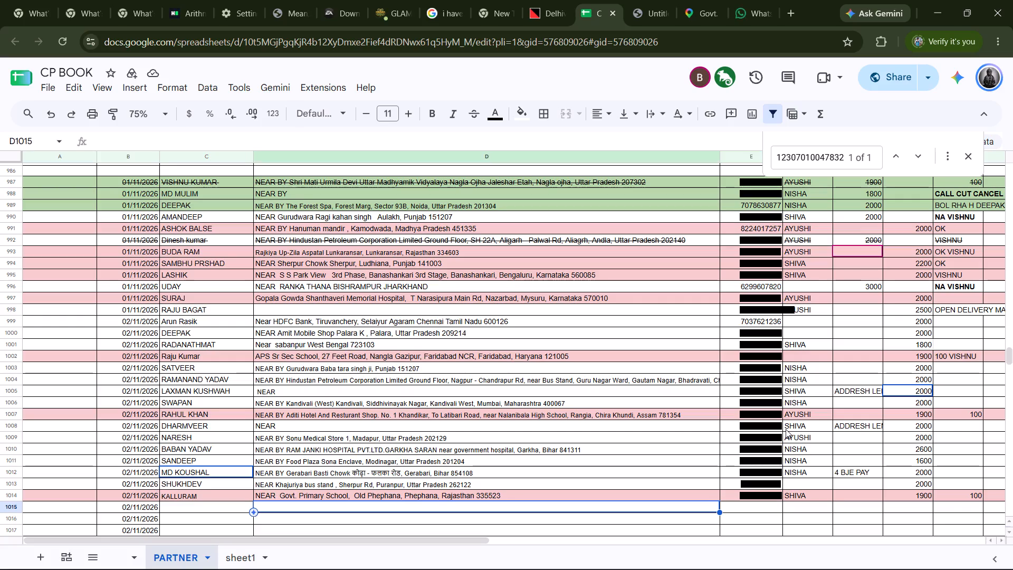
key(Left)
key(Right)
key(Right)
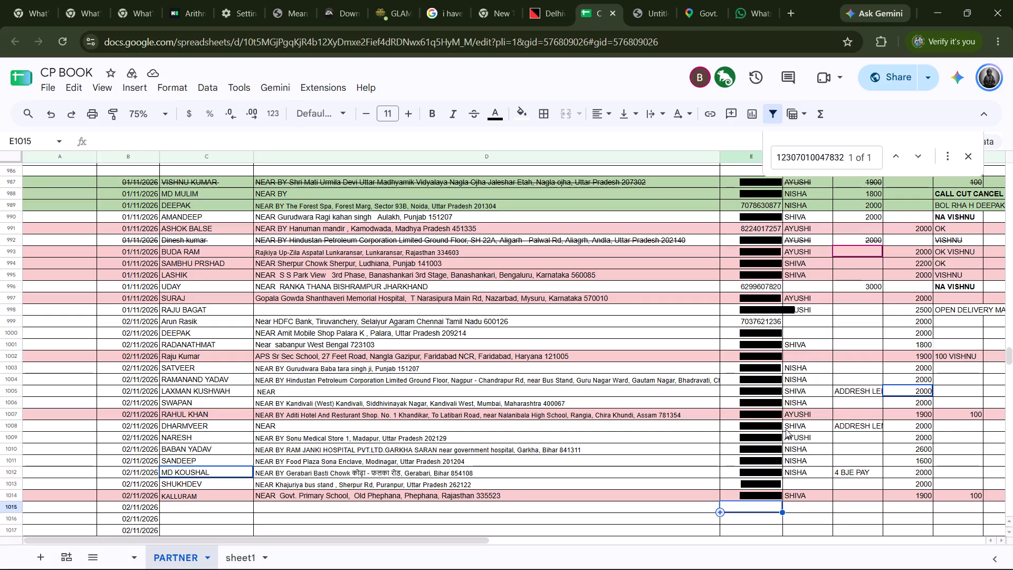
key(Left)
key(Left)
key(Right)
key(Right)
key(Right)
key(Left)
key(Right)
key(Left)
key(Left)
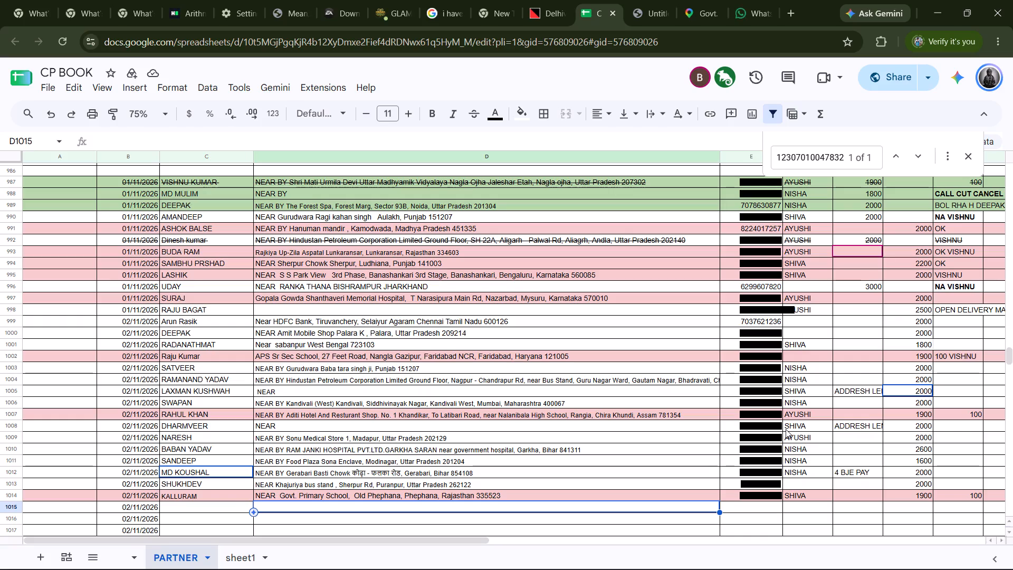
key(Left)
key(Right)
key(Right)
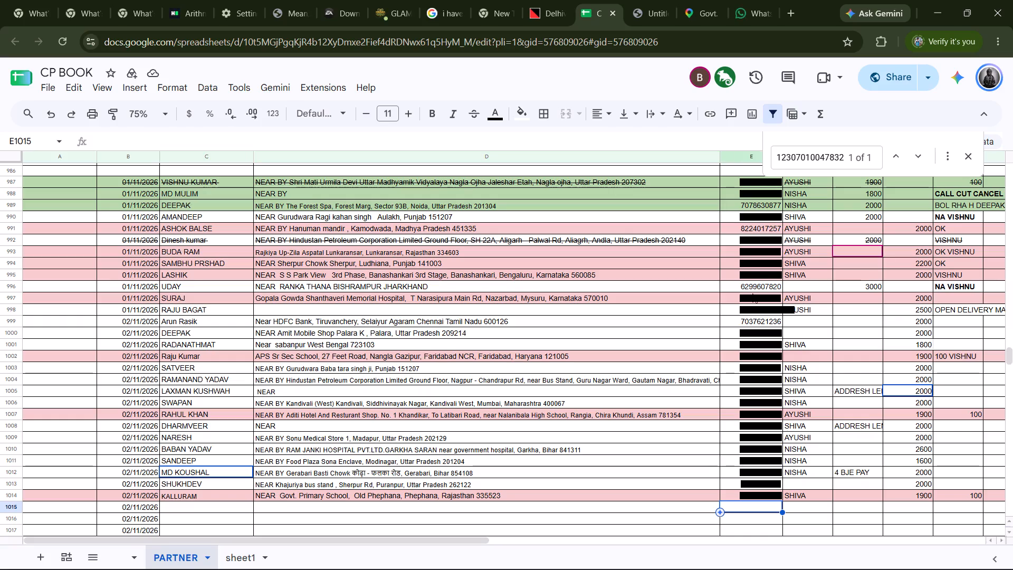
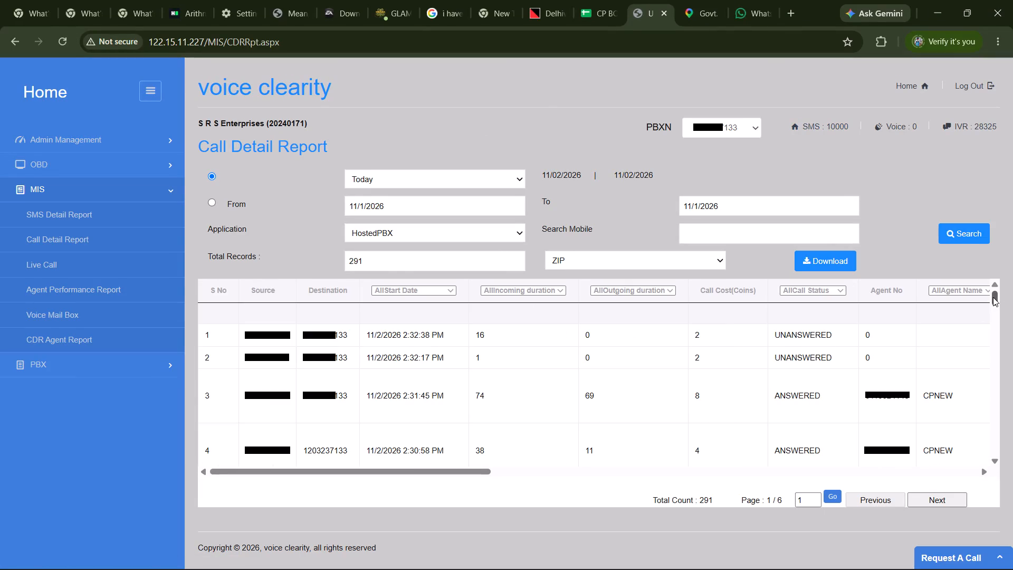
Examine today's Call Detail Report entries between 2:32:38 PM and 2:24:30 PM, including call status, agent and department, ending at the newest call.
key(Down)
key(Down)
key(Down)
key(Right)
key(Down)
key(Down)
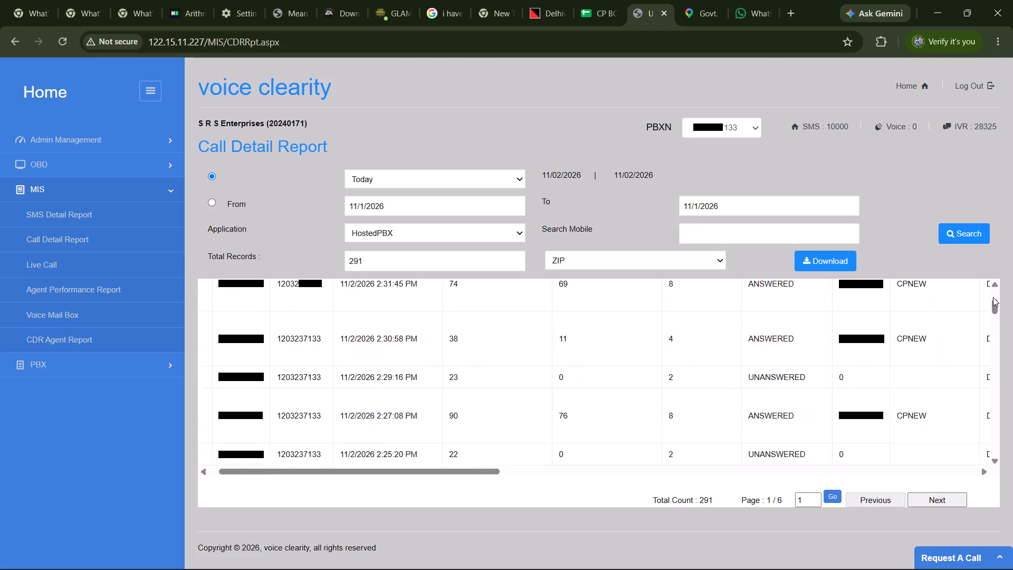
key(Down)
key(Right)
key(Right)
key(Right)
key(Right)
key(Down)
key(Down)
key(Down)
key(Up)
key(Up)
key(Up)
key(Up)
key(Up)
key(Up)
key(Up)
key(Up)
key(Up)
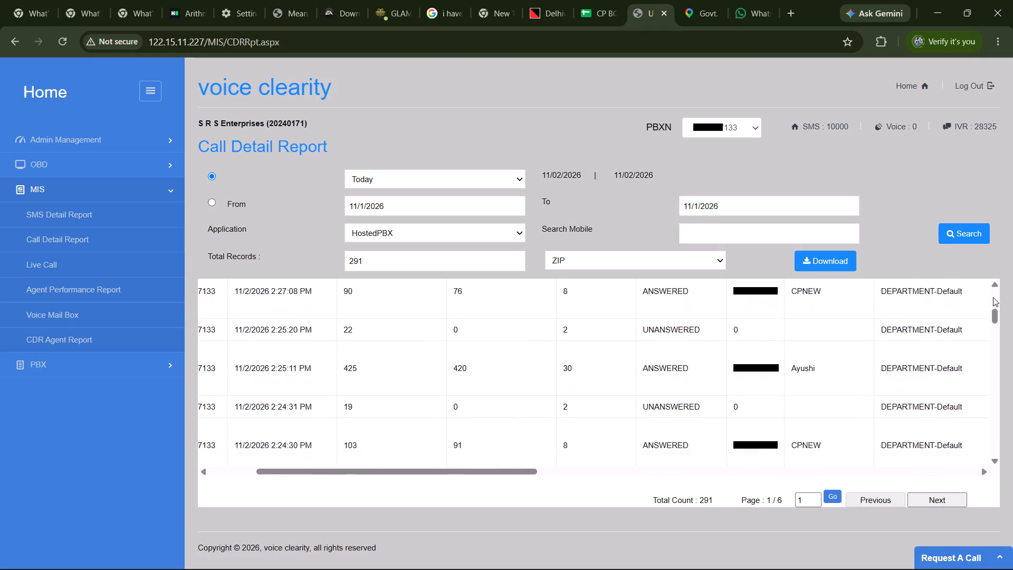
key(Down)
key(Down)
key(Down)
key(Down)
key(Down)
key(Down)
key(Down)
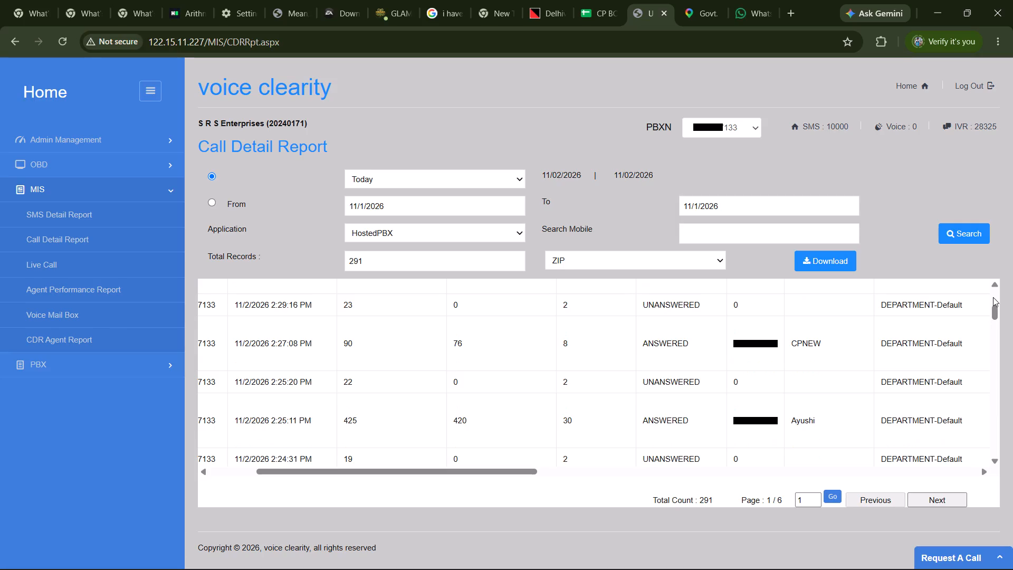
key(Up)
key(Up)
key(Up)
key(Up)
key(Up)
key(Up)
key(Up)
key(Up)
key(Up)
key(Up)
key(Up)
key(Up)
key(Up)
key(Up)
key(Up)
key(Up)
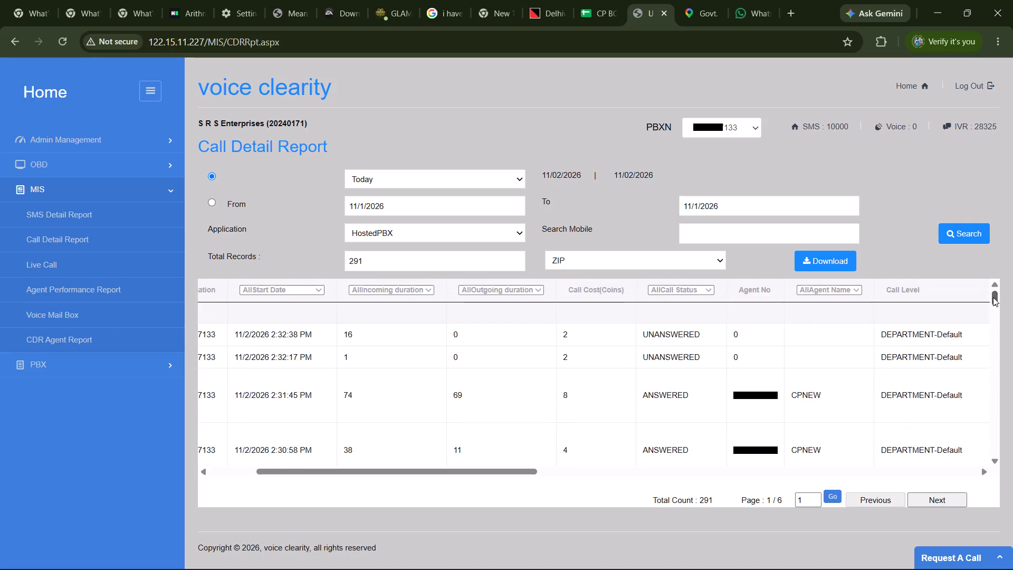
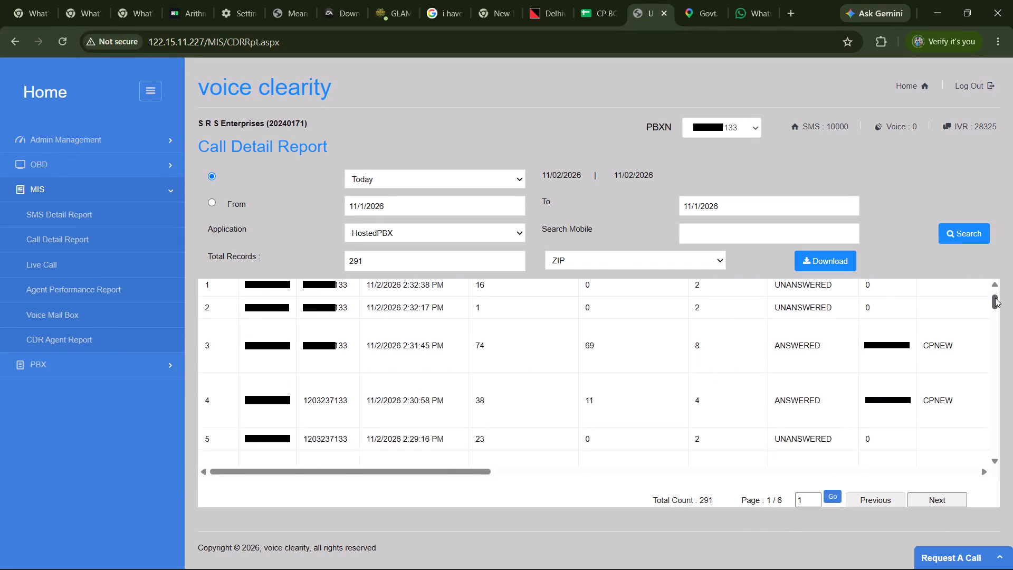
Examine today's Call Detail Report entries from the most recent calls down to the 2:25:11 PM call.
key(Down)
key(Down)
key(Down)
key(Down)
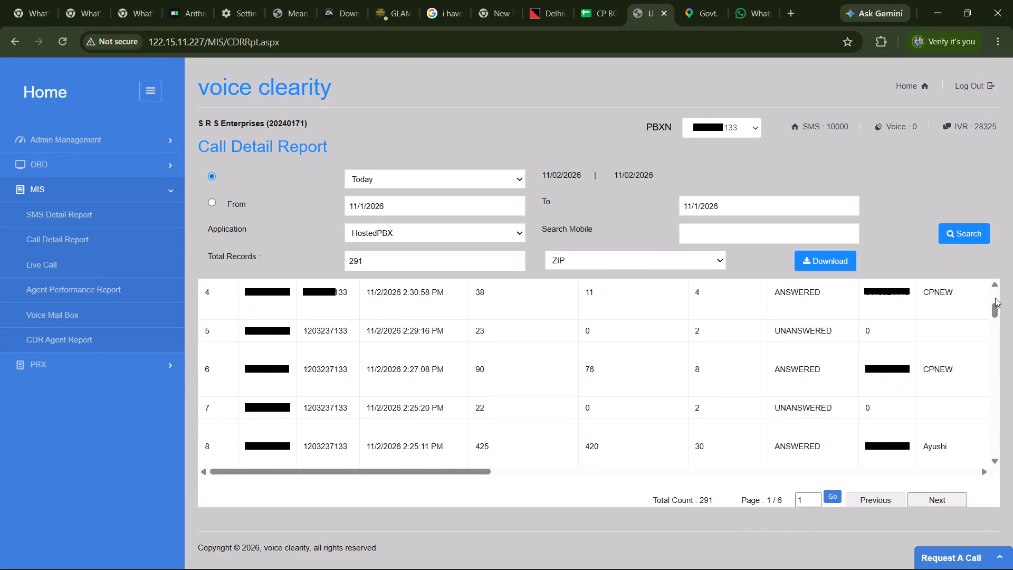
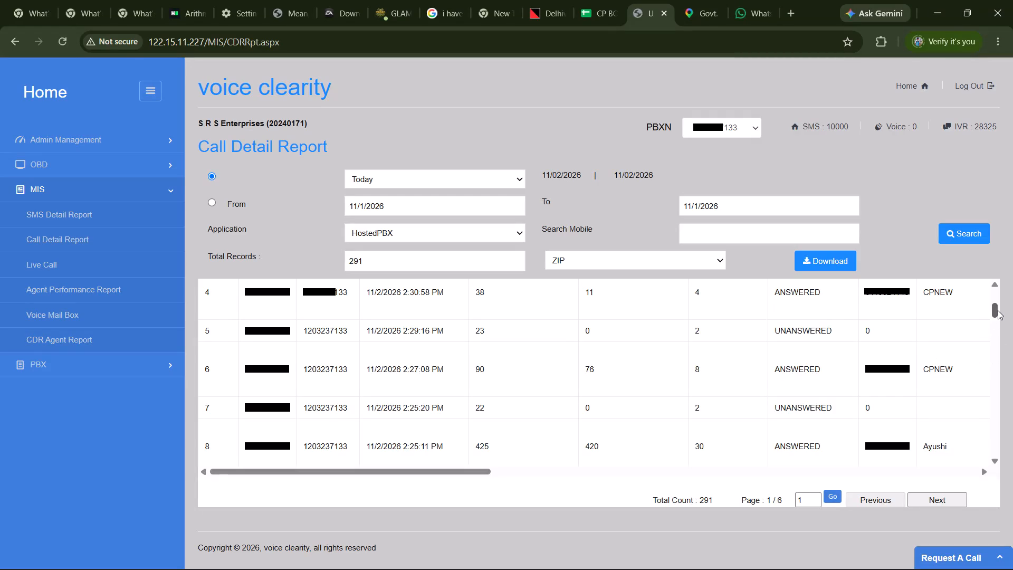
Examine today's Call Detail Report entries from the 2:30:58 PM call in row 4 down to the 2:22:22 PM call in row 14.
click(998, 310)
click(992, 308)
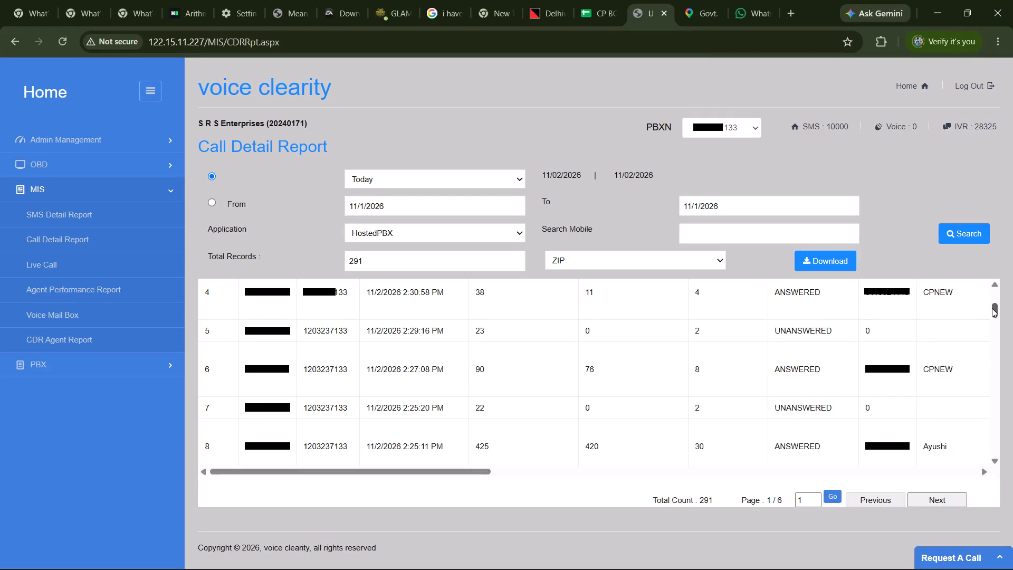
key(Down)
key(Down)
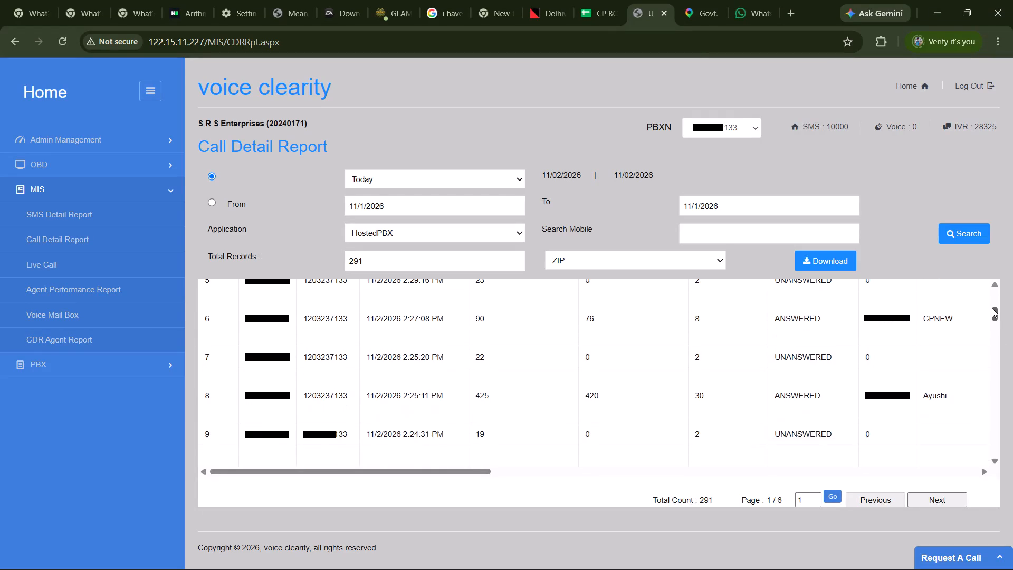
key(Down)
key(Down)
key(Down)
key(Down)
key(Down)
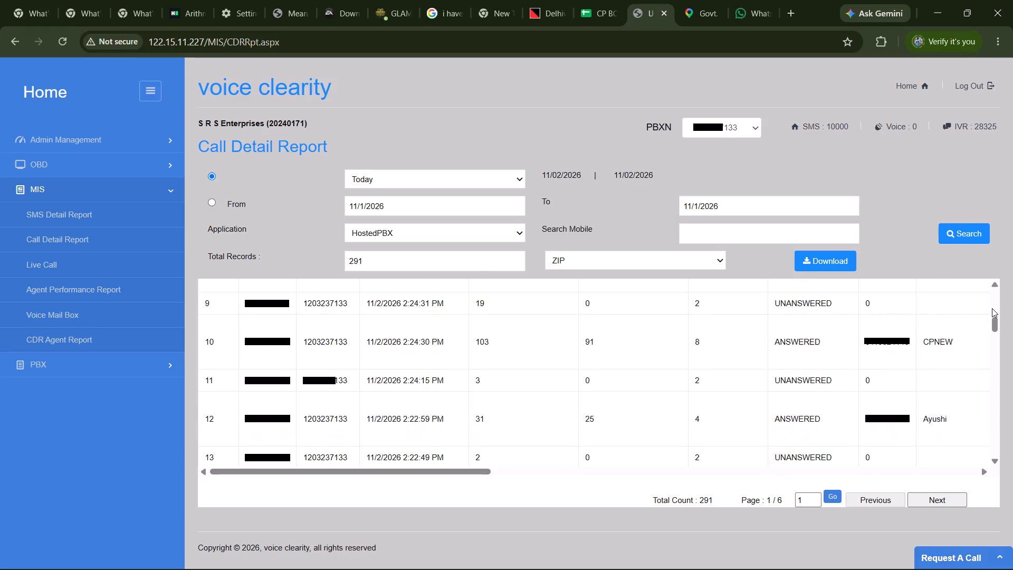
key(Down)
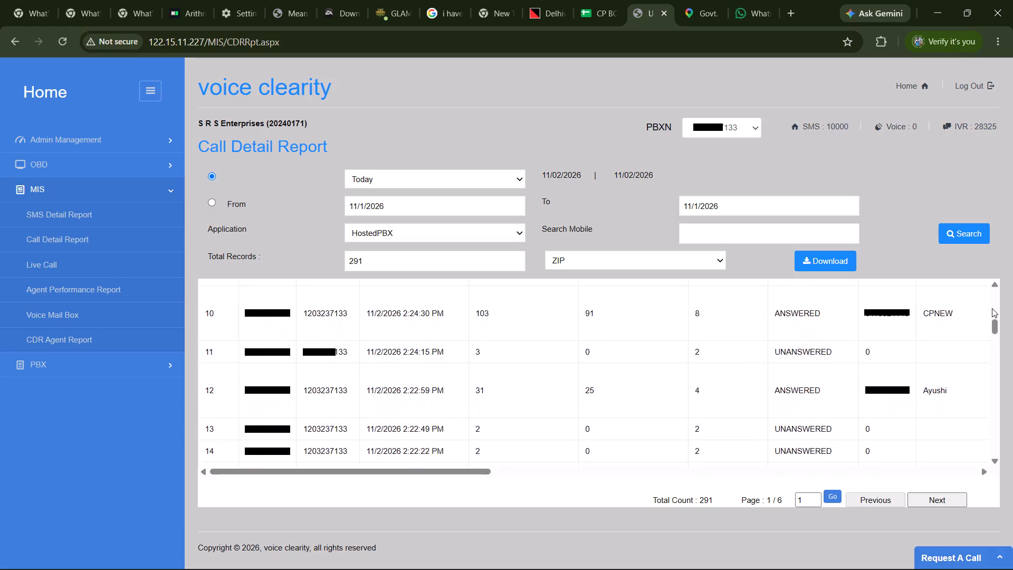
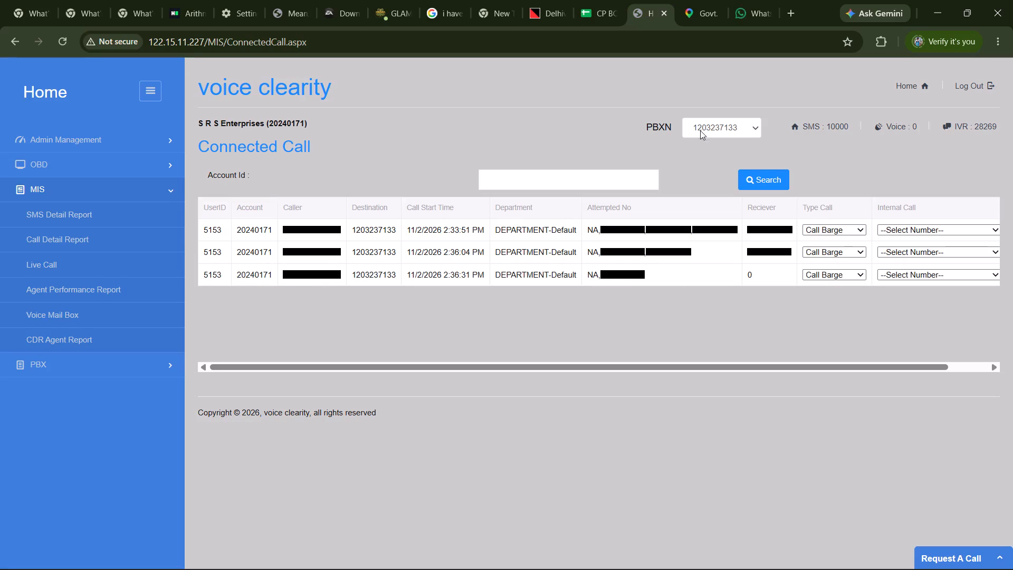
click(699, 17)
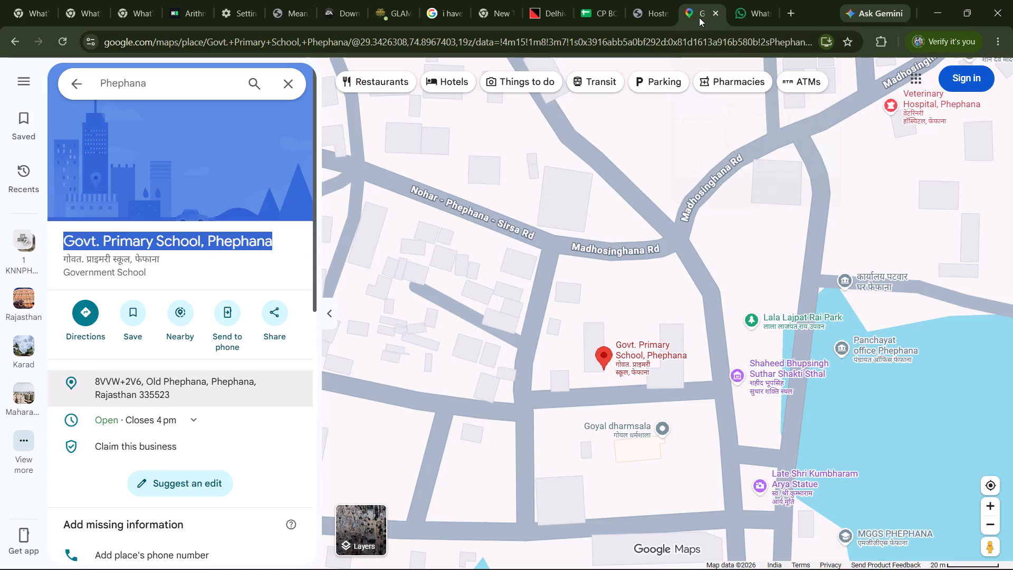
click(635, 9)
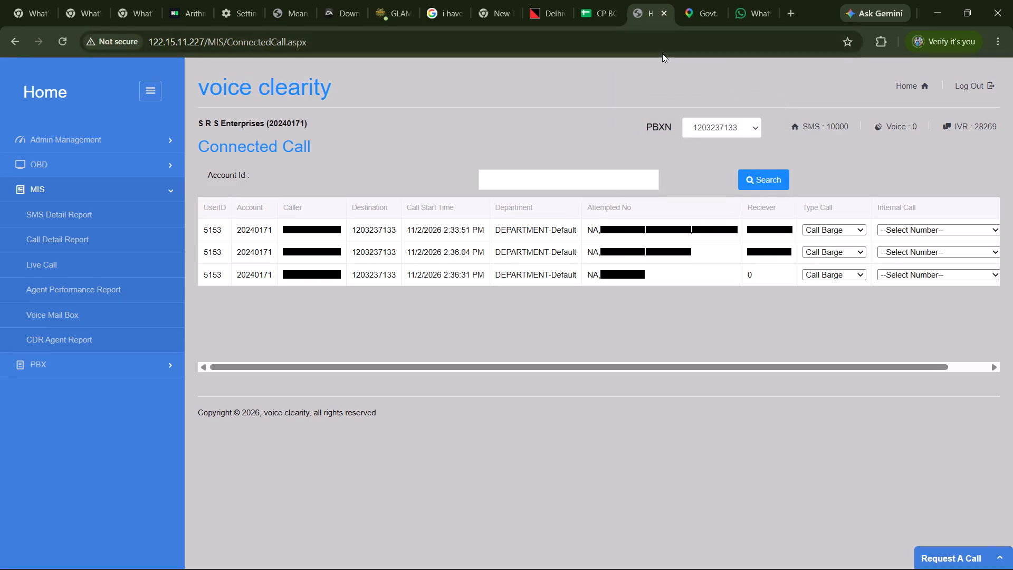
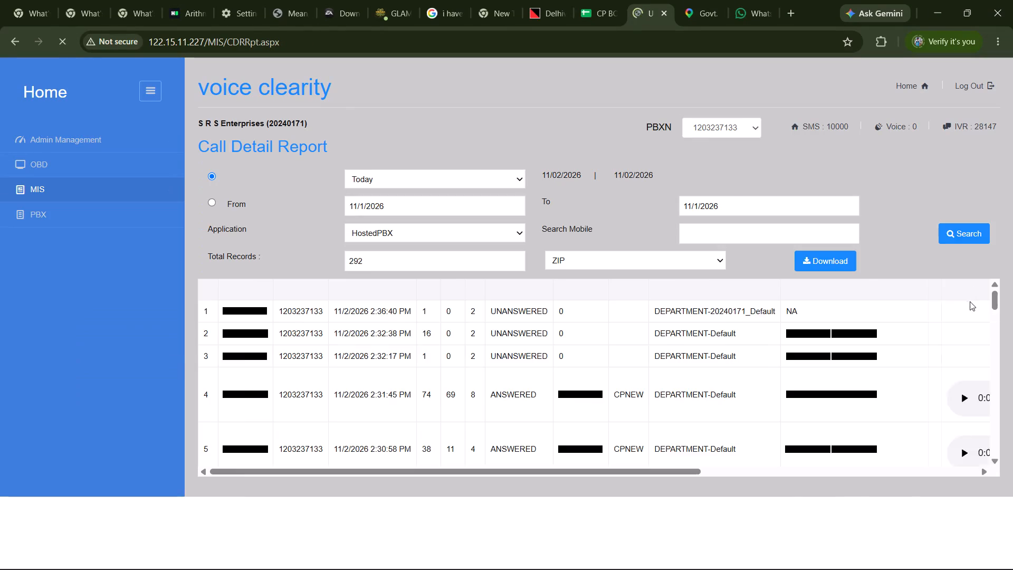
Rerun the Call Detail Report search for today's HostedPBX calls to refresh the call list.
double_click(967, 240)
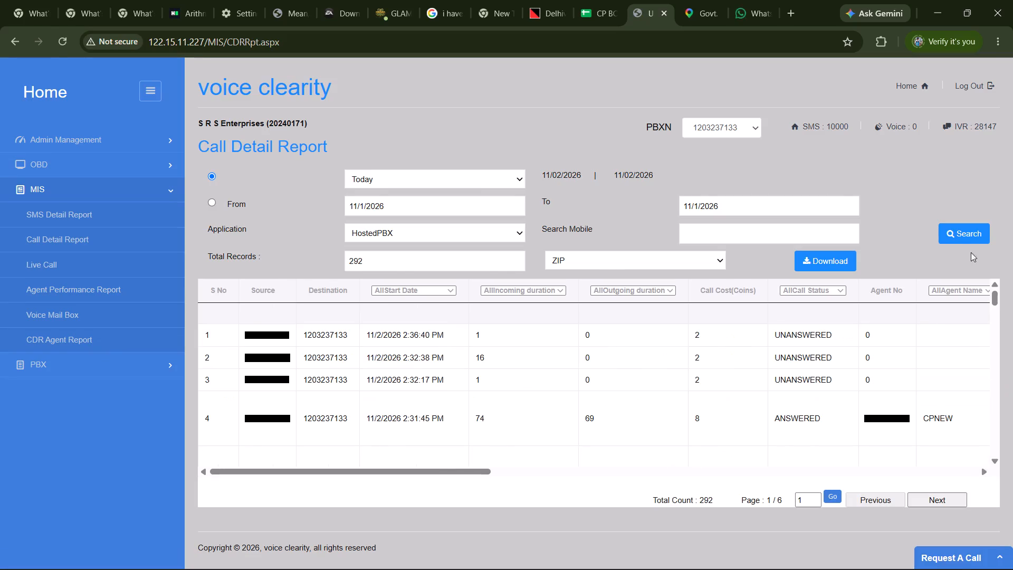
triple_click(995, 298)
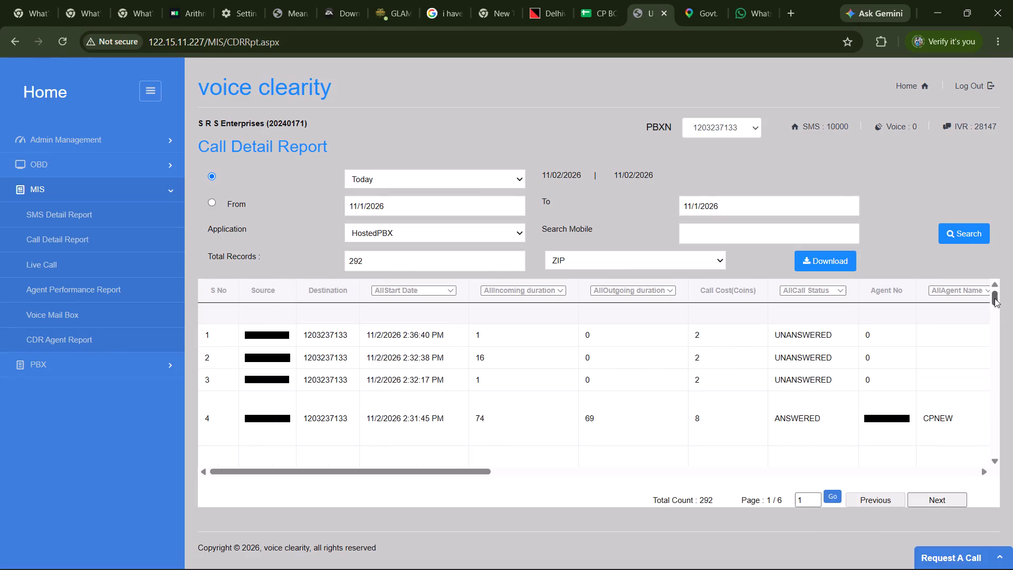
double_click(995, 298)
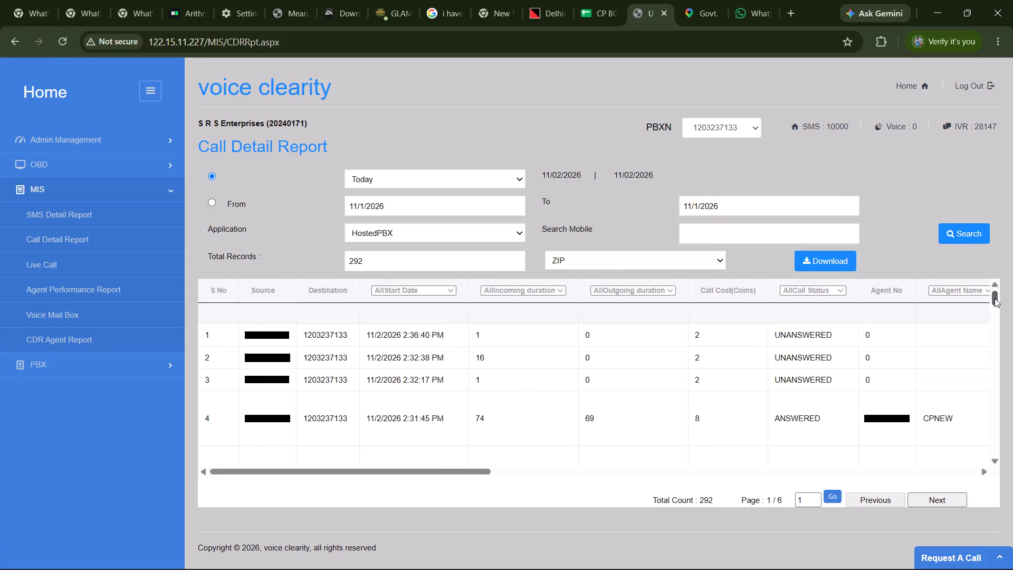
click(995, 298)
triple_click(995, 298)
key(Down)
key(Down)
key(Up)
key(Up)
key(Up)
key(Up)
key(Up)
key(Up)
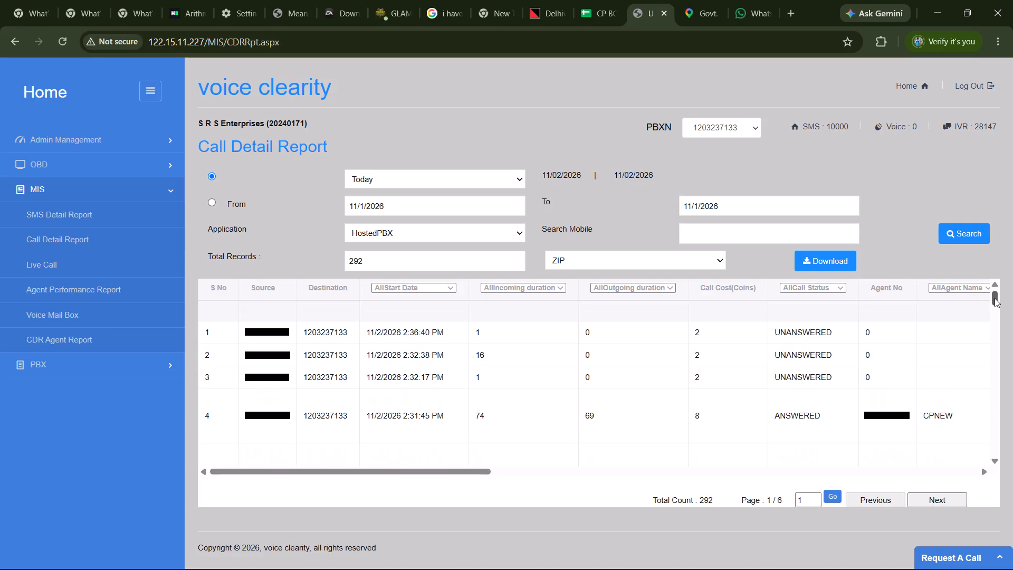
Rerun today's HostedPBX search in the Call Detail Report to refresh the call list.
click(982, 183)
double_click(961, 230)
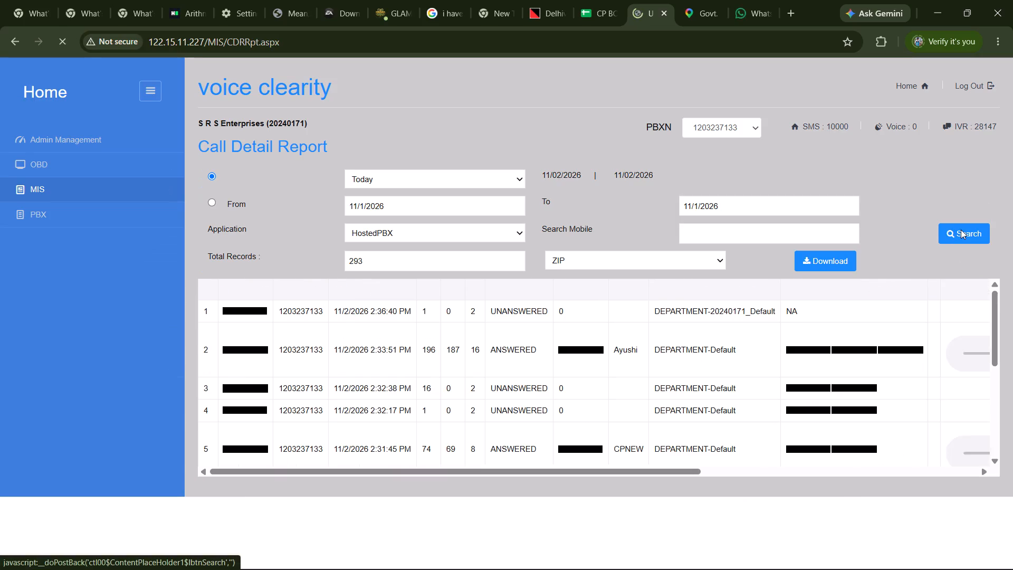
Rerun today's HostedPBX search in the Call Detail Report and check the newest calls at the top of the list.
click(996, 301)
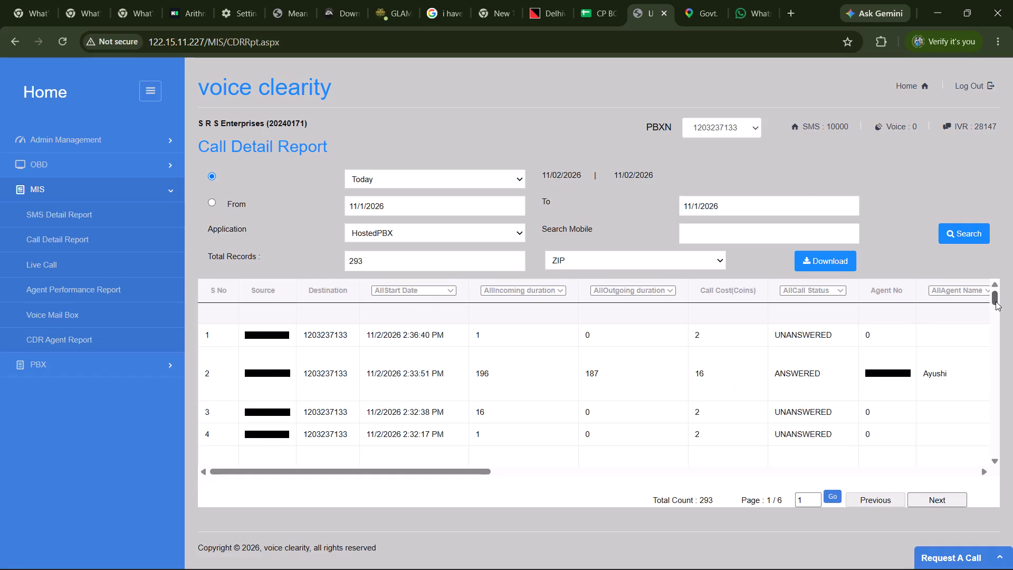
triple_click(967, 231)
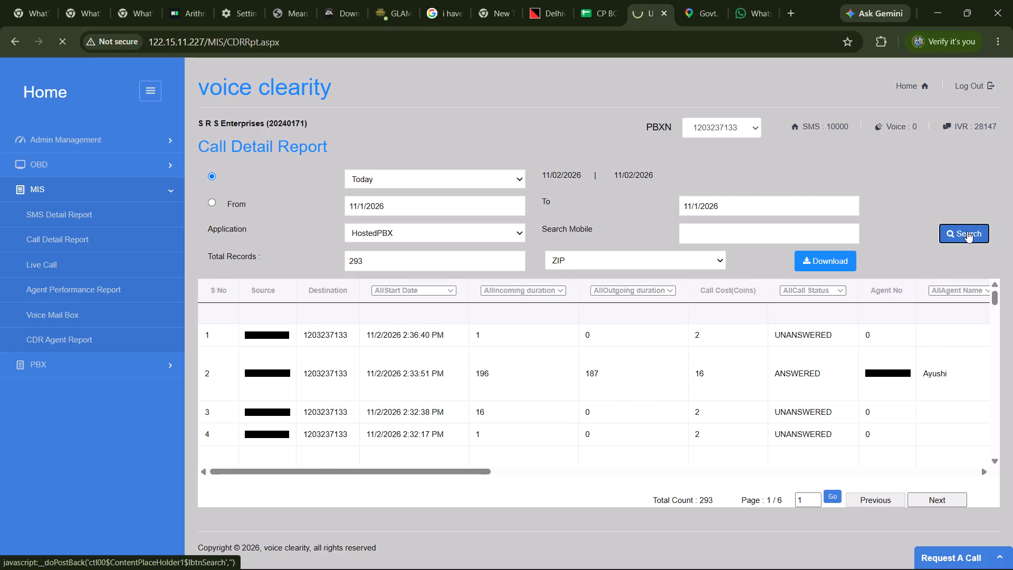
click(995, 296)
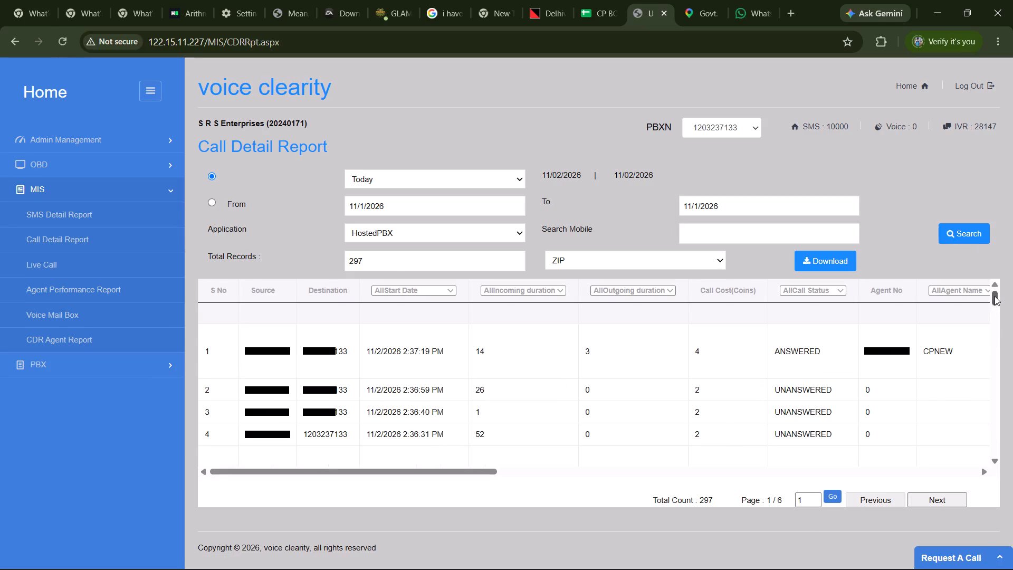
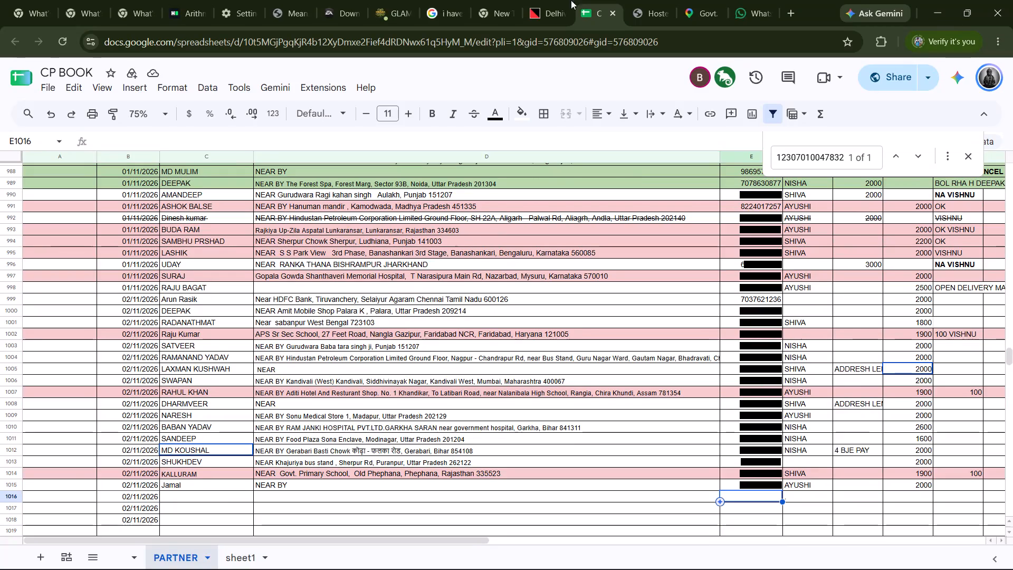
Switch to the voice clearity portal and search today's HostedPBX calls in the Call Detail Report to review the latest callers.
click(652, 17)
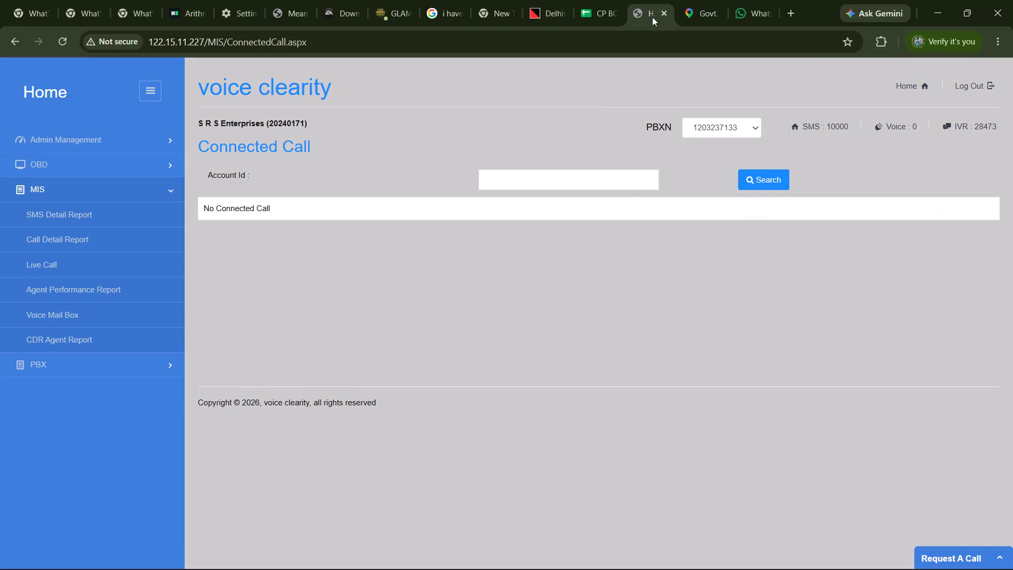
click(157, 245)
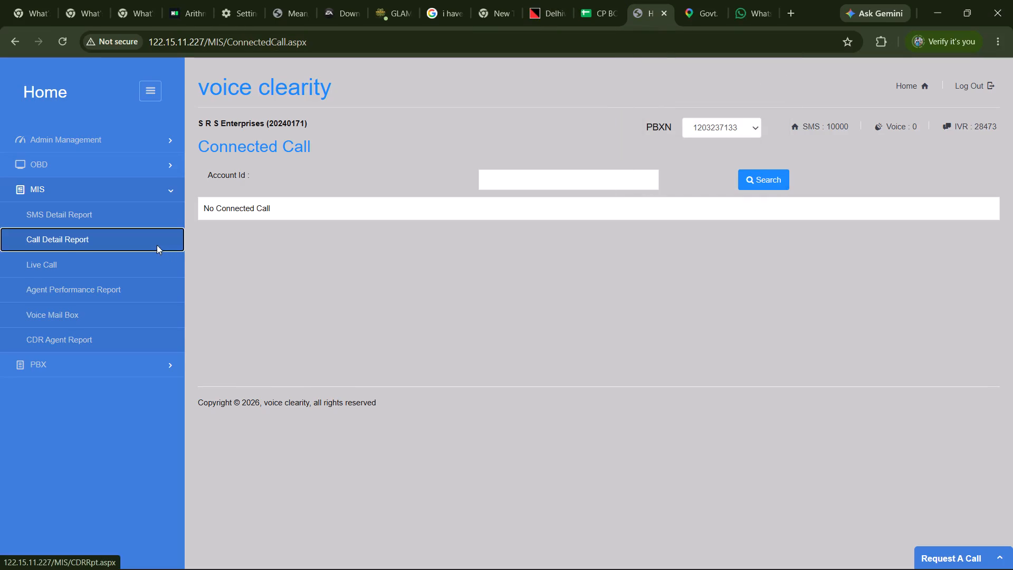
click(954, 235)
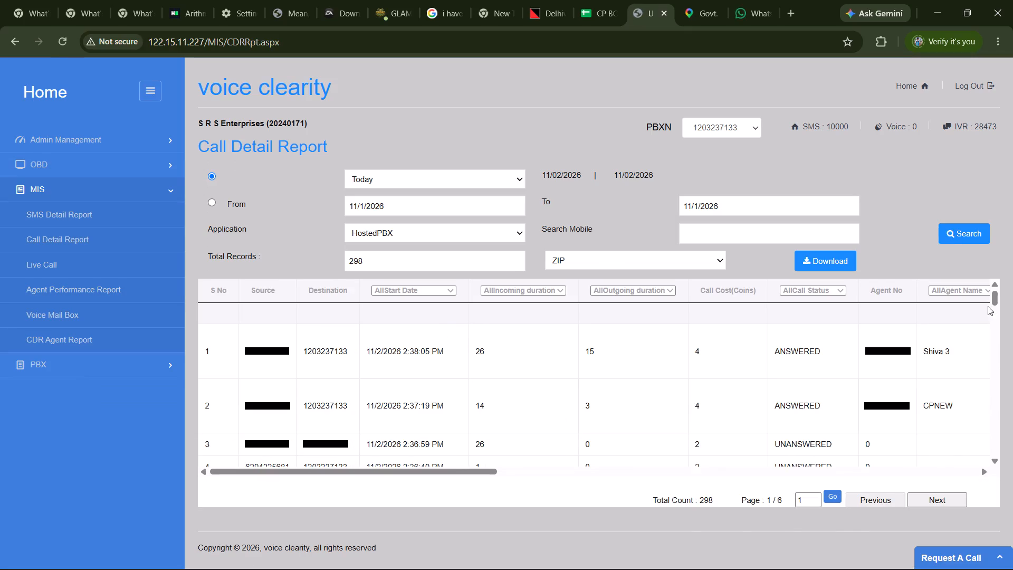
click(998, 298)
key(Down)
key(Down)
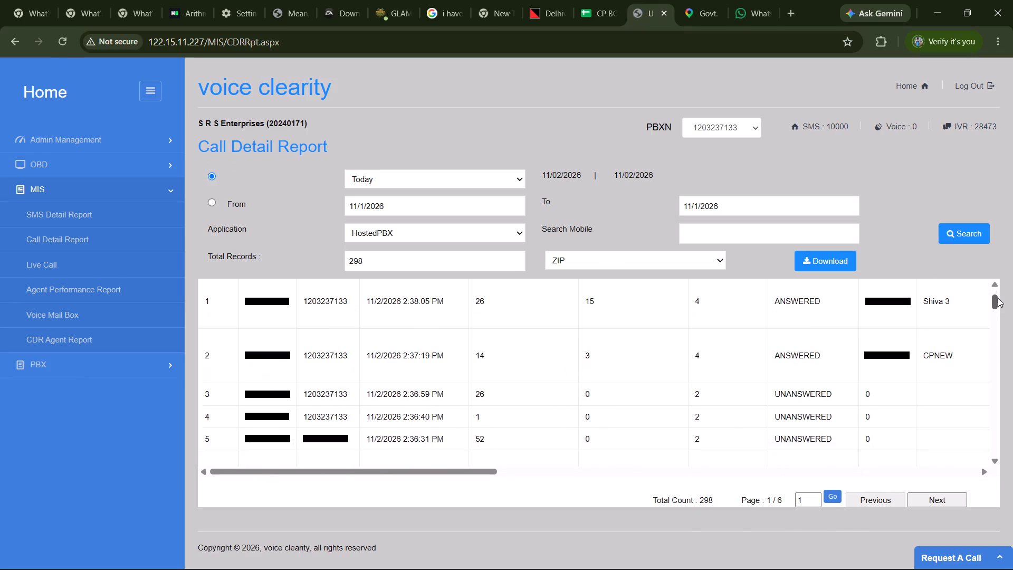
key(Down)
key(Down)
key(Down)
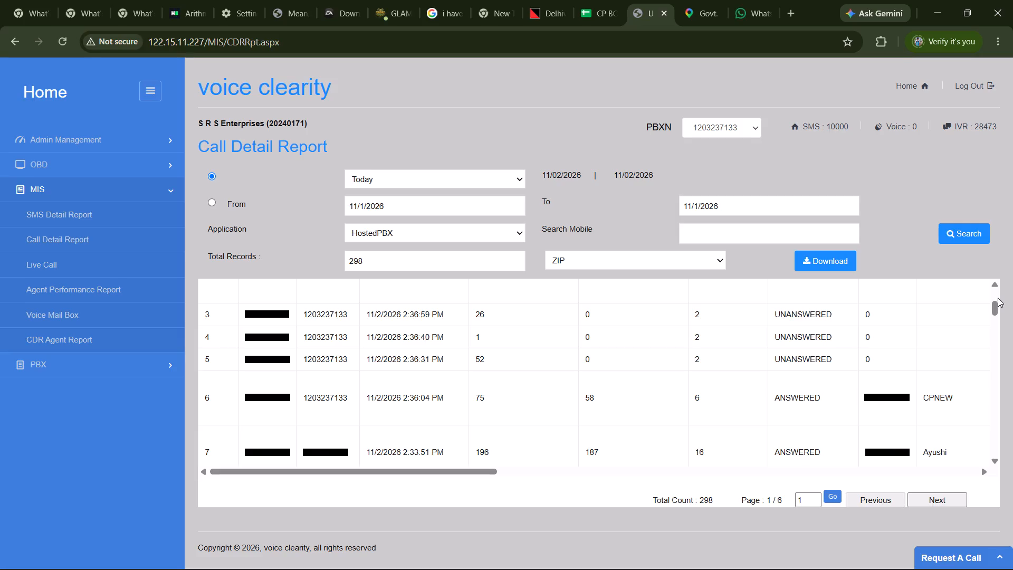
key(Down)
key(Down)
key(Down)
key(Down)
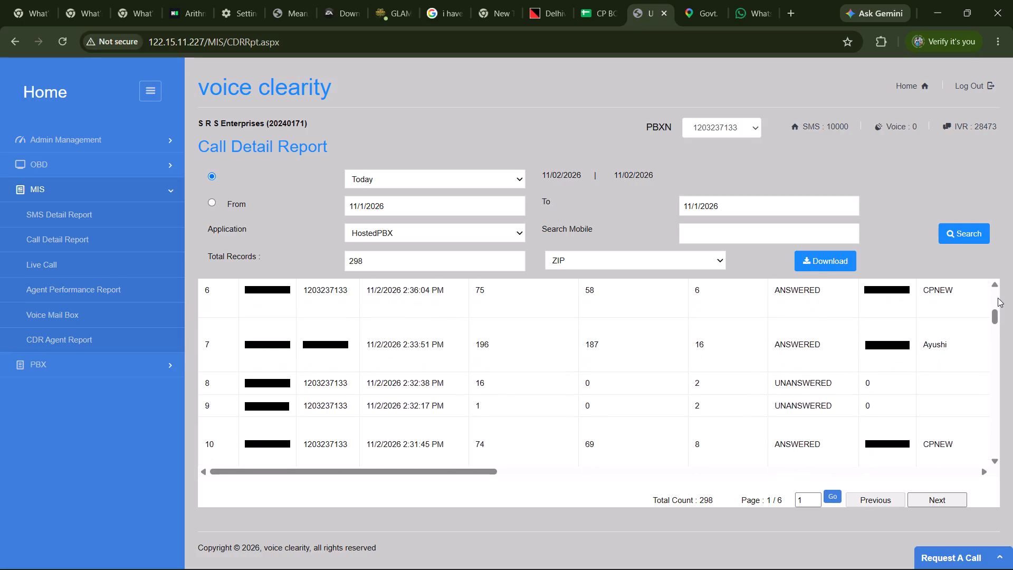
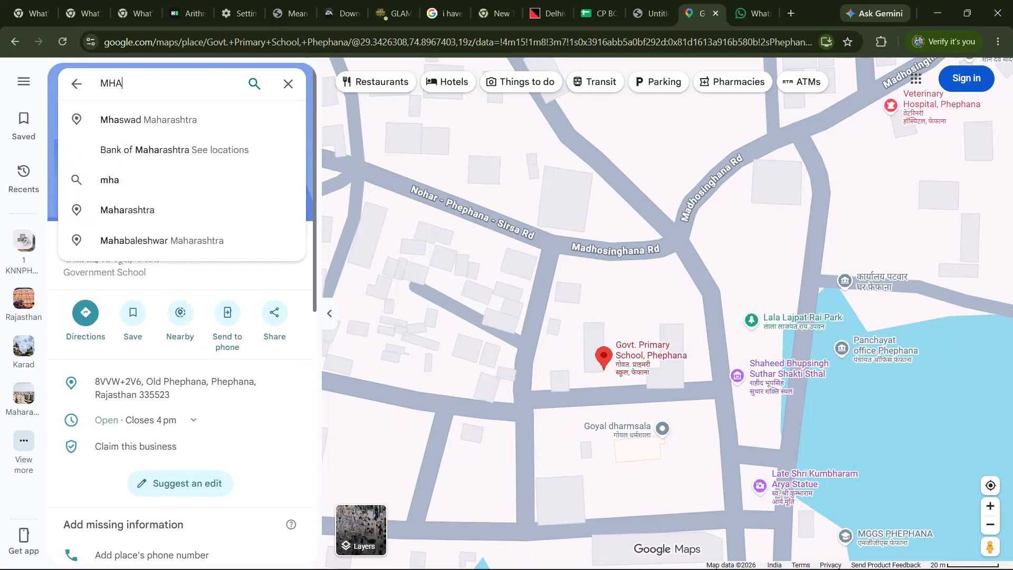
Search Google Maps for Maharashtra.
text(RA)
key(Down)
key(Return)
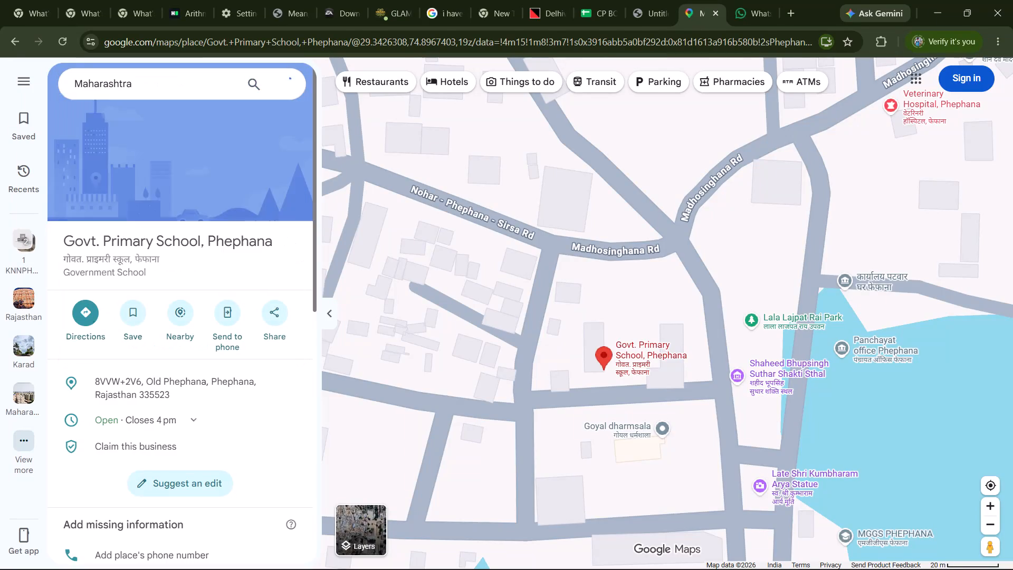
Extend the Maharashtra map search with the place name ADARASG to find matching Adarsh locations.
click(149, 80)
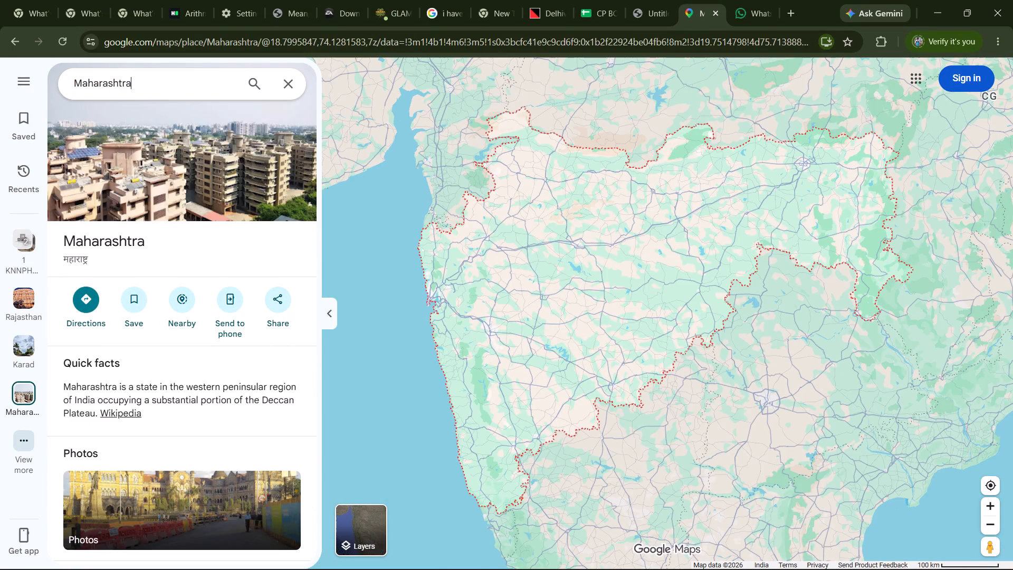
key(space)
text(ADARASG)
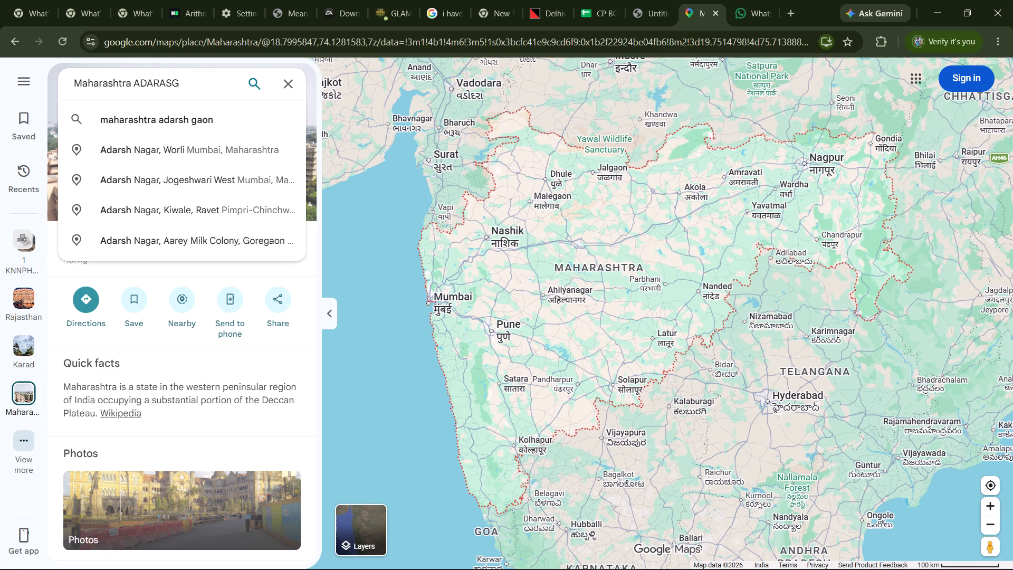
Locate the suggested Adarsh Nagar, Worli, in Mumbai and examine the surrounding streets and landmarks toward VB Worlikar Marg.
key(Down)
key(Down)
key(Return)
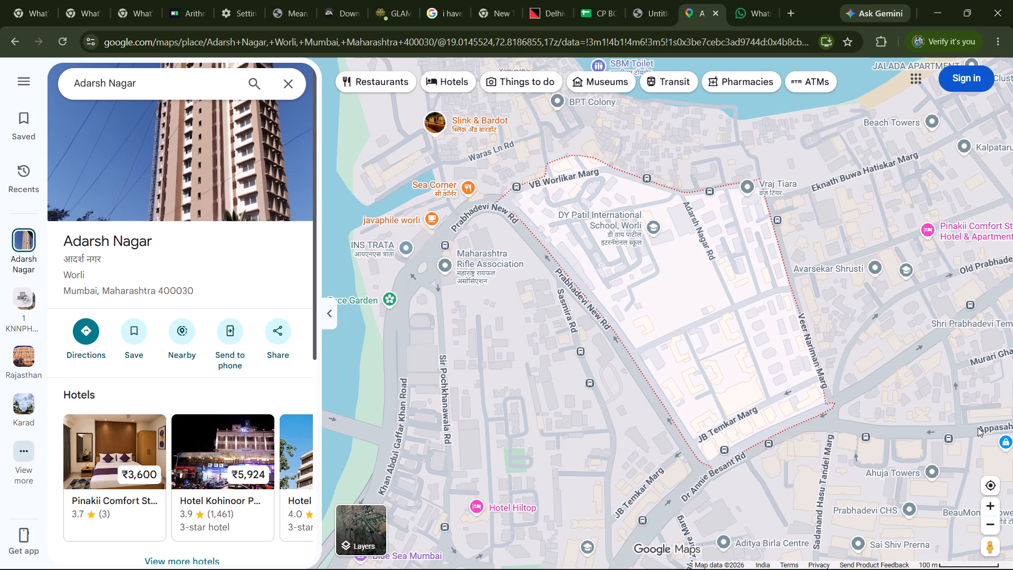
click(989, 503)
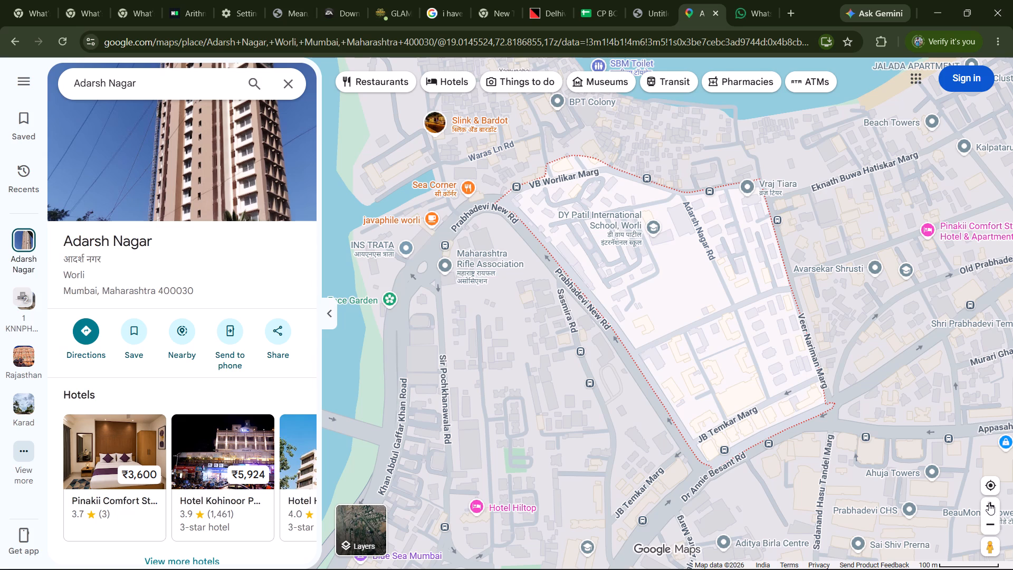
click(989, 503)
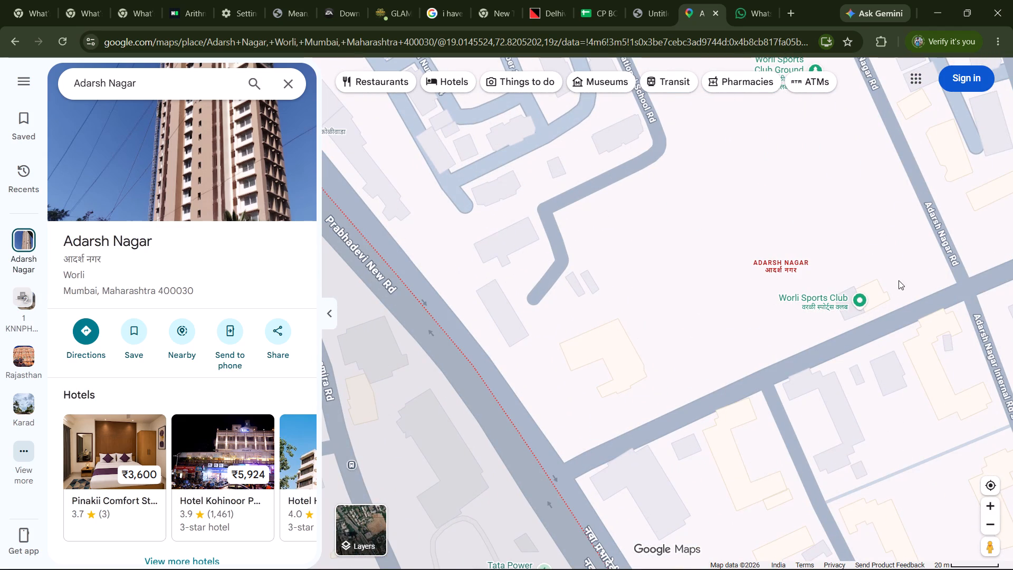
drag(875, 236, 840, 427)
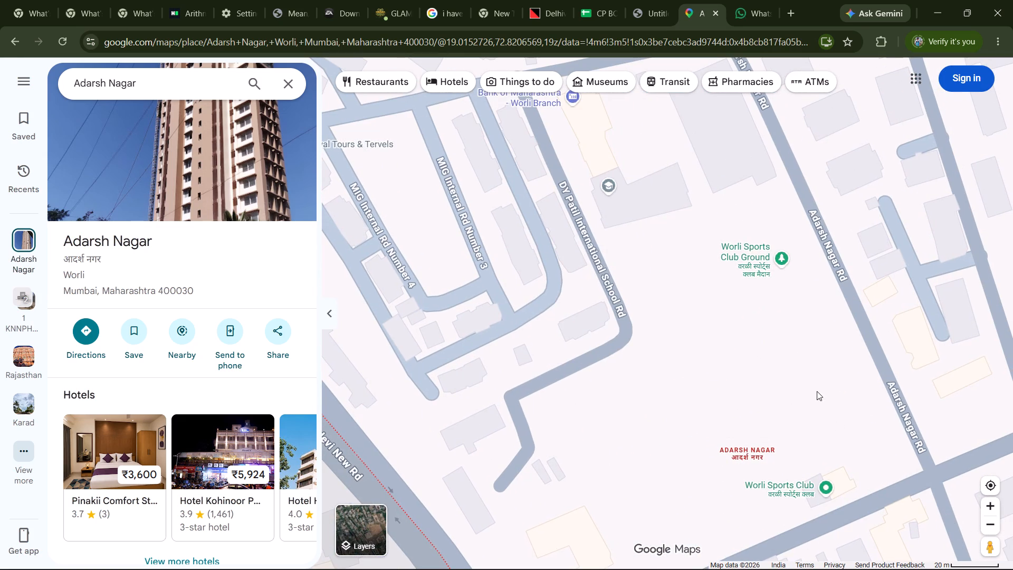
drag(807, 316, 798, 403)
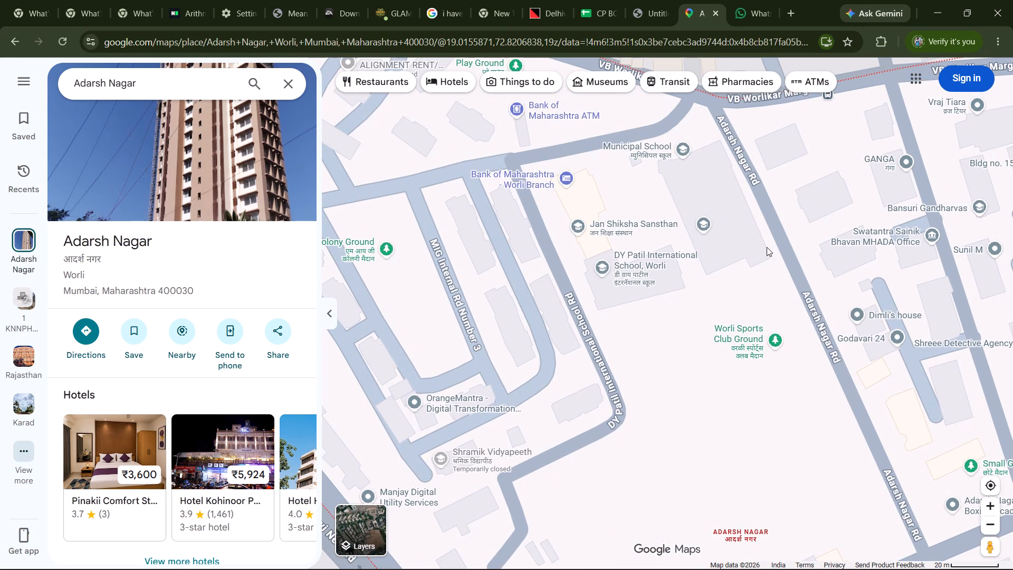
drag(767, 247, 764, 329)
drag(788, 244, 787, 341)
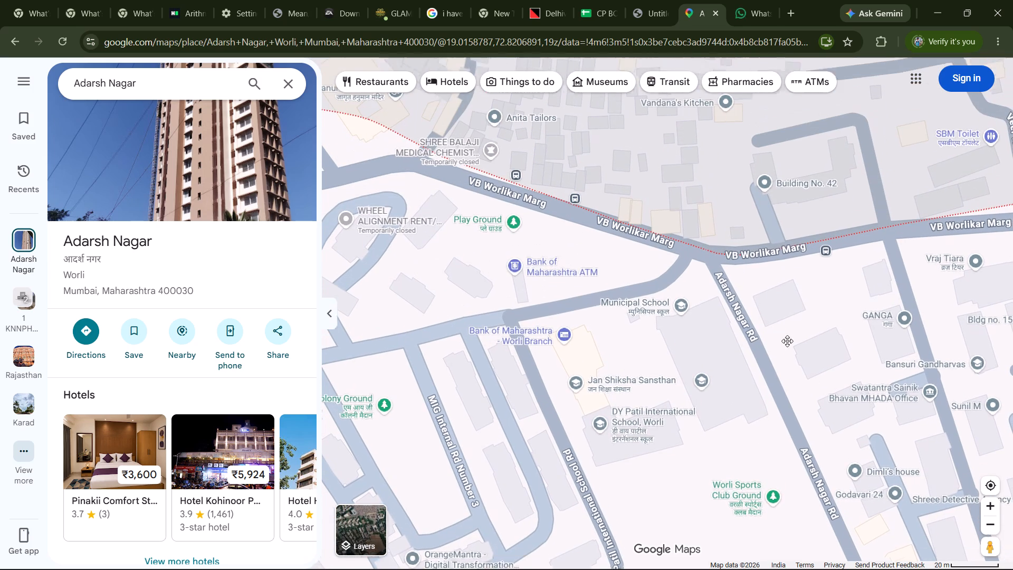
drag(787, 341, 787, 344)
drag(709, 228, 802, 240)
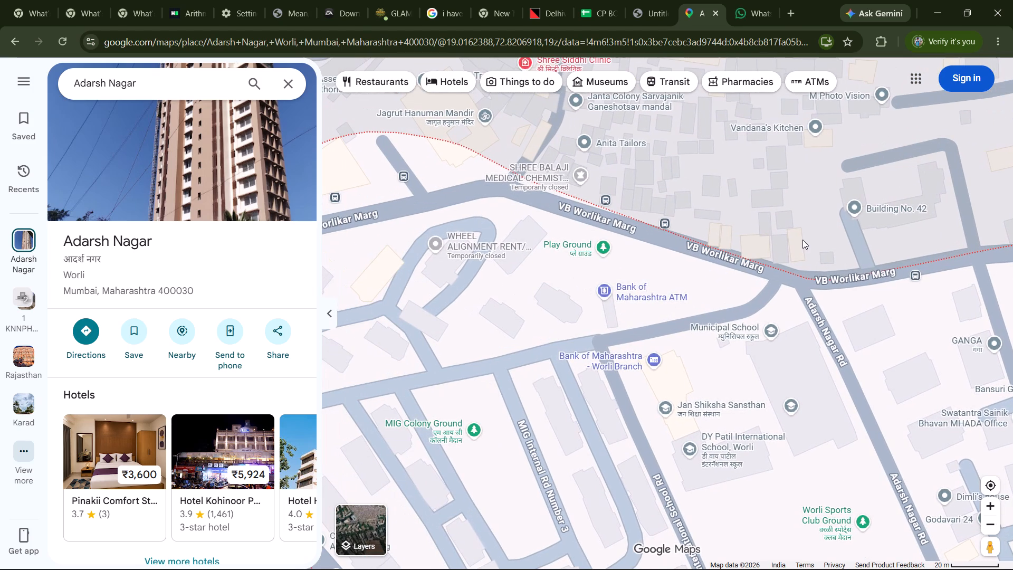
drag(706, 177, 865, 225)
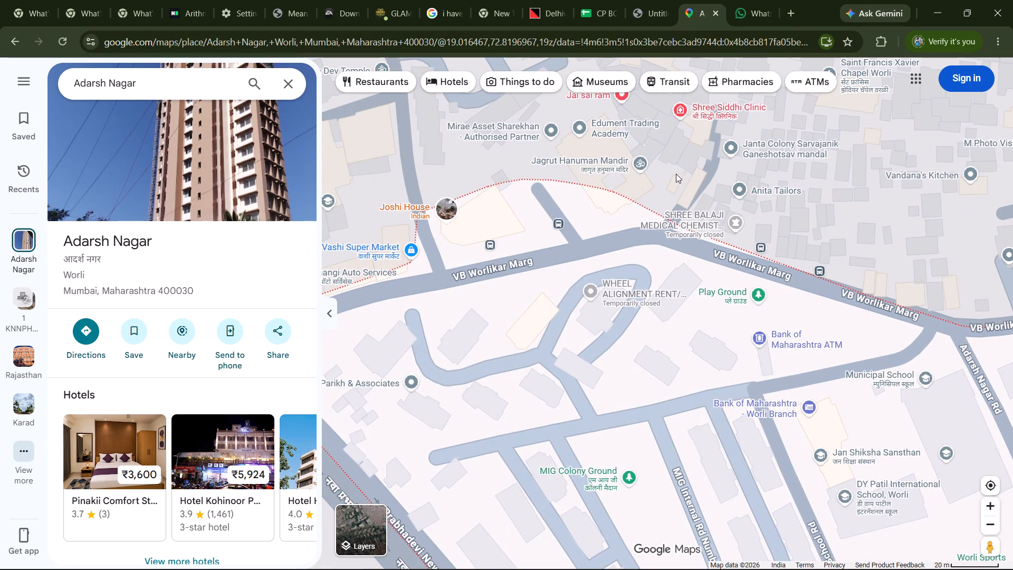
drag(676, 174, 798, 273)
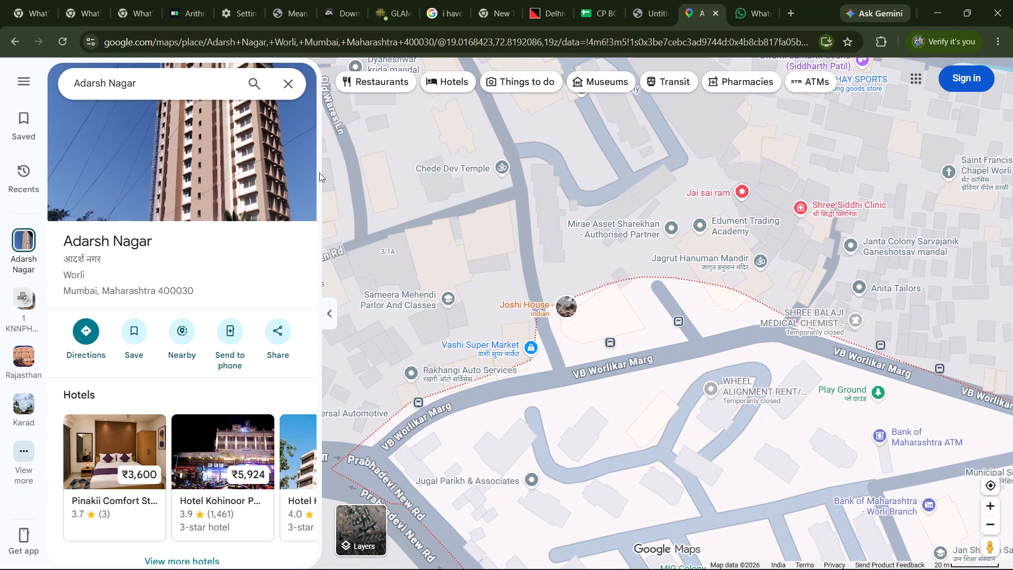
Search the map for Hotel Natraj in Adarsh Nagar, Wadgaon Sheri, inspect its surroundings up close, and view its storefront photo.
click(191, 85)
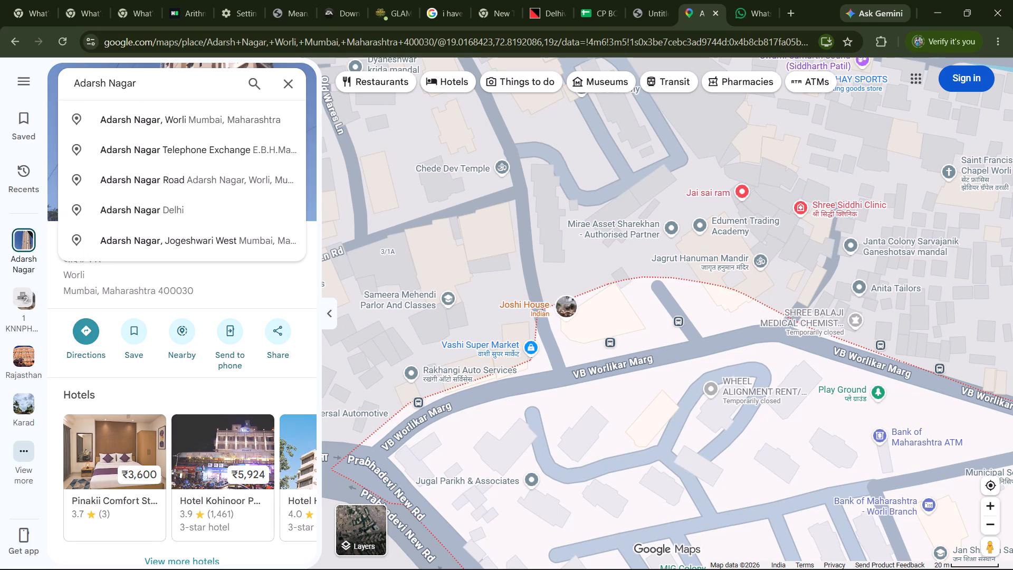
key(space)
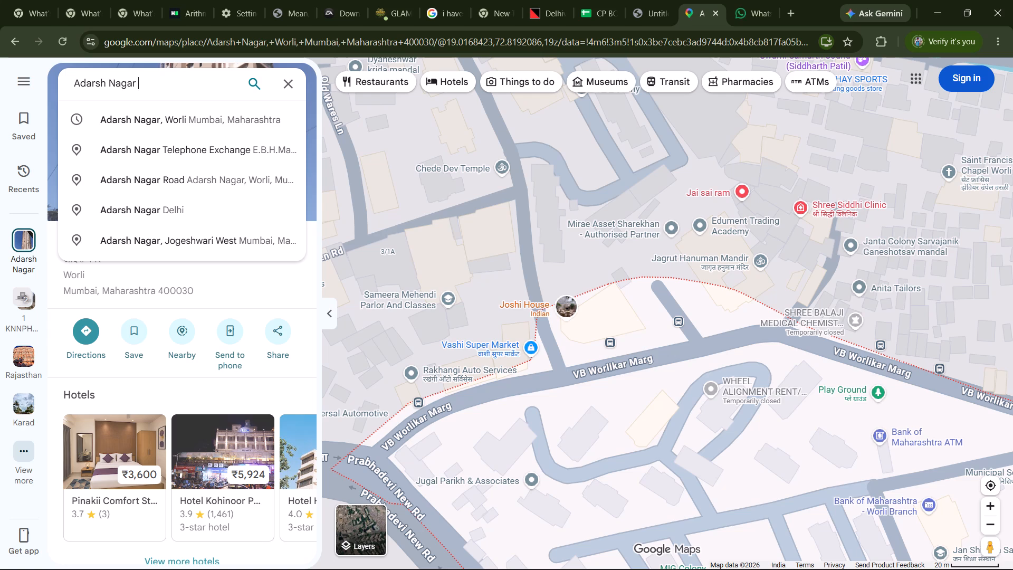
text(HOTEL)
key(space)
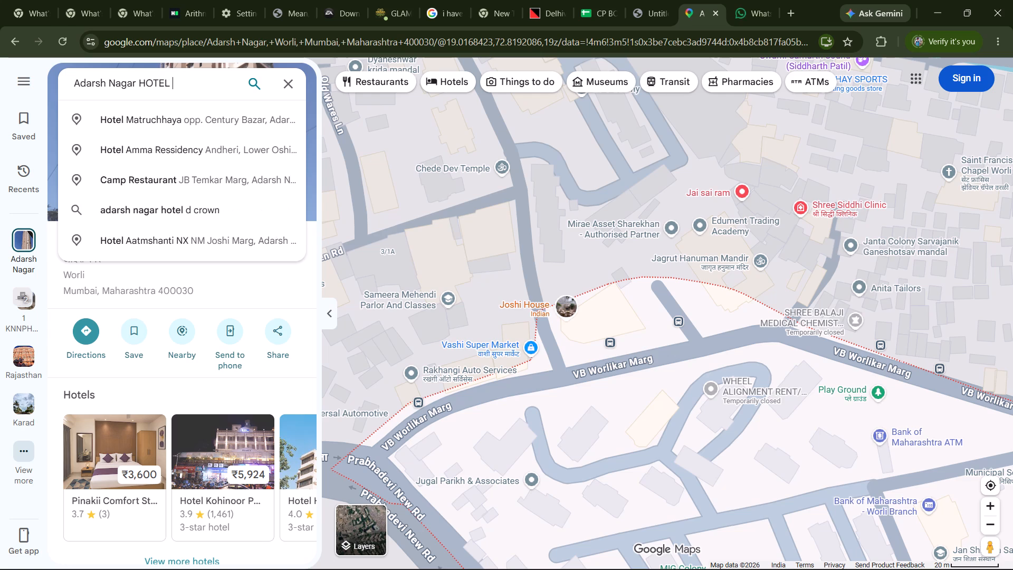
key(n)
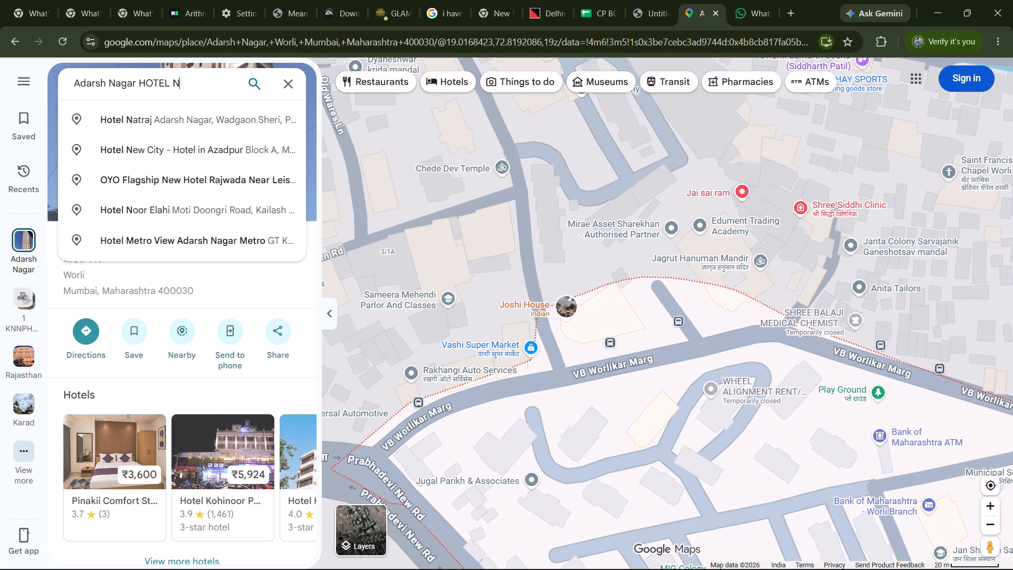
key(a)
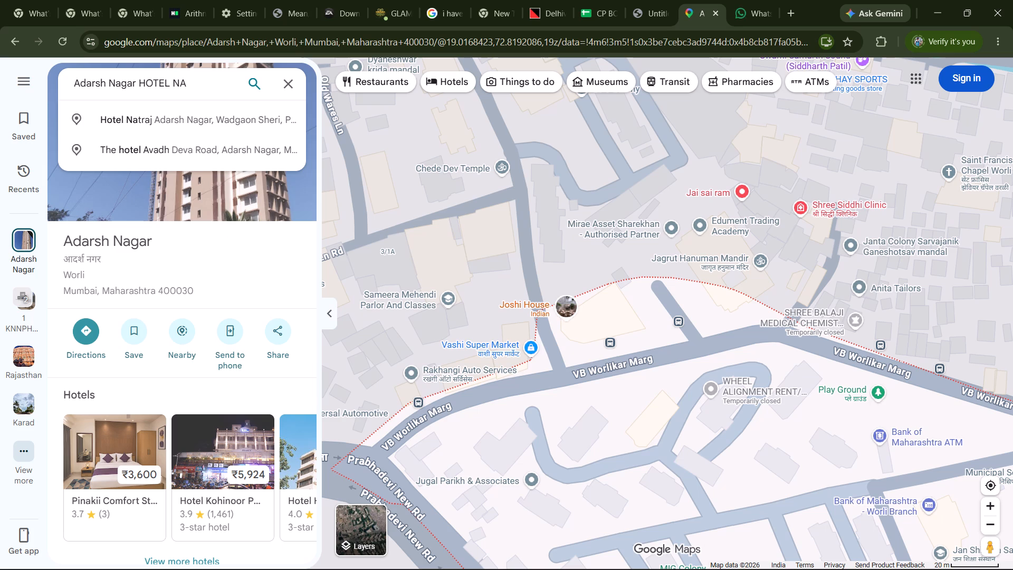
text(TRA)
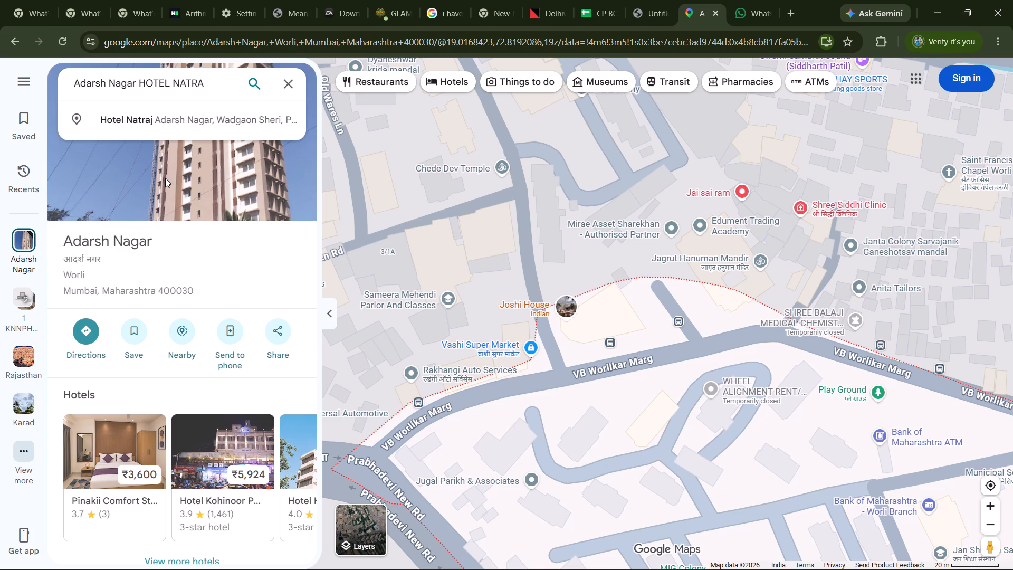
click(181, 131)
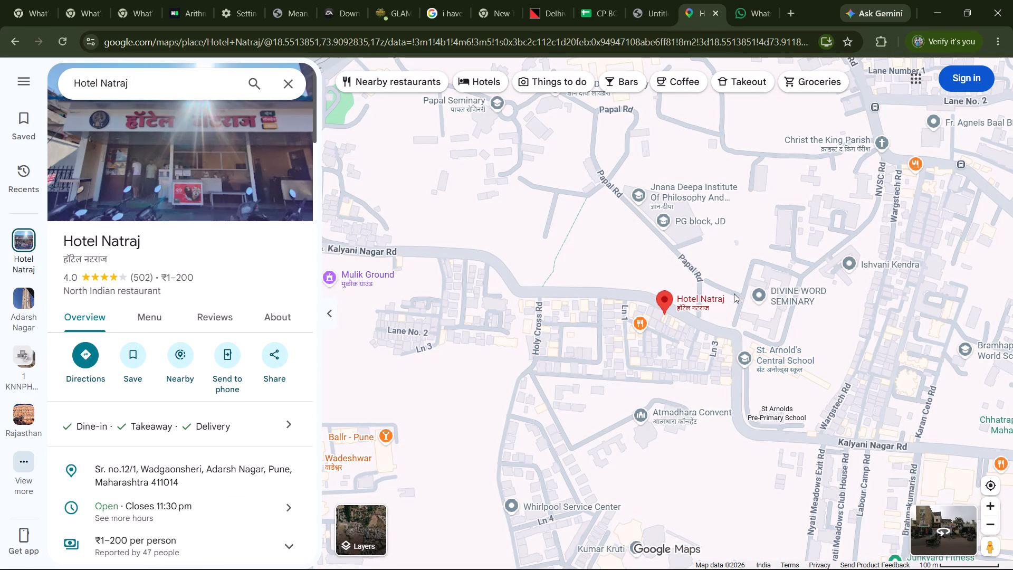
double_click(991, 507)
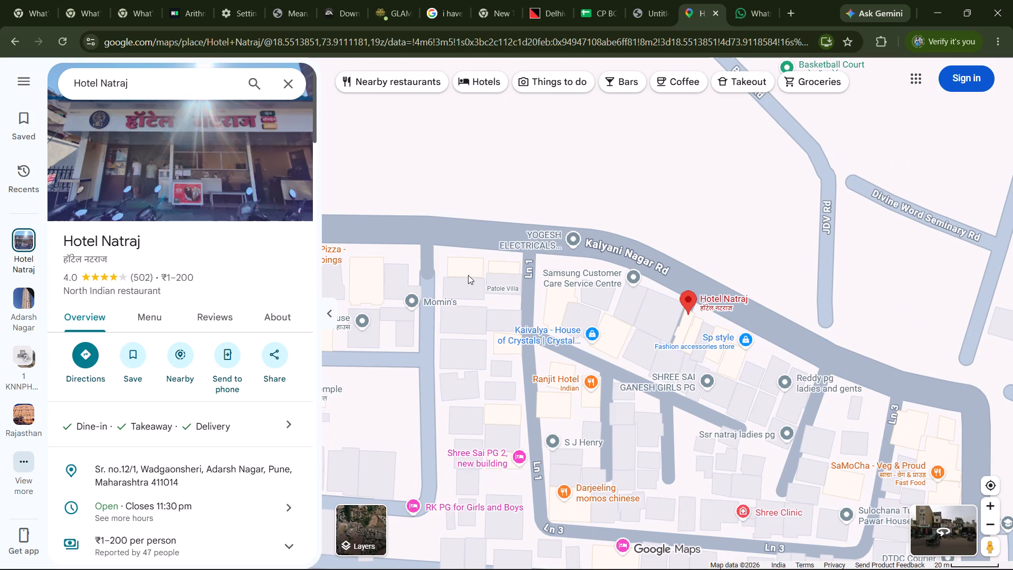
click(196, 172)
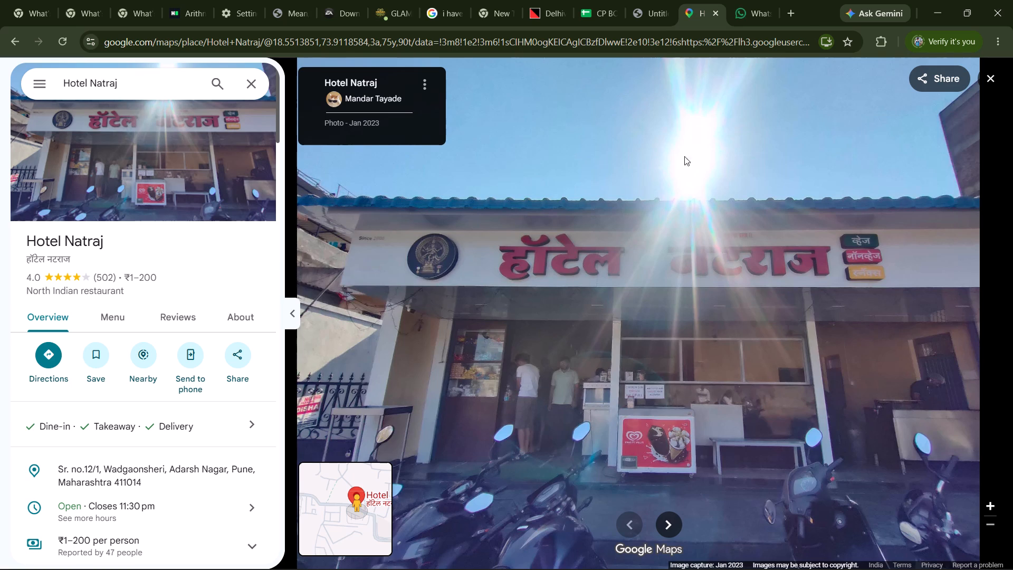
Close the Hotel Natraj storefront photo and return to the map to view the surroundings along Kalyani Nagar Rd.
click(703, 13)
click(991, 78)
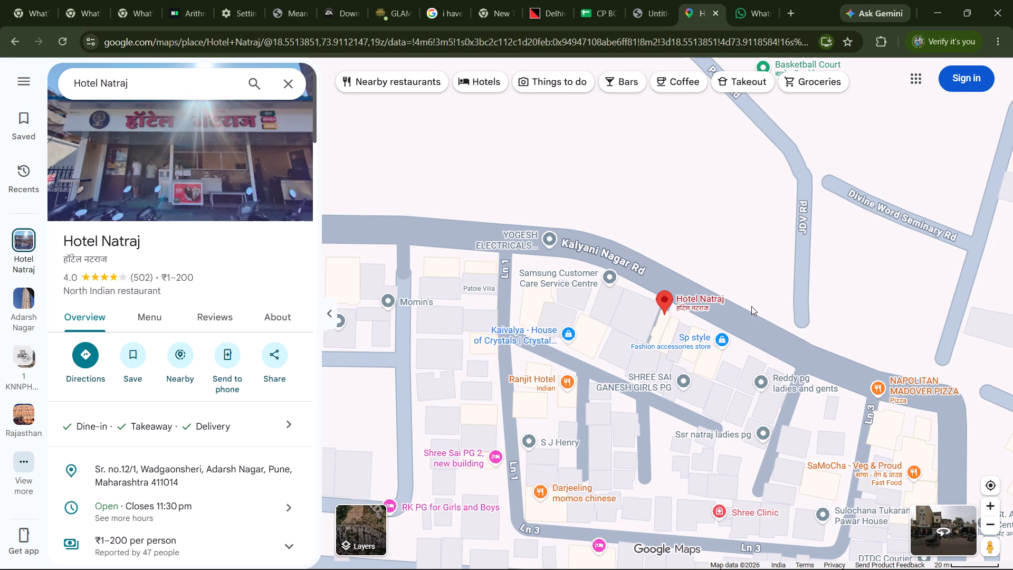
drag(752, 304, 757, 281)
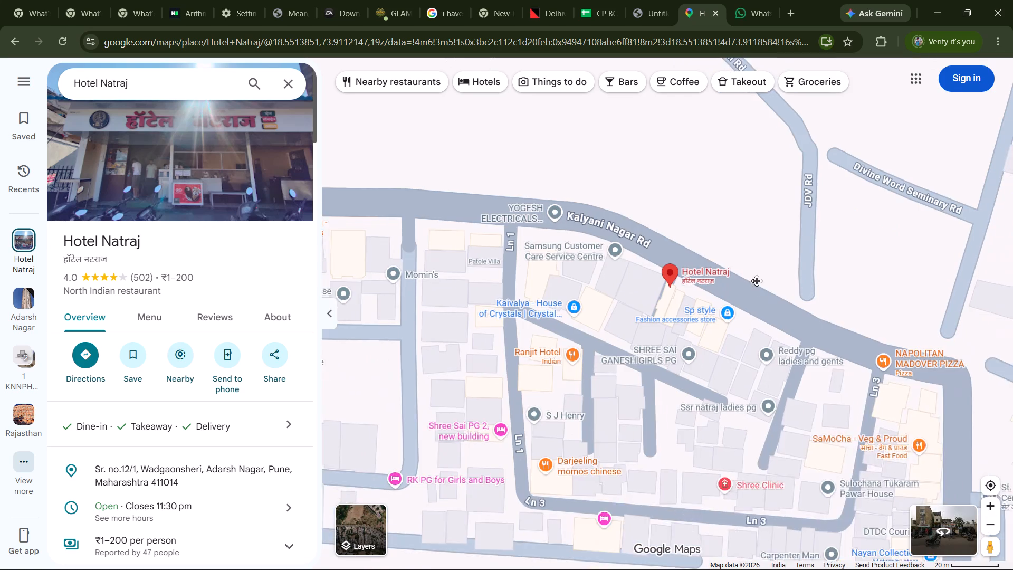
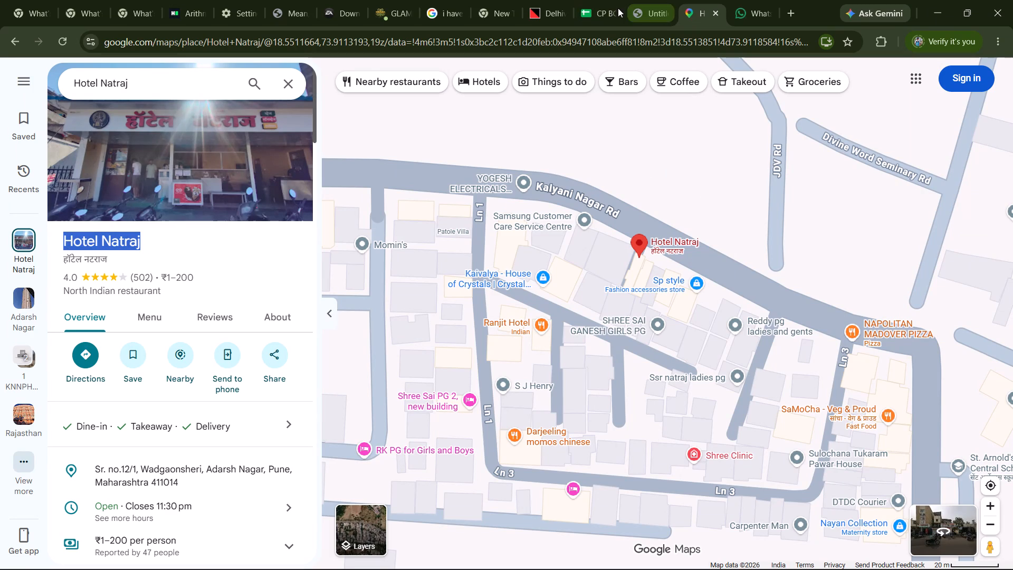
Switch to the CP BOOK spreadsheet and enter 100 in column I of row 1016 on the PARTNER sheet.
click(601, 6)
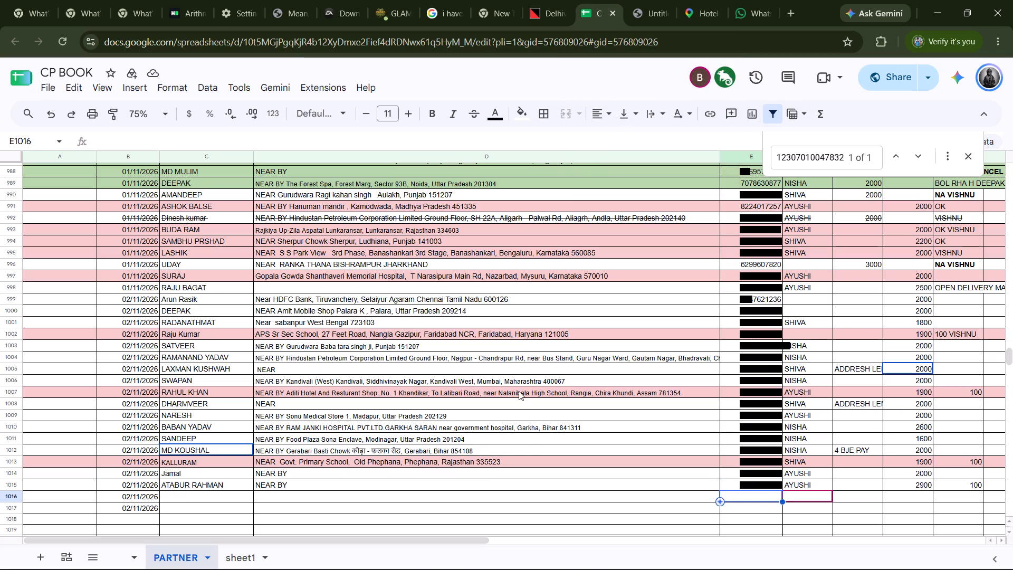
key(Right)
key(Right)
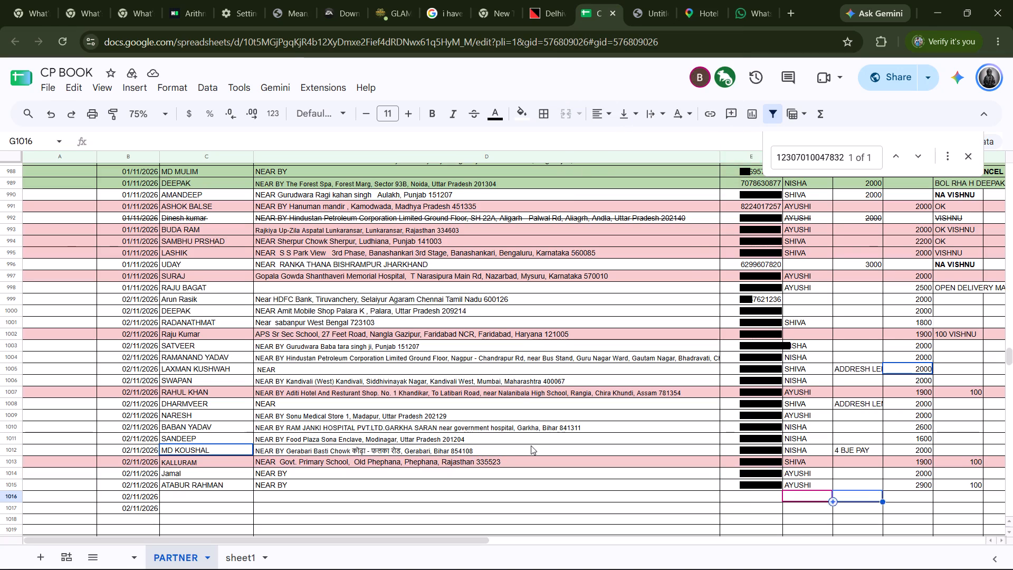
key(Right)
key(Right)
key(Right)
key(Left)
key(Left)
key(Left)
key(Left)
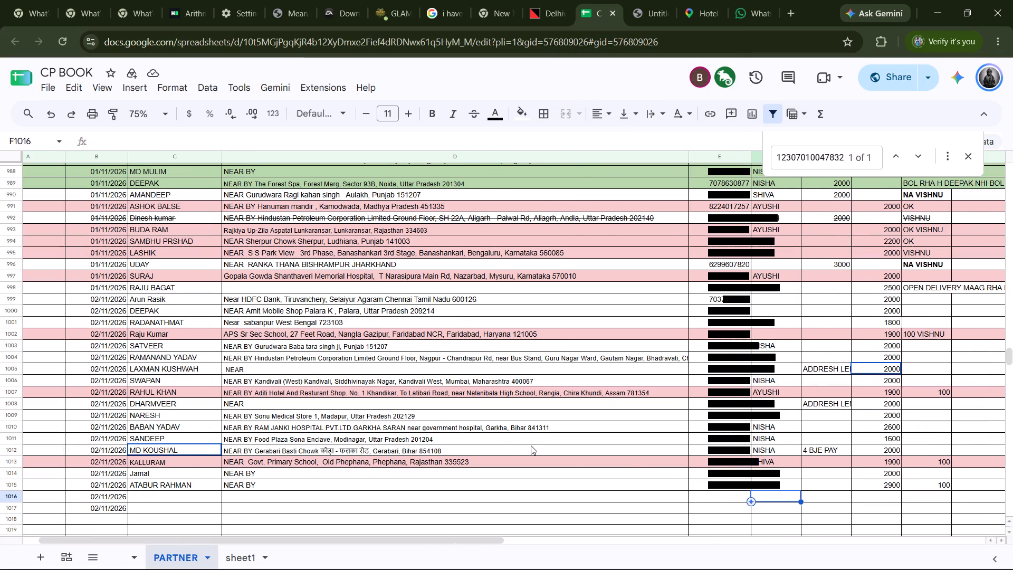
key(Left)
key(Right)
key(Right)
key(Right)
key(Right)
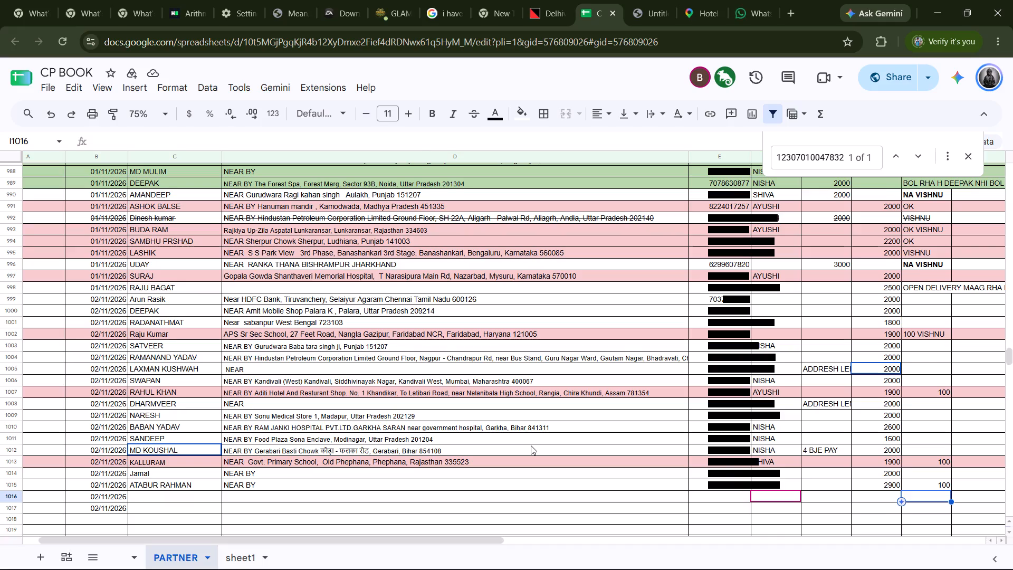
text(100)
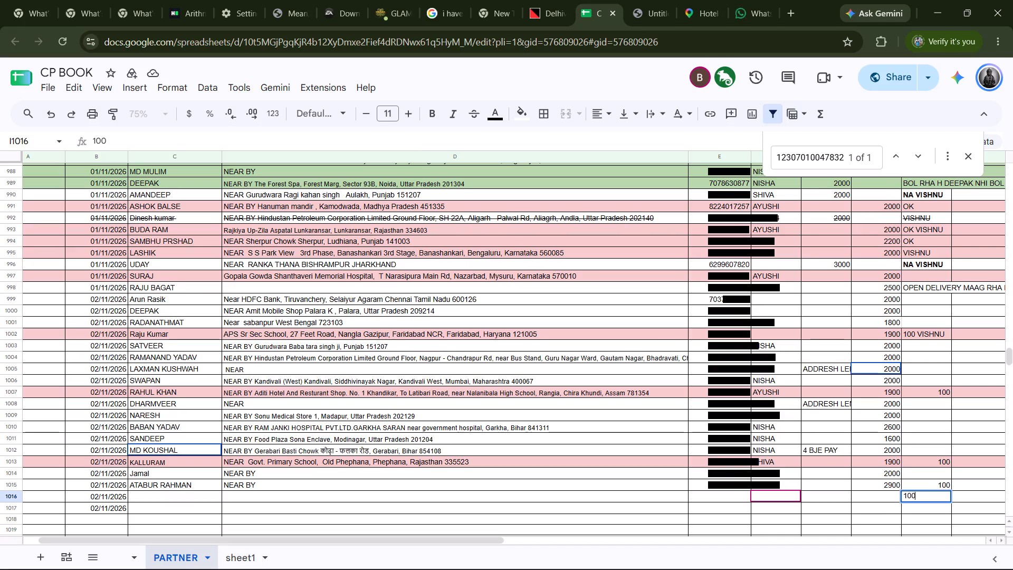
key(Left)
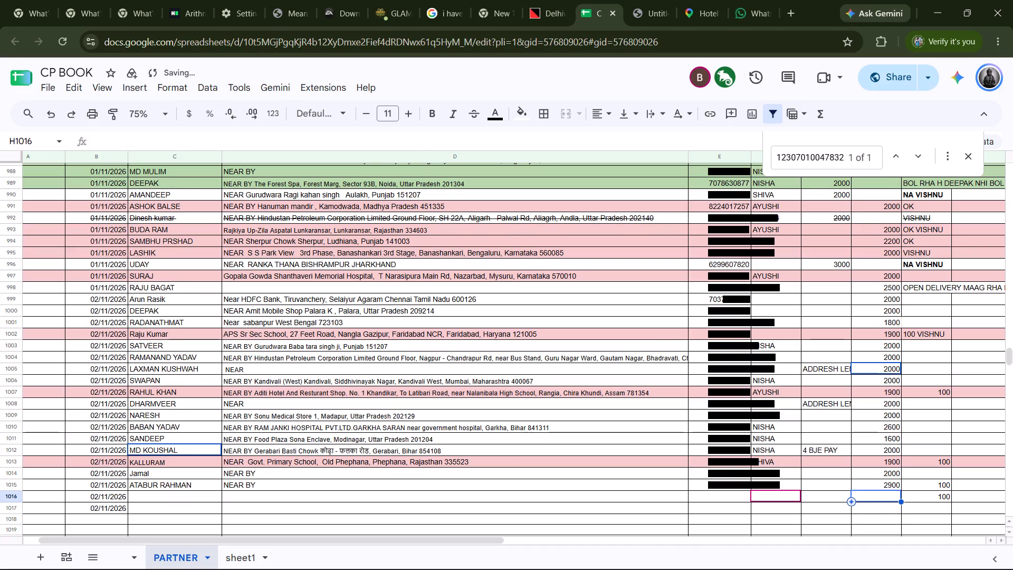
Enter 1900 in column H of row 1016 on the PARTNER sheet.
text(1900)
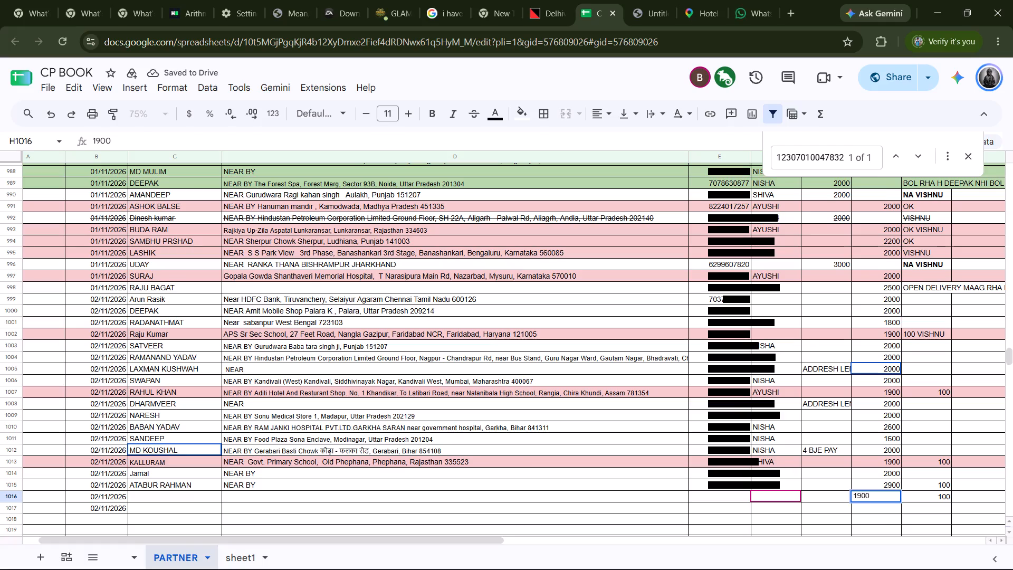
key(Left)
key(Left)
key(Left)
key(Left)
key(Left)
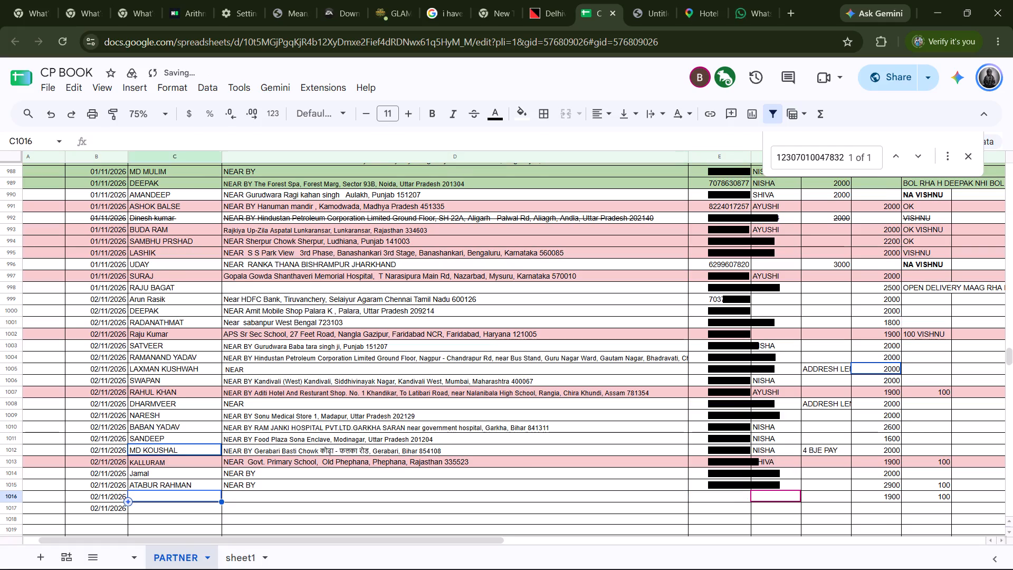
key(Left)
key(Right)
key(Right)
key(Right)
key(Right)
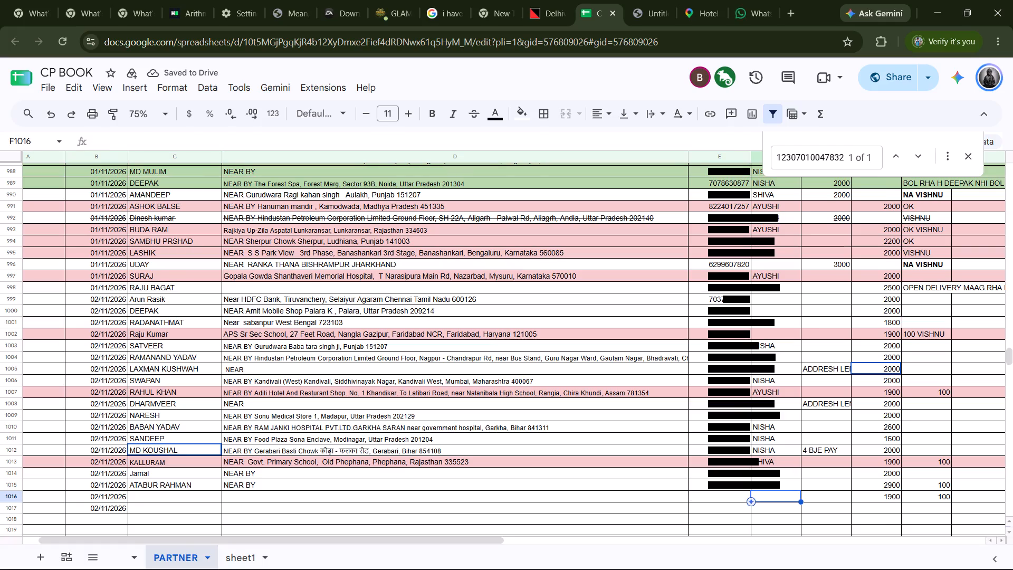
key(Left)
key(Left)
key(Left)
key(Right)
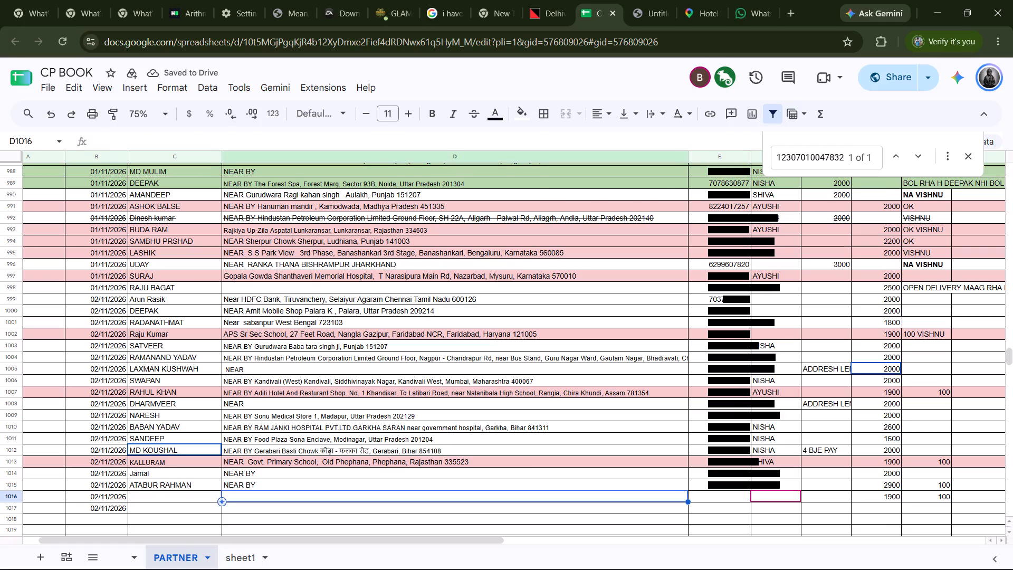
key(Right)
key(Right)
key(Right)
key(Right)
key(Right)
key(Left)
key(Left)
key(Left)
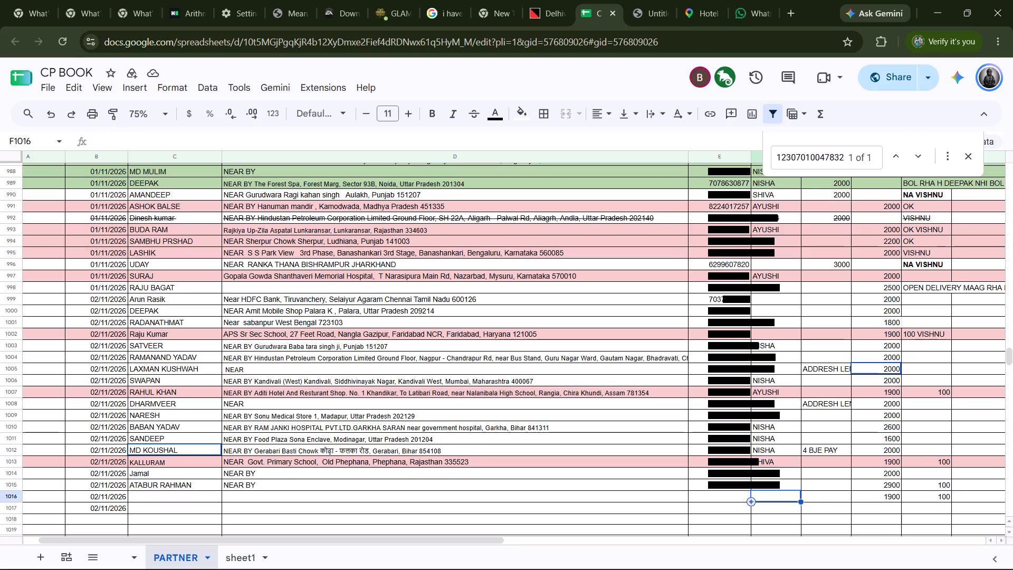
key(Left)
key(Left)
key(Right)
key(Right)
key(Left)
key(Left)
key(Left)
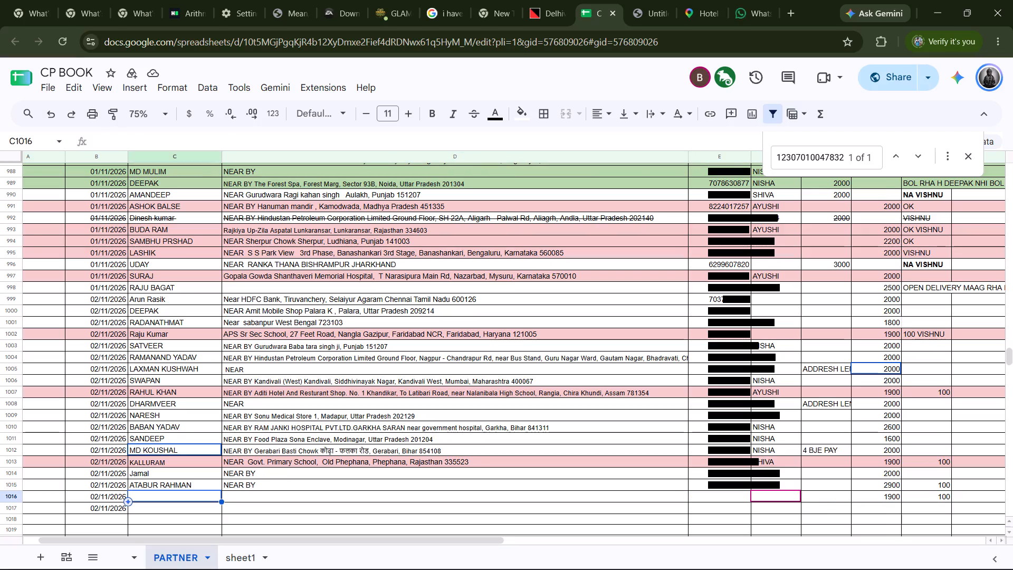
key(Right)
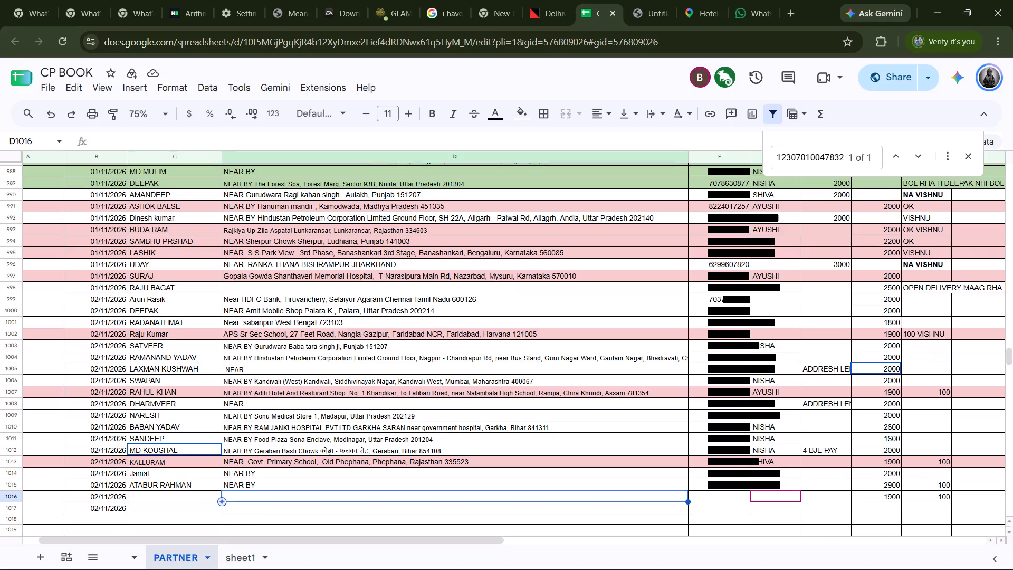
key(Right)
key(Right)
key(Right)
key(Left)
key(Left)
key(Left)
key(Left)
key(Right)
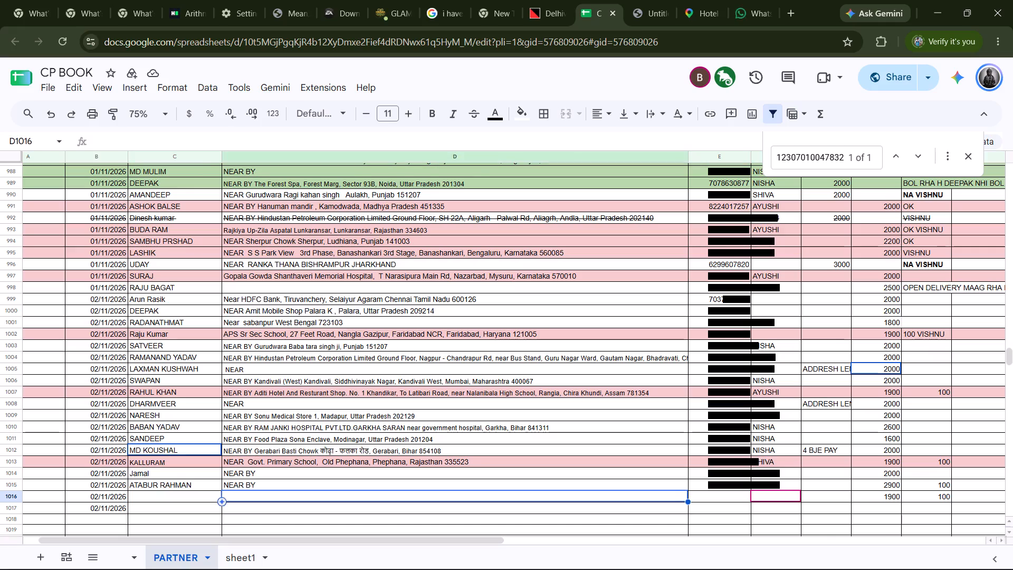
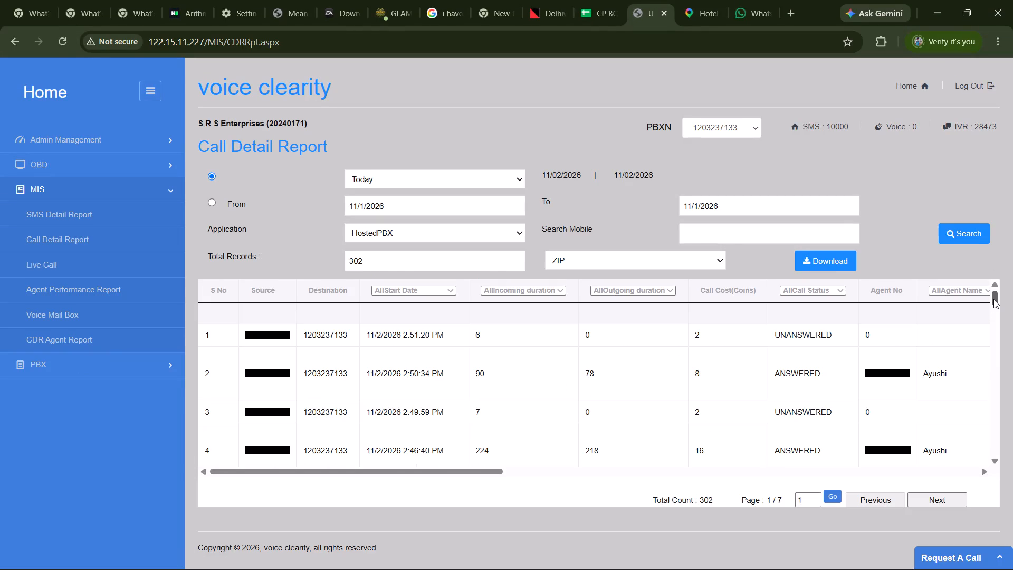
Examine the most recent entries of today's HostedPBX calls in the Call Detail Report, checking their times, statuses and agents.
click(993, 299)
key(Down)
key(Down)
key(Down)
key(Down)
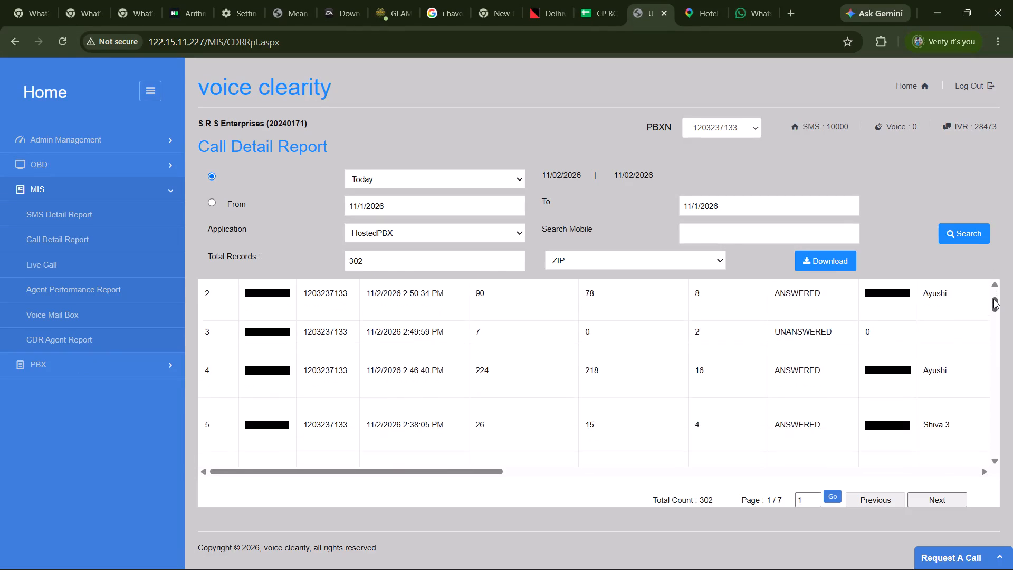
key(Up)
key(Up)
key(Up)
key(Up)
key(Up)
key(Up)
key(Down)
key(Down)
key(Down)
key(Up)
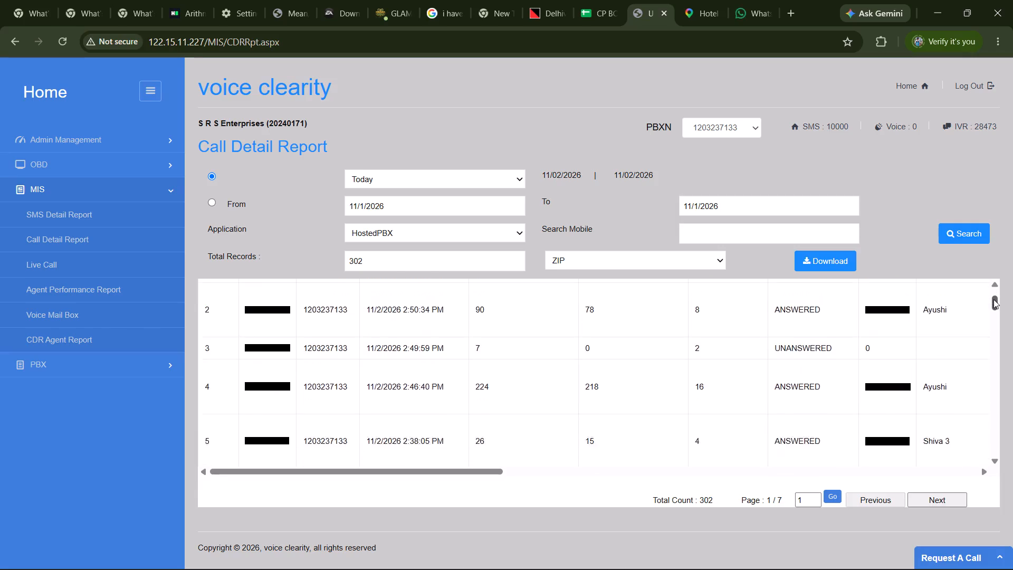
key(Up)
key(Up)
key(Up)
key(Up)
key(Up)
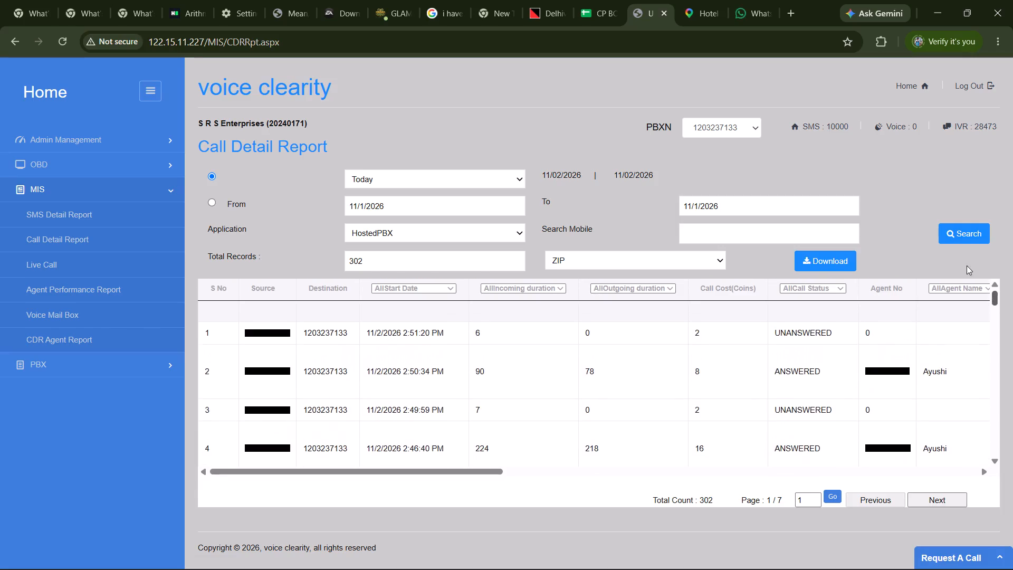
Switch to the CP BOOK spreadsheet and enter NEAR Hotel Natraj in address cell D1016, copying the place name from Google Maps.
click(685, 17)
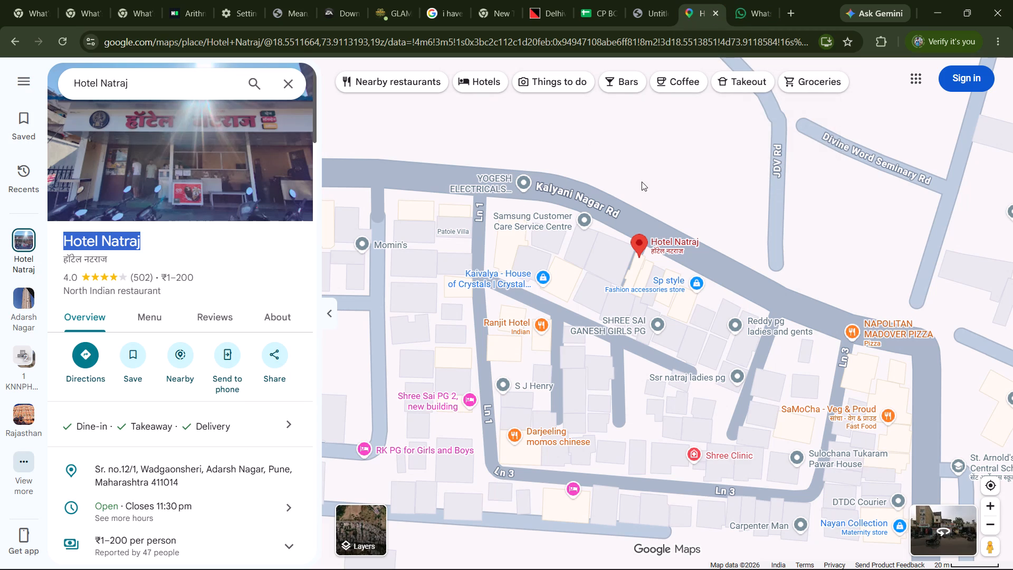
click(588, 12)
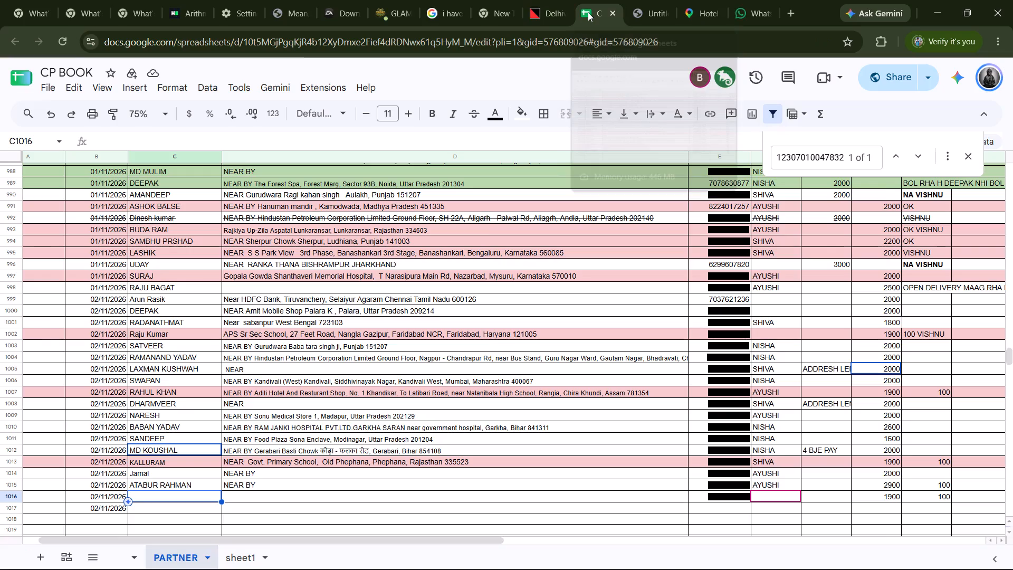
key(Right)
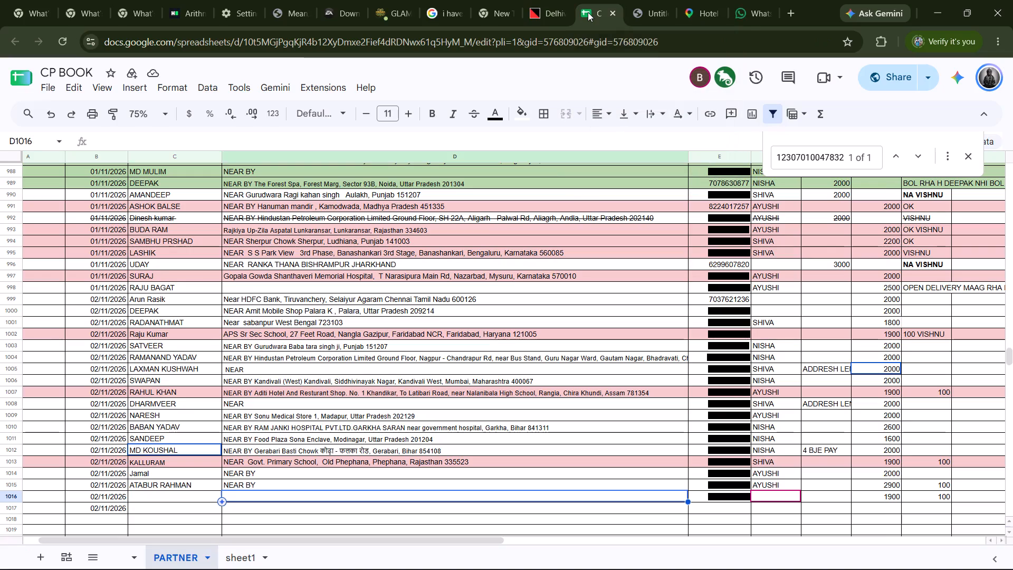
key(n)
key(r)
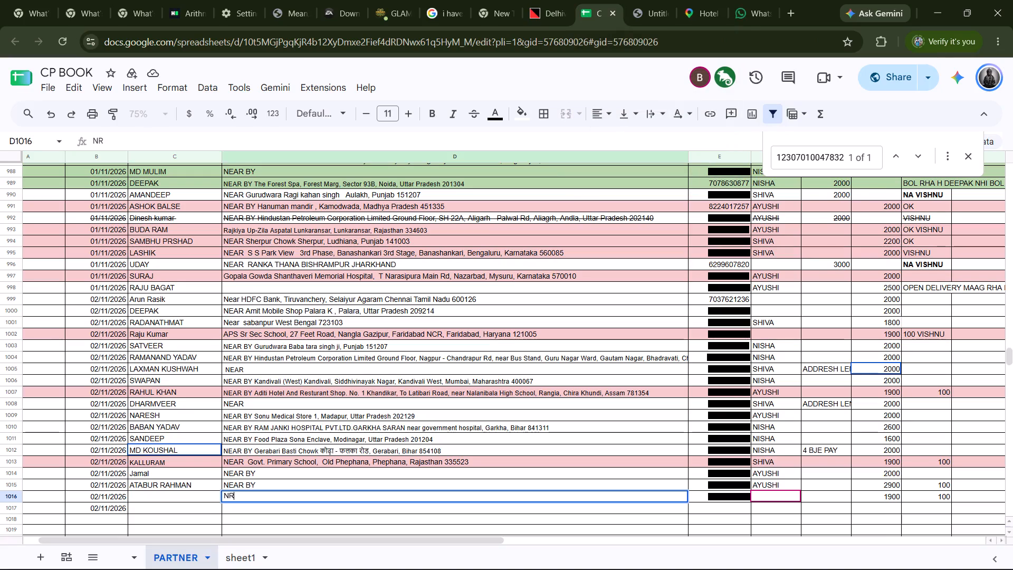
key(BackSpace)
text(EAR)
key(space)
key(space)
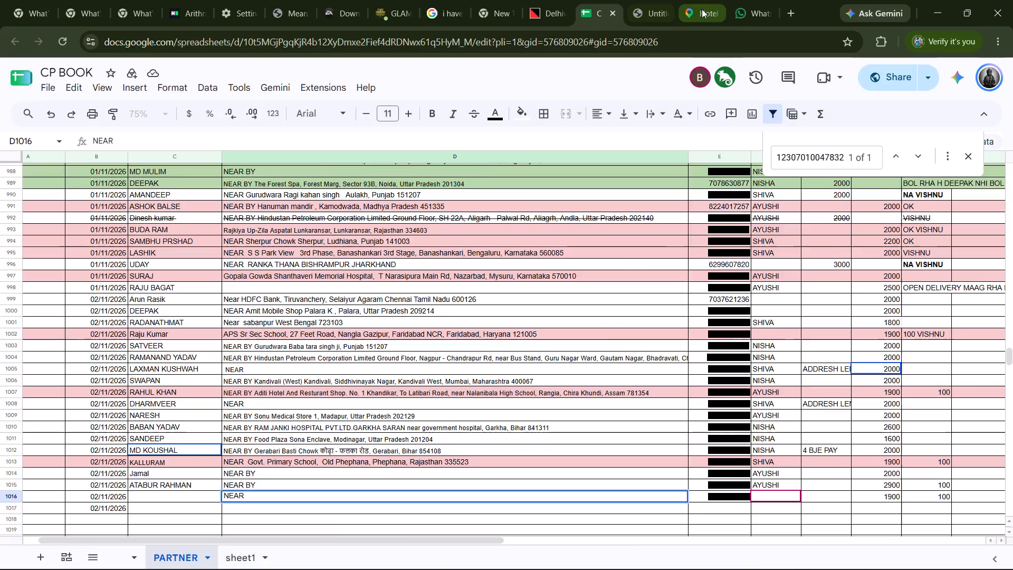
click(704, 9)
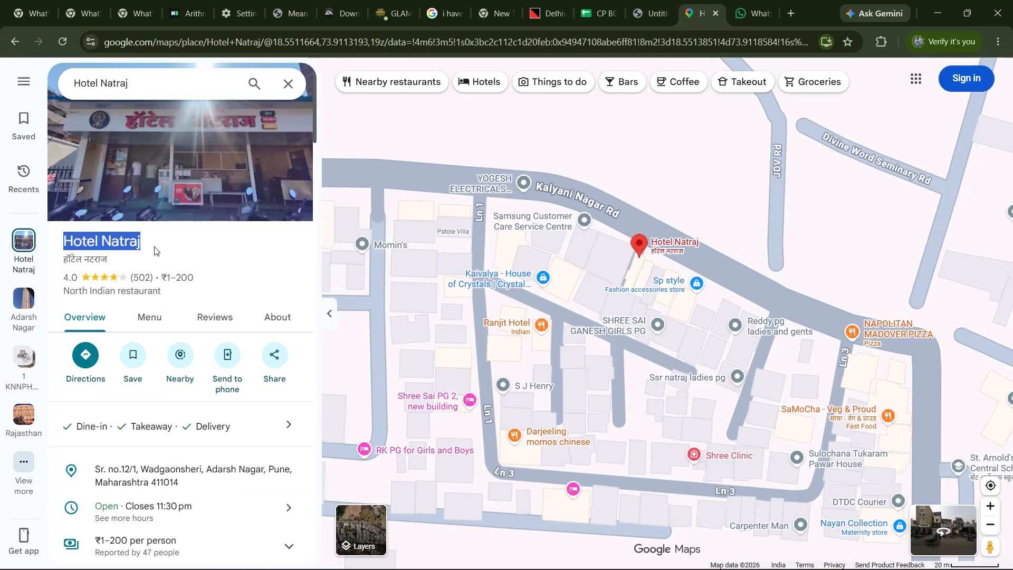
key(ctrl+c)
key(ctrl+c)
click(600, 12)
key(ctrl+v)
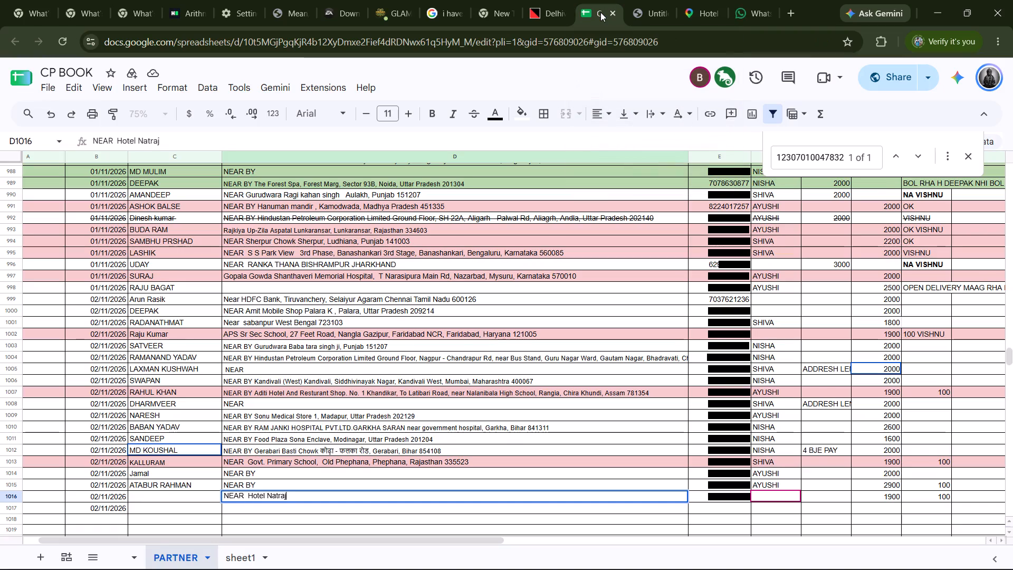
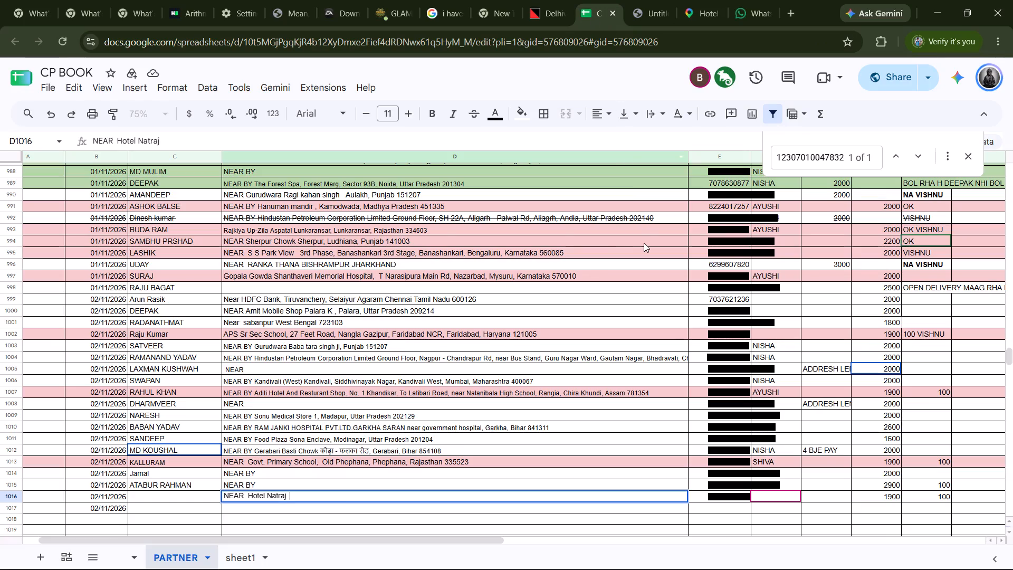
Complete the address in D1016 by adding Hotel Natraj's copied map address in Wadgaonsheri, Adarsh Nagar, Pune, after the landmark name.
key(ctrl+v)
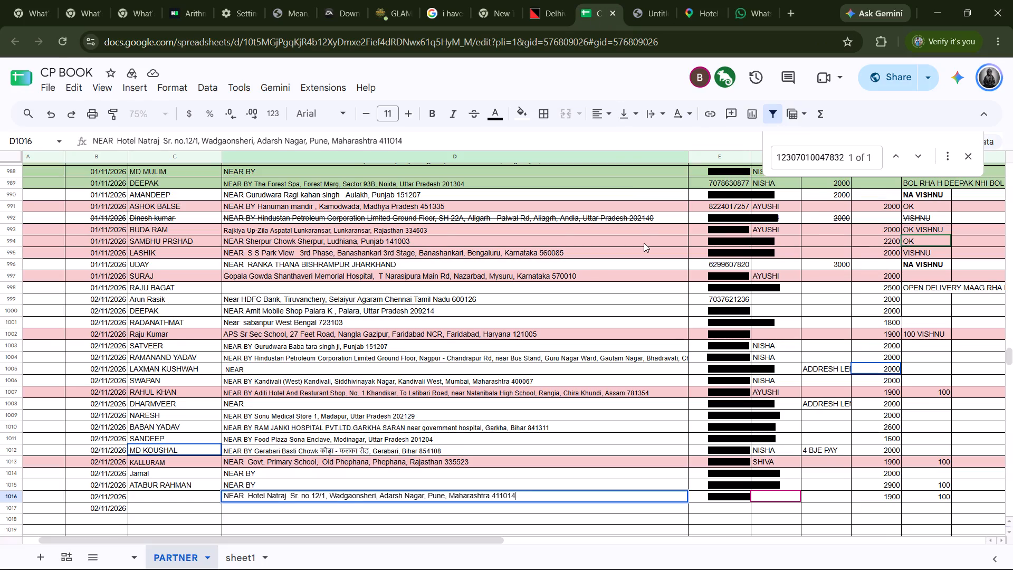
key(Left)
key(Right)
key(Right)
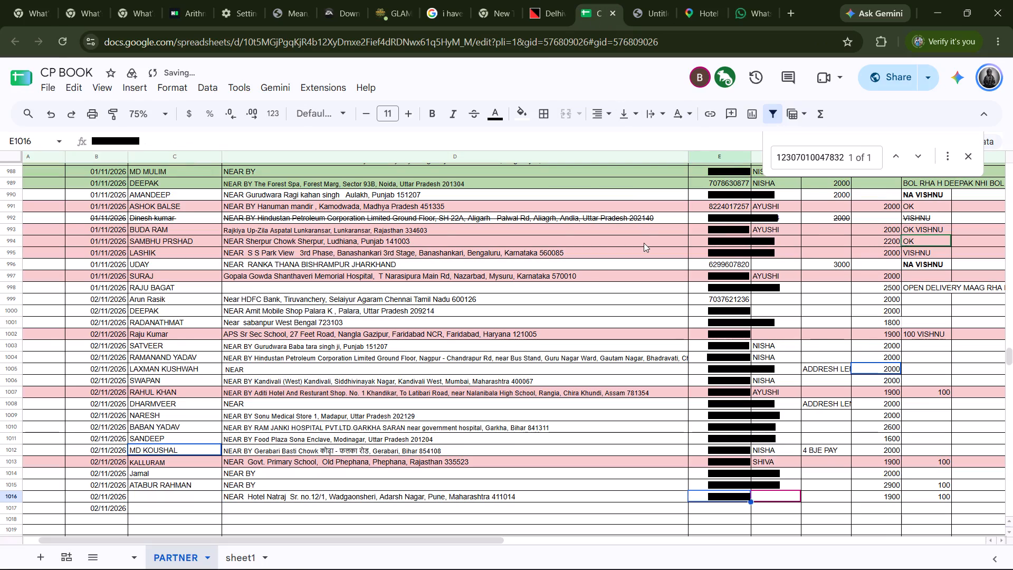
Reopen the Hotel Natraj address in D1016 for editing.
key(Left)
key(Return)
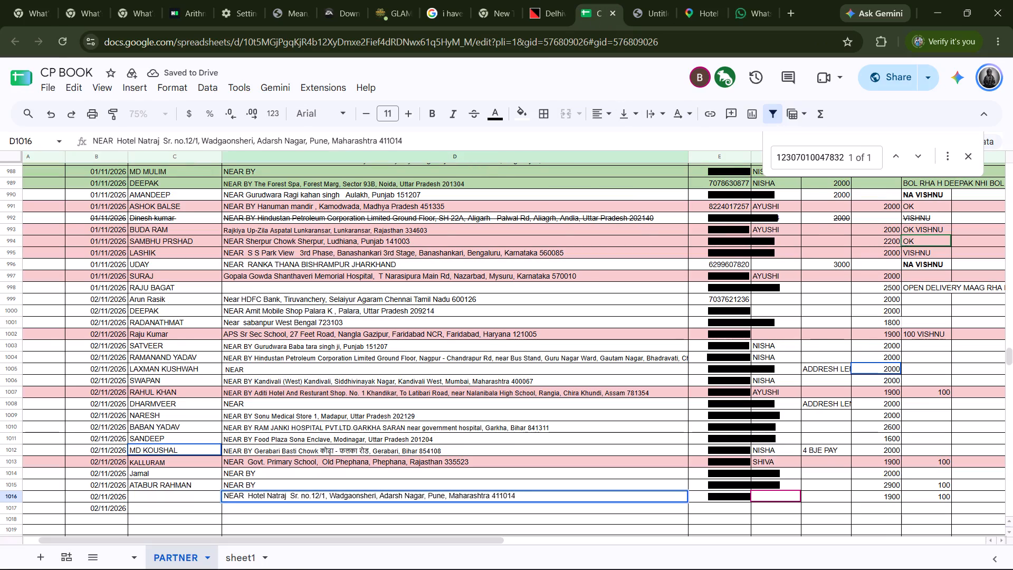
Remove the "Sr. no." survey number and its trailing comma from the landmark address in D1016, directly after the hotel name.
key(Left)
key(Left)
key(Left)
key(Left)
key(Left)
key(Left)
key(Left)
key(Left)
key(Left)
key(Left)
key(Left)
key(Left)
key(Left)
key(Left)
key(Left)
key(Left)
key(Left)
key(Left)
key(Left)
key(Left)
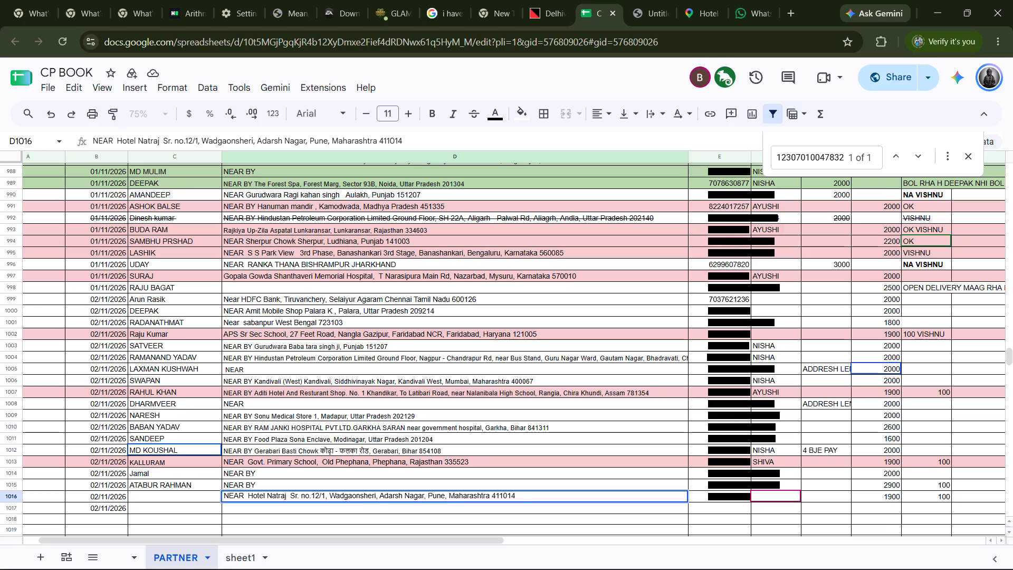
key(Right)
key(Right)
key(Right)
key(BackSpace)
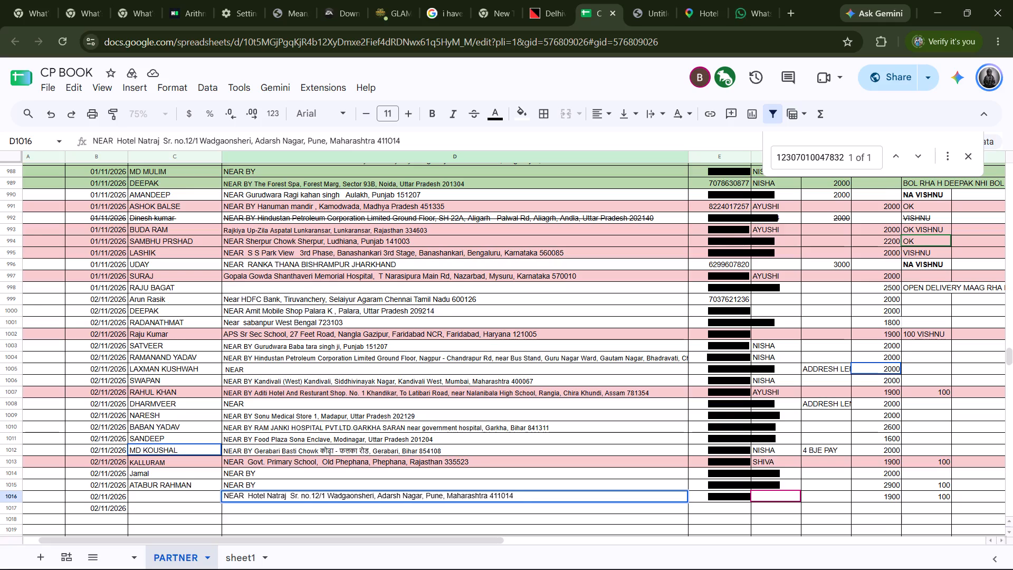
key(BackSpace)
key(BackSpace)
key(BackSpace)
key(BackSpace)
key(BackSpace)
key(BackSpace)
key(BackSpace)
key(BackSpace)
key(BackSpace)
key(BackSpace)
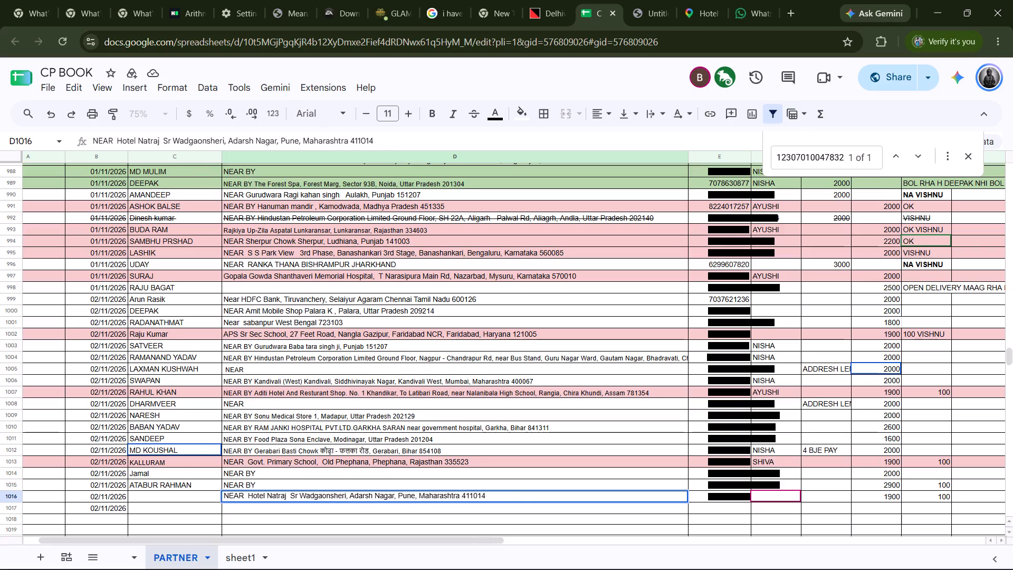
key(BackSpace)
key(Return)
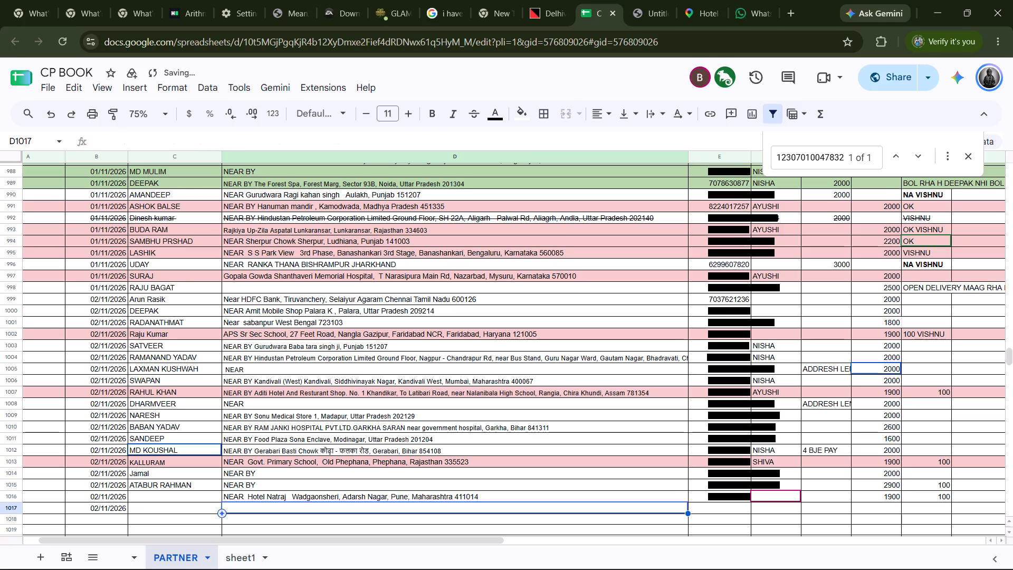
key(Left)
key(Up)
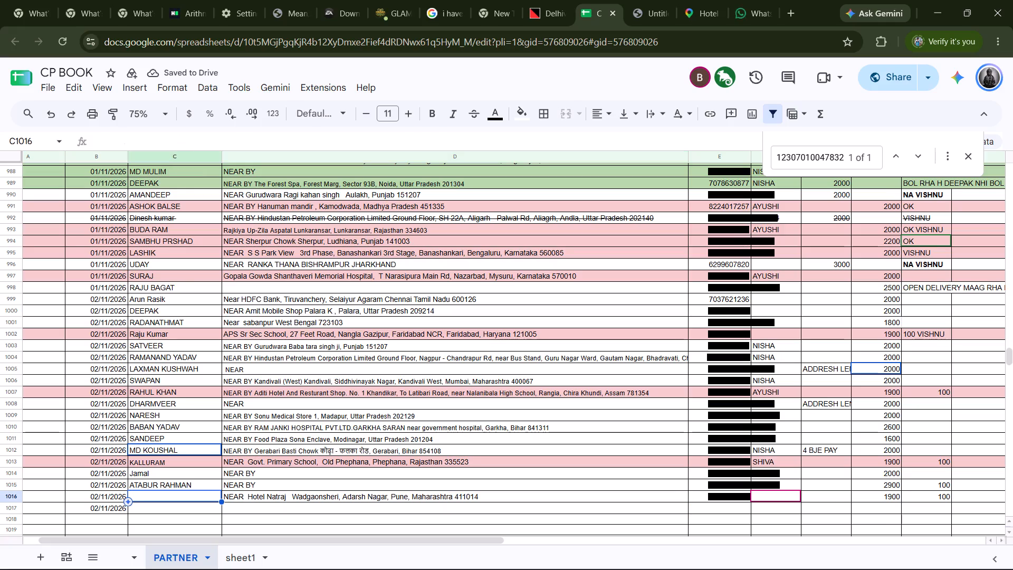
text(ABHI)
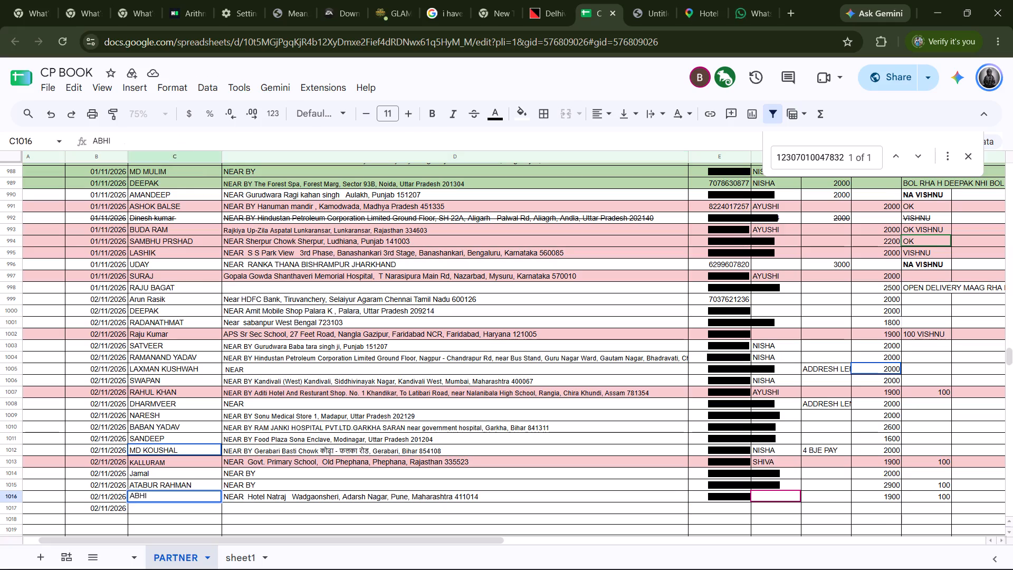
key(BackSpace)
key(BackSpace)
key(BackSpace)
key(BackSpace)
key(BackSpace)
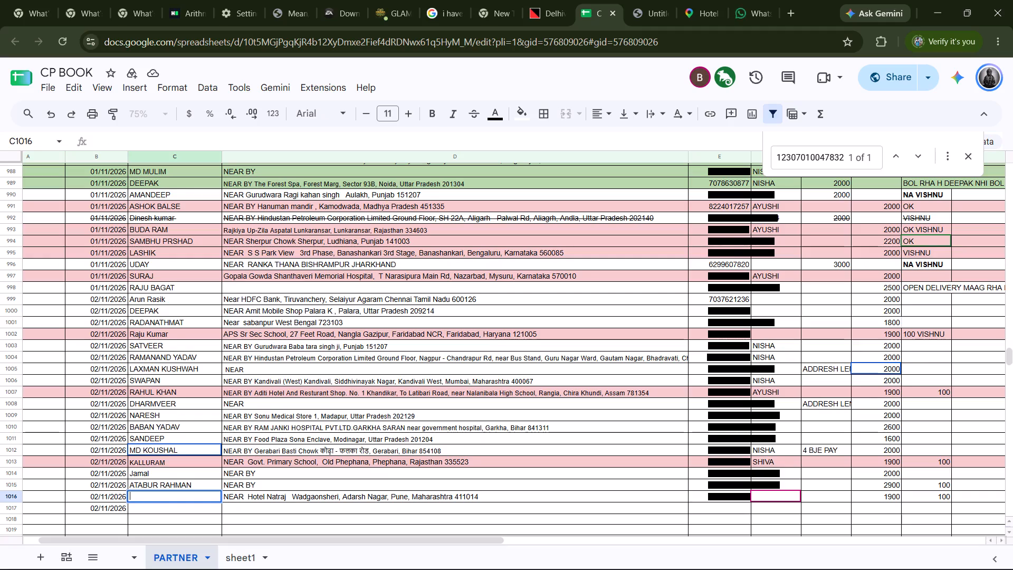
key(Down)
Enter SHIVA in column F of row 1016 on the PARTNER sheet.
key(Up)
key(Right)
key(Right)
key(Right)
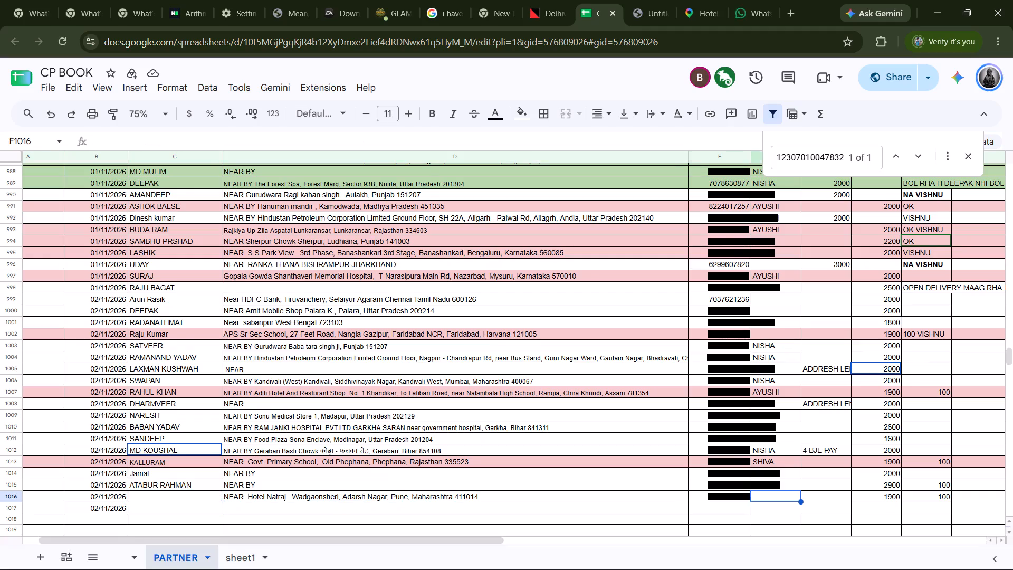
text(SHIVA)
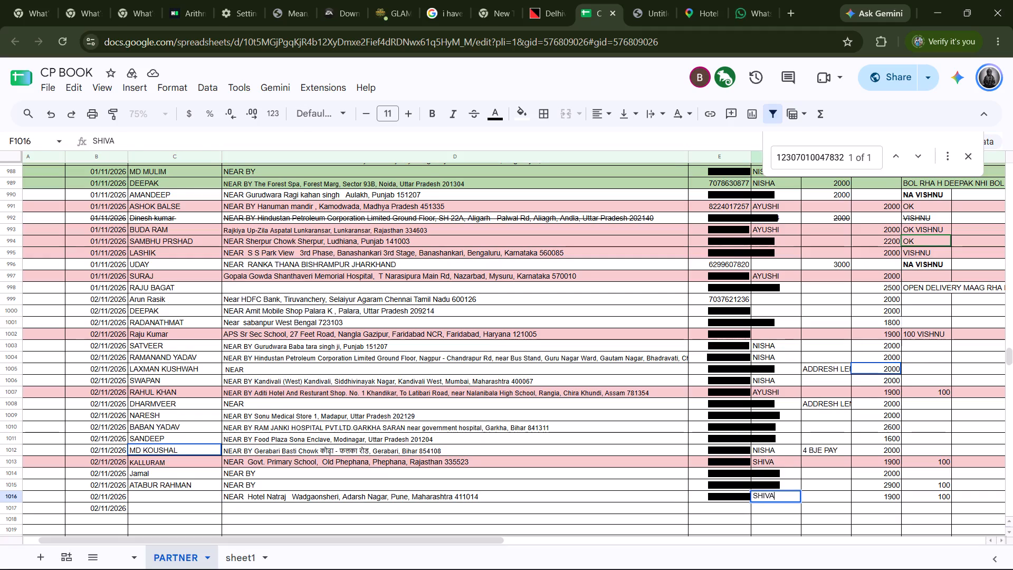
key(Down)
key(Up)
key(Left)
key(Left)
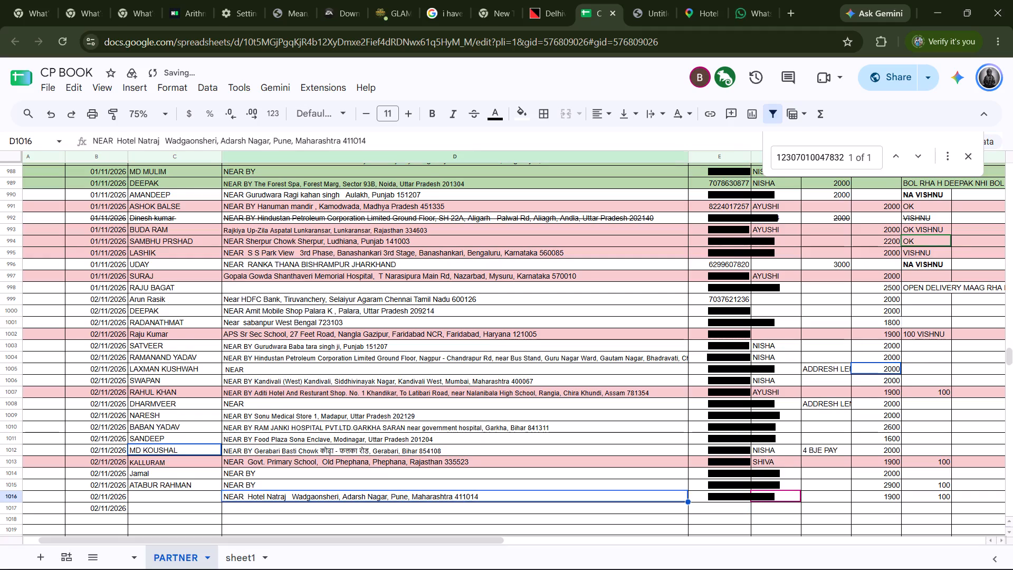
Enter the customer's name, beginning with BH, in column C of row 1016 on the PARTNER sheet.
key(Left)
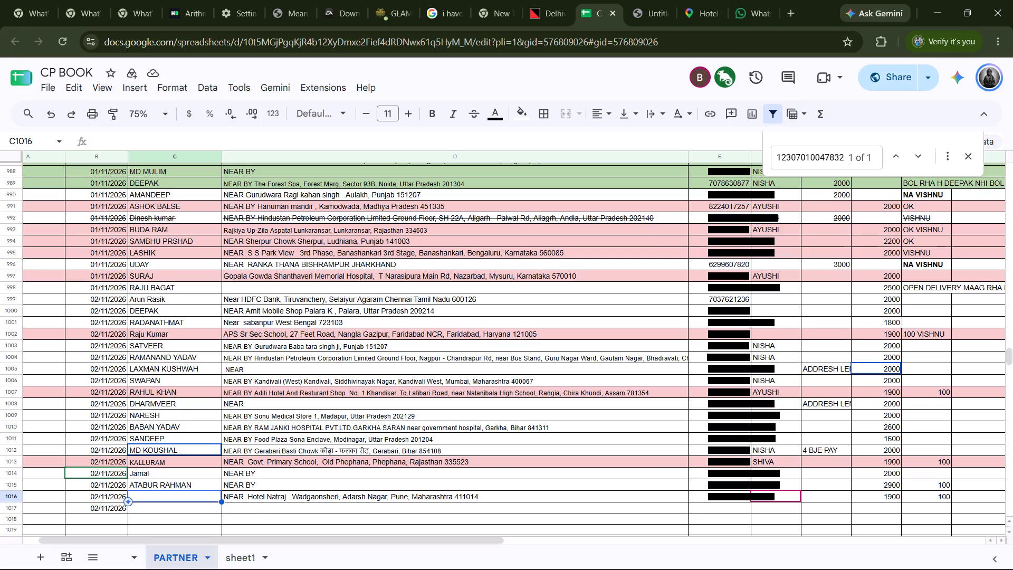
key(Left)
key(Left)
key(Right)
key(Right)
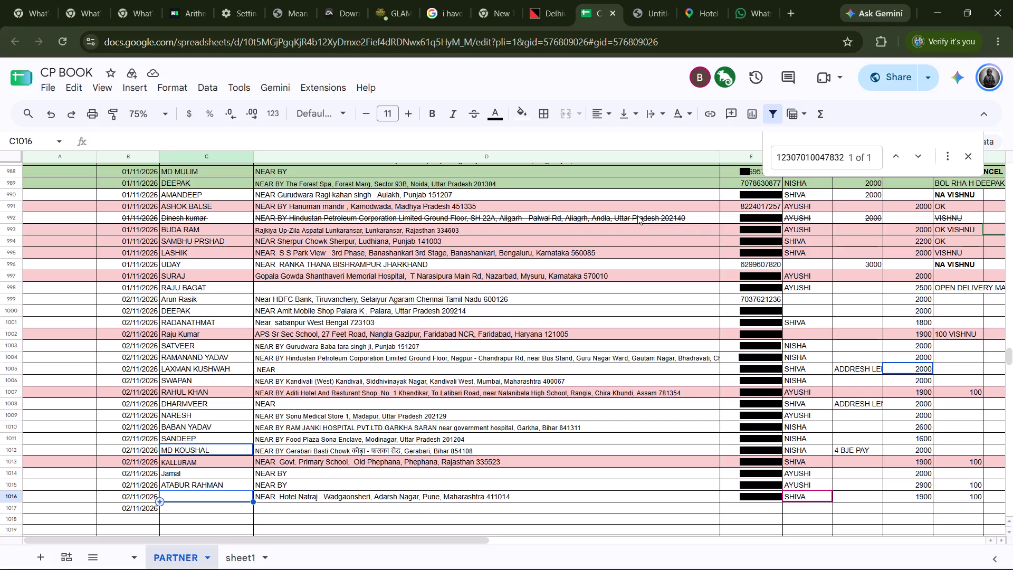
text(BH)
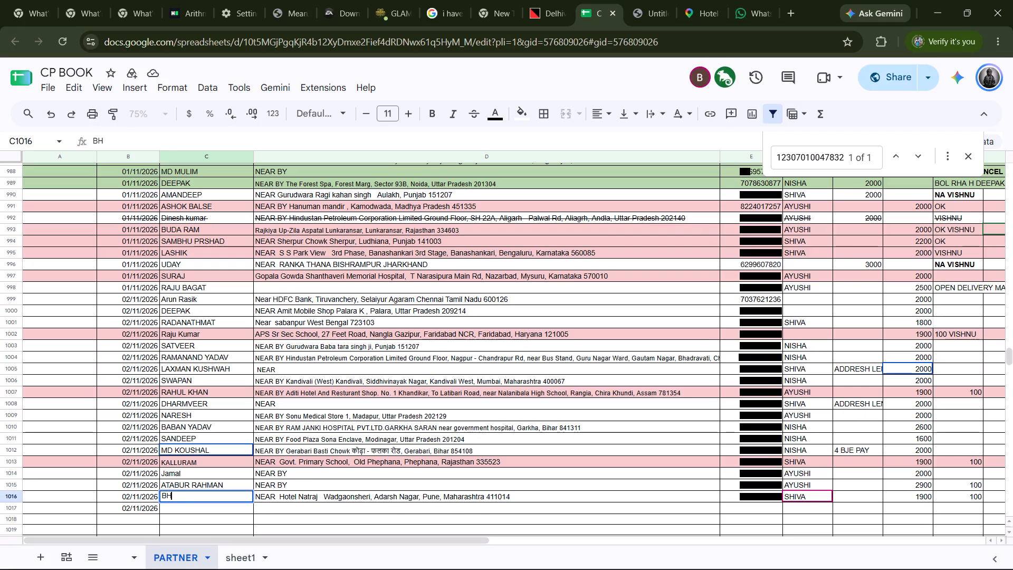
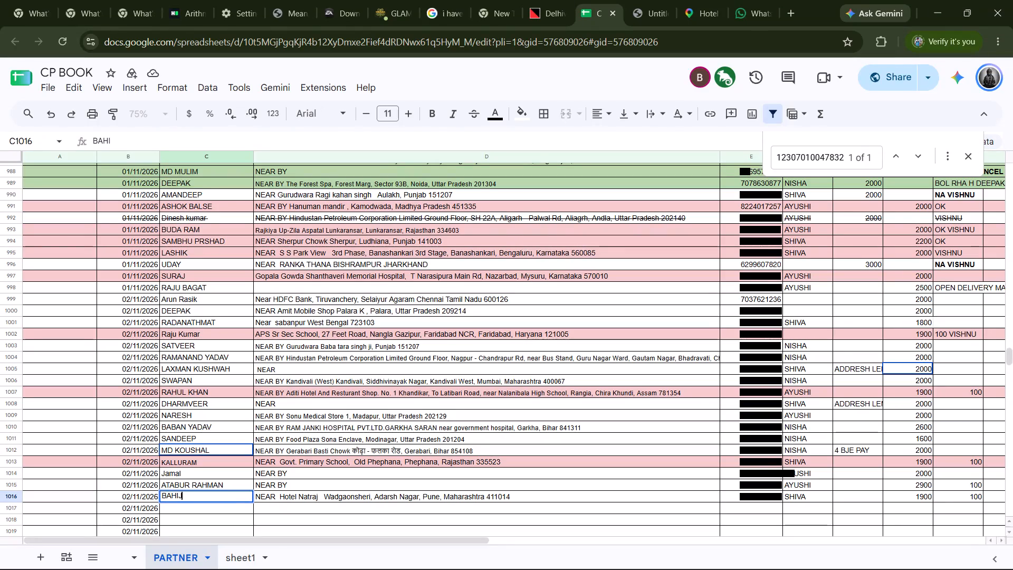
Complete the customer's first name as BAHIJU in column C of row 1016 on the PARTNER sheet.
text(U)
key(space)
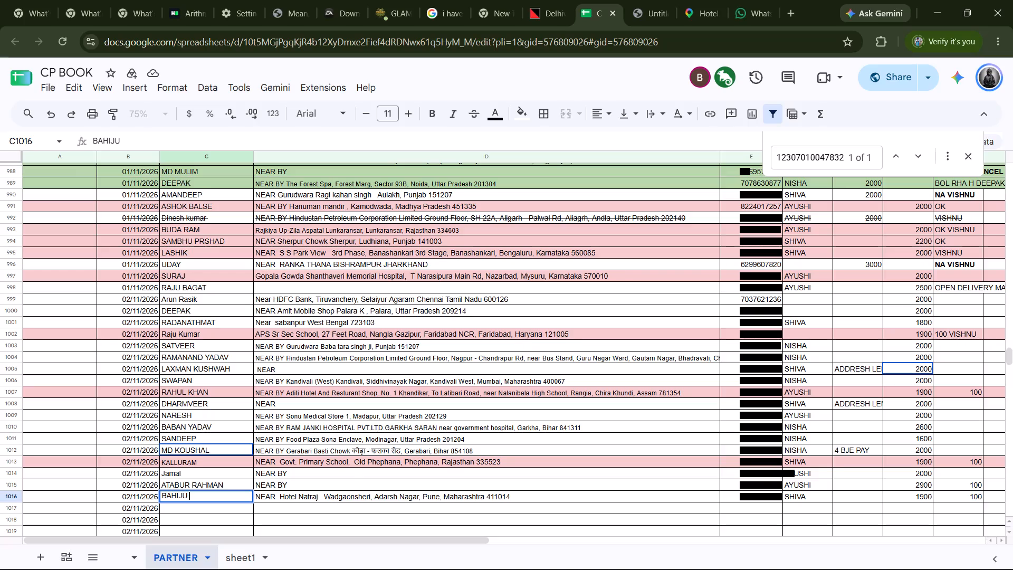
Complete the customer's name in C1016 on the PARTNER sheet by adding the surname after the first name.
text(MA)
text(NE)
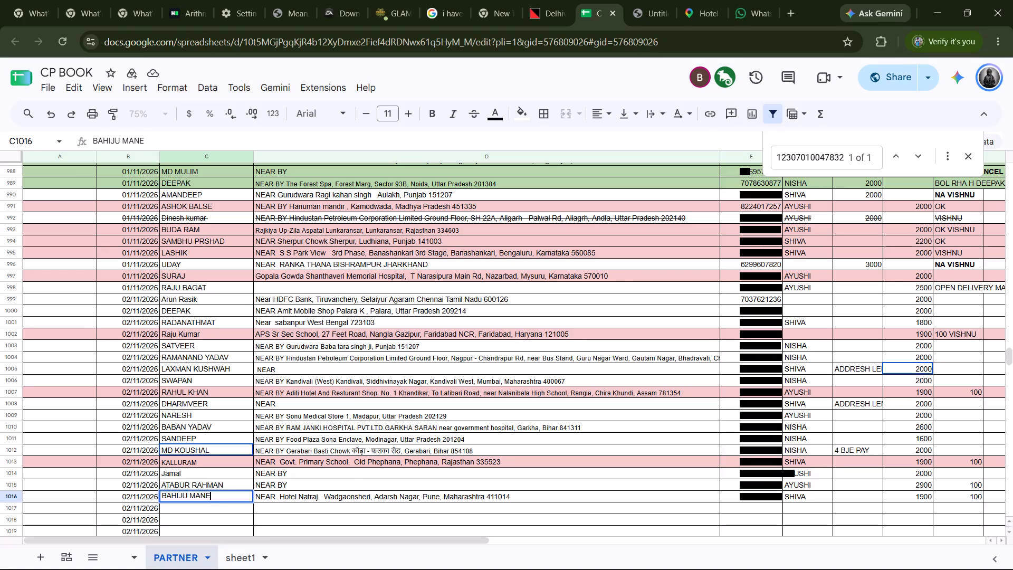
key(Right)
key(Right)
key(Right)
key(Right)
key(Right)
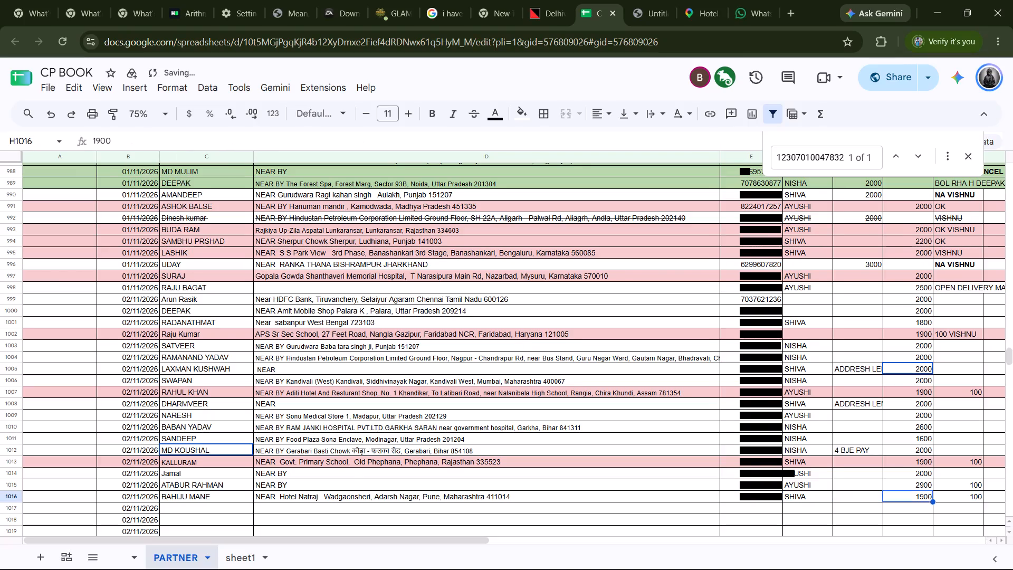
key(Right)
key(Right)
Fill the whole of row 1016, the Hotel Natraj order, with the light red used for the other highlighted orders.
key(Left)
key(Left)
key(Left)
key(Left)
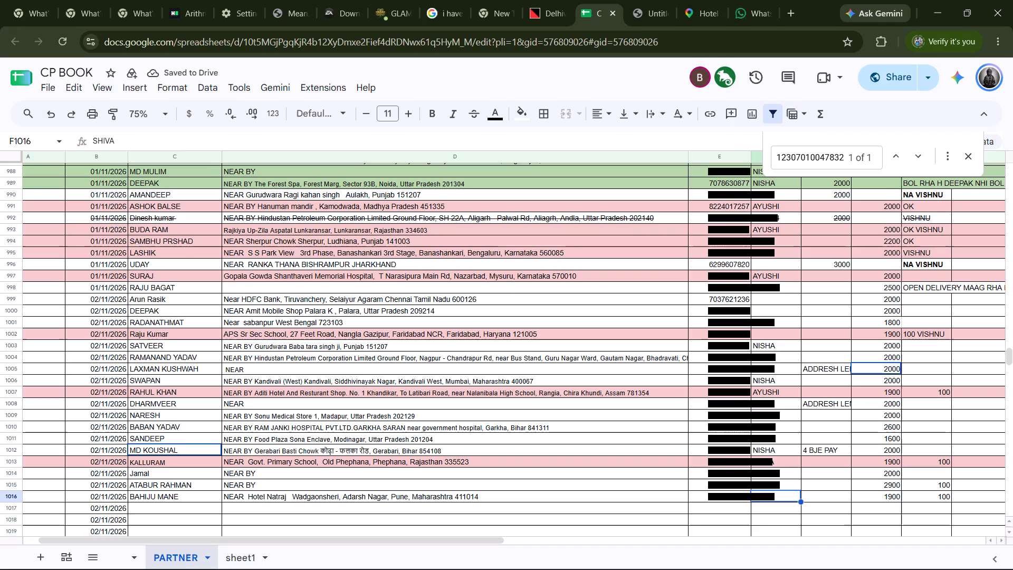
key(Left)
key(Left)
key(Left)
key(Left)
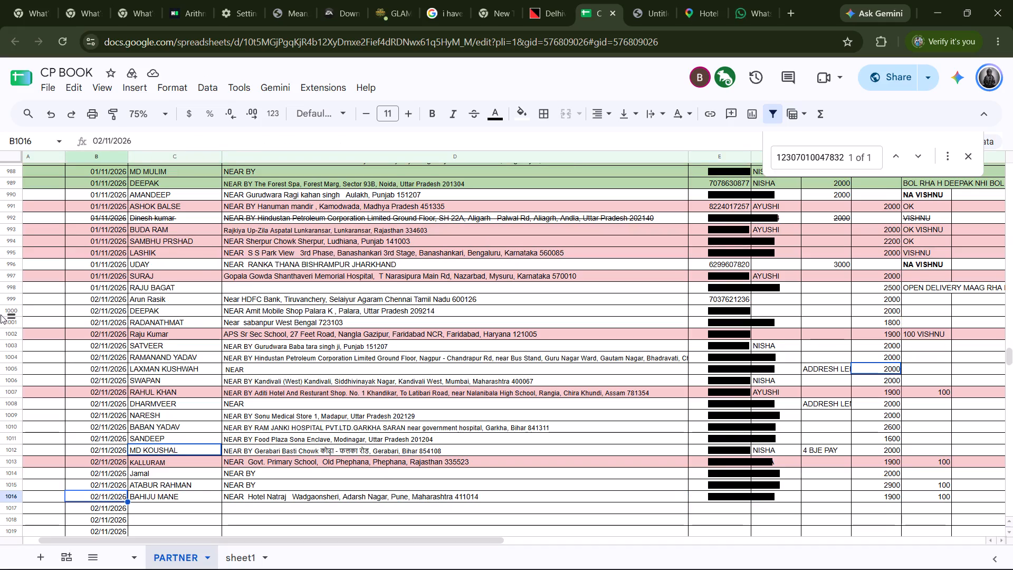
click(17, 497)
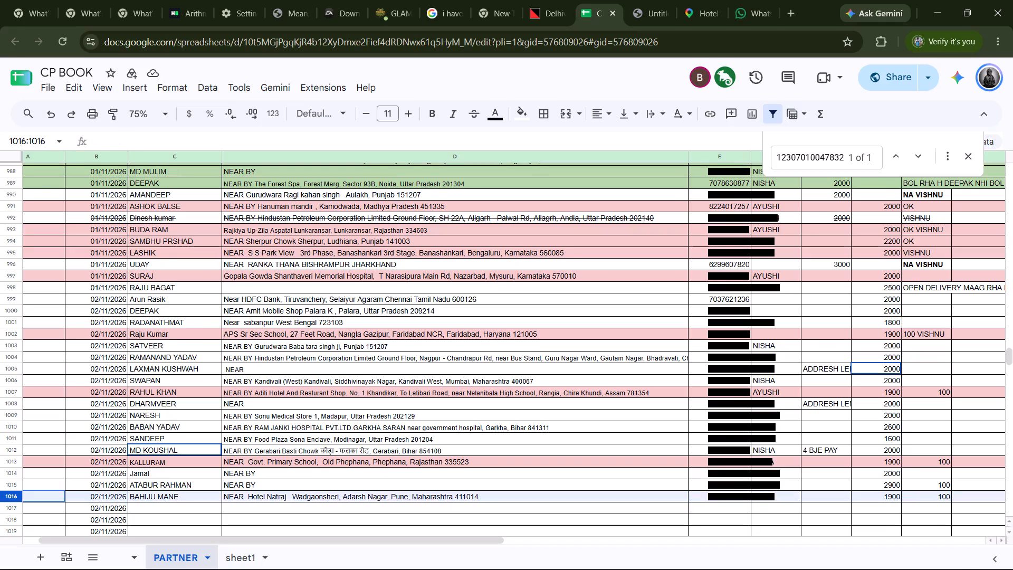
click(527, 109)
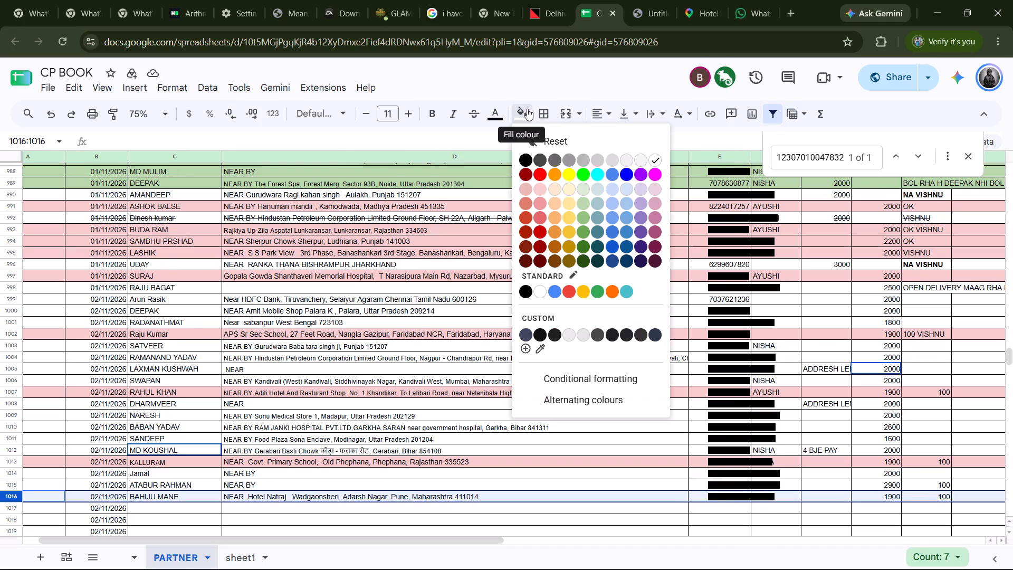
click(540, 187)
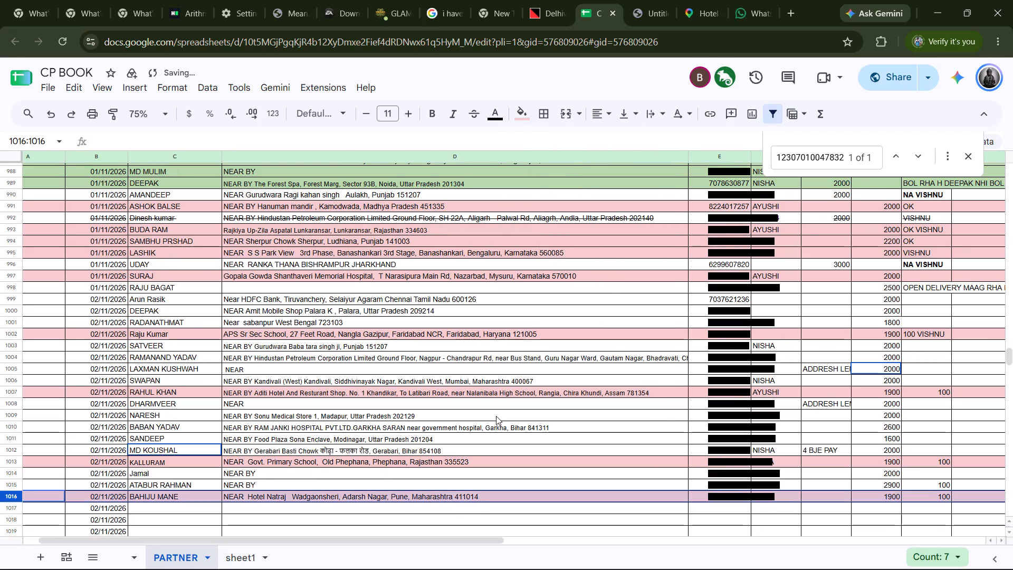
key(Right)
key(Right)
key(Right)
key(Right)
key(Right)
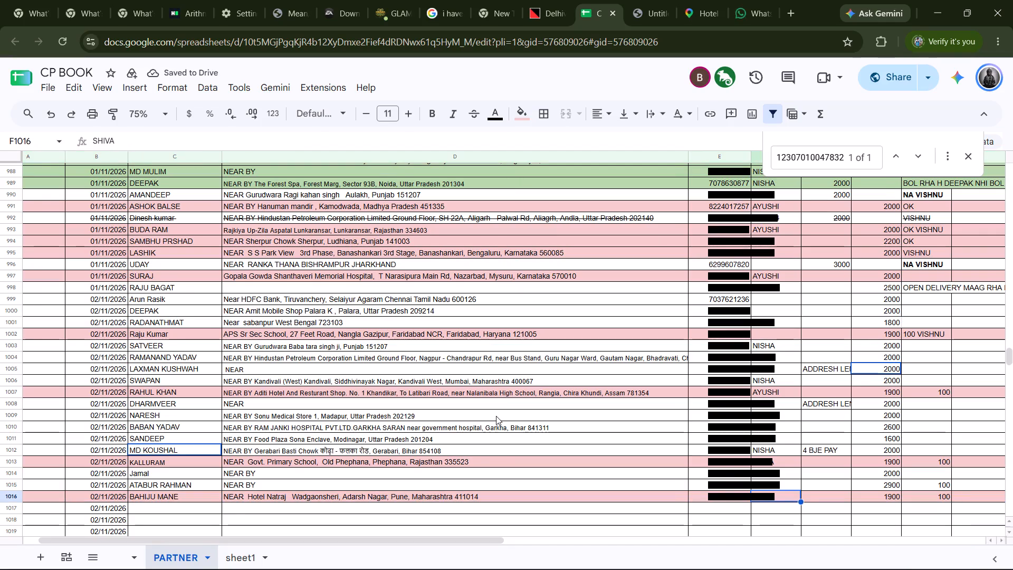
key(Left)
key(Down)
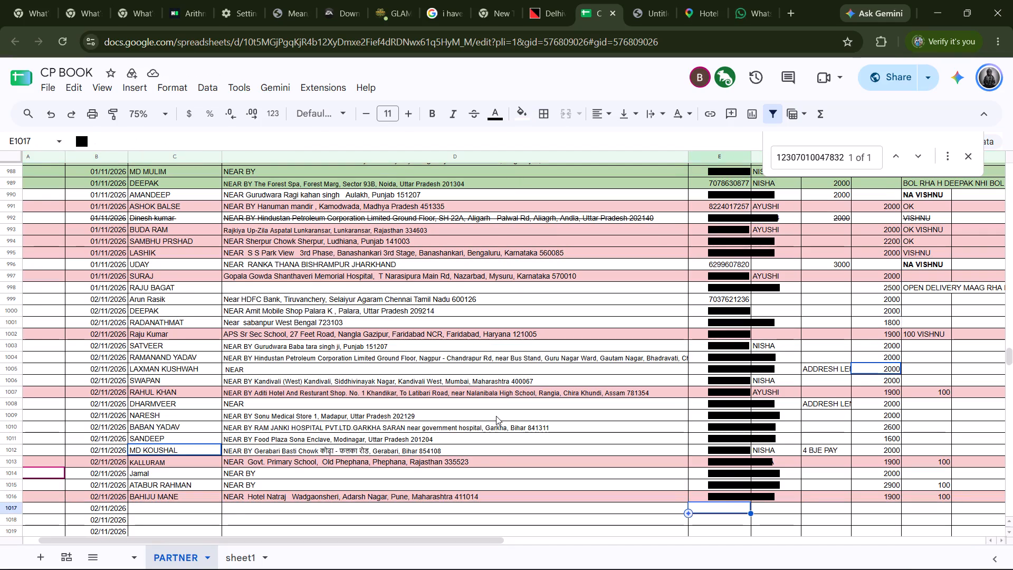
Fill the whole of row 1014, the AYUSHI order with amount 2900, with the same light red.
key(Up)
key(Up)
key(Left)
key(Left)
key(Left)
key(Left)
key(Left)
key(Left)
key(Left)
key(Left)
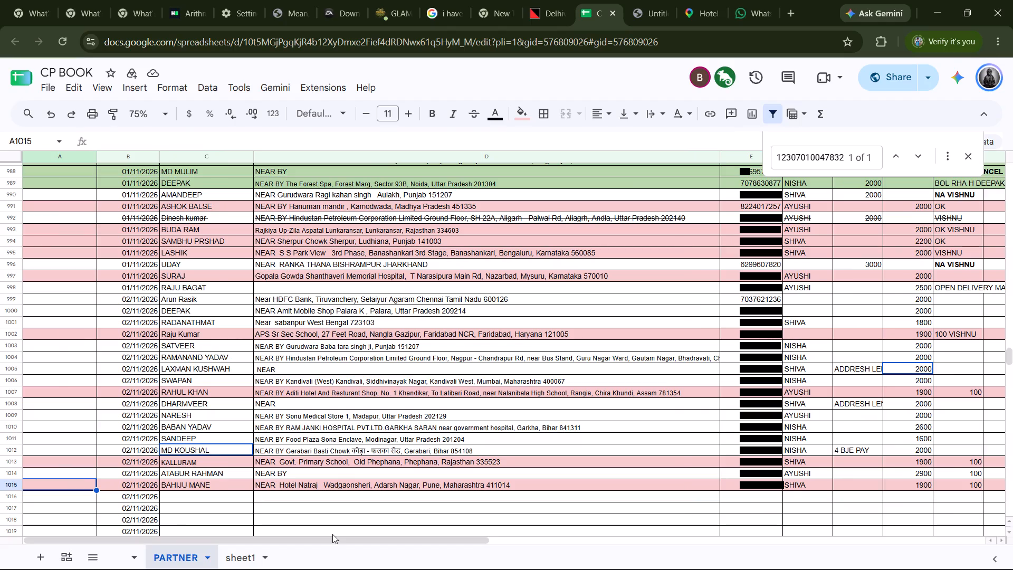
click(8, 472)
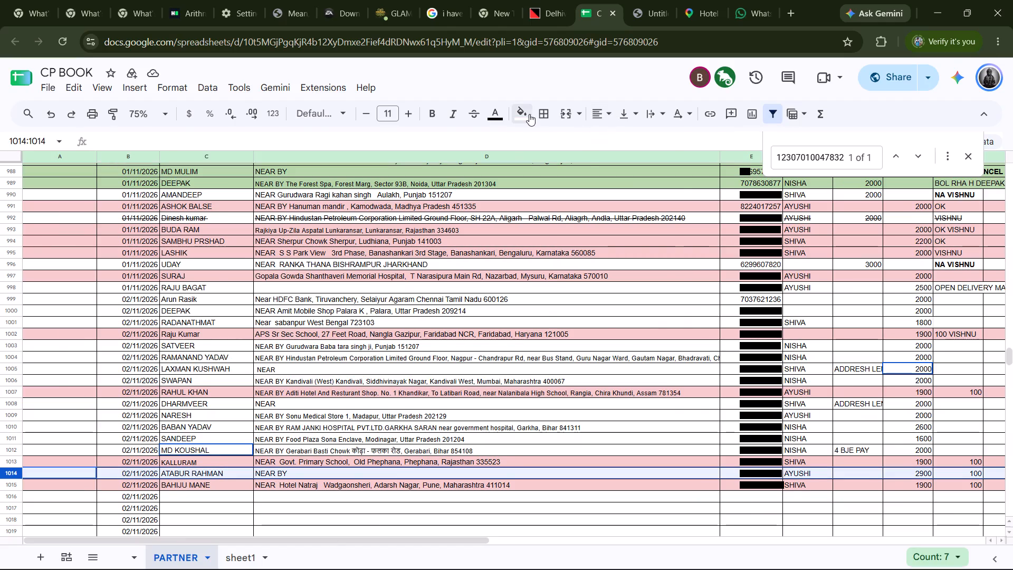
click(525, 114)
click(541, 185)
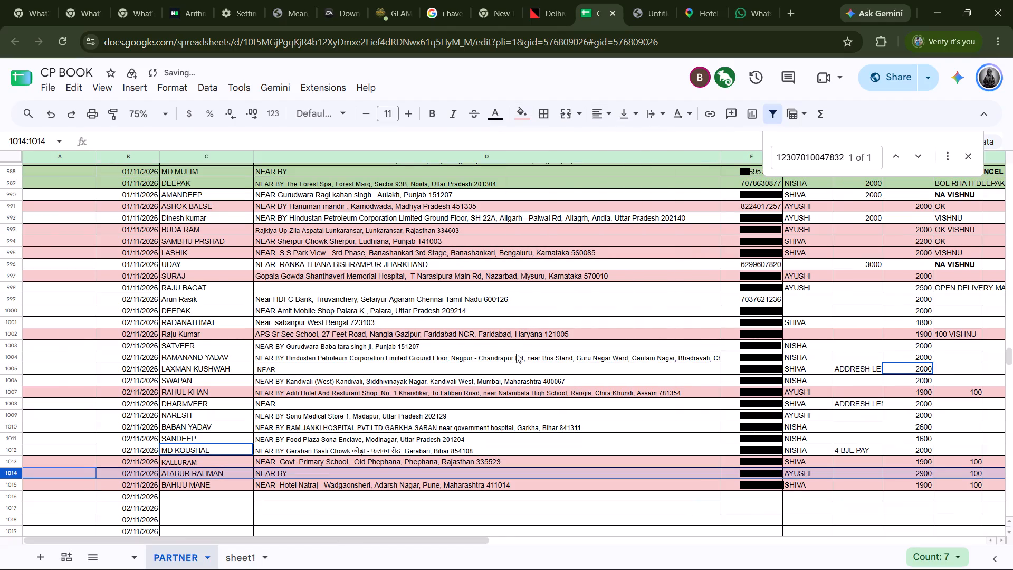
Select the empty staff-name cell F1016, directly below the last order entry.
key(Right)
key(Right)
key(Right)
key(Right)
key(Right)
key(Right)
key(Right)
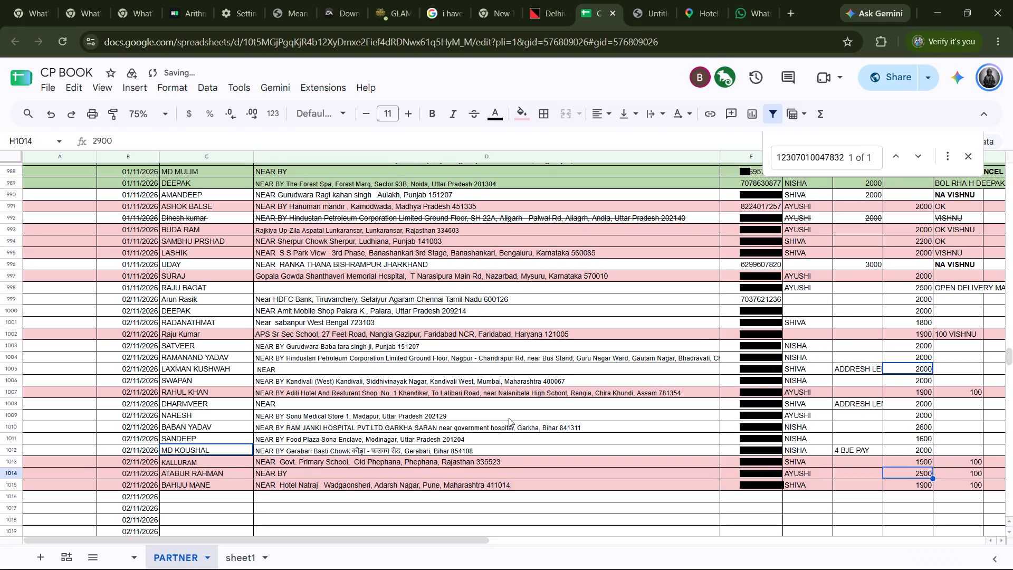
key(Down)
key(Down)
key(Left)
key(Left)
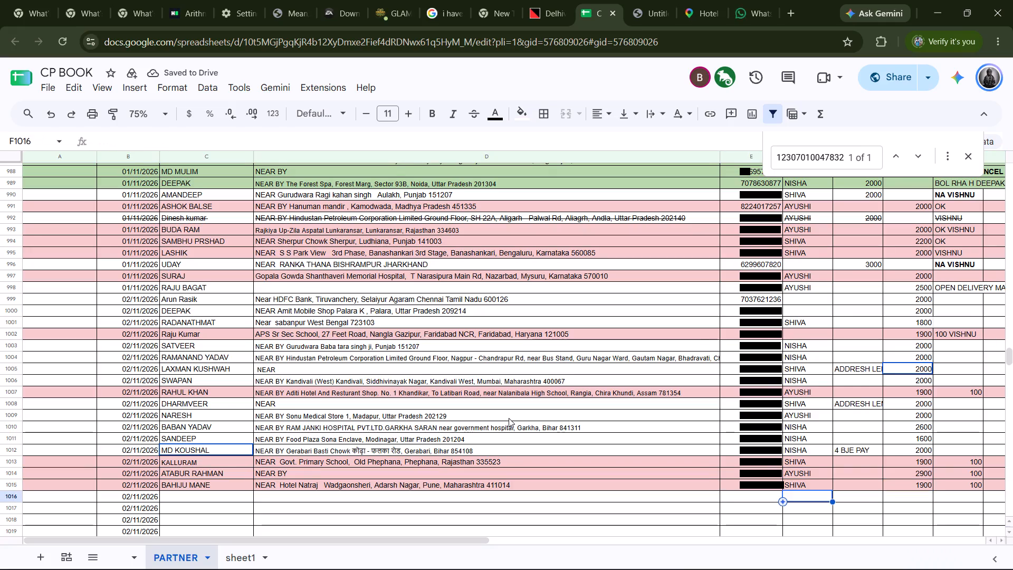
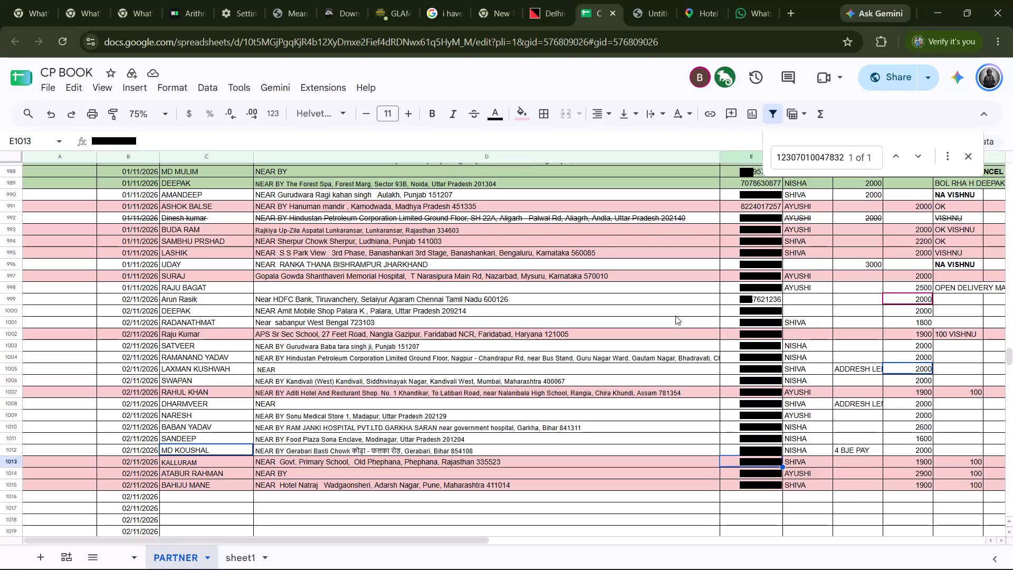
Review the Phephana, Rajasthan order in row 1013 across its name, address, mobile, staff and amount cells, ending on the mobile-number cell E1014.
key(Right)
key(Right)
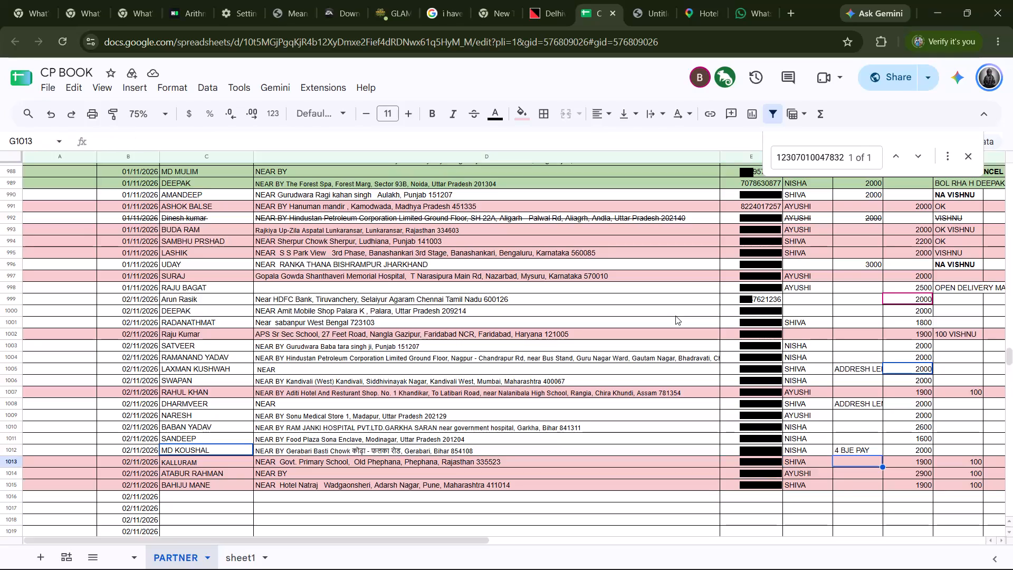
key(Right)
key(Right)
key(Left)
key(Left)
key(Left)
key(Left)
key(Left)
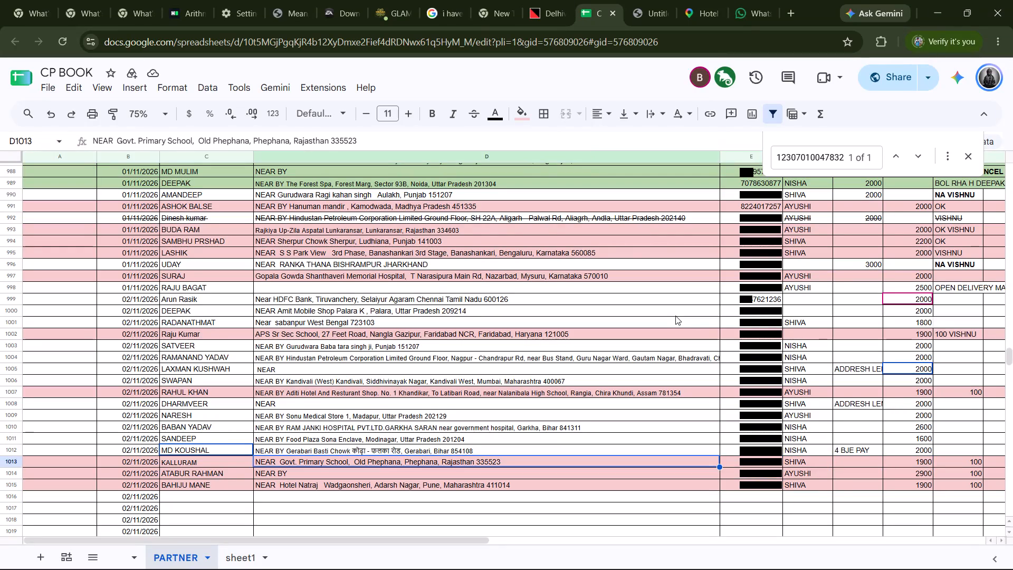
key(Left)
key(Right)
key(Right)
key(Right)
key(Right)
key(Right)
key(Right)
key(Right)
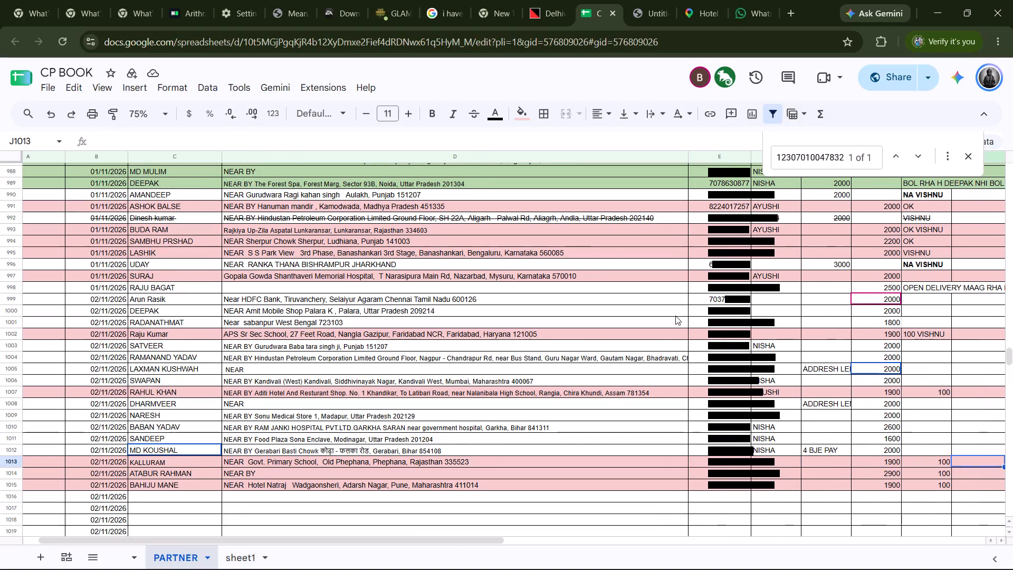
key(Left)
key(Left)
key(Left)
key(Left)
key(Left)
key(Left)
key(Left)
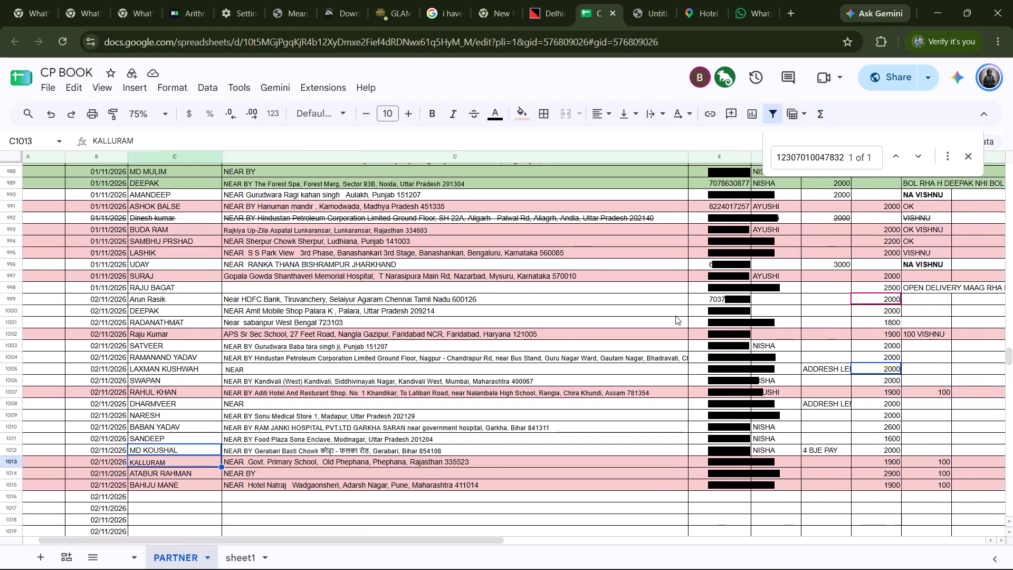
key(Right)
key(Right)
key(Right)
key(Left)
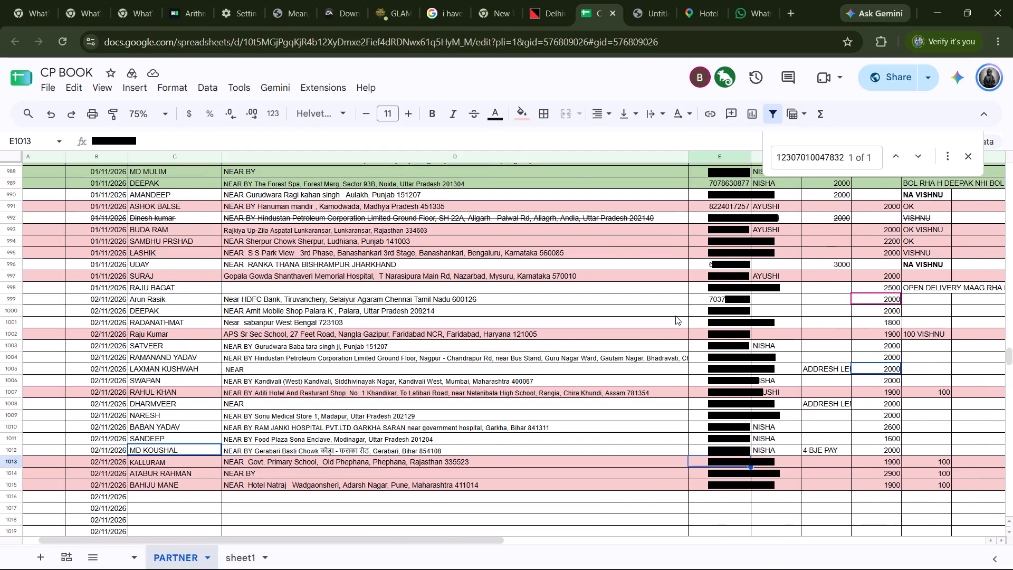
key(Right)
key(Left)
key(Down)
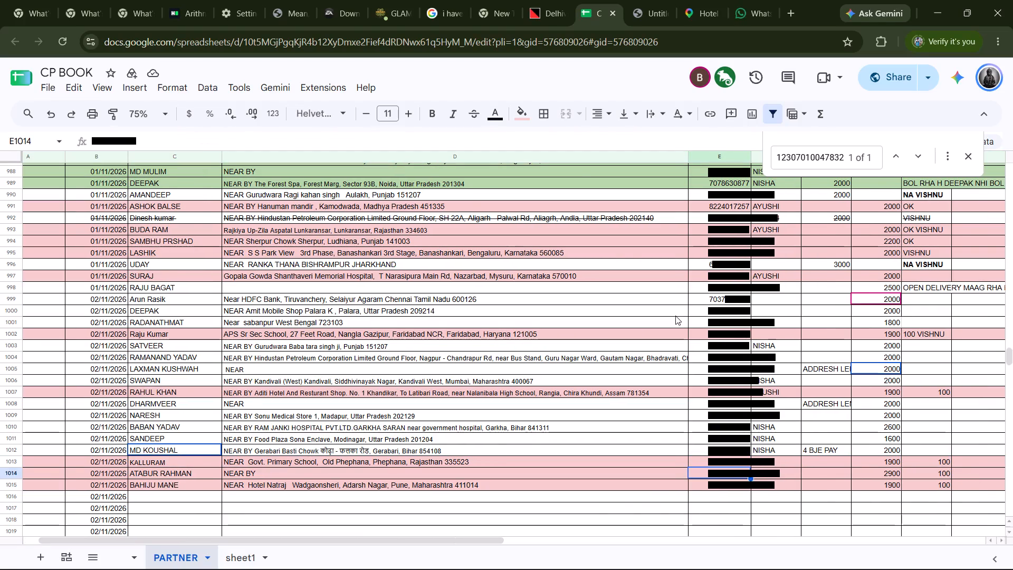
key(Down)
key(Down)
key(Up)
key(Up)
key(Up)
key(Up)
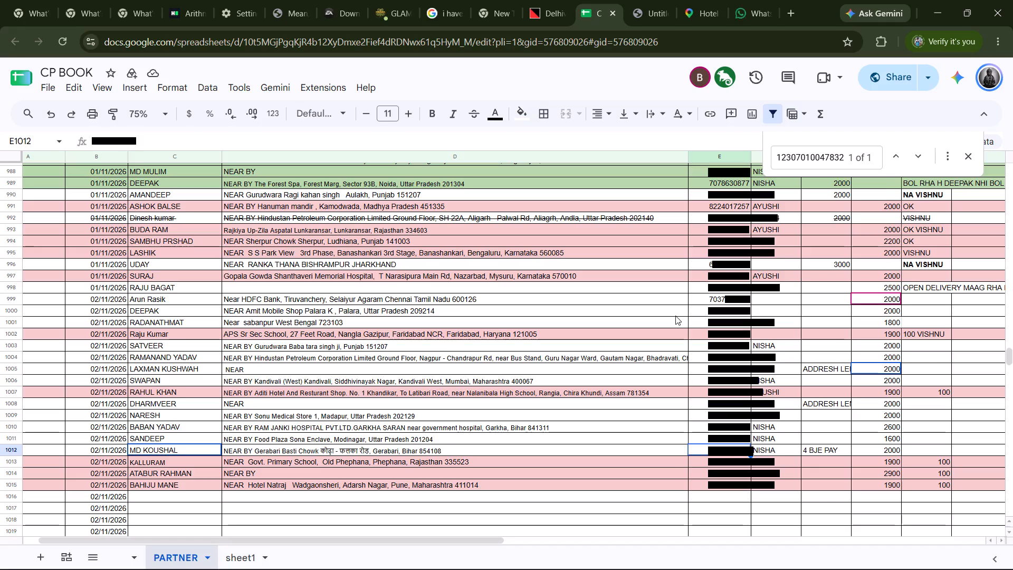
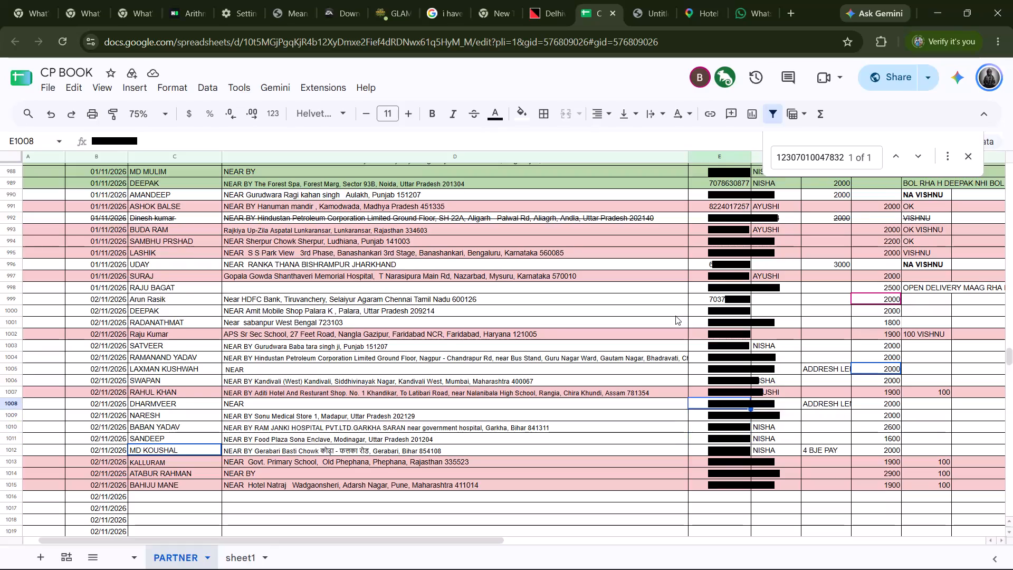
Review the contact numbers of the PARTNER orders upward from row 1008 to the late-October orders at row 974.
key(Up)
key(Up)
key(Up)
key(Up)
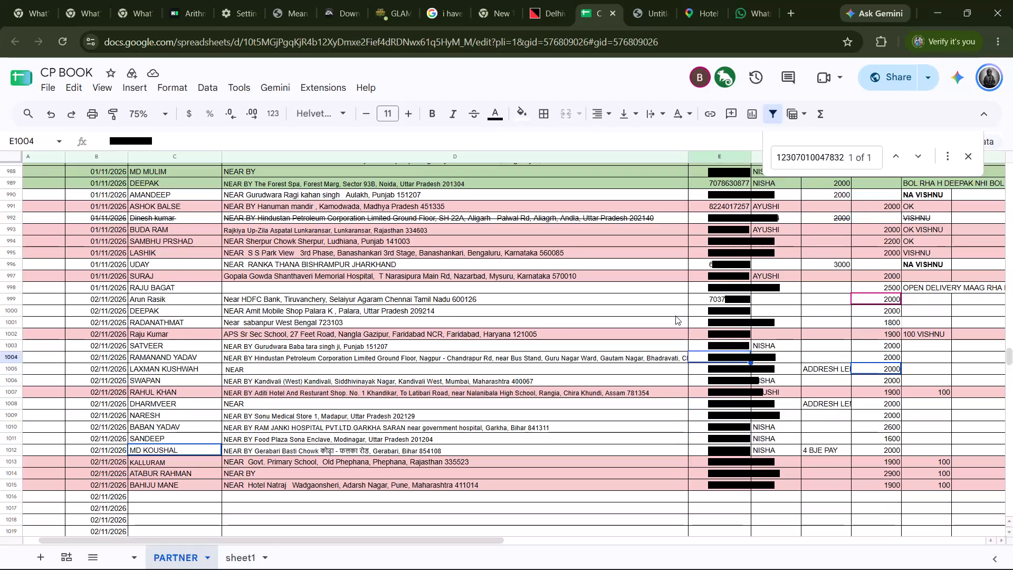
key(Up)
key(Up)
key(Up)
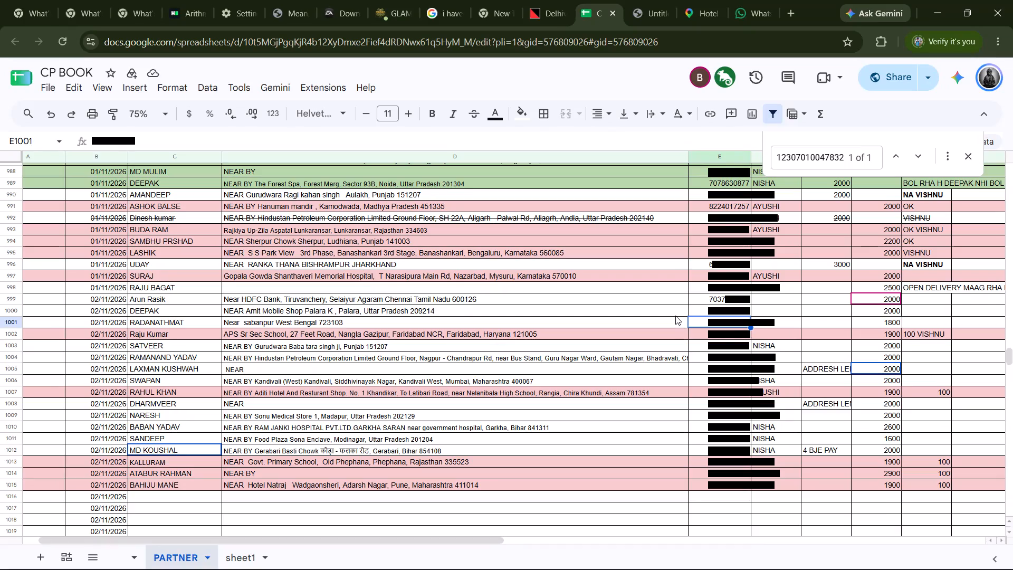
key(Up)
key(Up)
key(Up)
key(Up)
key(Up)
key(Up)
key(Up)
key(Up)
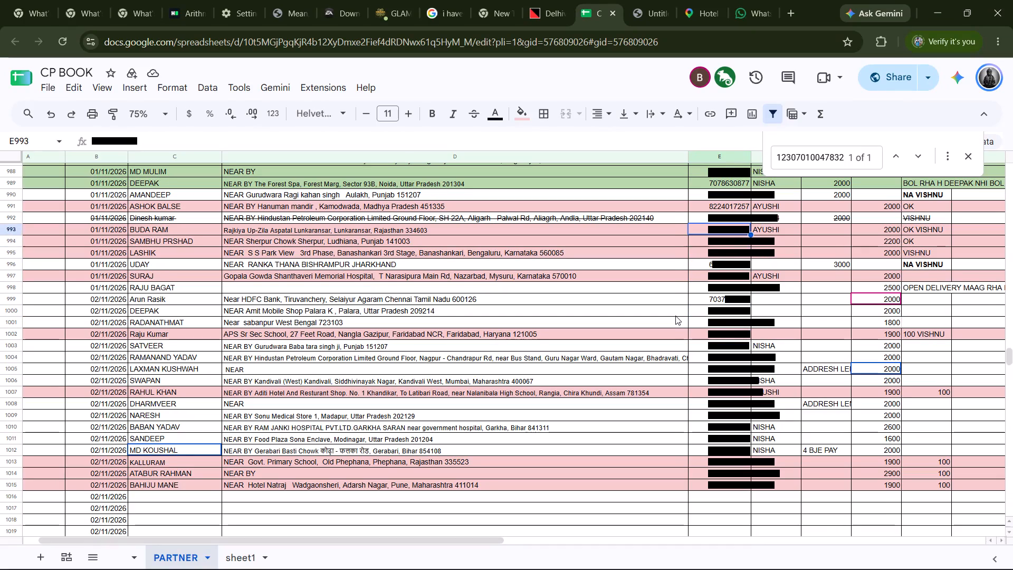
key(Up)
key(Up)
key(Up)
key(Up)
key(Up)
key(Up)
key(Up)
key(Up)
key(Up)
key(Up)
key(Up)
key(Up)
key(Up)
key(Up)
key(Up)
key(Up)
key(Up)
key(Up)
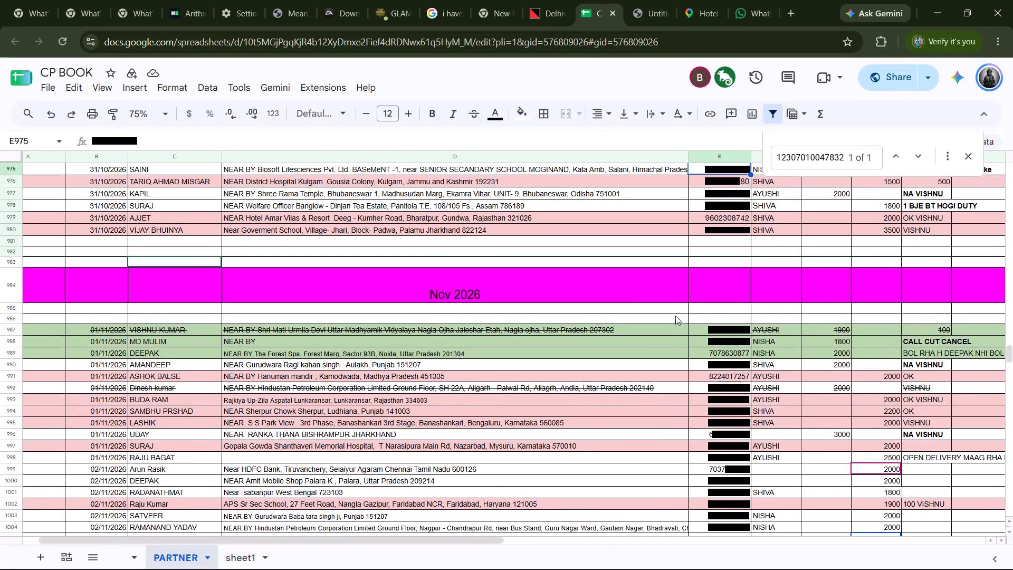
key(Up)
Review the contact numbers back down through the early November orders, ending on the number in row 990.
key(Down)
key(Down)
key(Down)
key(Down)
key(Down)
key(Down)
key(Down)
key(Down)
key(Down)
key(Down)
key(Down)
key(Down)
key(Down)
key(Down)
key(Down)
key(Down)
key(Down)
key(Down)
key(Down)
key(Down)
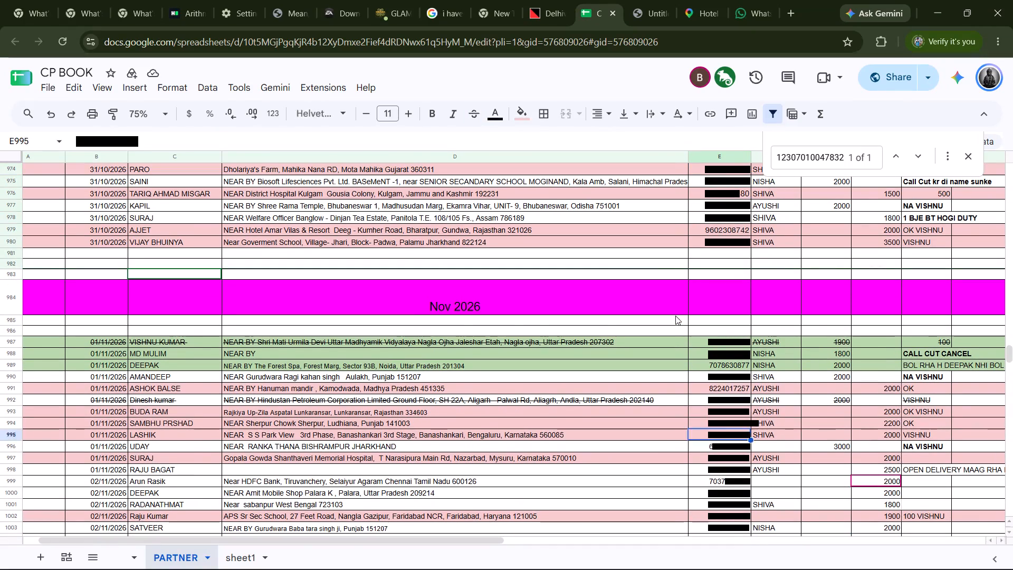
key(Up)
key(Up)
key(Up)
key(Up)
key(Up)
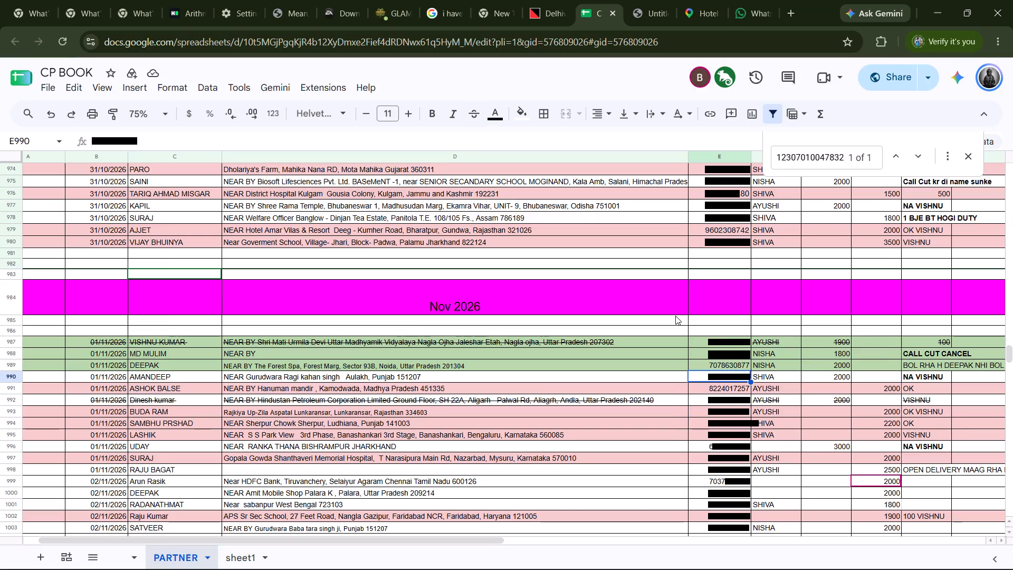
Examine the row 990 order's customer name, contact number, agent, amount and remark.
key(Left)
key(Left)
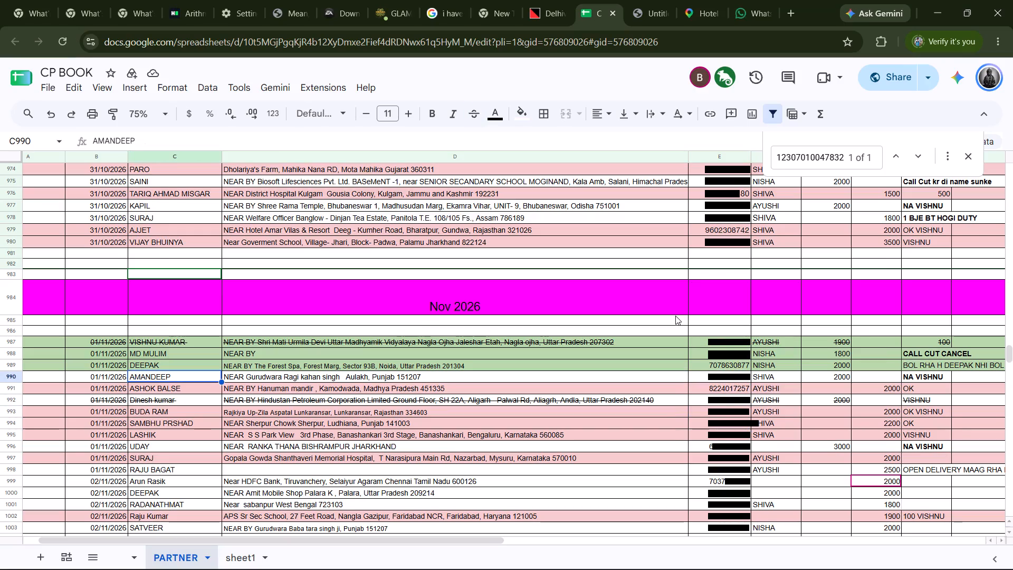
key(Right)
key(Right)
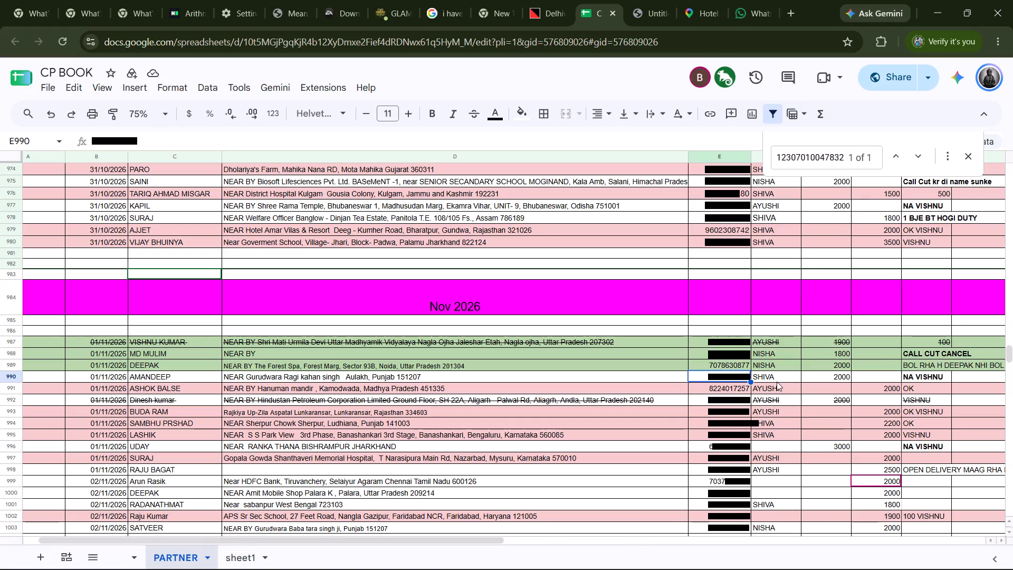
key(Left)
key(Left)
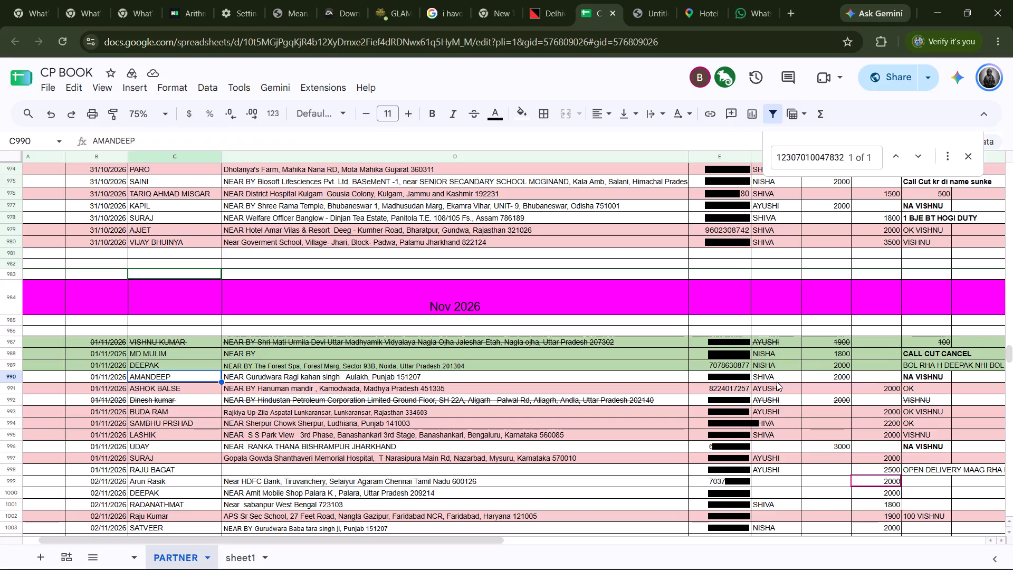
key(Right)
key(Right)
key(Right)
key(Right)
key(Right)
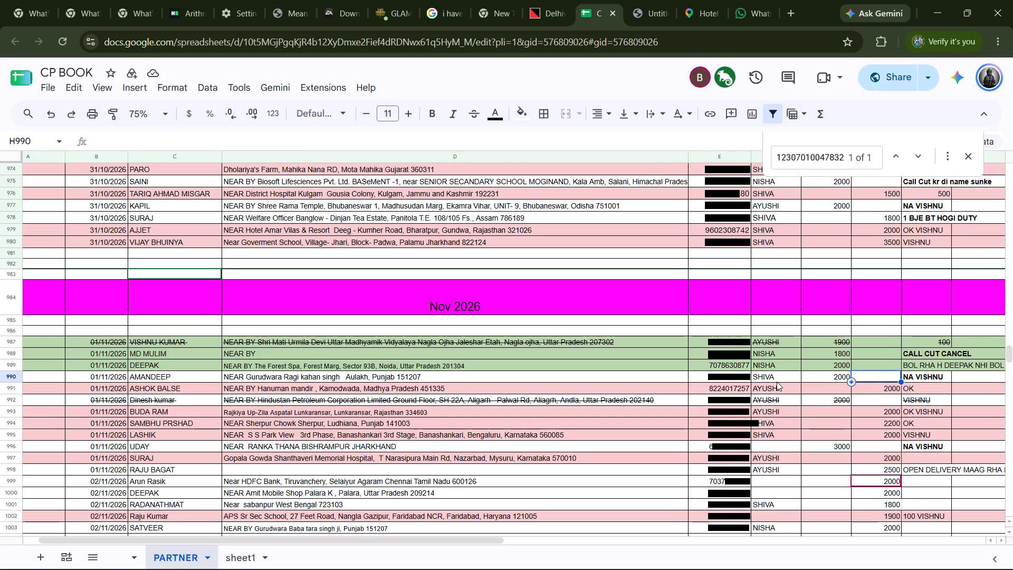
key(Right)
key(Left)
key(Left)
key(Left)
key(Left)
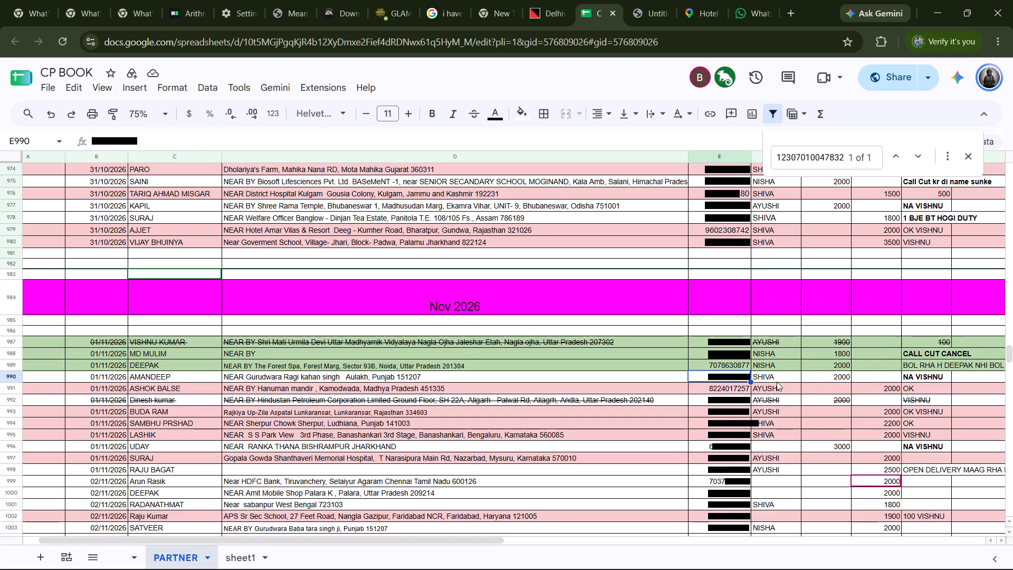
key(Right)
key(Right)
key(Right)
key(Right)
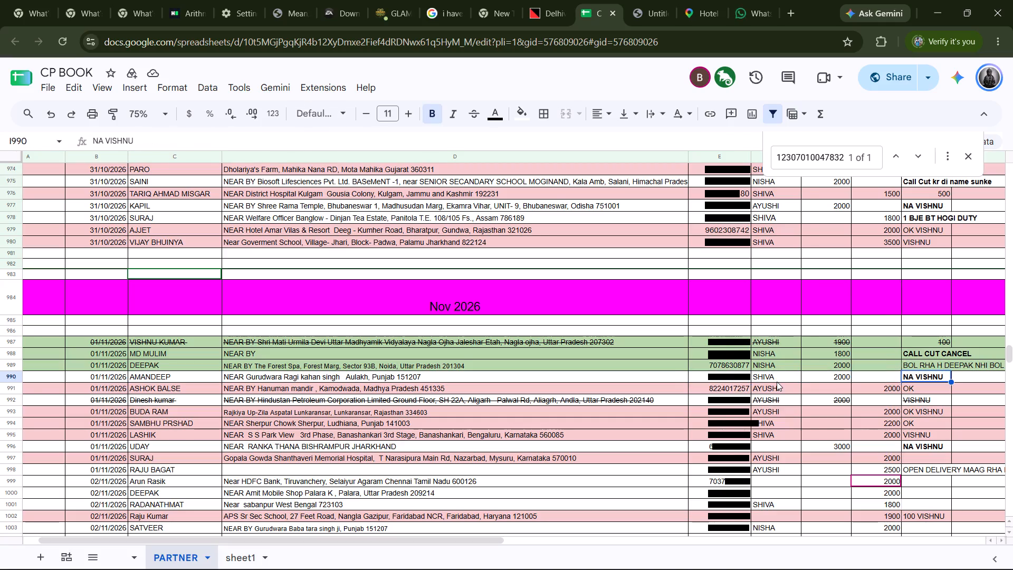
key(Left)
key(Left)
key(Left)
key(Left)
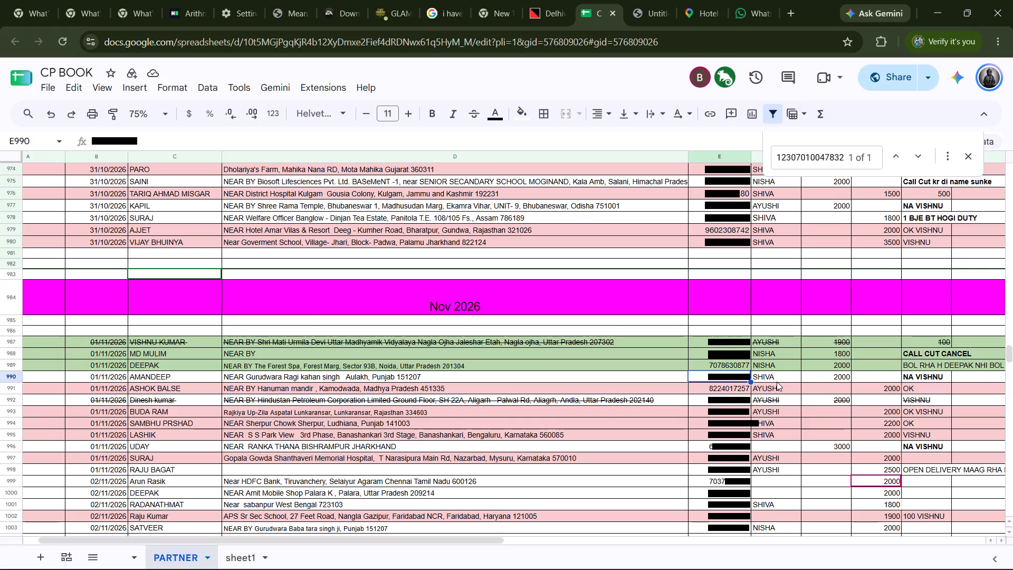
Check the contact numbers of the November orders from row 991 down to row 1009.
key(Down)
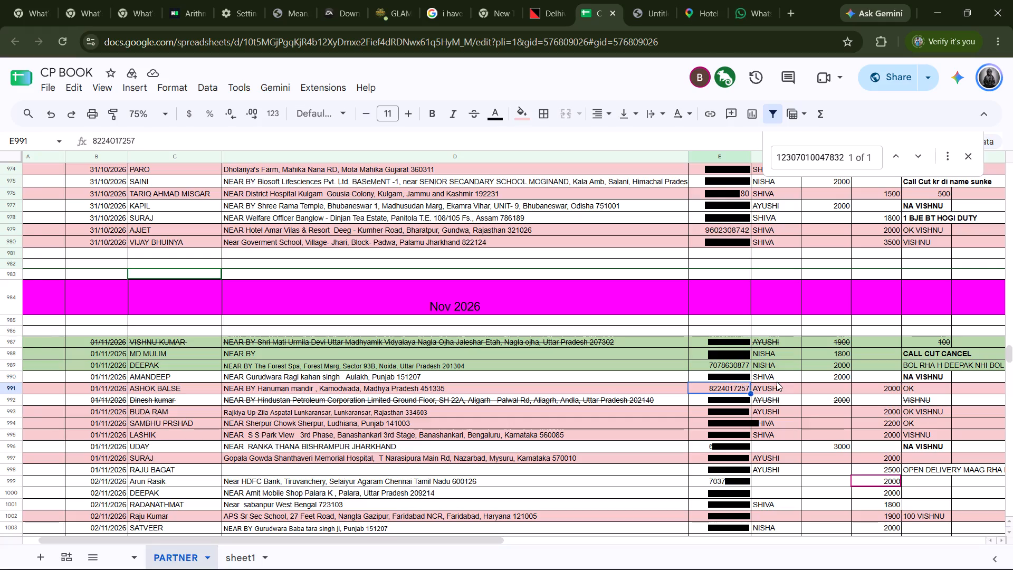
key(Up)
key(Down)
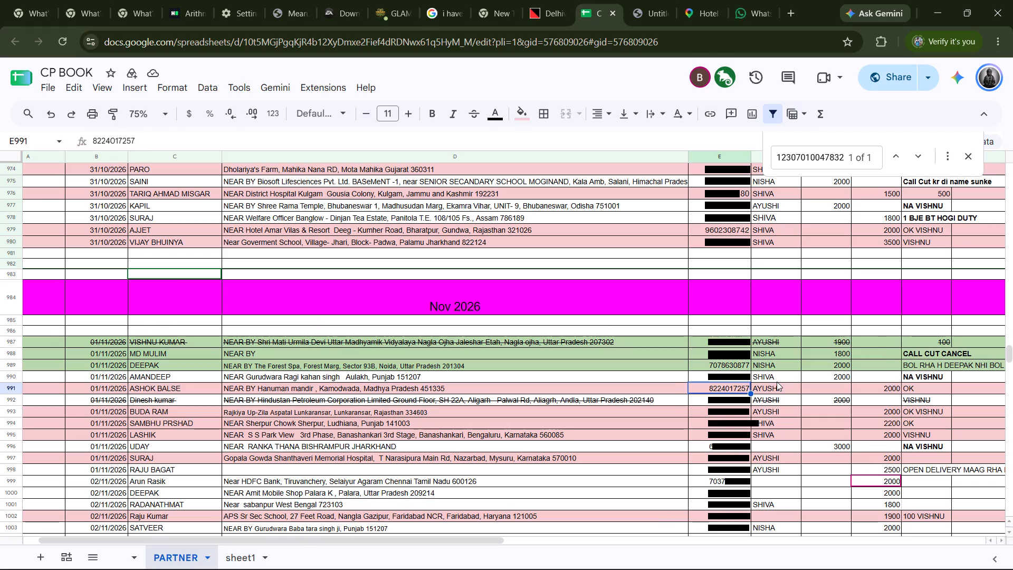
key(Down)
key(Down)
key(Down)
key(Down)
key(Down)
key(Down)
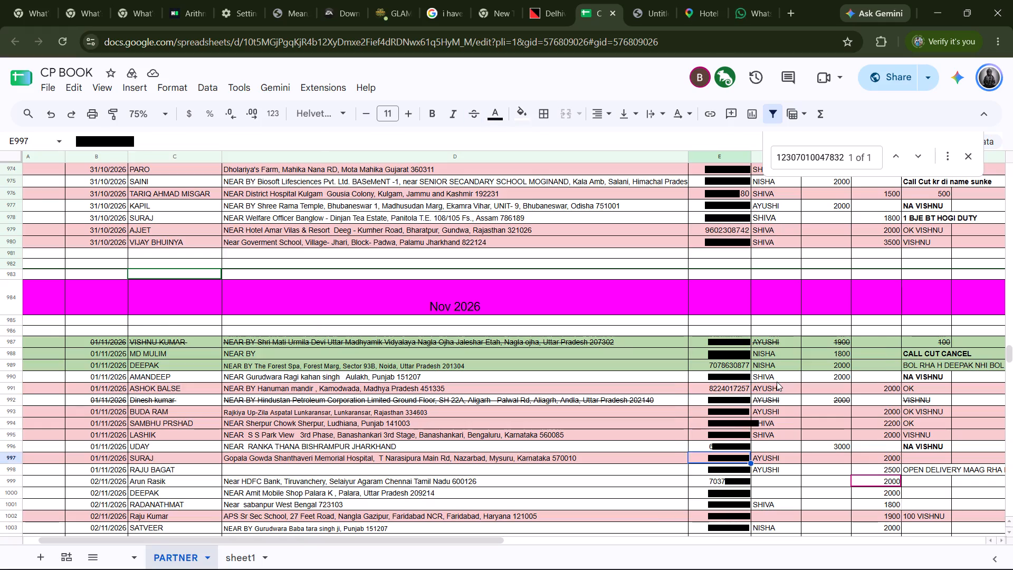
key(Down)
key(Down)
key(Down)
key(Down)
key(Down)
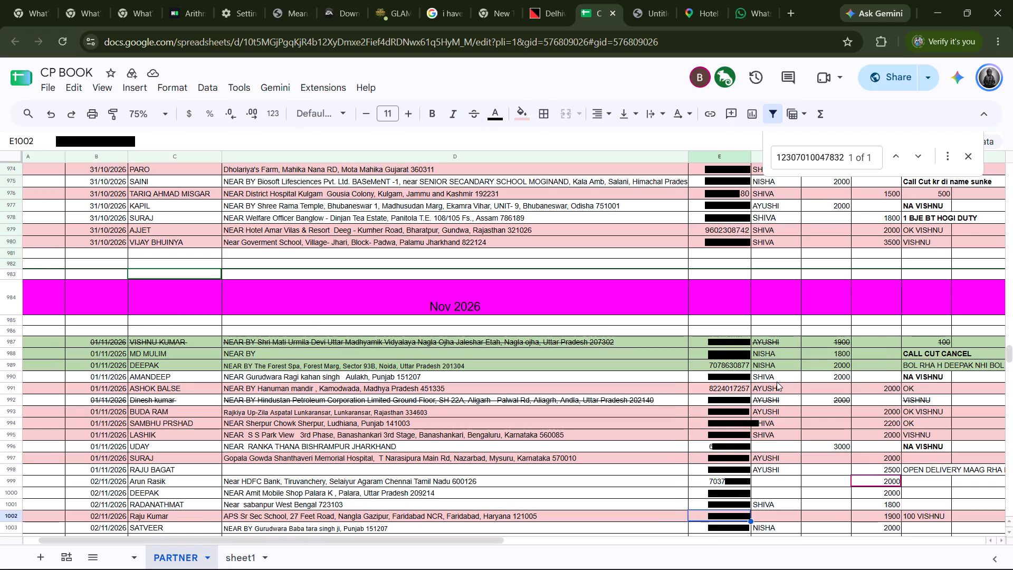
key(Down)
key(Down)
key(Down)
key(Down)
key(Down)
key(Down)
key(Down)
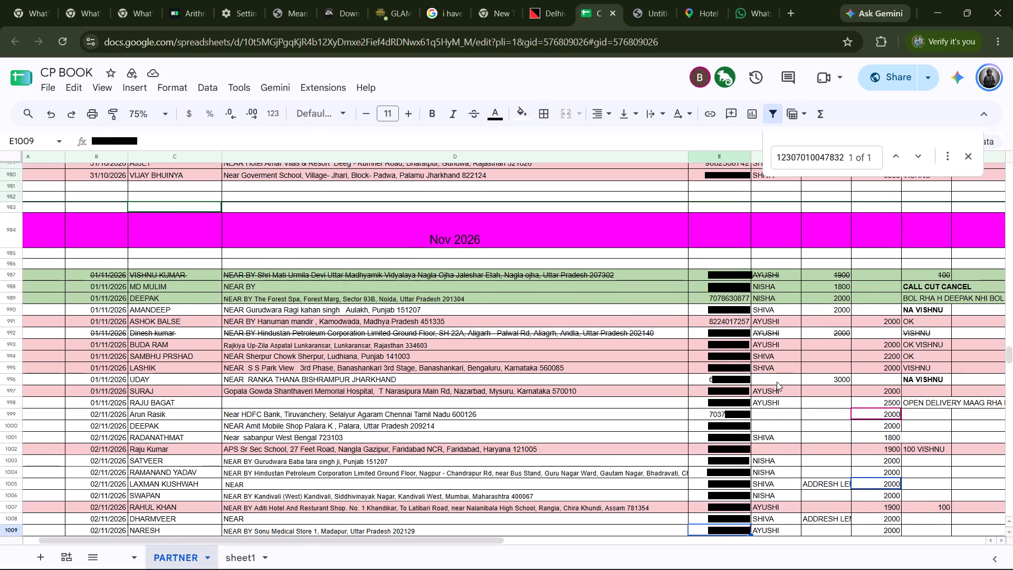
Recheck the November contact numbers upward from row 1009 to the start of the month, ending on row 990.
key(Up)
key(Up)
key(Up)
key(Up)
key(Up)
key(Up)
key(Up)
key(Up)
key(Up)
key(Up)
key(Up)
key(Up)
key(Up)
key(Up)
key(Up)
key(Up)
key(Up)
key(Up)
key(Up)
key(Up)
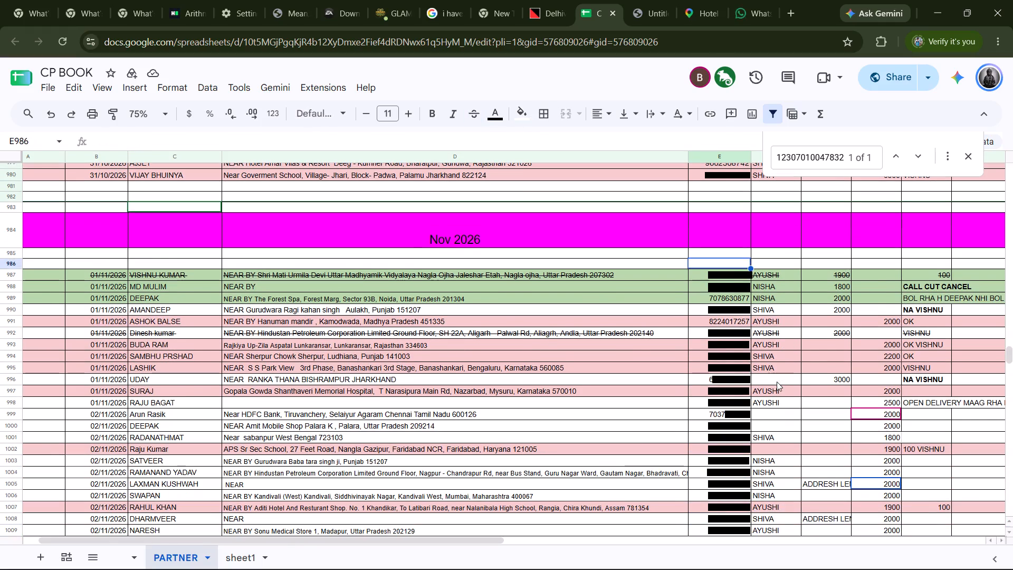
key(Down)
key(Down)
key(Down)
key(Down)
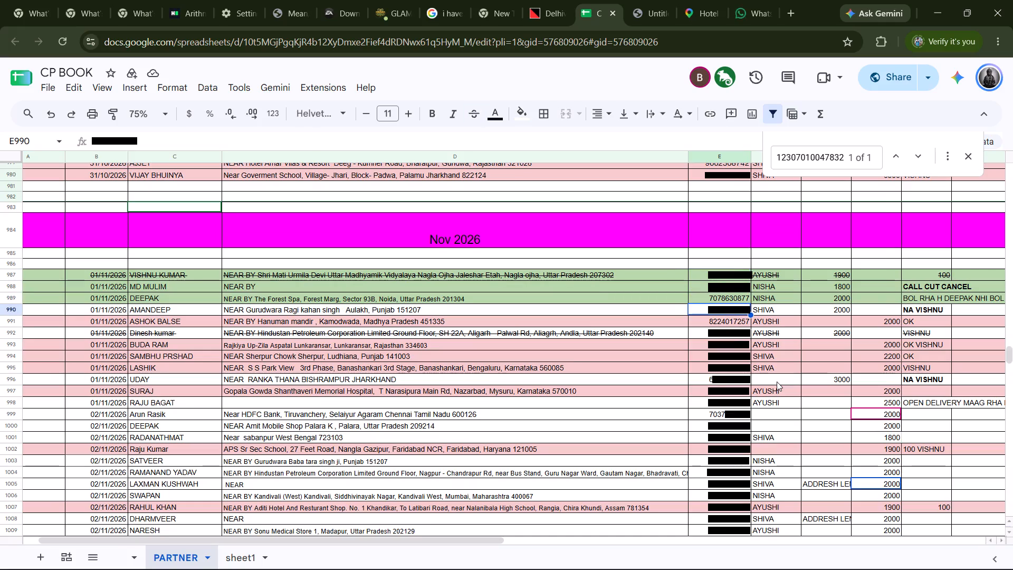
Go through the contact numbers of the orders below row 990, down to the one in row 1001.
key(Down)
key(Down)
key(Down)
key(Down)
key(Up)
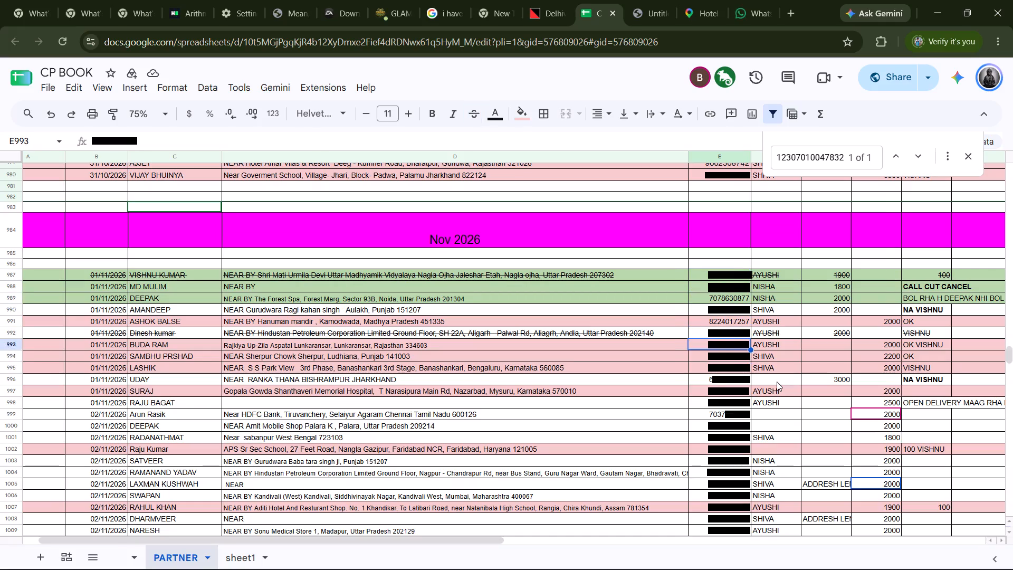
key(Down)
key(Down)
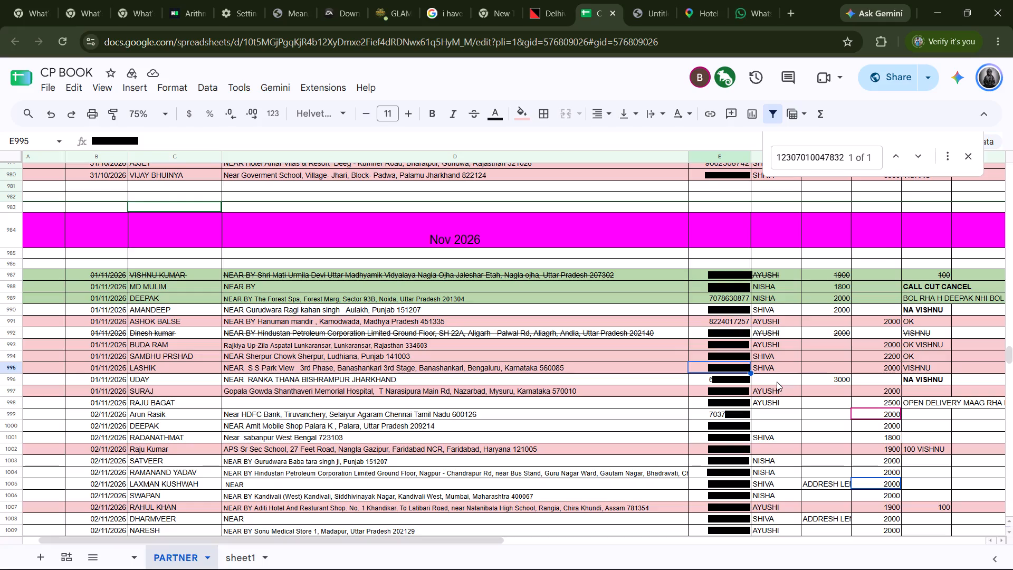
key(Down)
key(Down)
key(Down)
key(Down)
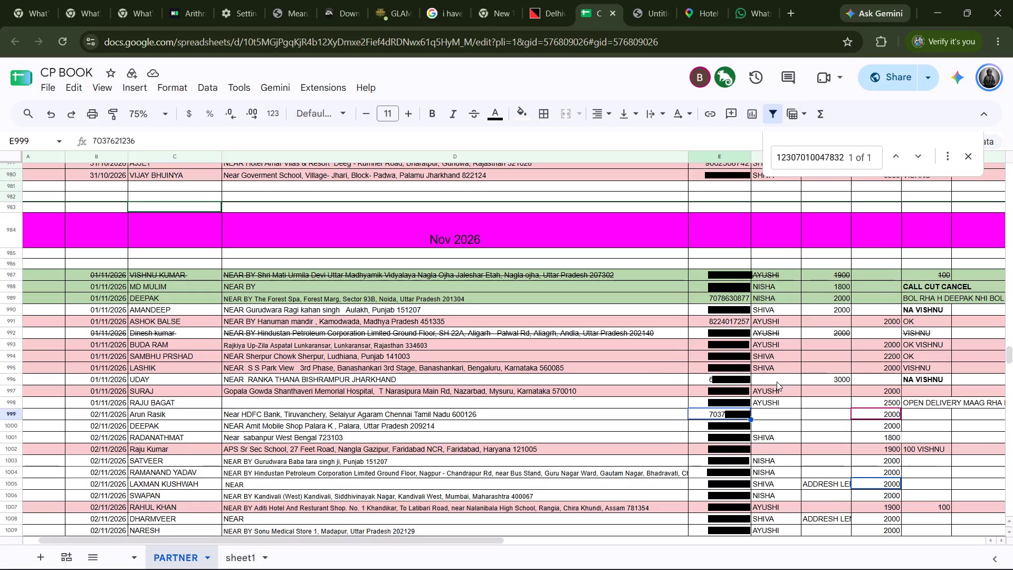
key(Down)
key(Down)
key(Left)
key(Down)
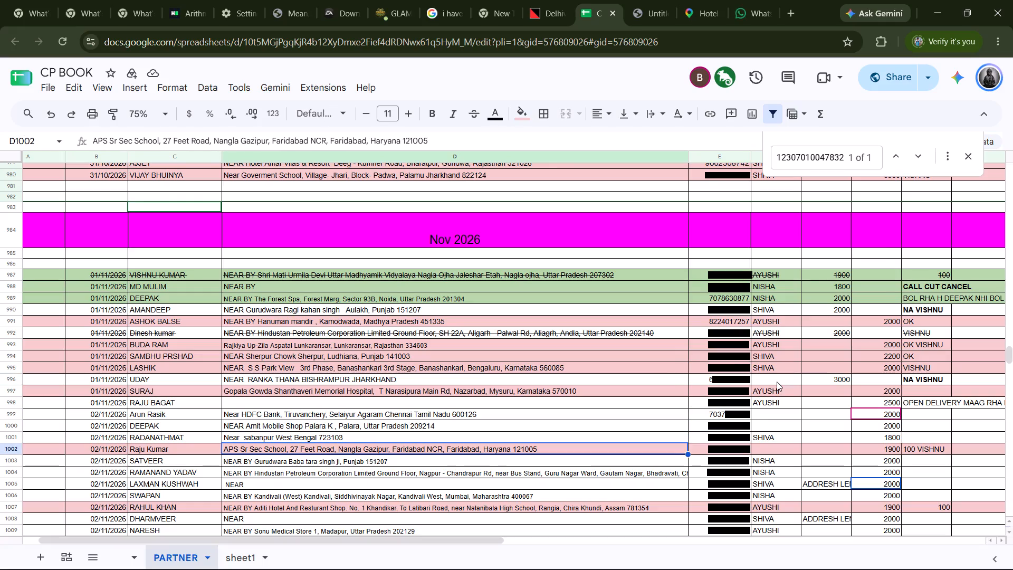
key(Up)
key(Right)
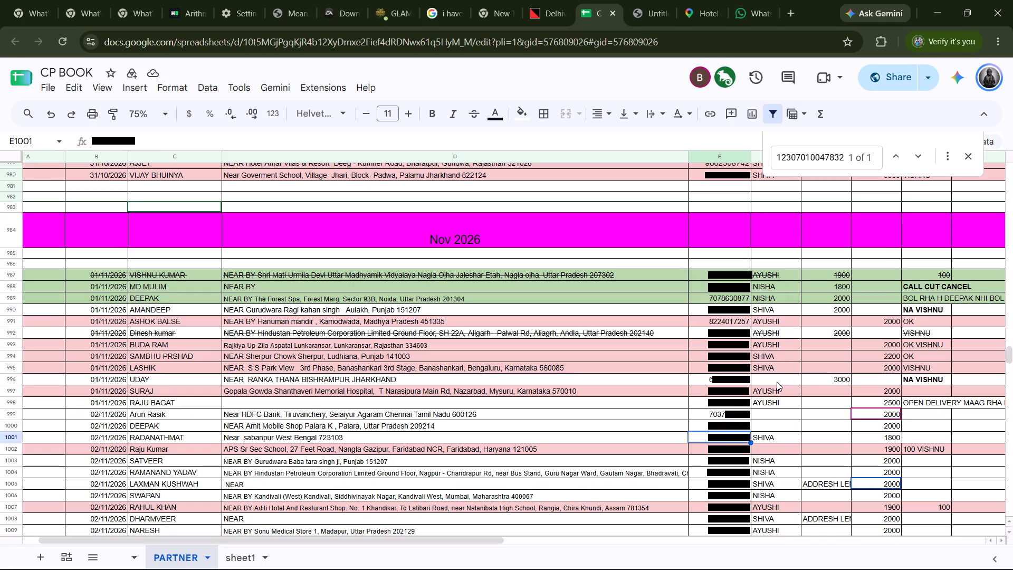
key(Up)
key(Up)
key(Up)
key(Up)
key(Up)
key(Up)
key(Up)
key(Up)
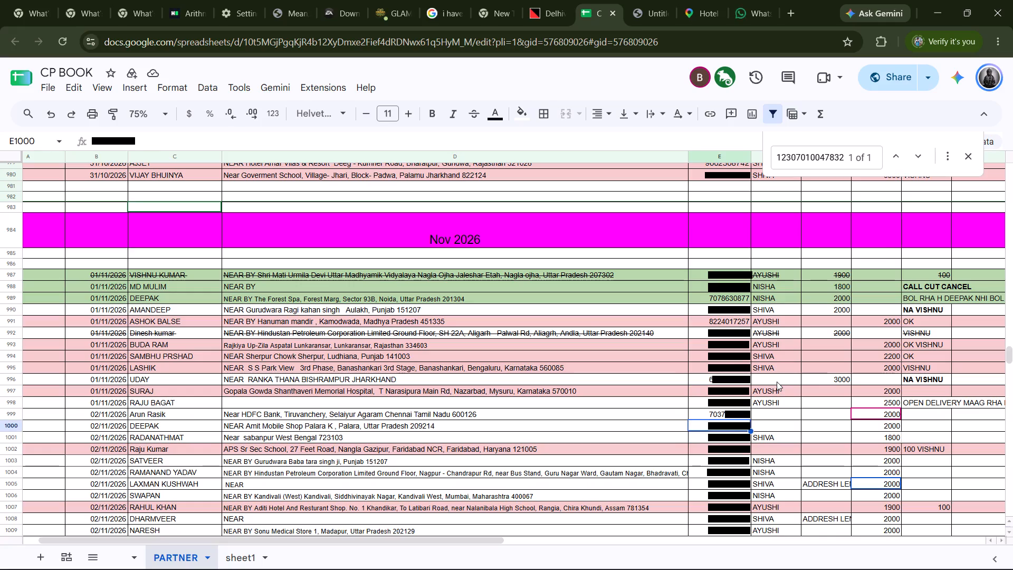
key(Up)
key(Up)
key(Up)
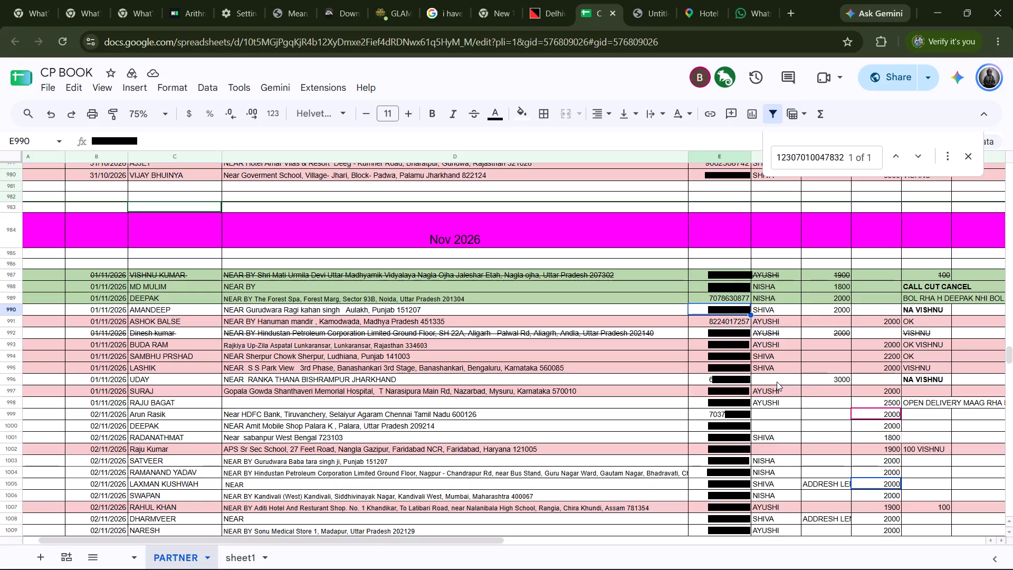
key(Down)
key(Up)
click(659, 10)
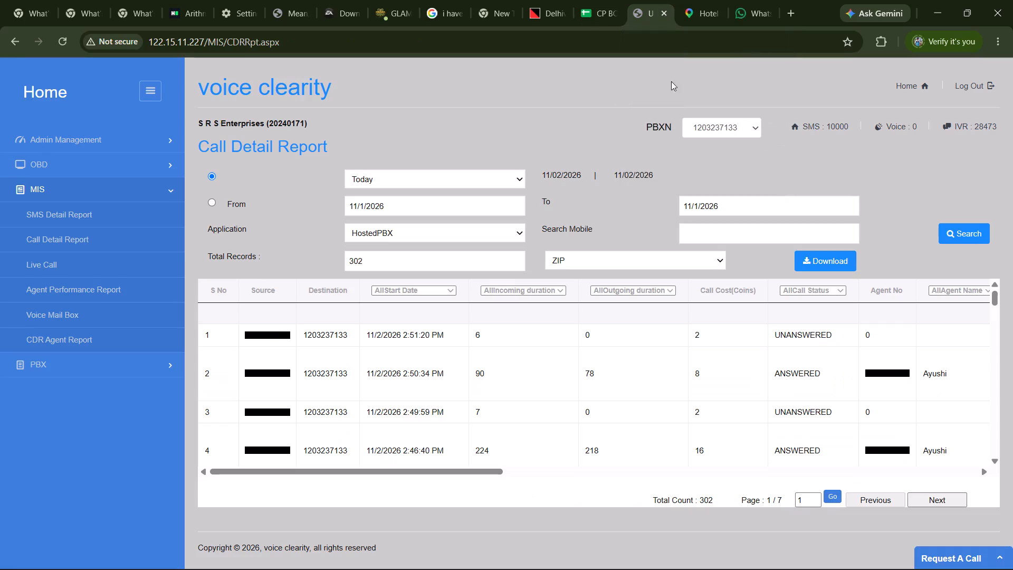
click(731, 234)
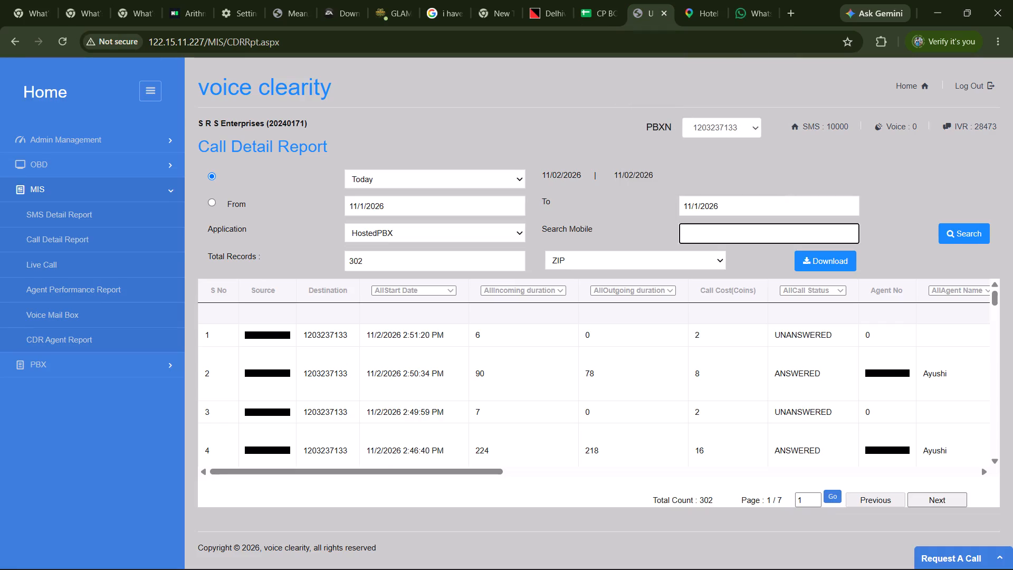
Return to the CP BOOK spreadsheet and go through the contact numbers from row 990 down to row 1001.
click(602, 17)
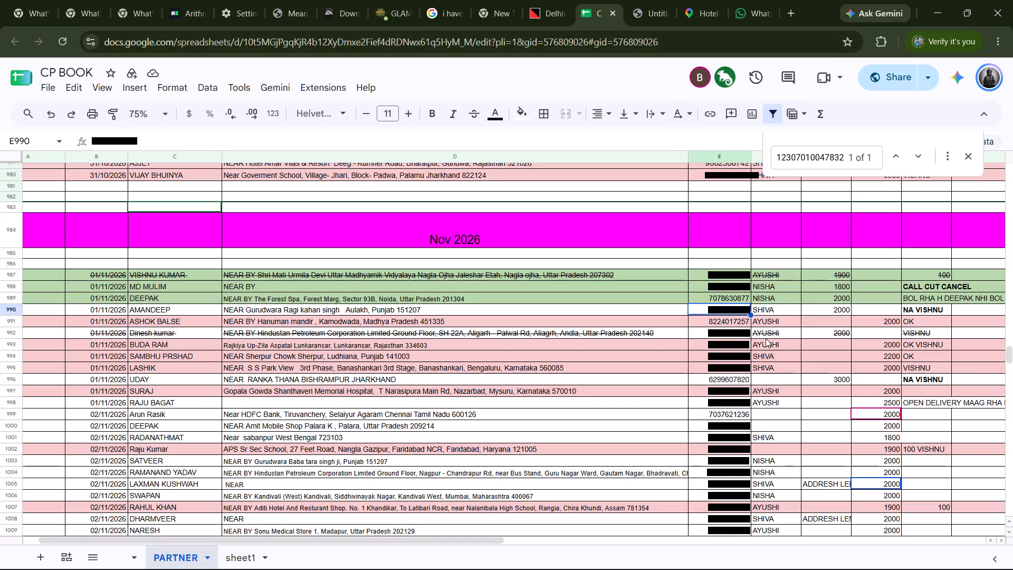
key(Down)
key(Down)
key(Down)
key(Down)
key(Down)
key(Down)
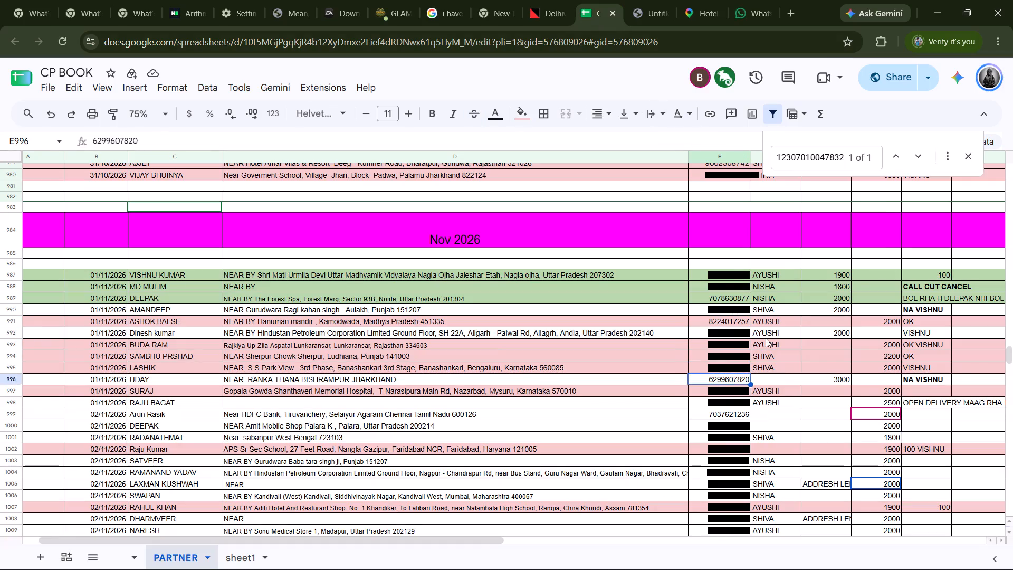
key(Down)
key(Down)
key(Down)
key(Down)
key(Down)
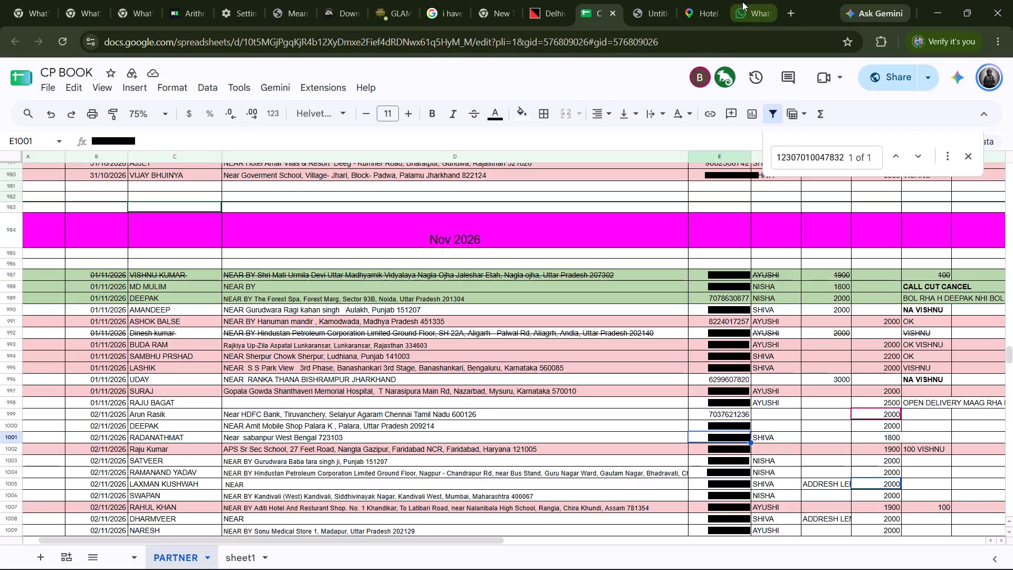
Switch to the voice clearity portal and search its Live Call page for connected calls, leaving the account ID blank.
click(665, 9)
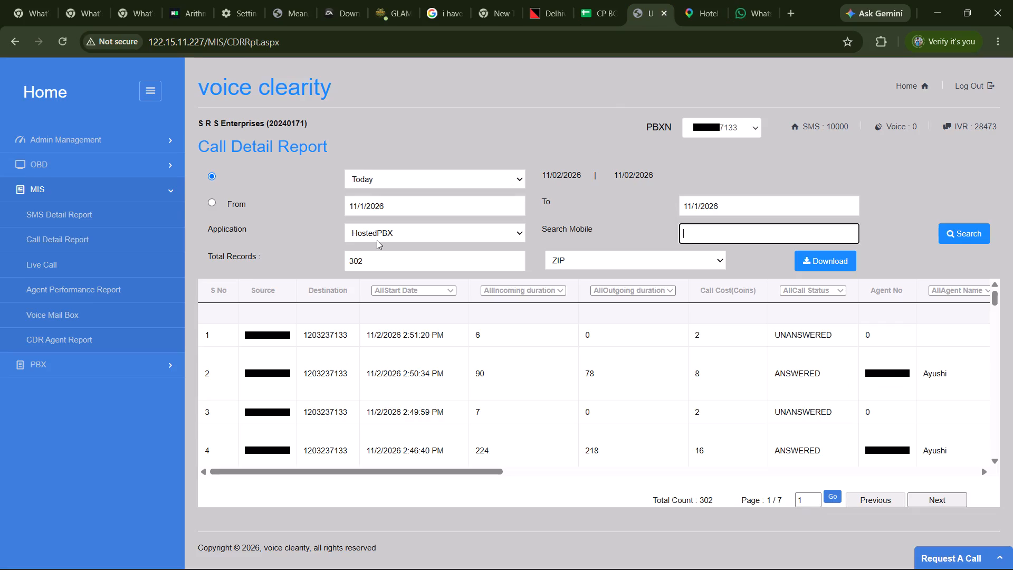
click(137, 269)
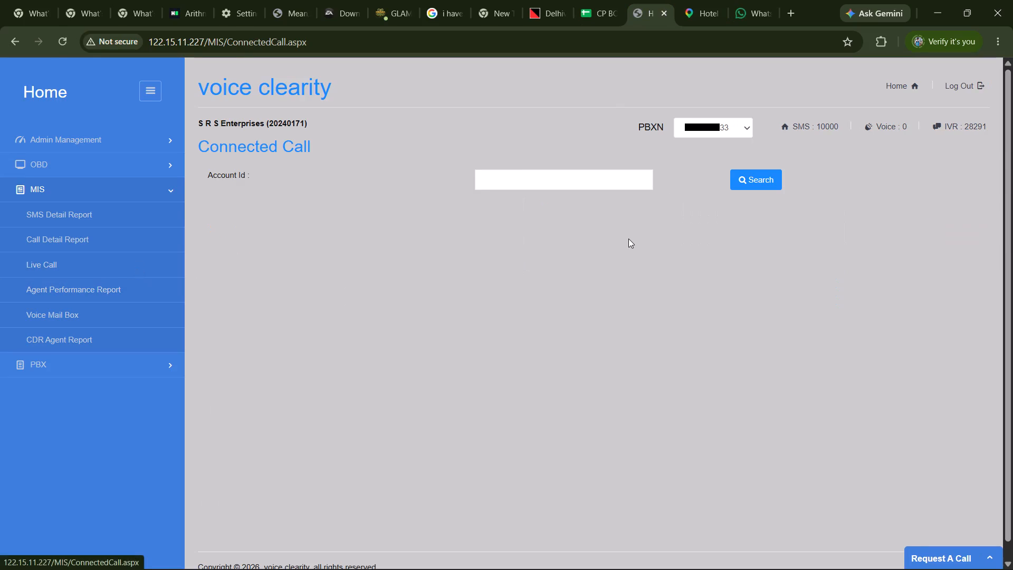
click(753, 180)
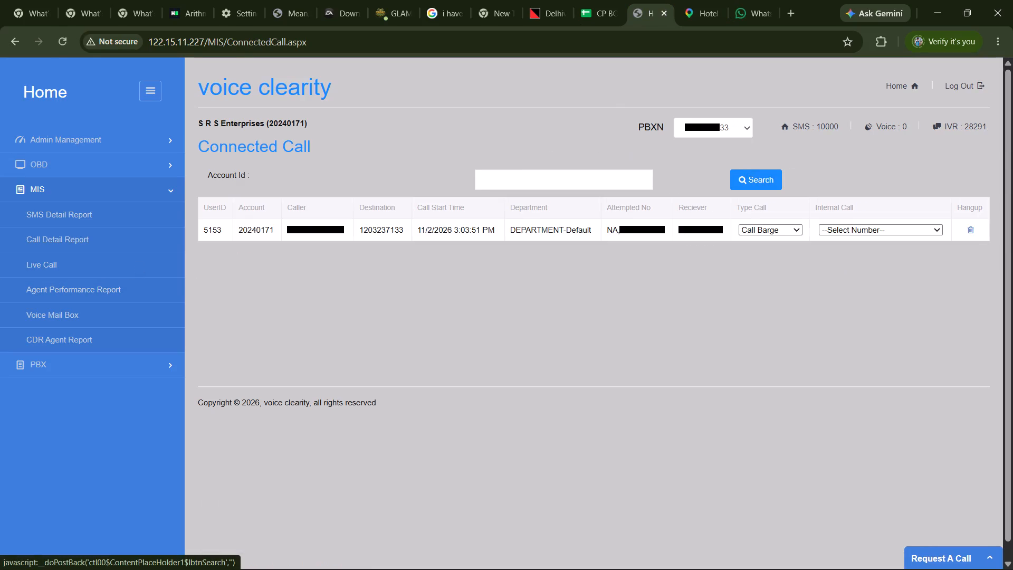
Run the Call Detail Report for today's HostedPBX calls without a mobile number filter.
click(163, 245)
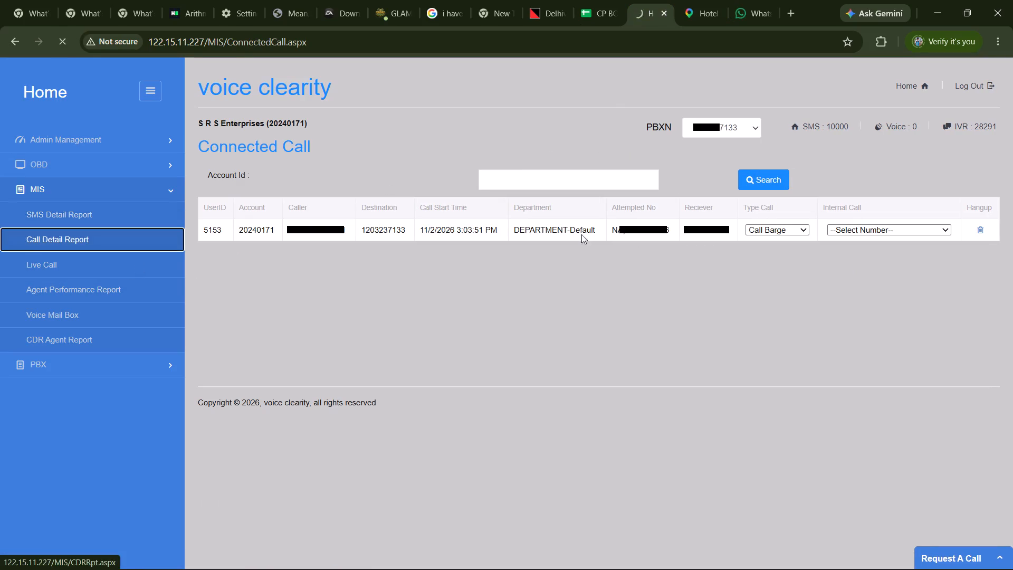
click(971, 239)
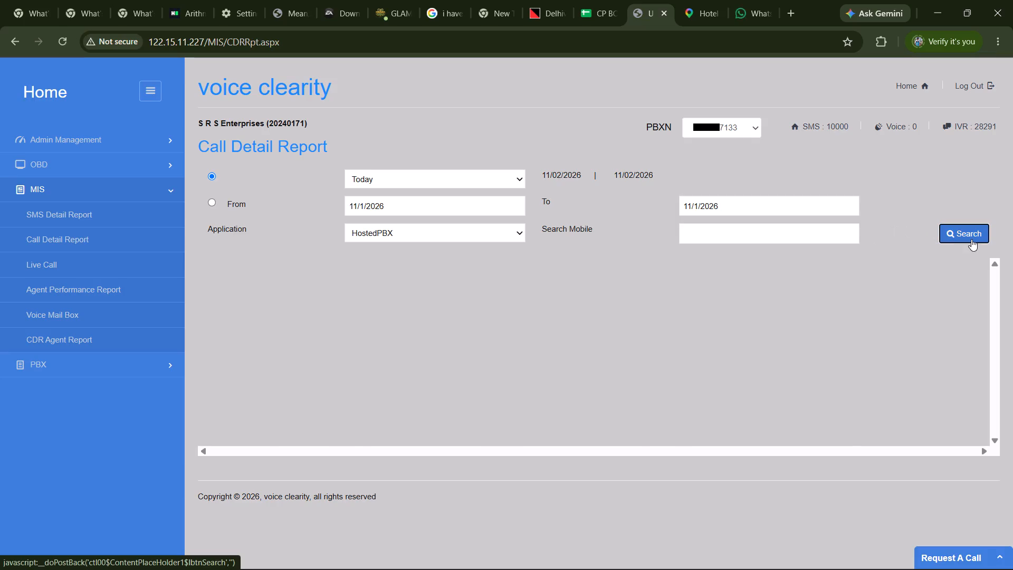
double_click(971, 239)
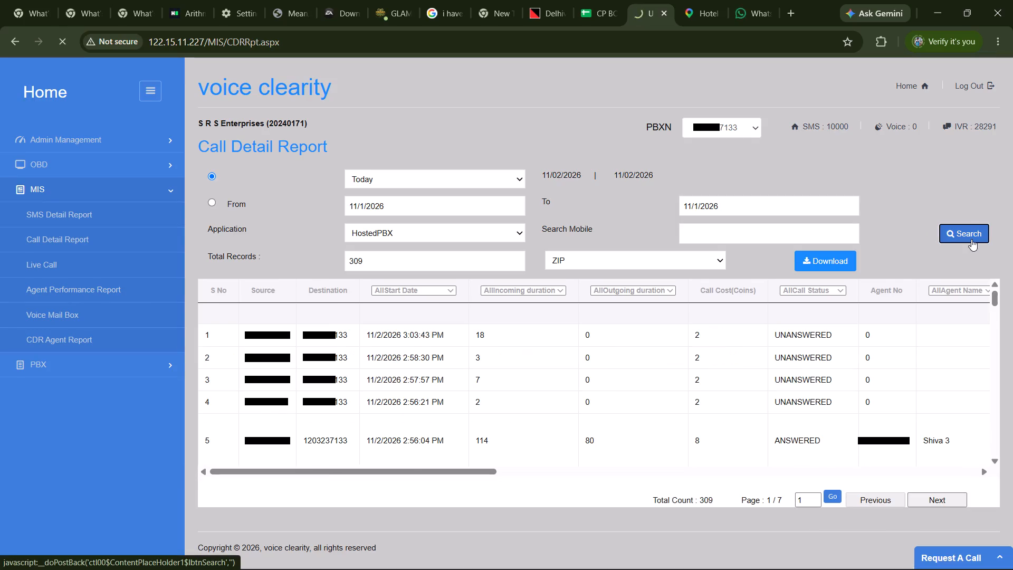
Look through the newest calls in today's report, down to record 11 and back up to the first record.
click(993, 297)
key(Down)
key(Up)
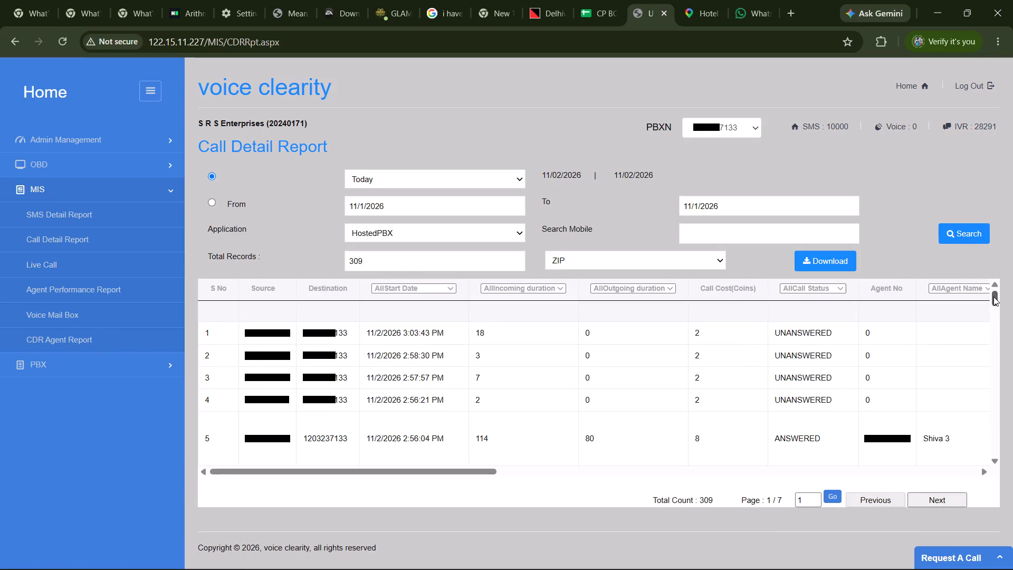
key(Left)
key(Left)
key(Left)
key(Right)
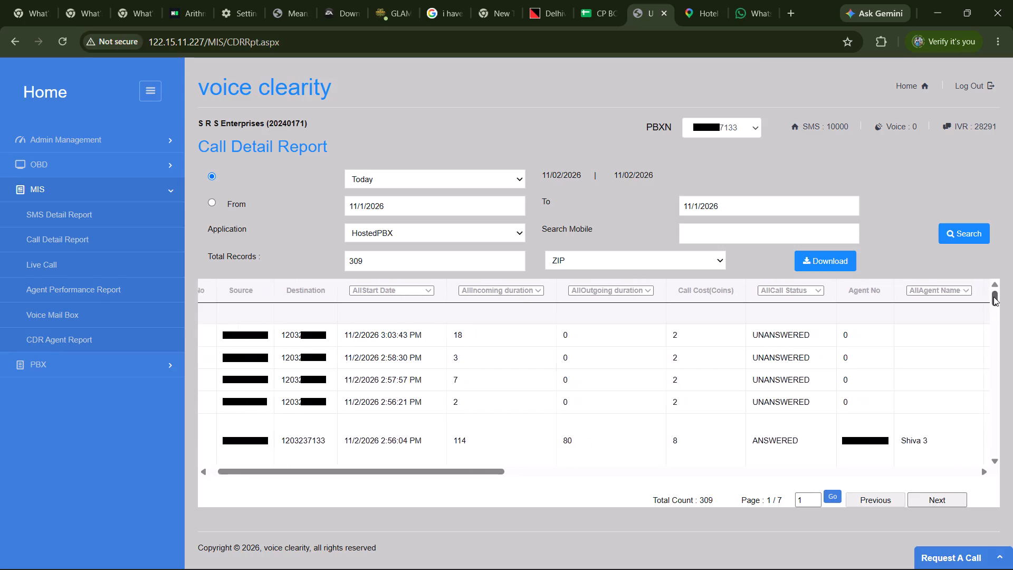
key(Right)
key(Right)
key(Right)
key(Left)
key(Left)
key(Left)
key(Left)
key(Down)
key(Down)
key(Down)
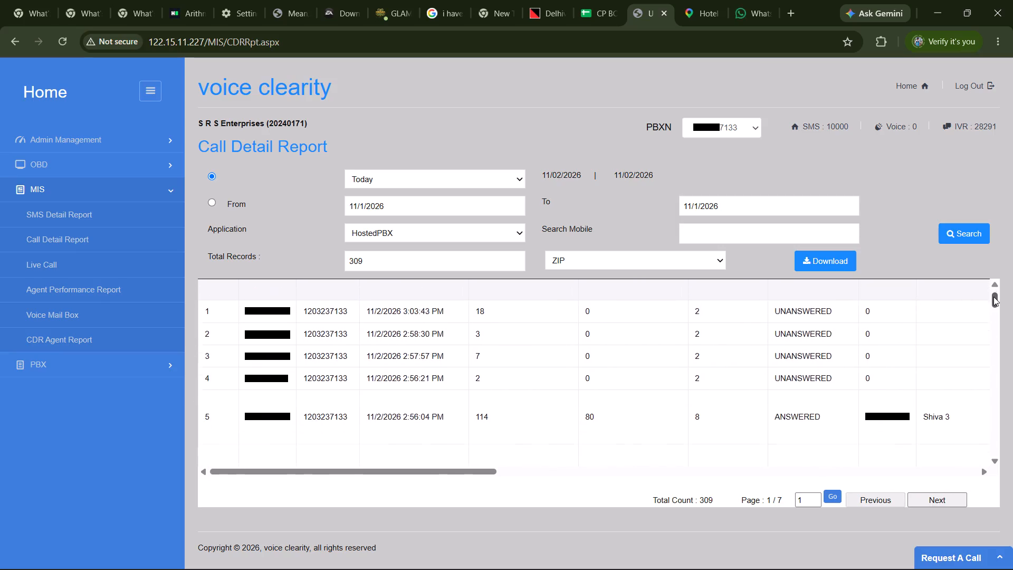
key(Down)
key(Down)
key(Down)
key(Down)
key(Down)
key(Down)
key(Down)
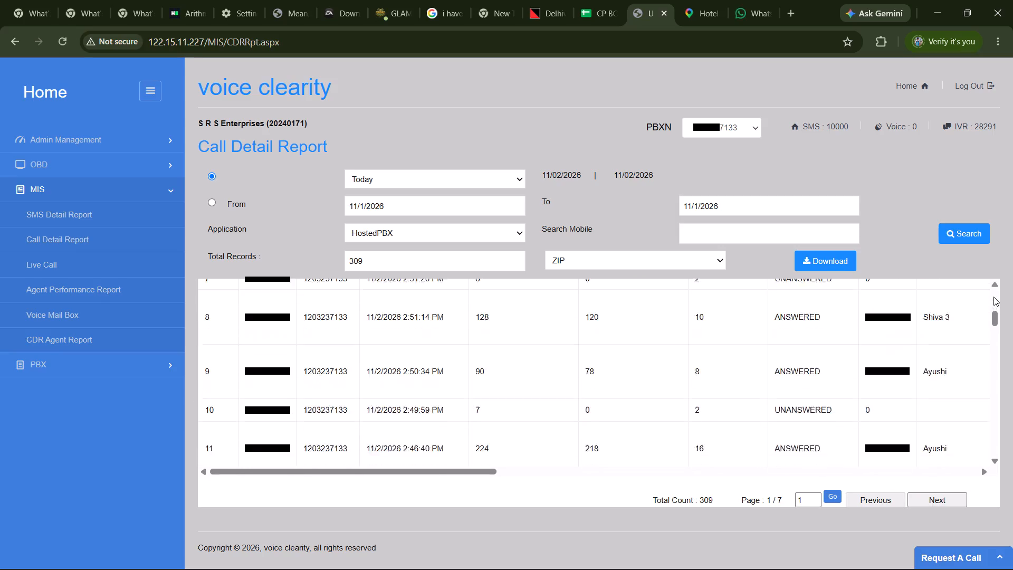
key(Up)
key(Up)
key(Up)
key(Up)
key(Up)
key(Up)
key(Up)
key(Up)
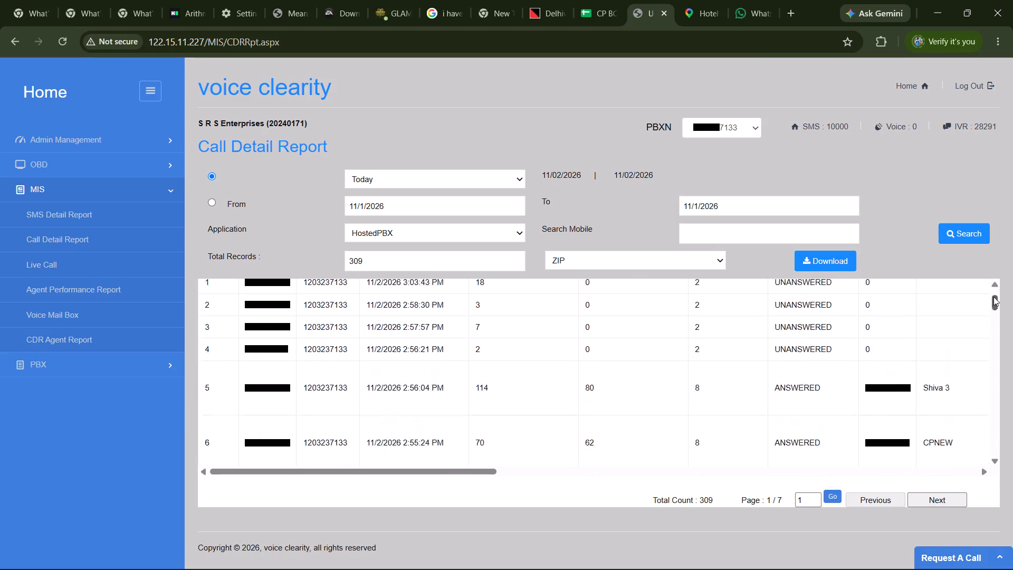
key(Up)
key(Up)
key(Up)
key(Up)
key(Left)
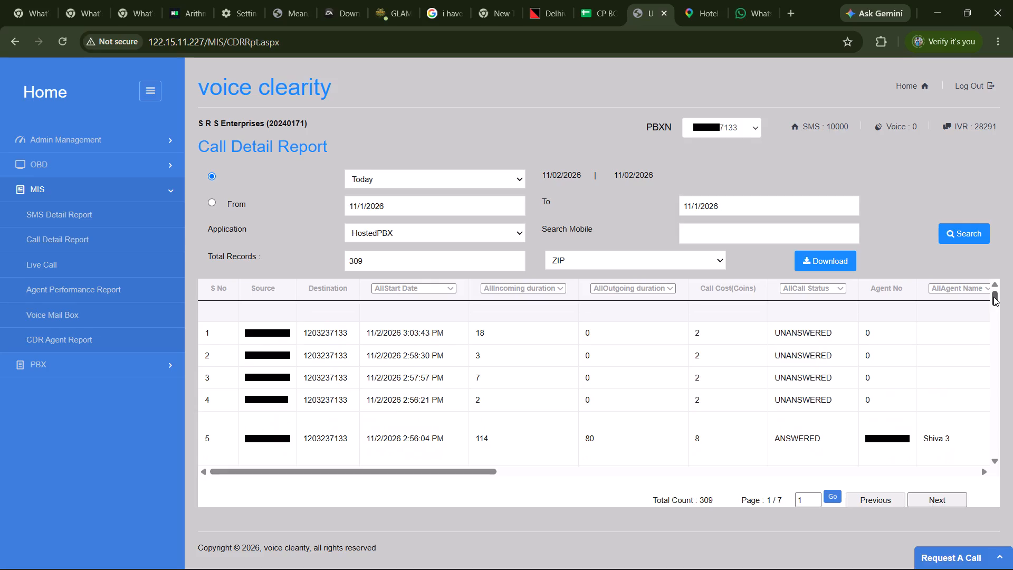
key(Left)
key(Left)
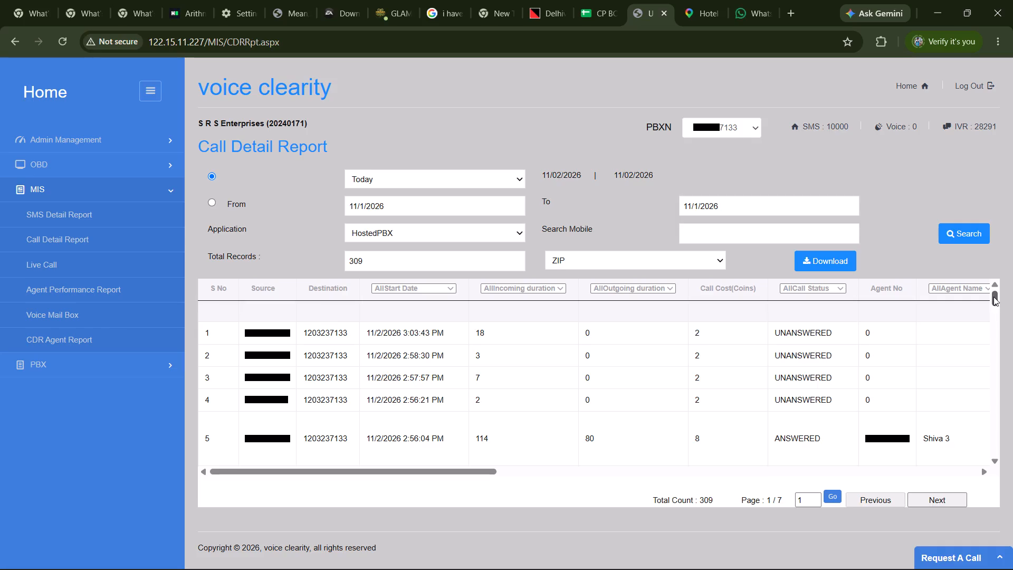
Examine the newest calls' status, agent, department and attempted-number columns across the width of the report, returning to the source numbers.
click(994, 297)
key(Down)
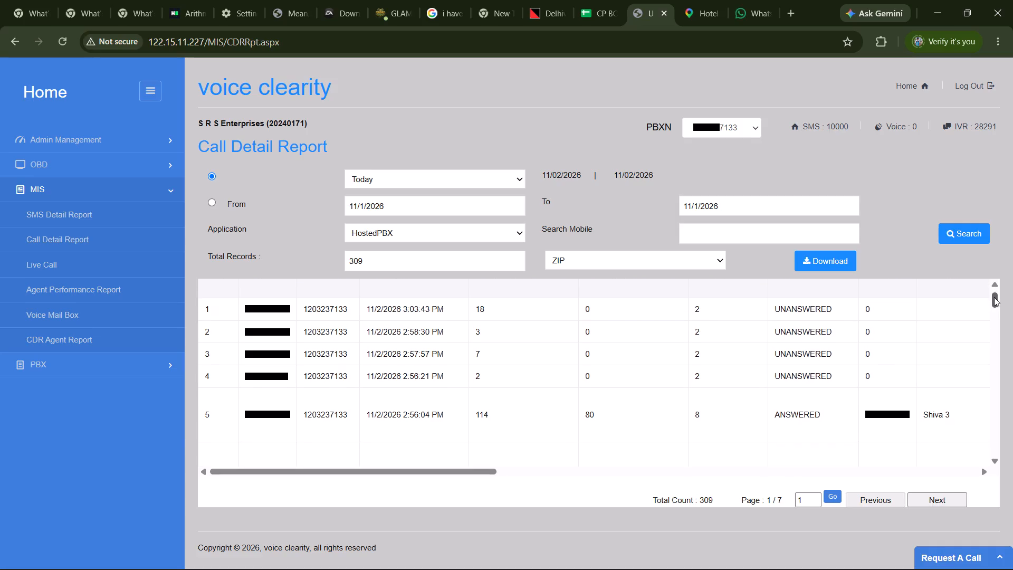
key(Left)
key(Left)
key(Left)
key(Right)
key(Right)
key(Right)
key(Right)
key(Right)
key(Right)
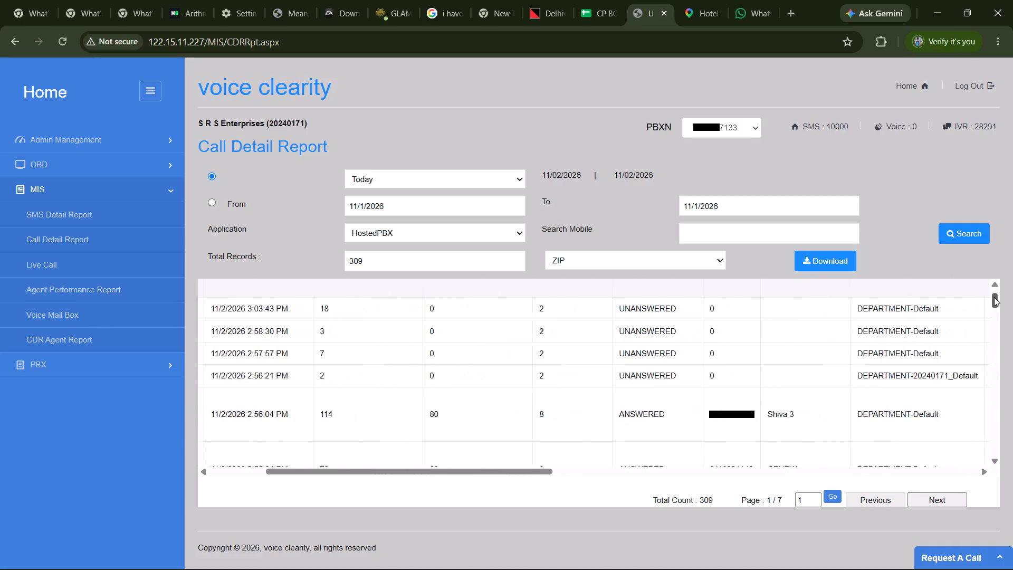
key(Right)
key(Right)
key(Right)
key(Right)
key(Right)
key(Right)
key(Right)
key(Right)
key(Left)
key(Left)
key(Left)
key(Left)
key(Left)
key(Left)
key(Left)
key(Left)
key(Left)
key(Left)
key(Left)
key(Left)
key(Left)
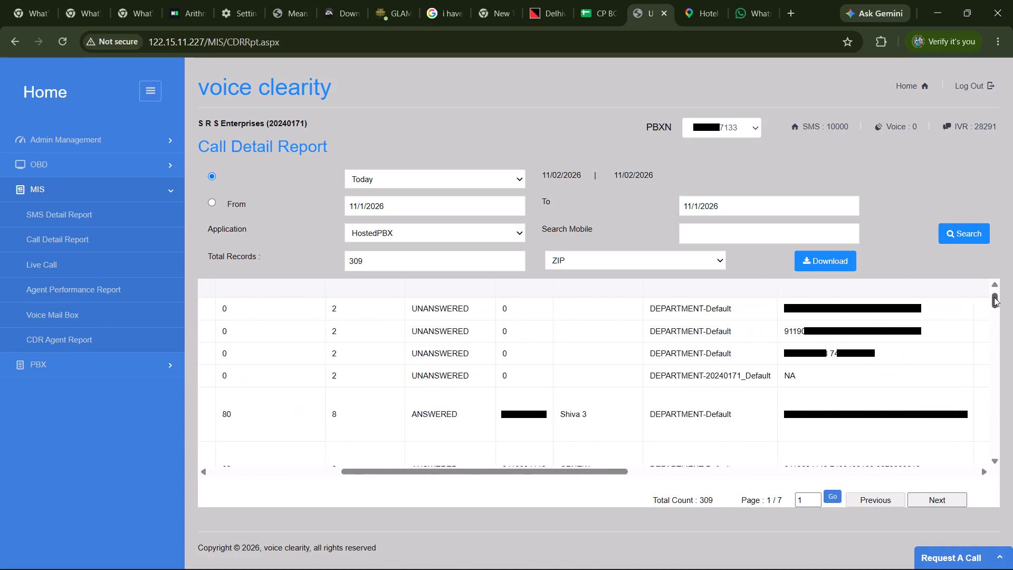
key(Left)
key(Left)
key(Left)
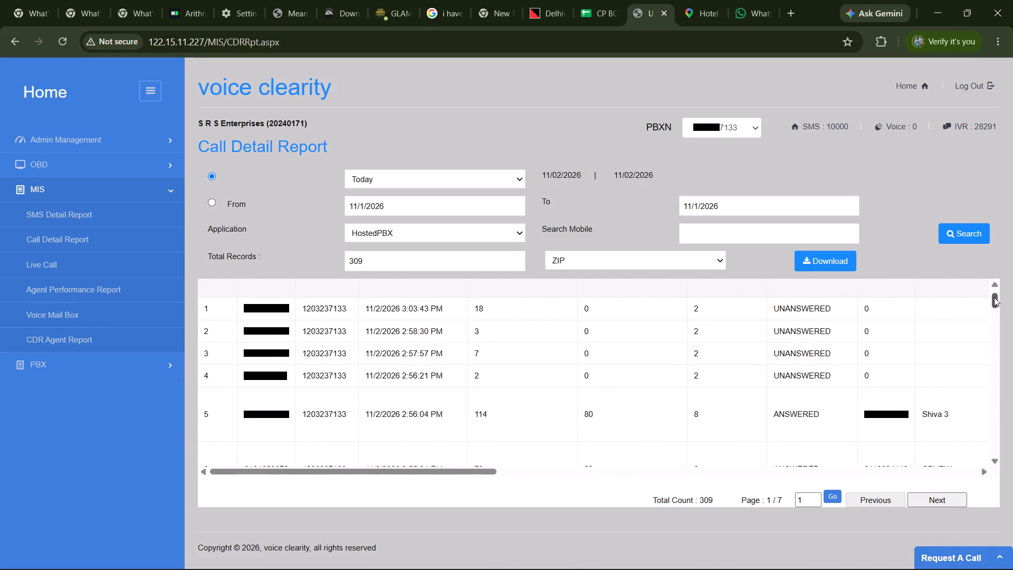
Recheck the call status, agent name and call level columns for the newest calls in today's report.
key(Up)
key(Up)
key(Left)
key(Left)
key(Left)
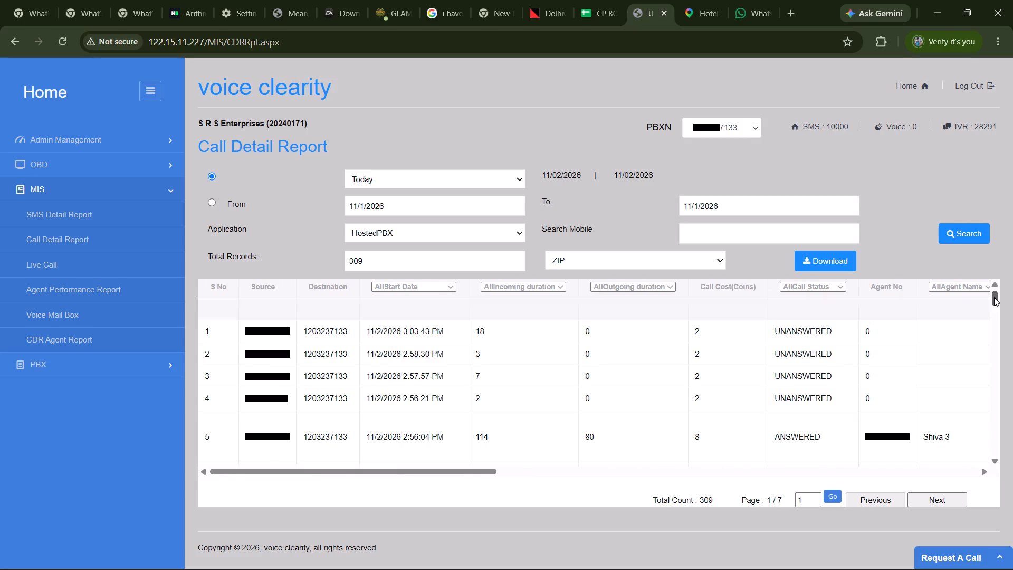
key(Right)
key(Right)
key(Right)
key(Right)
key(Right)
key(Right)
key(Right)
key(Left)
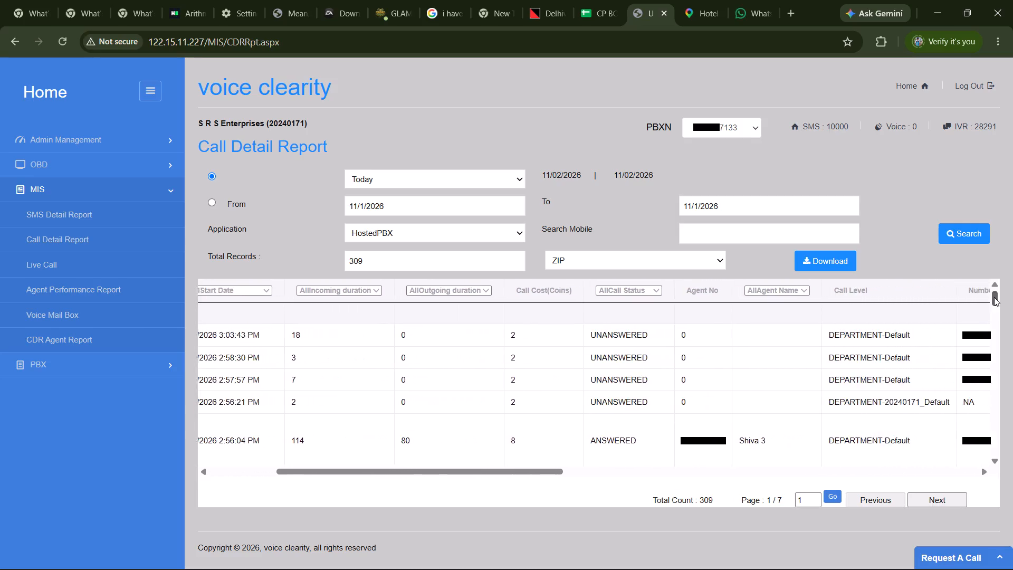
key(Left)
key(Left)
key(Left)
key(Left)
key(Left)
key(Left)
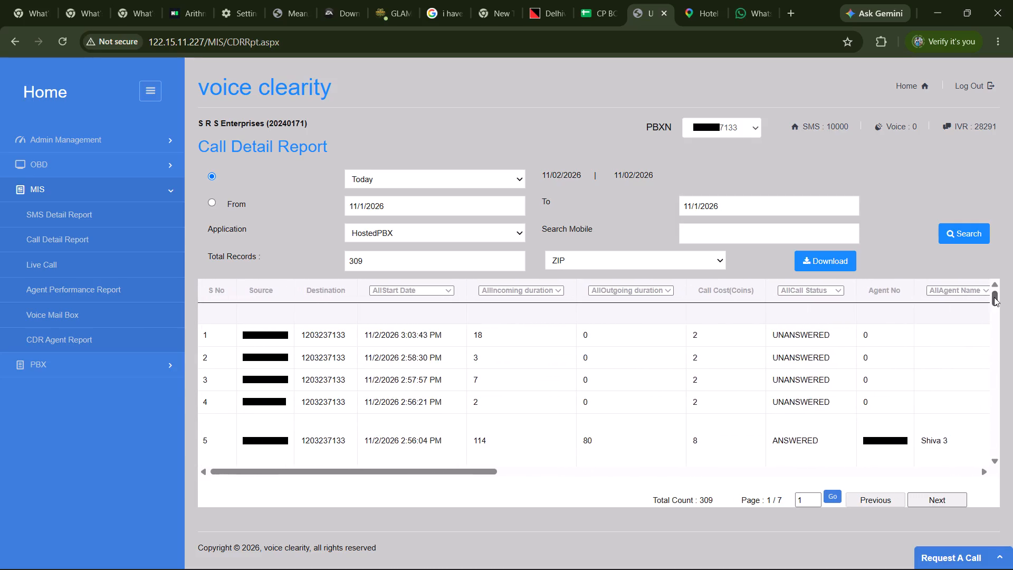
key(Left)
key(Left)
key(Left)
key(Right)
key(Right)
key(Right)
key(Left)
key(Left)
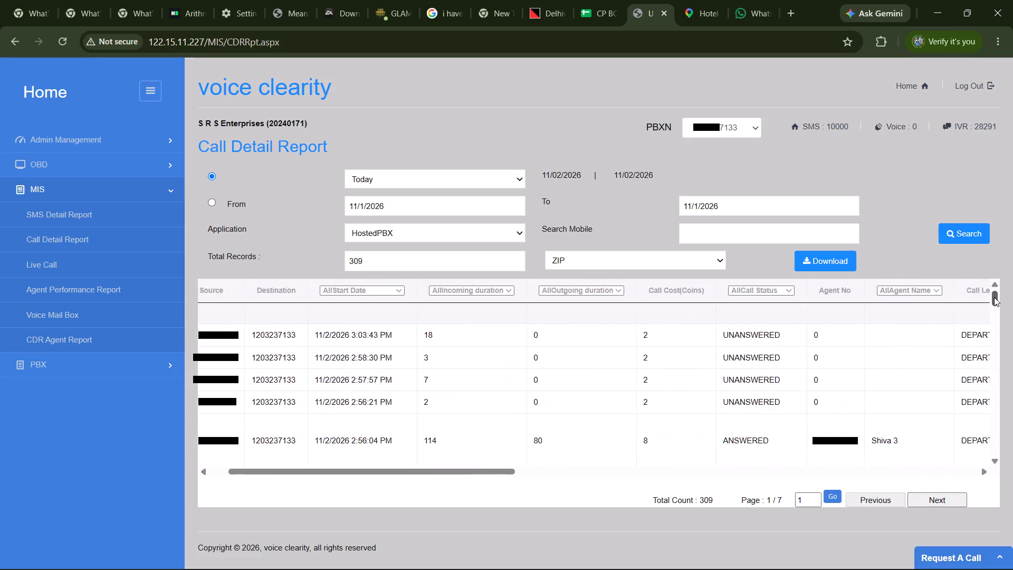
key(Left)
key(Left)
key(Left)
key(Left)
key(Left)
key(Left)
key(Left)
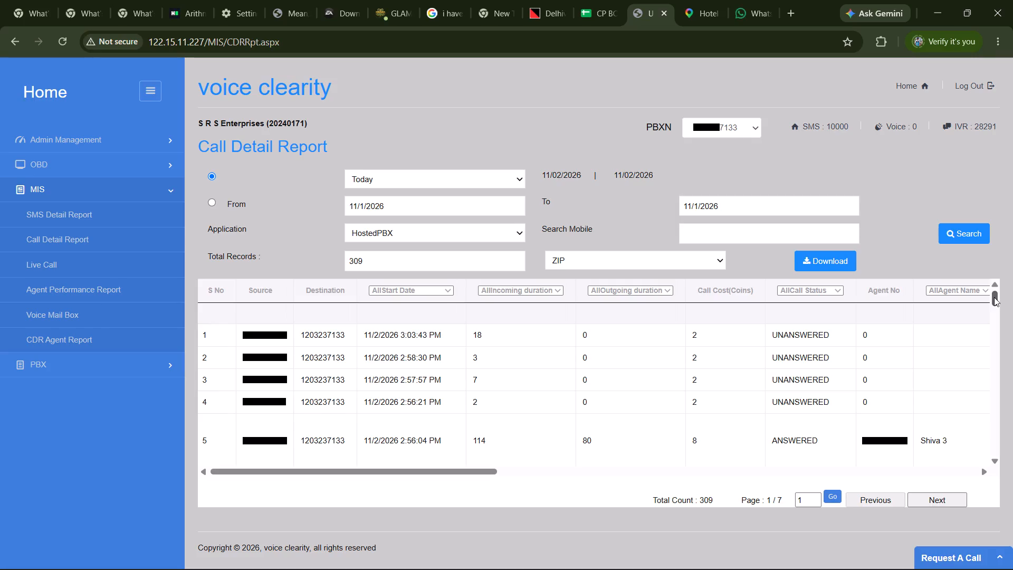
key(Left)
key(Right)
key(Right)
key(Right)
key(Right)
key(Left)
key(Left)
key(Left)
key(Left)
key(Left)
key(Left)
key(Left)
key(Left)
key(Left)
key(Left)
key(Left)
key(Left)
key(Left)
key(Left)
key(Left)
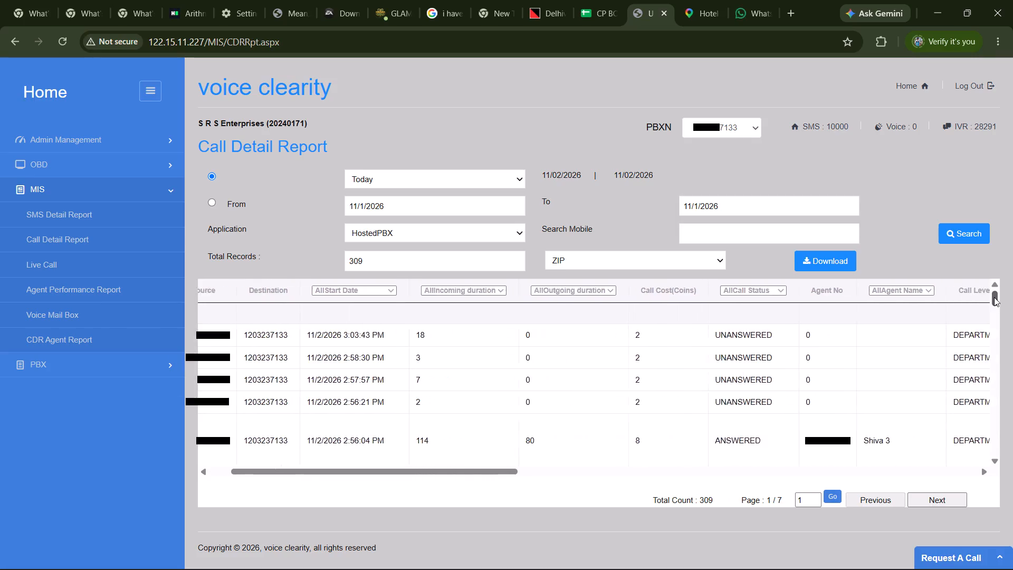
Review the newest calls in today's report again, going back from the call level column to the source numbers.
key(Right)
key(Right)
key(Right)
key(Left)
key(Left)
key(Left)
key(Left)
key(Left)
key(Left)
key(Left)
key(Left)
key(Left)
key(Left)
key(Left)
key(Left)
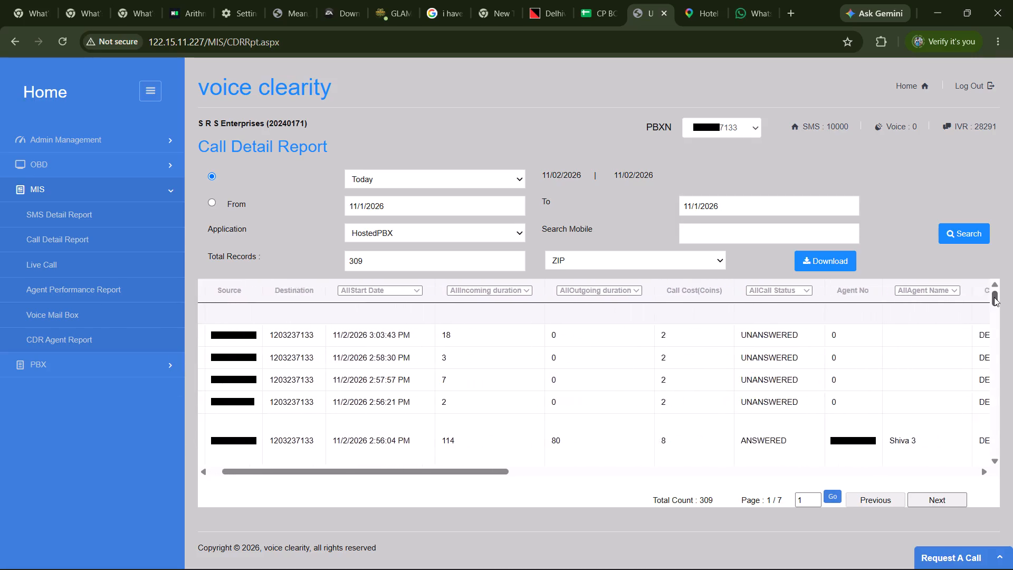
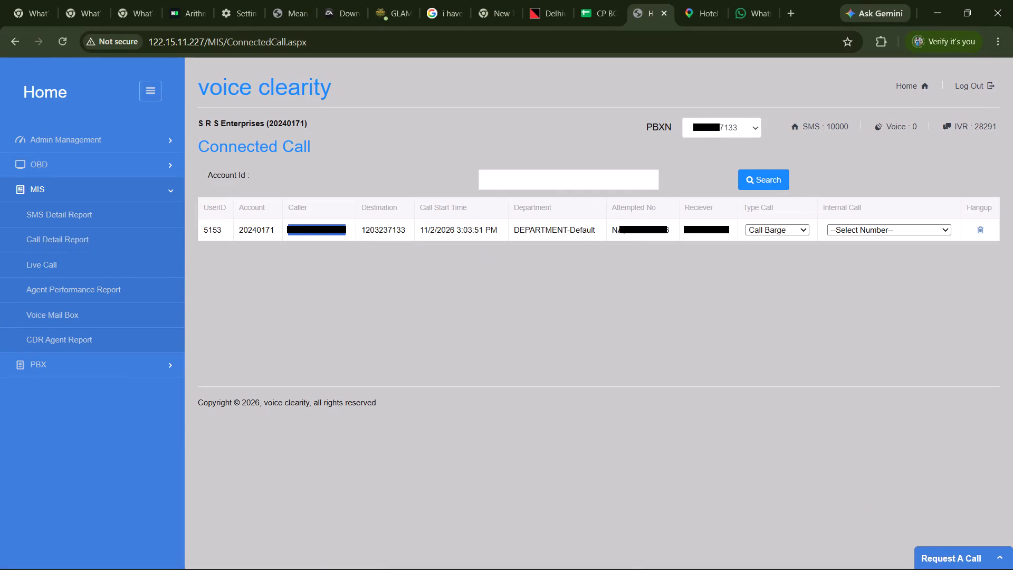
Copy the live call's caller number from the voice clearity portal into the contact-number cell of row 1016 in the CP BOOK PARTNER sheet.
key(ctrl+c)
key(ctrl+c)
click(603, 18)
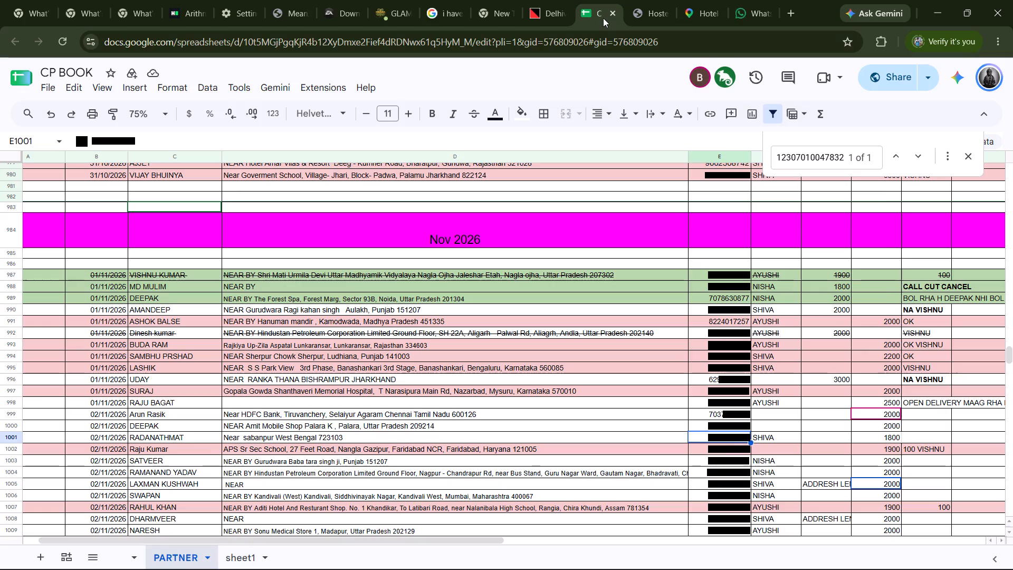
key(Down)
key(Down)
key(Down)
key(Down)
key(Down)
key(Down)
key(Down)
key(Down)
key(Down)
key(Down)
key(Down)
key(Down)
key(Down)
key(Down)
key(Down)
key(Down)
key(Down)
key(Down)
key(Down)
key(Down)
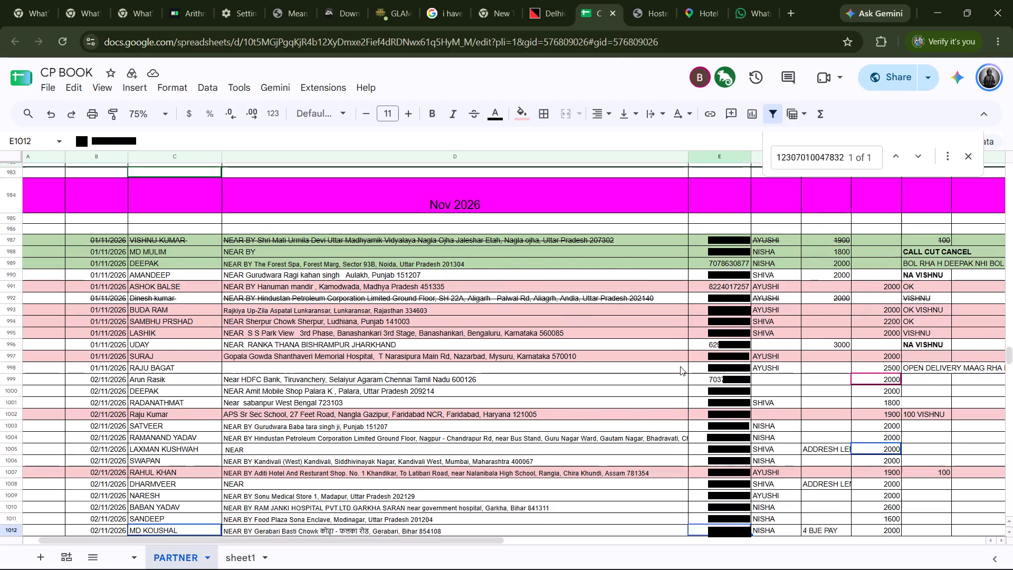
key(Down)
key(Up)
key(Up)
key(Up)
key(Up)
key(Up)
key(Up)
key(Up)
key(Up)
key(Up)
key(Up)
key(Down)
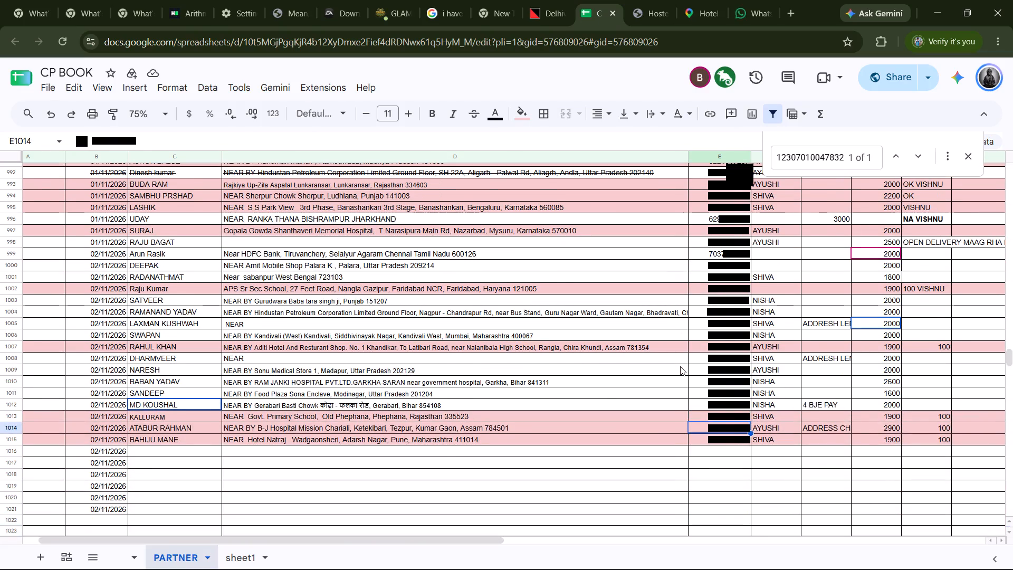
key(Down)
key(Down)
key(Right)
key(Right)
key(Right)
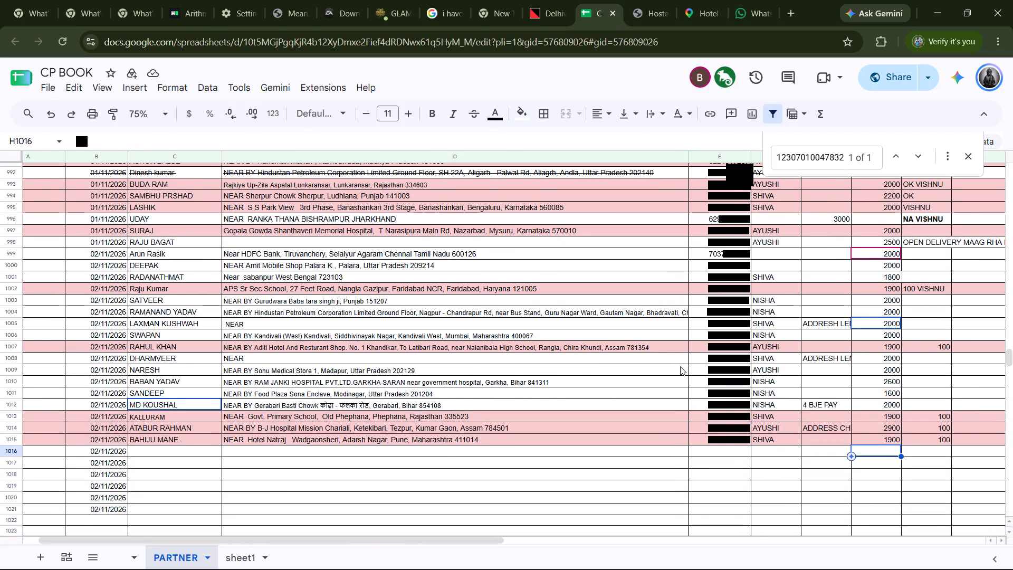
key(Left)
key(Left)
key(Left)
key(Left)
key(Left)
key(Right)
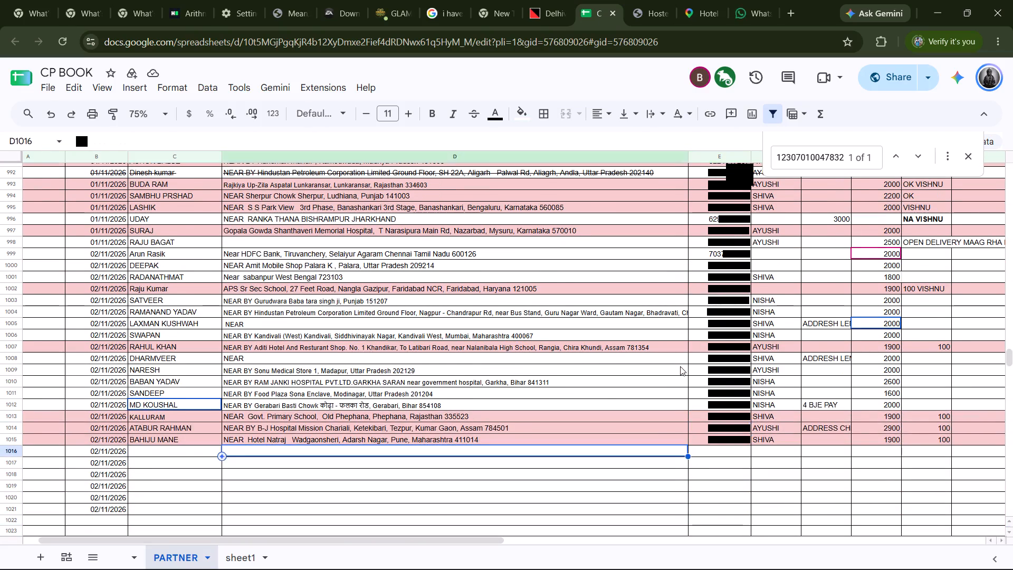
key(Right)
key(Right)
key(Right)
key(Right)
key(Right)
key(Left)
key(Left)
key(Left)
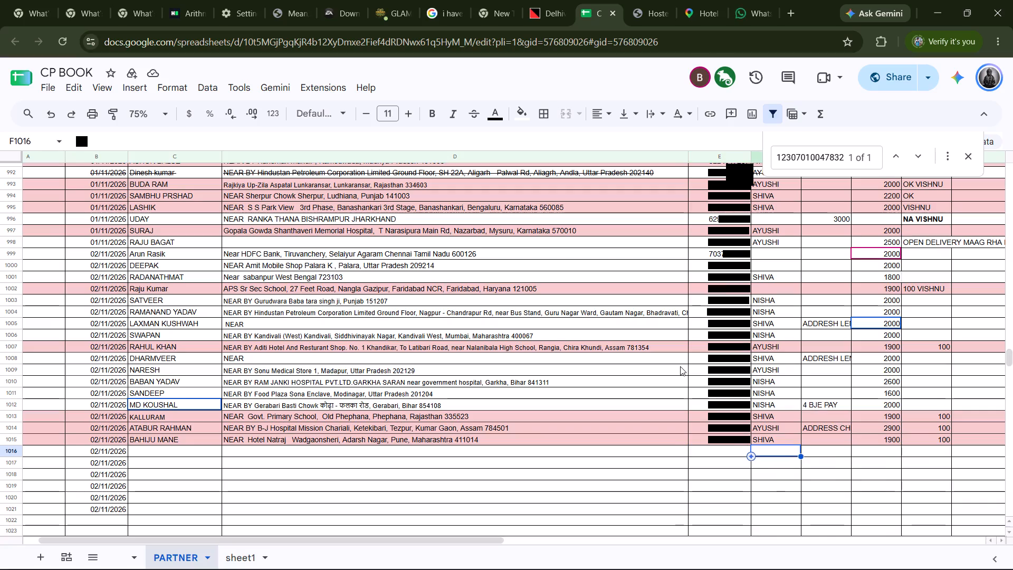
key(Left)
key(ctrl+v)
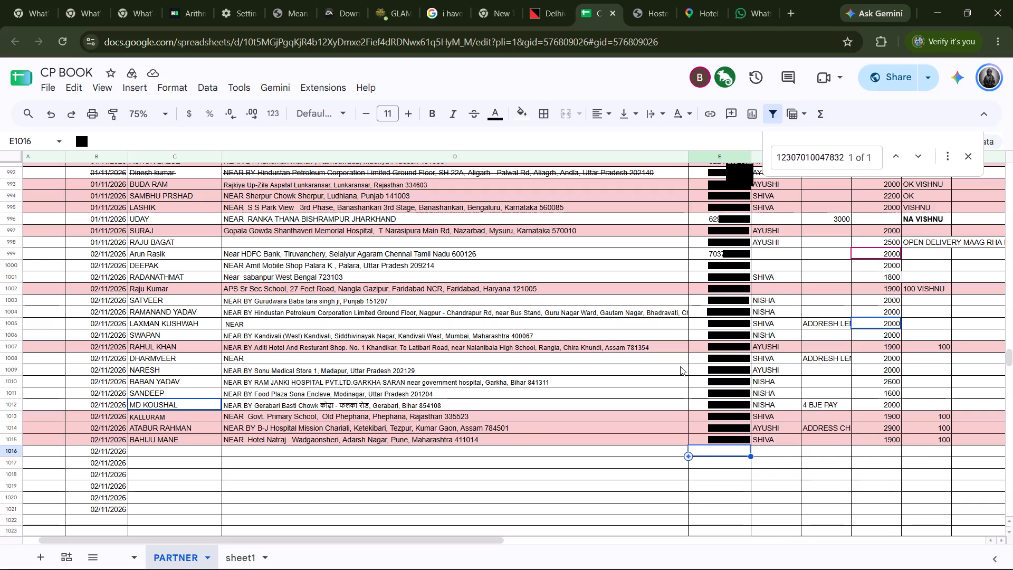
key(Down)
key(Up)
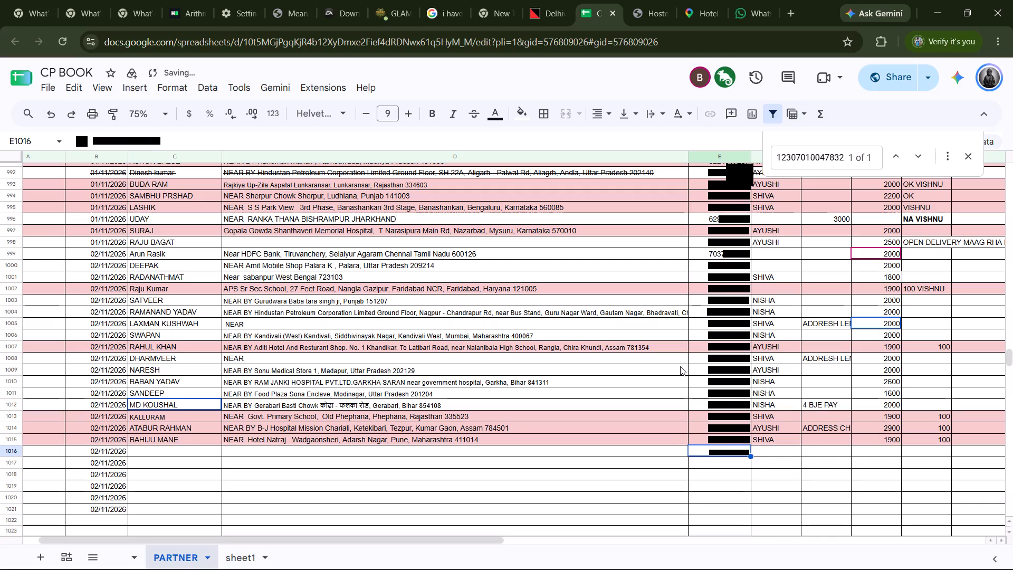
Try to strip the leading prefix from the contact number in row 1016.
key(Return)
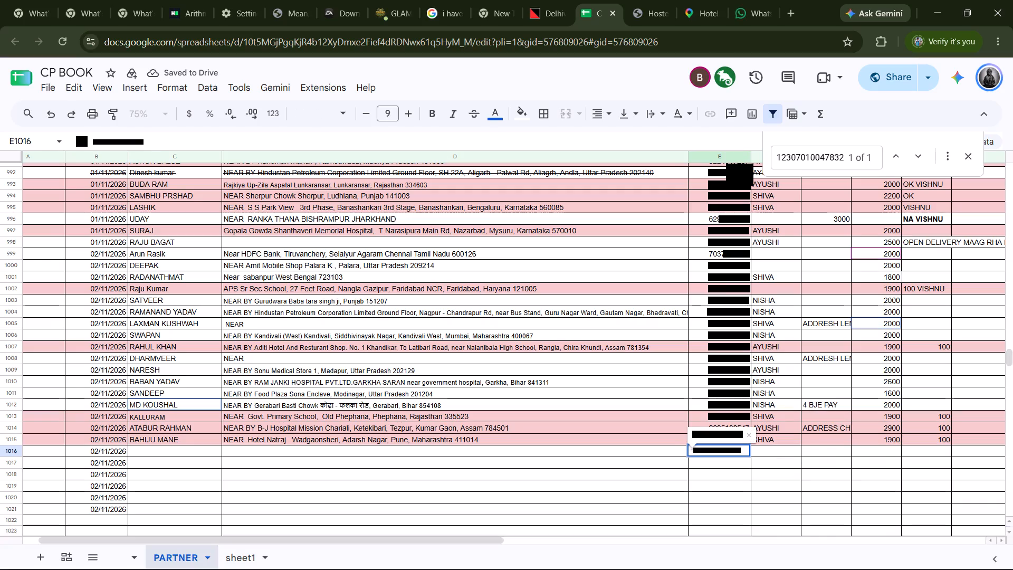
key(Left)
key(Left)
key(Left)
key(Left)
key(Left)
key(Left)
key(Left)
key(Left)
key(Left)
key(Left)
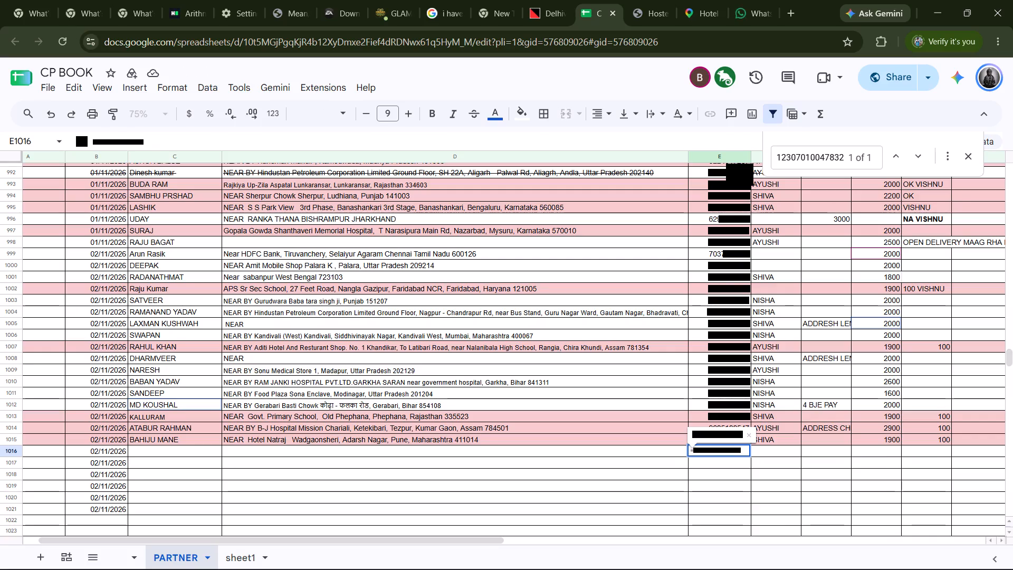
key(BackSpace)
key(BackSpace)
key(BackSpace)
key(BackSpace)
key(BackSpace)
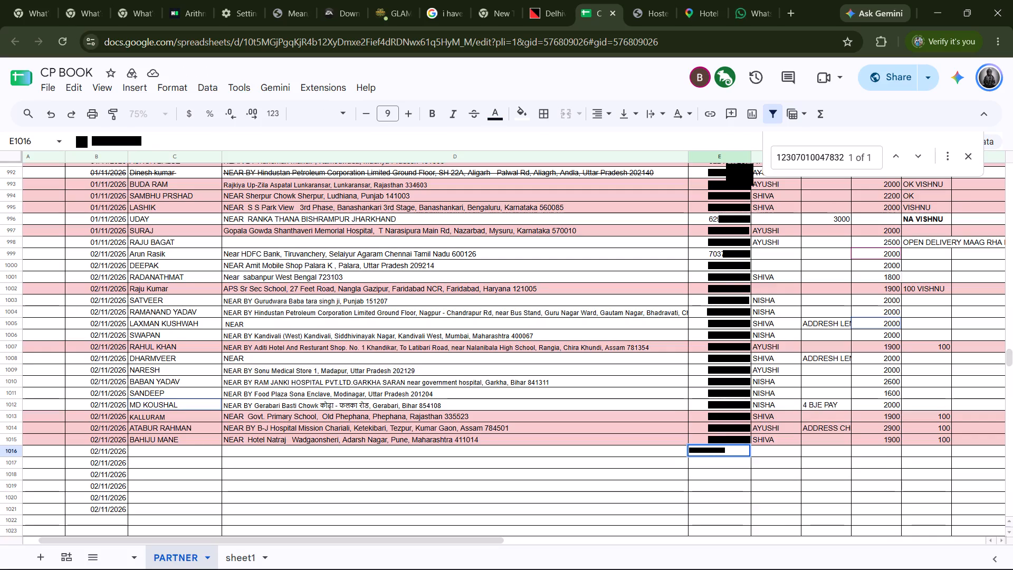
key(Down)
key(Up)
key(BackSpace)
Replace the contact number in row 1016 with the copied caller number, removing its leading prefix characters.
key(ctrl+a)
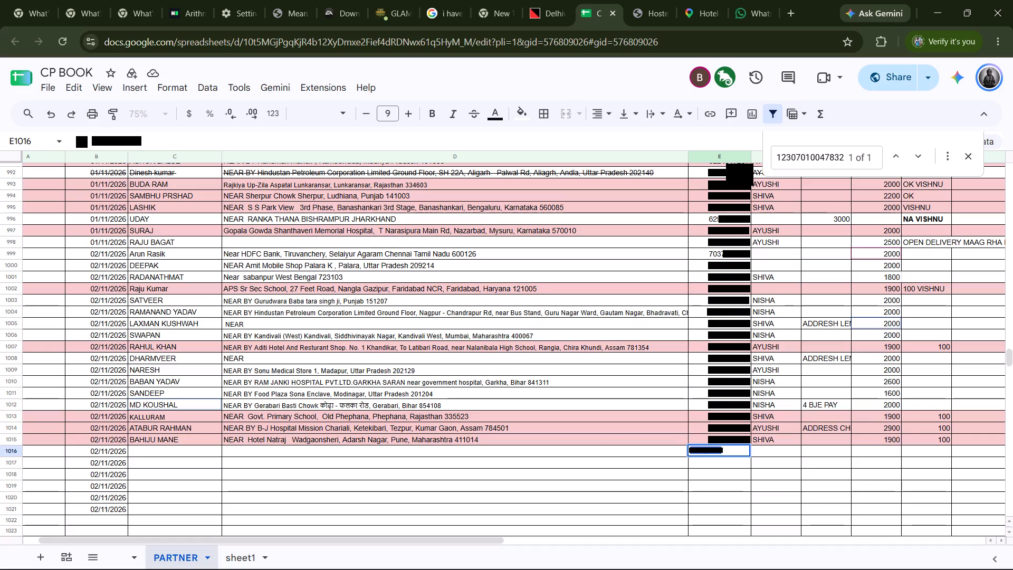
key(space)
key(ctrl+v)
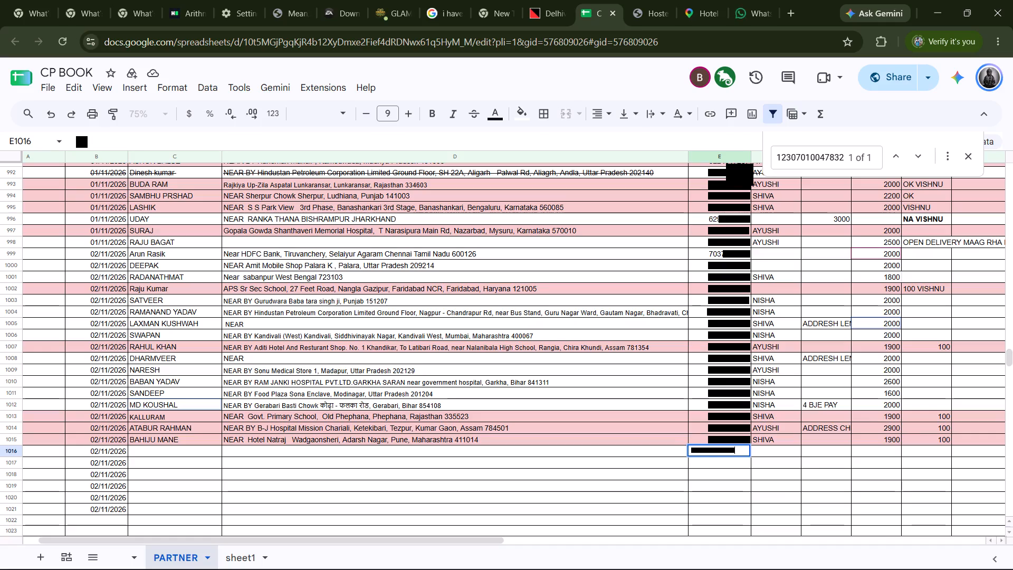
key(Left)
key(Left)
key(Left)
key(Left)
key(Left)
key(Left)
key(Left)
key(Left)
key(Left)
key(Left)
key(Left)
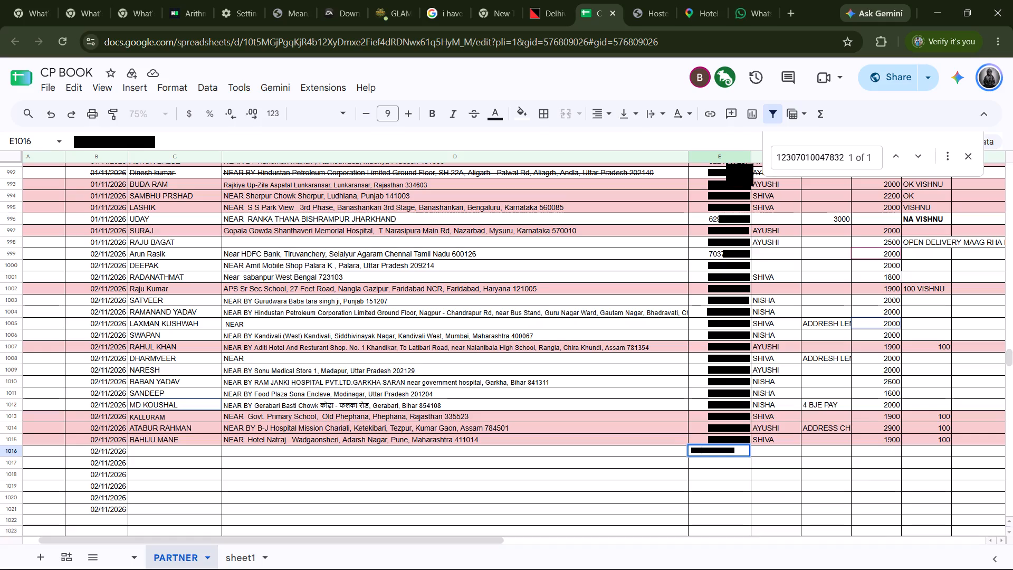
key(Right)
key(BackSpace)
key(BackSpace)
key(BackSpace)
key(BackSpace)
key(Return)
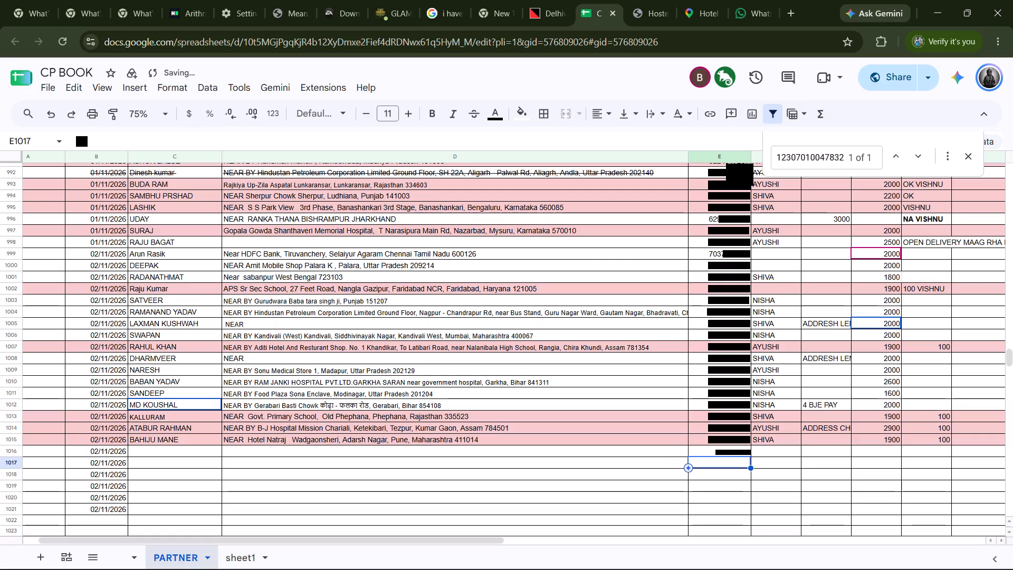
Set the font size of the contact number in row 1016 to 11.
key(Up)
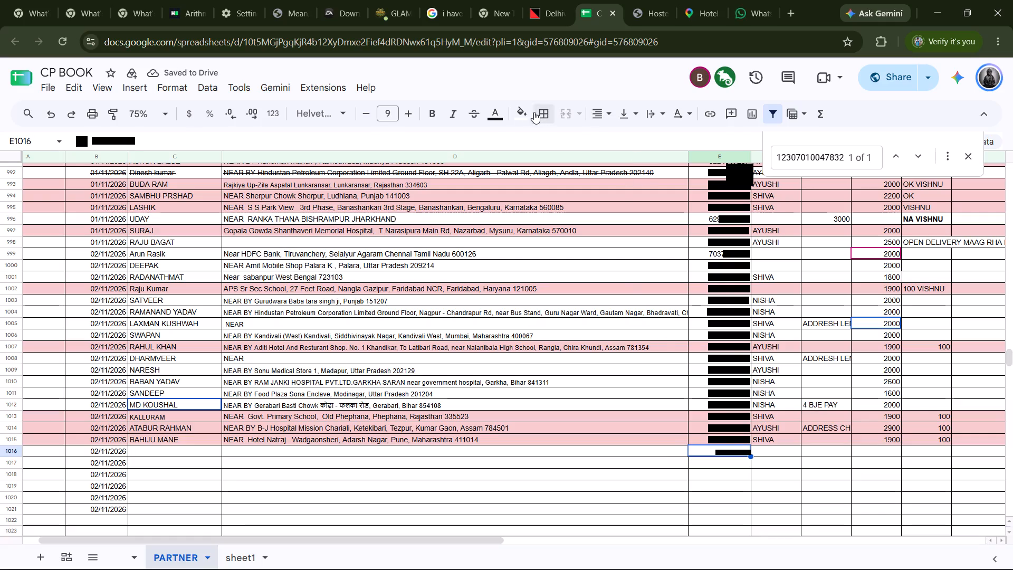
click(409, 113)
click(409, 113)
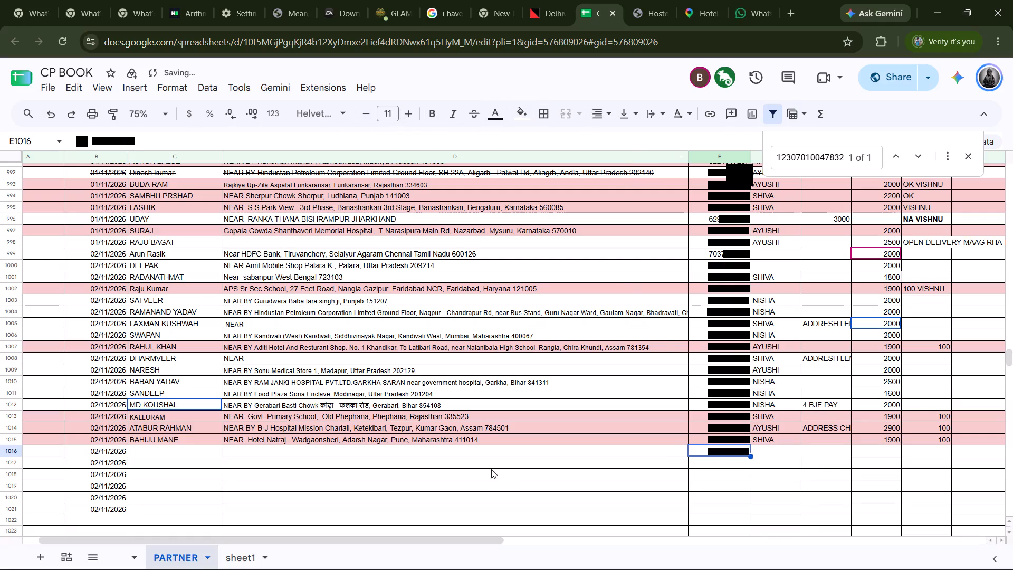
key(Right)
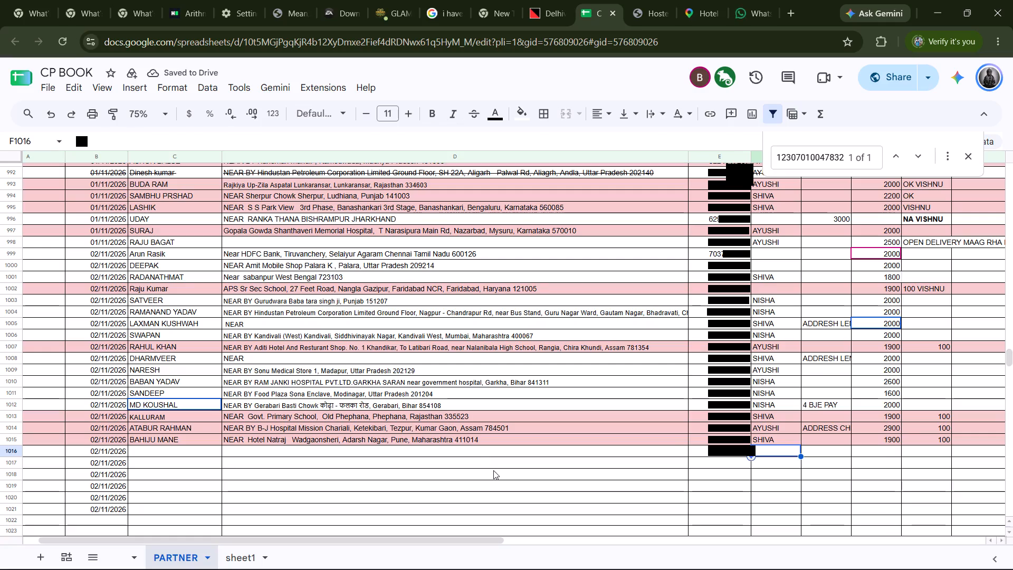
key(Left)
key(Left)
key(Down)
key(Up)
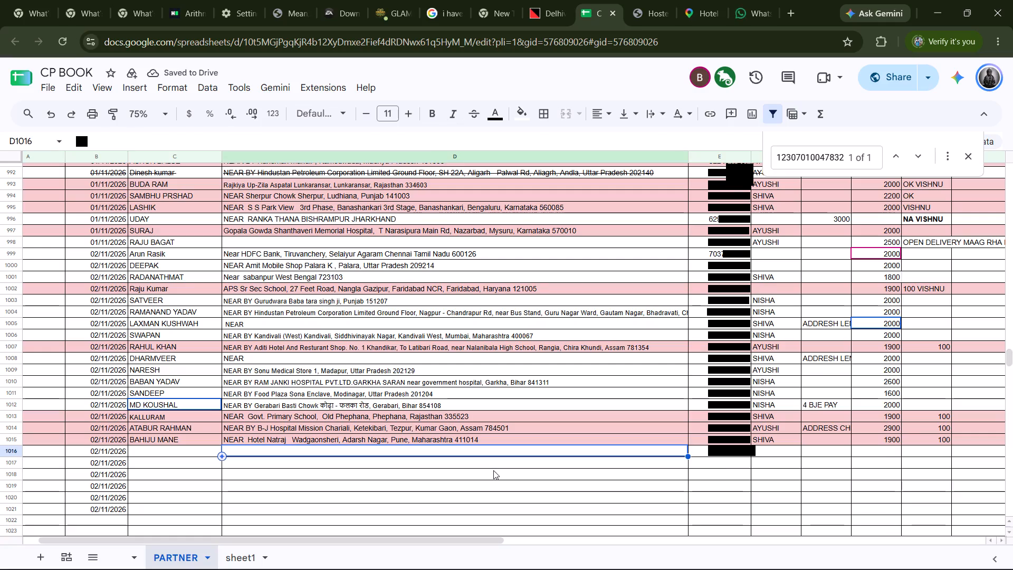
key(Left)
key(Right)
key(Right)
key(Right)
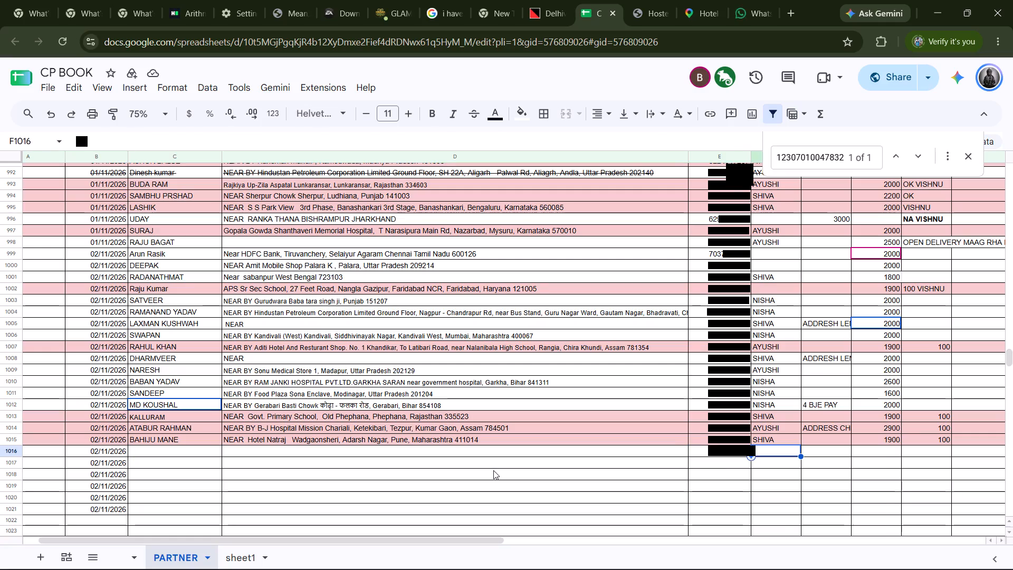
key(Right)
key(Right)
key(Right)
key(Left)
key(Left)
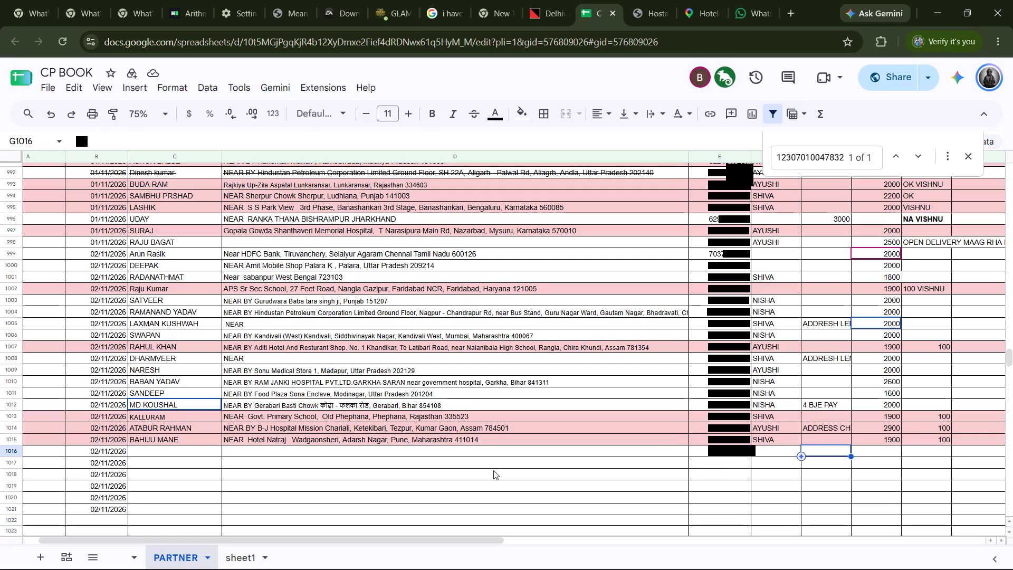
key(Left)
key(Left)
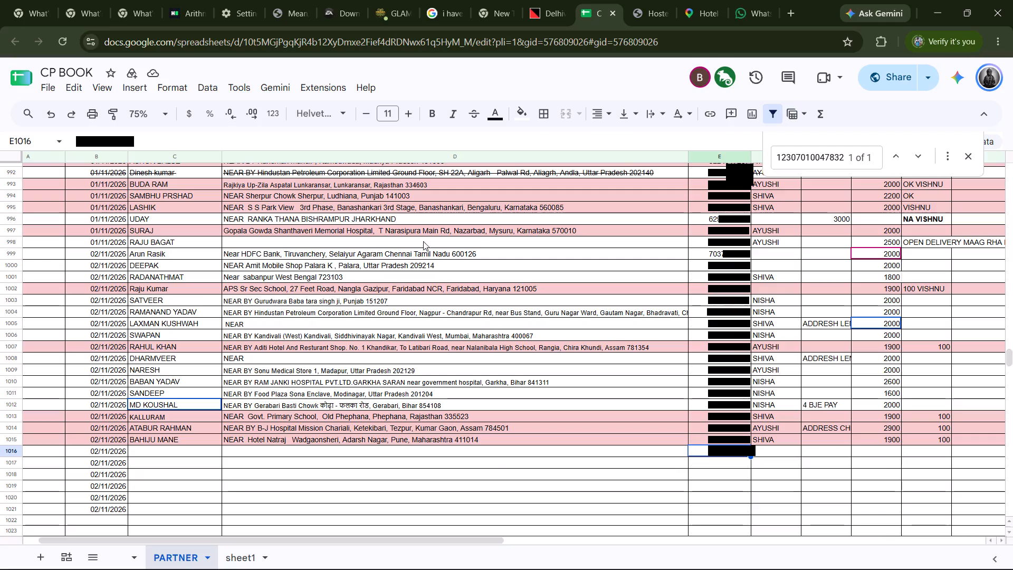
Check the connected calls in the voice clearity portal and enter SHIVA as the agent for row 1016 of the PARTNER sheet.
click(653, 8)
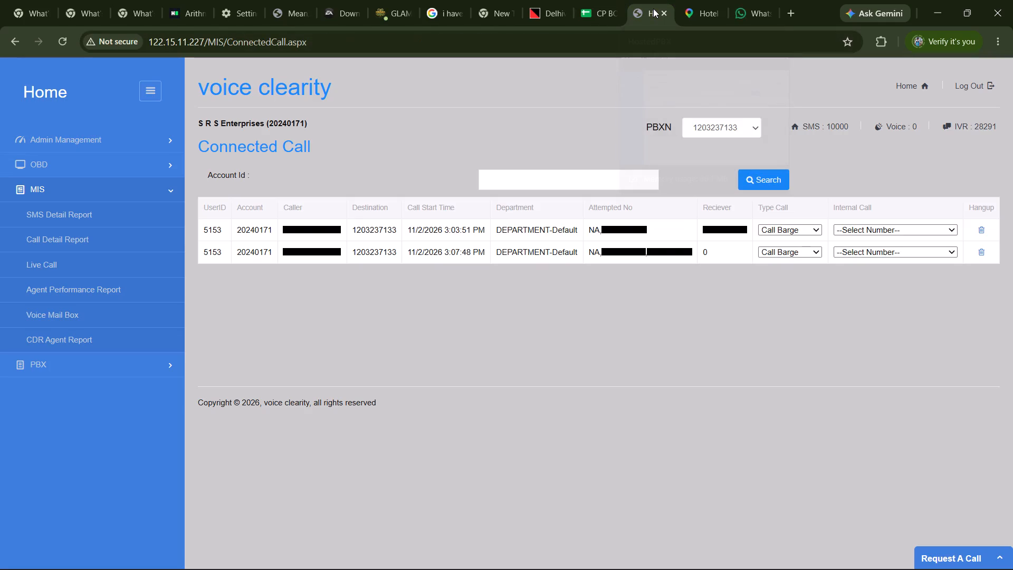
click(702, 18)
click(604, 18)
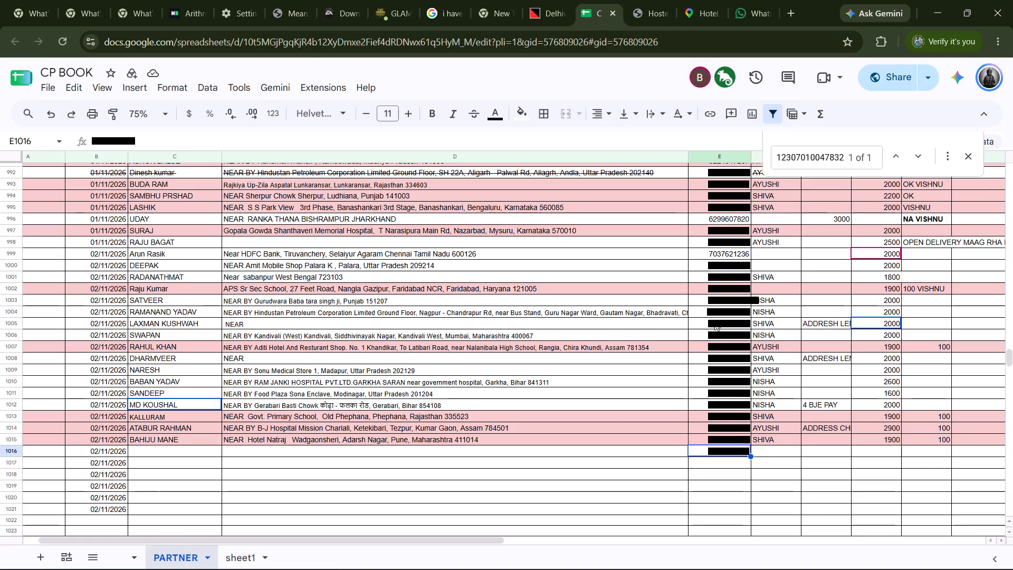
key(Down)
key(Up)
key(Right)
text(SHI)
key(Return)
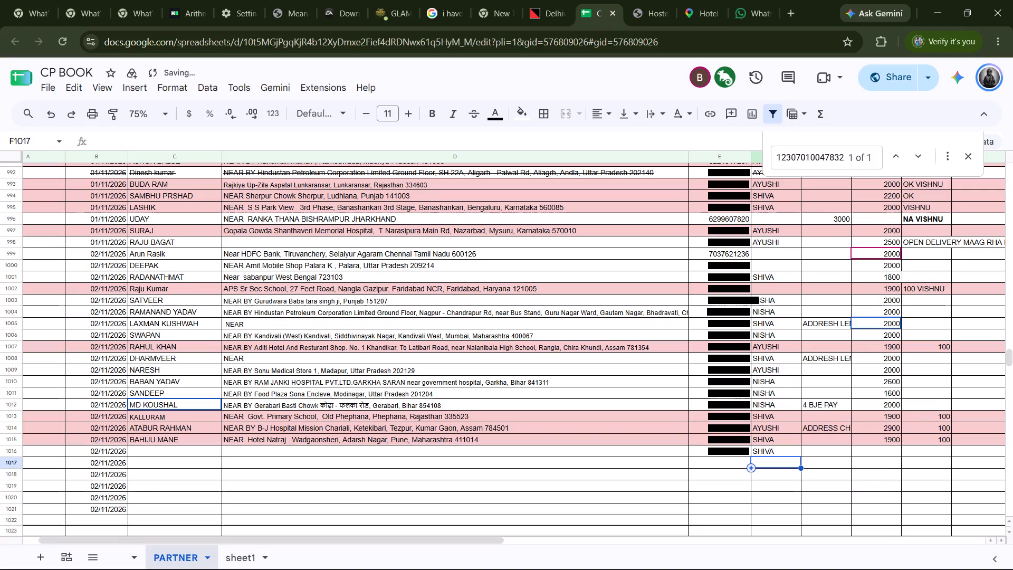
Enter CHOTU as the customer name in row 1016 and start its address with NEAR.
key(Left)
key(Up)
key(Left)
key(Left)
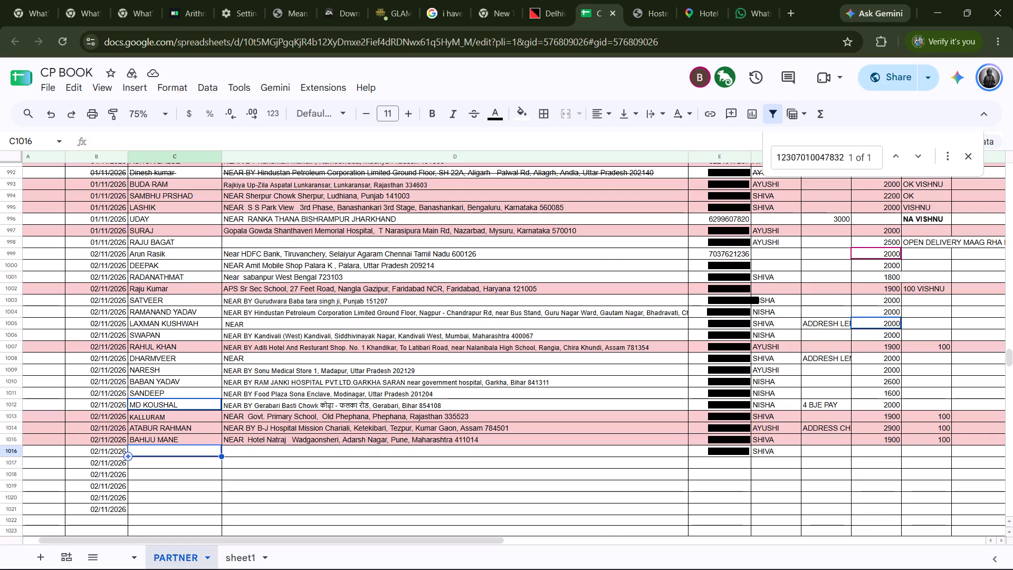
text(CH)
text(OTU)
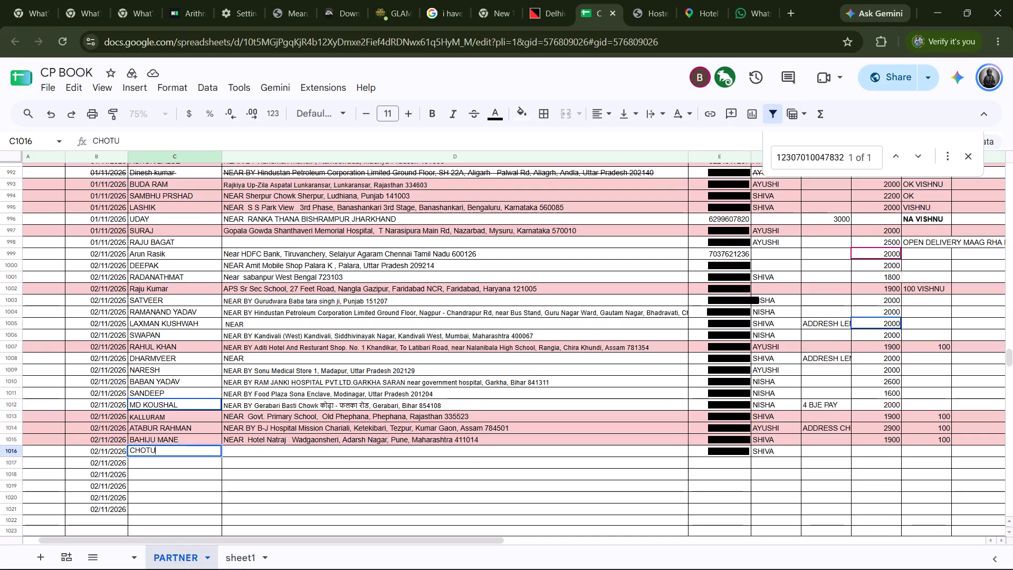
key(space)
key(Right)
text(NEAR)
key(space)
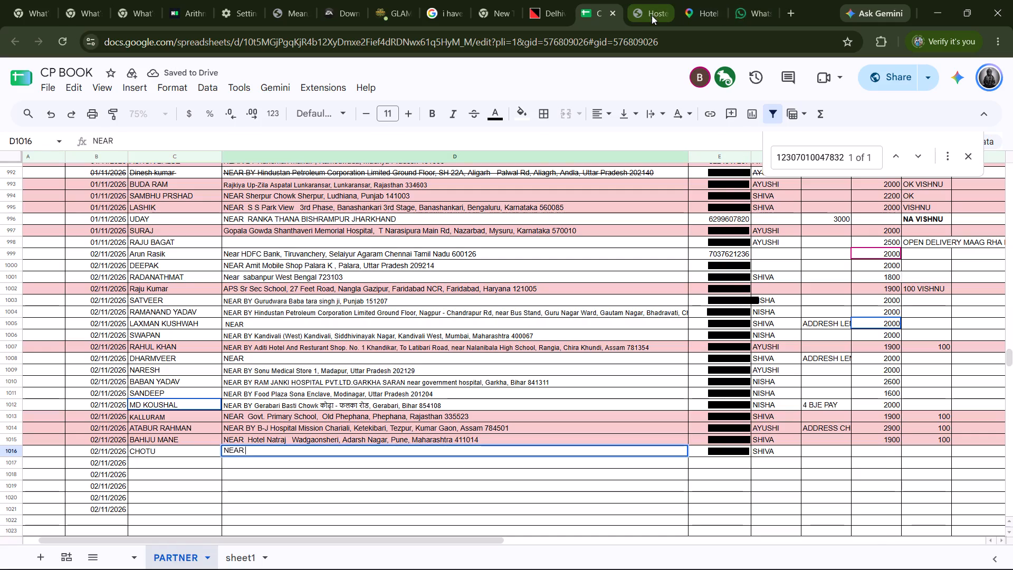
Switch to Google Maps and search for MP SATNA, opening the suggested city of Satna.
click(701, 11)
double_click(191, 80)
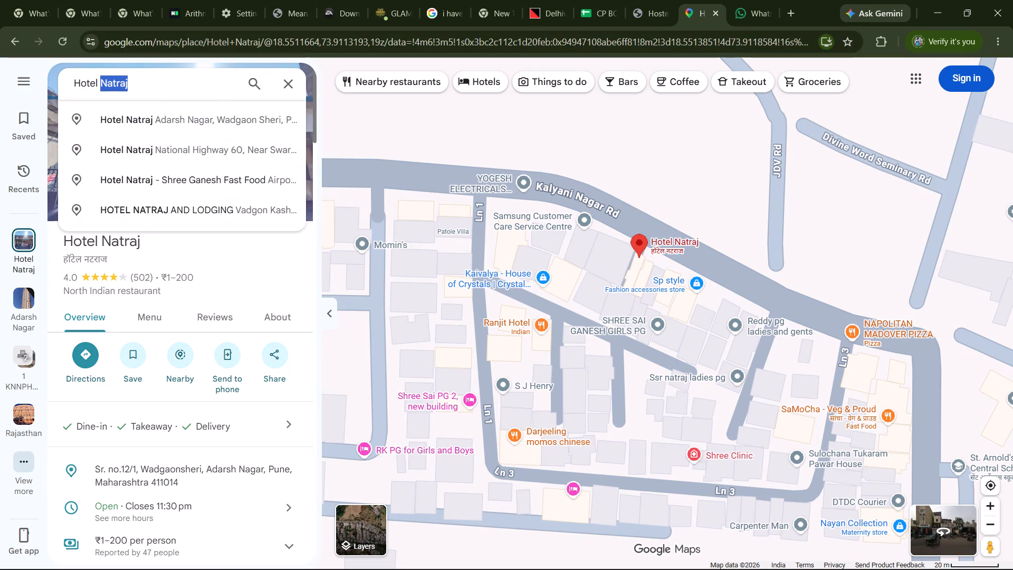
key(ctrl+a)
key(space)
text(MP)
key(space)
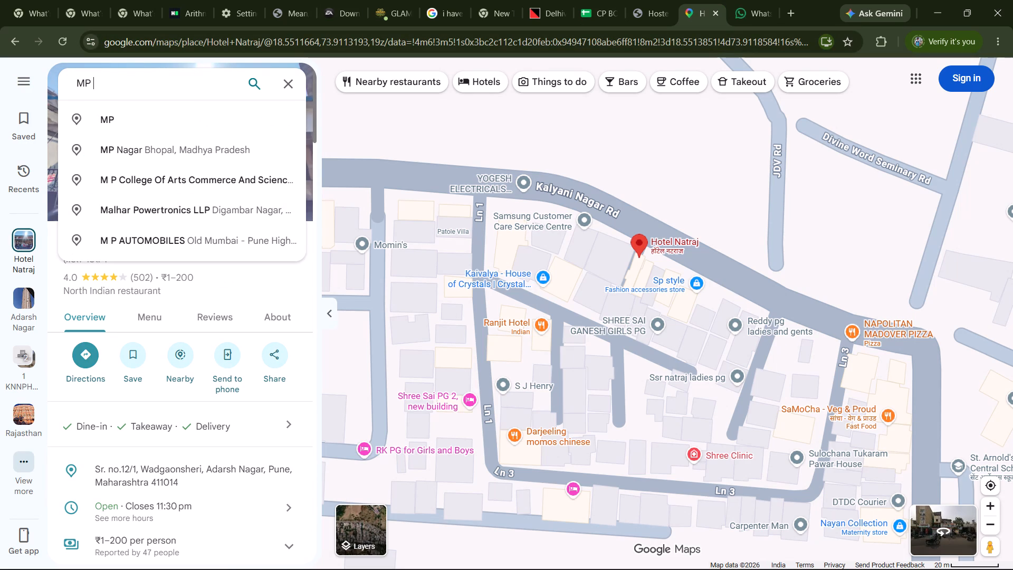
text(CHAT)
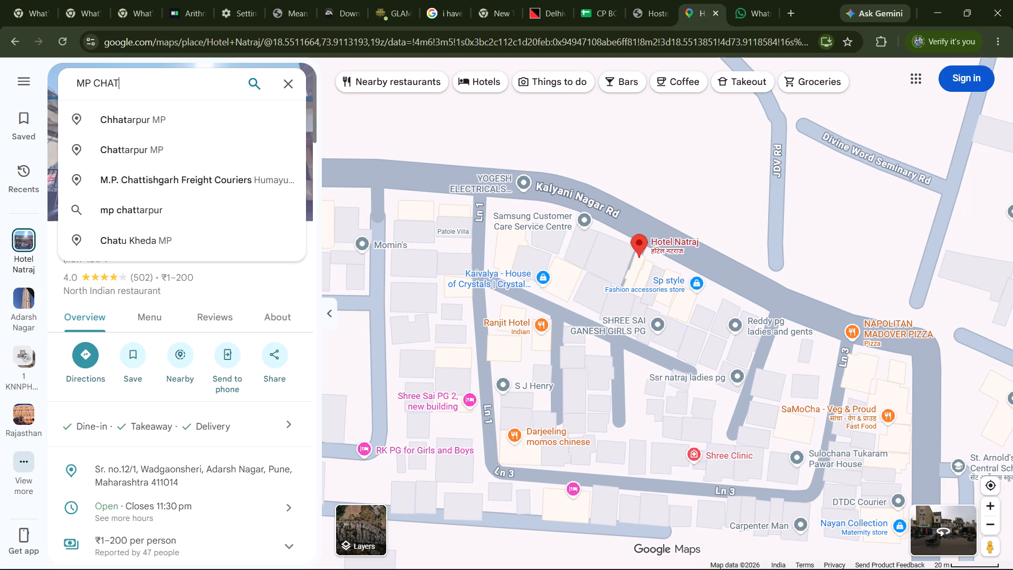
key(BackSpace)
key(BackSpace)
key(BackSpace)
key(BackSpace)
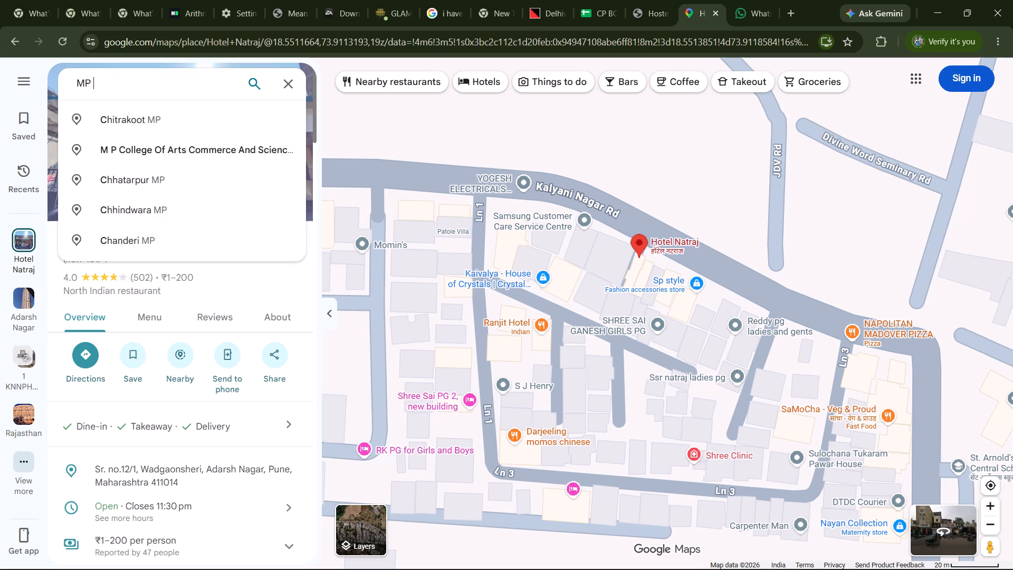
text(SATNA)
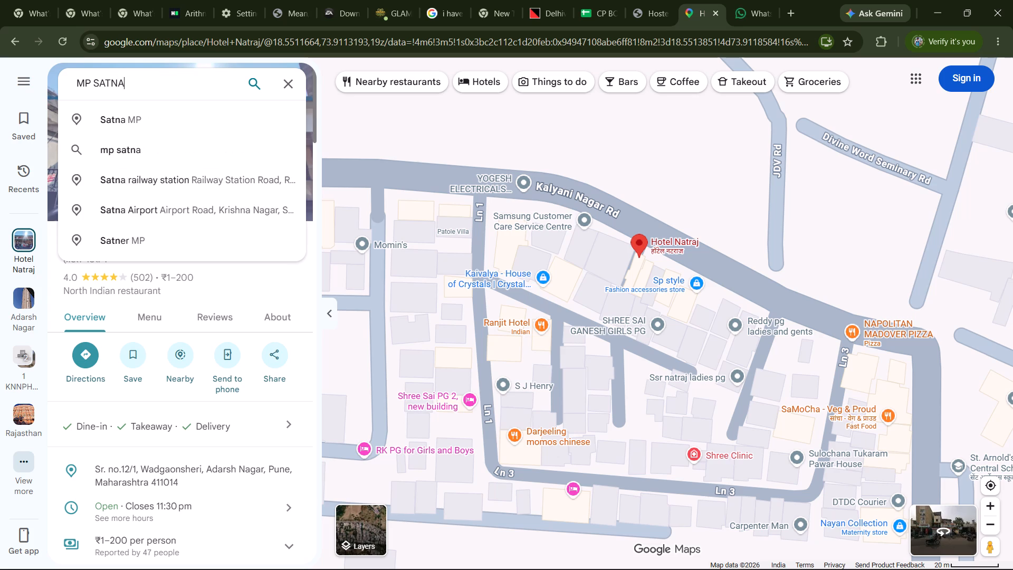
key(Down)
key(Return)
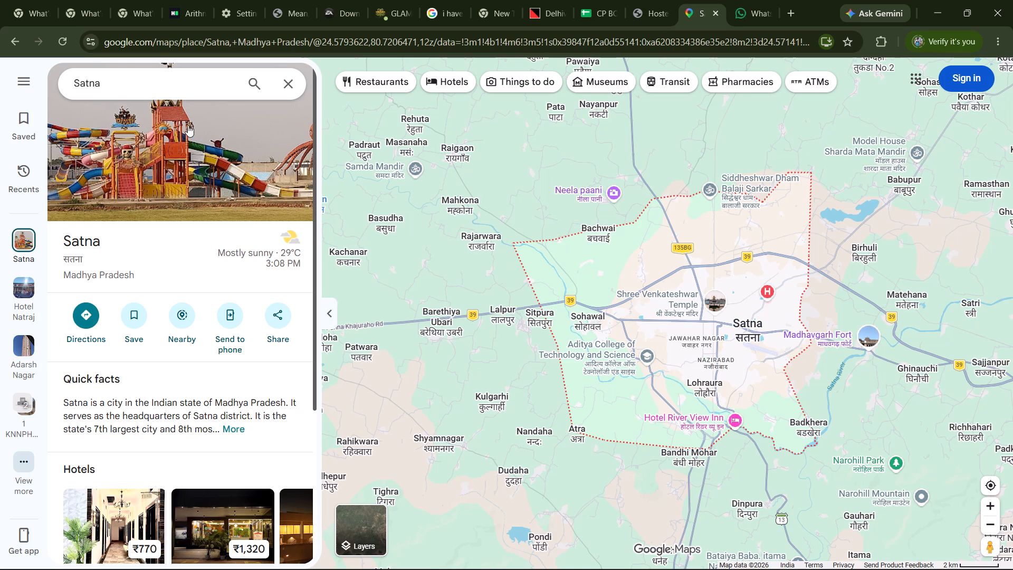
Extend the Satna search with IDH and open the suggested place Id gaha chowk.
click(185, 78)
key(space)
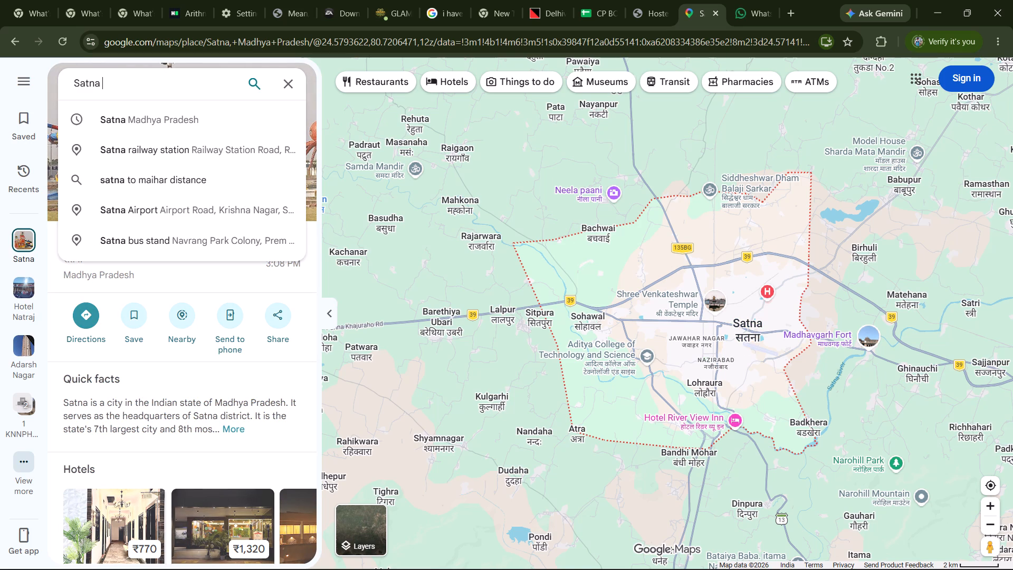
text(IDH)
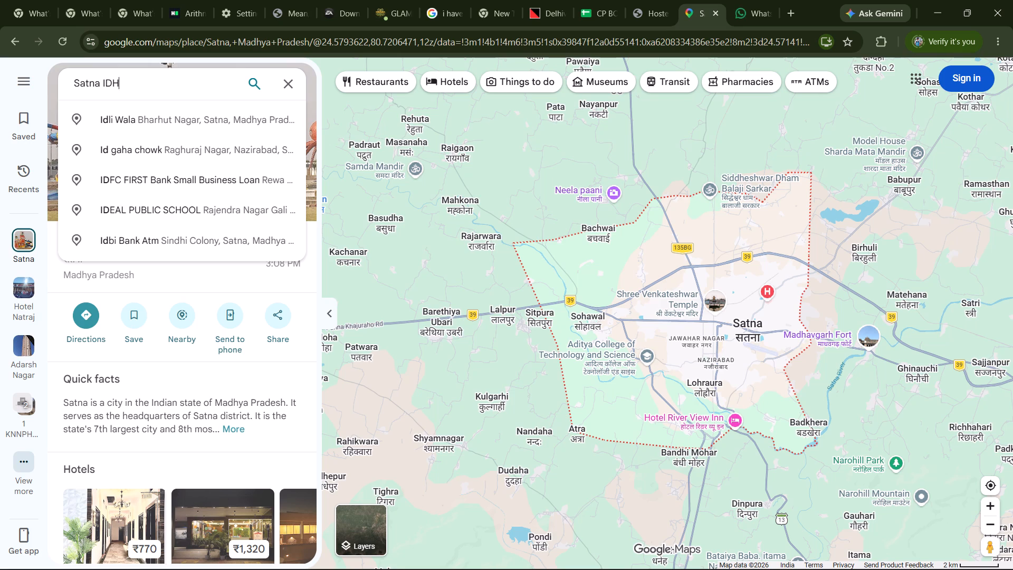
key(Down)
key(Down)
key(Return)
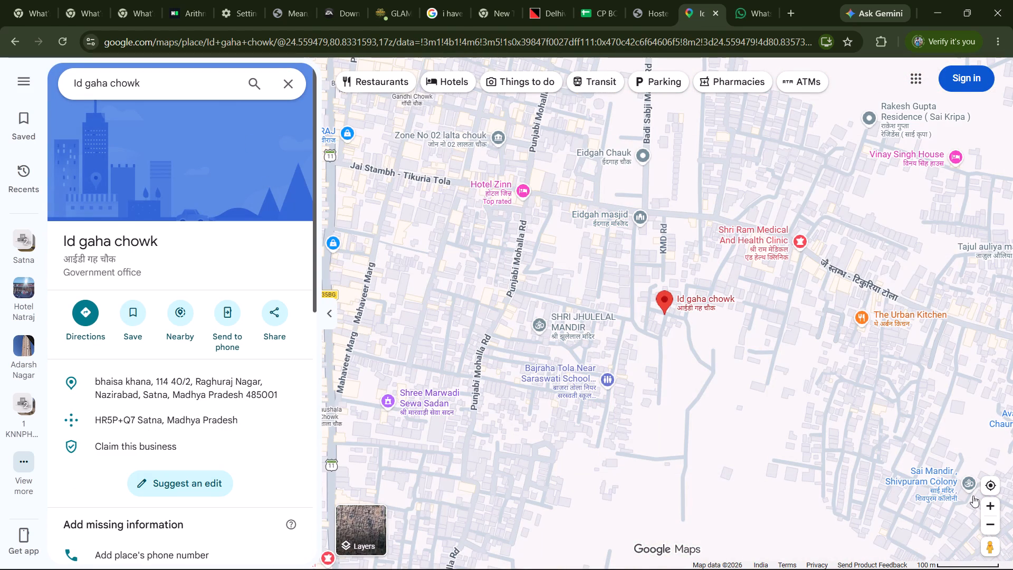
Examine the surroundings of Id gaha chowk on the map up close, ending with that place's details open.
click(989, 506)
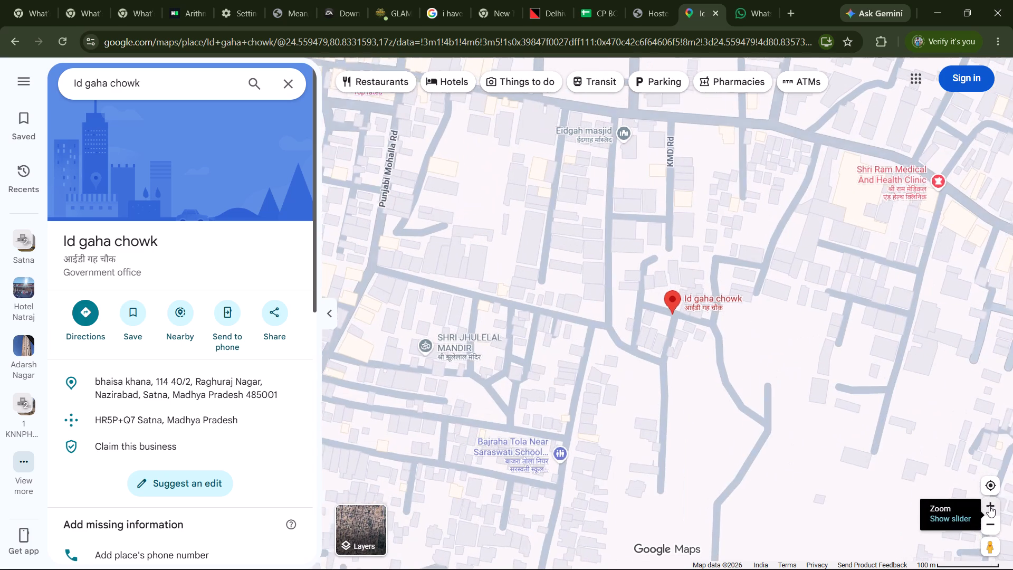
click(989, 506)
double_click(989, 506)
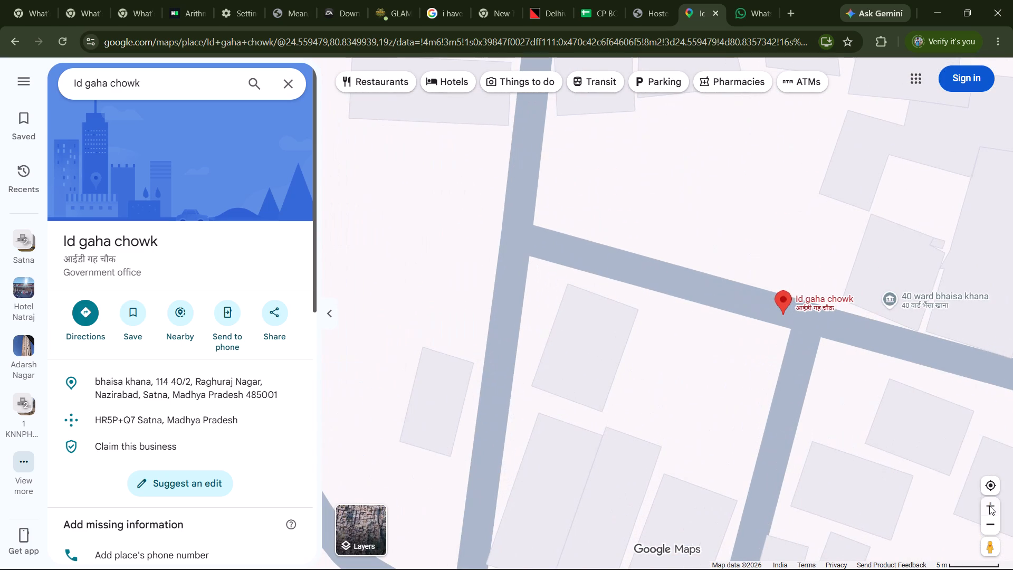
click(909, 356)
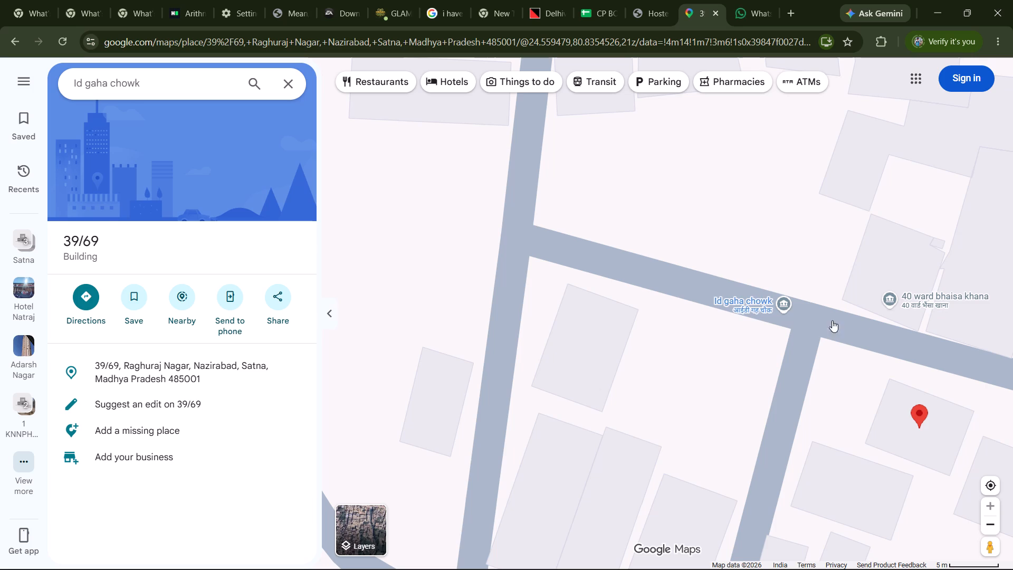
click(980, 503)
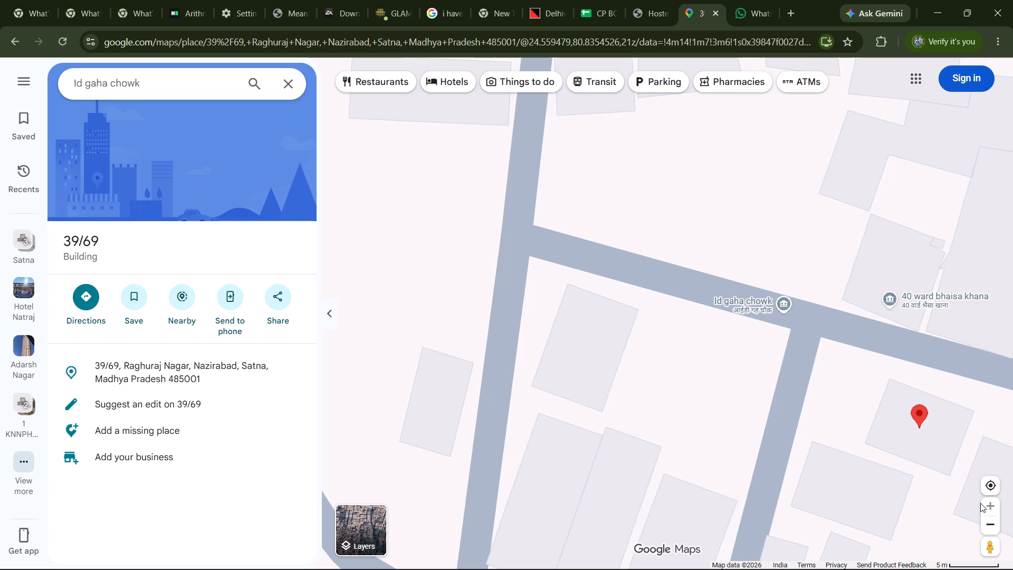
click(990, 506)
click(990, 506)
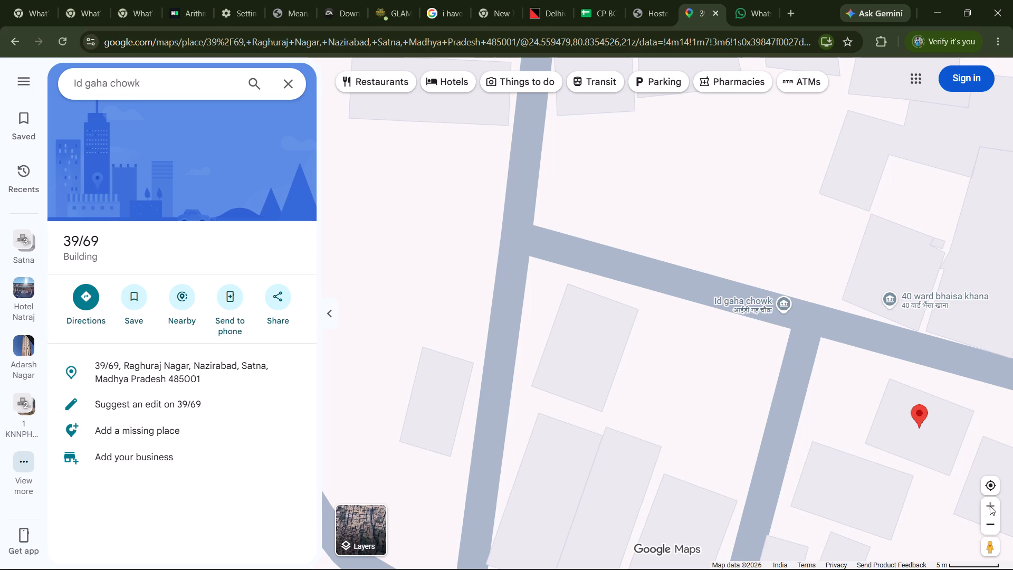
double_click(990, 506)
drag(849, 417, 656, 261)
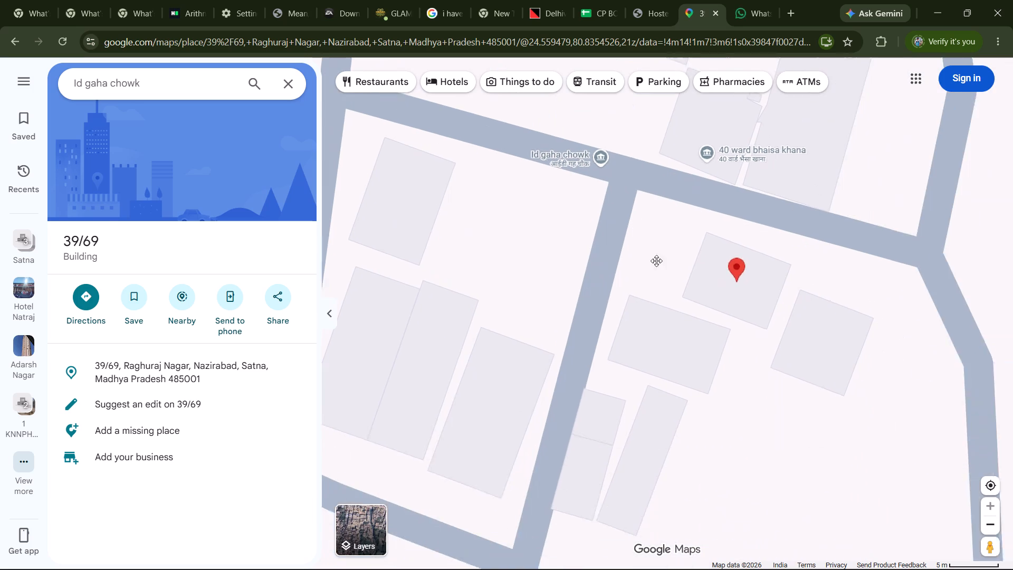
drag(656, 261, 729, 396)
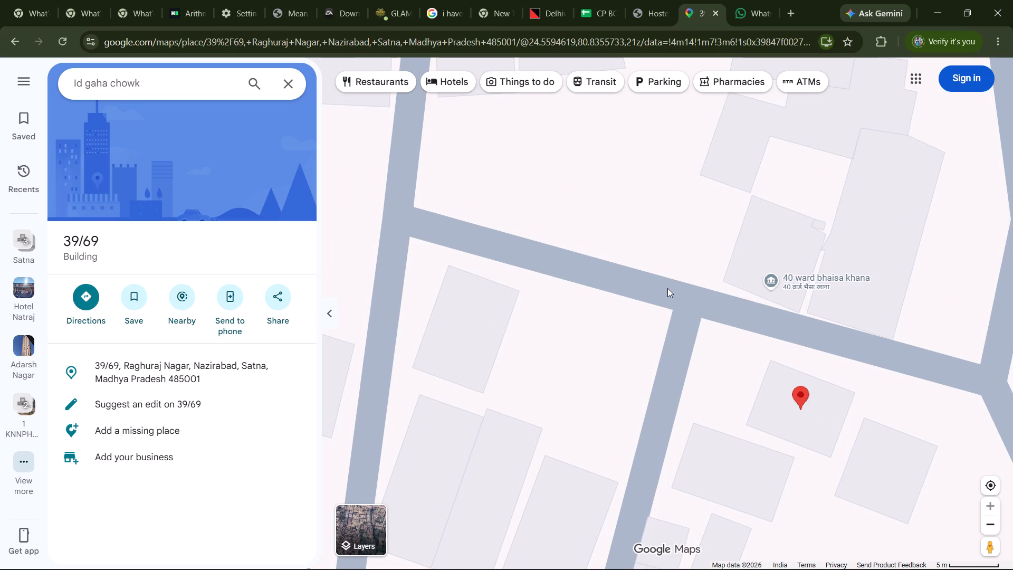
click(670, 293)
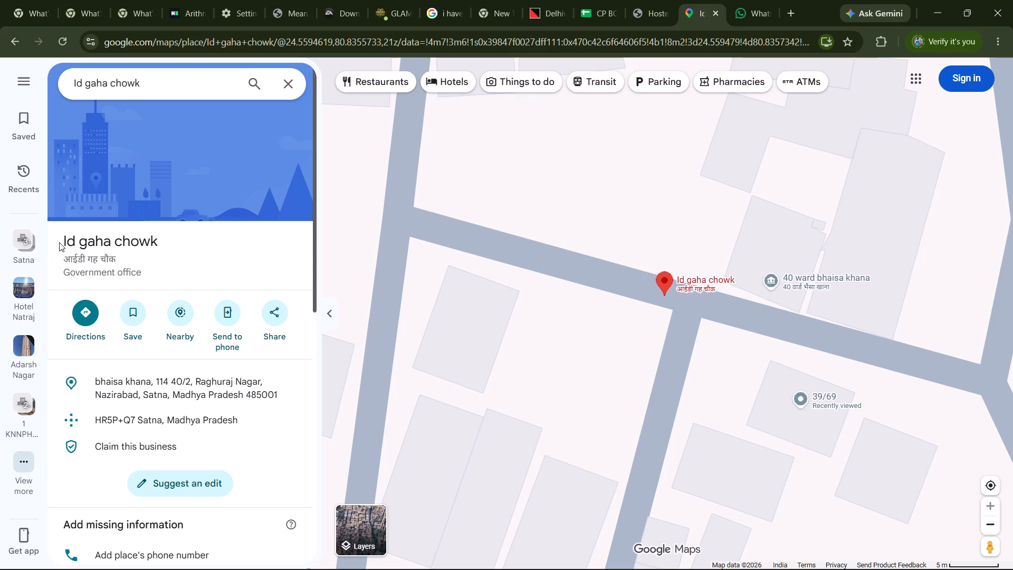
Copy the place name Id gaha chowk and paste it after NEAR in the row 1016 address of the CP BOOK sheet.
drag(59, 239, 211, 234)
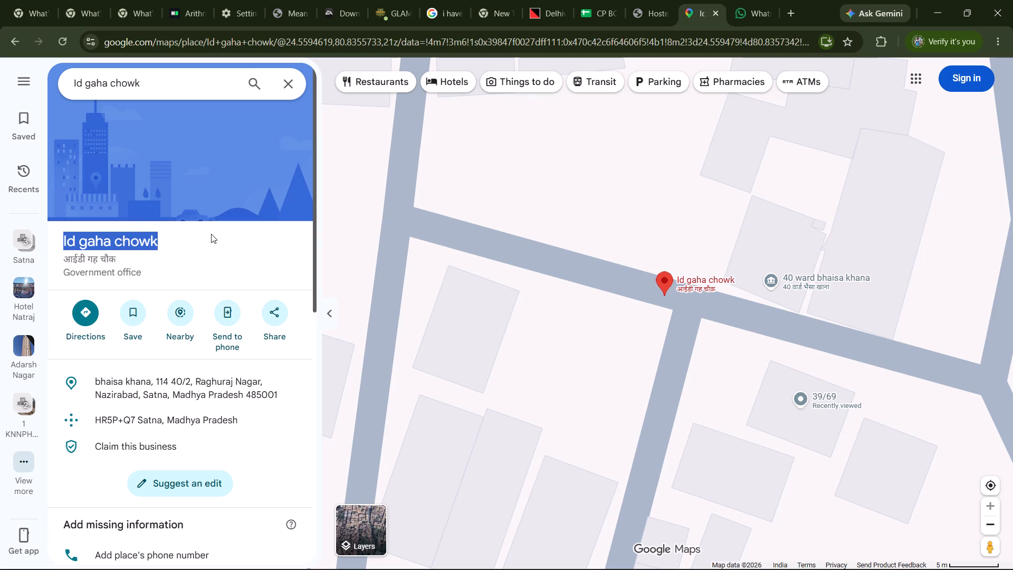
key(ctrl+c)
key(ctrl+c)
click(602, 3)
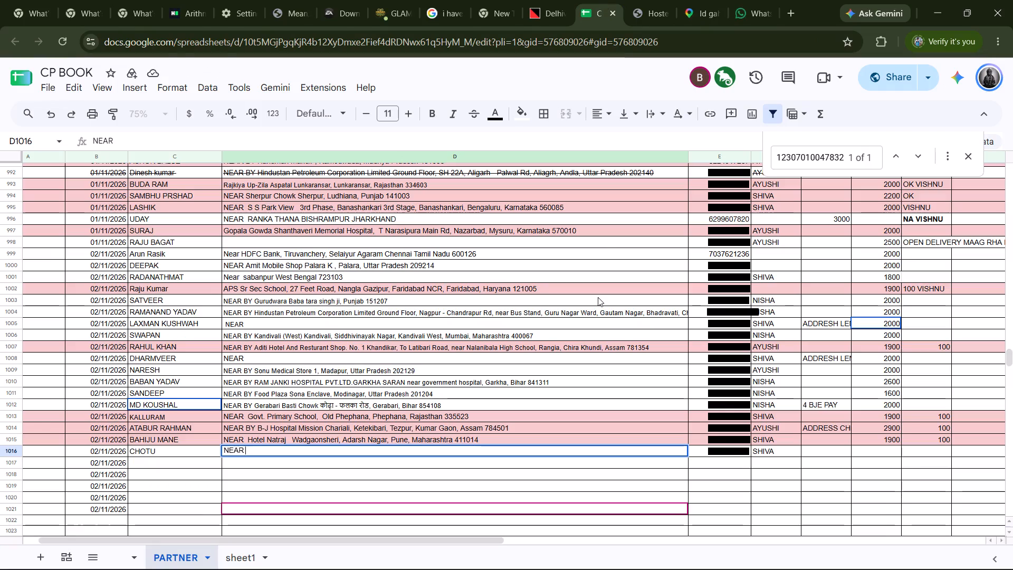
key(ctrl+v)
key(space)
key(space)
key(space)
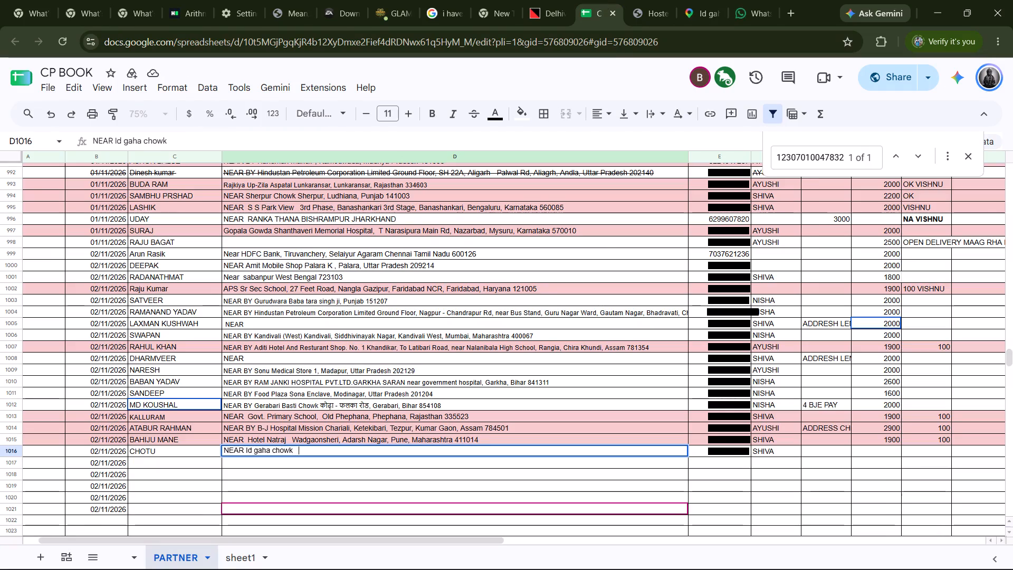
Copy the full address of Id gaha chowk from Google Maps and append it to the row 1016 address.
click(695, 17)
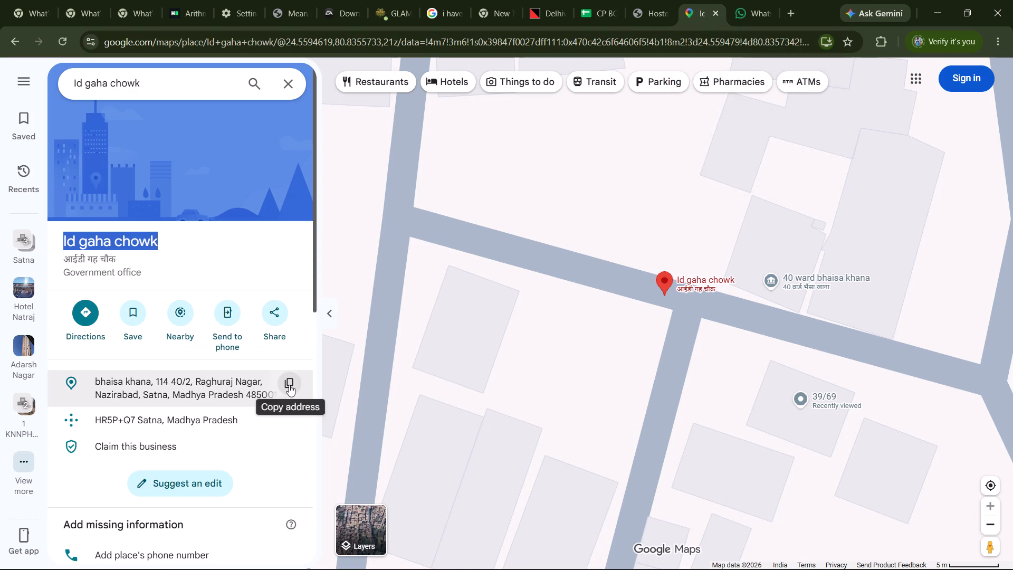
click(289, 385)
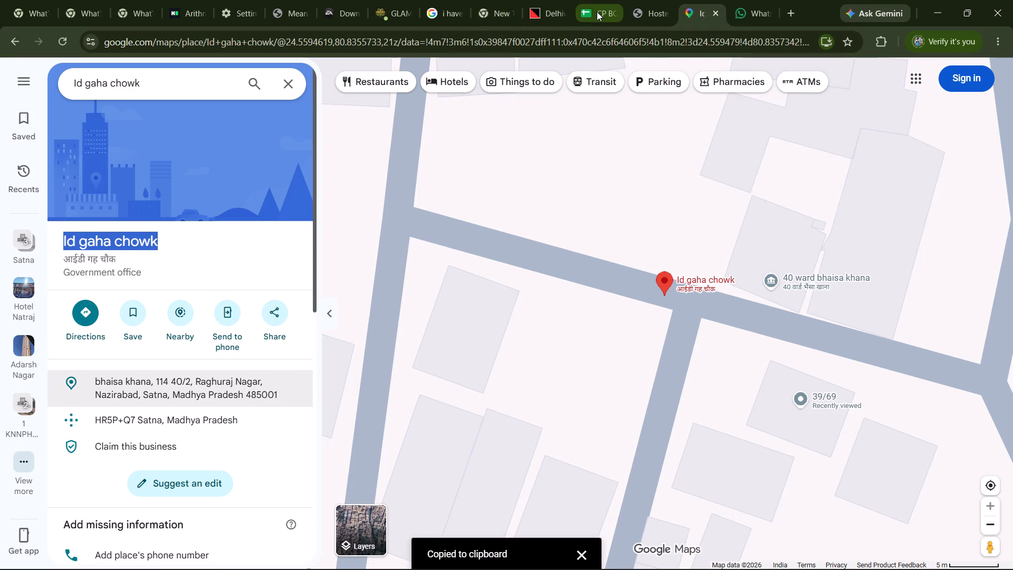
click(597, 12)
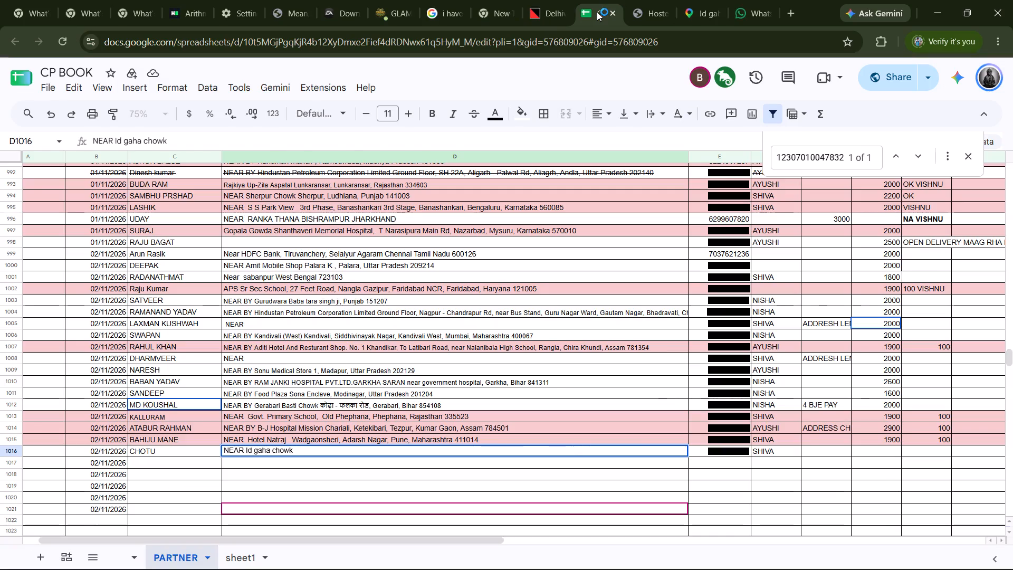
key(ctrl+v)
key(space)
key(Left)
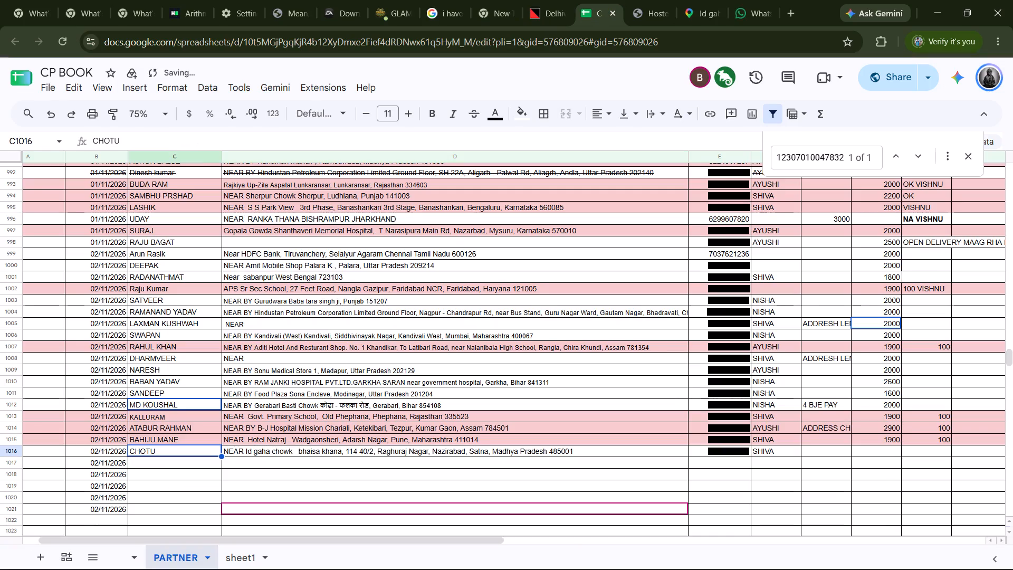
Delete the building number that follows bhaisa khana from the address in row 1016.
key(Right)
key(Return)
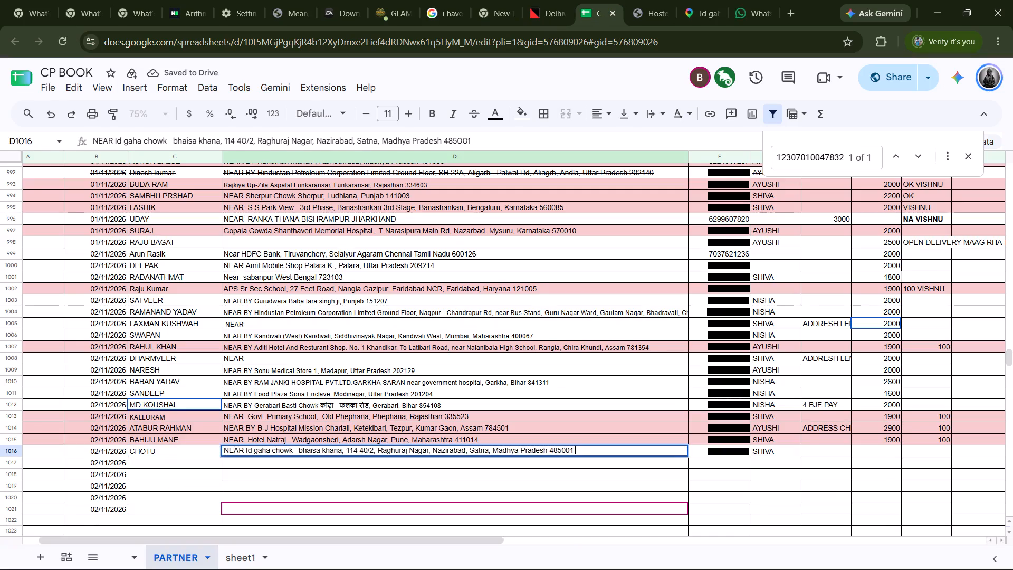
key(Left)
key(Left)
key(Left)
key(Left)
key(Left)
key(Left)
key(Left)
key(Left)
key(Left)
key(Left)
key(Left)
key(Left)
key(Left)
key(Left)
key(Left)
key(Left)
key(Left)
key(Left)
key(Left)
key(Left)
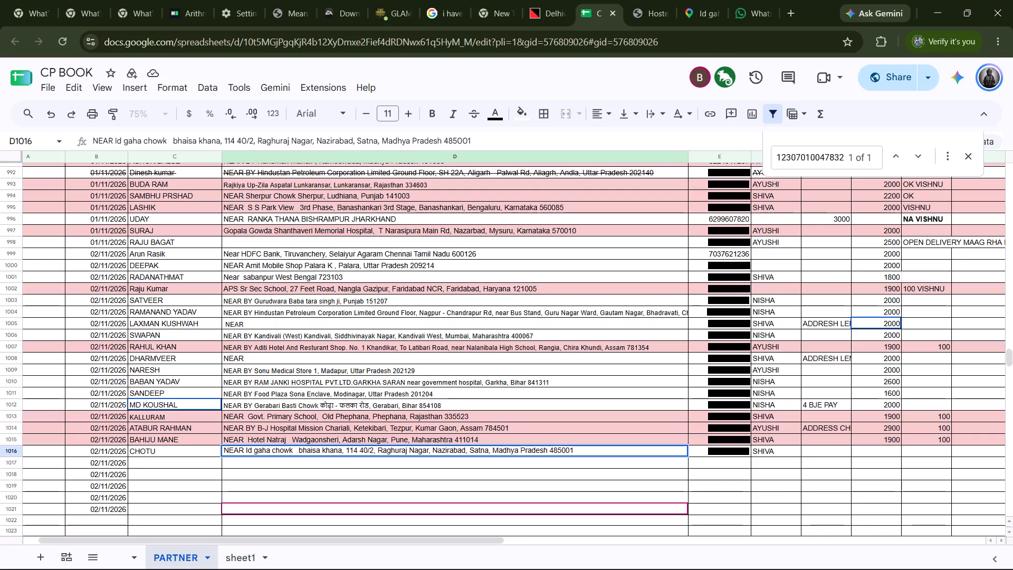
key(Right)
key(Right)
key(Right)
key(BackSpace)
key(BackSpace)
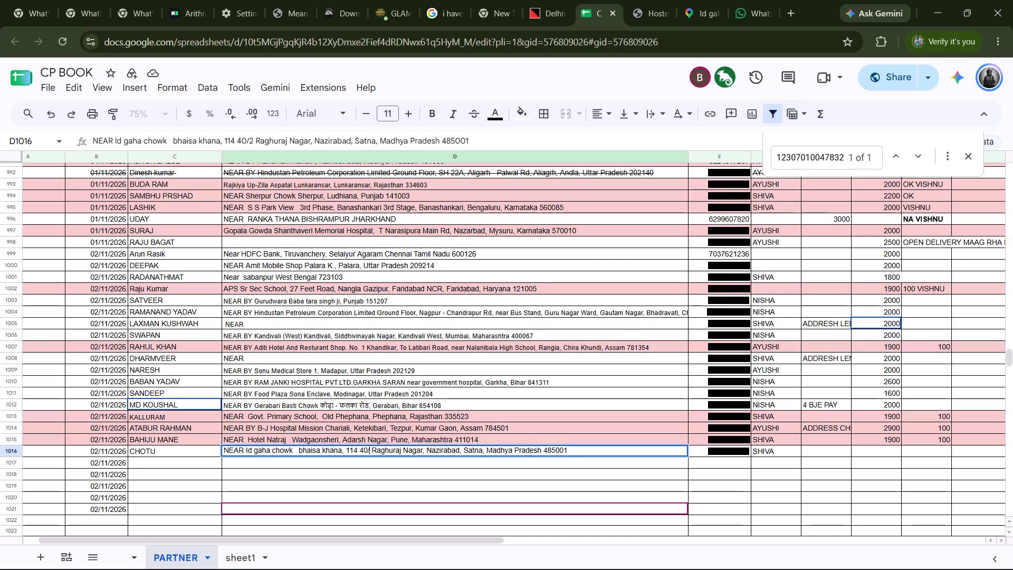
key(BackSpace)
key(BackSpace)
key(BackSpace)
key(BackSpace)
key(BackSpace)
key(BackSpace)
key(BackSpace)
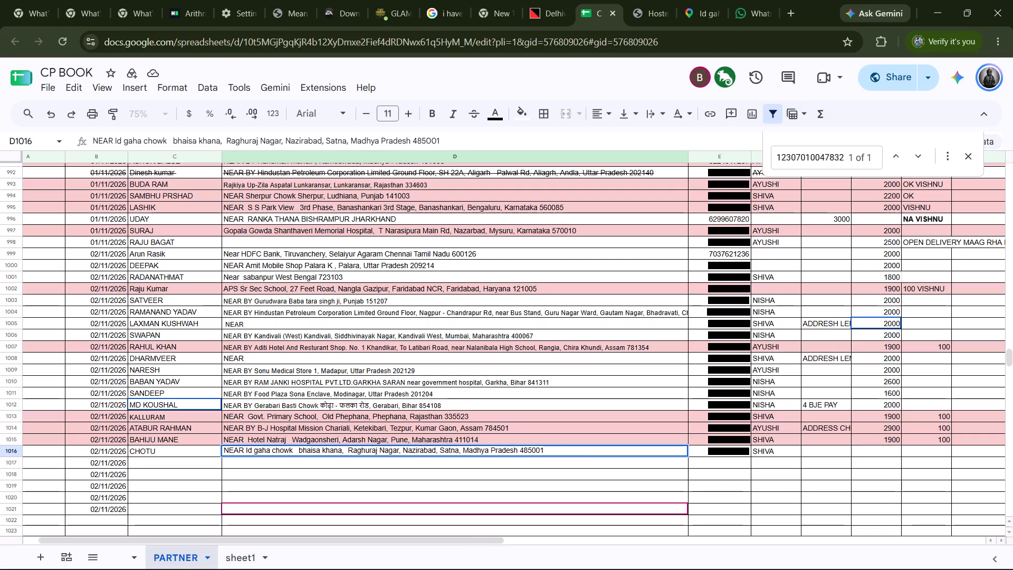
key(Return)
Enter 1700 as the amount in column H of row 1016.
key(Up)
key(Right)
key(Right)
key(Right)
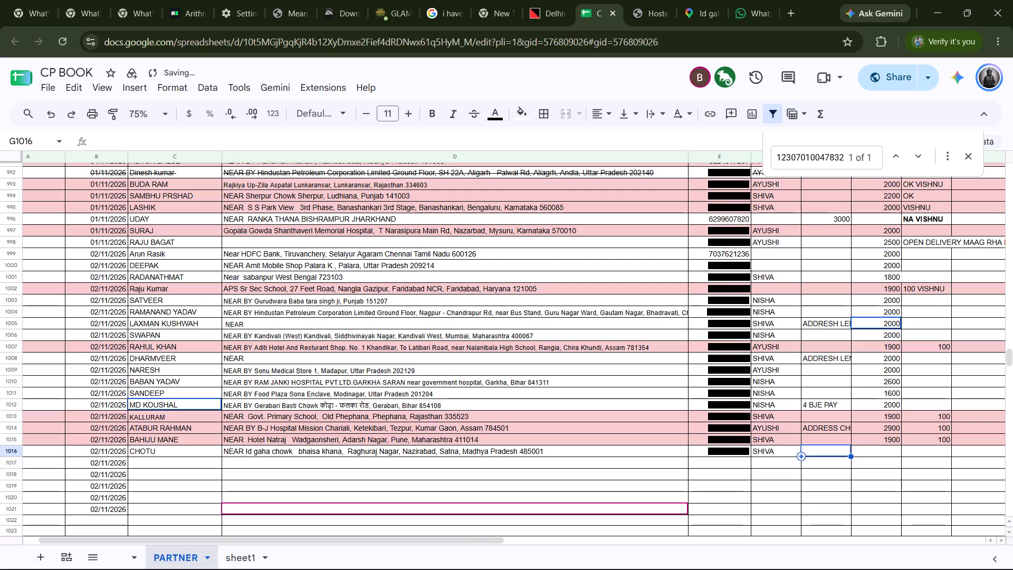
key(Right)
text(1700)
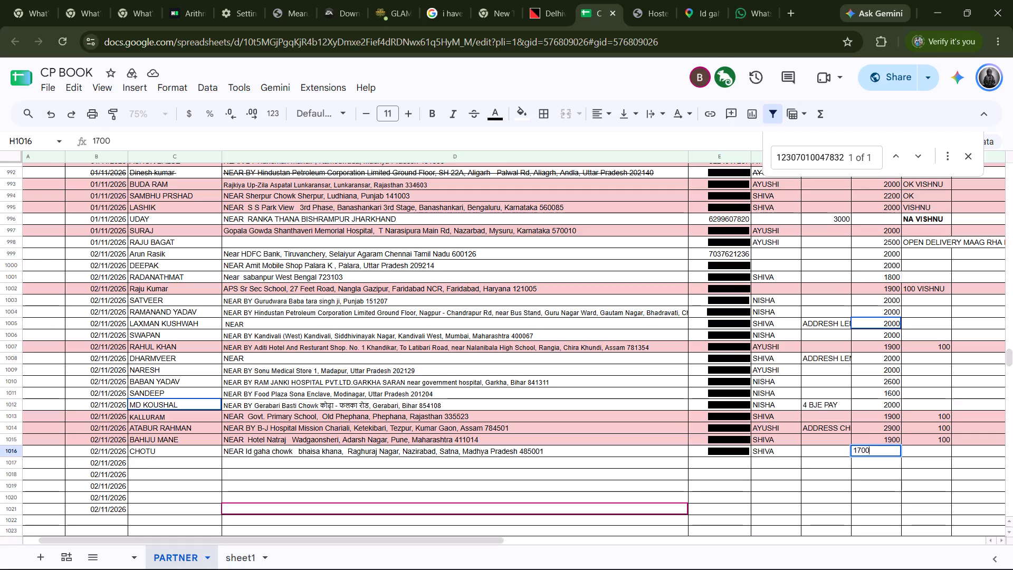
key(Down)
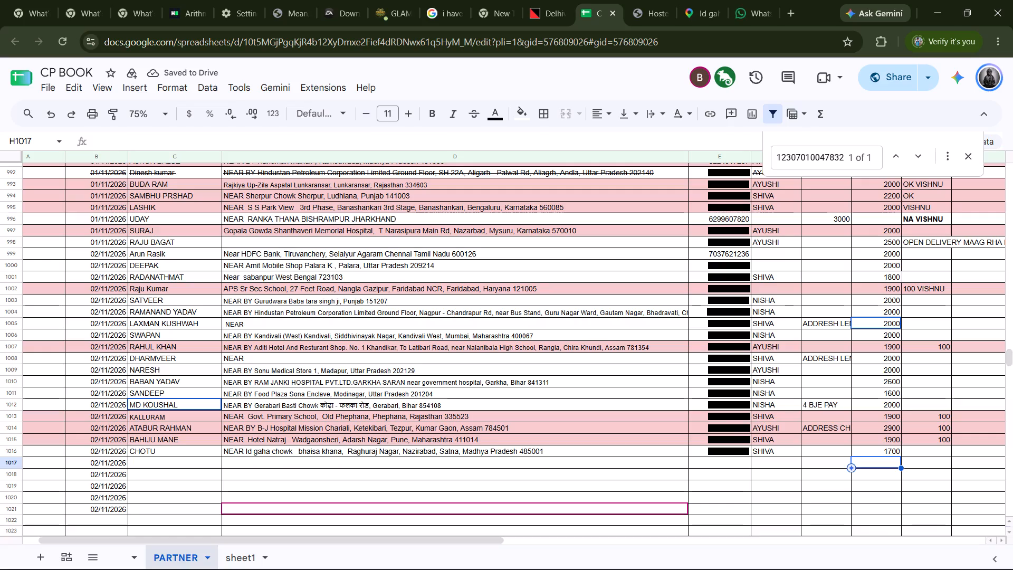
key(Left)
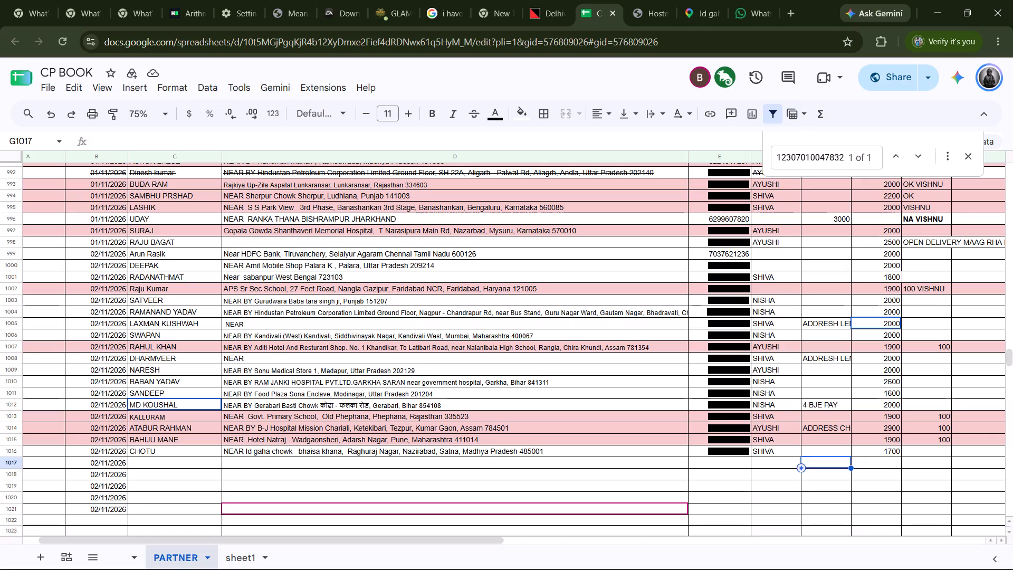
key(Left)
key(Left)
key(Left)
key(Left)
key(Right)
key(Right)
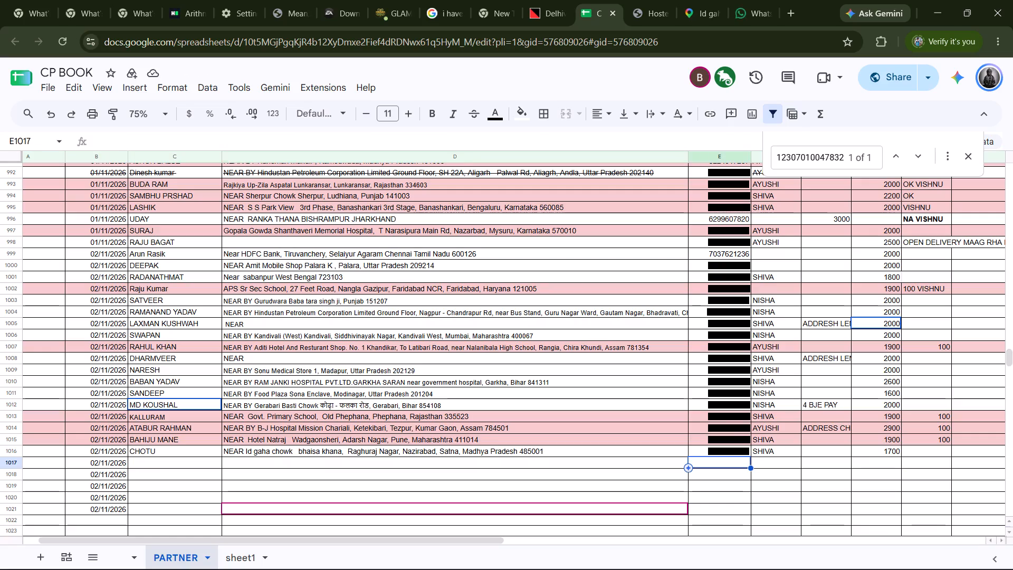
click(539, 5)
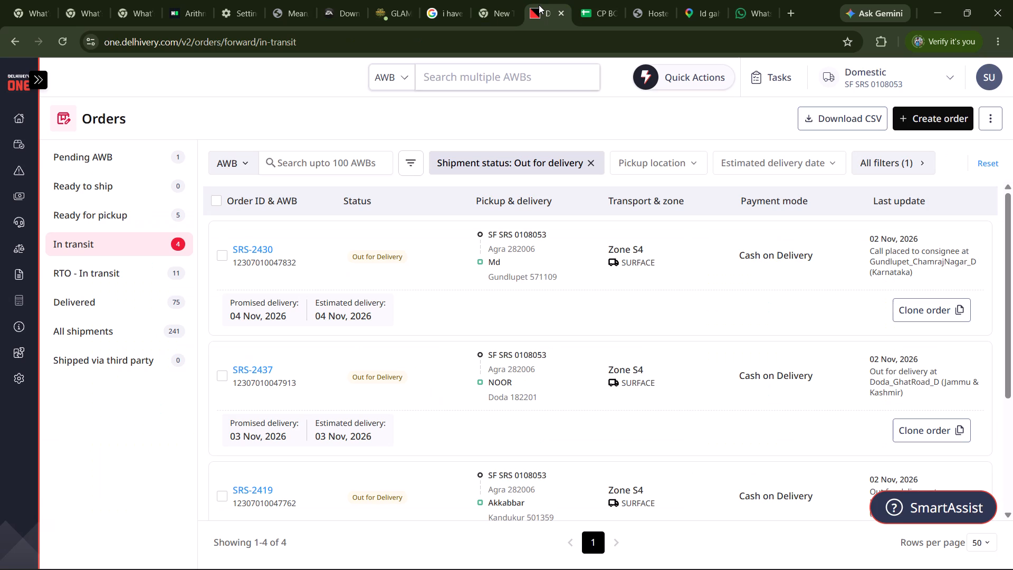
click(1012, 272)
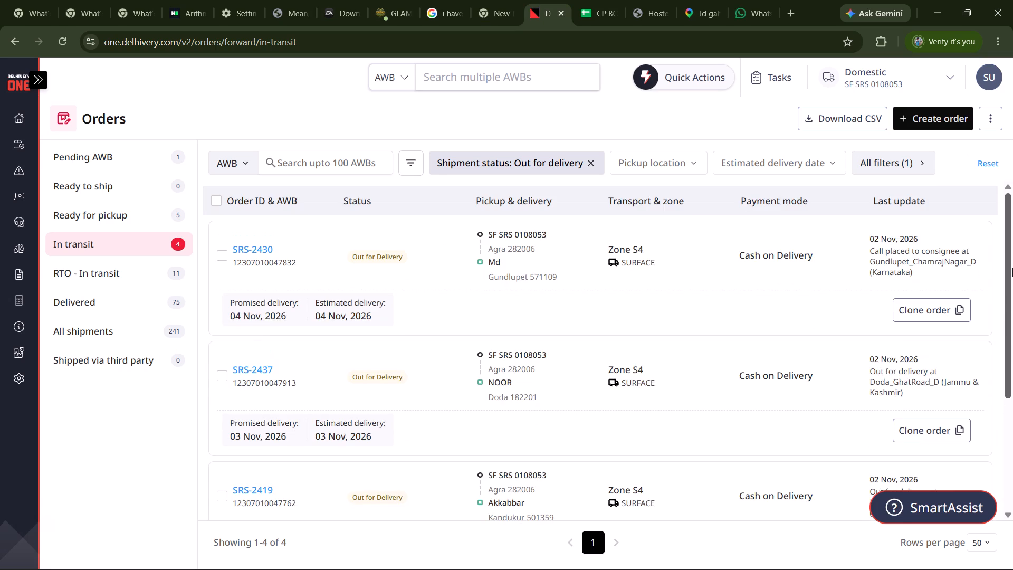
drag(1012, 268, 1012, 431)
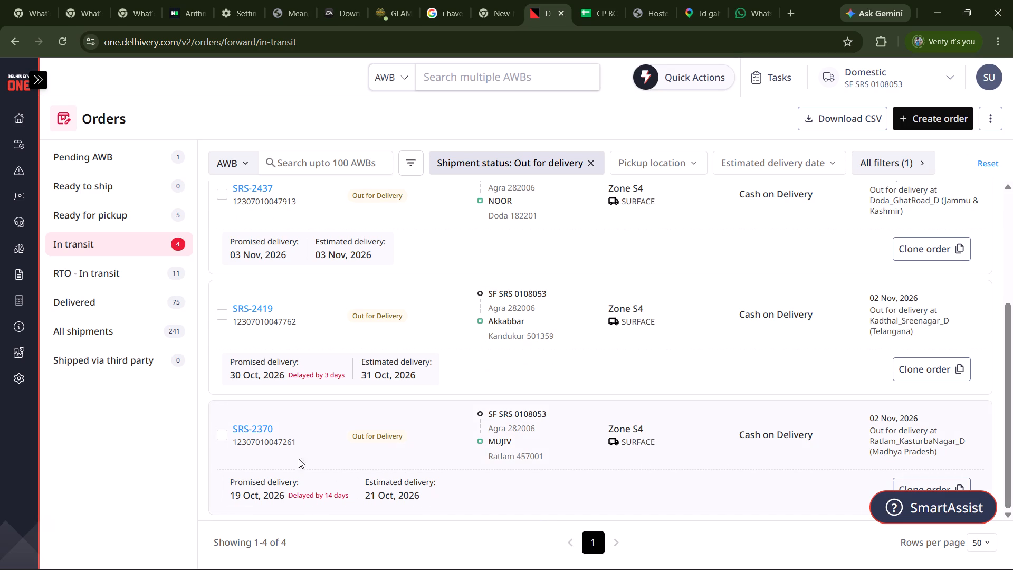
double_click(286, 439)
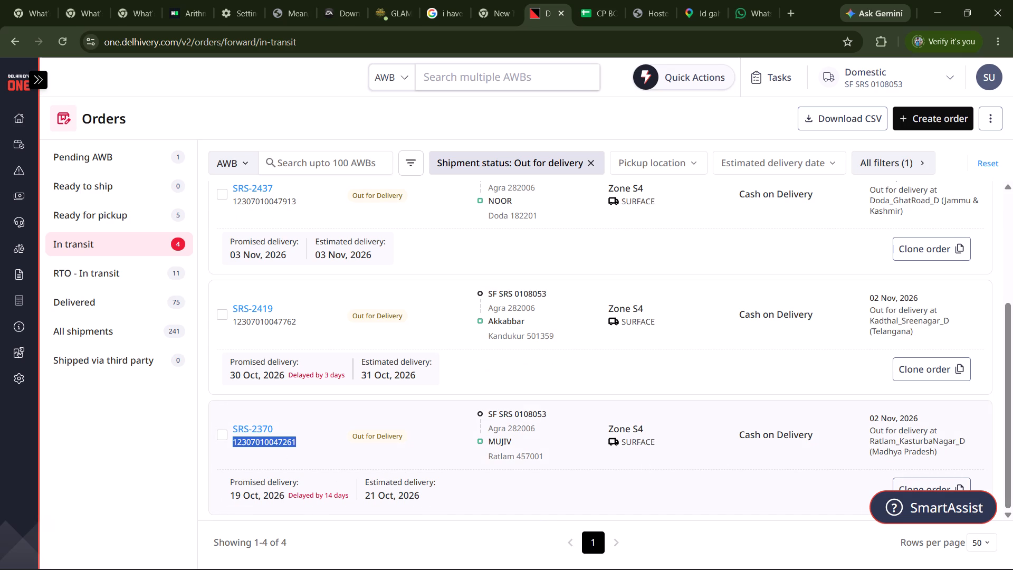
key(ctrl+c)
key(ctrl+c)
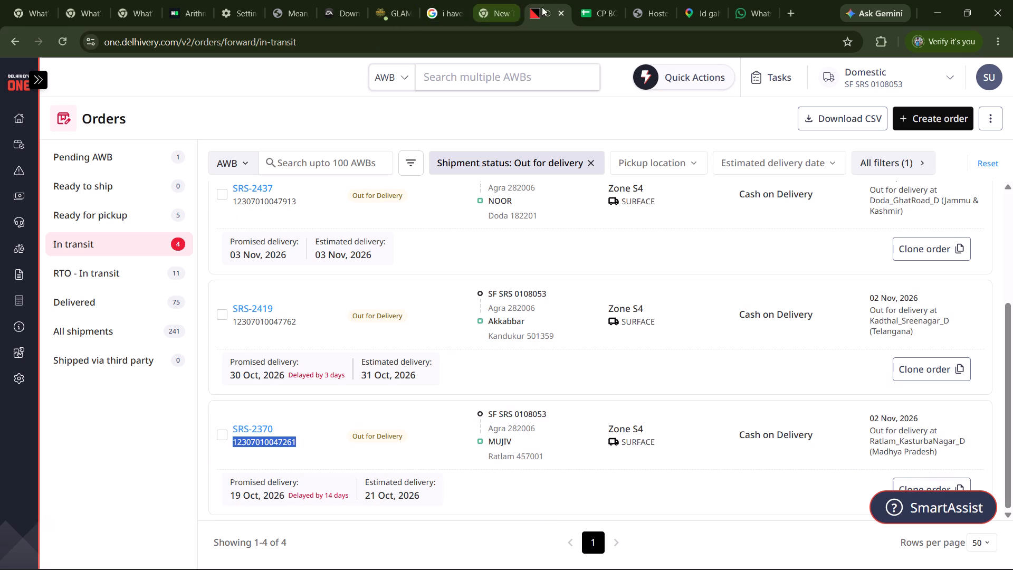
click(592, 5)
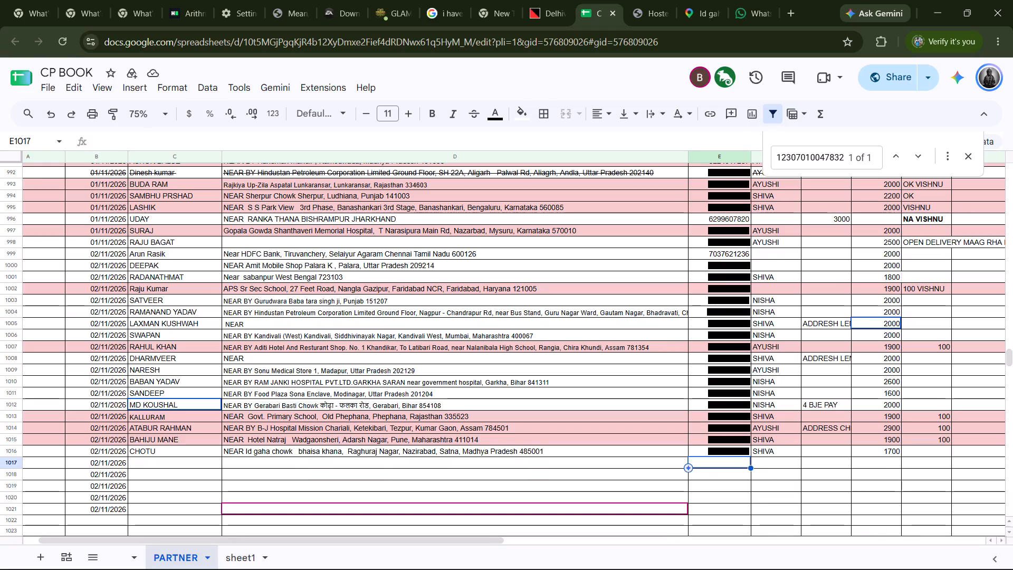
double_click(800, 154)
key(space)
key(ctrl+v)
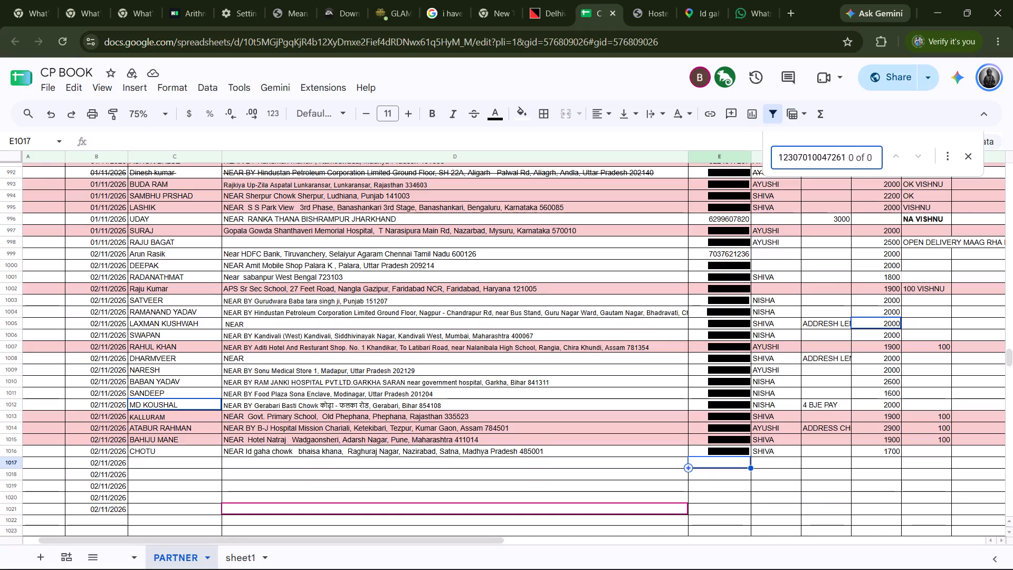
key(Left)
key(Left)
key(Left)
key(Left)
key(Left)
key(Left)
key(Left)
key(Left)
key(Left)
key(Left)
key(Left)
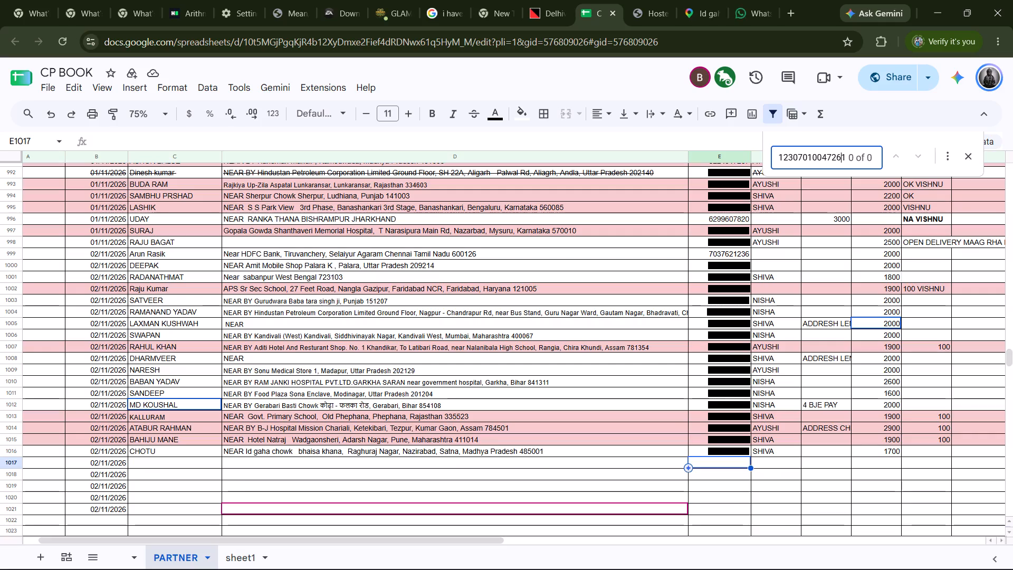
key(Left)
key(Left)
key(Left)
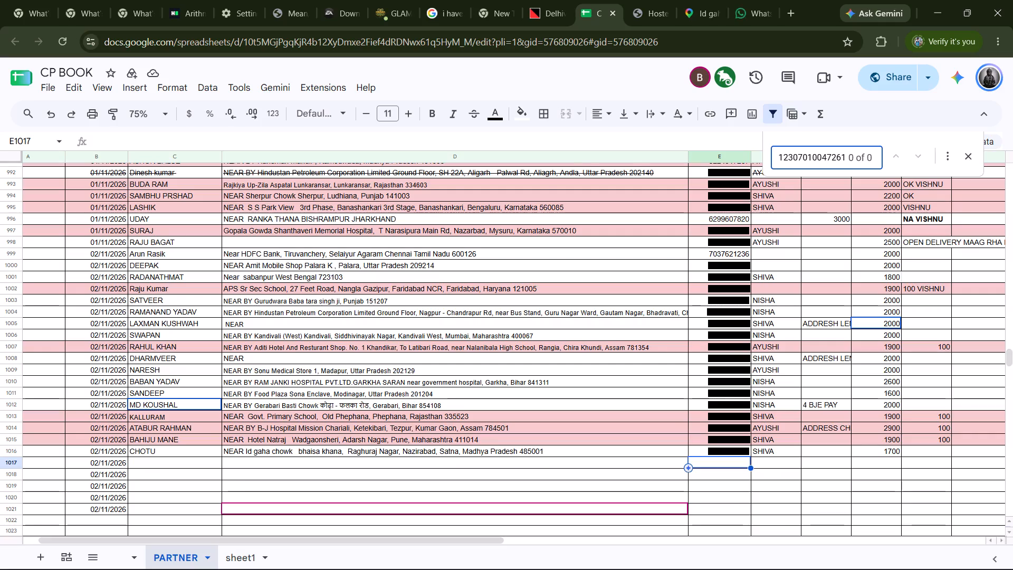
key(BackSpace)
key(BackSpace)
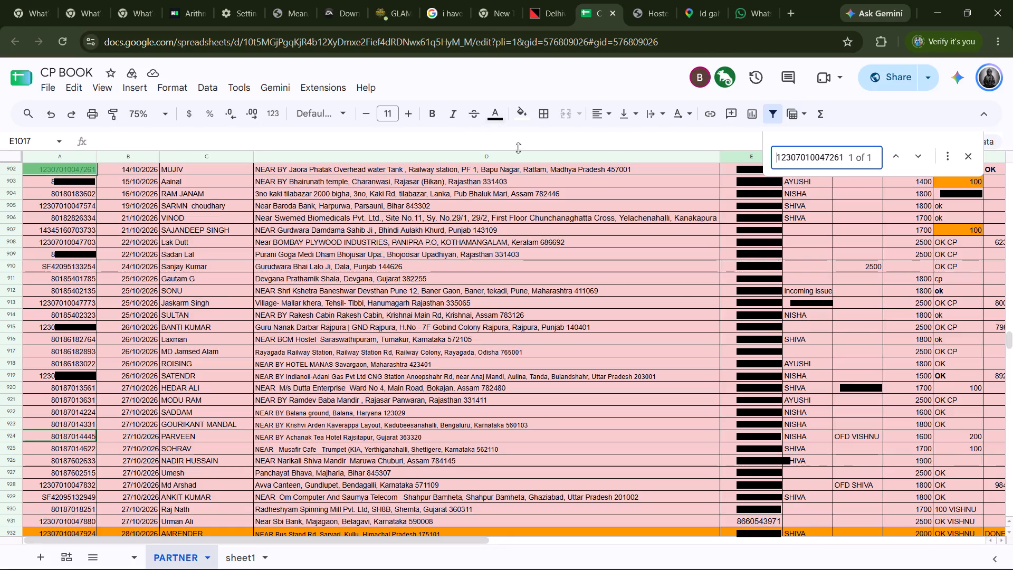
Examine the row 902 order entry across its address, phone number, agent, amount and remark columns through column L.
click(528, 170)
key(Up)
key(Up)
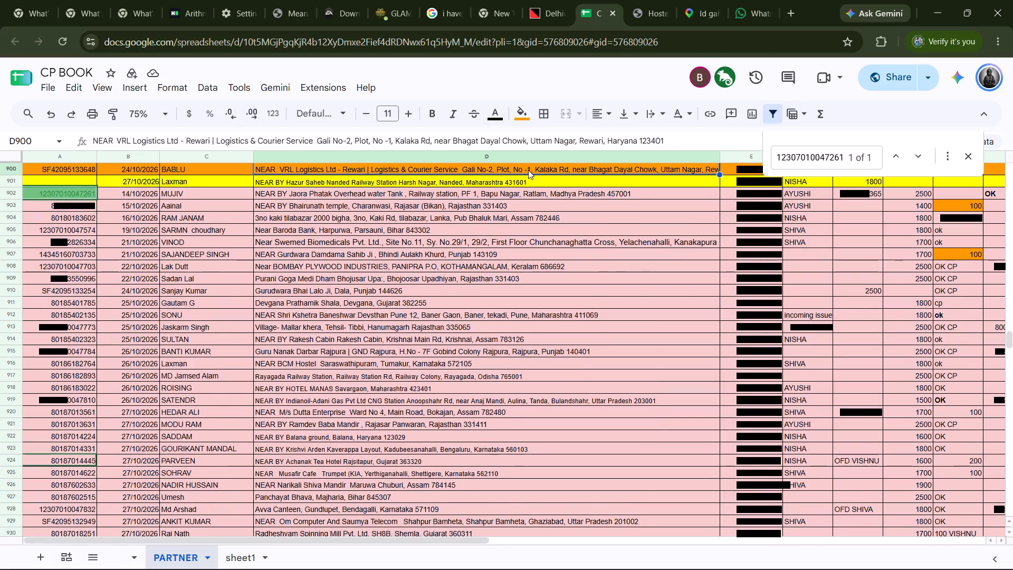
key(Down)
key(Down)
key(Right)
key(Right)
key(Right)
key(Right)
key(Right)
key(Right)
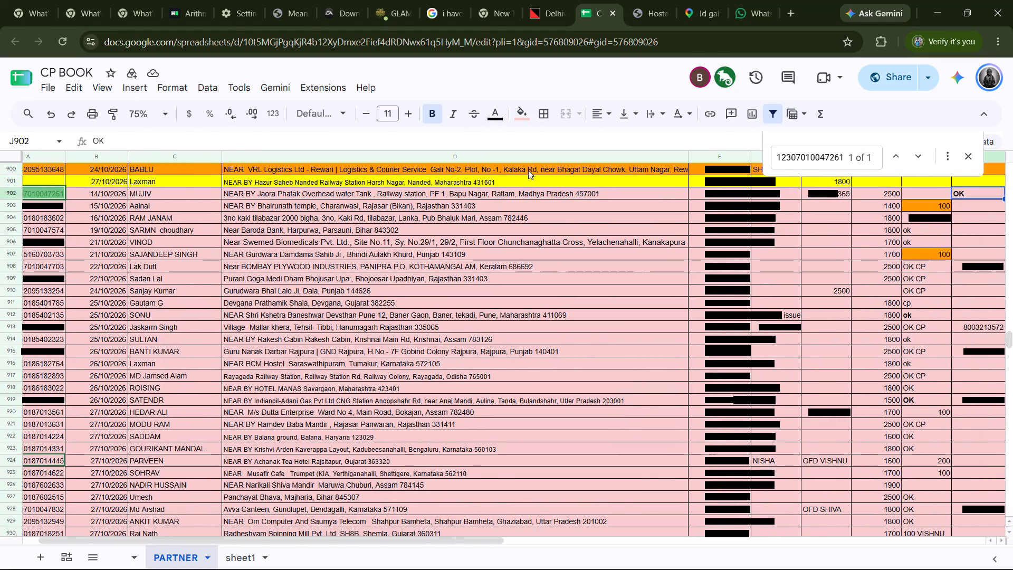
key(Right)
key(Right)
key(Right)
key(Left)
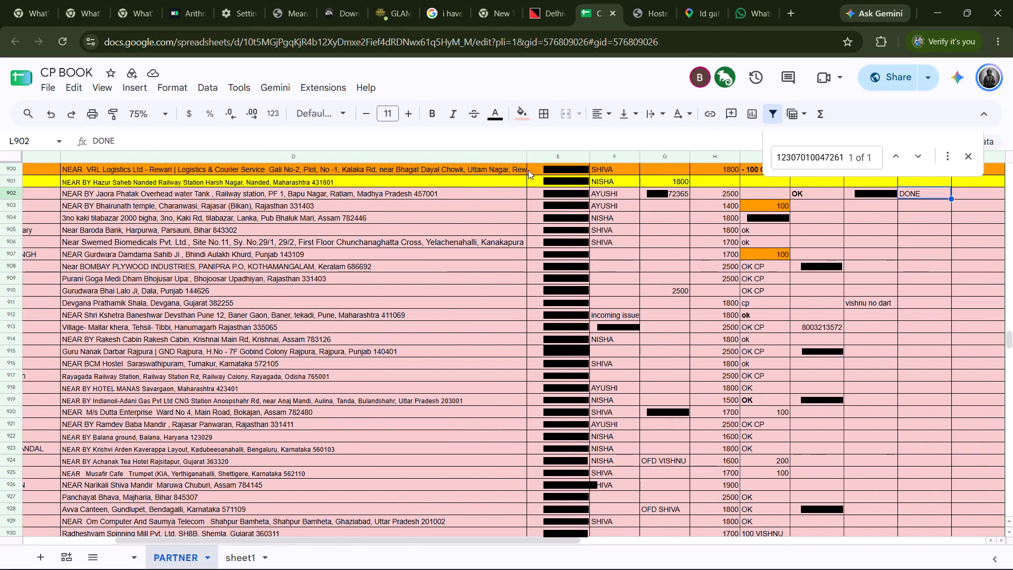
key(Left)
key(Left)
key(Left)
key(Left)
key(Left)
key(Left)
key(Left)
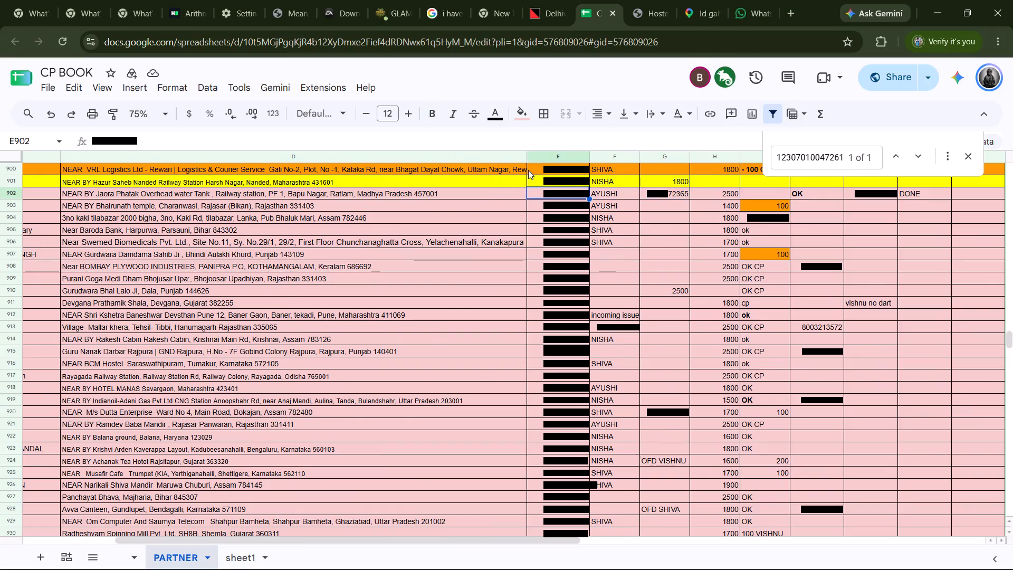
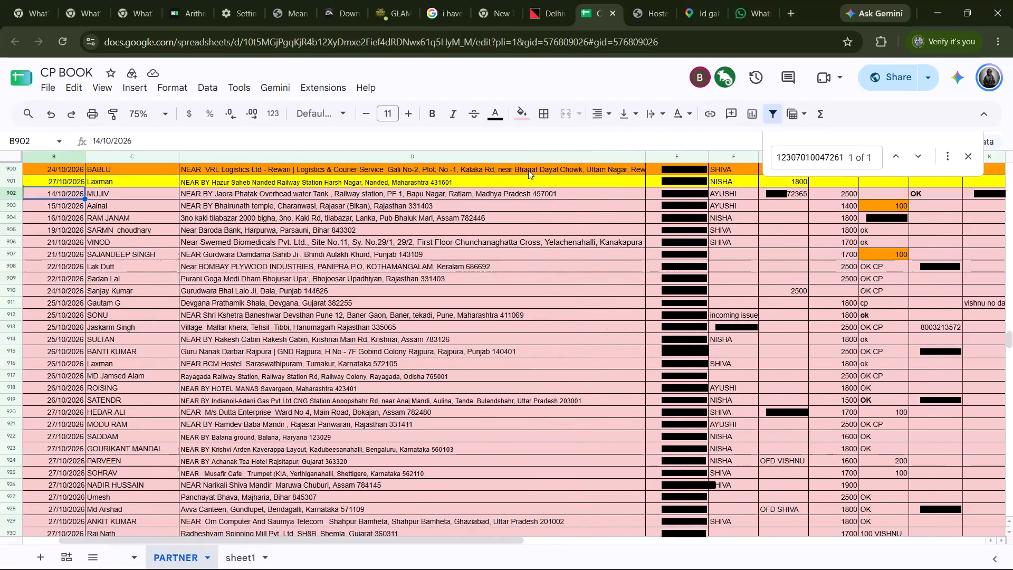
Examine the row 902 order entry from the customer name through the address, phone number and agent to column L.
key(Right)
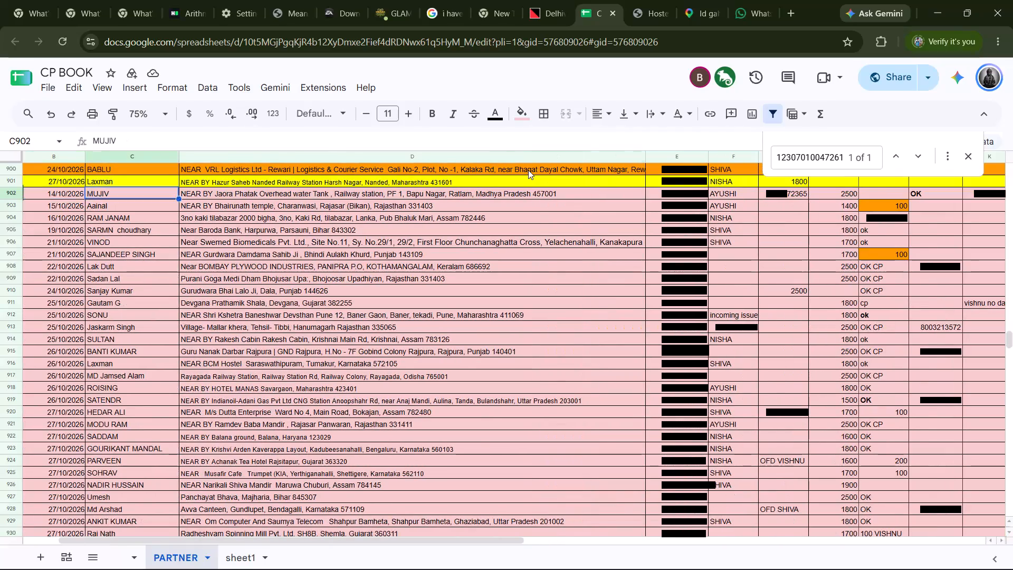
key(Right)
key(Right)
key(Right)
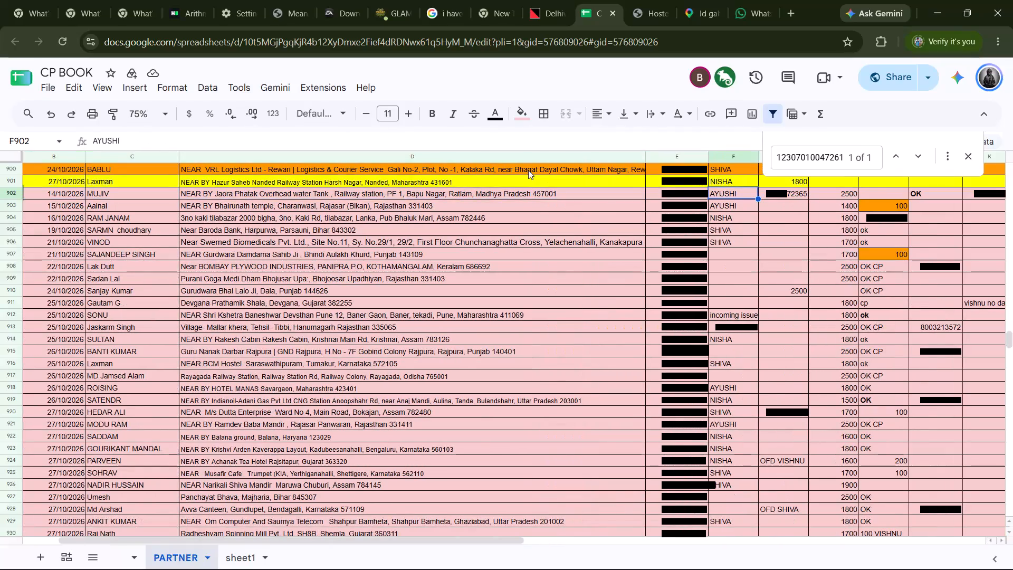
key(Left)
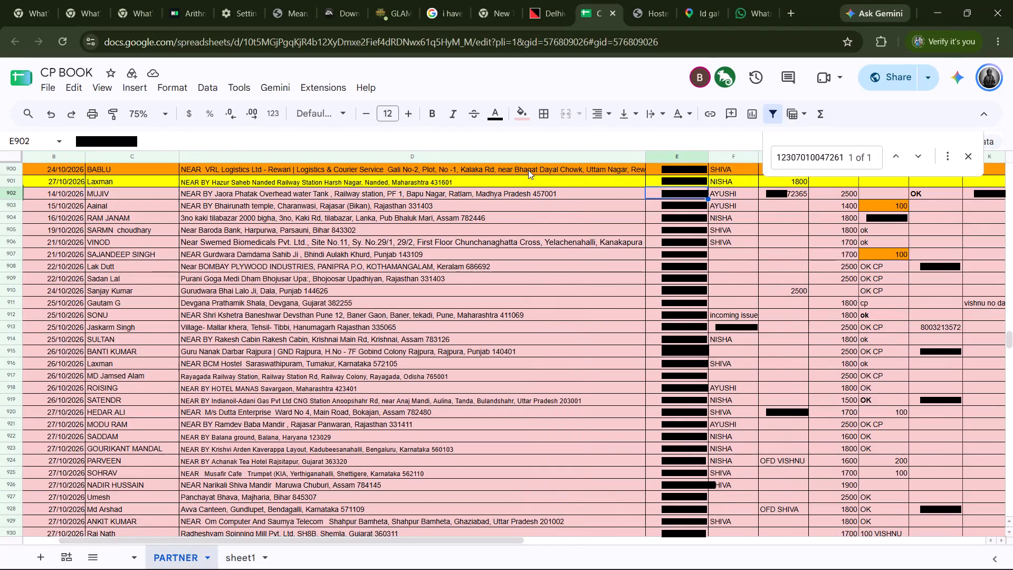
key(Left)
key(Left)
key(Right)
key(Right)
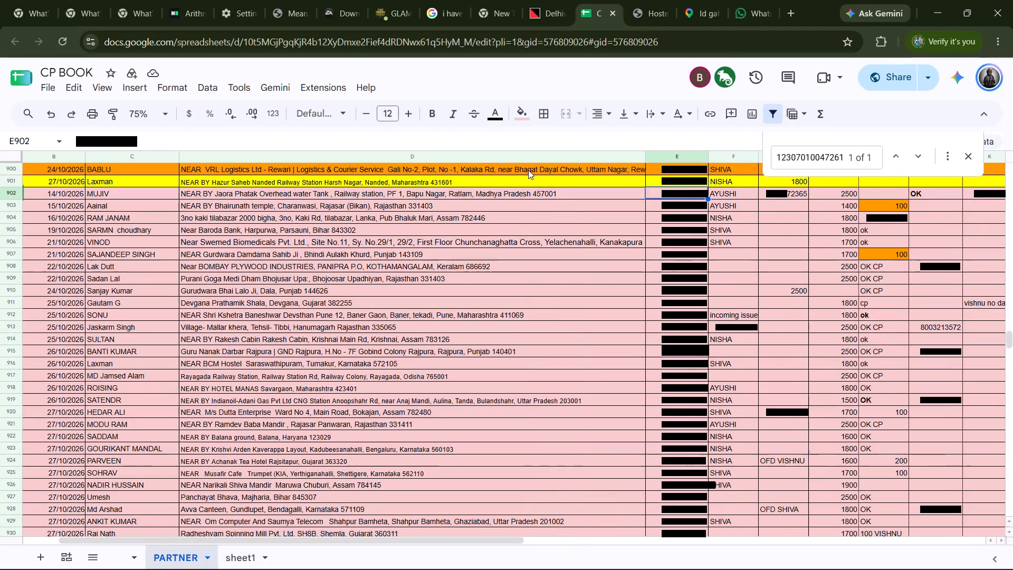
key(Right)
key(Right)
key(Right)
key(Right)
key(Right)
key(Right)
key(Right)
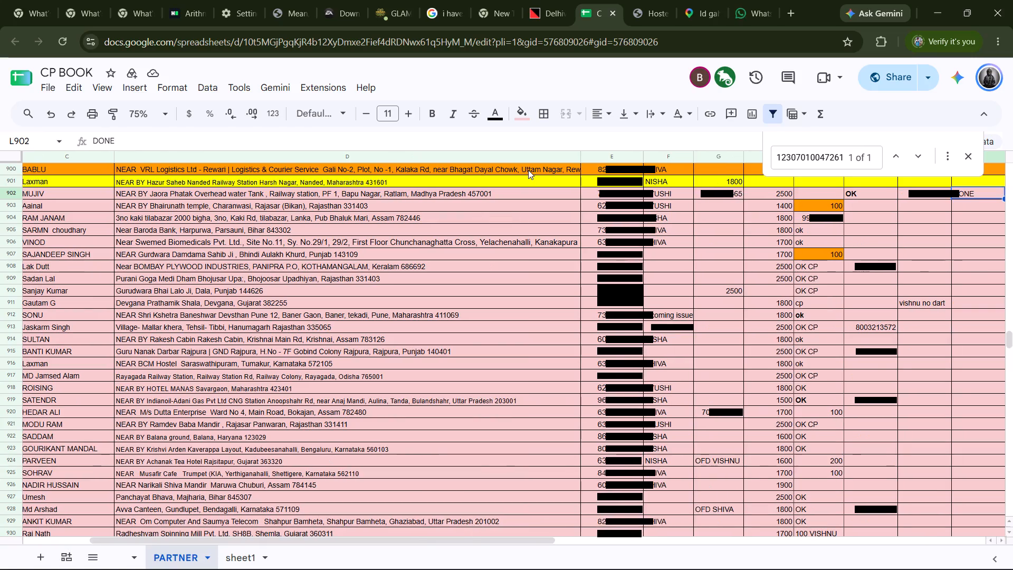
Review row 902 again from the column J remark back to the agent, address and phone number cells.
key(Left)
key(Left)
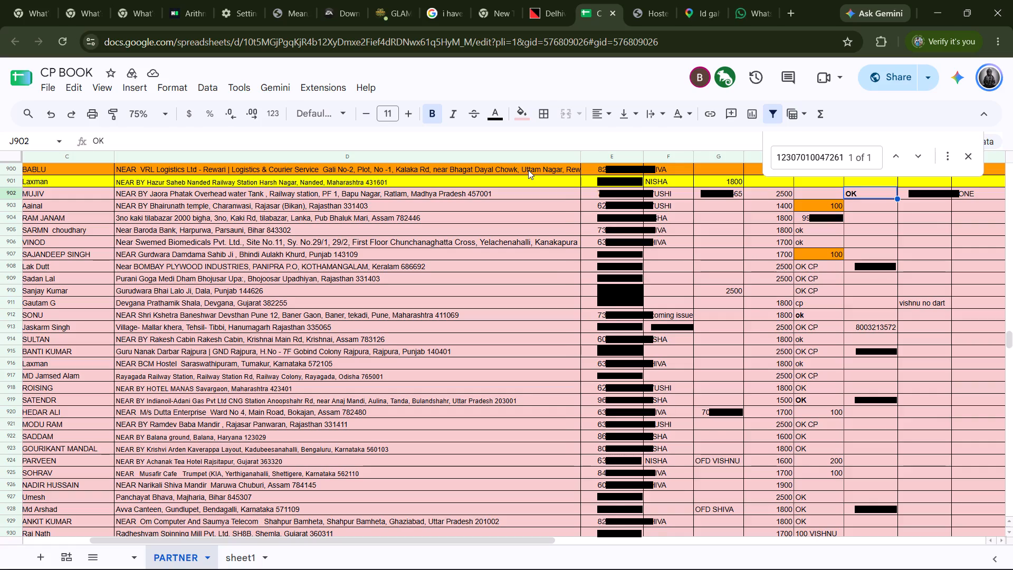
key(Left)
key(Left)
key(Left)
key(Left)
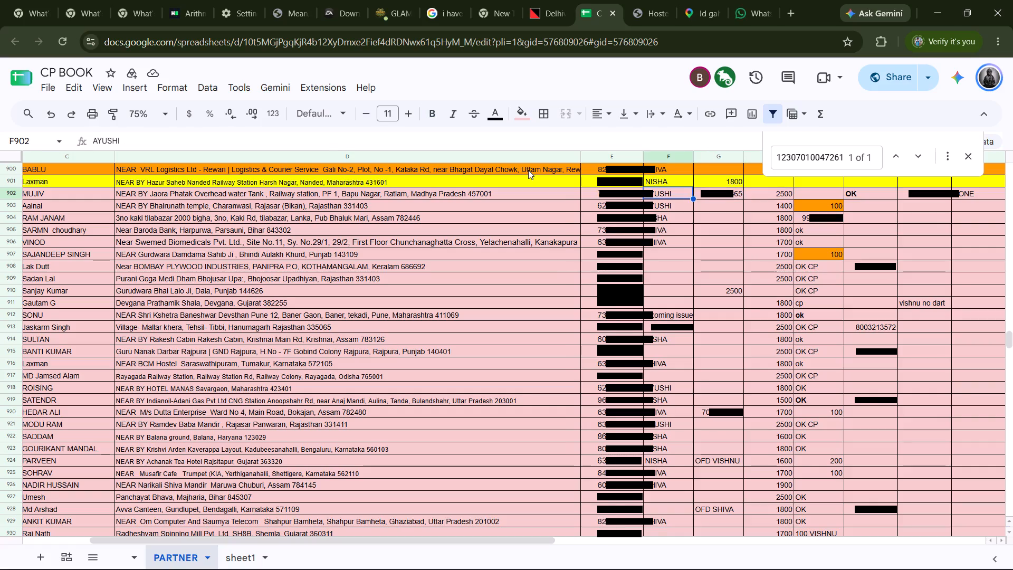
key(Left)
key(Left)
key(Left)
key(Left)
key(Right)
key(Right)
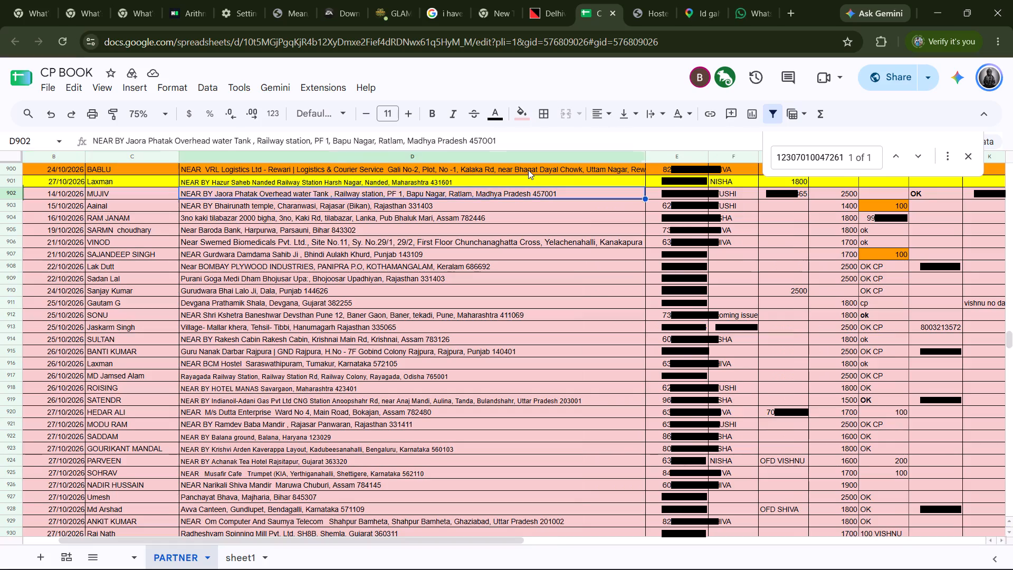
key(Right)
key(Left)
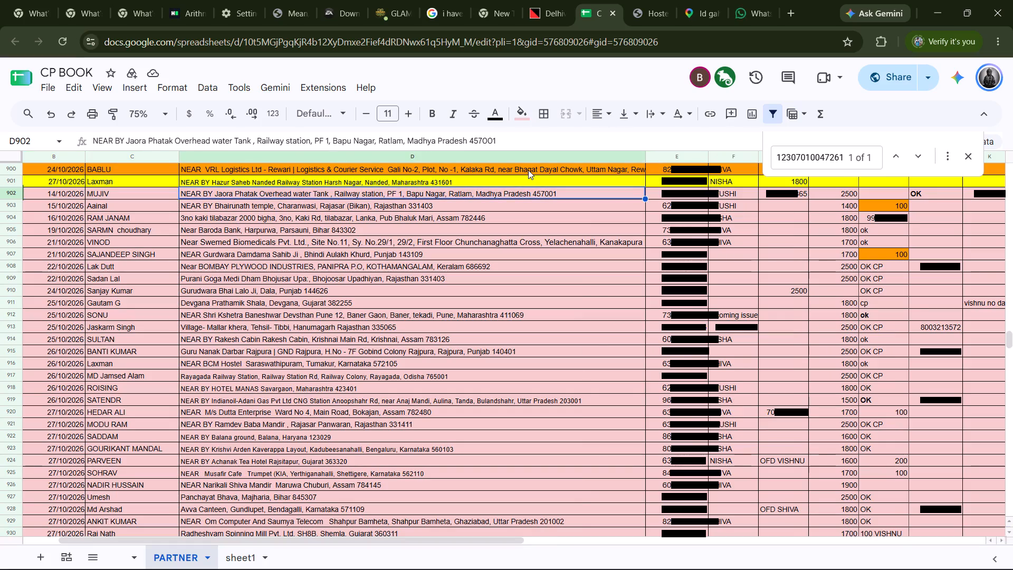
key(Right)
key(Left)
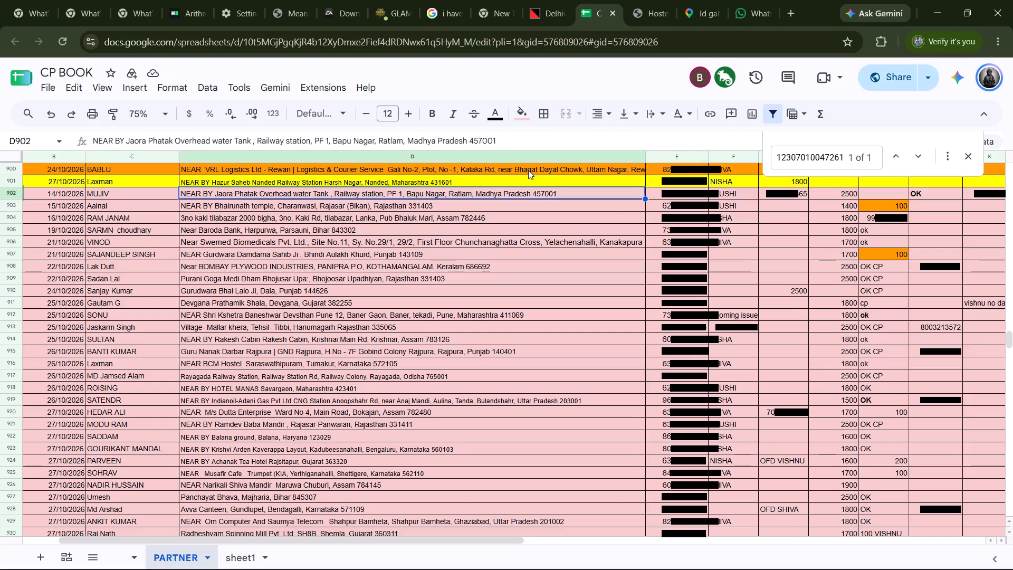
key(Left)
key(Right)
key(Right)
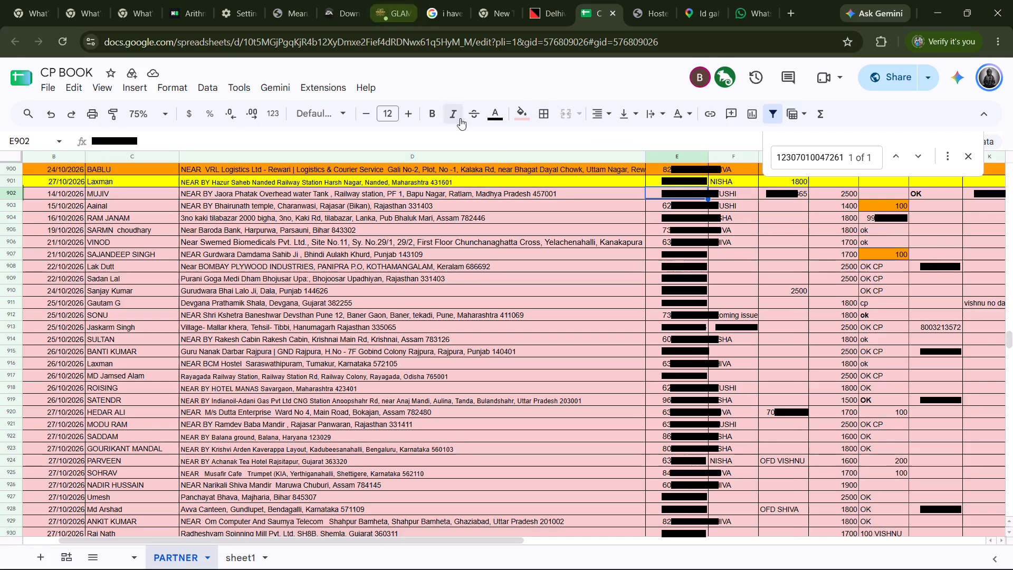
Switch to the Delhivery orders page and open the shipment status filter of the in-transit orders.
click(558, 12)
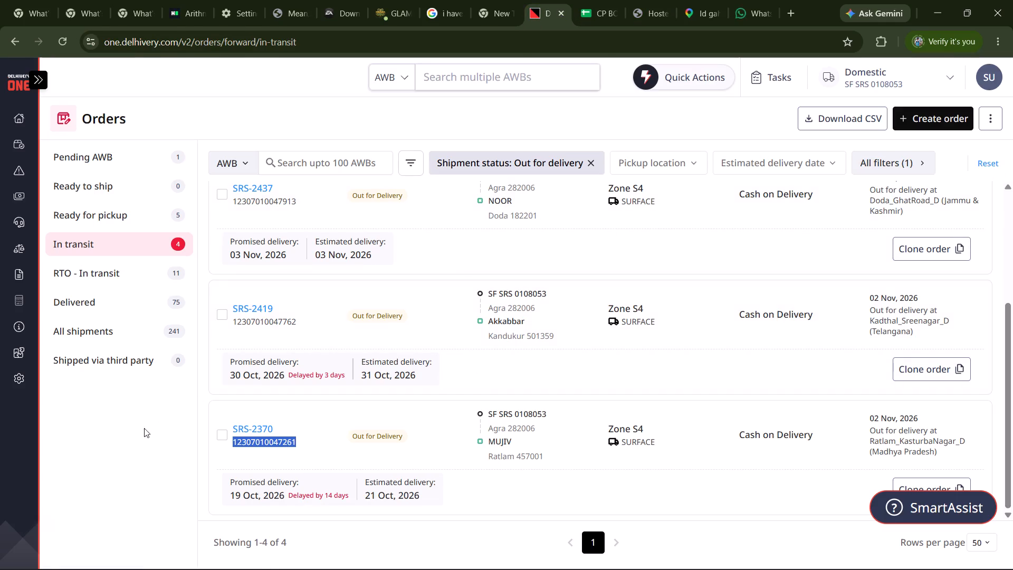
click(138, 434)
click(562, 165)
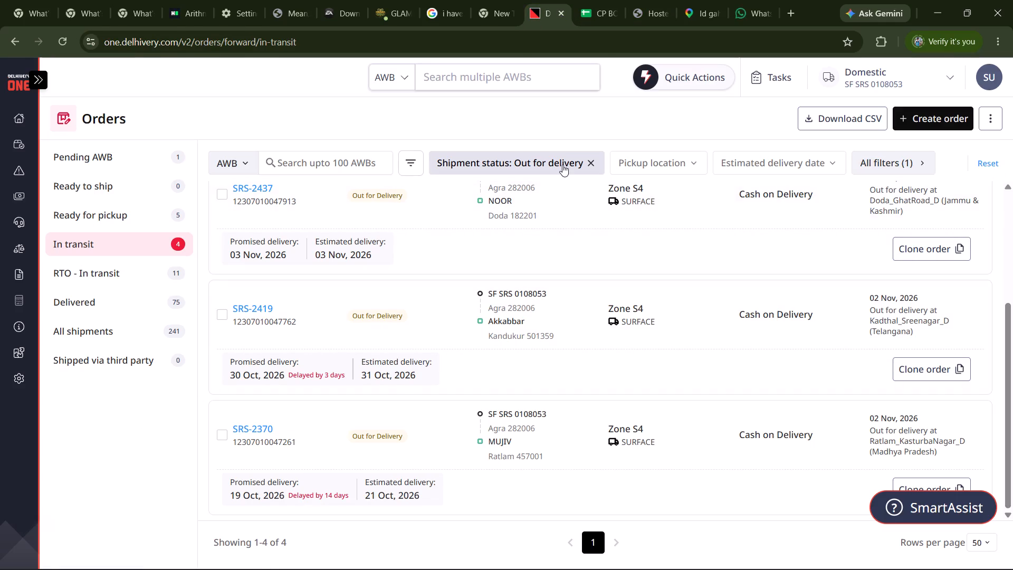
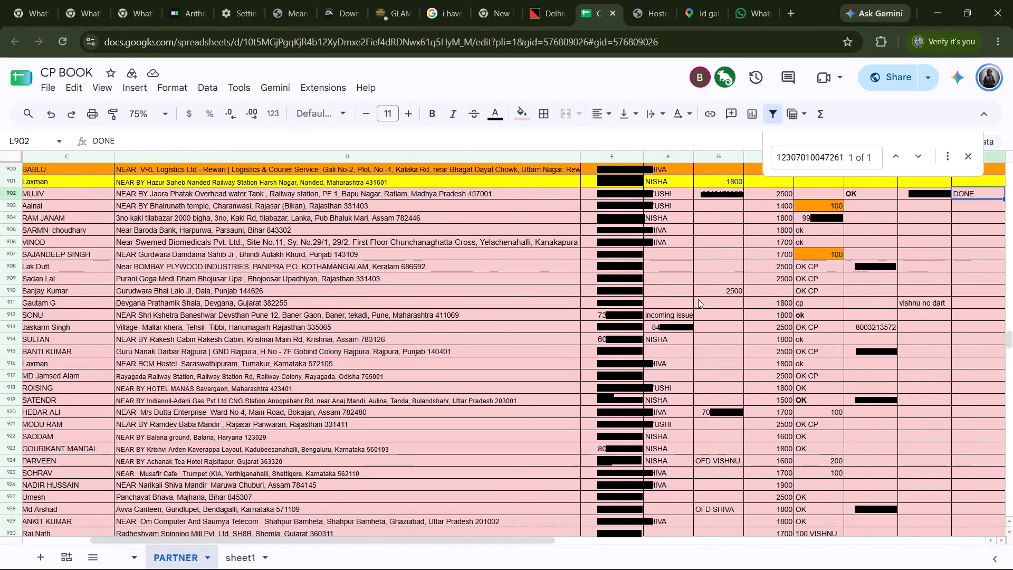
Review row 902 in CP BOOK back to its tracking number, and across the order details and remarks to column L.
key(Left)
key(Left)
key(Left)
key(Left)
key(Left)
key(Left)
key(Left)
key(Left)
key(Left)
key(Left)
key(Left)
key(Left)
key(Left)
key(Left)
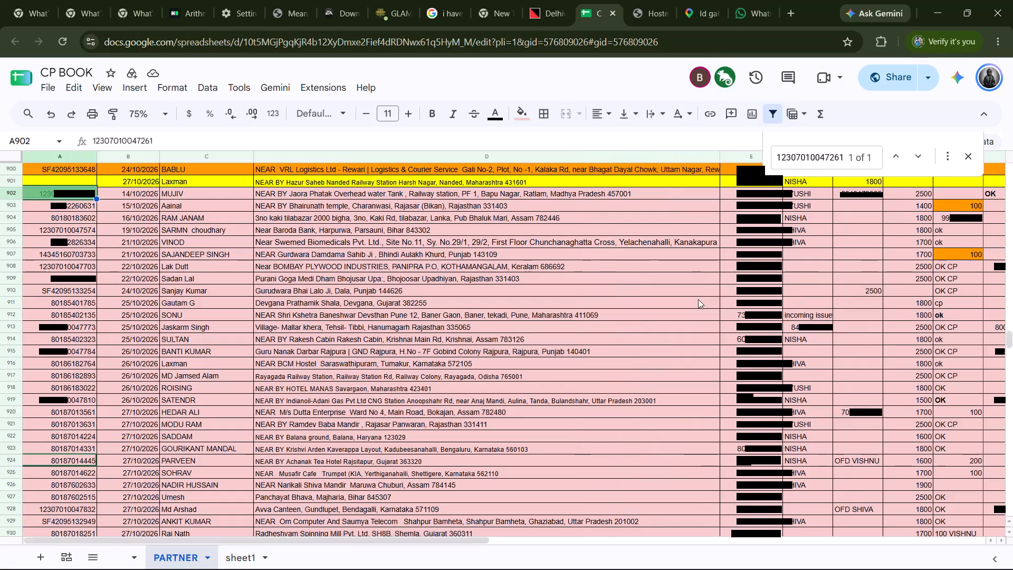
key(Right)
key(Right)
key(Right)
key(Right)
key(Right)
key(Right)
key(Right)
key(Right)
key(Right)
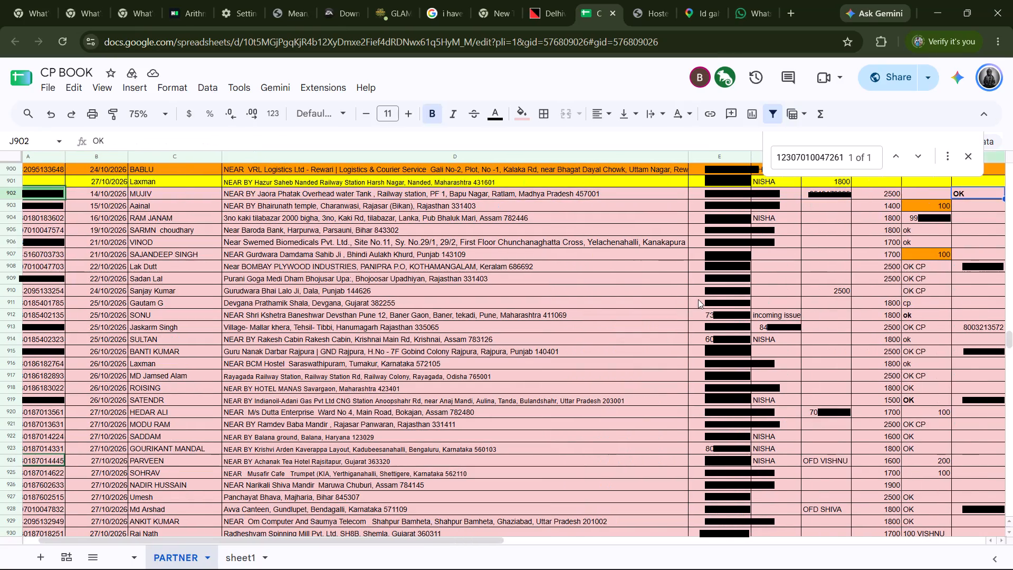
key(Left)
key(Left)
key(Right)
key(Right)
key(Right)
key(Right)
Recheck the full row 902 entry between the tracking number in column A and the status in column L.
key(Left)
key(Left)
key(Left)
key(Left)
key(Left)
key(Left)
key(Left)
key(Left)
key(Left)
key(Left)
key(Left)
key(Left)
key(Left)
key(Left)
key(Left)
key(Left)
key(Left)
key(Left)
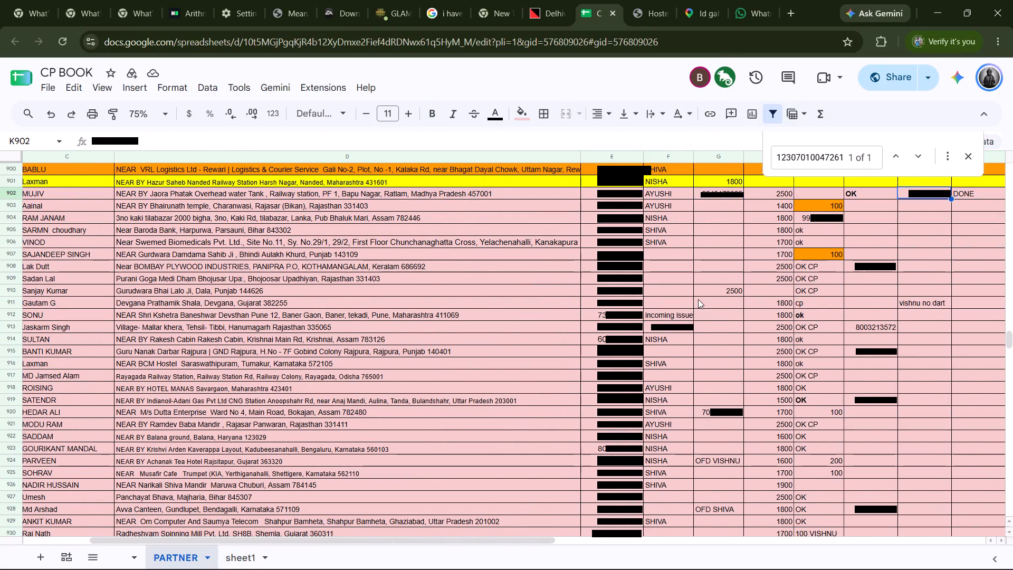
key(Right)
key(Right)
key(Right)
key(Right)
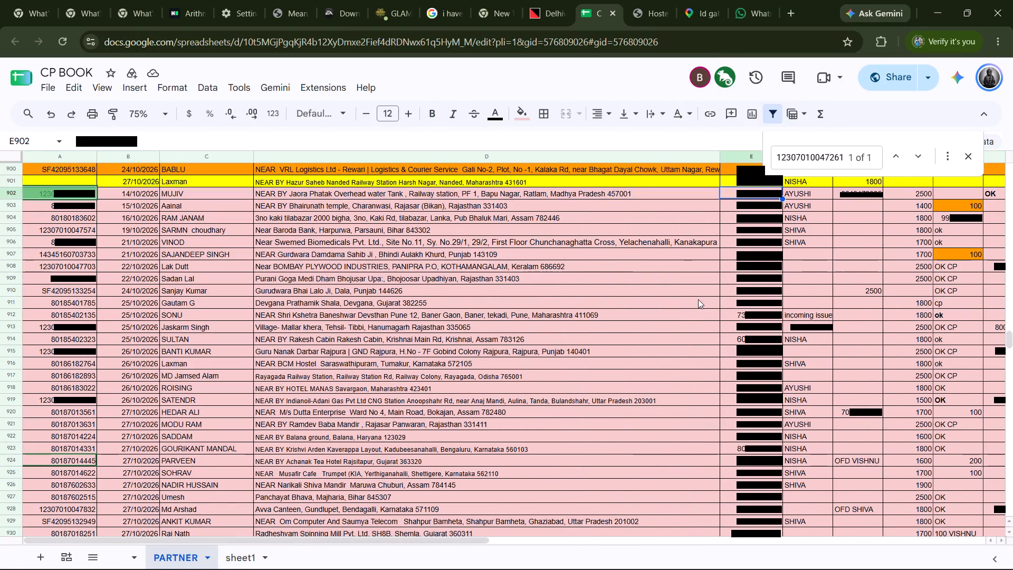
key(Right)
key(Right)
key(Right)
key(Right)
key(Right)
key(Right)
key(Right)
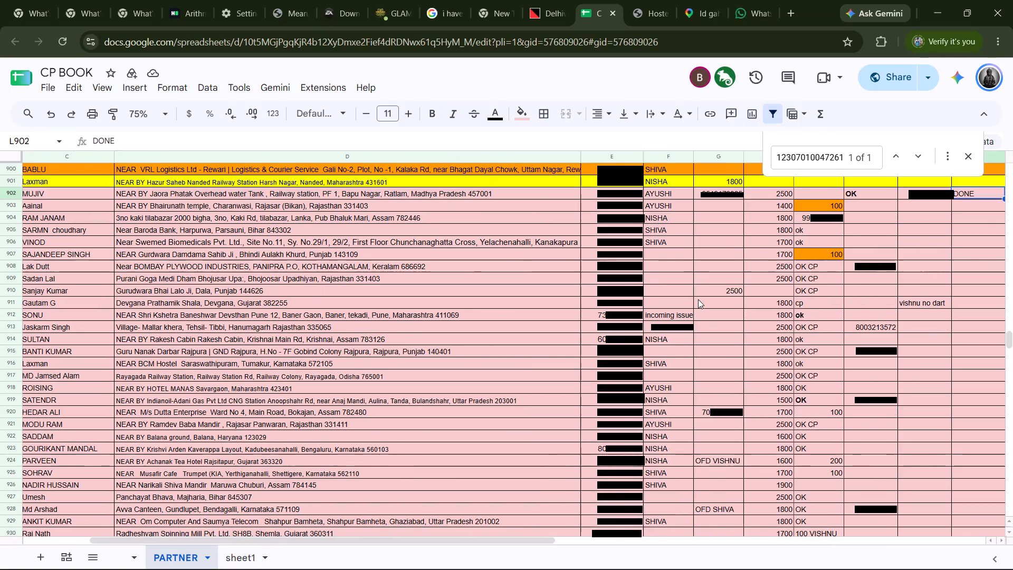
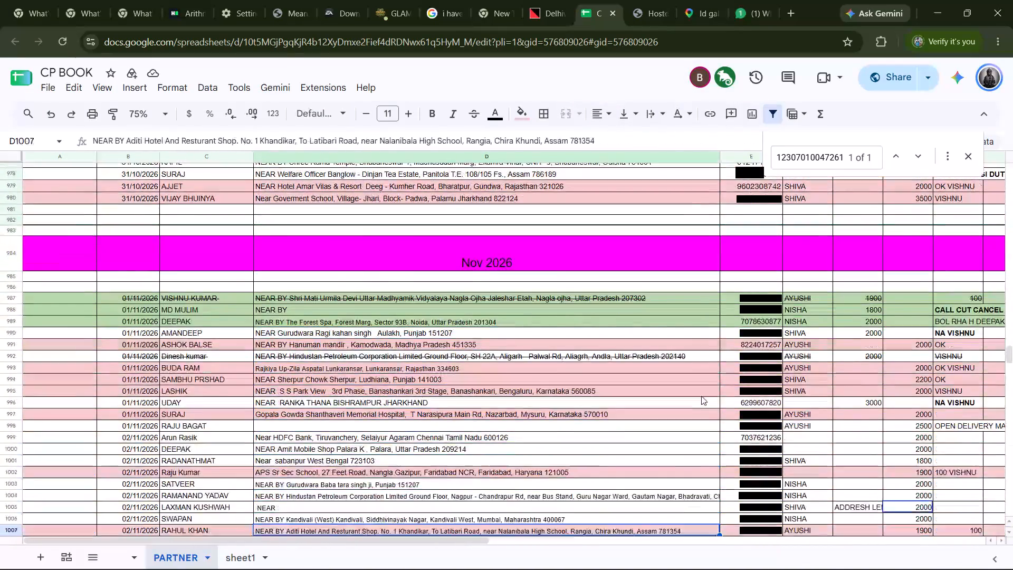
Find the last filled 02/11/2026 order in CP BOOK, row 1016, and examine its address, phone number and agent cells.
key(Up)
key(Up)
key(Up)
key(Up)
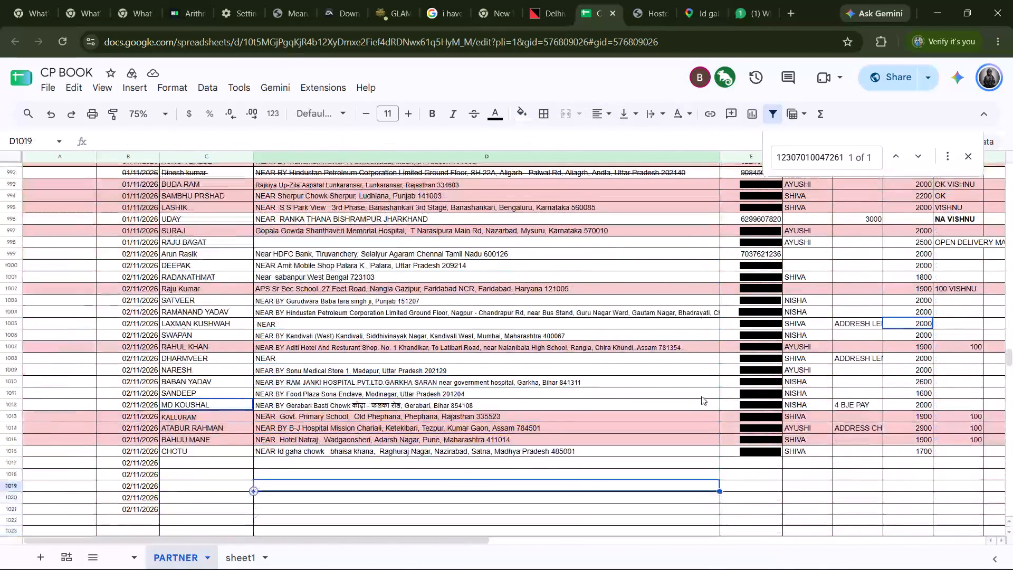
key(Up)
key(Up)
key(Up)
key(Right)
key(Right)
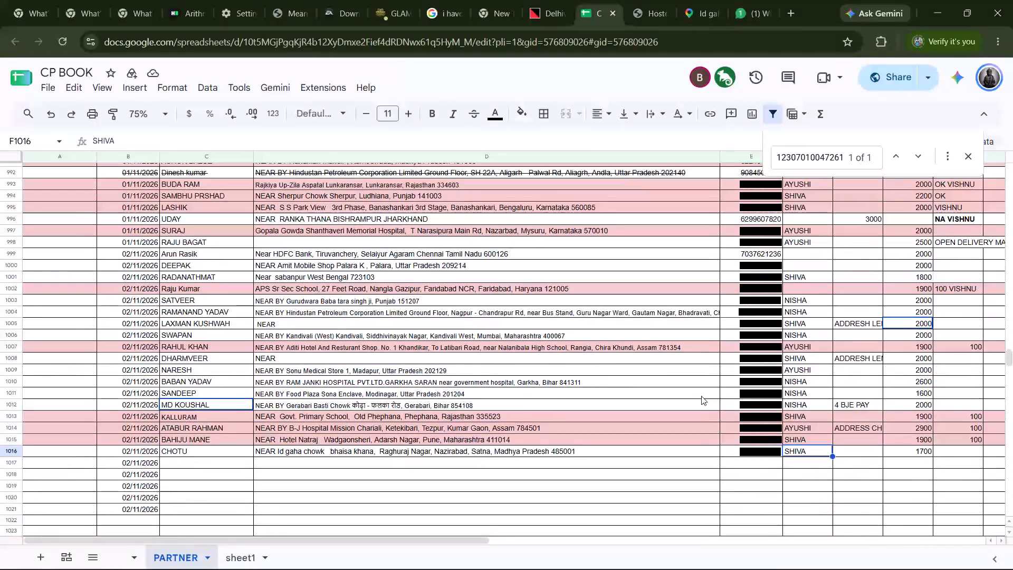
Enter the remark "ADDRESH CHEK" in column G of the row 1016 order and return to its customer name cell.
key(Right)
text(ADDRES)
text(H CHEK)
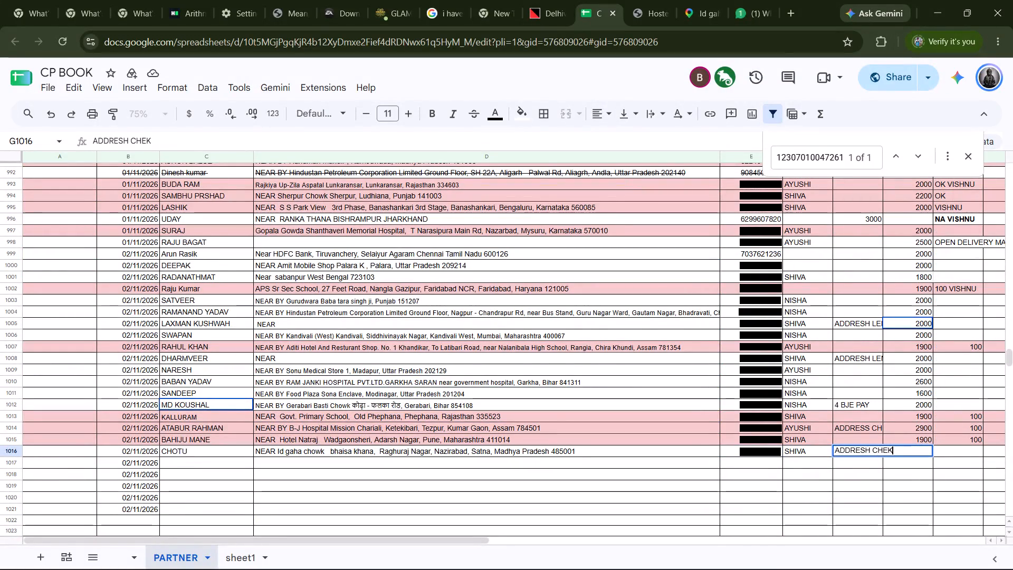
key(space)
key(Down)
key(Left)
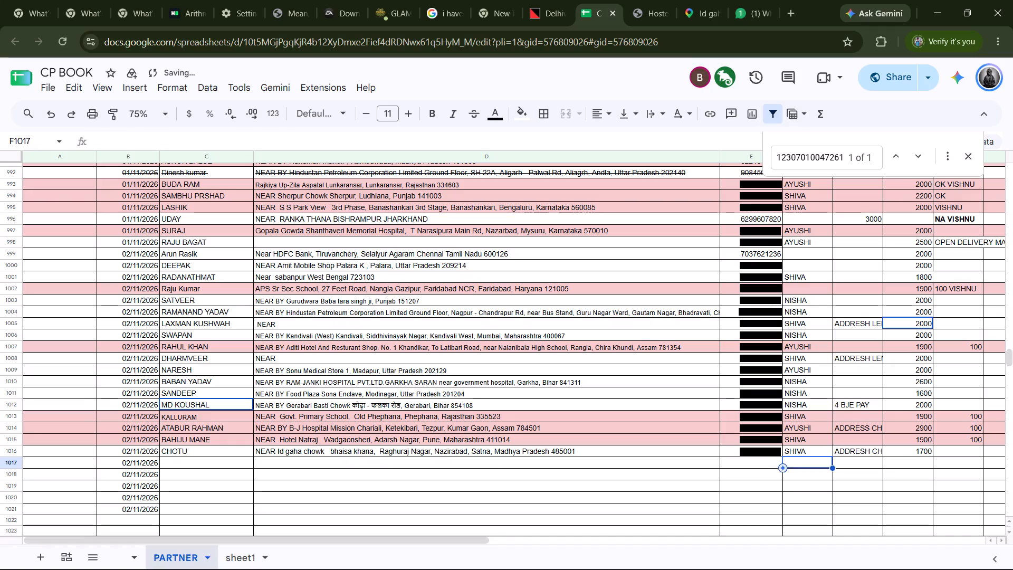
key(Up)
key(Left)
key(Left)
key(Left)
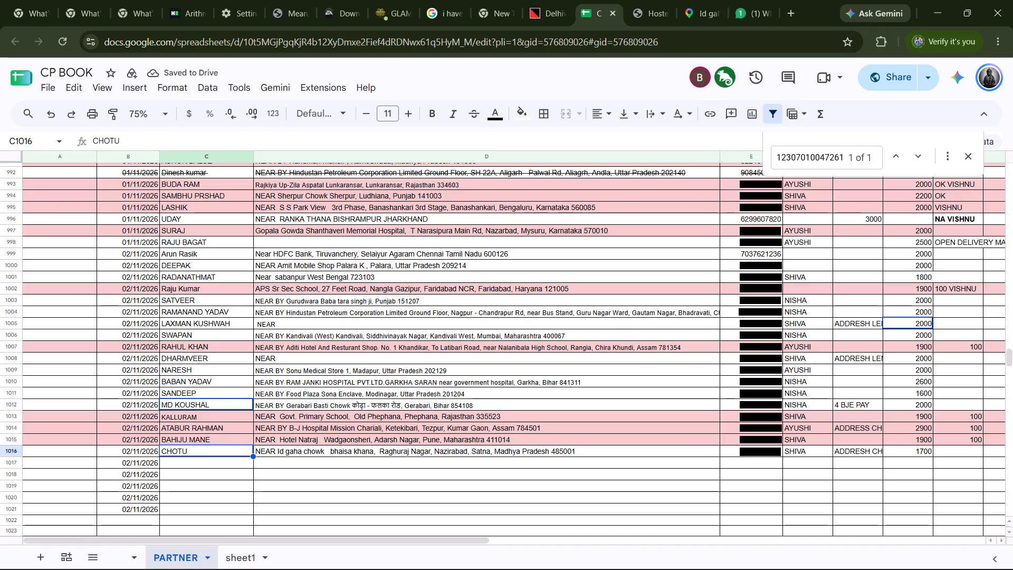
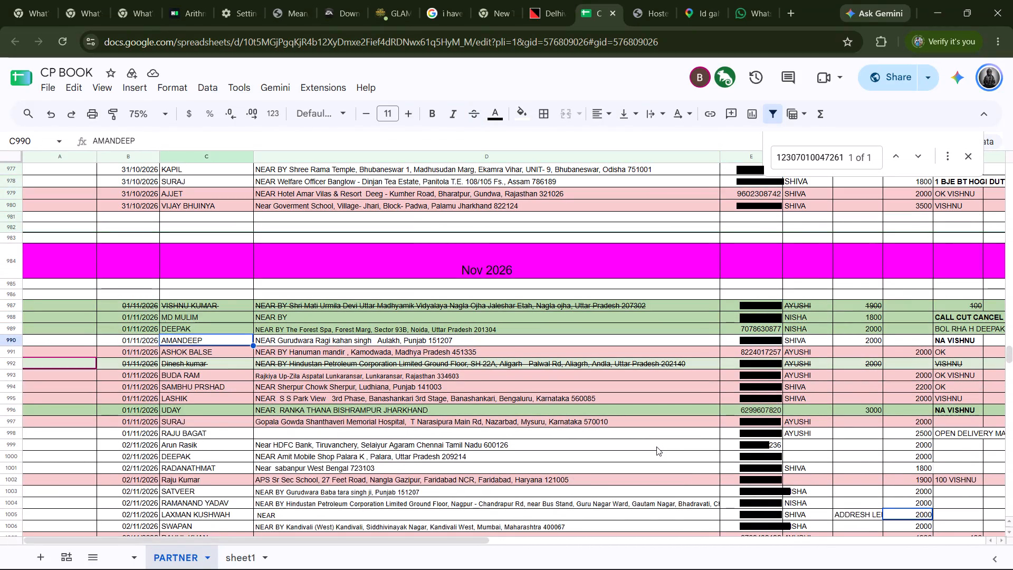
Review the row 990 order across its address, phone, agent, amount and remark cells, returning to the phone number cell.
key(Right)
key(Right)
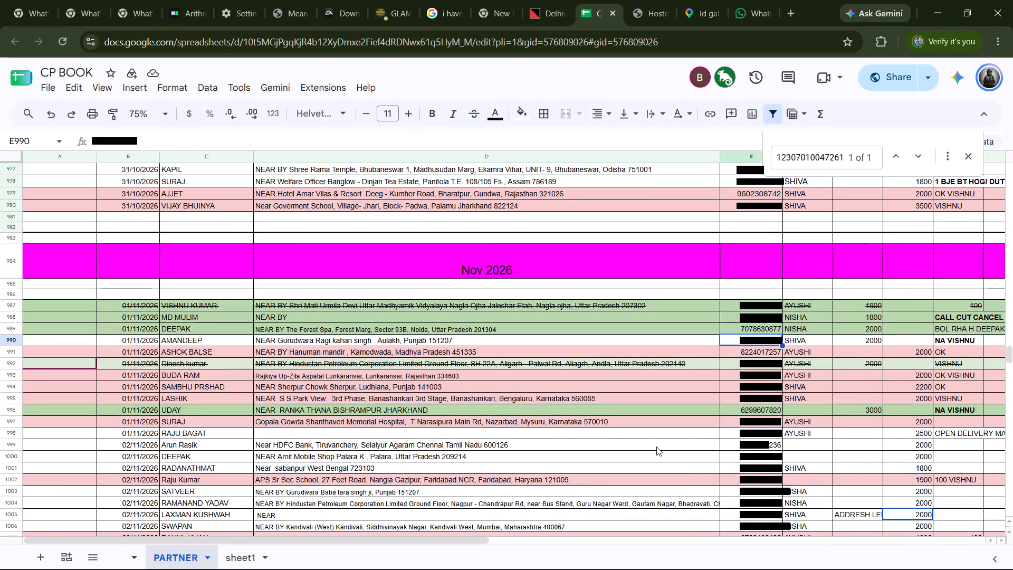
key(Right)
key(Right)
key(Right)
key(Right)
key(Right)
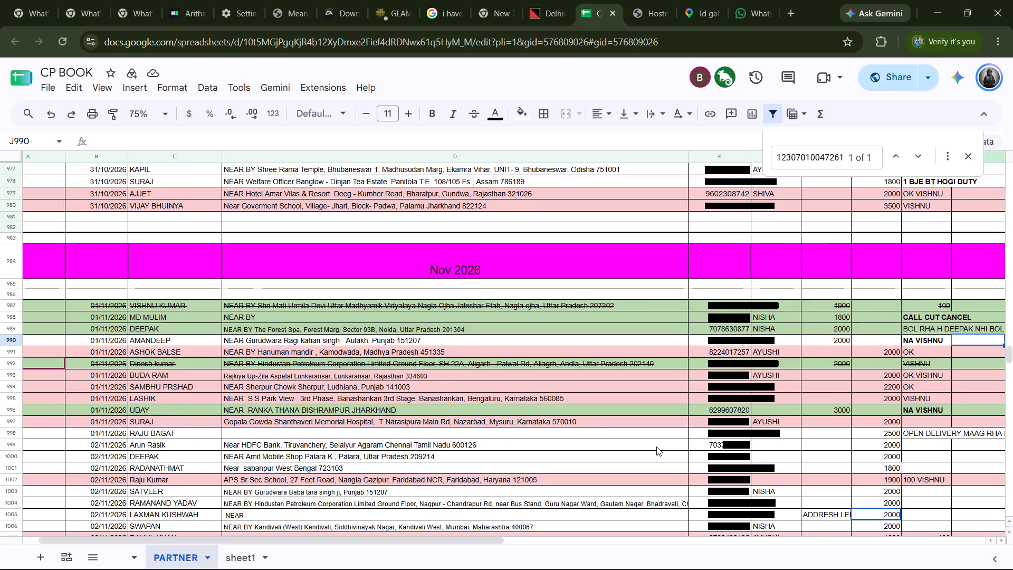
key(Left)
key(Left)
key(Left)
key(Left)
key(Left)
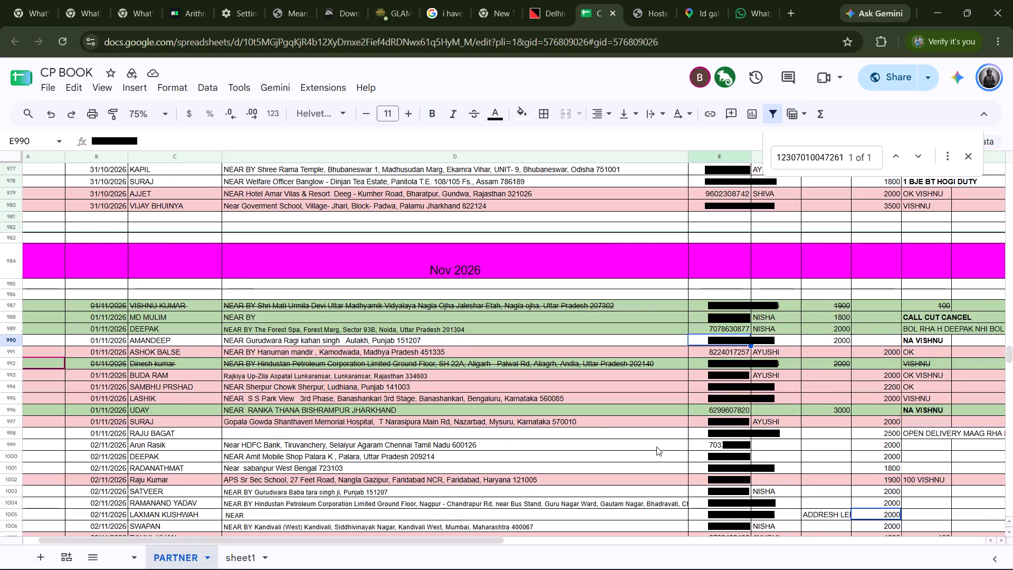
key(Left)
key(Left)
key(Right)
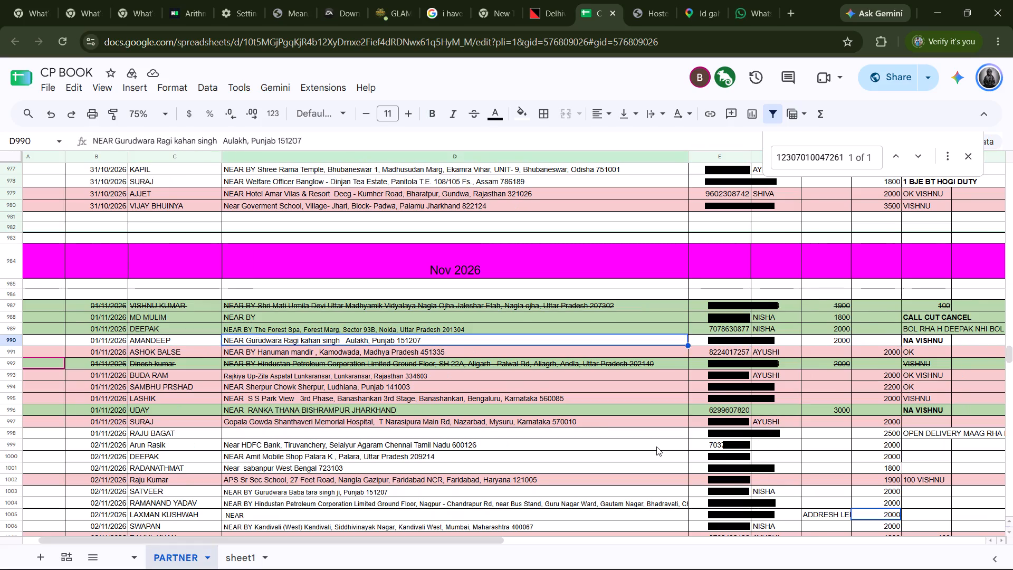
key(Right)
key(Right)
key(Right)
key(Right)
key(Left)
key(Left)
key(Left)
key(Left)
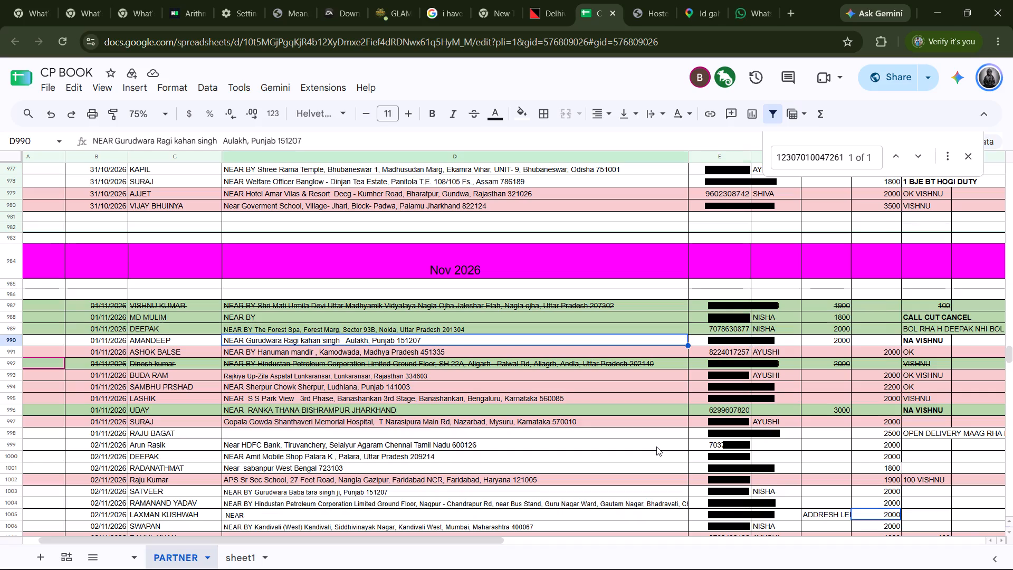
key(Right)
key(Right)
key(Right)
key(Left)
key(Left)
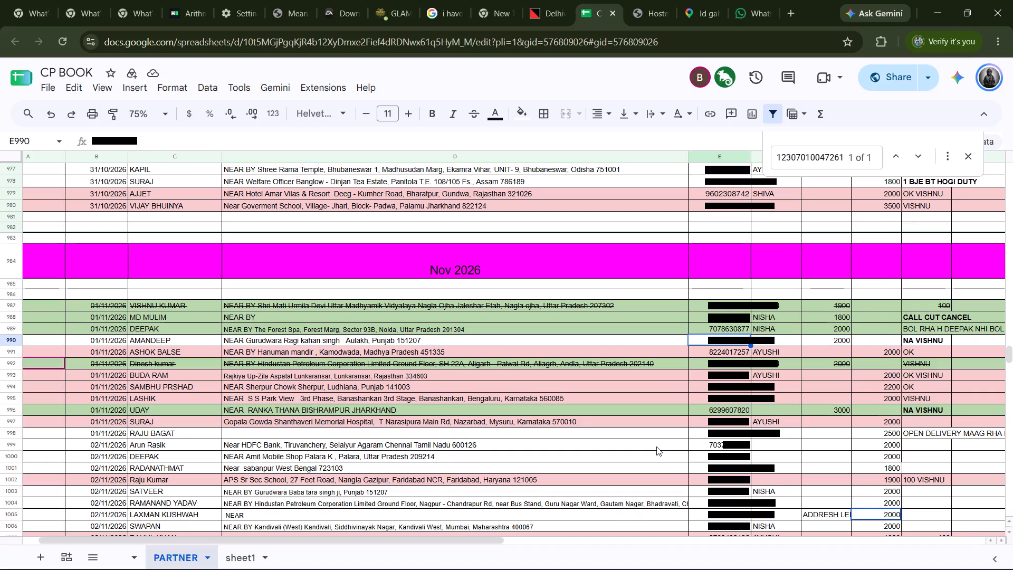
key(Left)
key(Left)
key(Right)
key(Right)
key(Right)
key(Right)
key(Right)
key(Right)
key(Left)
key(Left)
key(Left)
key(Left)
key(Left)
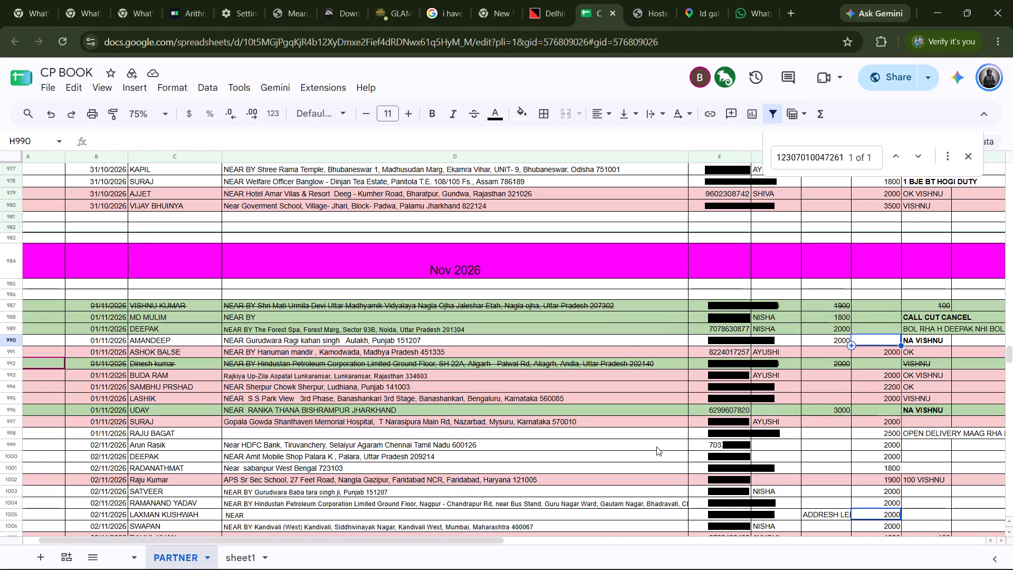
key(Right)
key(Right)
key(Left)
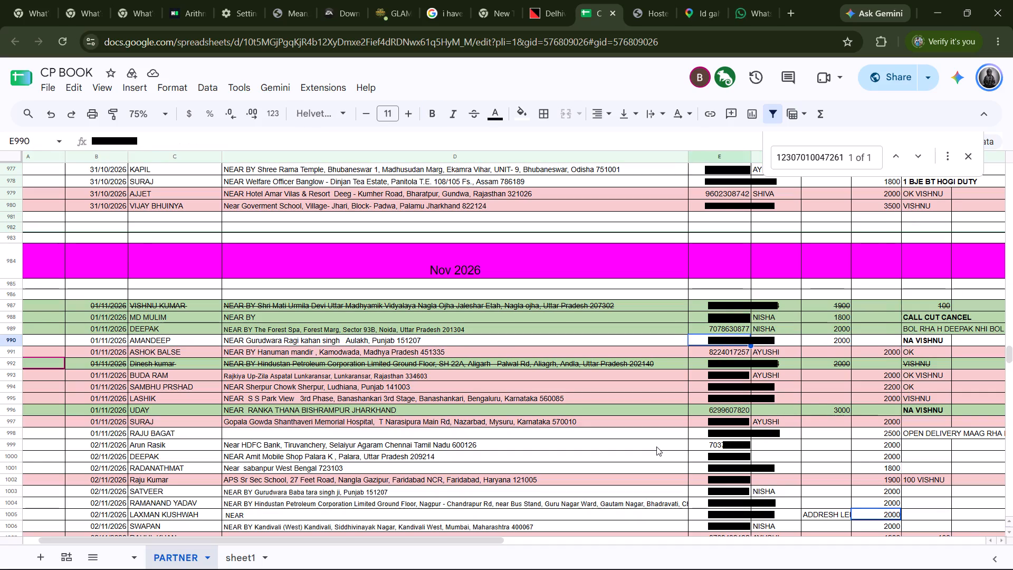
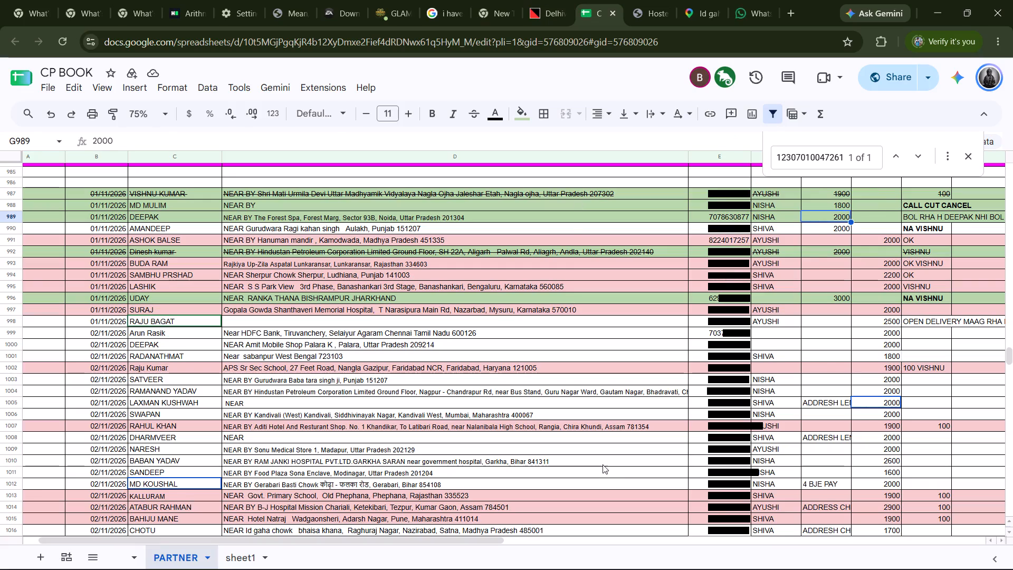
Paste the copied mobile number into the empty phone number cell of row 1018 dated 02/11/2026, and open that cell for editing.
key(Down)
key(Down)
key(Down)
key(Down)
key(Down)
key(Down)
key(Down)
key(Down)
key(Down)
key(Down)
key(Down)
key(Down)
key(Down)
key(Down)
key(Down)
key(Down)
key(Down)
key(Down)
key(Down)
key(Down)
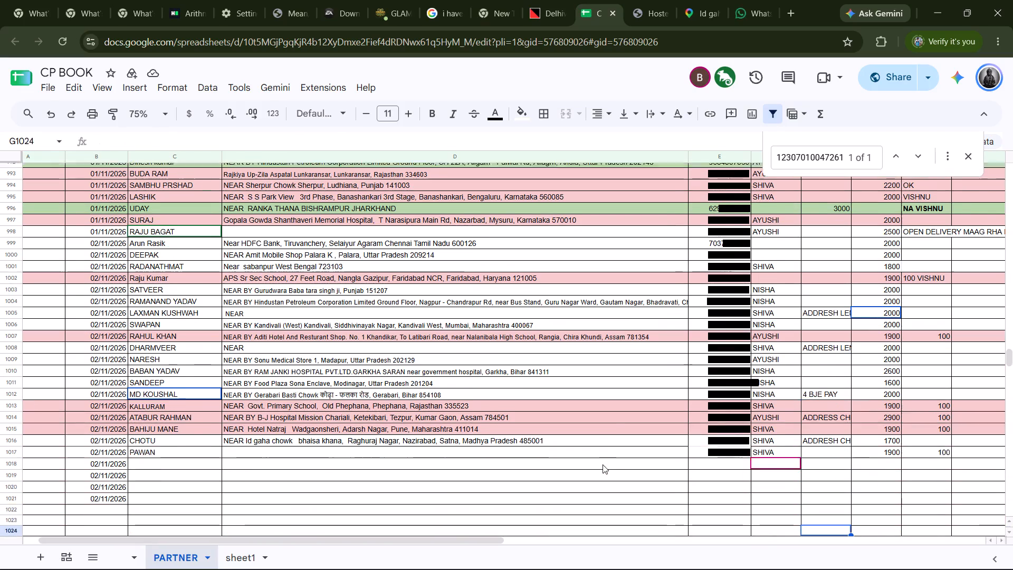
key(Up)
key(Up)
key(Up)
key(Up)
key(Up)
key(Up)
key(Up)
key(Up)
key(Left)
key(Left)
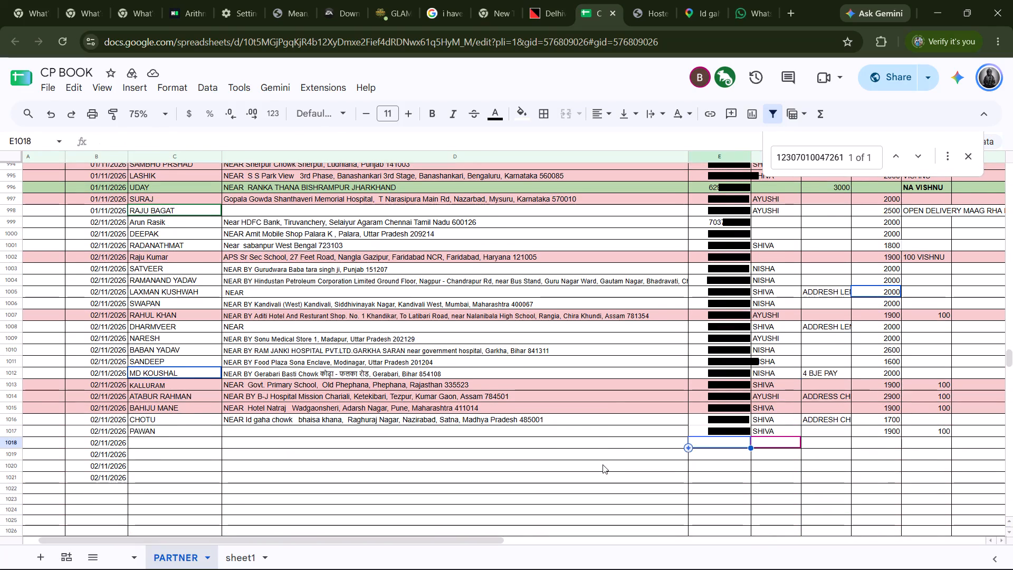
key(ctrl+v)
key(Left)
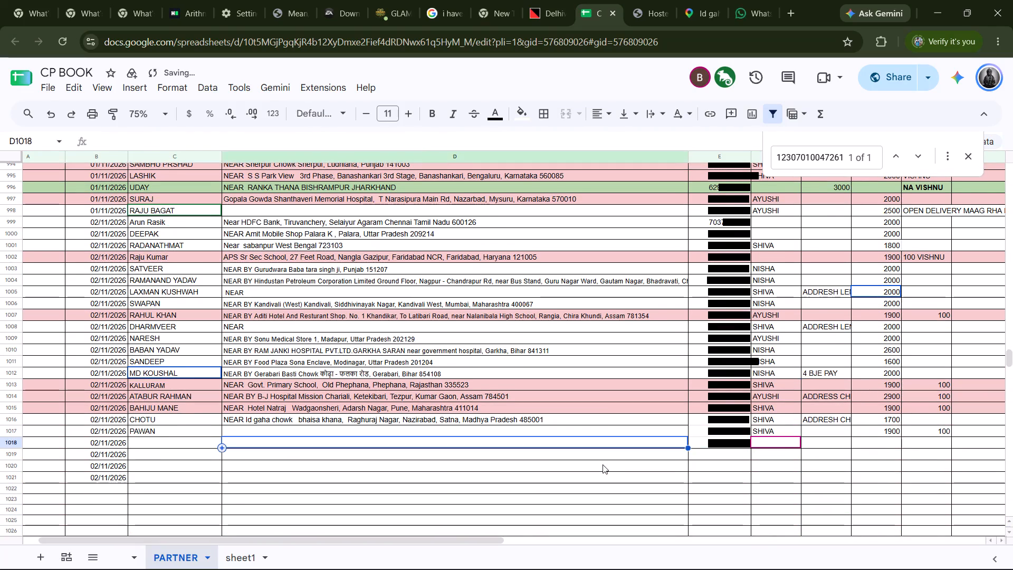
key(Right)
key(Return)
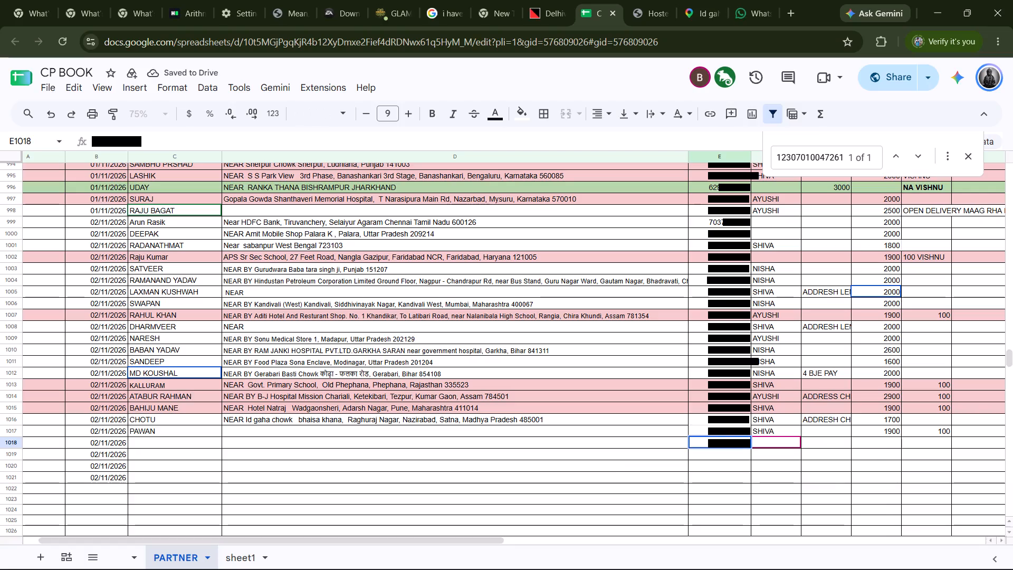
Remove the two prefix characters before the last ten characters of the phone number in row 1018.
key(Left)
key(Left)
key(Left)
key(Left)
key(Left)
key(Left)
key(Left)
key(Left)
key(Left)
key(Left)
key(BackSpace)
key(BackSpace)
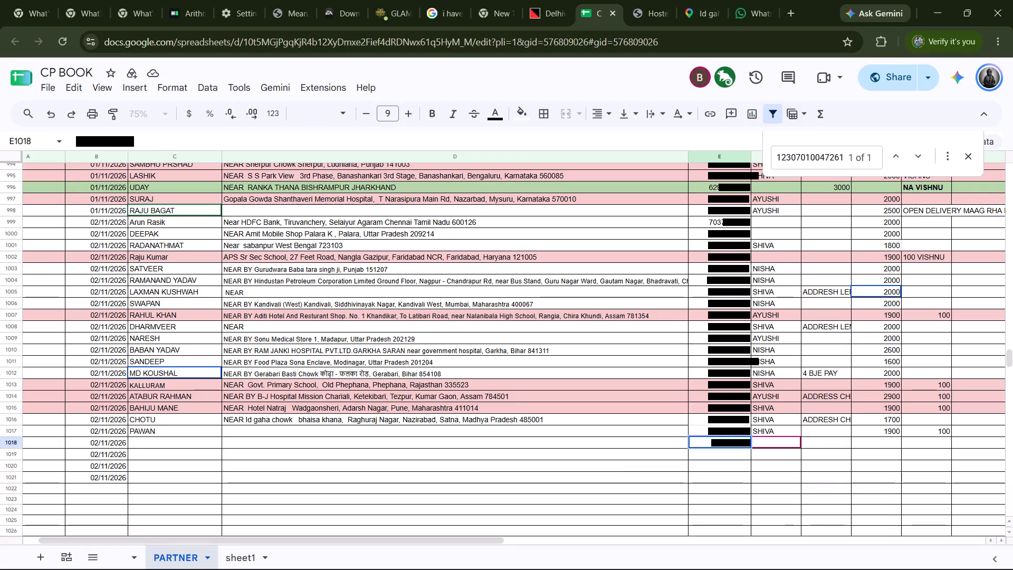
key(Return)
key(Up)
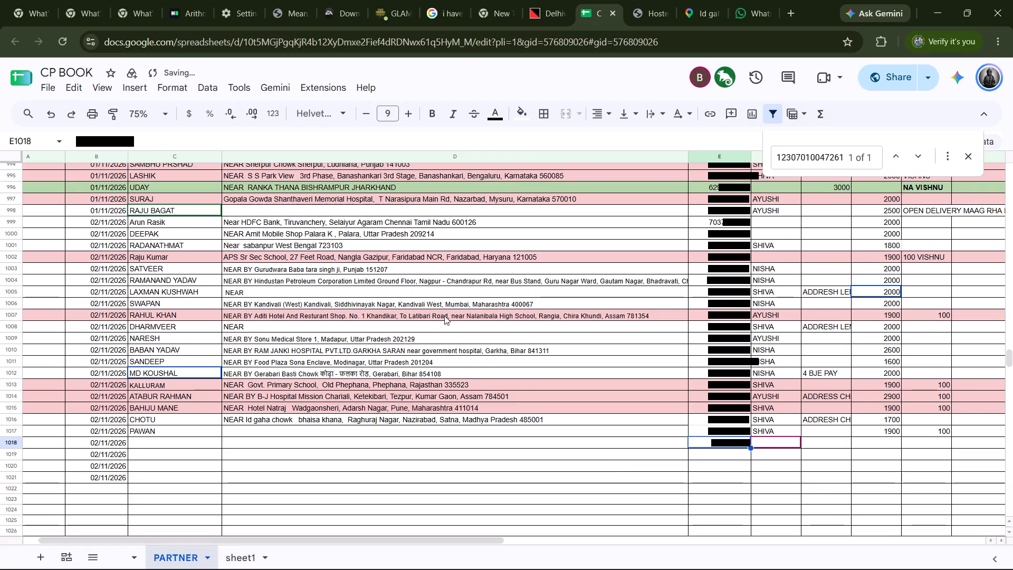
Set the font size of the row 1018 phone number cell to 11.
click(404, 116)
click(404, 116)
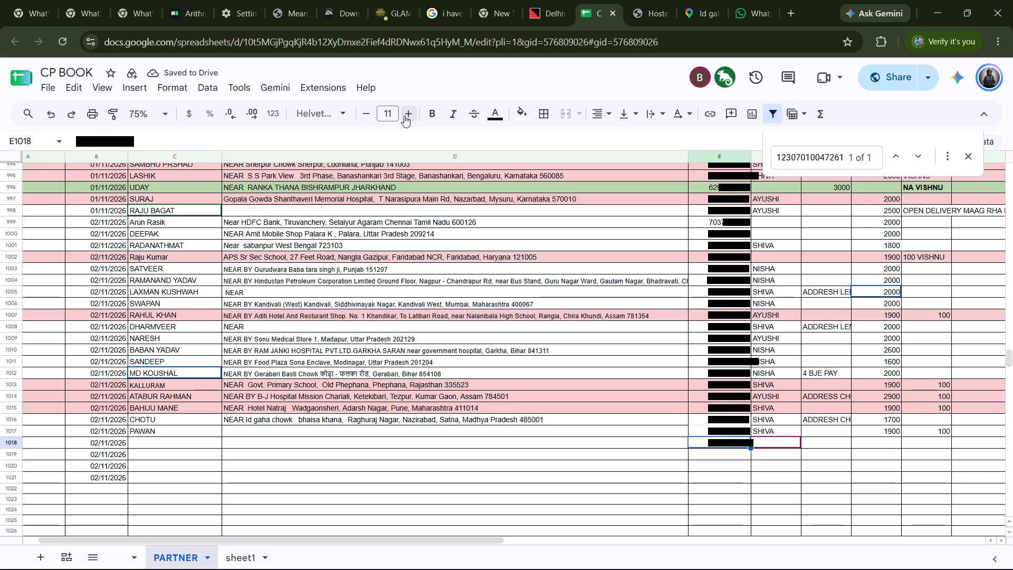
Clear the phone number from the row 1018 cell.
key(BackSpace)
Examine the PAWAN order in row 1017 and the phone number column upward from row 1018 to row 985.
key(Up)
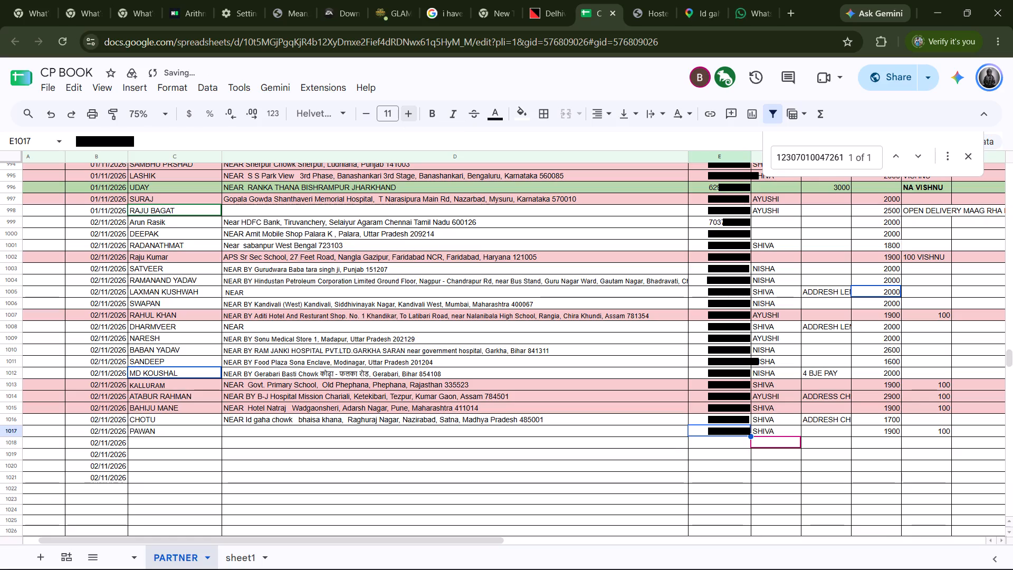
key(Right)
key(Right)
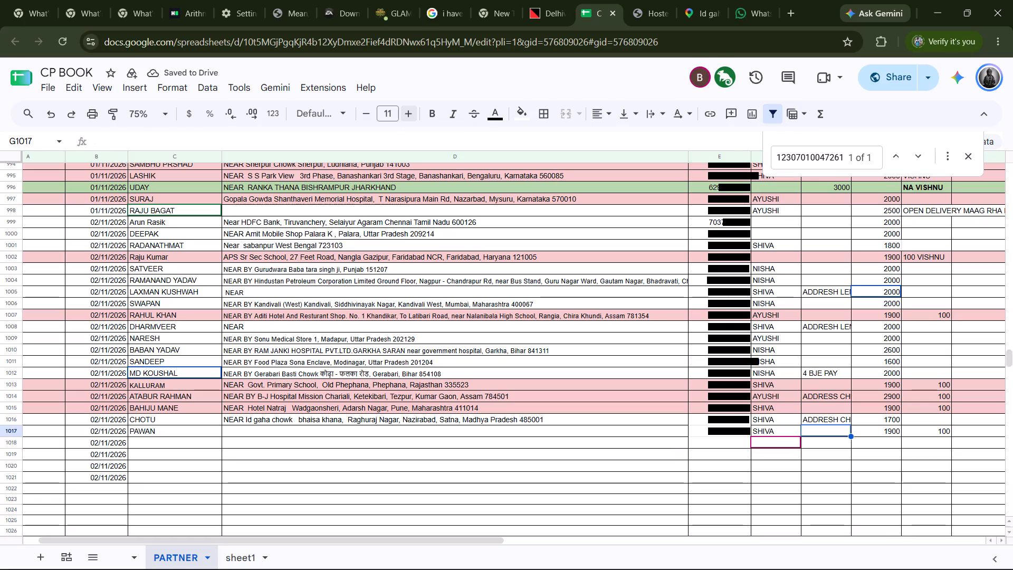
key(Left)
key(Left)
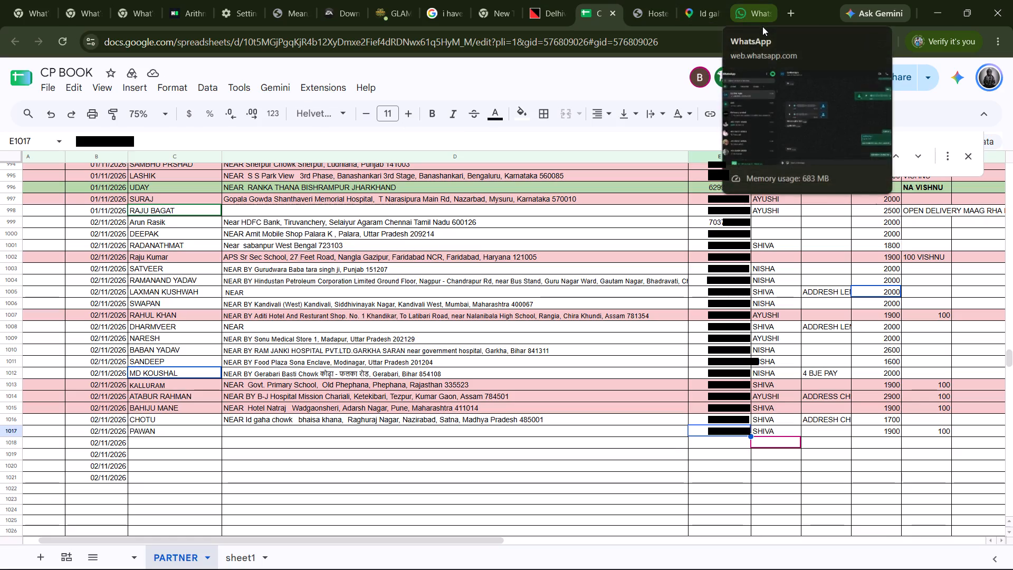
key(Down)
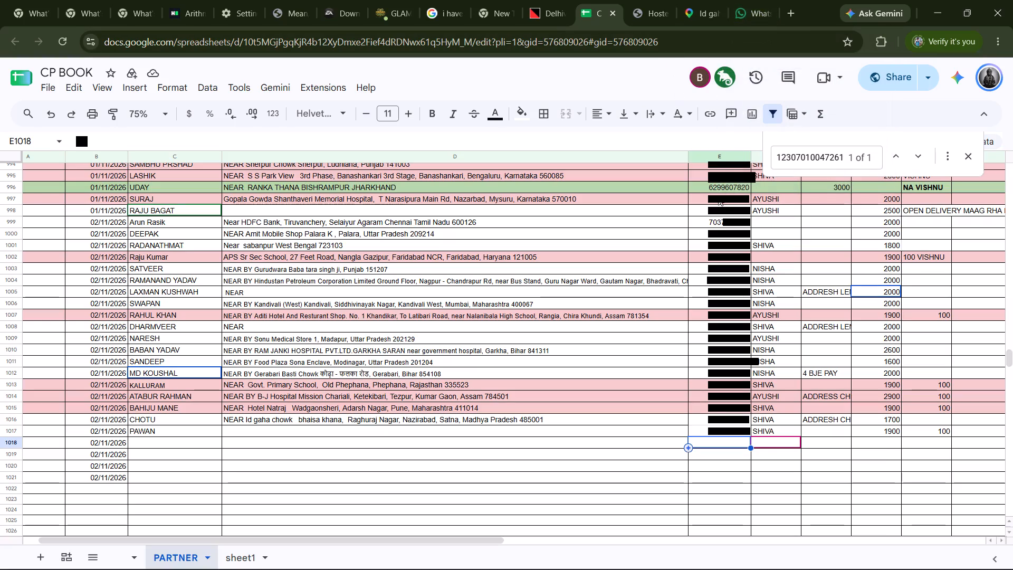
key(Up)
key(Up)
key(Up)
key(Up)
key(Up)
key(Up)
key(Up)
key(Up)
key(Up)
key(Up)
key(Up)
key(Up)
key(Up)
key(Up)
key(Up)
key(Up)
key(Up)
key(Up)
key(Up)
key(Up)
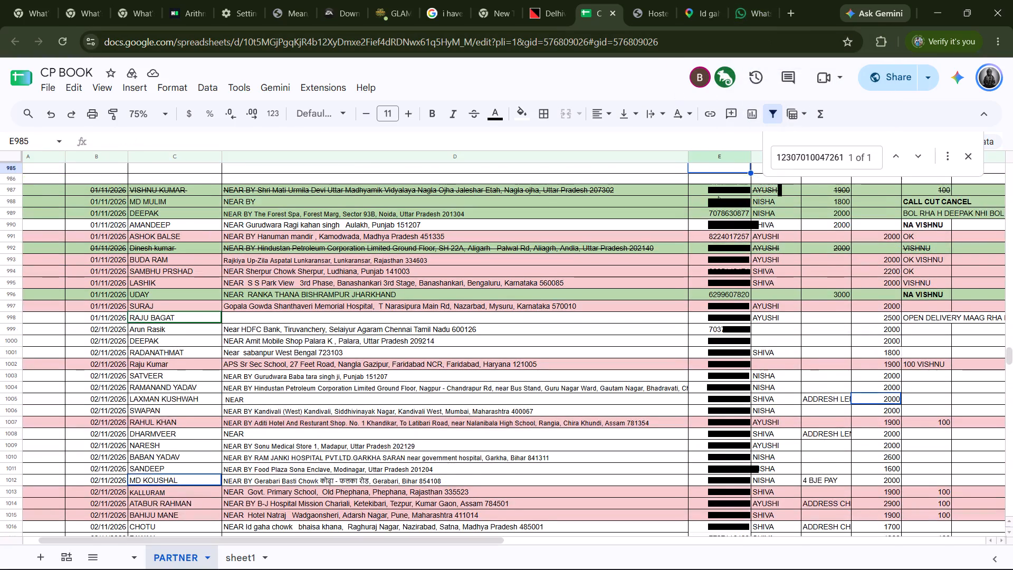
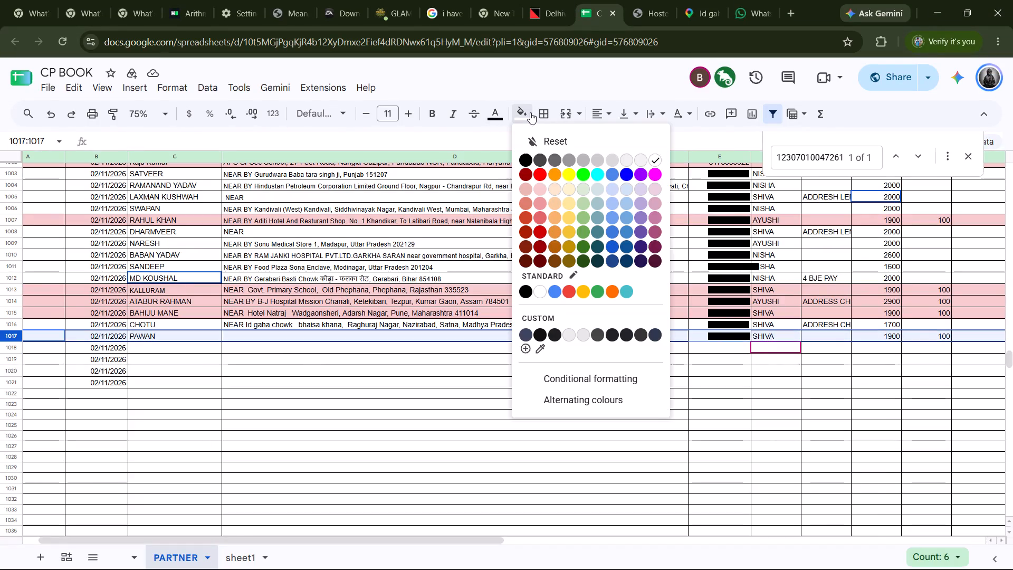
click(540, 185)
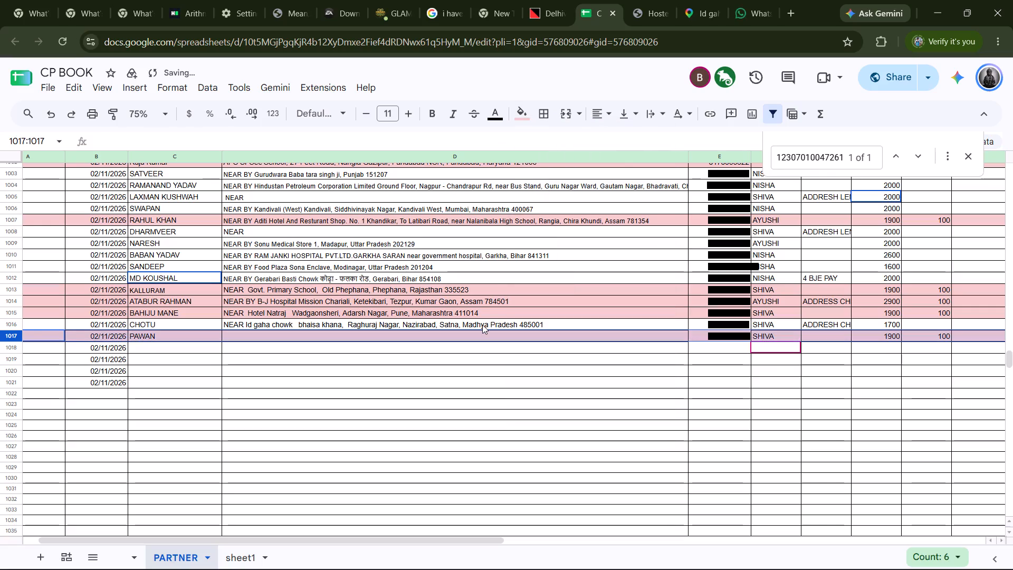
Select the empty phone number cell in row 1018, below the PAWAN order.
key(Right)
key(Down)
key(Right)
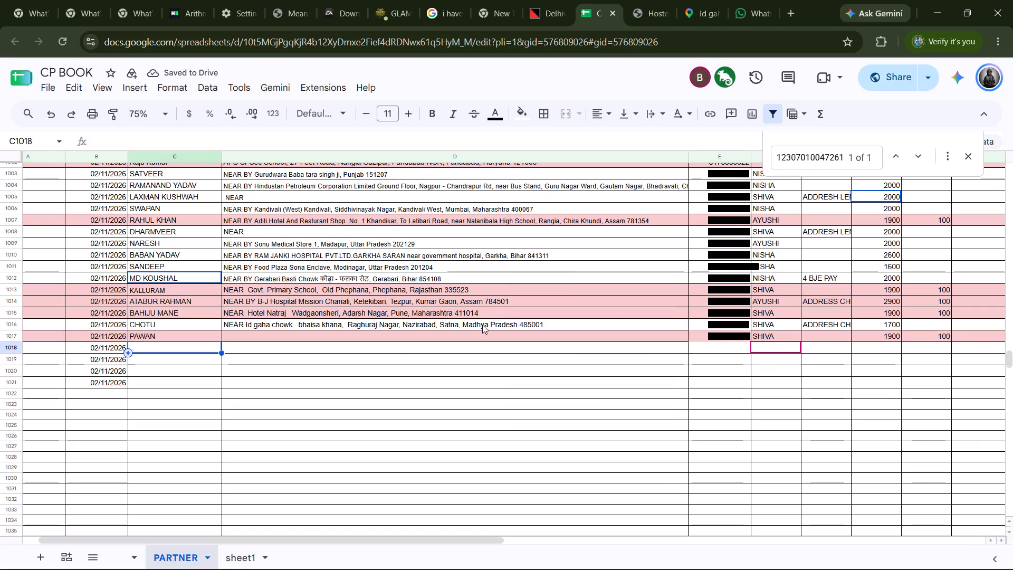
key(Right)
key(Right)
key(Right)
key(Right)
key(Right)
key(Right)
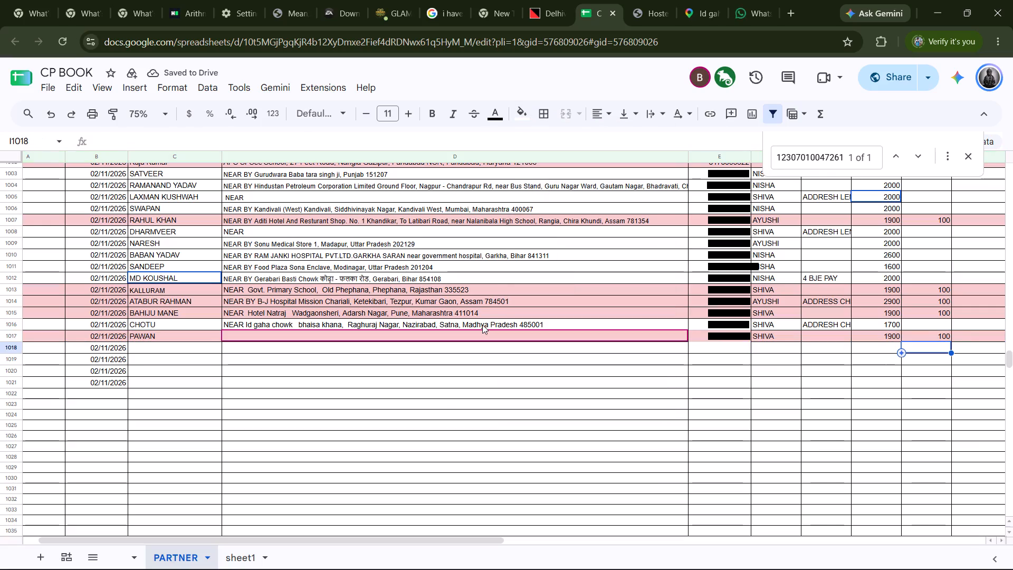
key(Left)
key(Left)
key(Left)
key(Left)
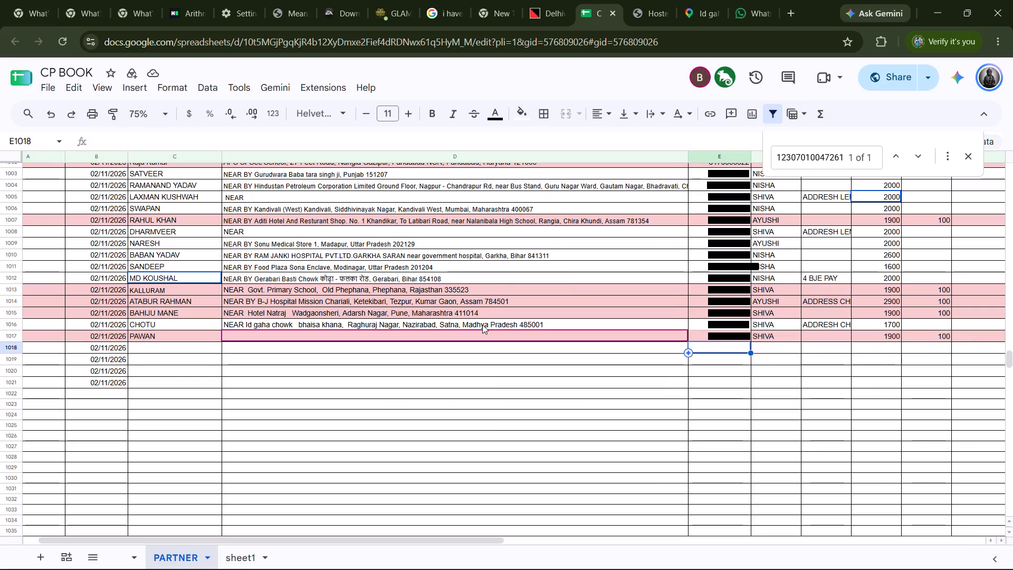
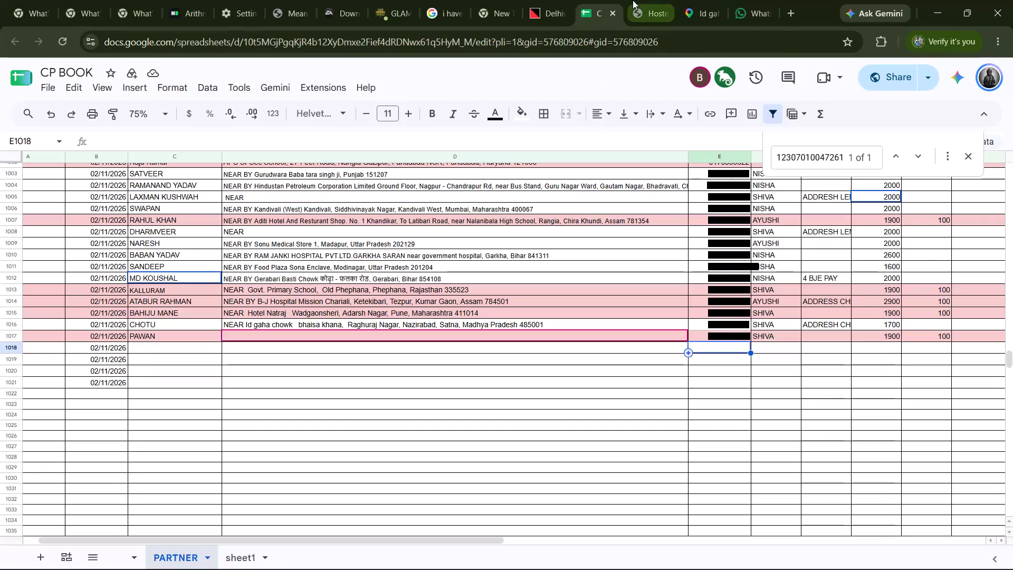
Switch to the voice clearity Connected Call page, rerun its search to check the current calls, and return to the CP BOOK sheet.
click(644, 23)
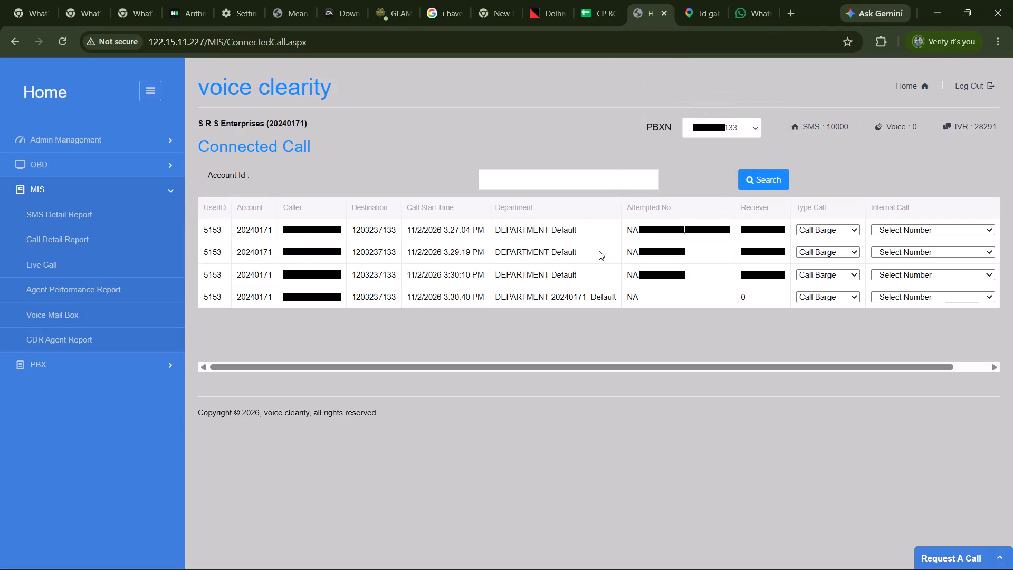
click(503, 151)
click(743, 174)
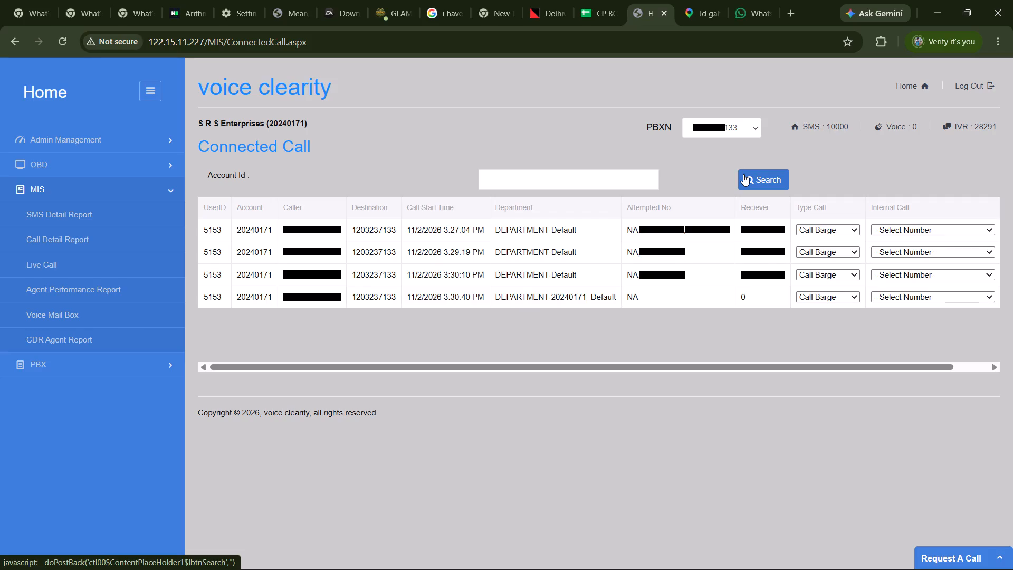
click(760, 188)
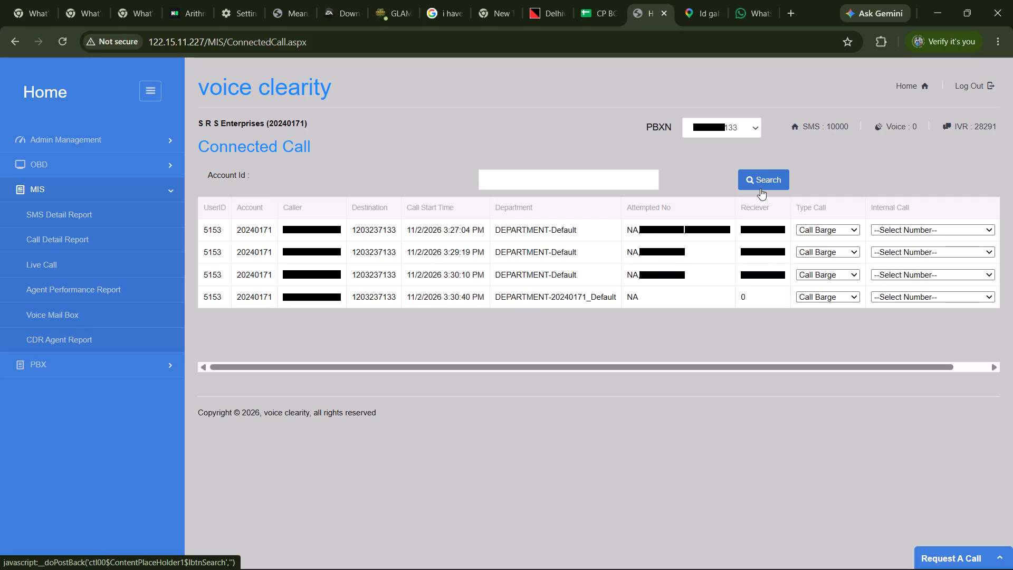
click(761, 181)
click(701, 11)
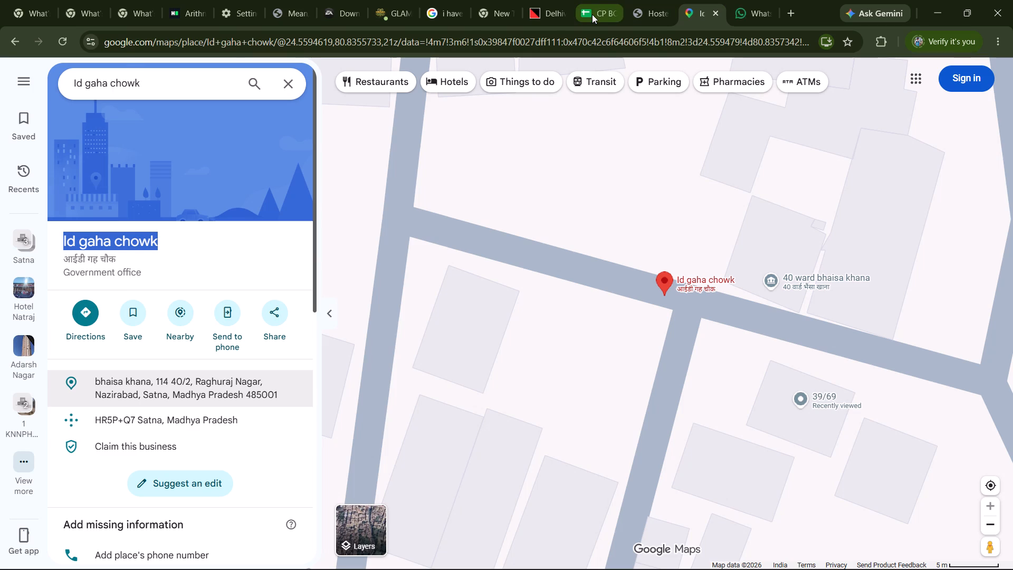
click(592, 14)
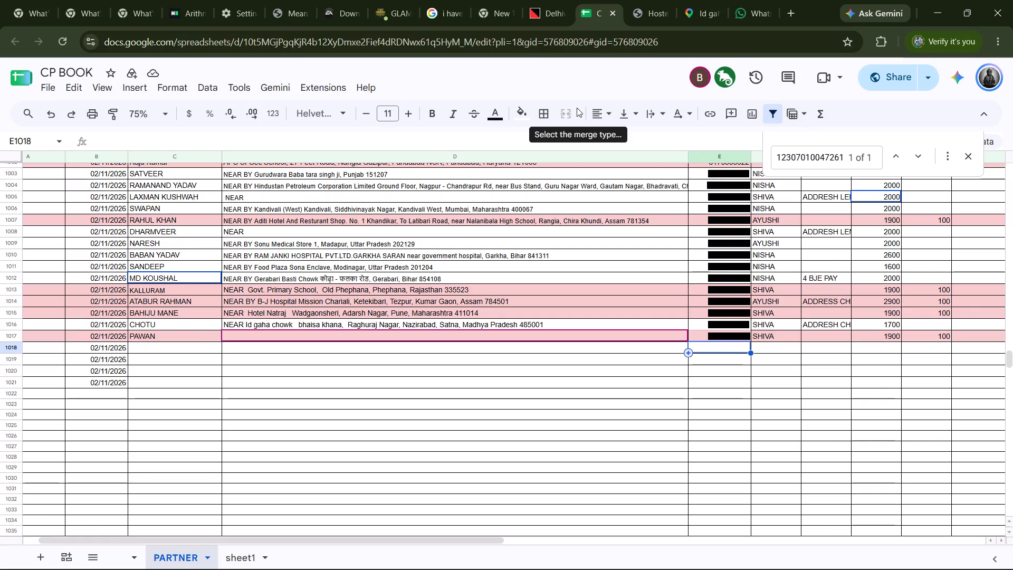
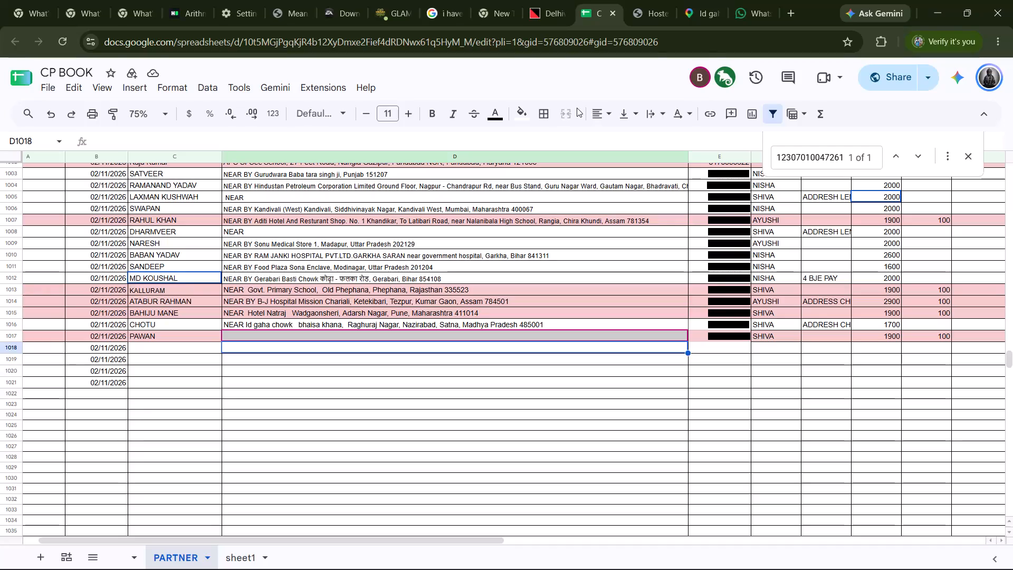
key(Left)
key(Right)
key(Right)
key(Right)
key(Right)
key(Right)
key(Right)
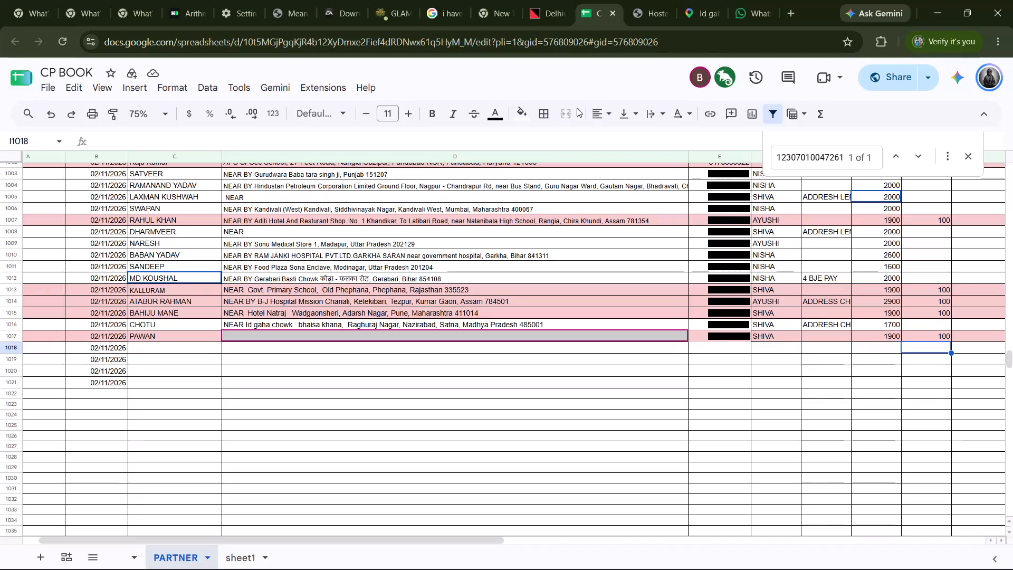
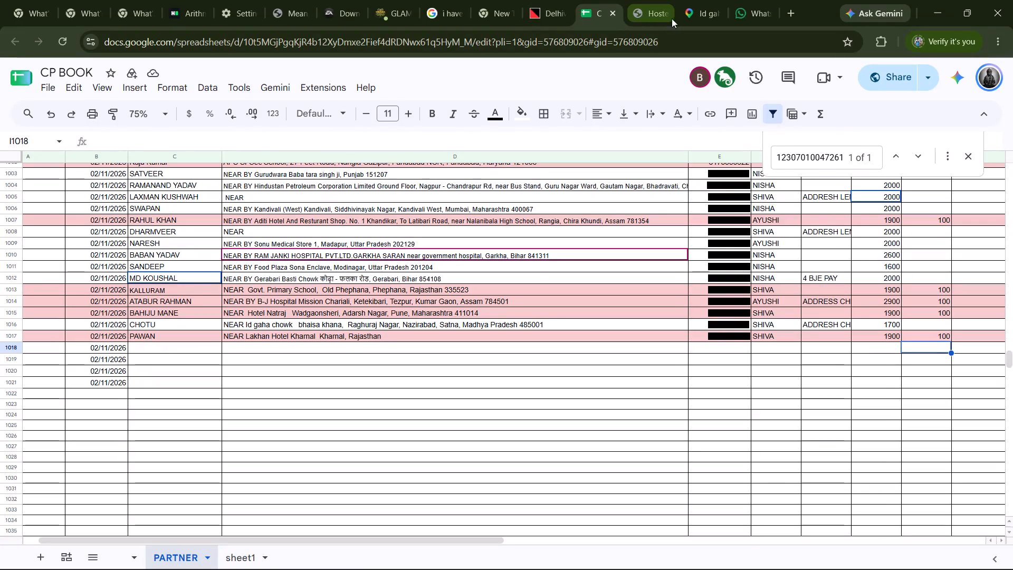
Check the voice clearity Connected Call list and the Delhivery One orders that are out for delivery.
click(645, 12)
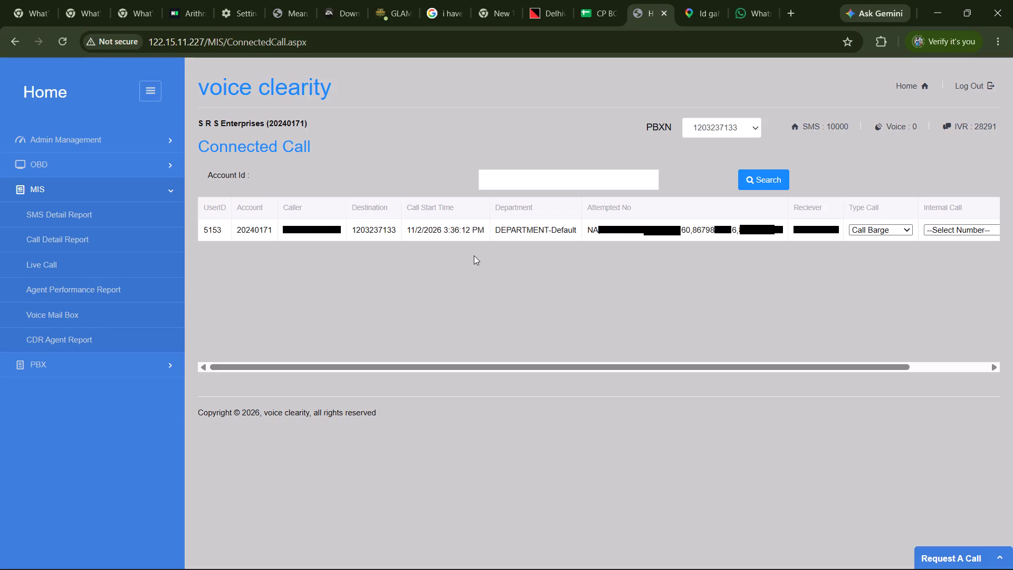
click(553, 15)
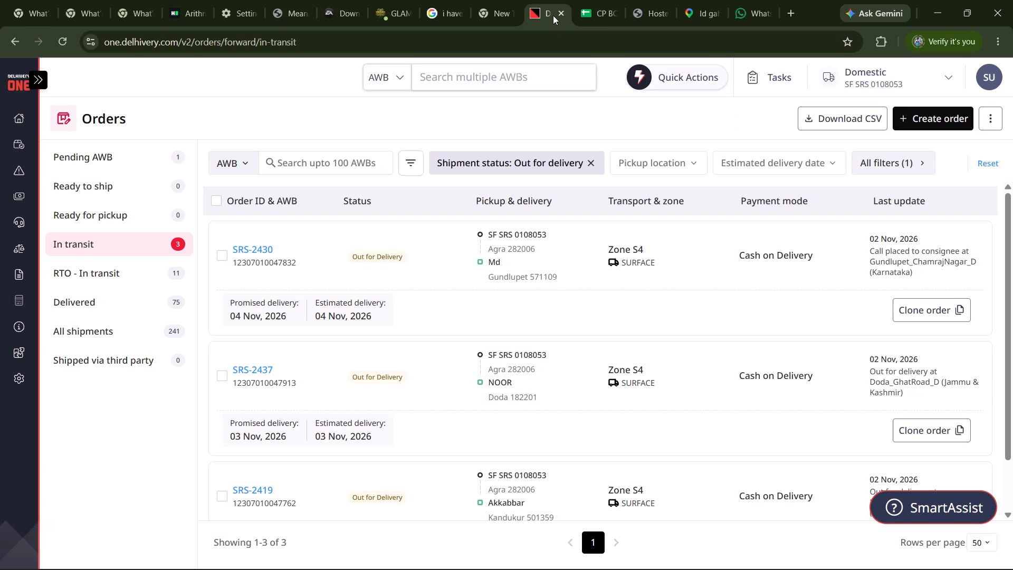
click(606, 17)
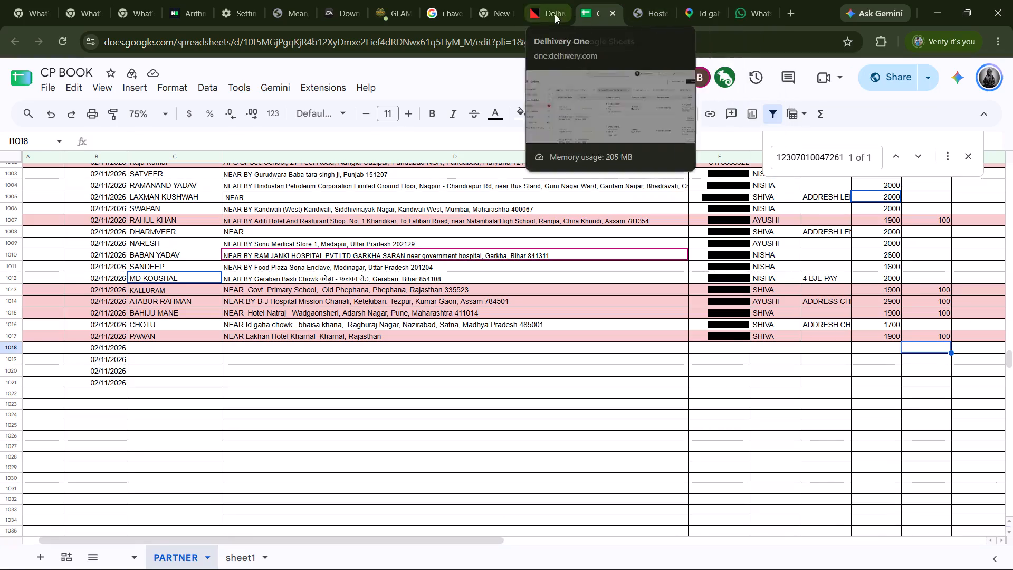
click(550, 14)
click(648, 9)
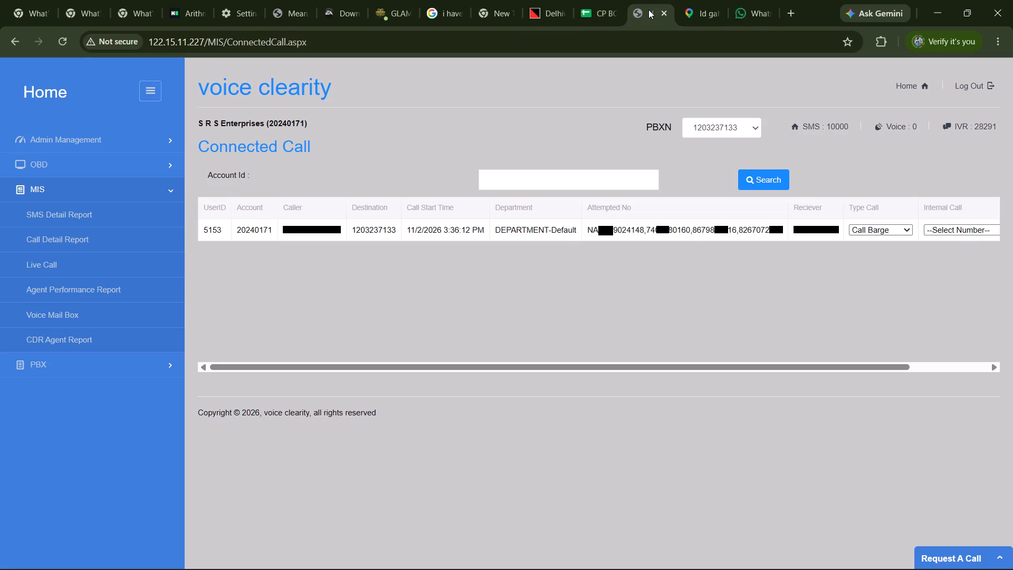
Return to the CP BOOK PARTNER sheet and select the empty phone number cell E1018 in the first unfilled 02/11/2026 row.
click(594, 5)
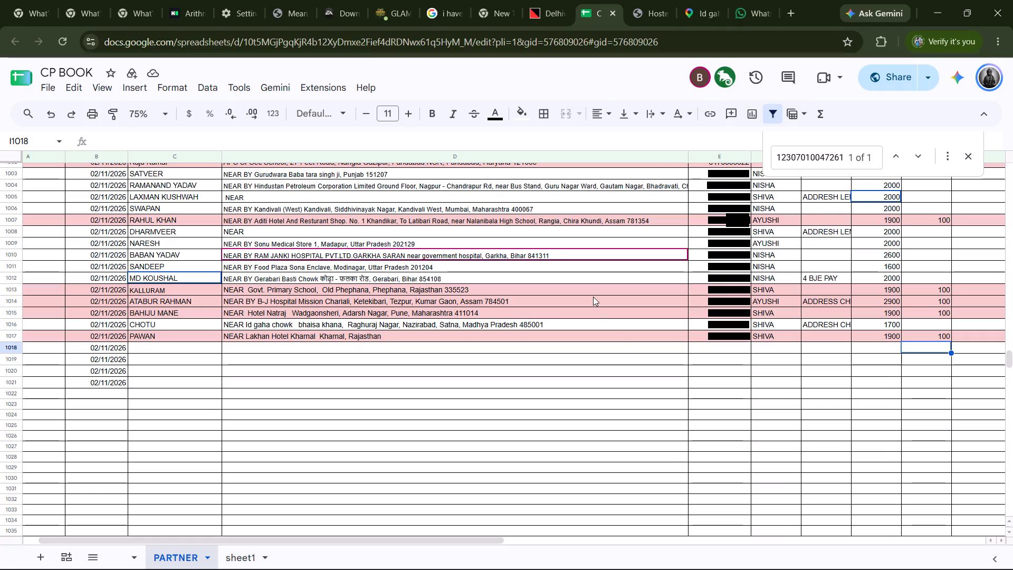
key(Left)
key(Left)
key(Left)
key(Left)
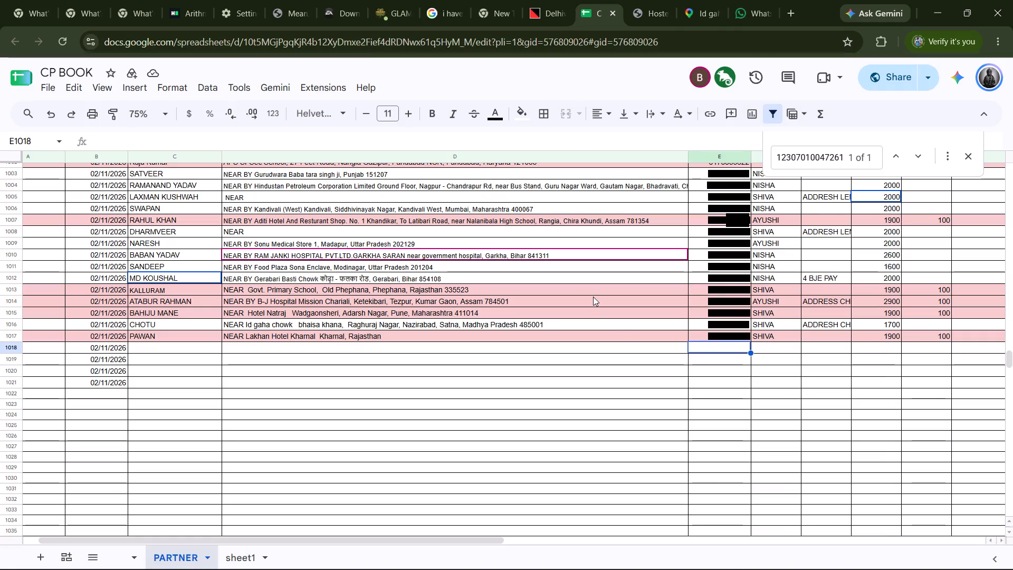
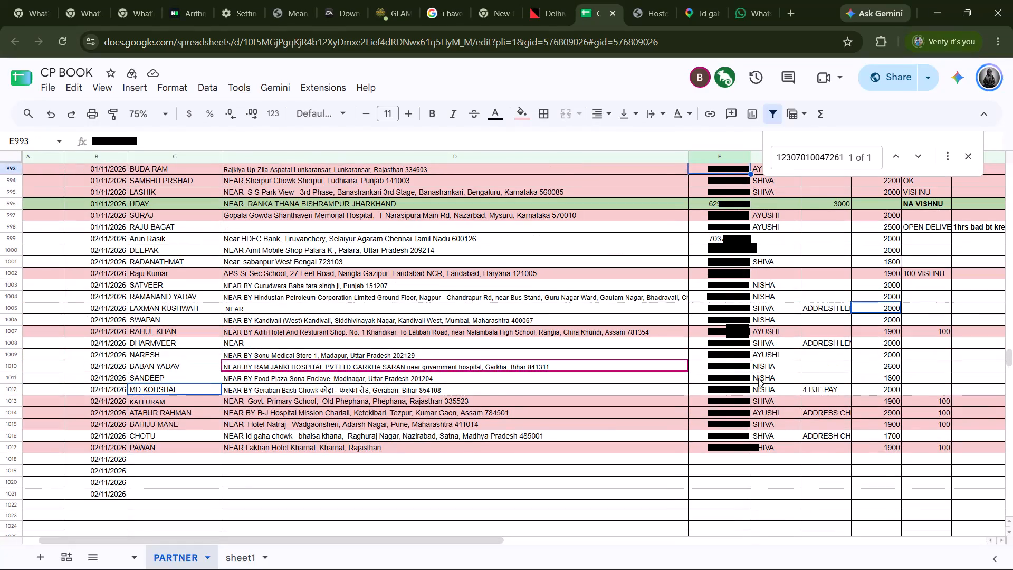
Go to the first 02/11/2026 order in row 999 and select its empty staff name cell F999.
key(Down)
key(Down)
key(Down)
key(Down)
key(Down)
key(Down)
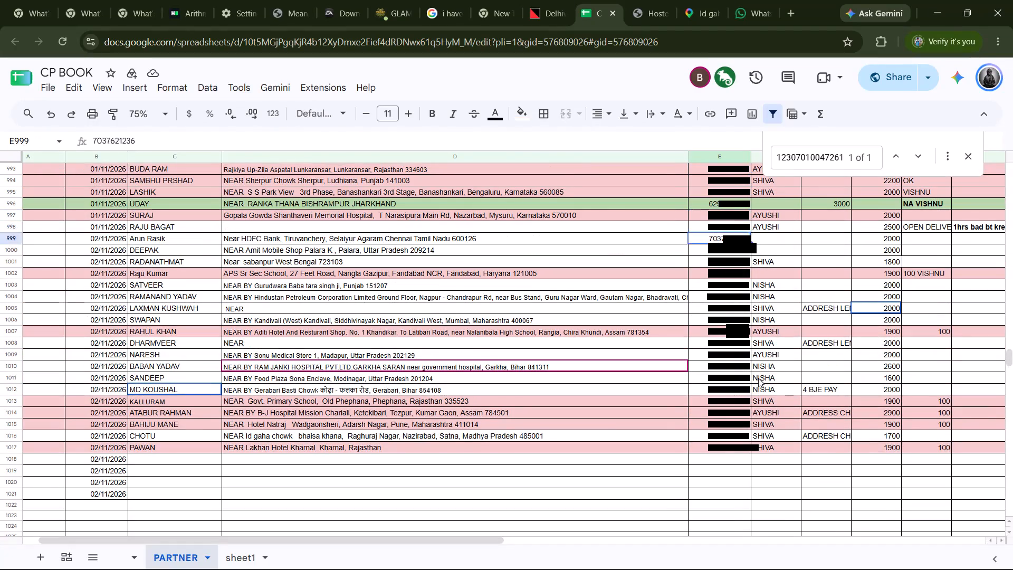
key(Left)
key(Left)
key(Left)
key(Right)
key(Right)
key(Right)
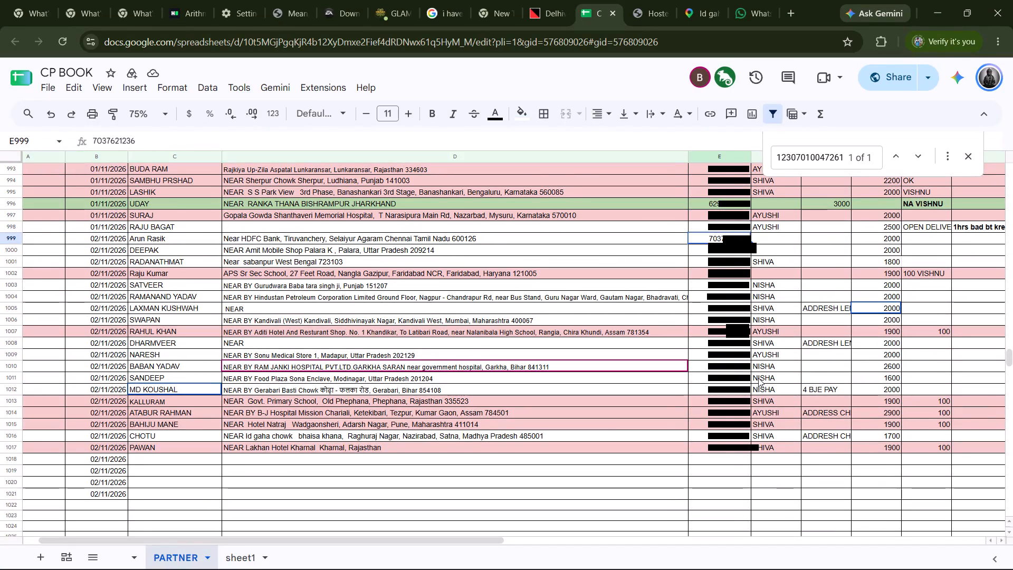
key(Right)
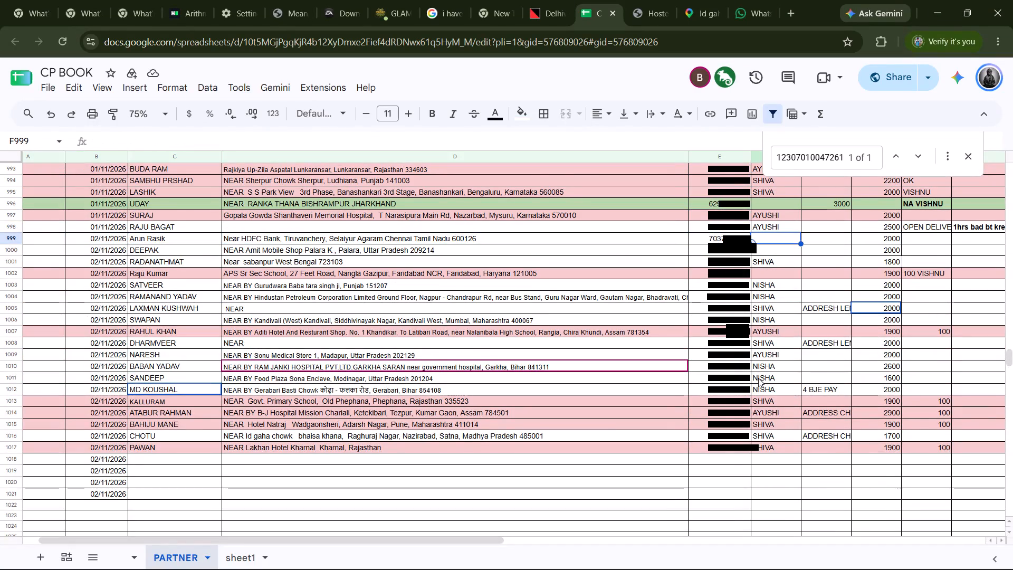
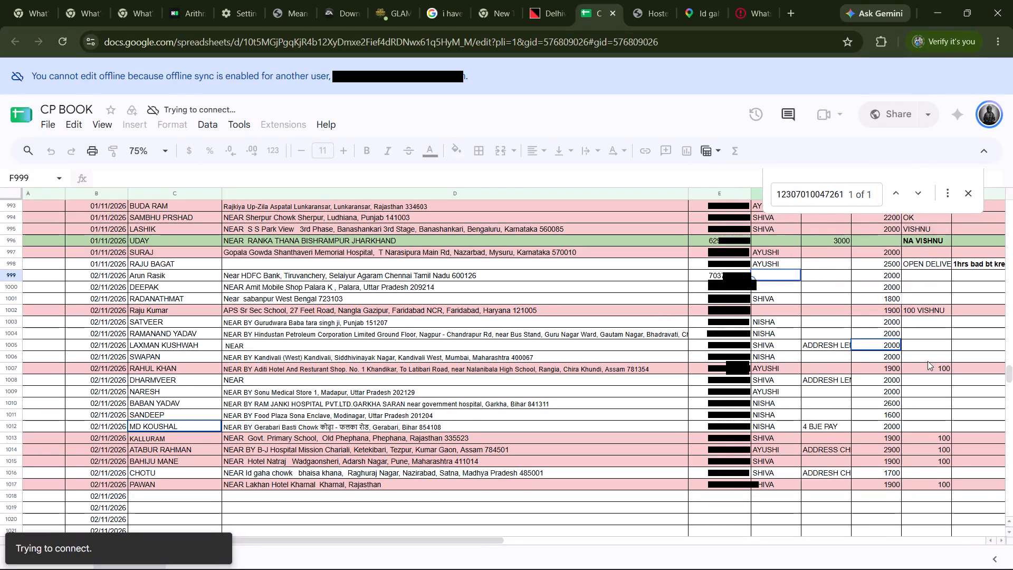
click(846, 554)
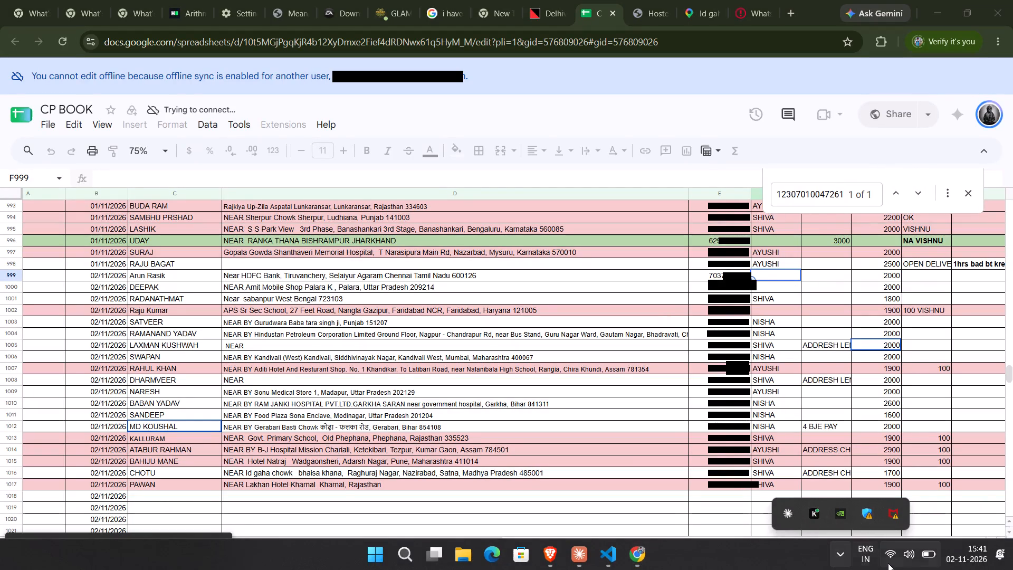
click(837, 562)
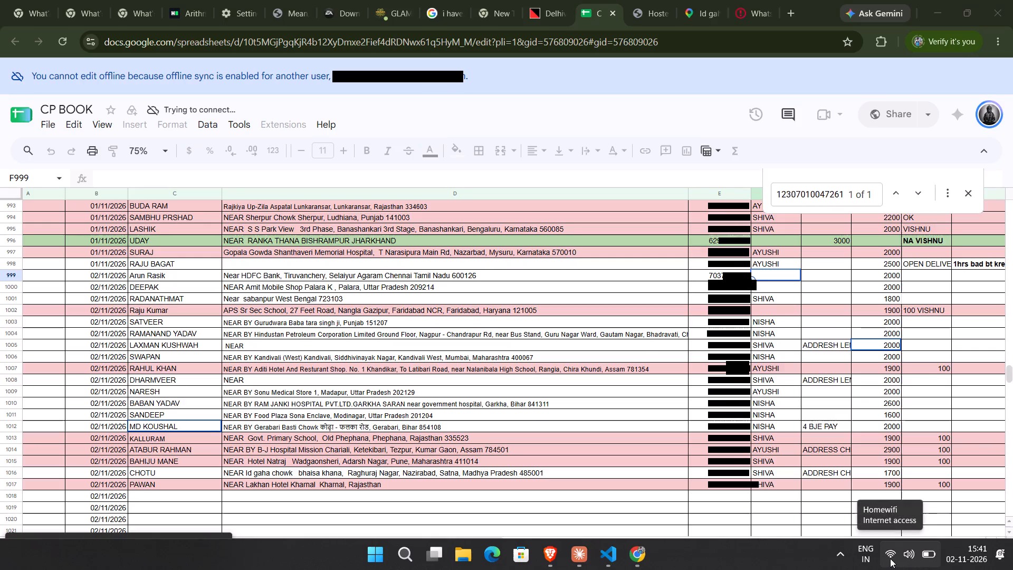
Turn the laptop's Wi-Fi off and back on to reconnect to the Homewifi network.
click(890, 554)
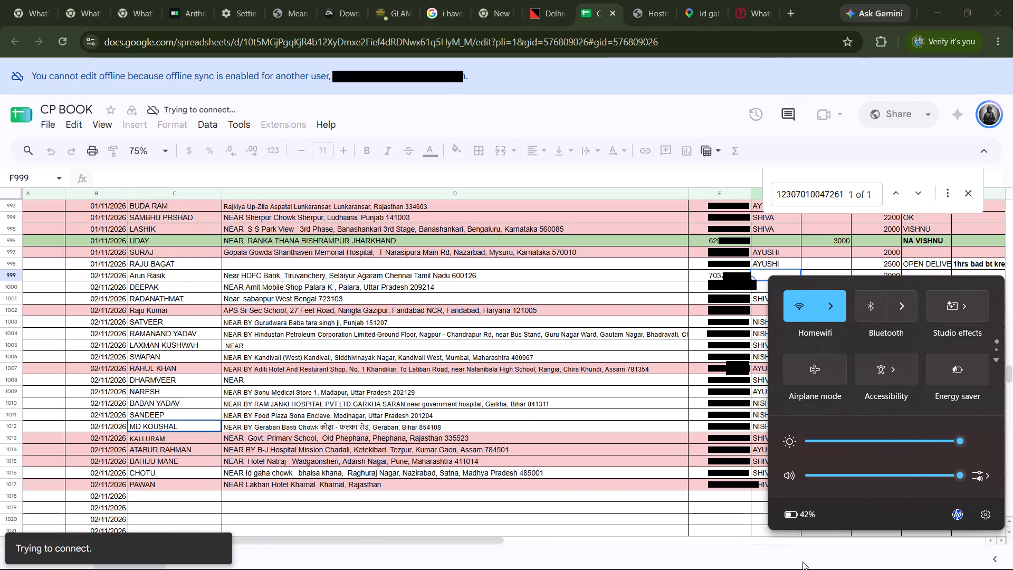
click(805, 302)
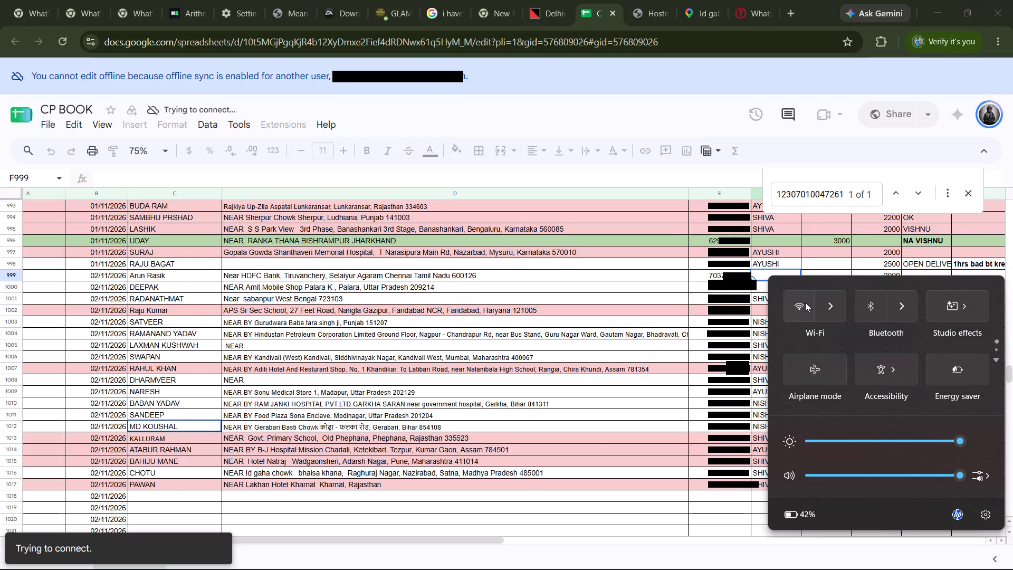
click(805, 302)
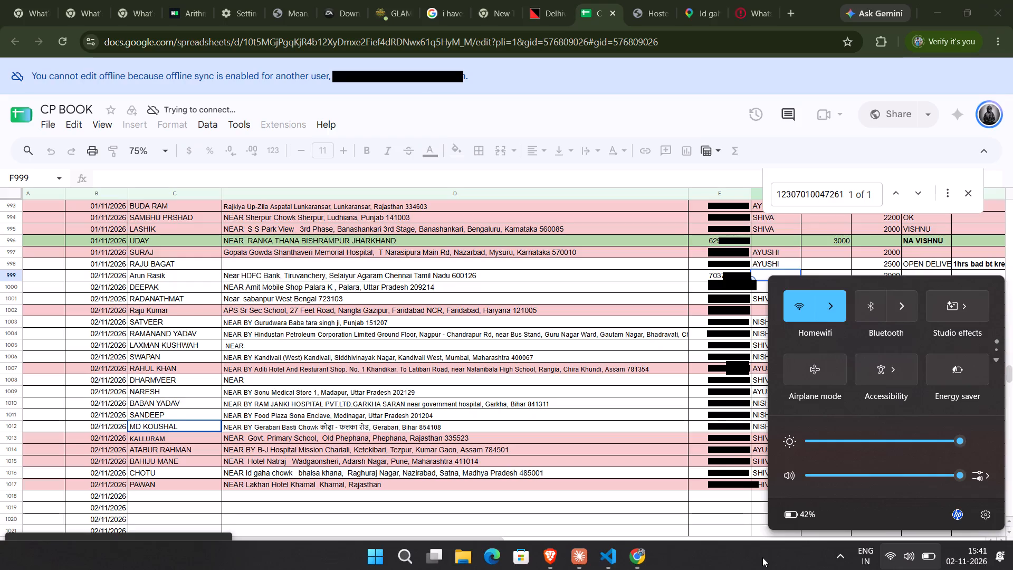
click(762, 557)
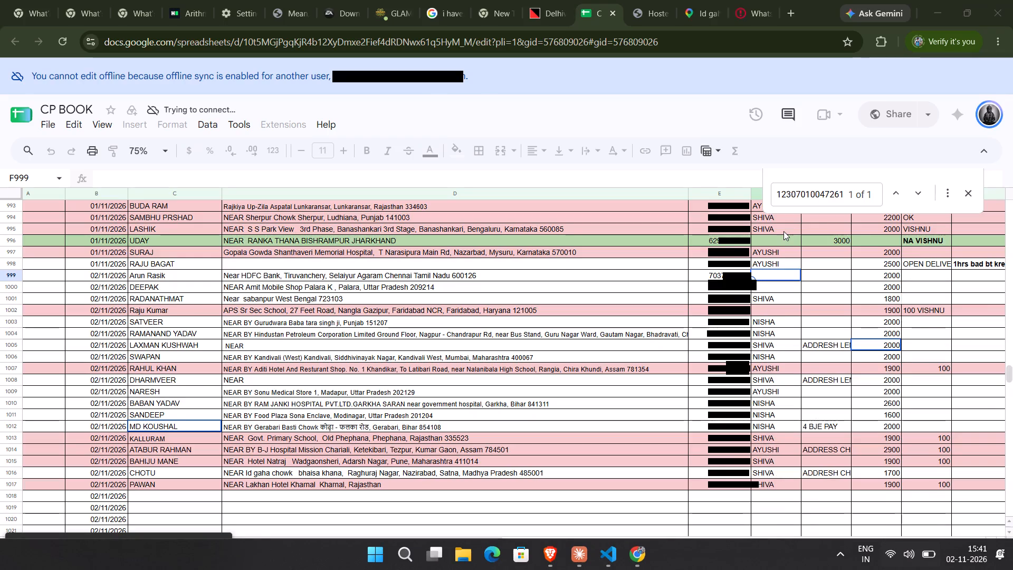
Switch to the voice clearity Connected Call page and rerun its search to check the current calls.
click(646, 14)
click(742, 178)
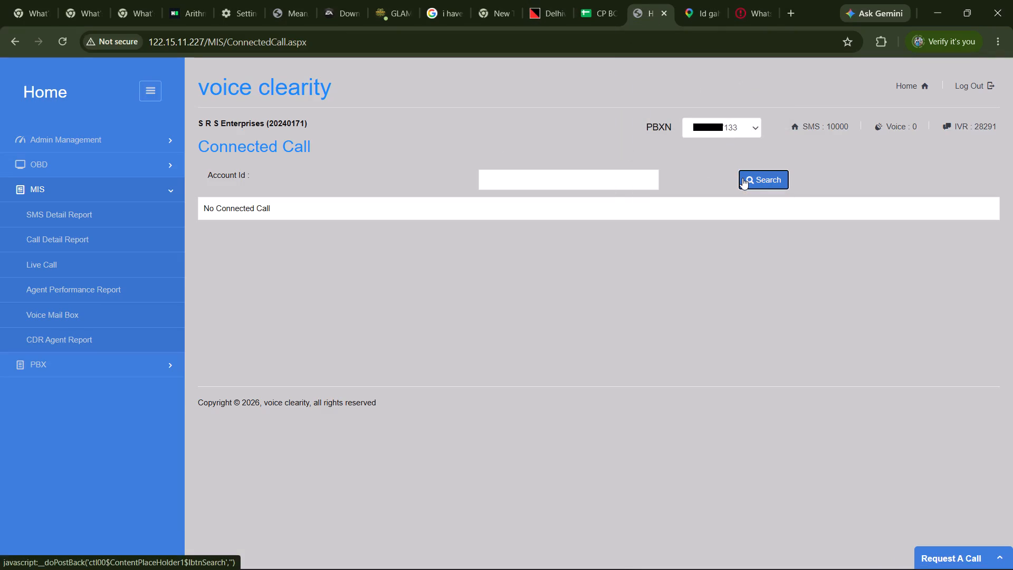
triple_click(742, 178)
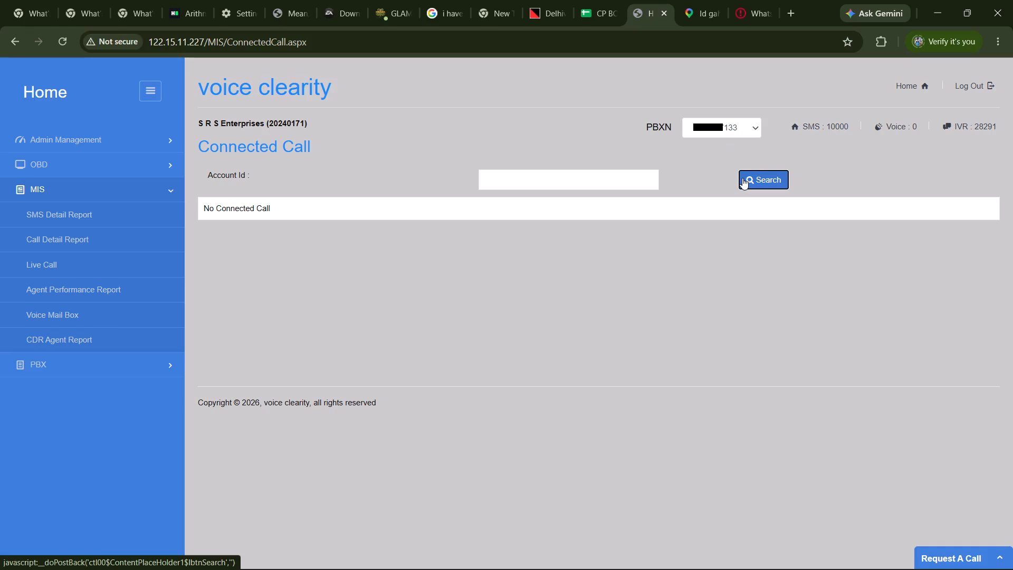
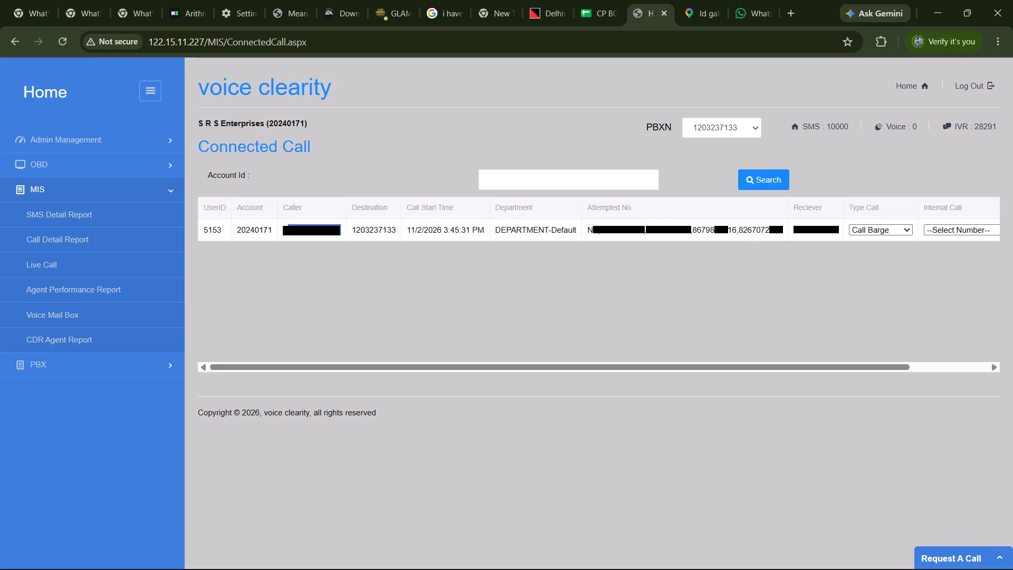
Return from the voice clearity Connected Call page to the PARTNER sheet of CP BOOK.
click(589, 7)
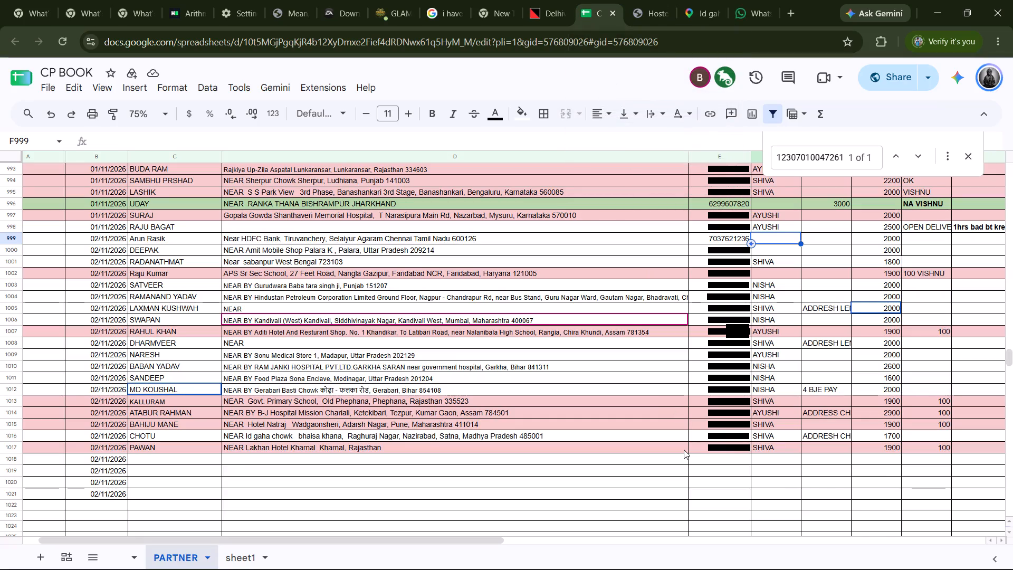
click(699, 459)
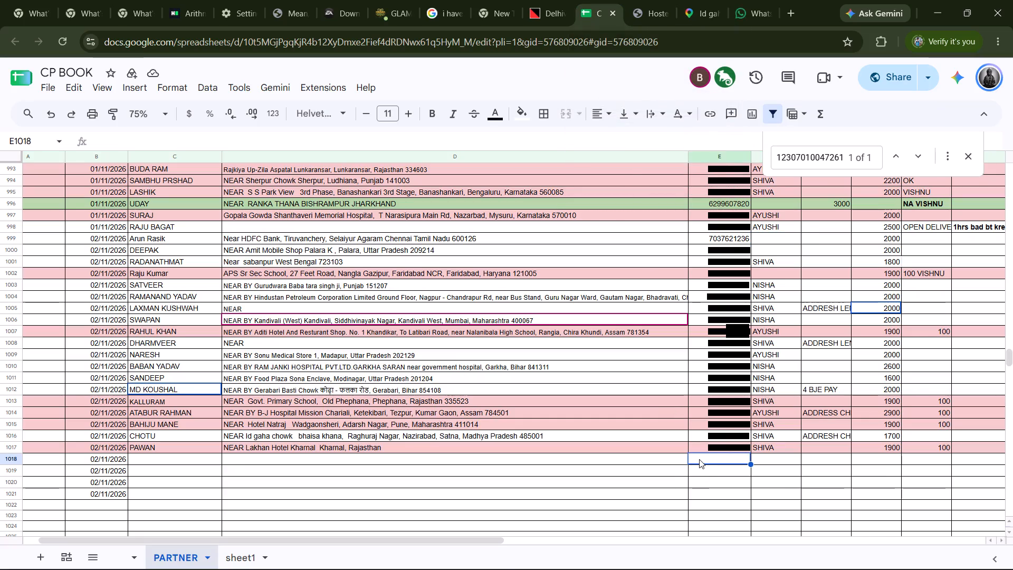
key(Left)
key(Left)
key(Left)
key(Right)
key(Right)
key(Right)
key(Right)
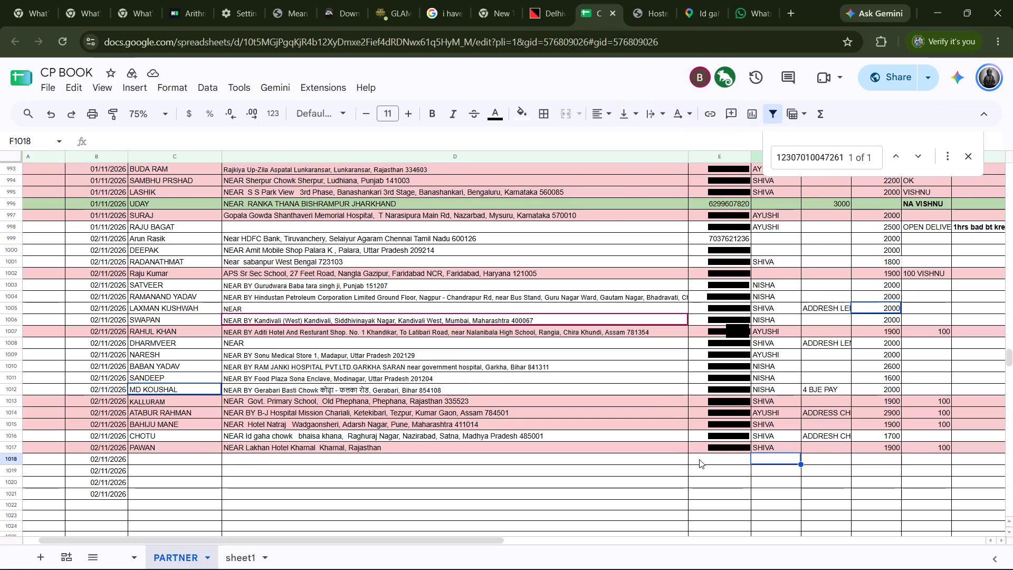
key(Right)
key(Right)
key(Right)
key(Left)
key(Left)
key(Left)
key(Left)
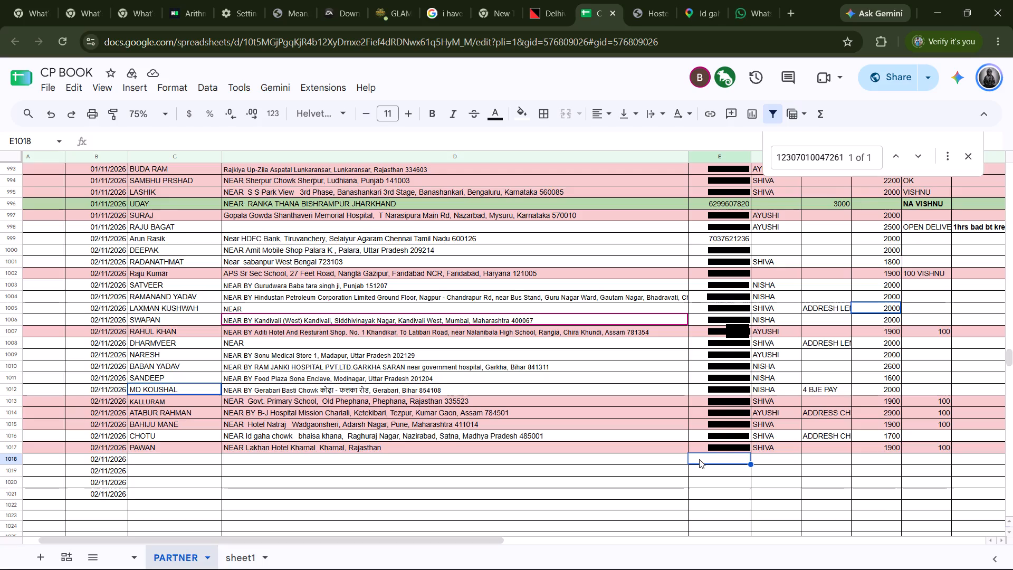
Switch to the voice clearity Connected Call page to check the current connected calls.
click(648, 0)
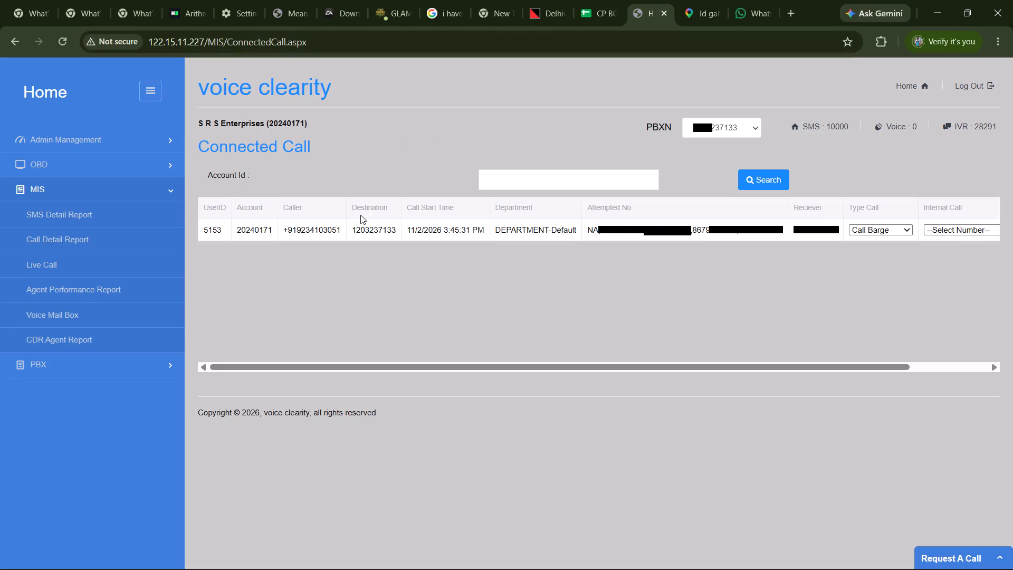
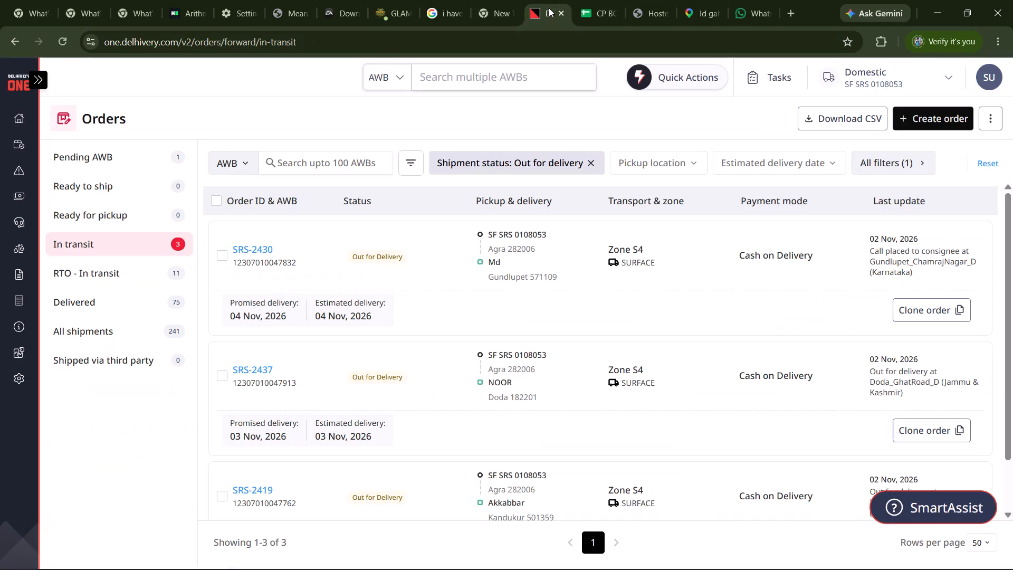
Review the Delhivery One orders that are out for delivery, and switch to the Google Maps page for Id gaha chowk.
drag(1012, 278, 1012, 362)
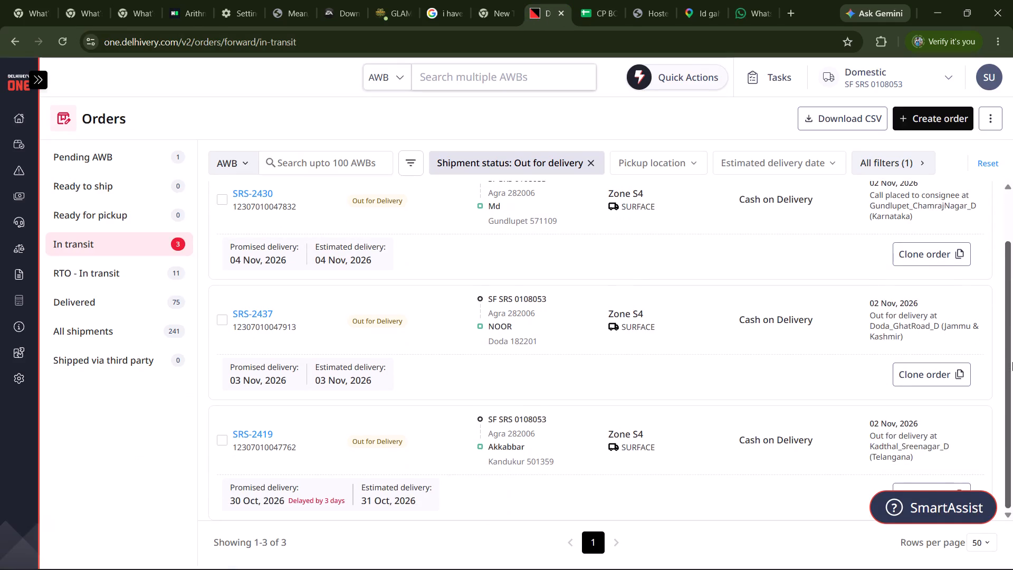
drag(1012, 362, 1010, 202)
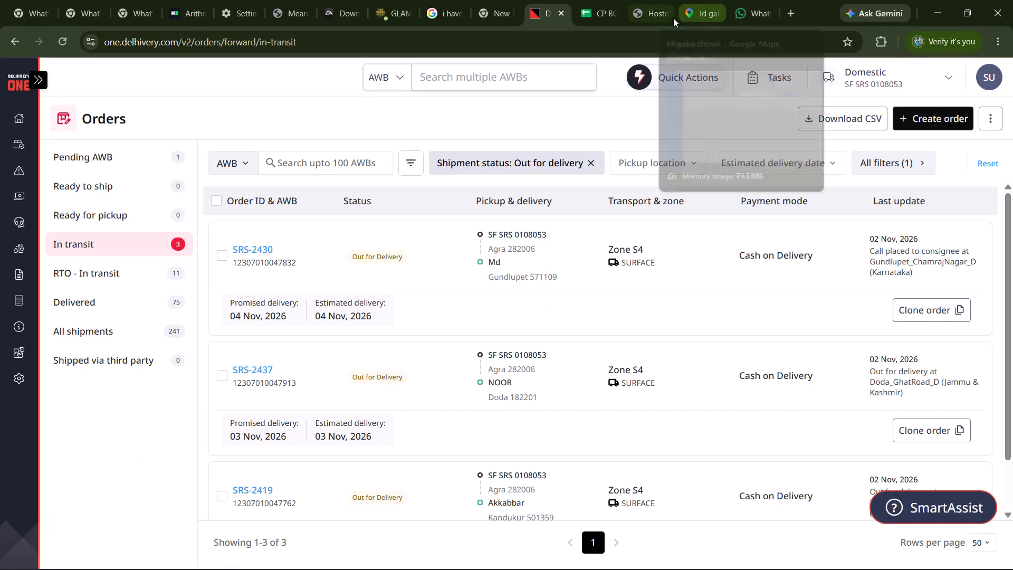
click(660, 14)
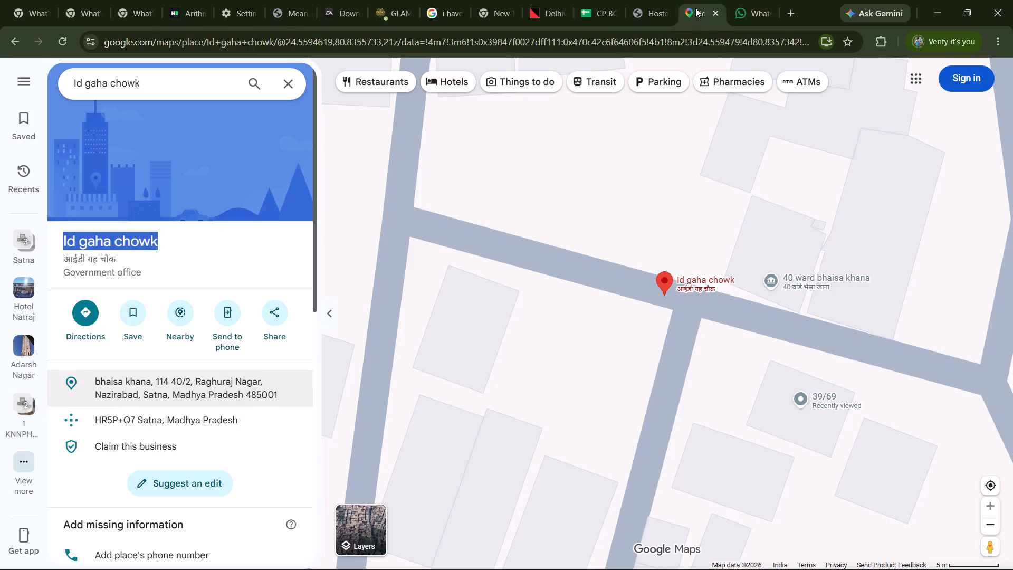
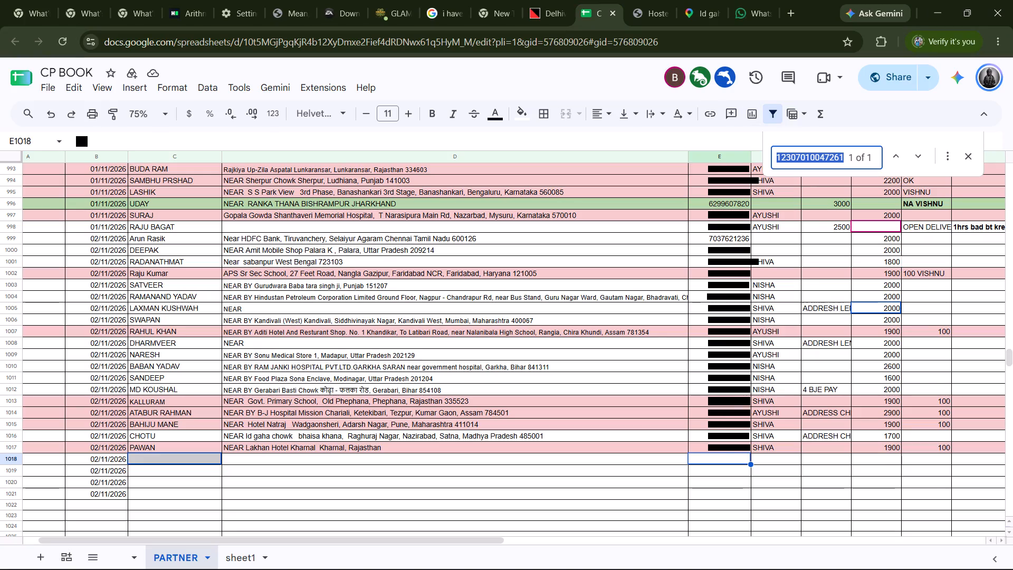
Search the PARTNER sheet for 2893, without any leading space, and advance to the second match.
key(space)
text(28)
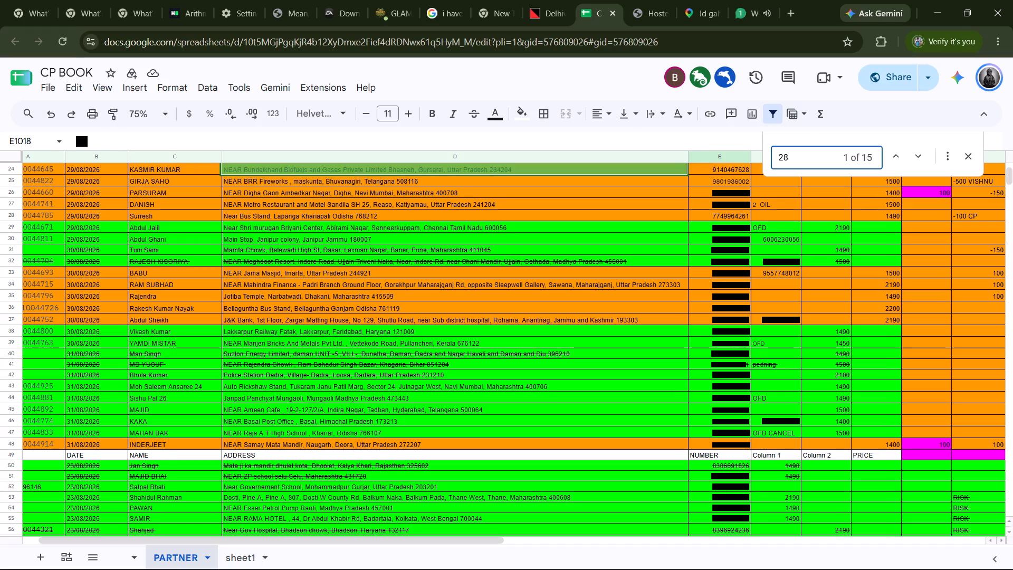
text(93)
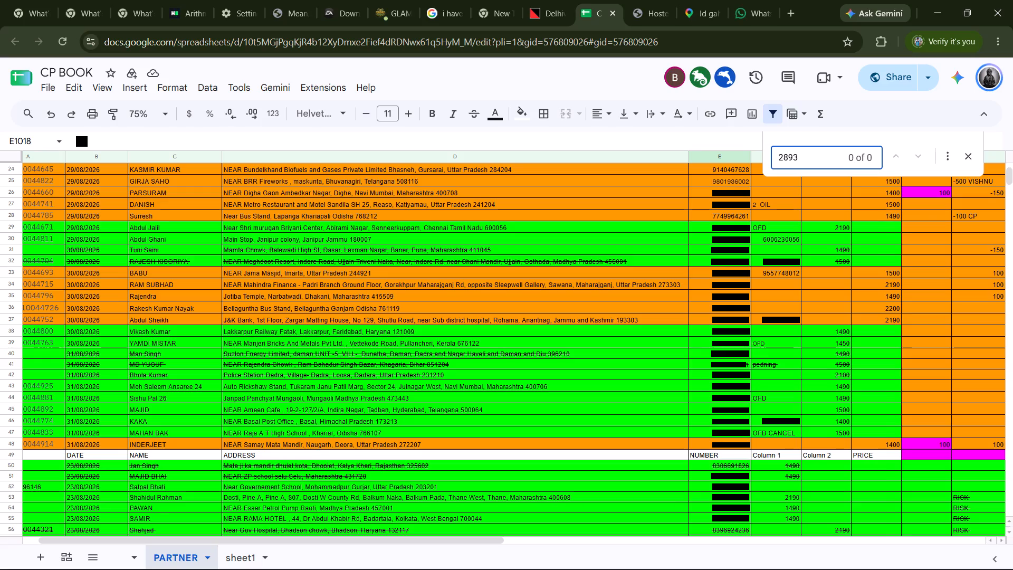
key(Left)
key(Left)
key(Left)
key(Left)
key(Left)
key(Left)
key(Left)
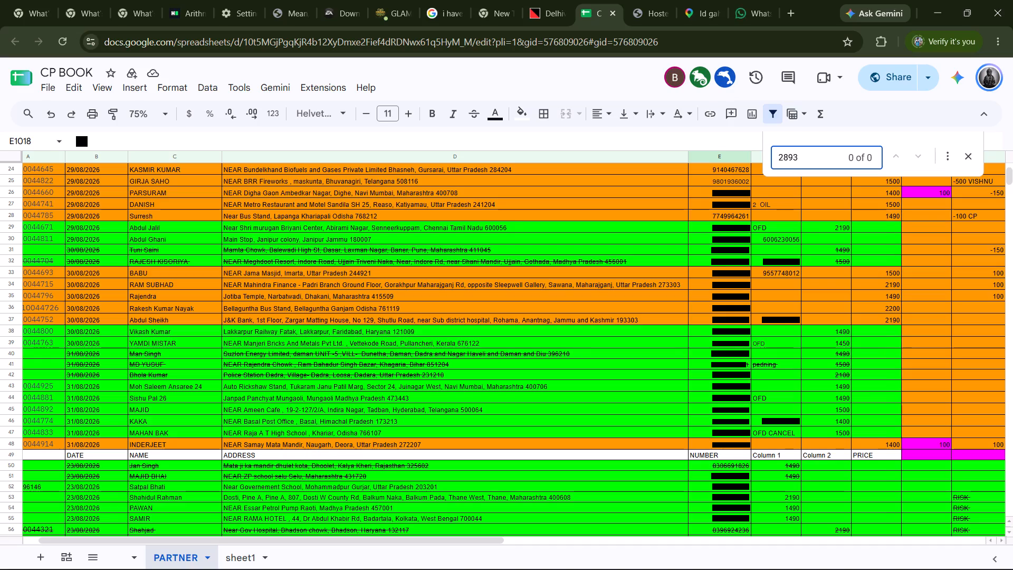
key(Right)
key(BackSpace)
key(BackSpace)
key(BackSpace)
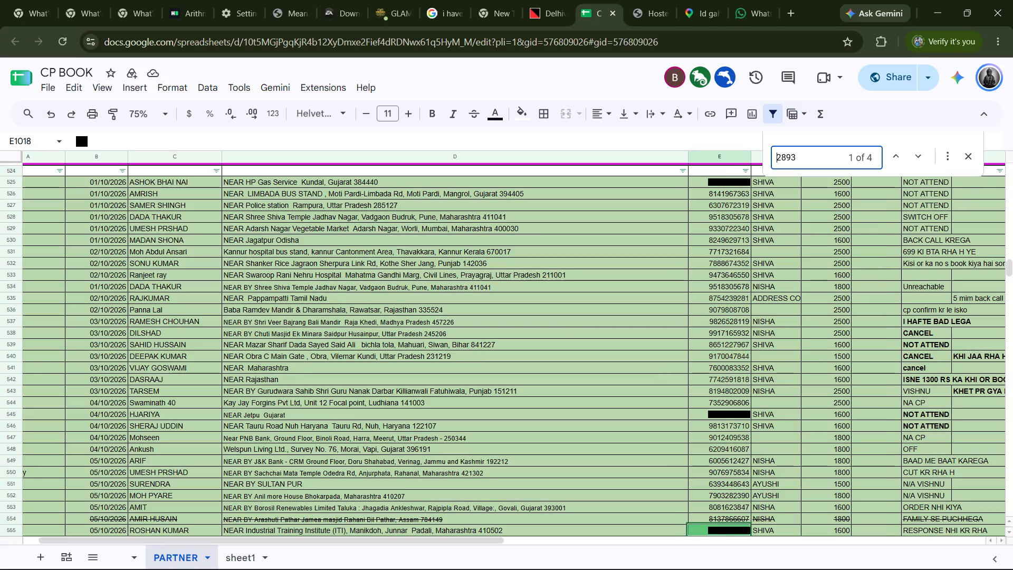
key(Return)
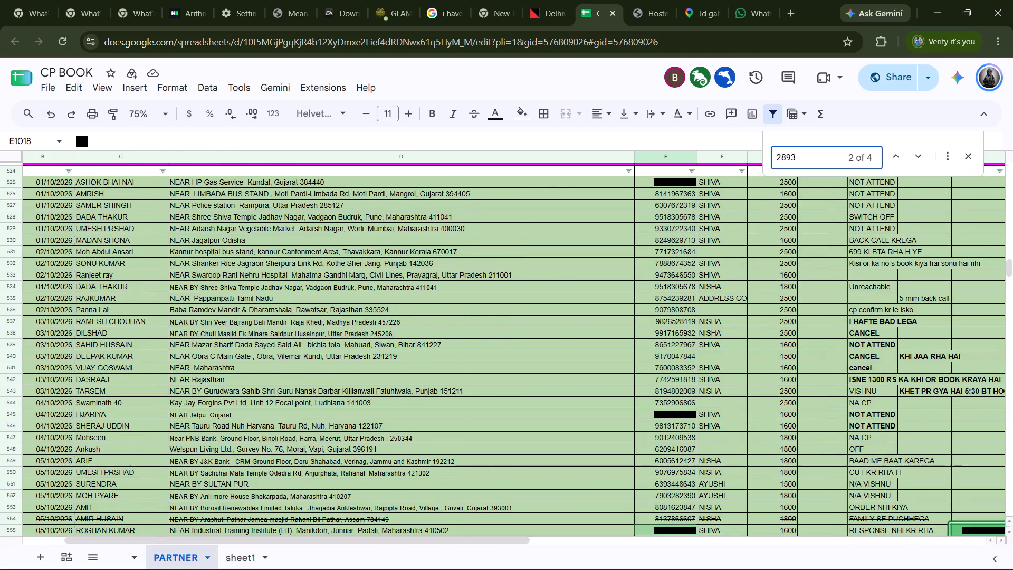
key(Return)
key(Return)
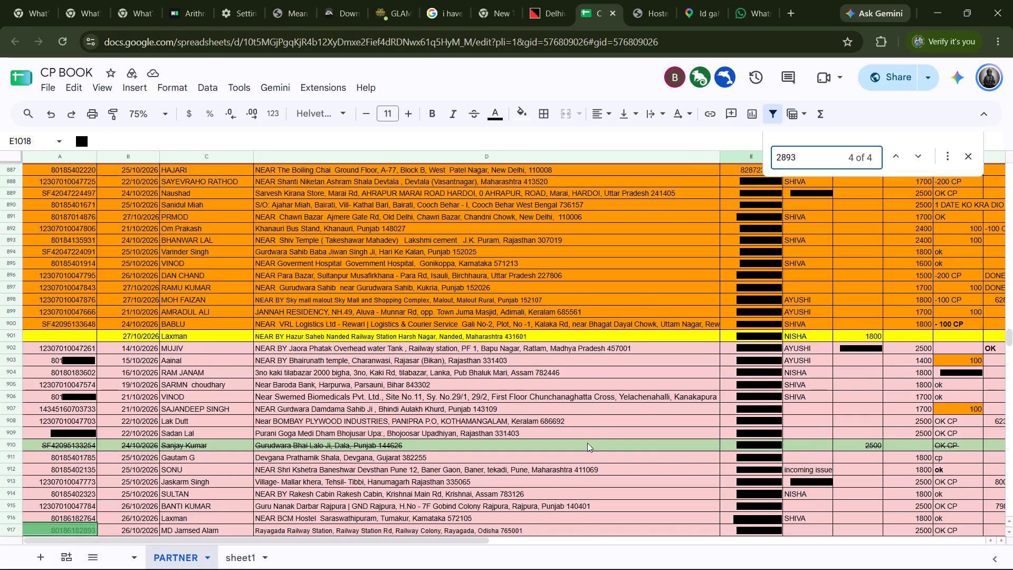
click(585, 531)
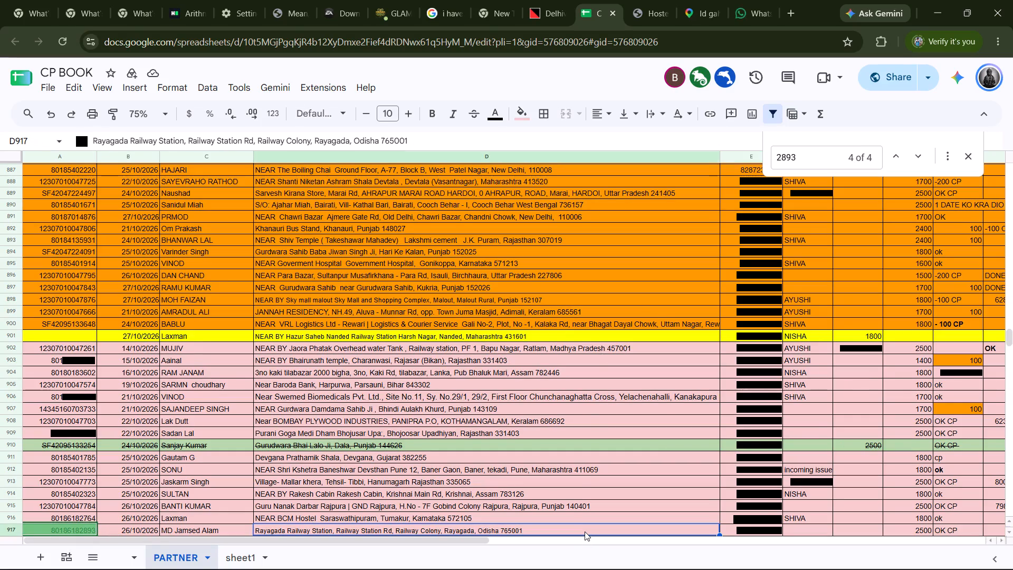
key(Left)
key(Left)
key(Left)
key(Right)
key(Right)
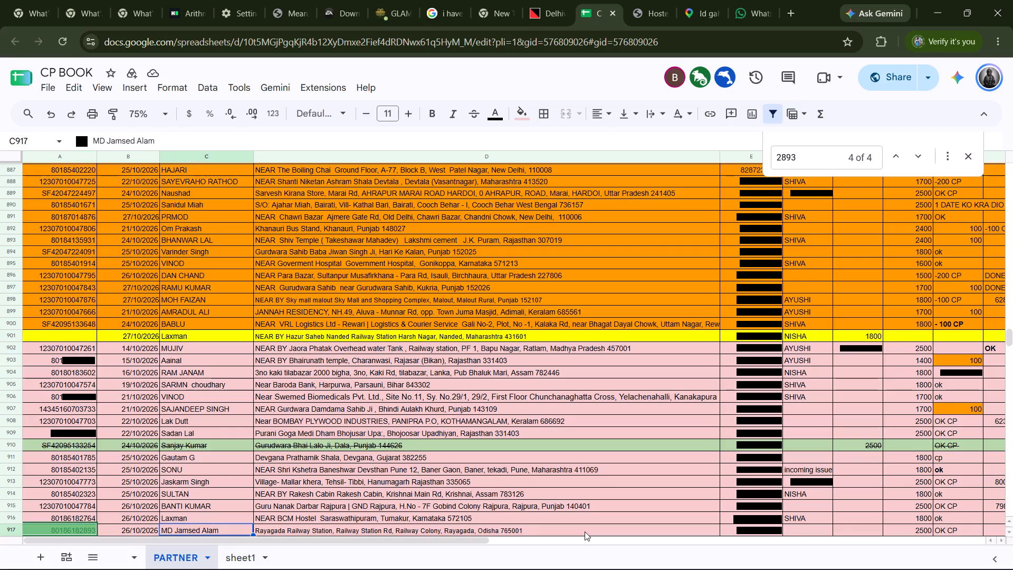
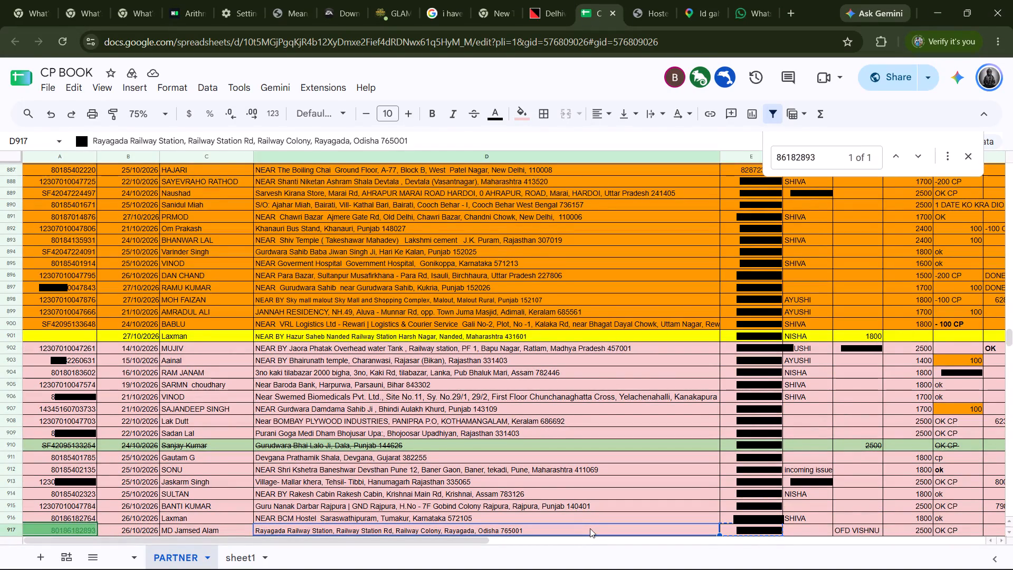
Paste the copied phone number into cell E917 of the 26/10/2026 Rayagada order and return to its address cell D917.
key(Right)
key(Left)
key(Right)
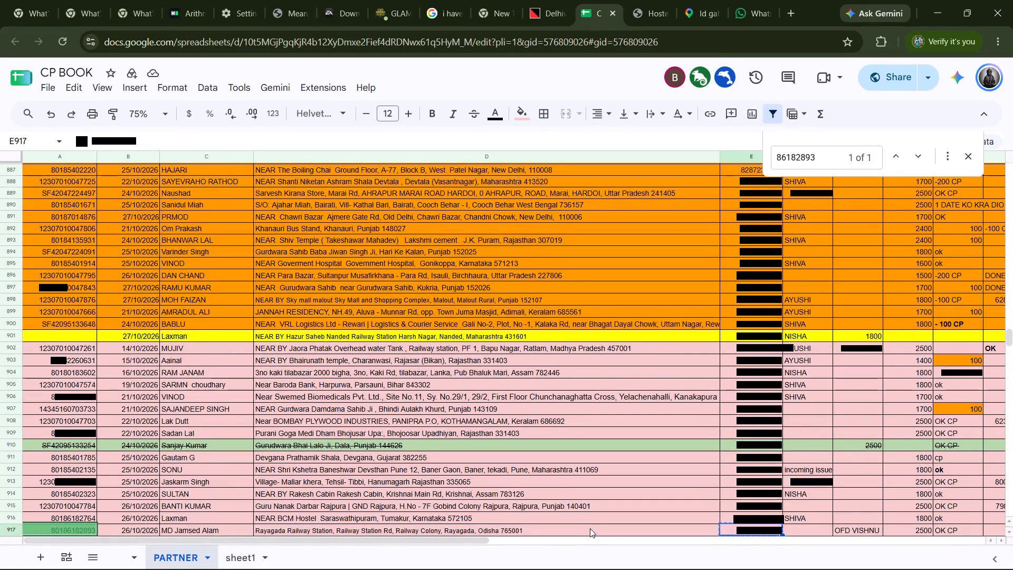
key(ctrl+v)
key(Down)
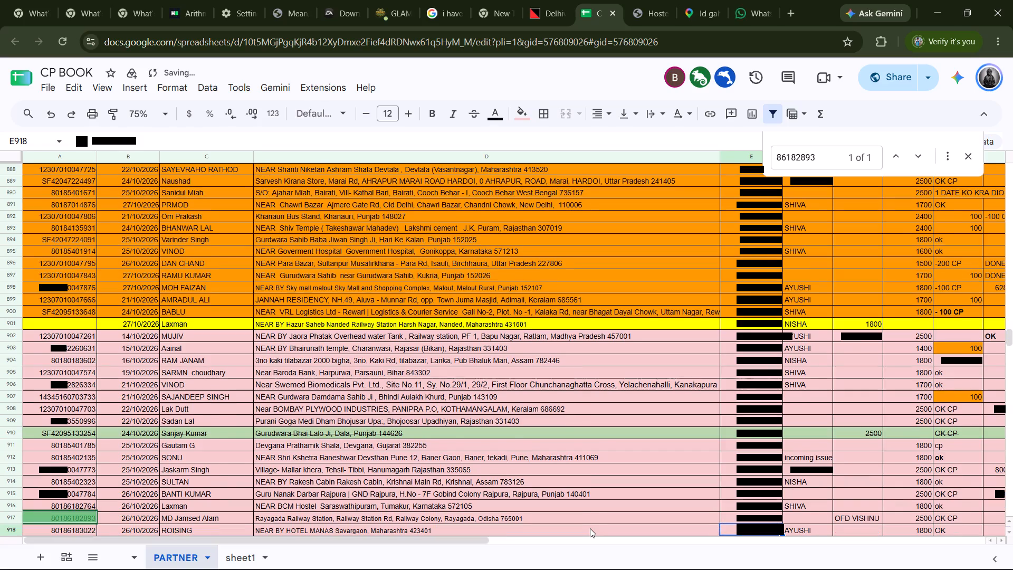
key(Up)
key(Left)
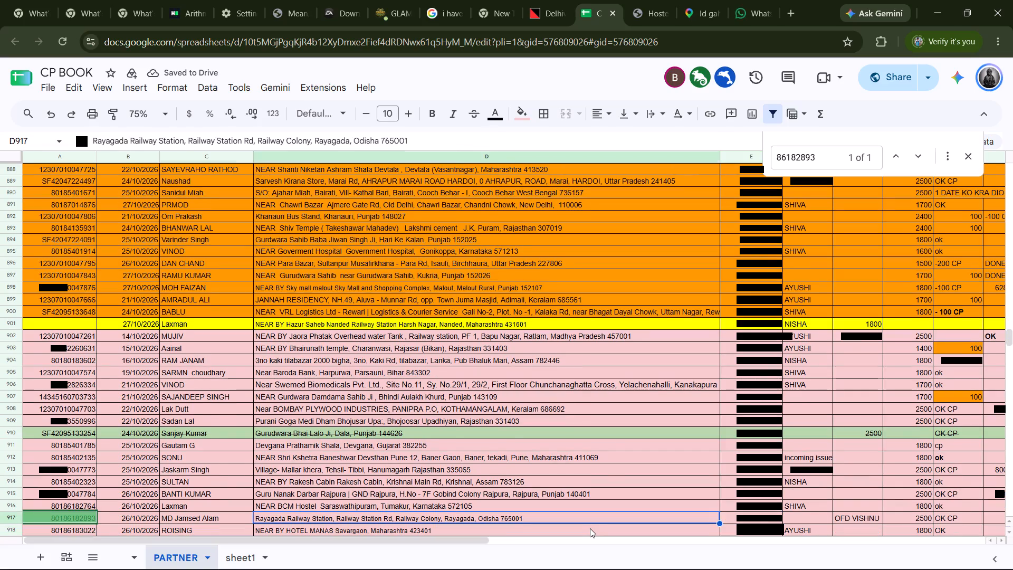
Review the matched Rayagada Railway Station order's row across its staff, amount and remark cells, ending on its phone number cell.
key(Left)
key(Right)
key(Right)
key(Right)
key(Right)
key(Right)
key(Right)
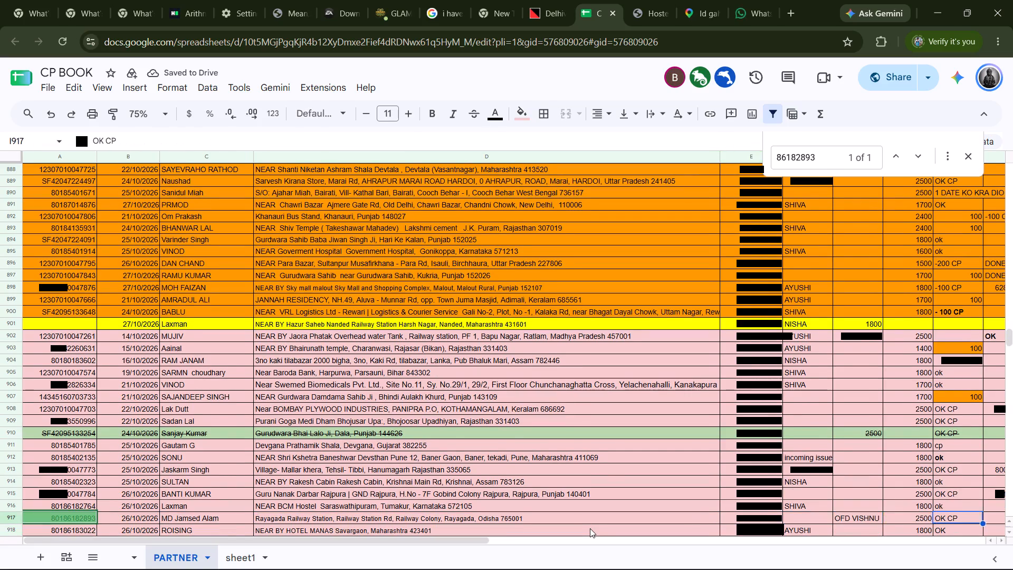
key(Right)
key(Left)
key(Left)
key(Left)
key(Left)
key(Left)
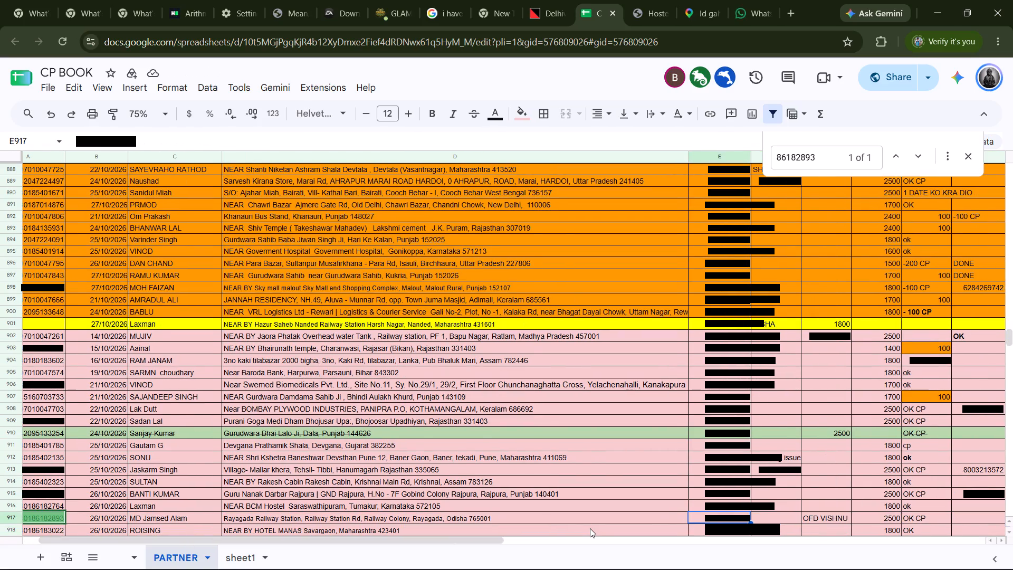
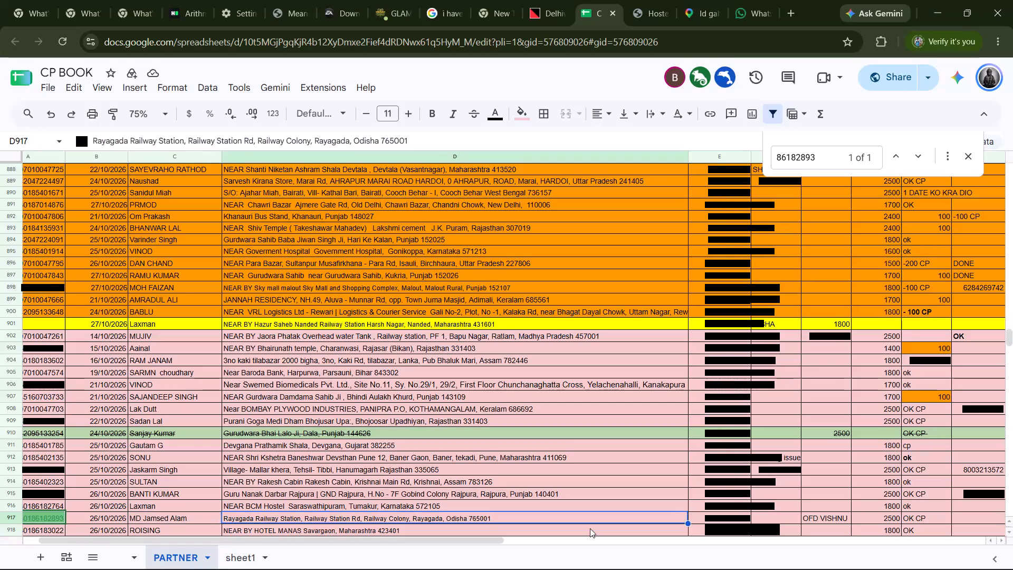
Check the Rayagada Railway Station order's amount and remark cells in row 917, then close the sheet search.
key(Right)
key(Right)
key(Right)
key(Right)
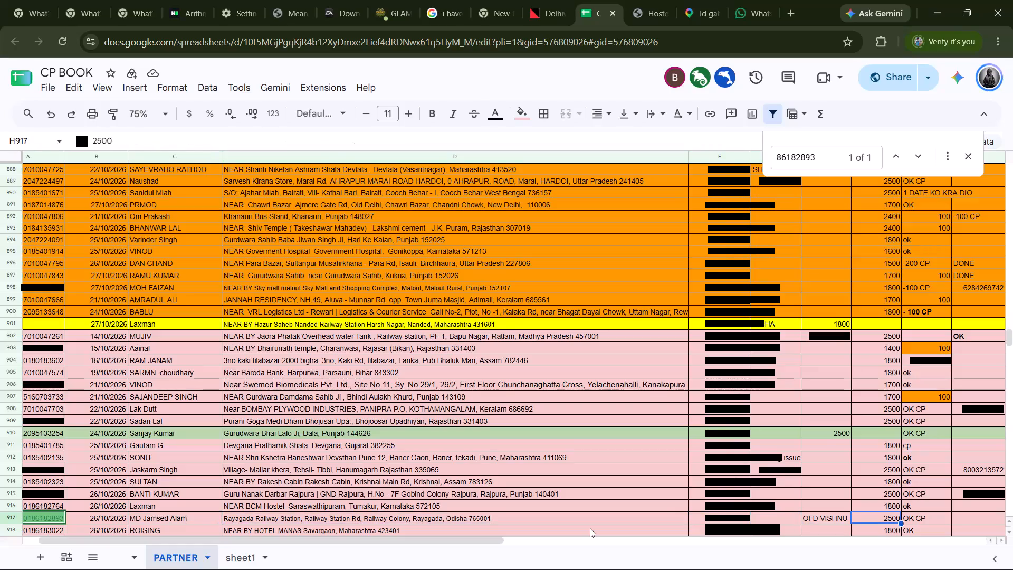
key(Right)
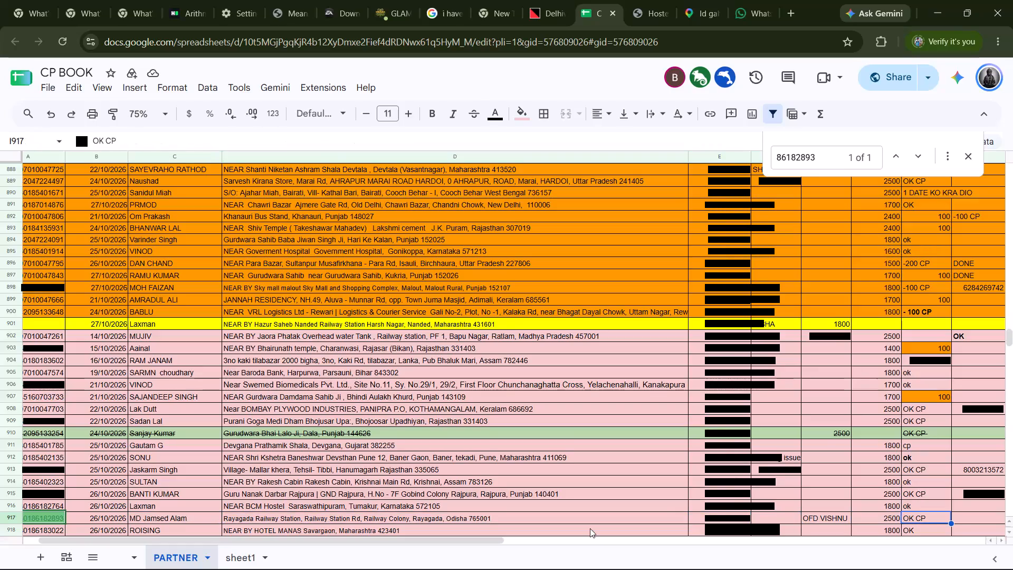
key(Right)
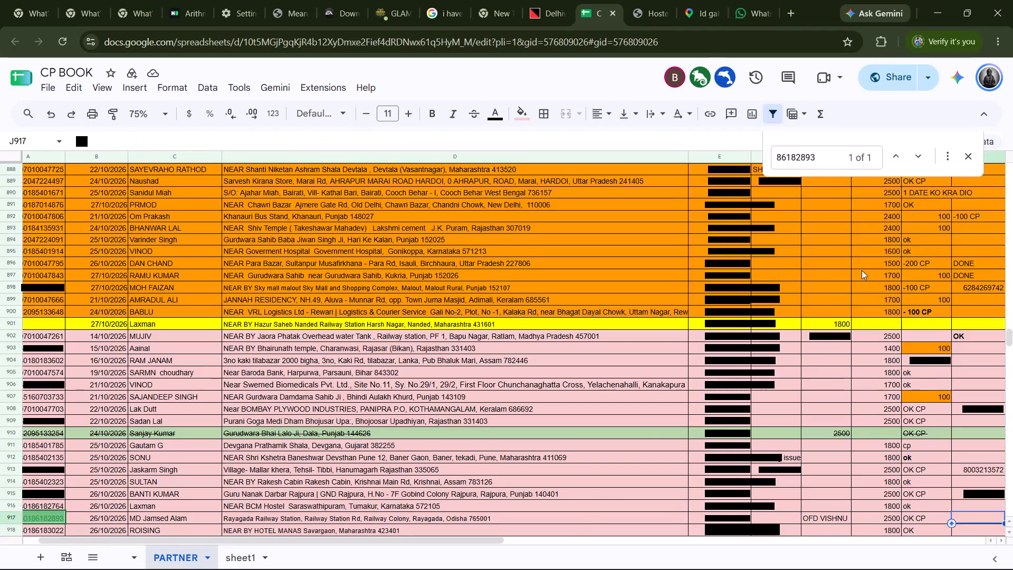
click(972, 156)
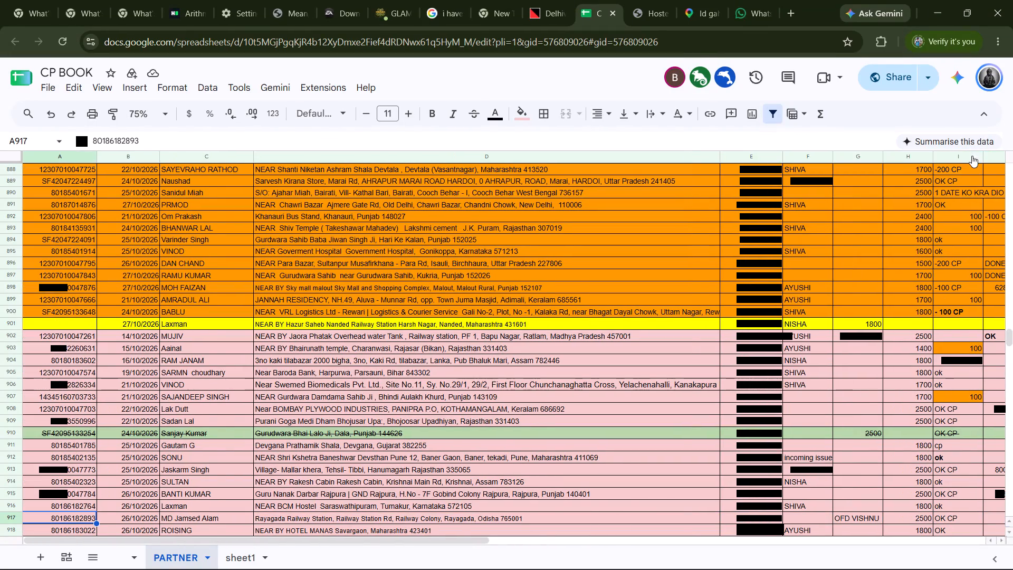
Review row 917 from its tracking number through the address, OFD note, amount and remark cells, and back to the tracking number.
key(Left)
key(Left)
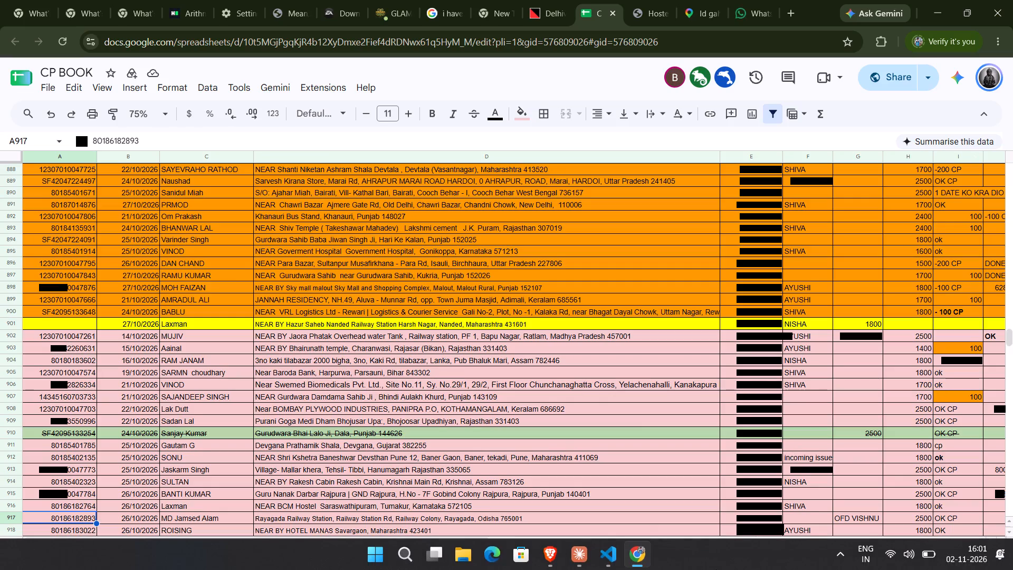
key(Left)
key(Left)
key(Left)
key(Right)
key(Right)
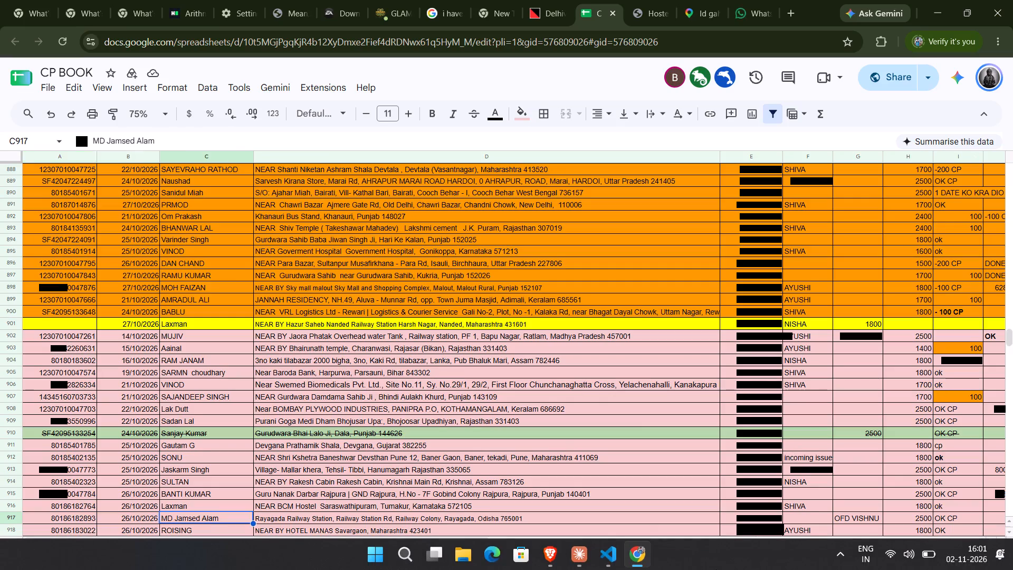
key(Right)
key(Right)
key(Right)
key(Right)
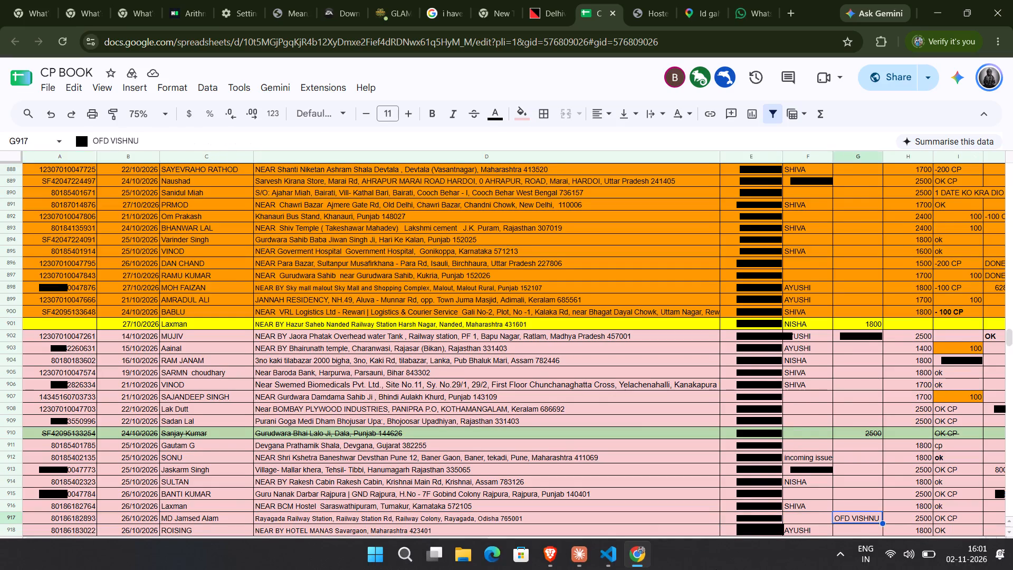
key(Right)
key(Right)
key(Right)
key(Right)
key(Left)
key(Left)
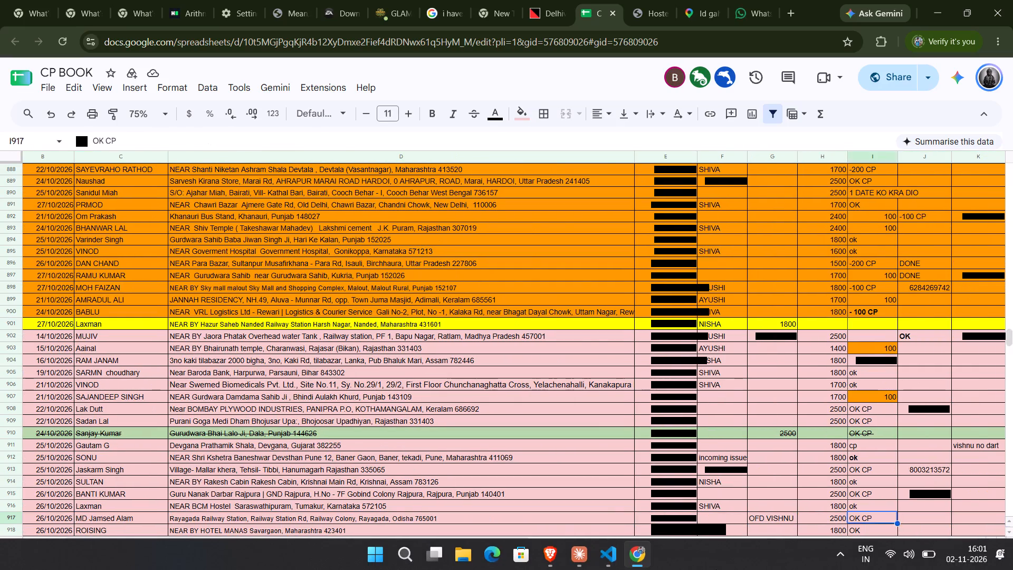
key(Left)
key(Left)
key(Left)
key(Left)
key(Left)
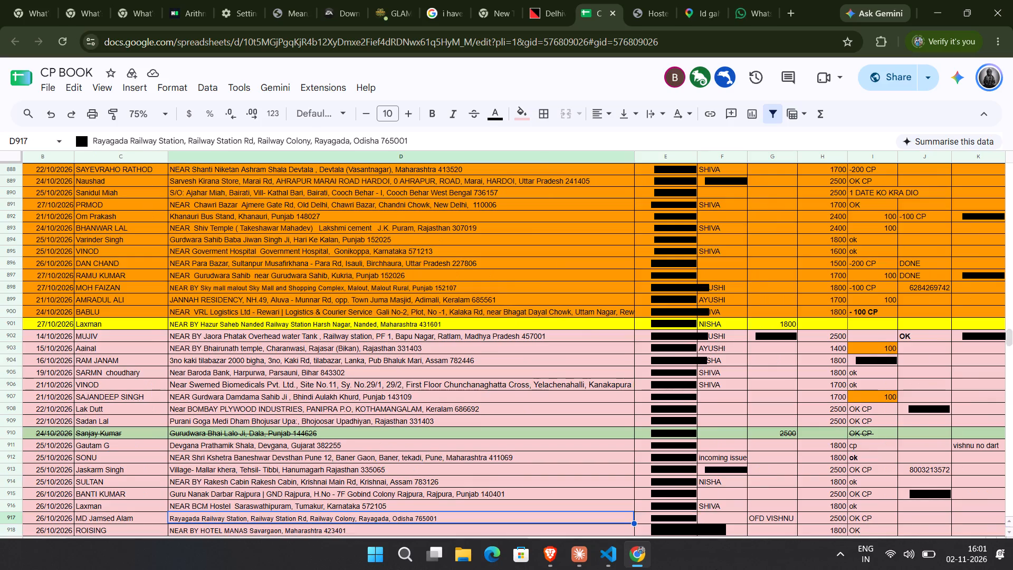
key(Left)
key(Left)
key(Left)
key(Left)
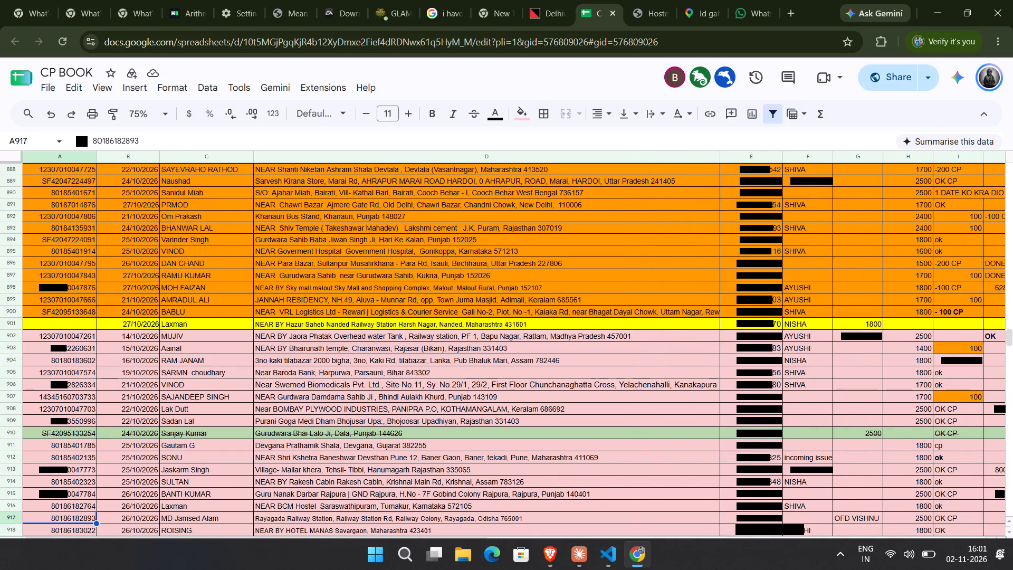
Recheck row 917's phone, staff, OFD note, amount and remark cells against its tracking number.
key(Right)
key(Right)
key(Right)
key(Right)
key(Right)
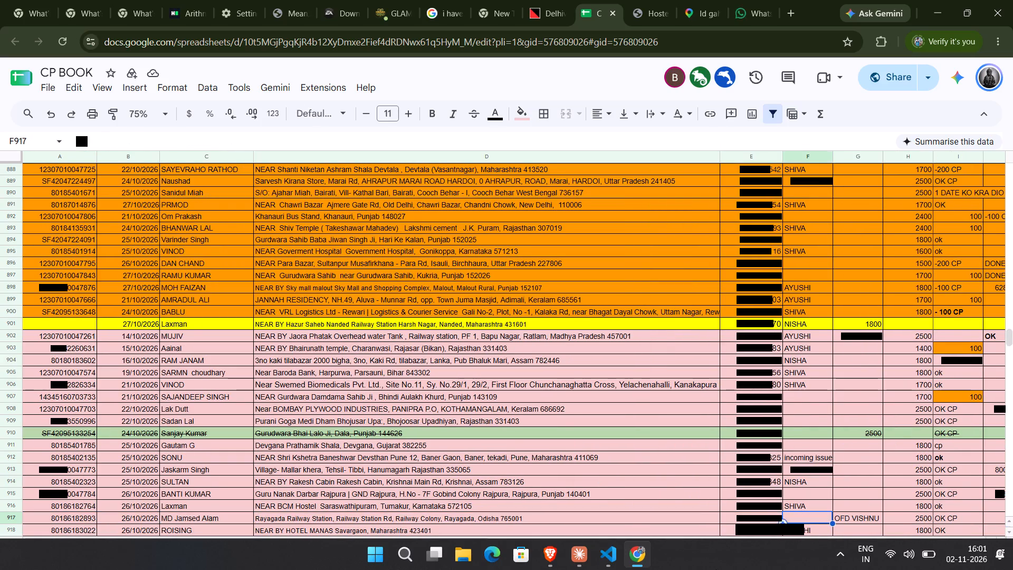
key(Right)
key(Right)
key(Right)
key(Right)
key(Left)
key(Left)
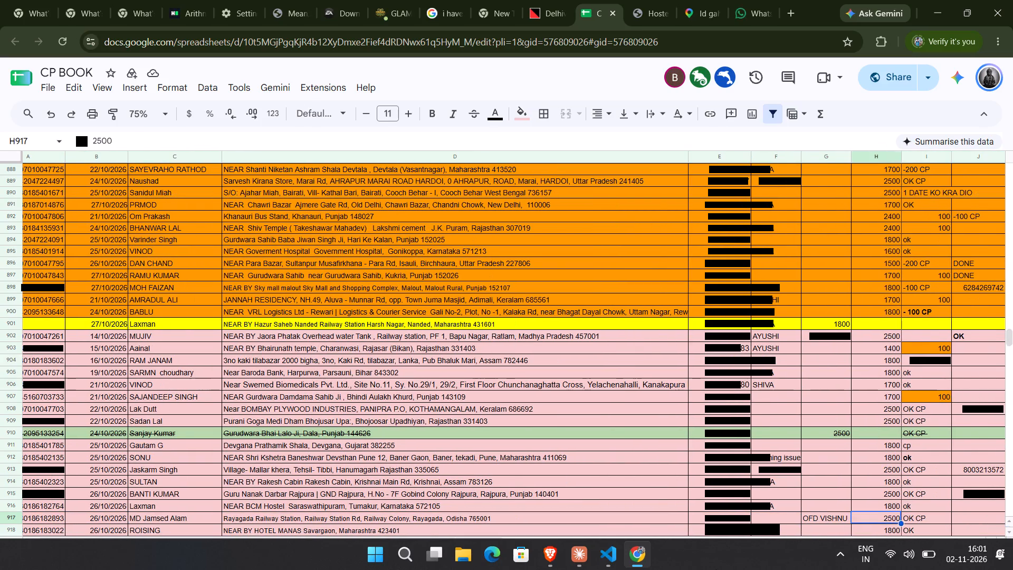
key(Left)
key(Left)
key(Left)
key(Left)
key(Left)
key(Left)
key(Left)
key(Left)
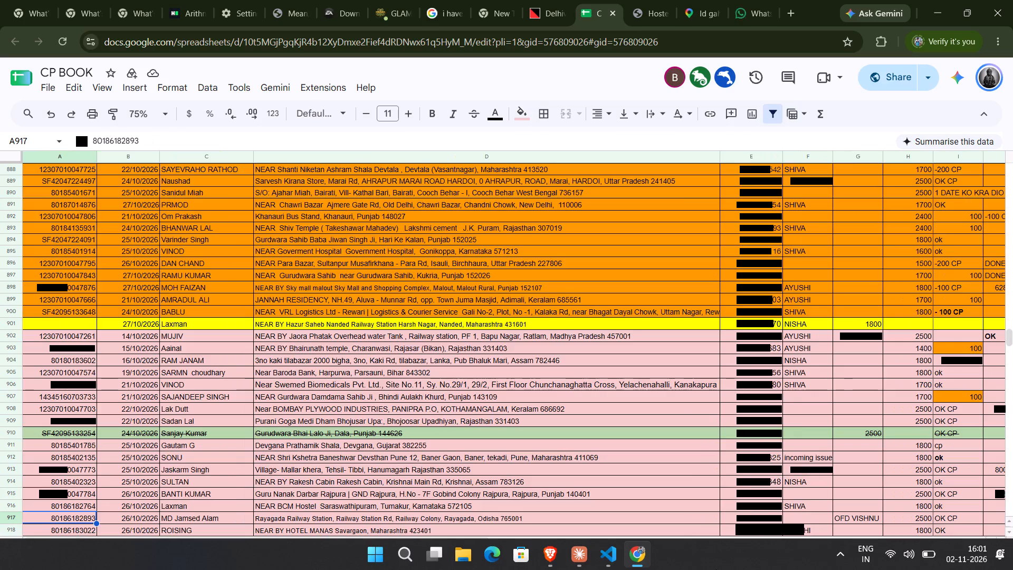
Examine row 917's remark, amount and OFD note cells together with its customer name, address and phone number.
key(Right)
key(Right)
key(Right)
key(Right)
key(Right)
key(Right)
key(Right)
key(Right)
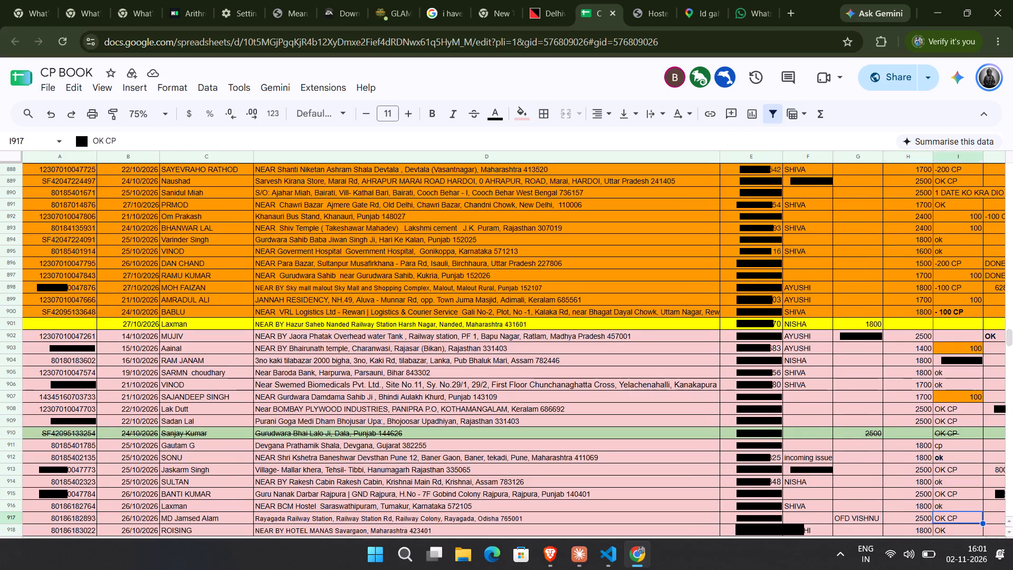
key(Right)
key(Left)
key(Left)
key(Left)
key(Left)
key(Left)
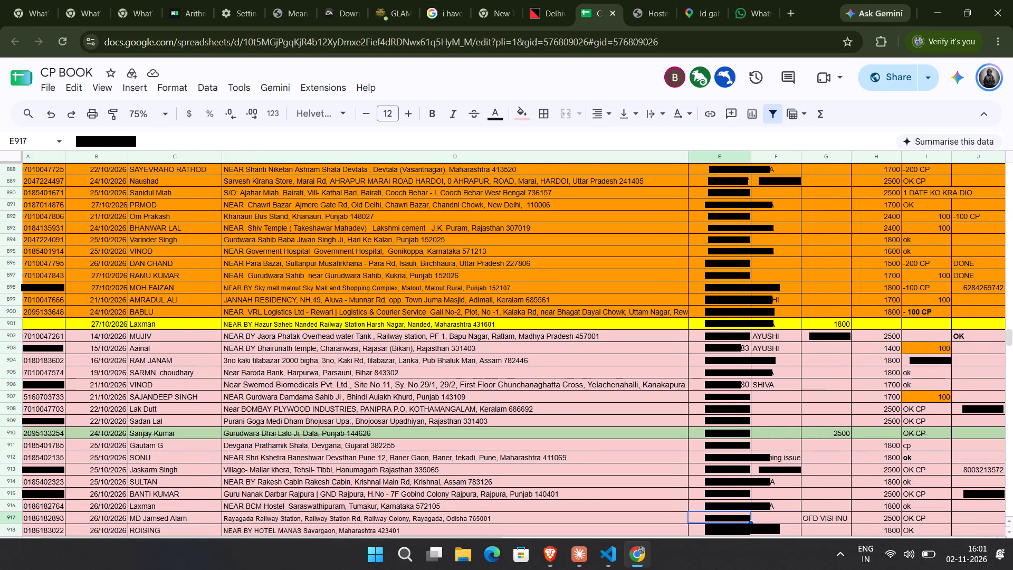
key(Left)
key(Left)
key(Right)
key(Right)
key(Right)
key(Left)
key(Left)
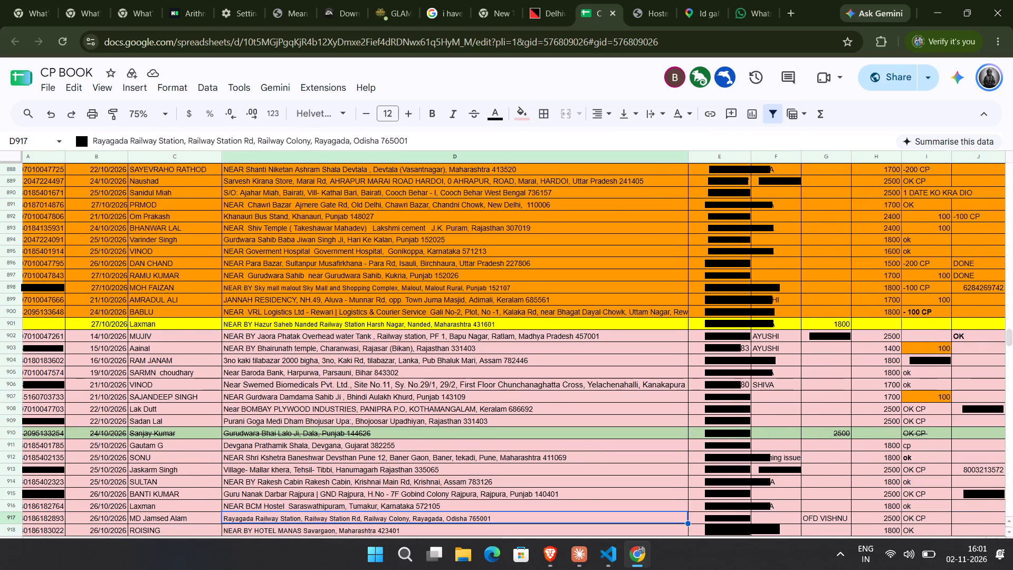
key(Left)
key(Left)
key(Right)
key(Right)
key(Right)
key(Right)
key(Right)
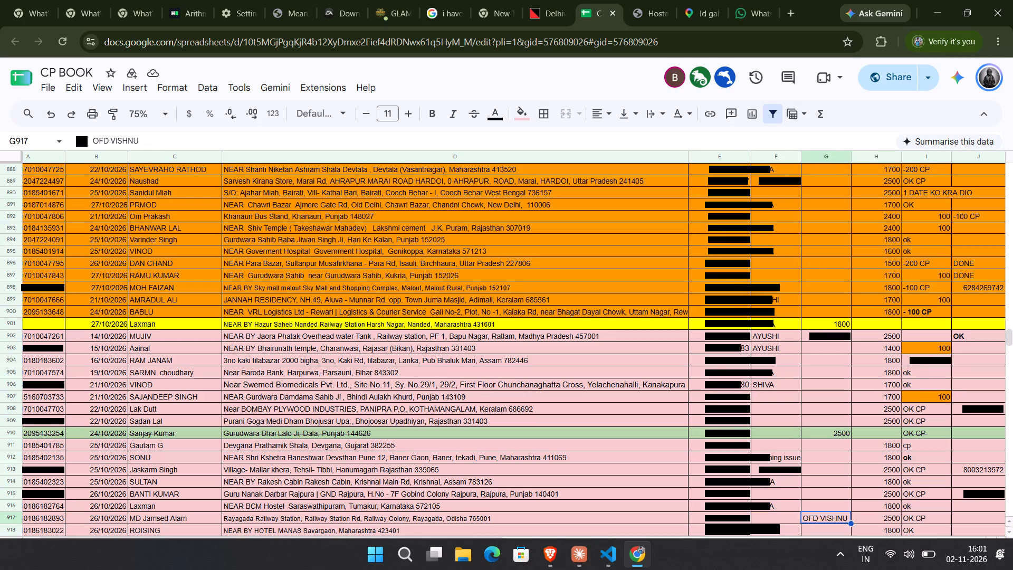
key(Right)
key(Right)
key(Left)
key(Left)
key(Left)
key(Left)
key(Left)
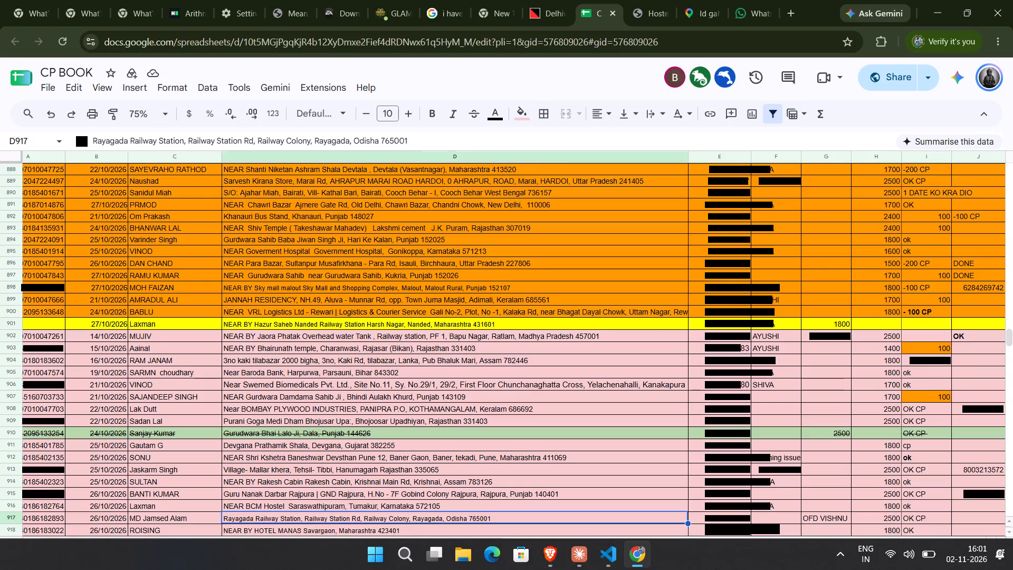
key(Left)
key(Left)
key(Right)
key(Right)
key(Right)
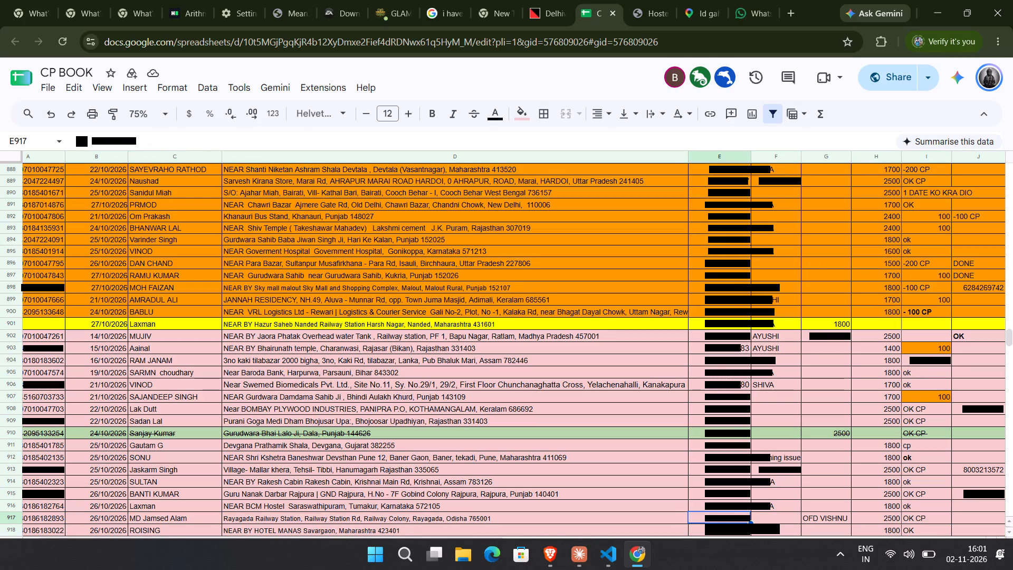
Enter DONE in column J of row 917, beside the Rayagada Railway Station order's OK CP remark.
key(Right)
key(Right)
key(Right)
key(Right)
key(Right)
key(Right)
key(Left)
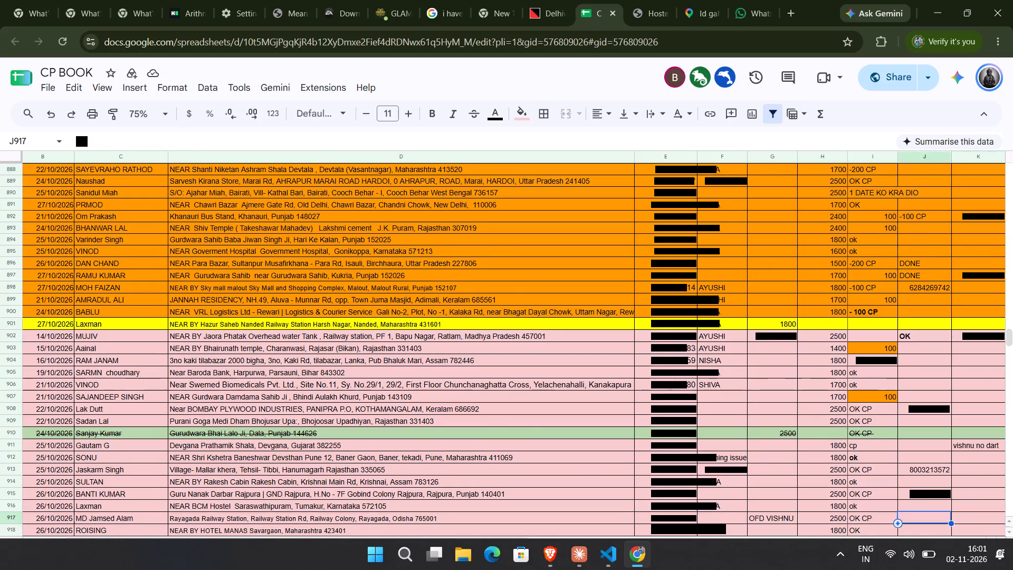
key(Left)
key(Left)
key(Left)
key(Right)
key(Right)
key(Right)
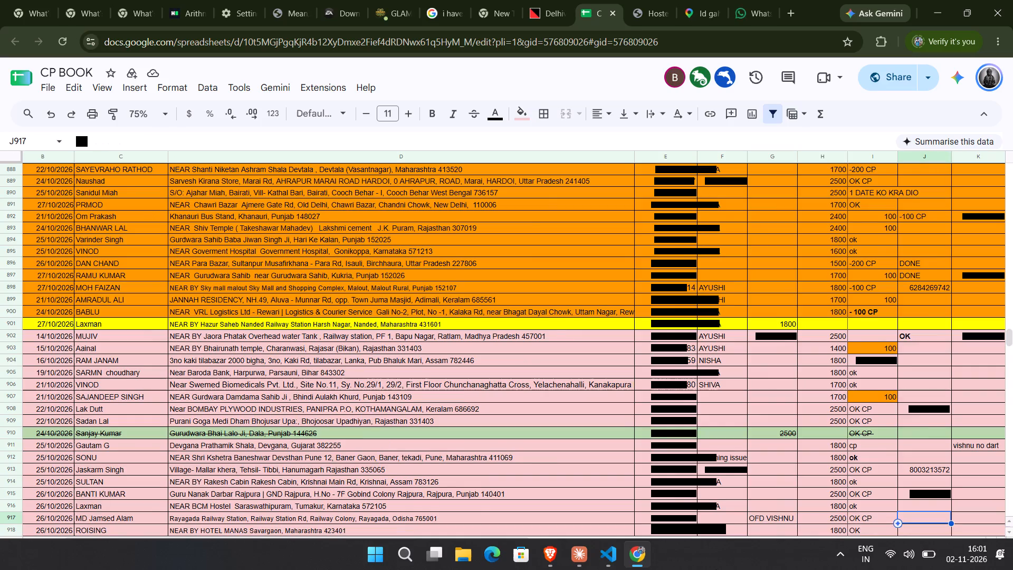
text(DONE)
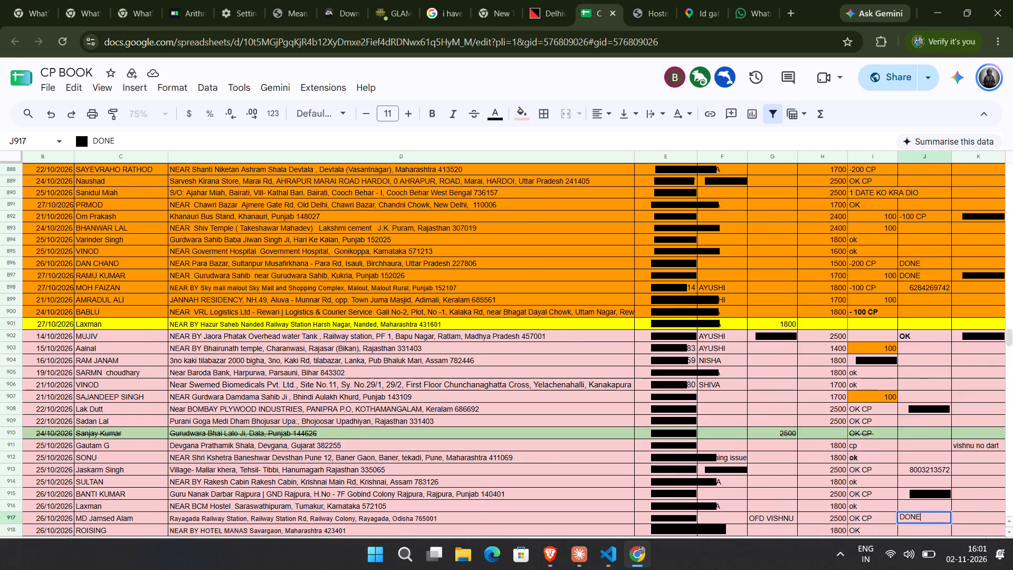
key(space)
key(Return)
key(Up)
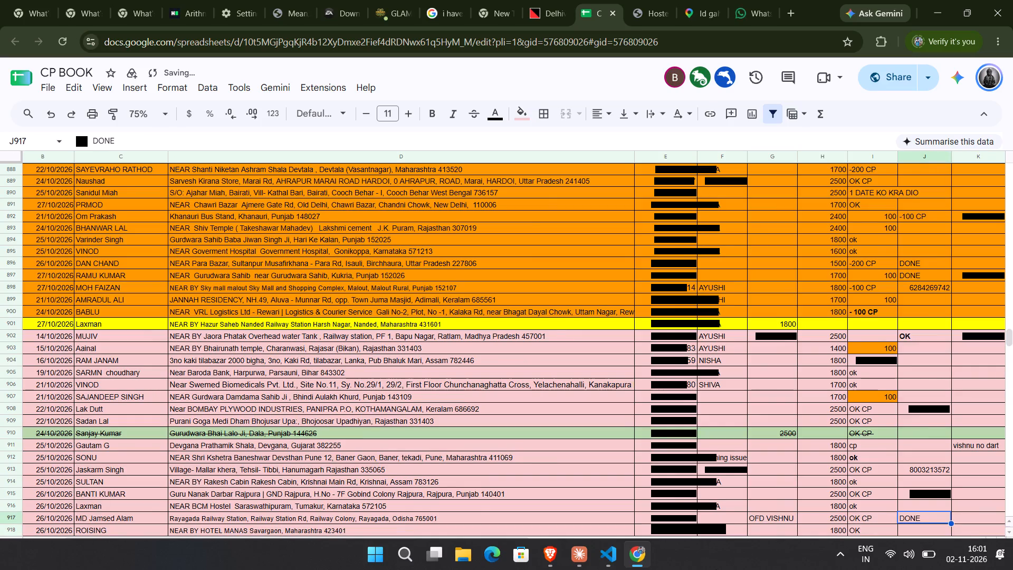
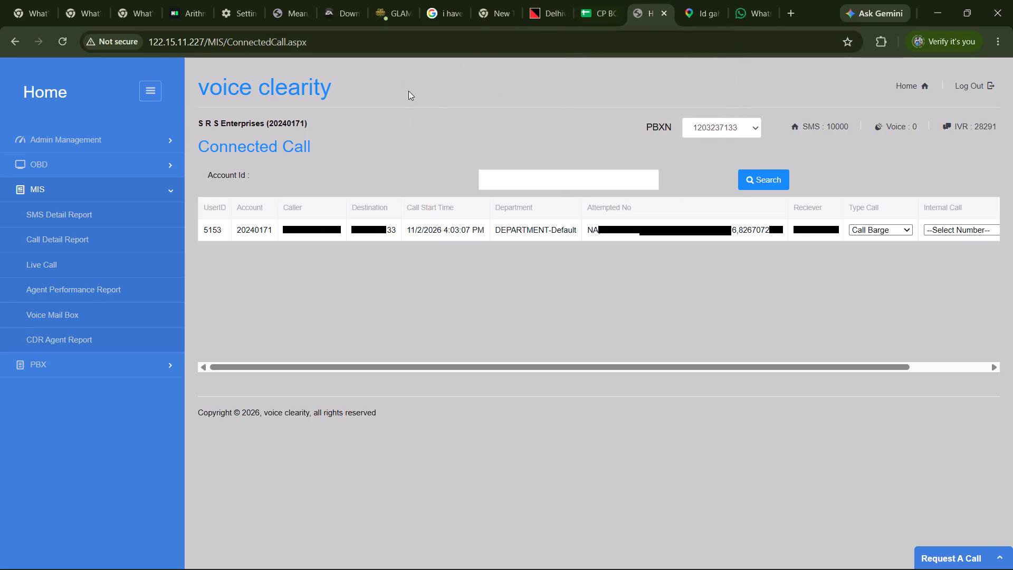
Copy the caller's phone number from the active call in the Connected Call list.
double_click(308, 226)
key(ctrl+c)
key(ctrl+c)
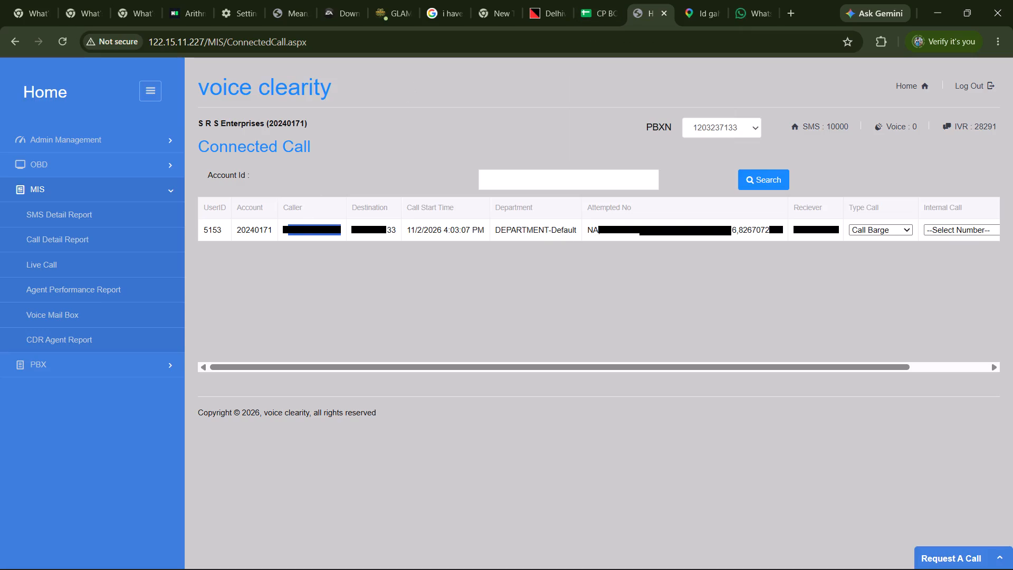
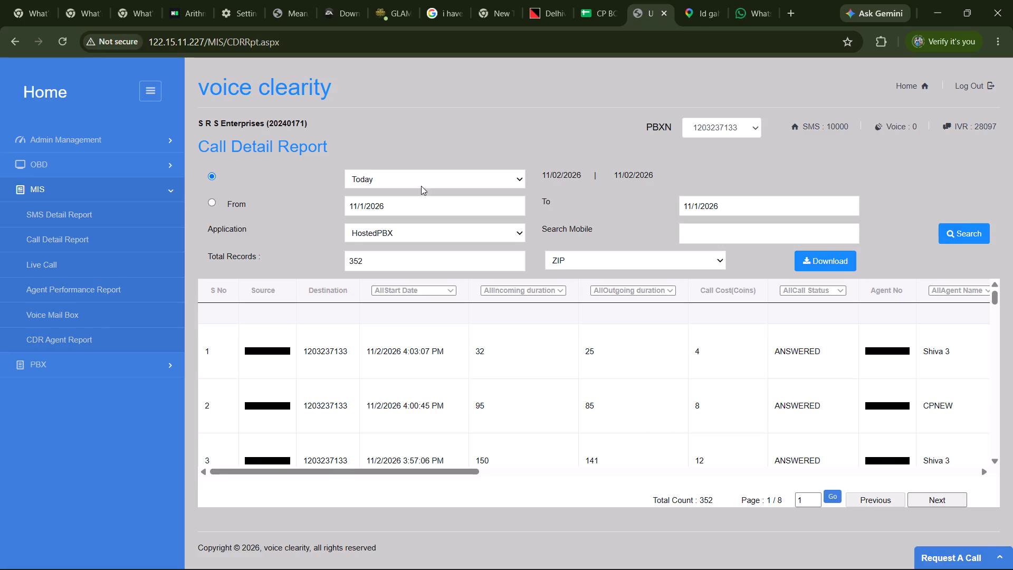
Open the Live Call page and reload it to check for a currently connected call.
click(155, 262)
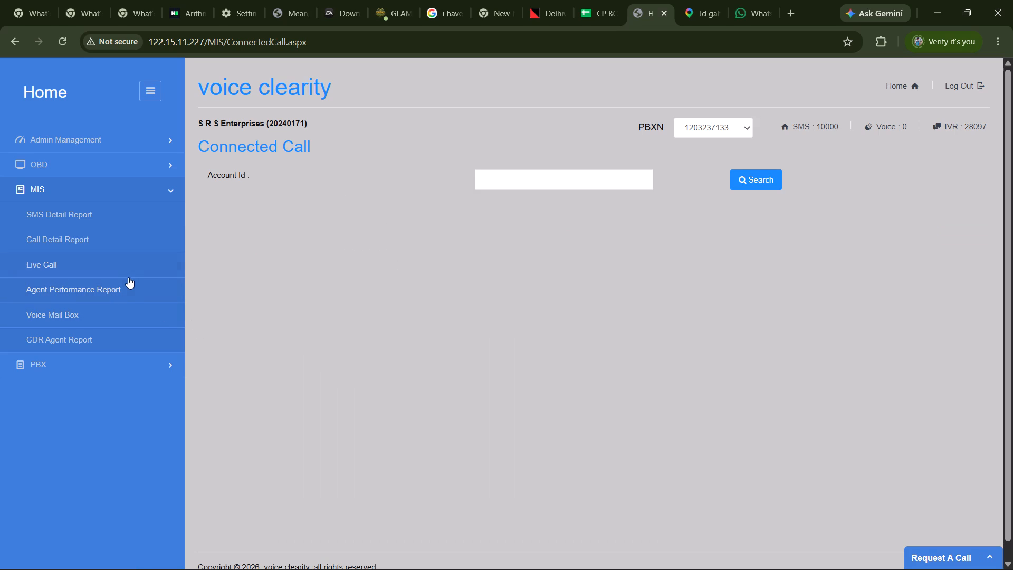
click(163, 262)
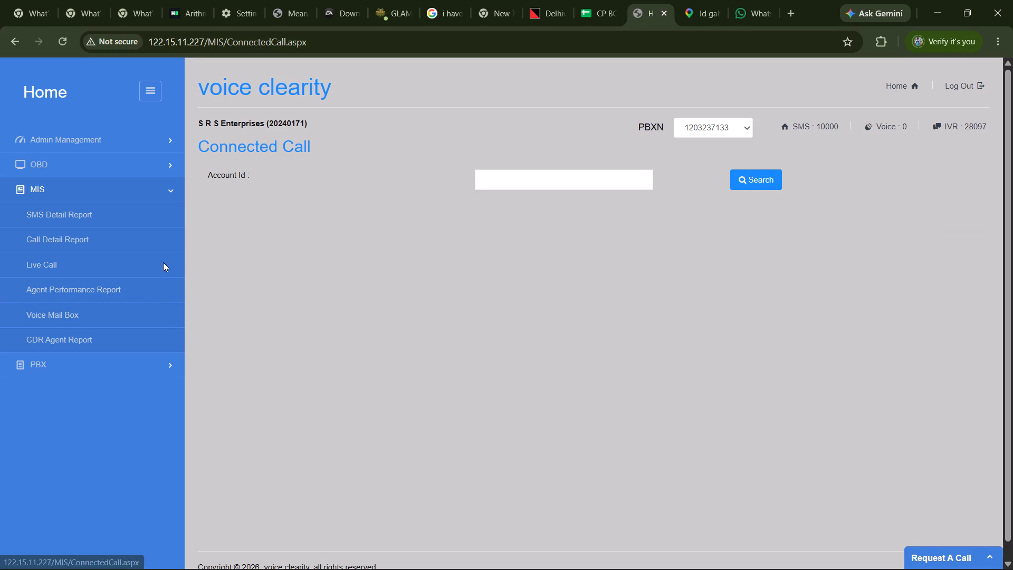
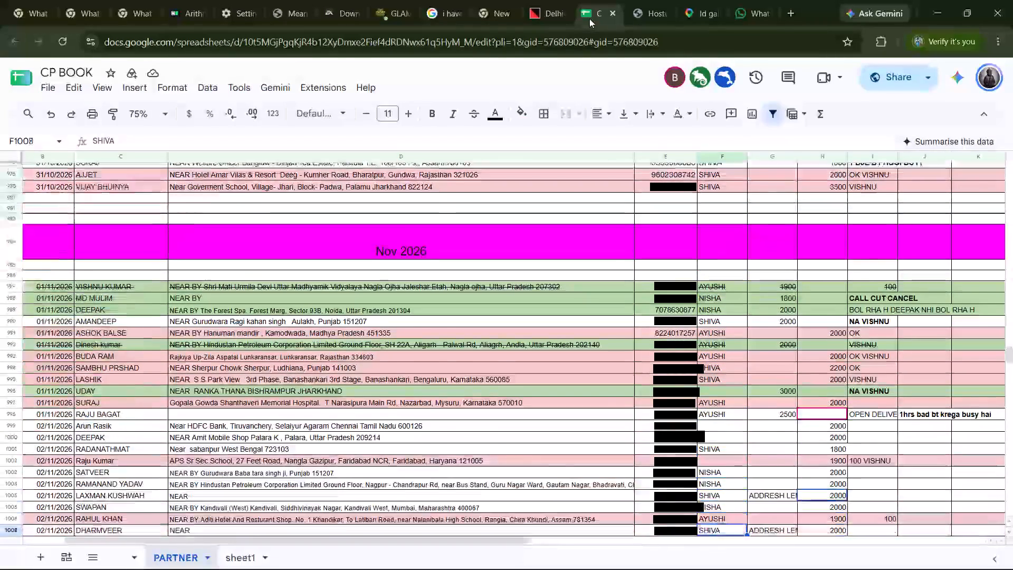
Enter the caller's copied phone number in column E of row 1018, beside the JK Super Cement Factory address.
key(Down)
key(Down)
key(Down)
key(Down)
key(Down)
key(Down)
key(Down)
key(Down)
key(Down)
key(Down)
key(Down)
key(Down)
key(Down)
key(Down)
key(Up)
key(Up)
key(Up)
key(Up)
key(Up)
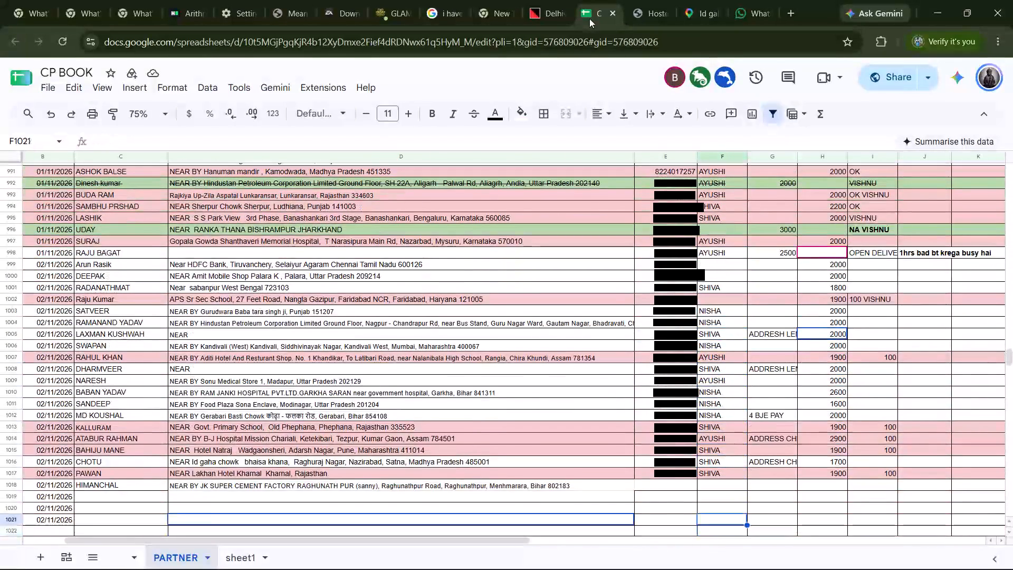
key(Down)
key(Left)
key(Left)
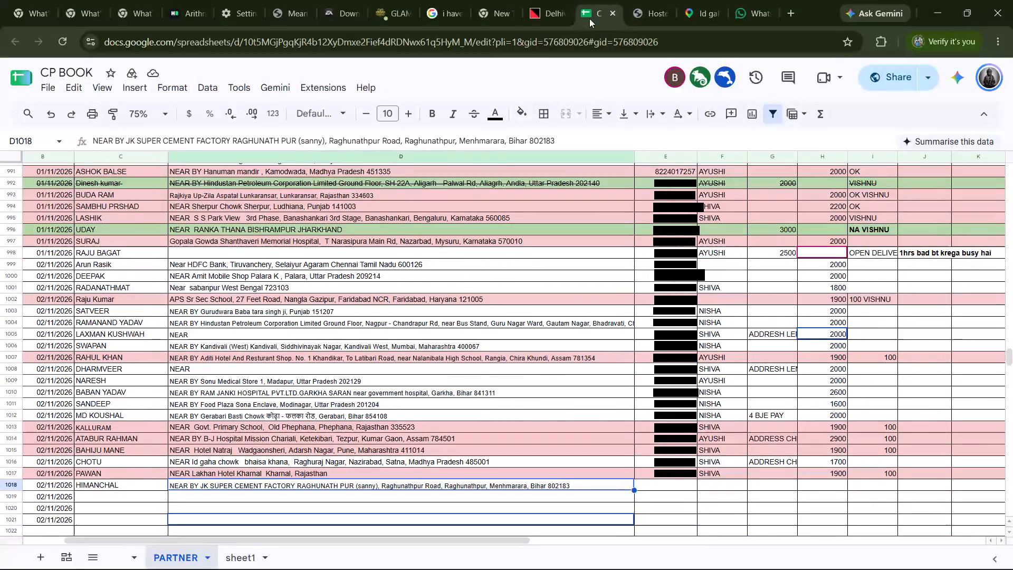
key(Left)
key(Right)
key(Right)
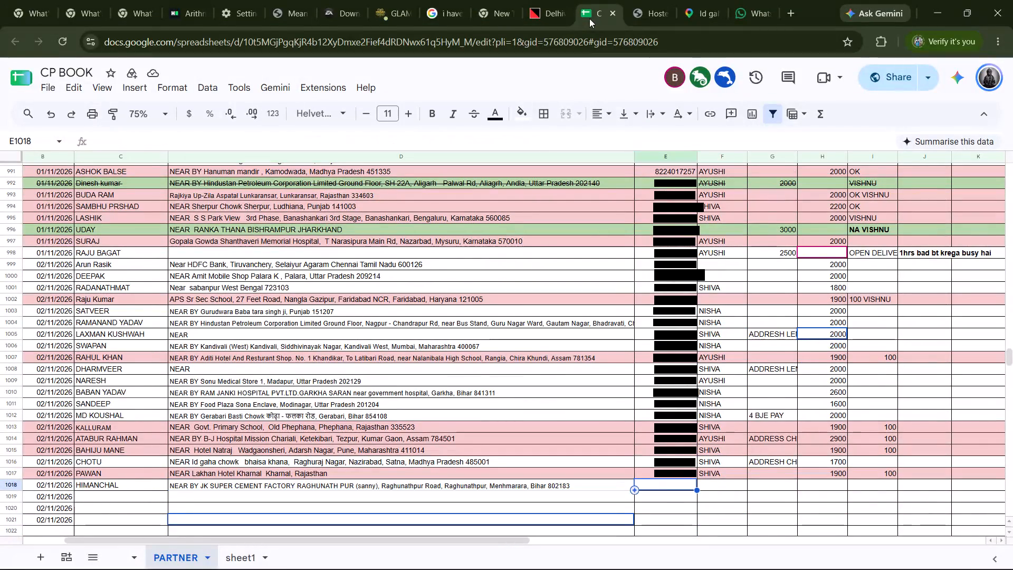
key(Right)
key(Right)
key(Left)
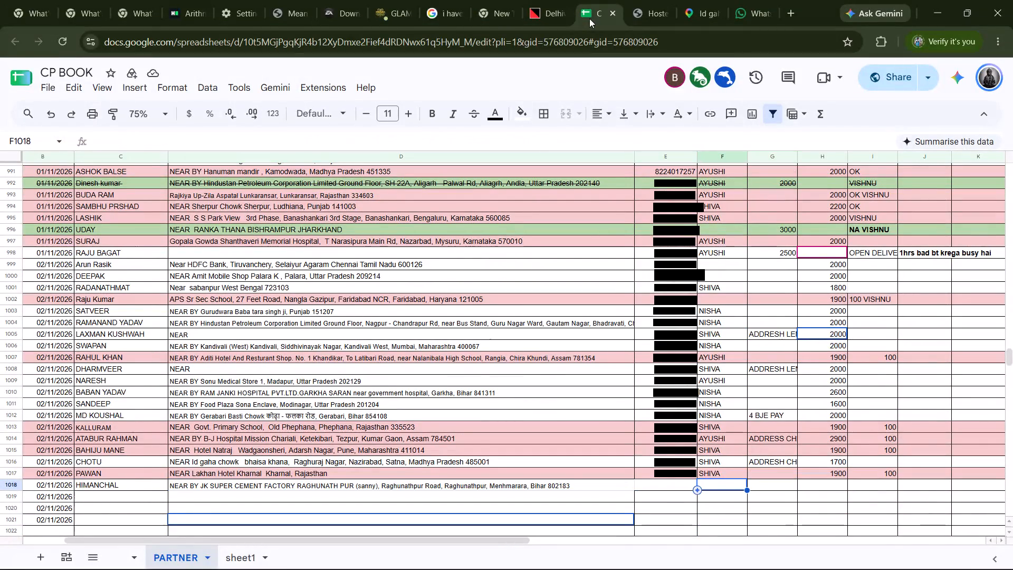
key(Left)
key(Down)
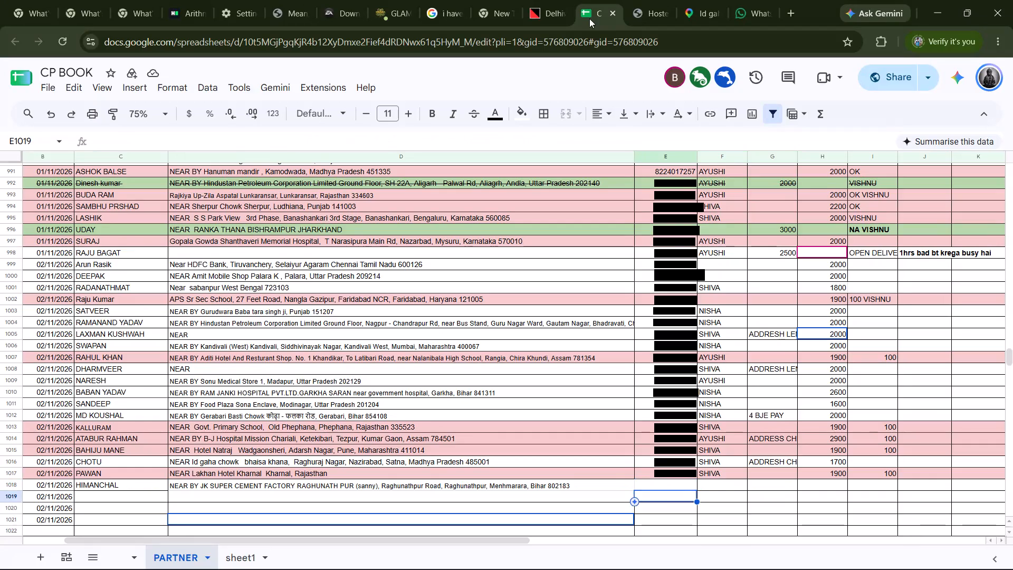
Look back through the Nov 2026 order entries along the phone number column, from row 1018 to the 01/11/2026 entry in row 990.
key(Up)
key(Up)
key(Up)
key(Up)
key(Up)
key(Up)
key(Up)
key(Up)
key(Up)
key(Up)
key(Up)
key(Up)
key(Up)
key(Up)
key(Up)
key(Up)
key(Up)
key(Up)
key(Up)
key(Up)
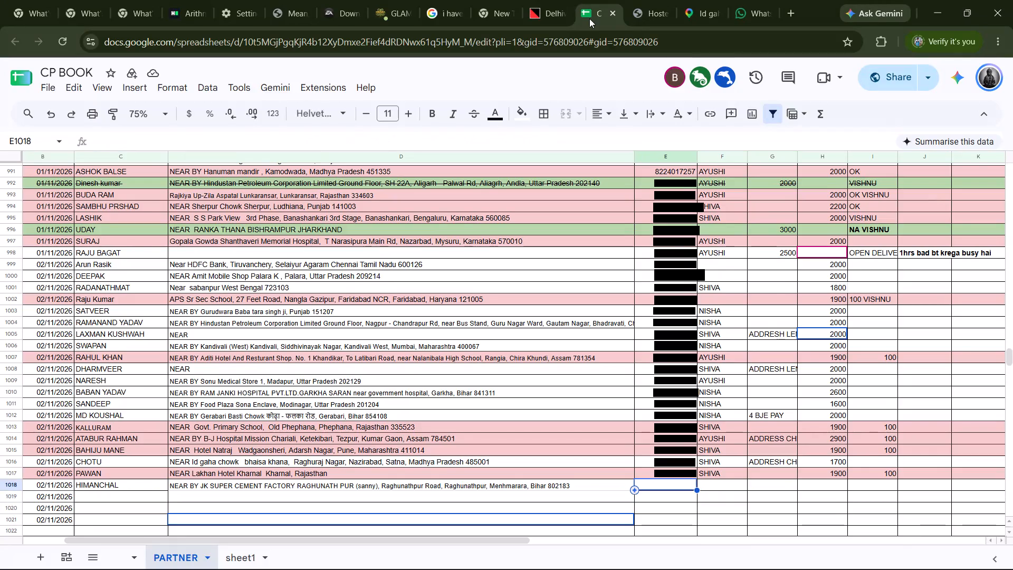
key(Down)
key(Down)
key(Down)
key(Down)
key(Down)
key(Down)
key(Down)
key(Down)
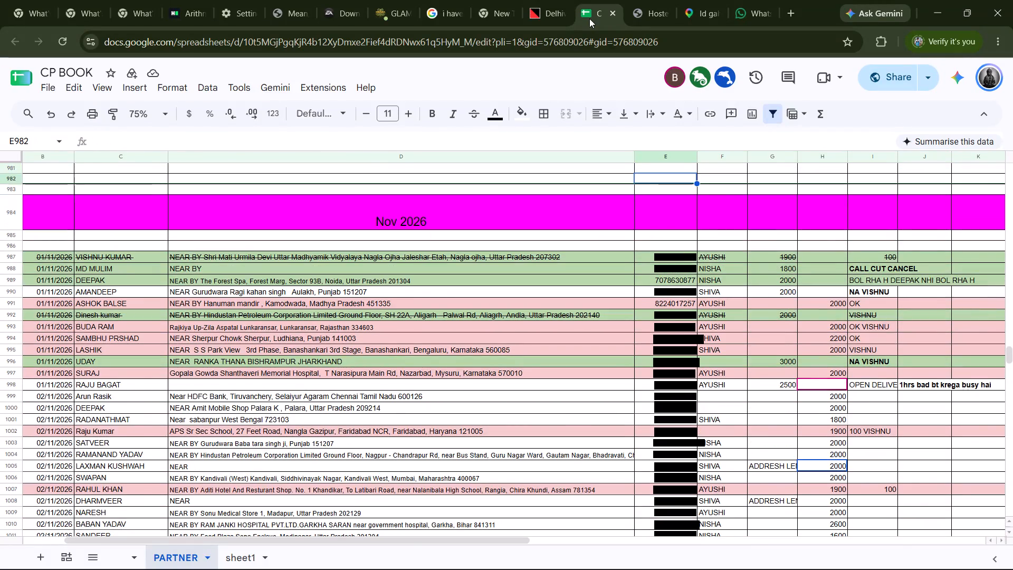
key(Down)
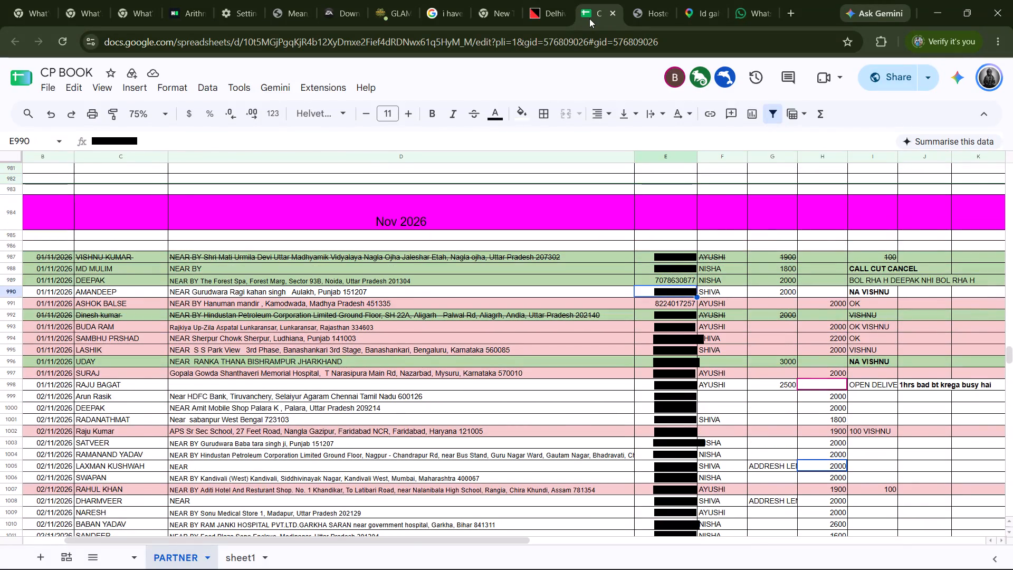
key(Left)
key(Left)
key(Right)
key(Right)
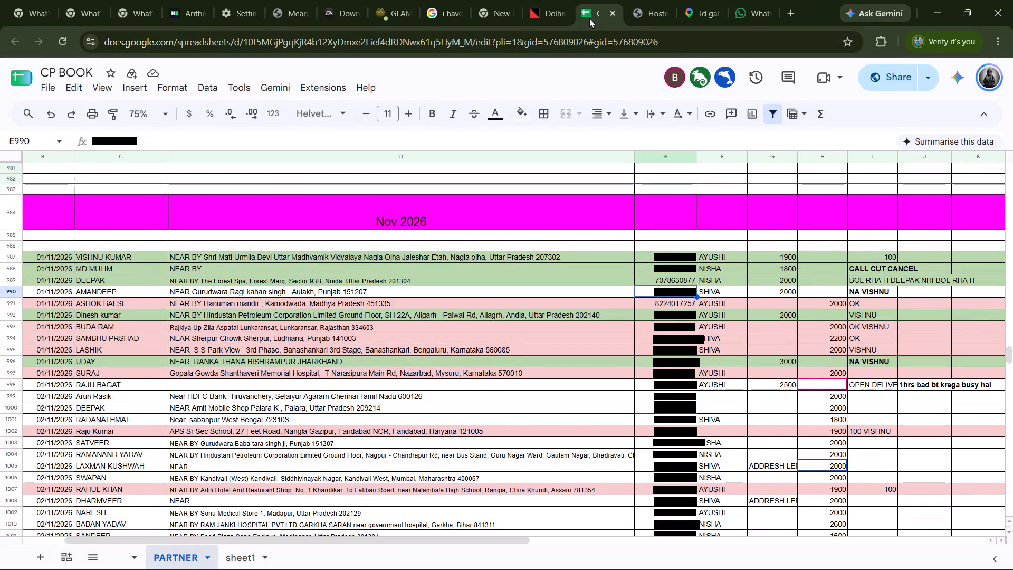
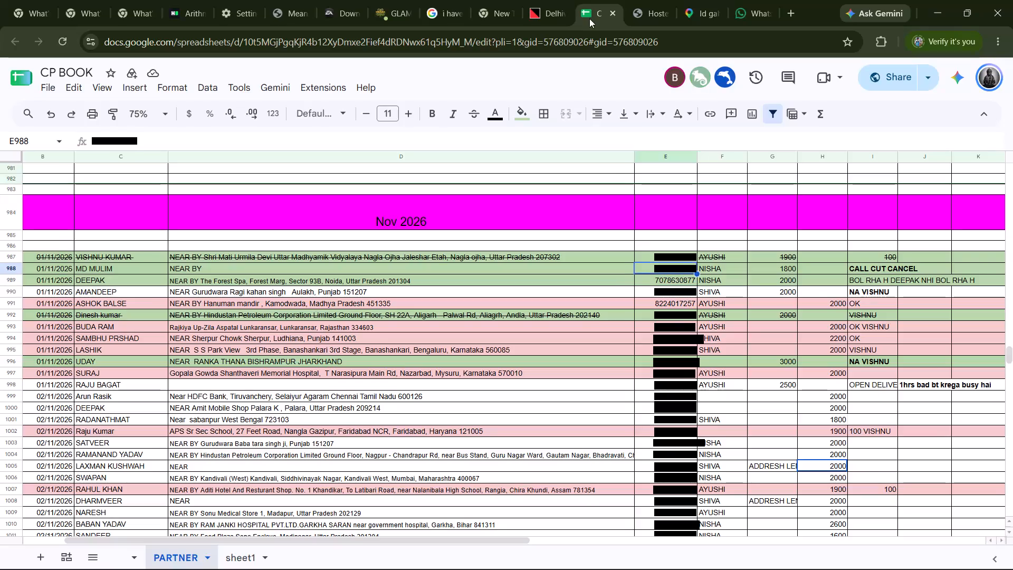
Look through the Nov 2026 order entries down the phone number column, from row 988 to the 02/11/2026 entry in row 1001.
key(Down)
key(Down)
key(Down)
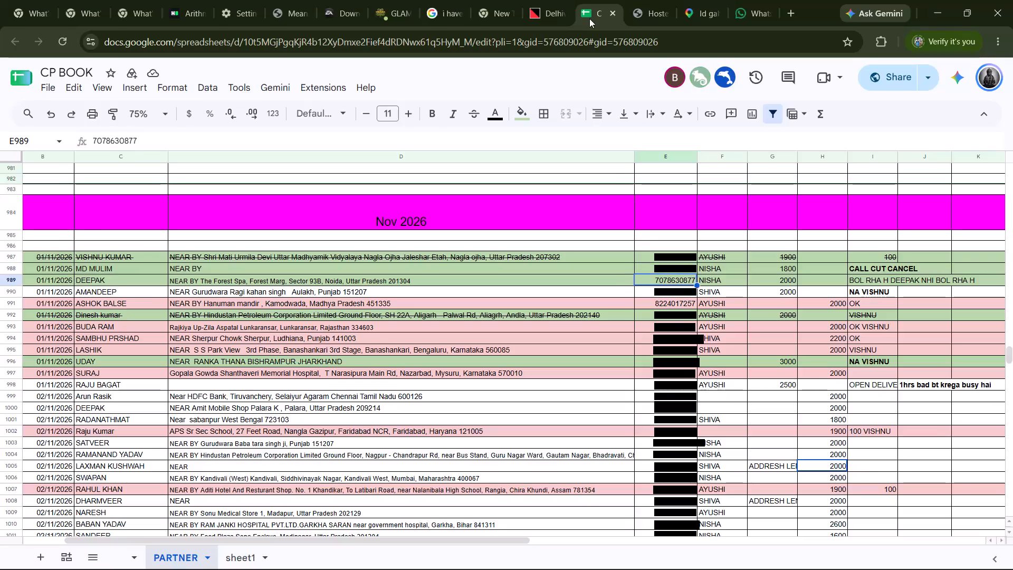
key(Down)
key(Down)
key(Down)
key(Down)
key(Down)
key(Down)
key(Down)
key(Down)
key(Down)
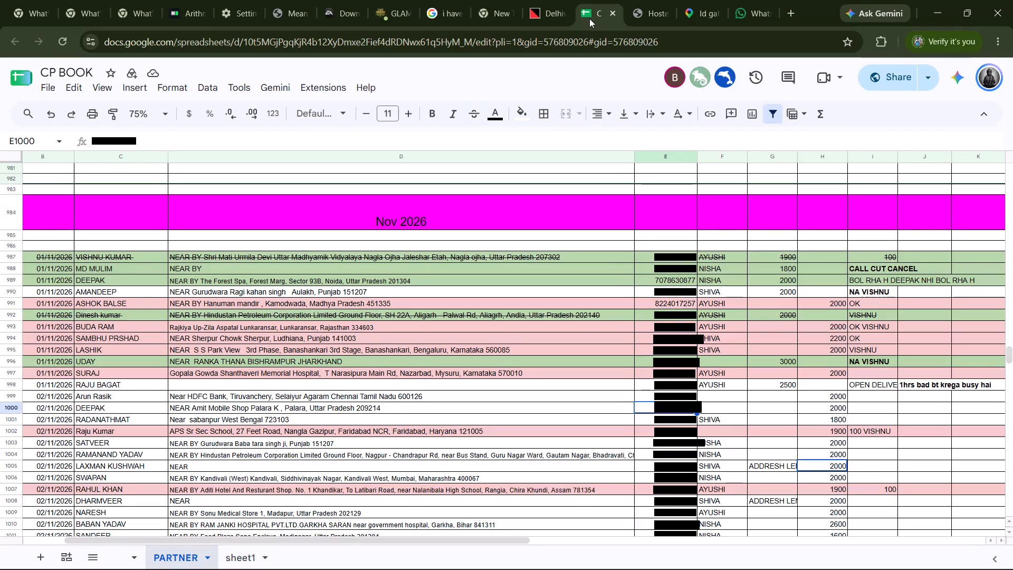
key(Down)
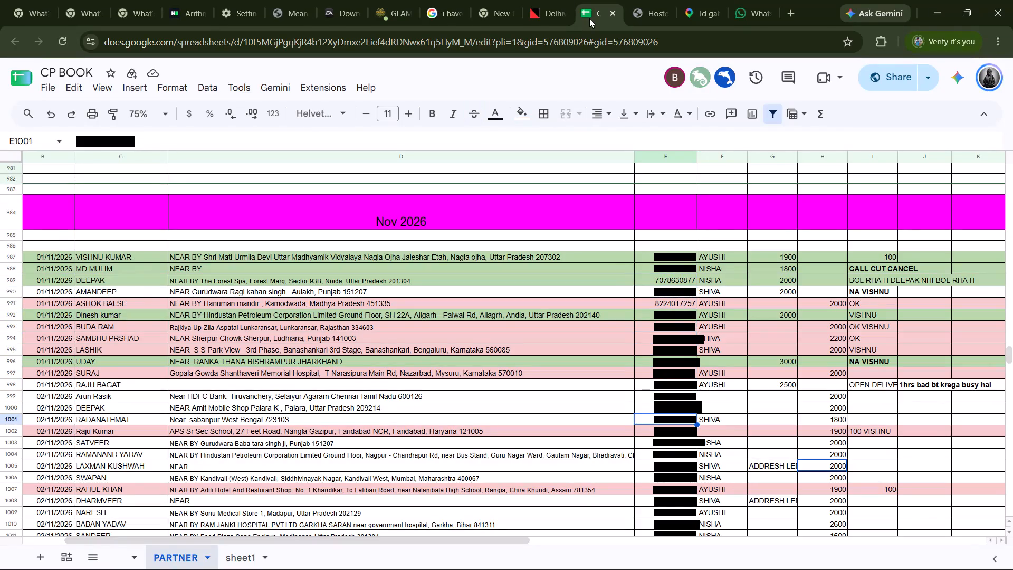
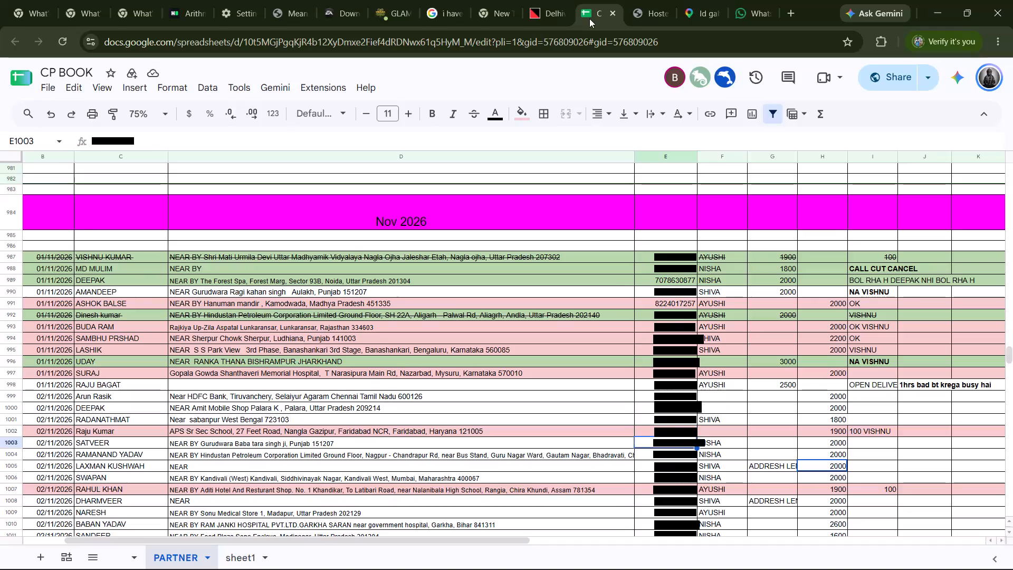
Look further down the phone number column through the 02/11/2026 order entries, from row 1003 to row 1005.
key(Down)
key(Down)
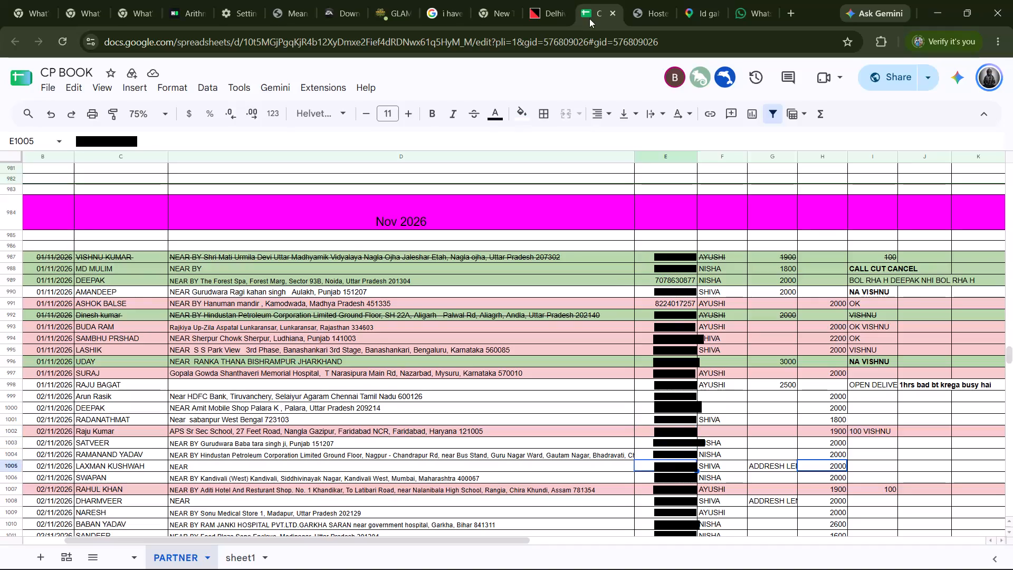
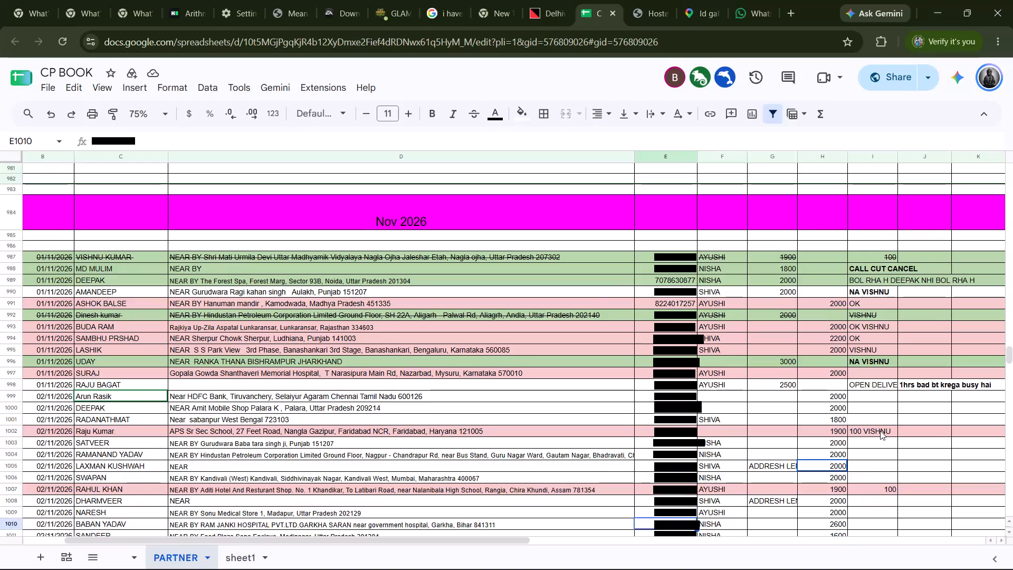
Look through the phone number column of the 02/11/2026 order entries down to row 1015 and back up to row 1011.
key(Down)
key(Down)
key(Down)
key(Down)
key(Down)
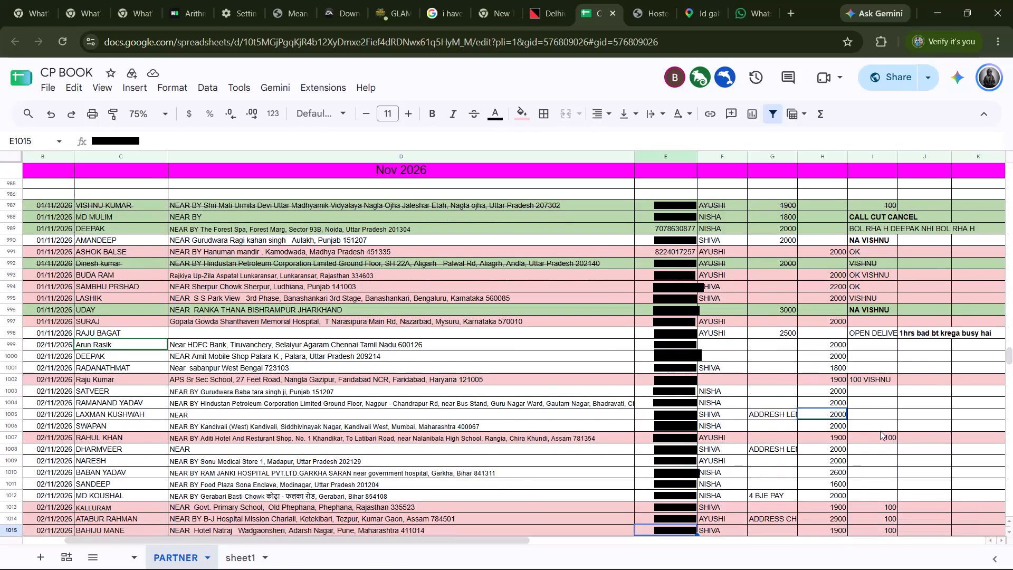
key(Up)
key(Up)
key(Up)
key(Up)
Search the PARTNER sheet for the digits 891 and clear the search term.
key(ctrl+f)
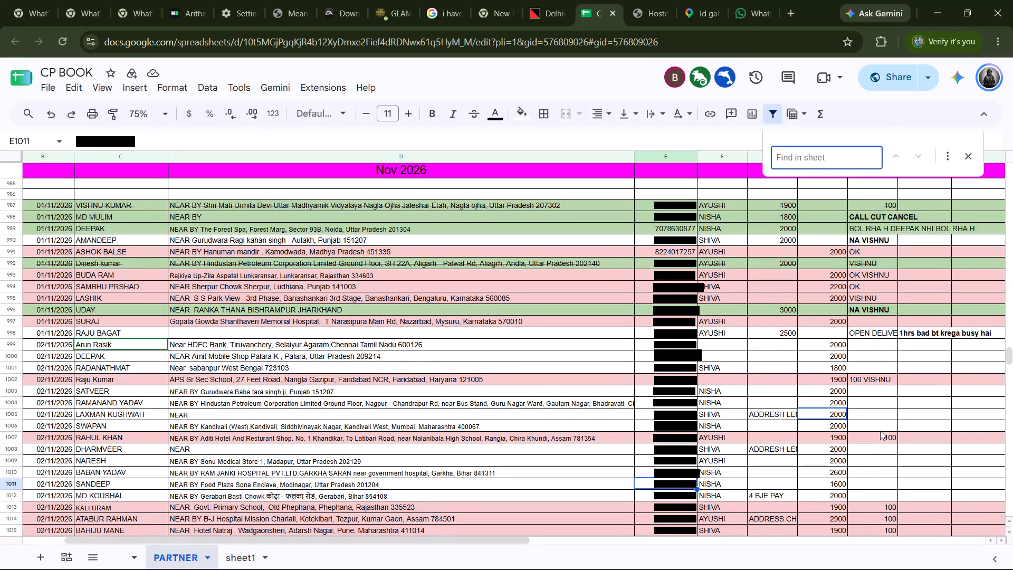
text(891)
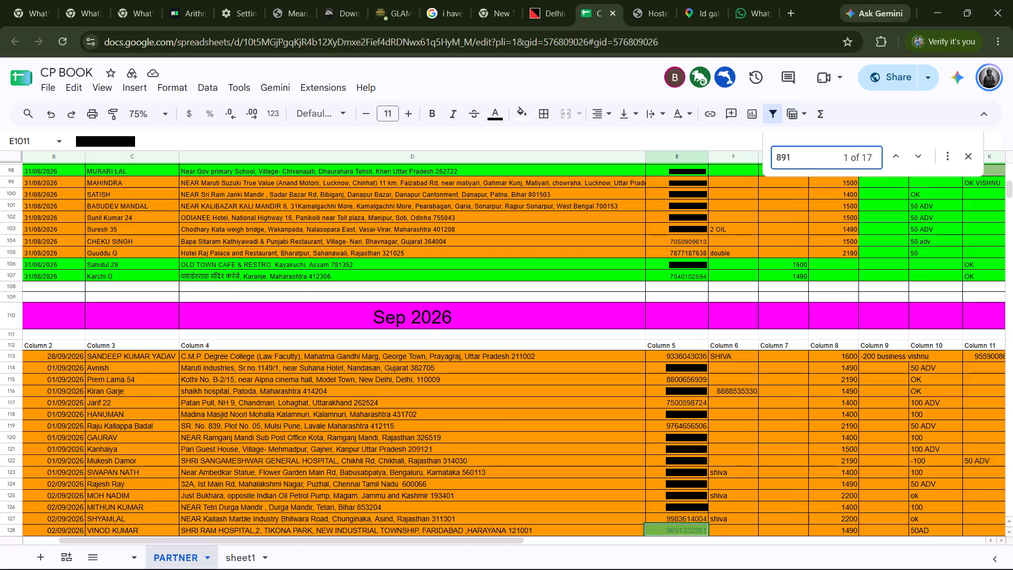
key(BackSpace)
key(BackSpace)
key(BackSpace)
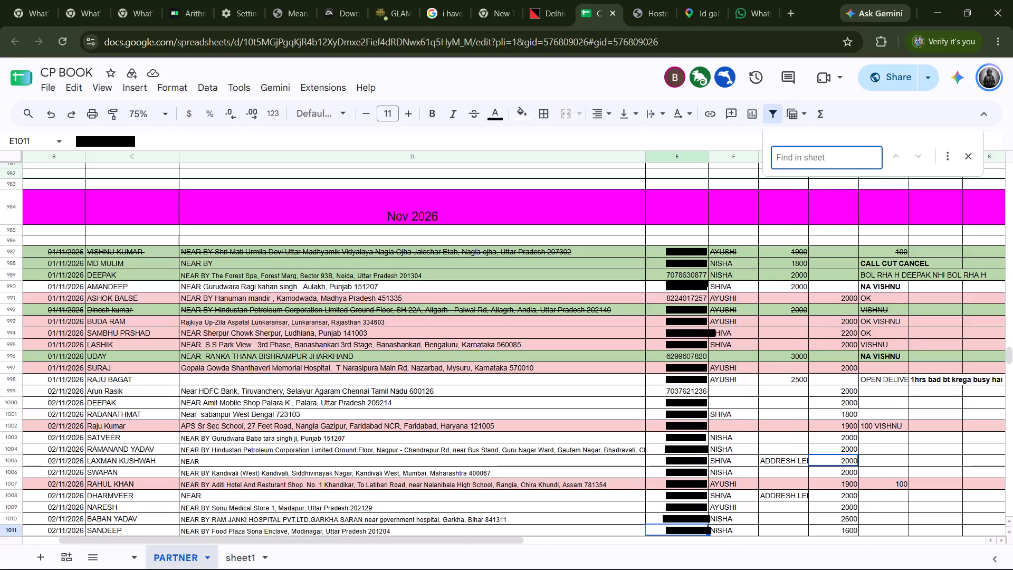
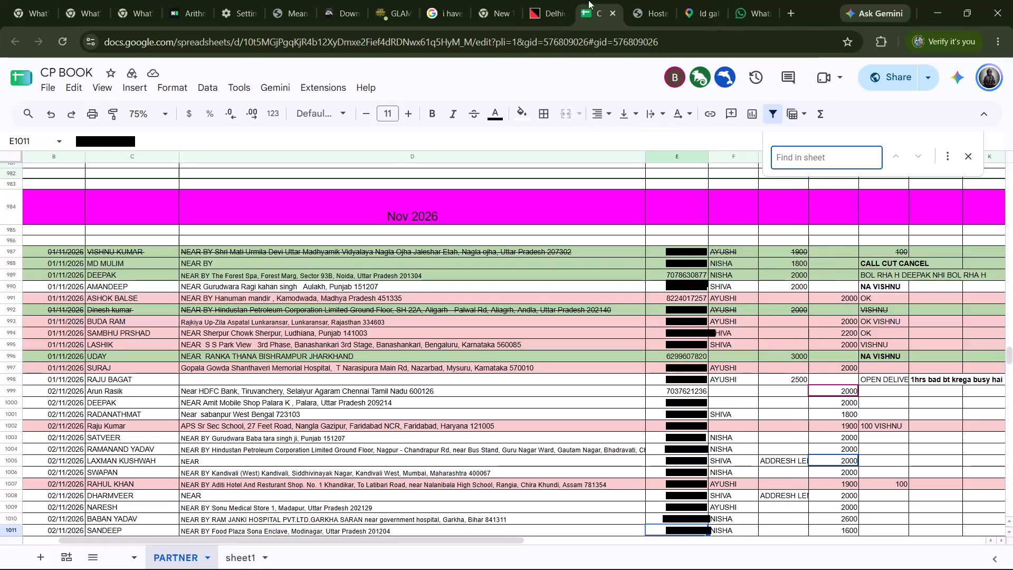
Check the out-for-delivery shipments among the in-transit orders in Delhivery One.
click(547, 7)
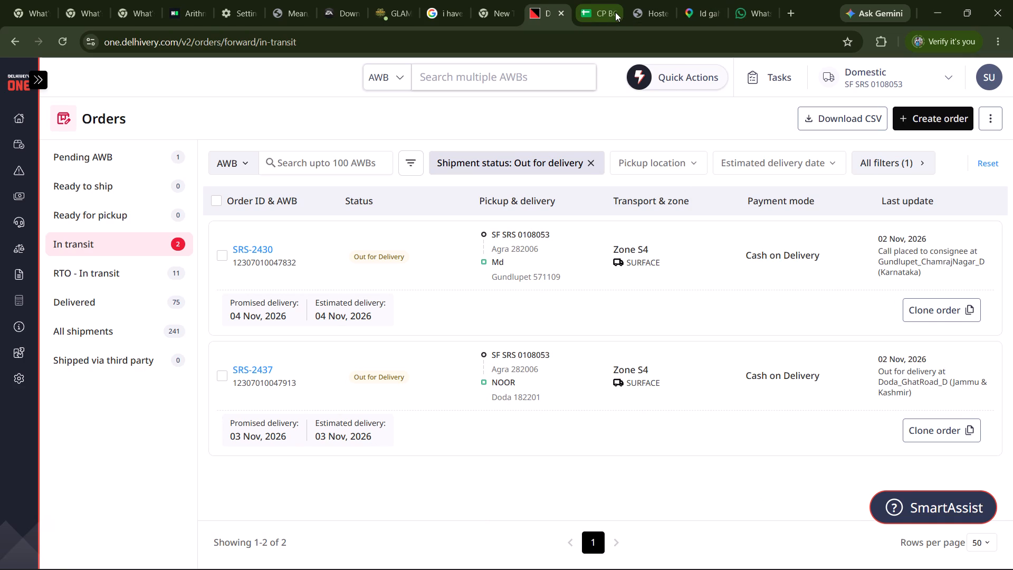
Switch back to the CP BOOK spreadsheet and search the PARTNER sheet for the name AKBBAR.
click(594, 9)
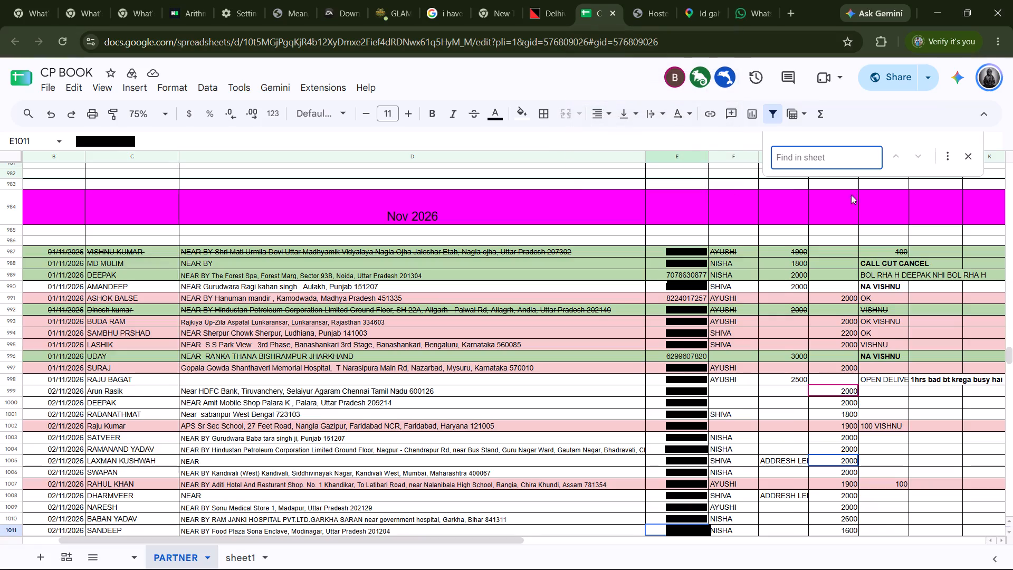
key(a)
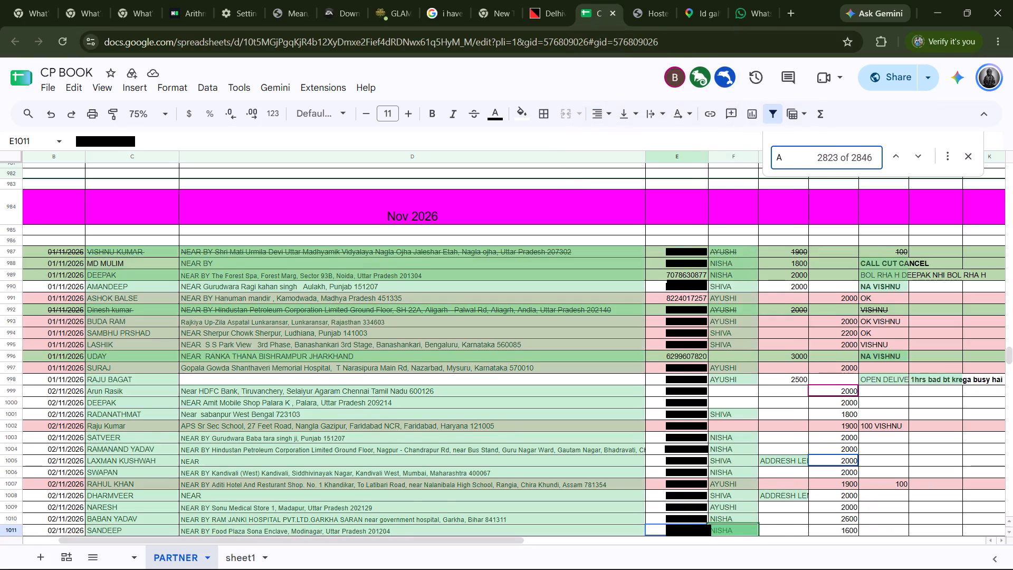
text(LK)
key(BackSpace)
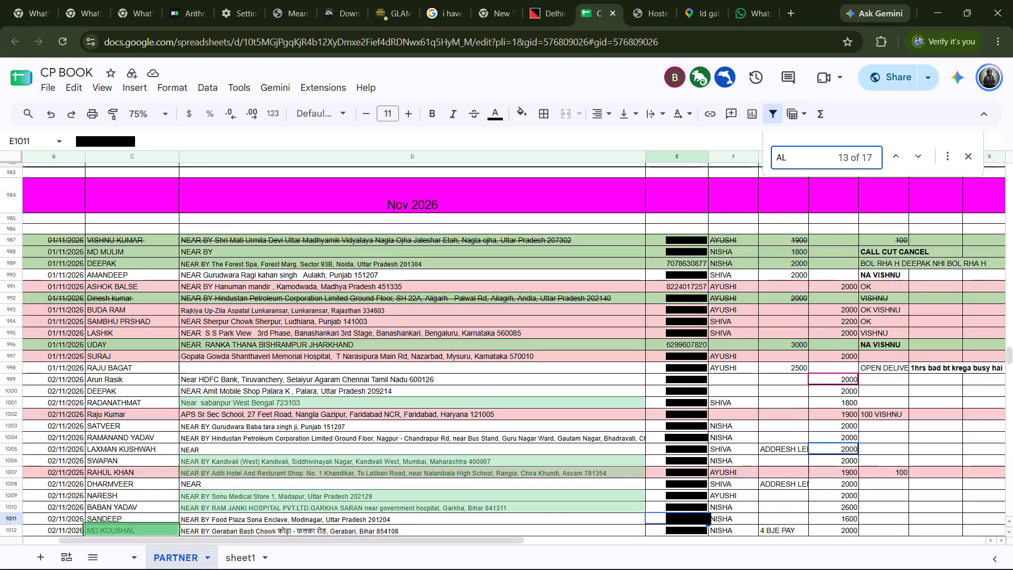
key(BackSpace)
text(KBBA)
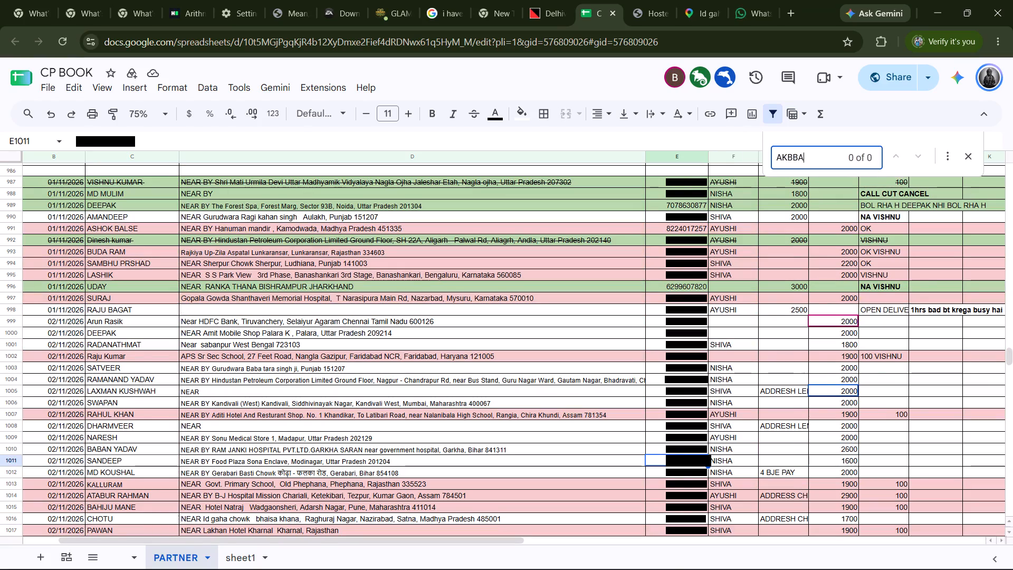
text(R)
key(space)
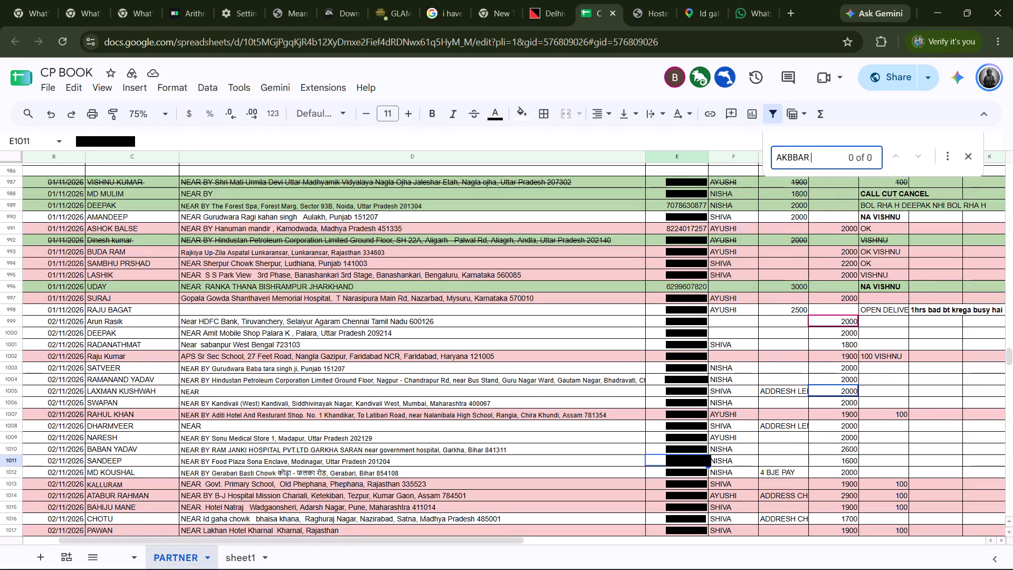
key(BackSpace)
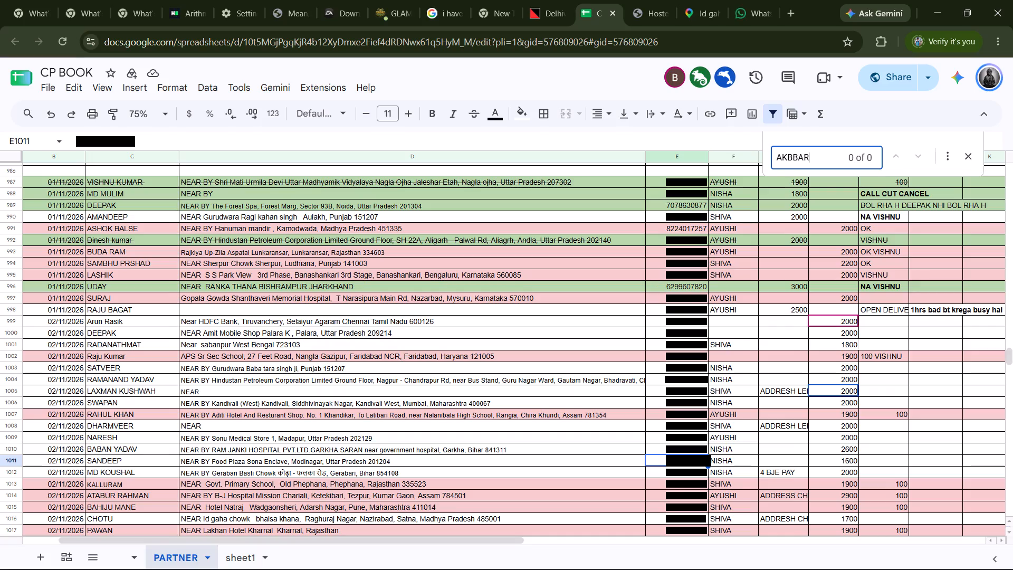
Correct the search term's spelling to AKKABBAR and search the PARTNER sheet for that customer name.
key(BackSpace)
key(BackSpace)
key(BackSpace)
key(BackSpace)
key(k)
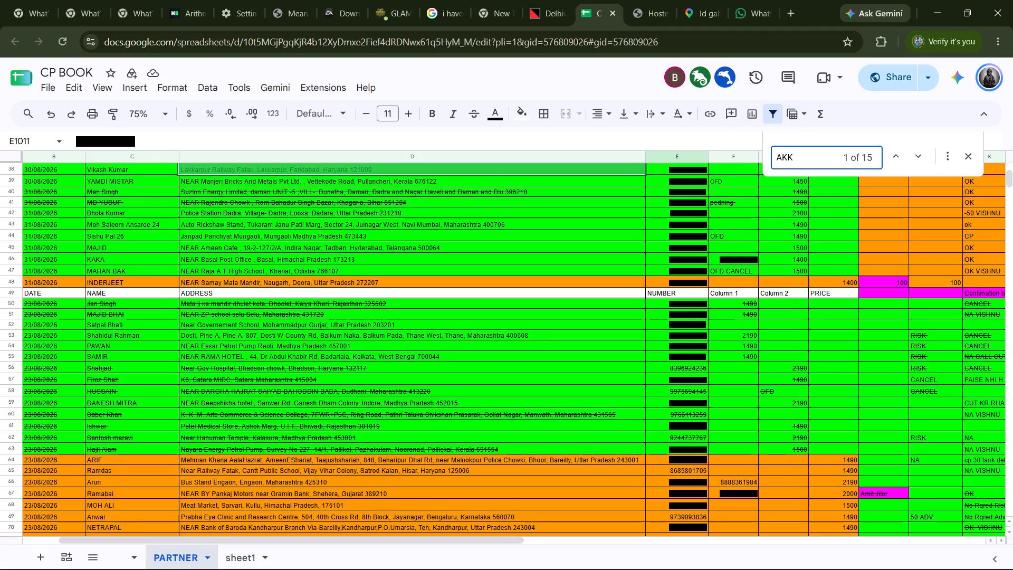
key(a)
text(BB)
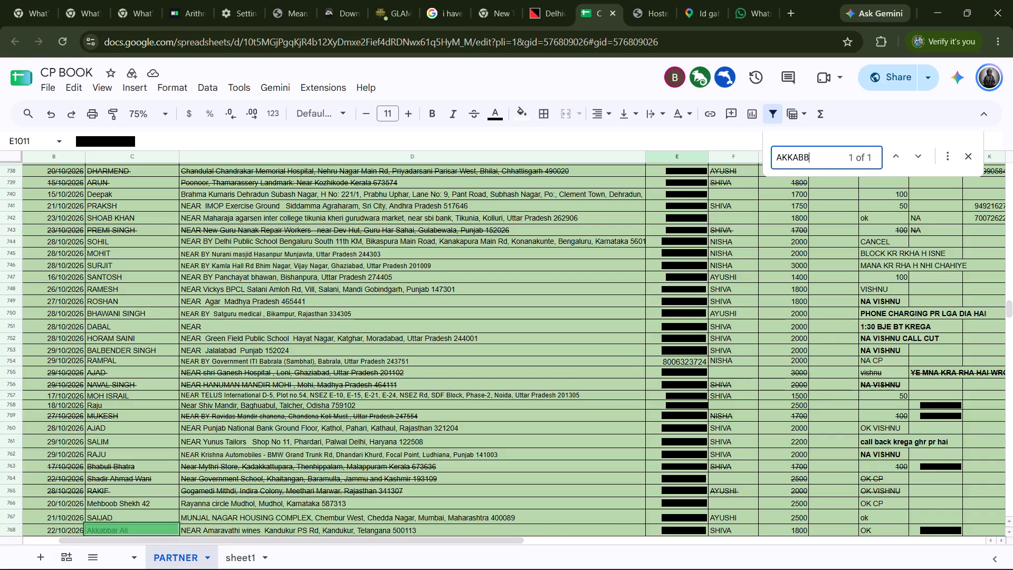
text(AR)
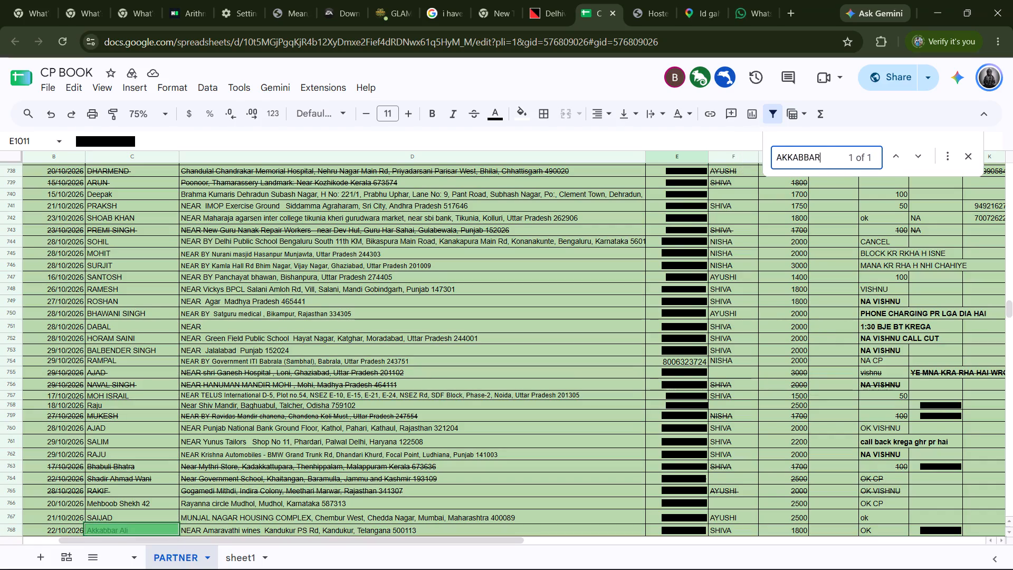
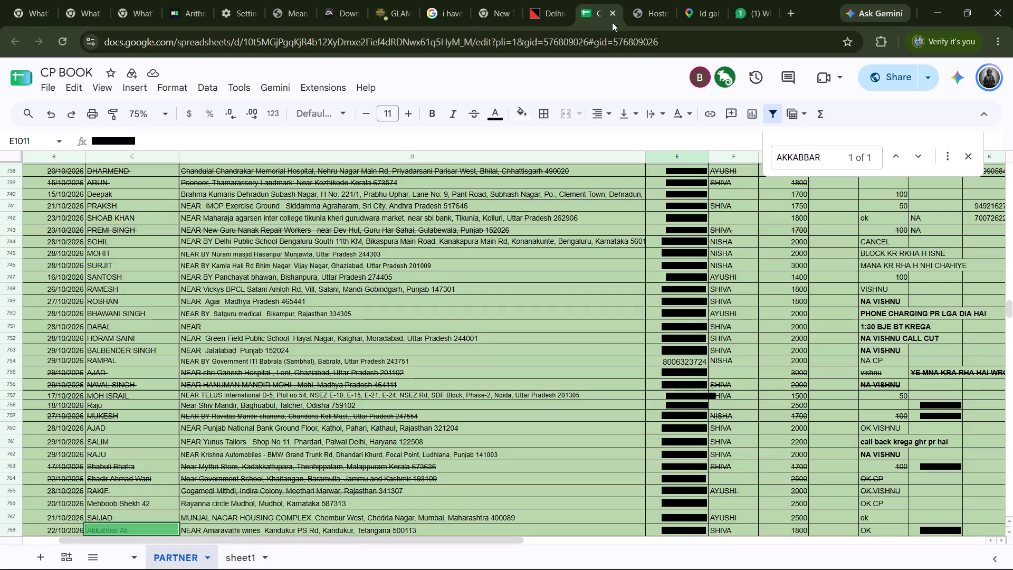
key(ctrl+a)
key(space)
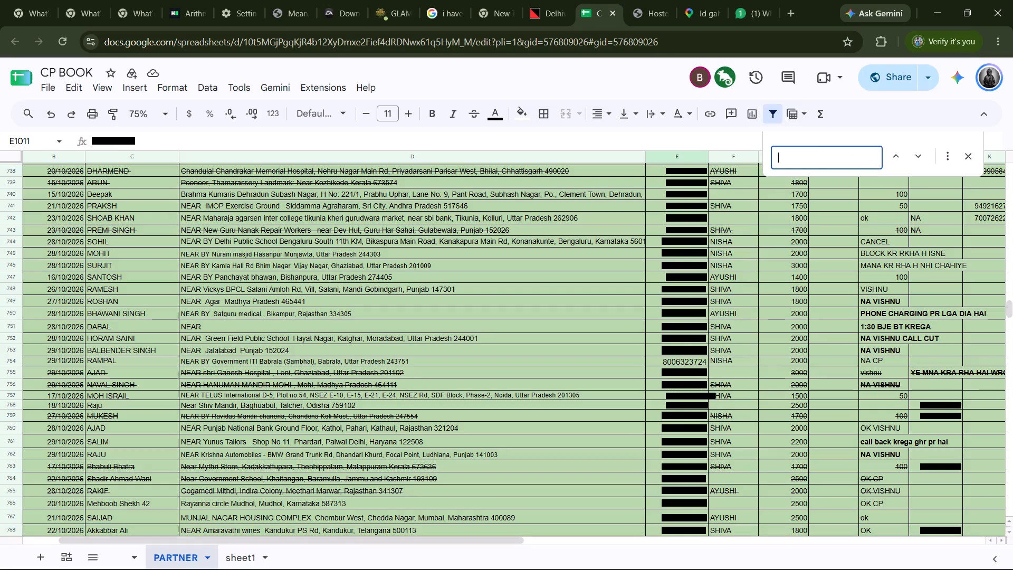
key(ctrl+v)
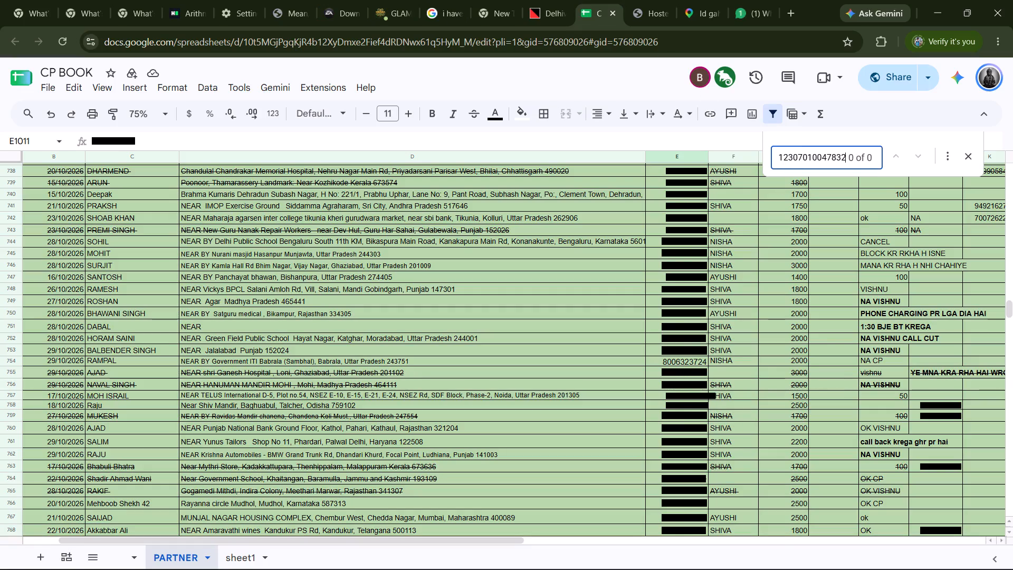
key(Left)
key(Left)
key(Left)
key(Left)
key(Left)
key(Left)
key(Left)
key(Left)
key(Left)
key(Left)
key(Left)
key(Left)
key(Left)
key(Left)
key(Left)
key(Right)
key(BackSpace)
key(BackSpace)
key(BackSpace)
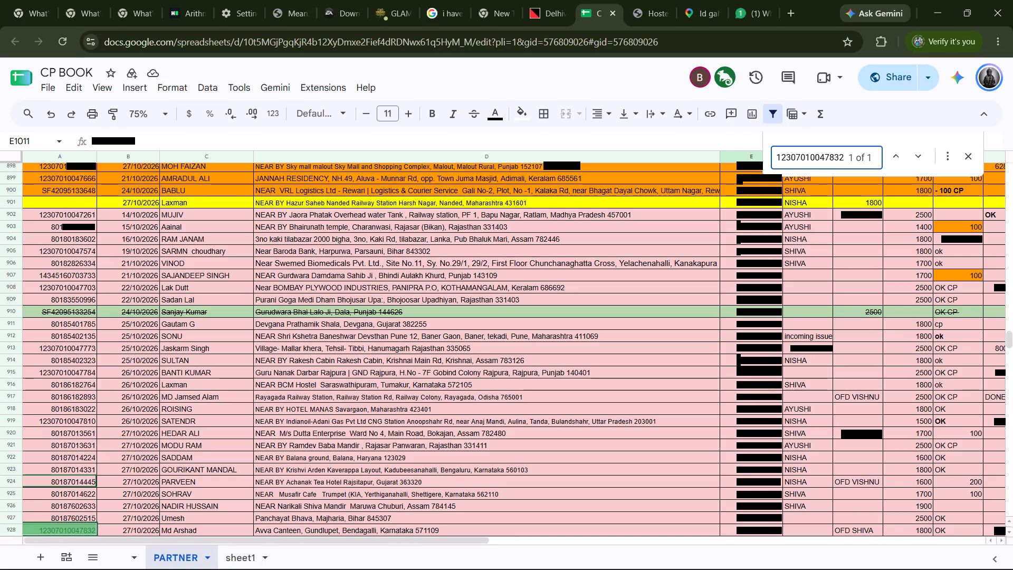
Go across the matched order's row 928 to its additional number entry in column J.
click(692, 526)
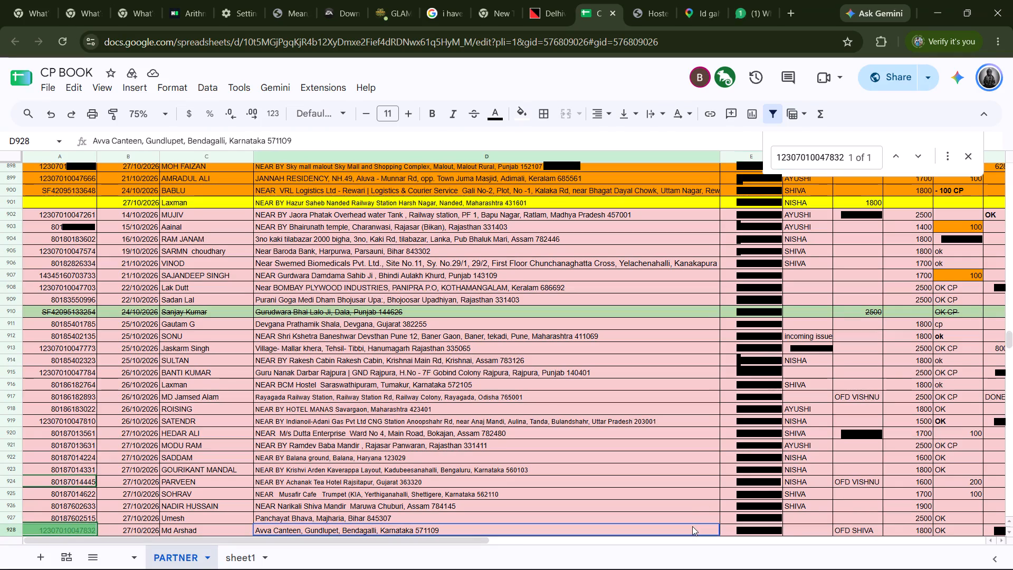
key(Right)
key(Right)
key(Right)
key(Right)
key(Right)
key(Right)
key(Right)
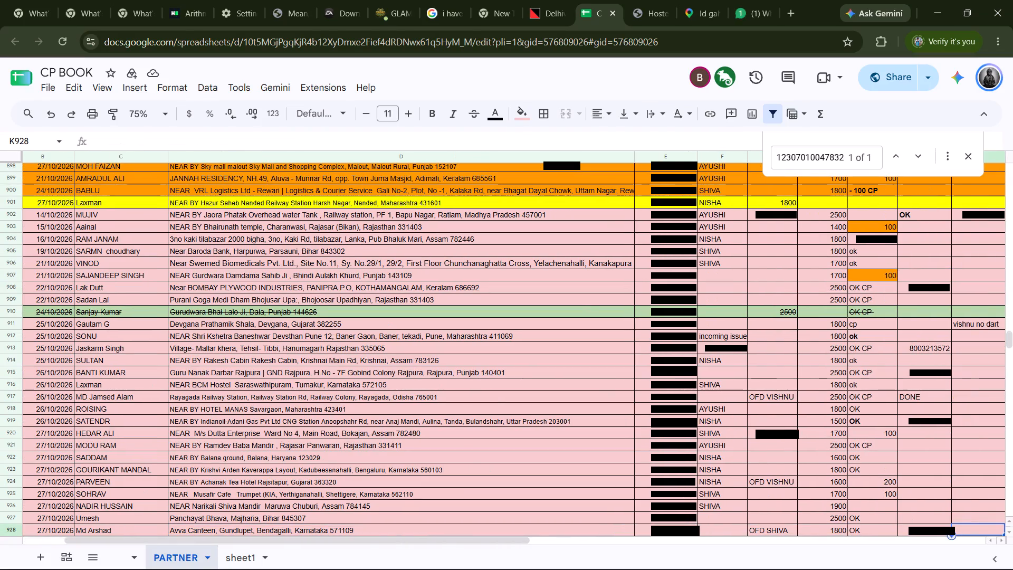
key(Left)
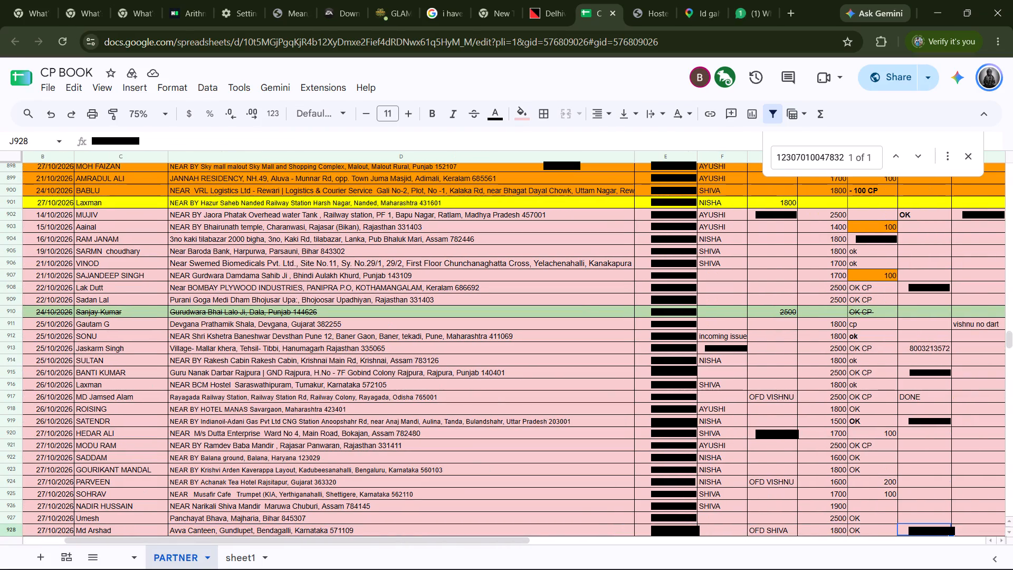
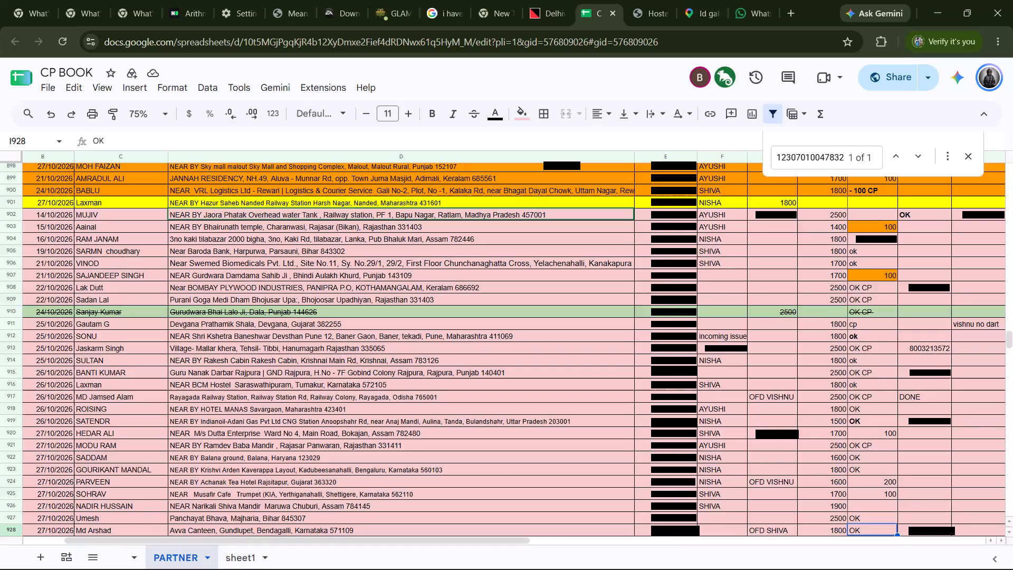
Review the matched order in row 928, checking the columns beyond its additional number and going back across to its date in column B.
key(Right)
key(Right)
key(Right)
key(Right)
key(Left)
key(Left)
key(Left)
key(Left)
key(Left)
key(Left)
key(Left)
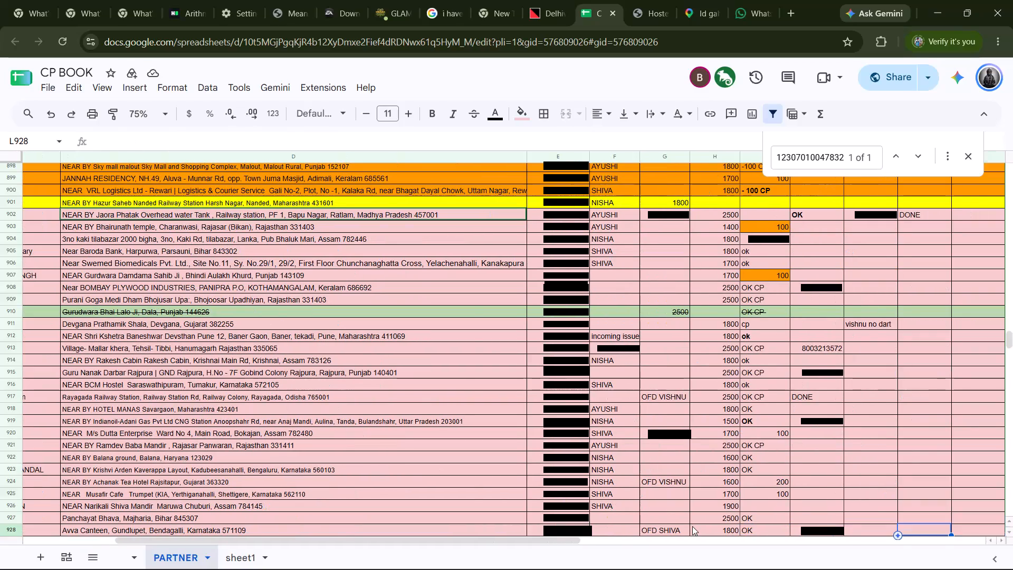
key(Left)
key(Left)
key(Left)
key(Left)
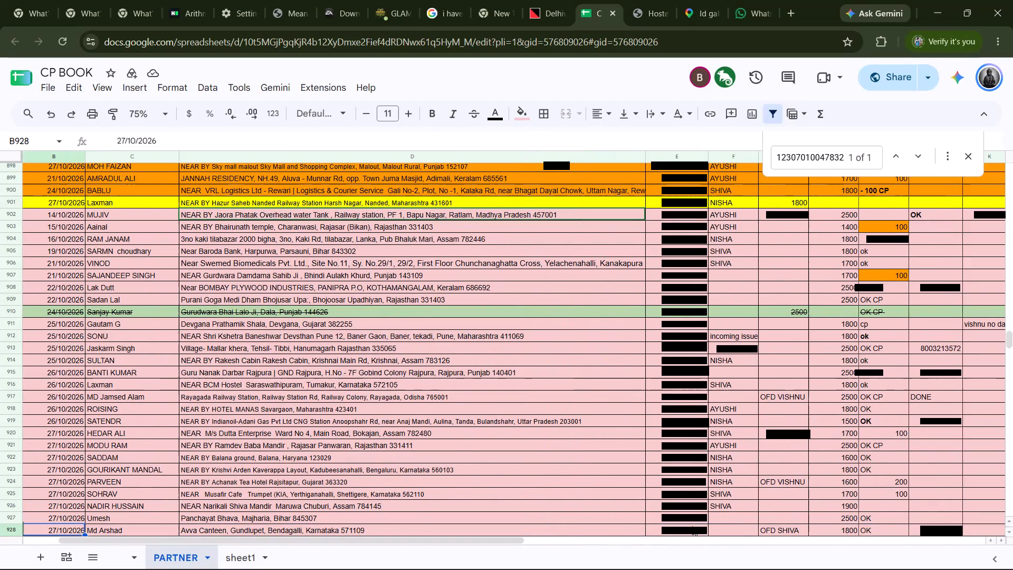
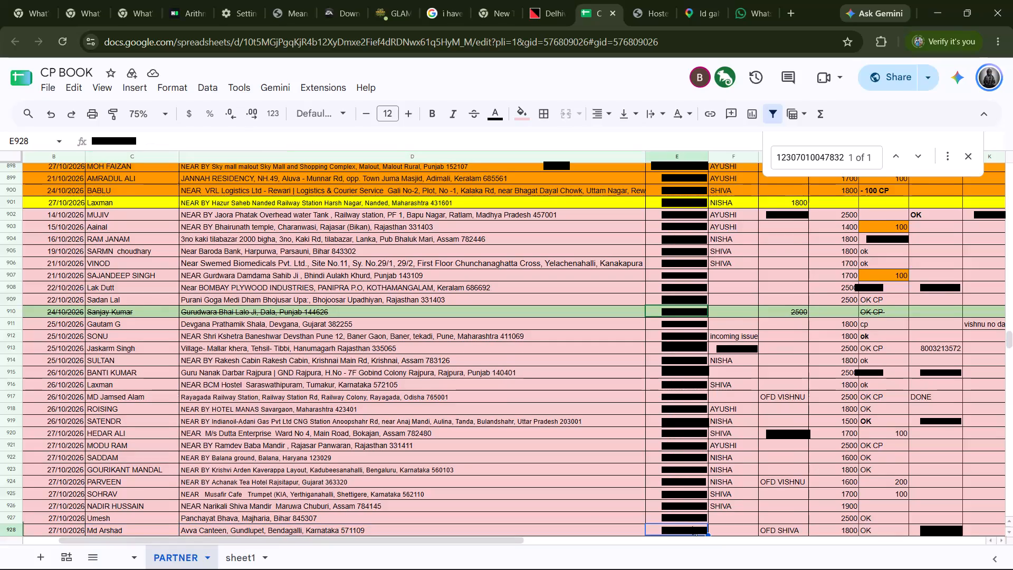
Check the matched order's remaining entries in row 928, going across from its phone number to column K.
key(Right)
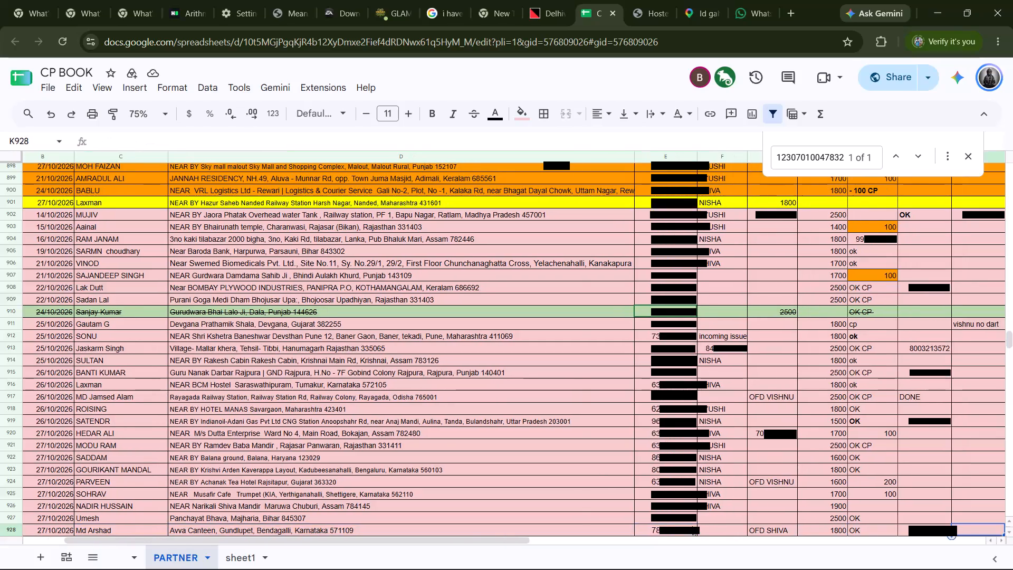
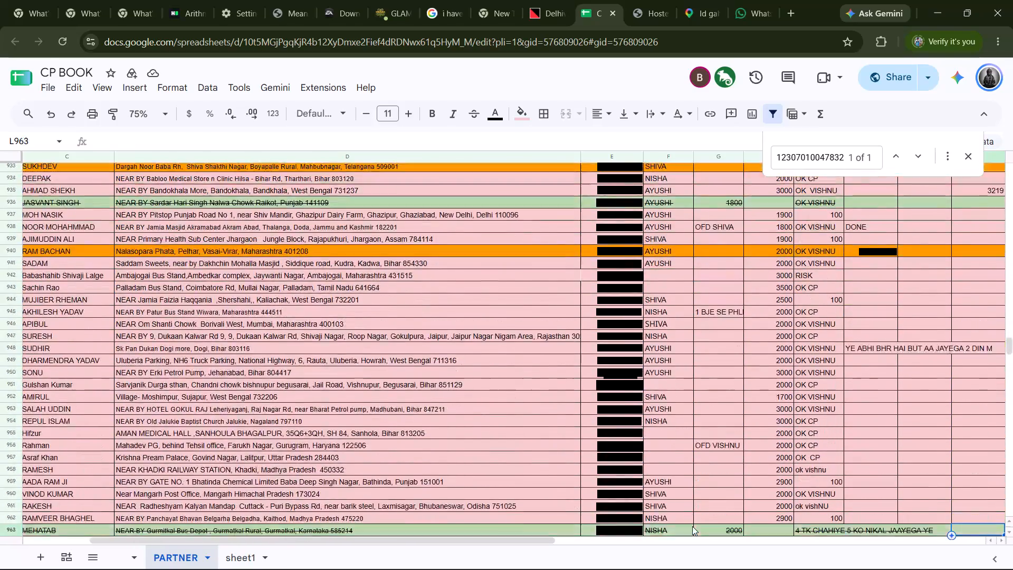
Look through the PARTNER sheet's orders from row 963 down to the empty rows below the Nov 2026 entries.
key(Down)
key(Down)
key(Down)
key(Down)
key(Down)
key(Down)
key(Down)
key(Down)
key(Down)
key(Down)
key(Down)
key(Down)
key(Down)
key(Down)
key(Down)
key(Down)
key(Down)
key(Down)
key(Down)
key(Down)
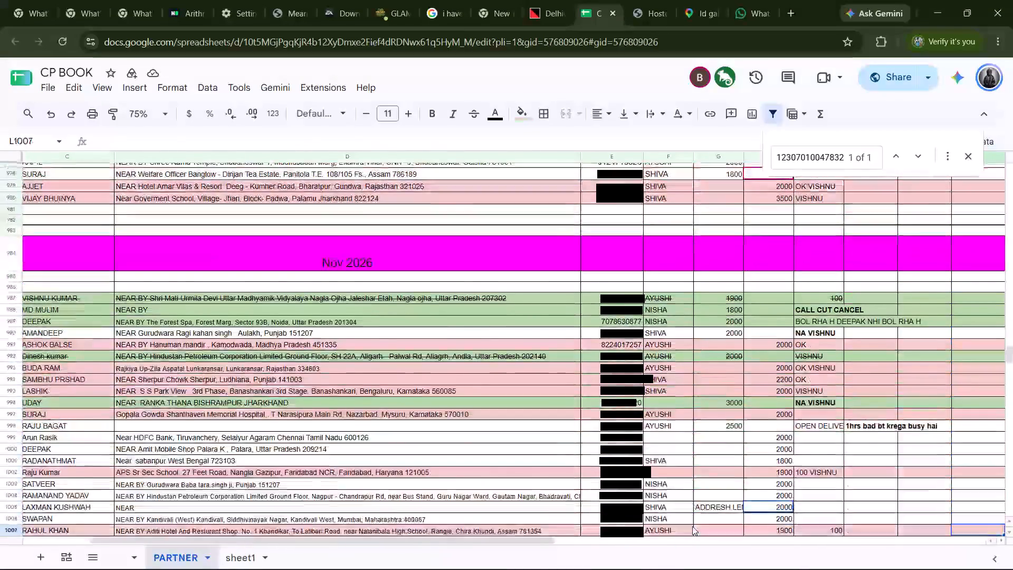
key(Down)
key(Left)
key(Left)
key(Left)
key(Left)
key(Left)
key(Left)
key(Left)
key(Left)
key(Left)
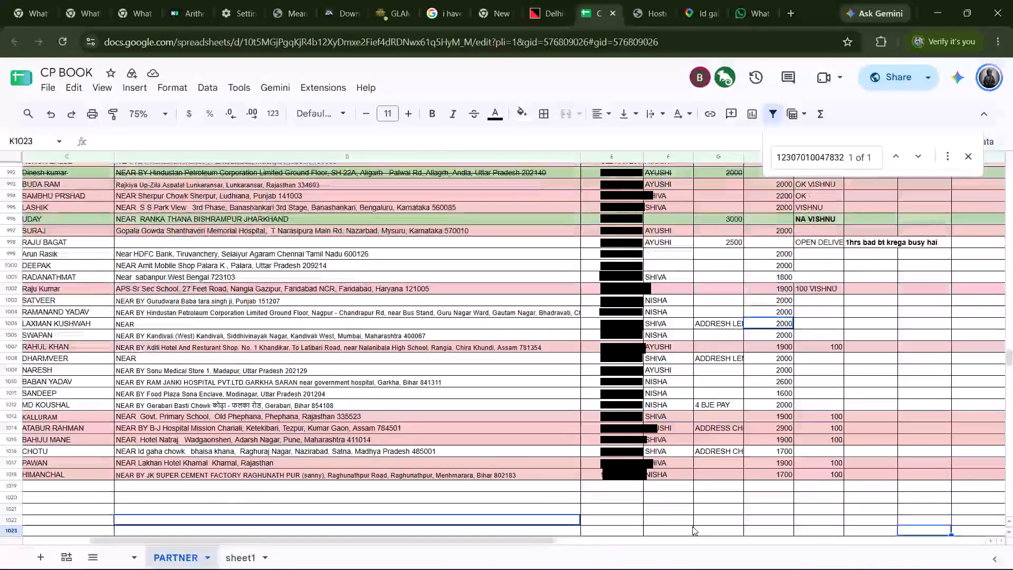
key(Left)
key(Right)
key(Right)
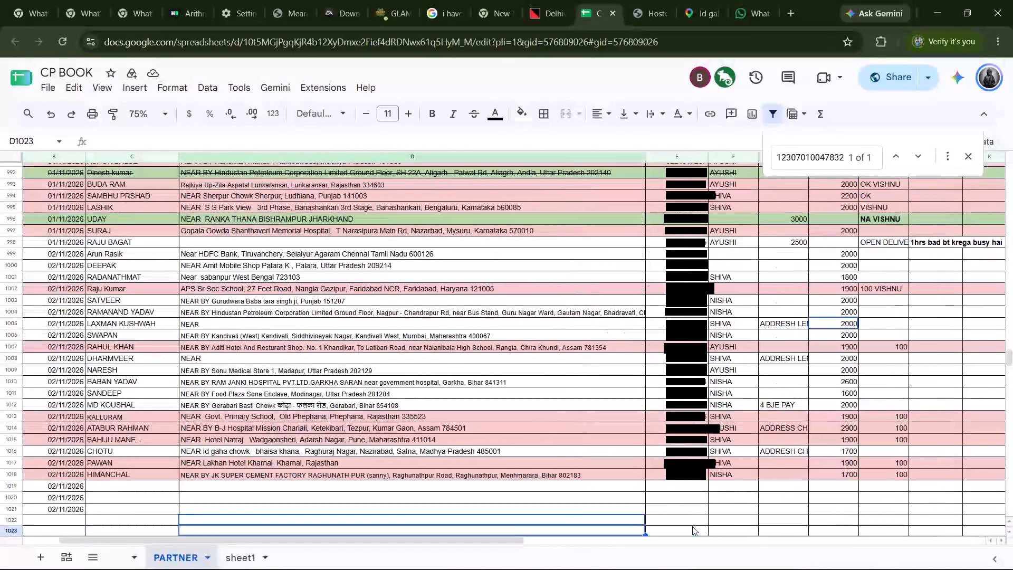
Review the customer names of the 02/11/2026 orders in column C, going up from row 1018 to row 999.
key(Up)
key(Up)
key(Up)
key(Up)
key(Left)
key(Up)
key(Up)
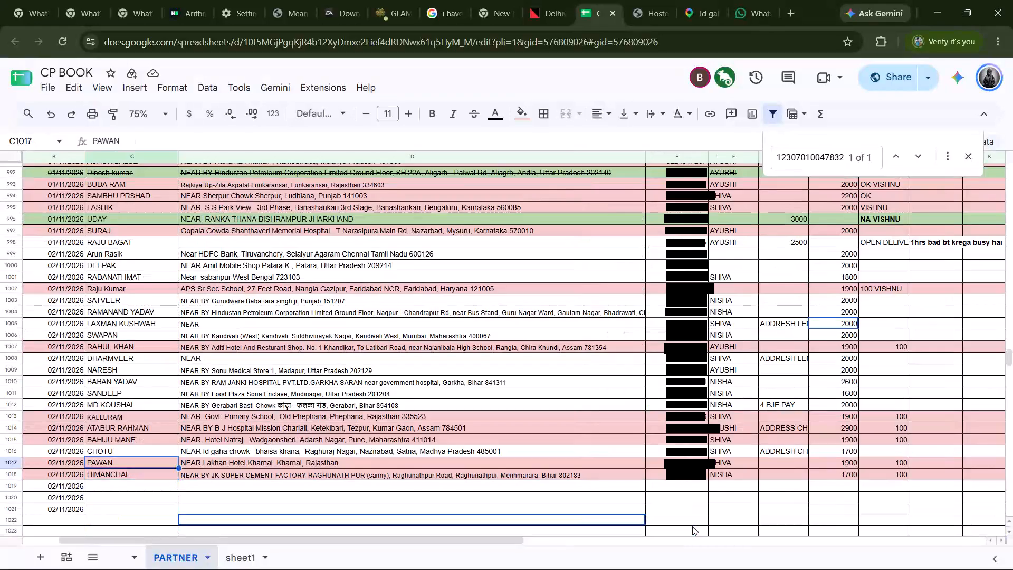
key(Up)
key(Up)
key(Down)
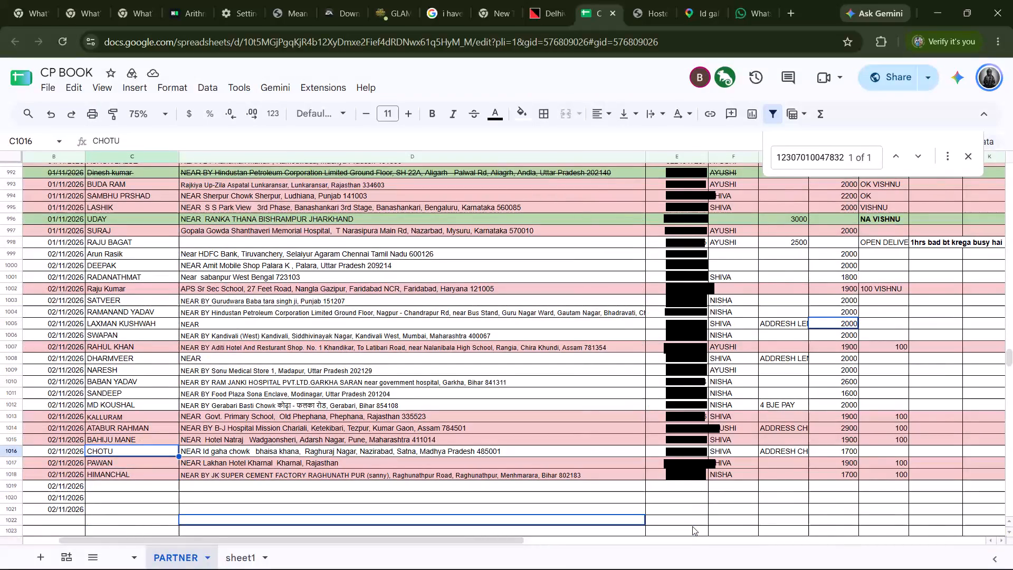
key(Down)
key(Down)
key(Up)
key(Up)
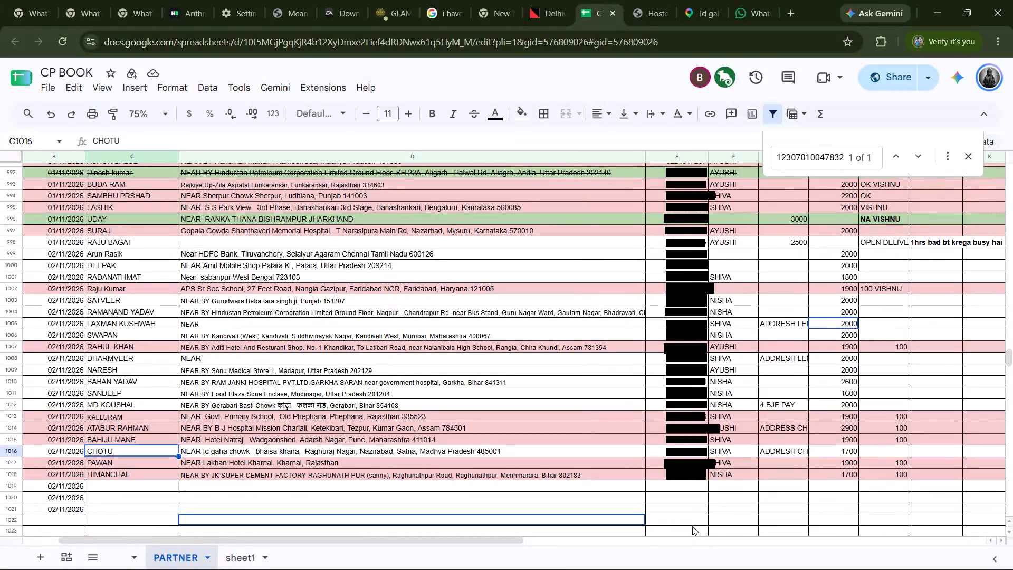
key(Up)
key(Up)
key(Up)
key(Up)
key(Up)
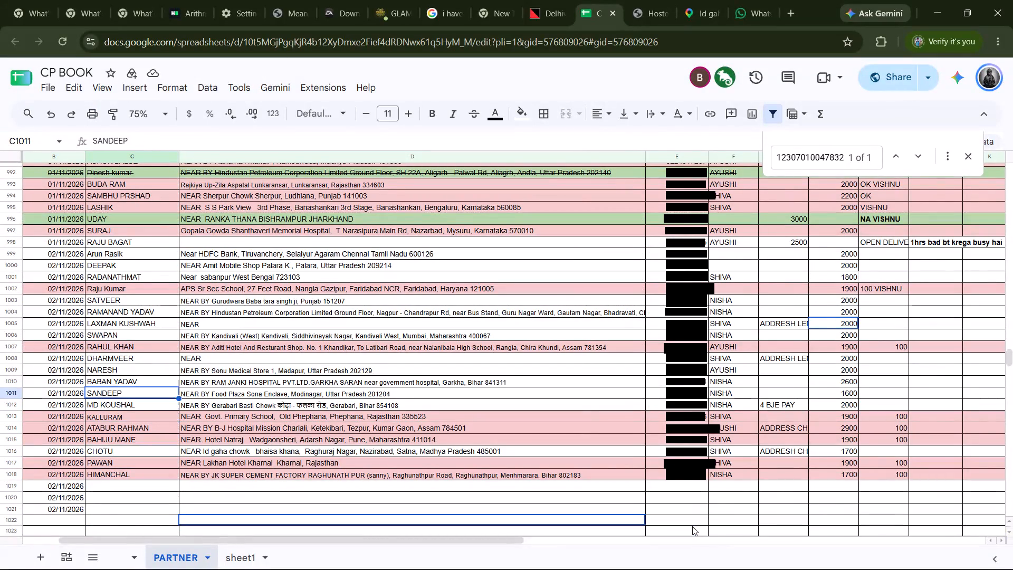
key(Up)
key(Up)
key(Up)
key(Up)
key(Up)
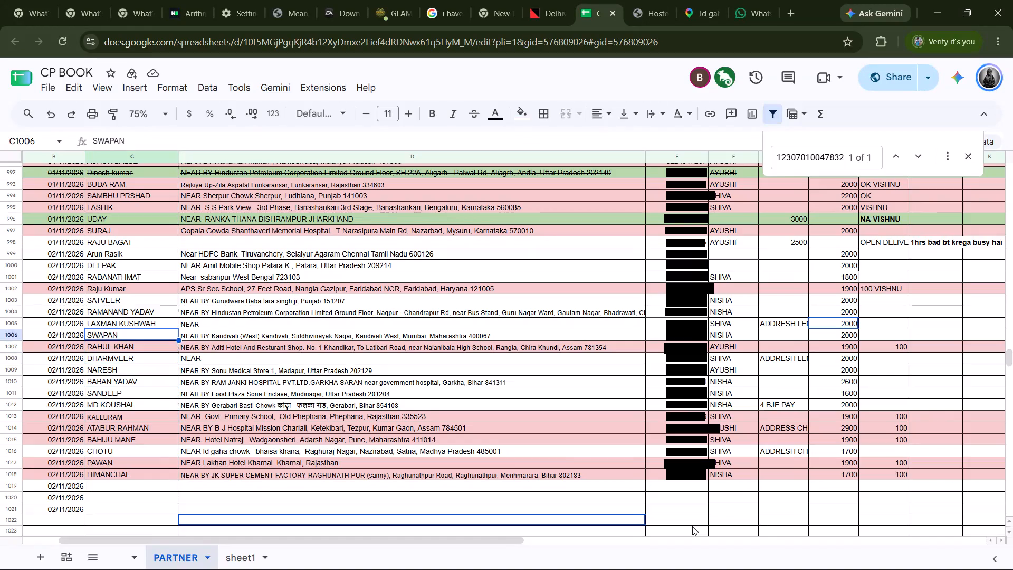
key(Up)
key(Up)
key(Up)
key(Up)
key(Up)
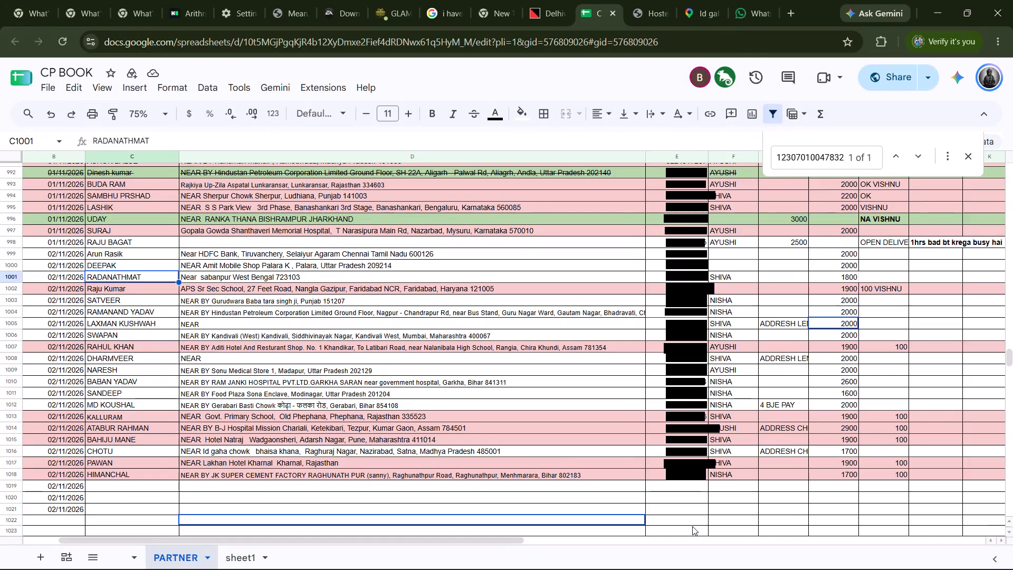
key(Up)
key(Up)
Check the staff names assigned to the 02/11/2026 orders in column F, from row 999 down to row 1018.
key(Right)
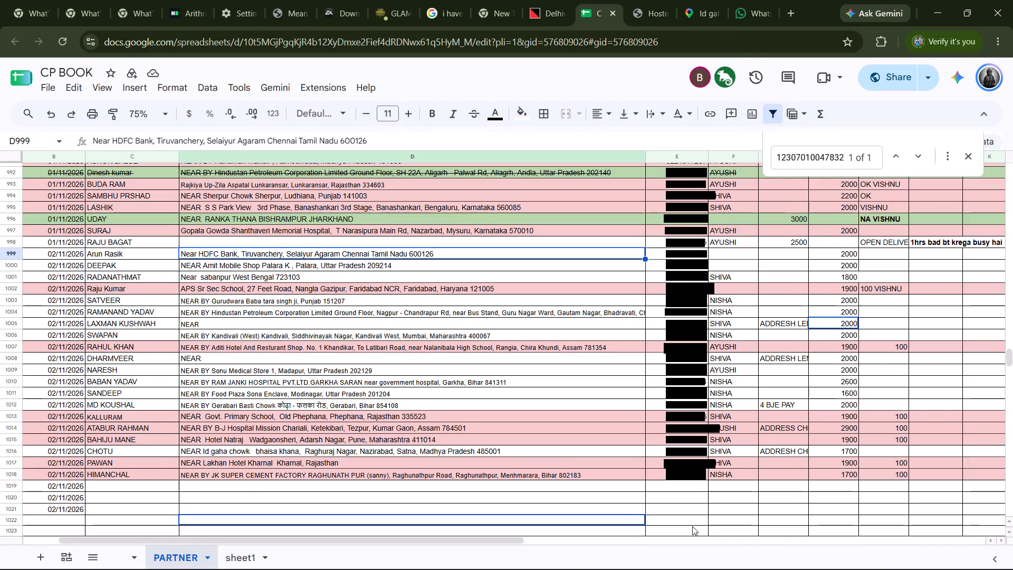
key(Right)
key(Right)
key(Right)
key(Right)
key(Left)
key(Left)
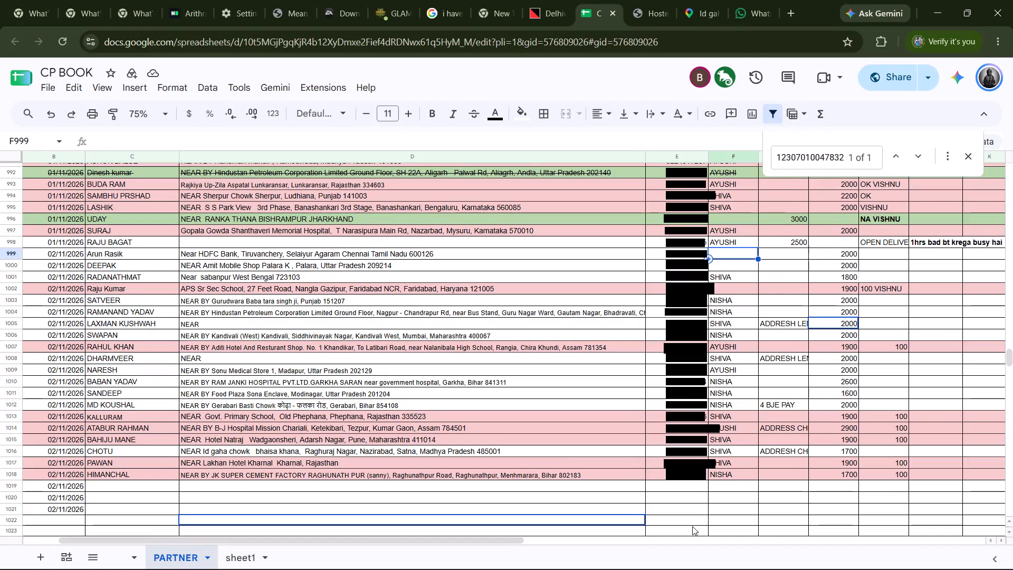
key(Down)
key(Down)
key(Down)
key(Up)
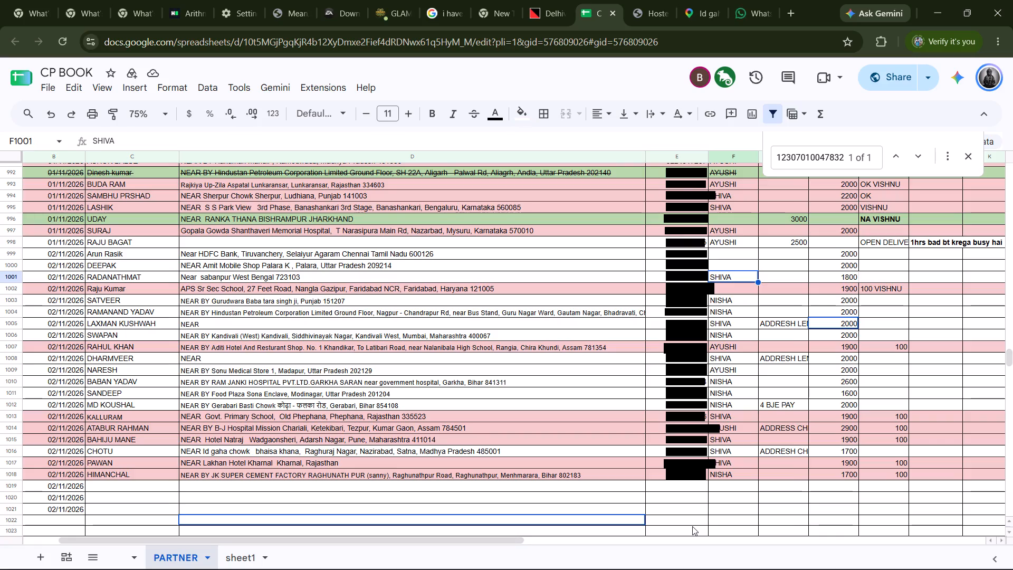
key(Down)
key(Down)
key(Down)
key(Down)
key(Down)
key(Down)
key(Down)
key(Up)
key(Up)
key(Up)
key(Up)
key(Up)
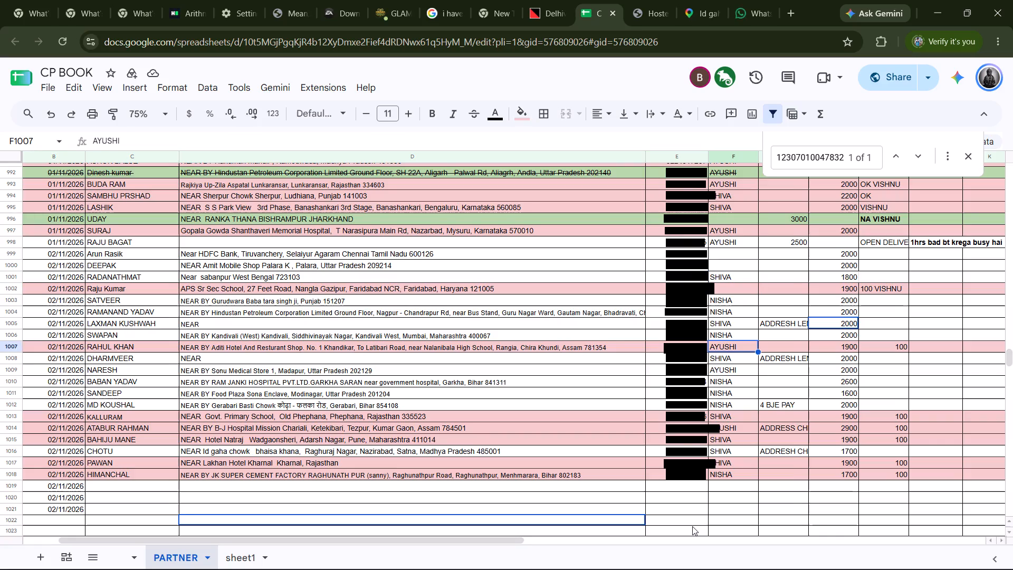
key(Up)
key(Down)
key(Down)
key(Down)
key(Down)
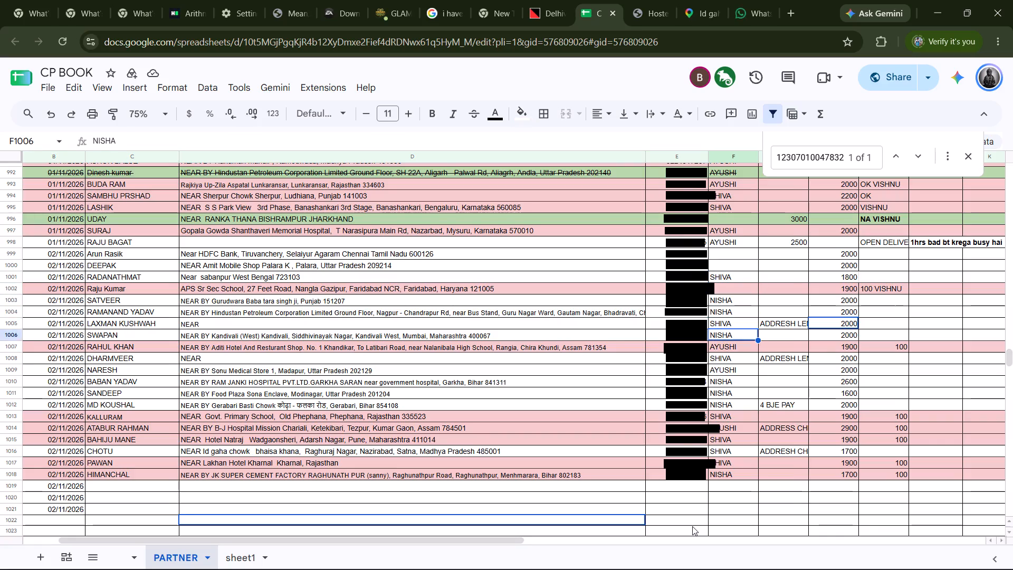
key(Down)
key(Down)
key(Down)
key(Down)
key(Down)
key(Down)
key(Down)
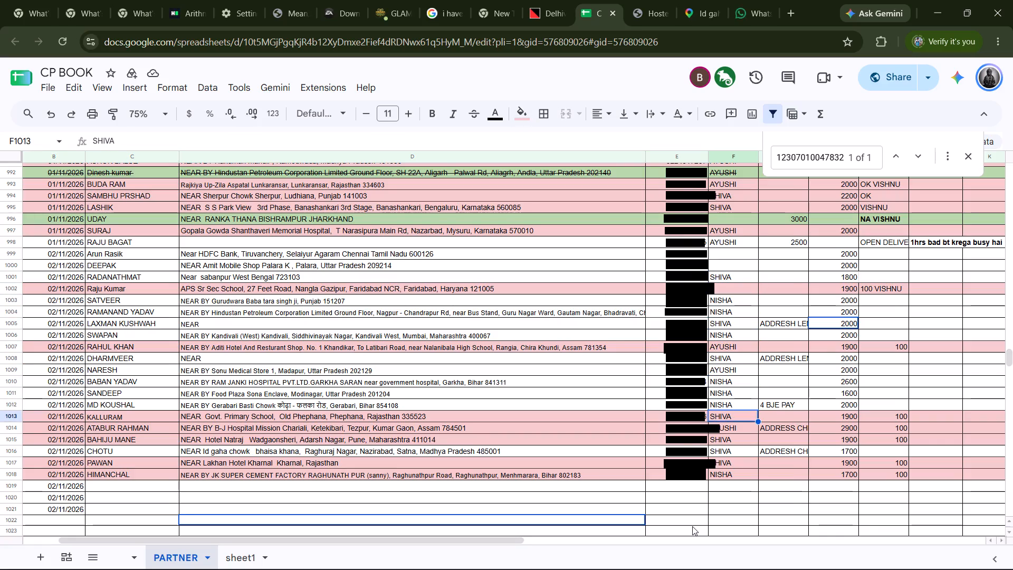
key(Down)
key(Down)
key(Down)
key(Down)
key(Down)
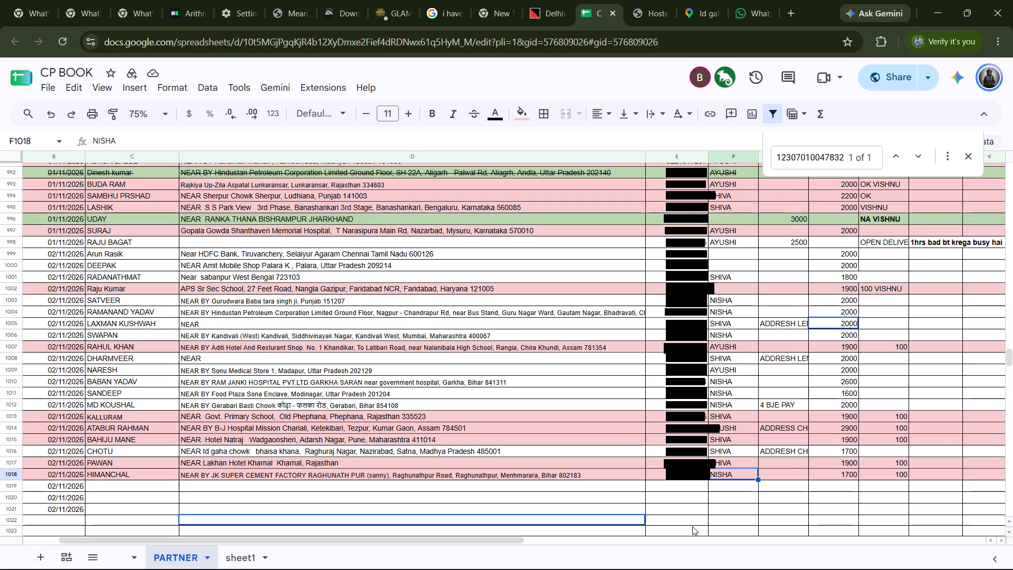
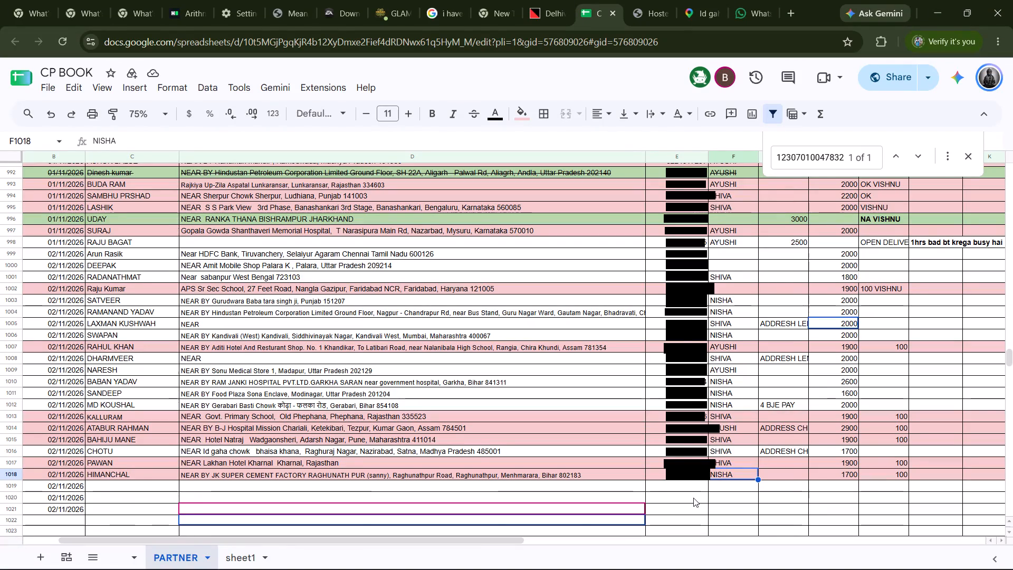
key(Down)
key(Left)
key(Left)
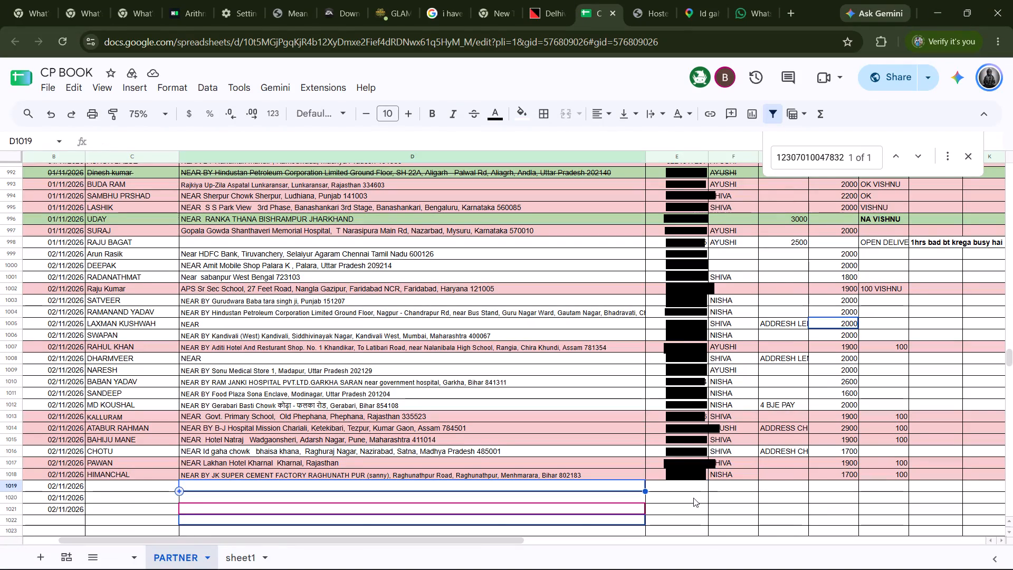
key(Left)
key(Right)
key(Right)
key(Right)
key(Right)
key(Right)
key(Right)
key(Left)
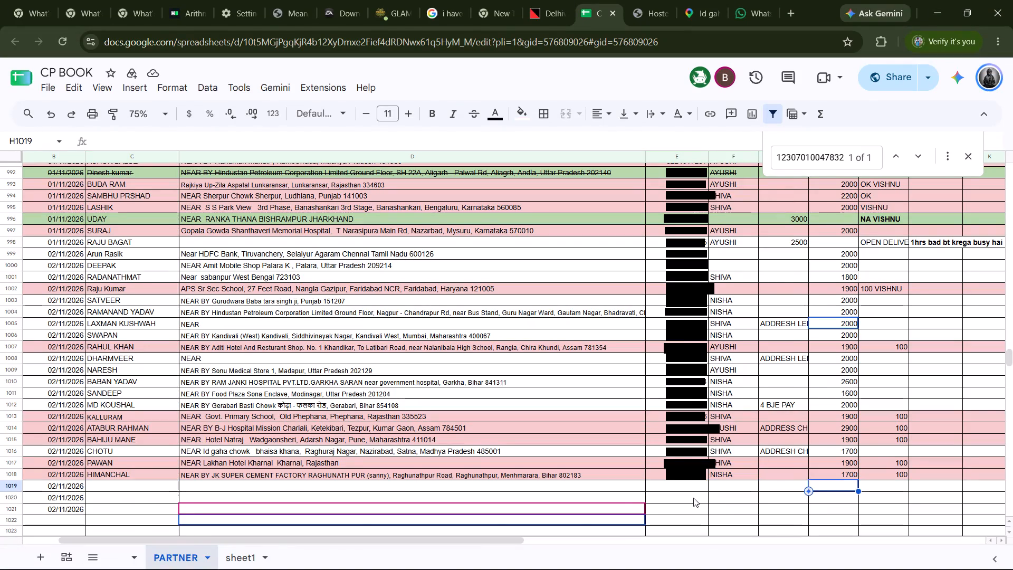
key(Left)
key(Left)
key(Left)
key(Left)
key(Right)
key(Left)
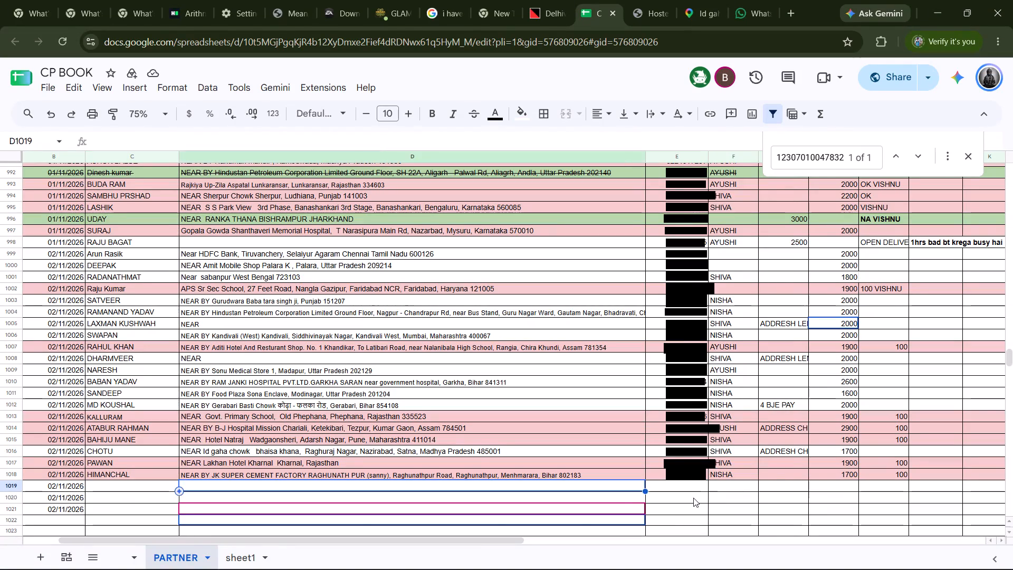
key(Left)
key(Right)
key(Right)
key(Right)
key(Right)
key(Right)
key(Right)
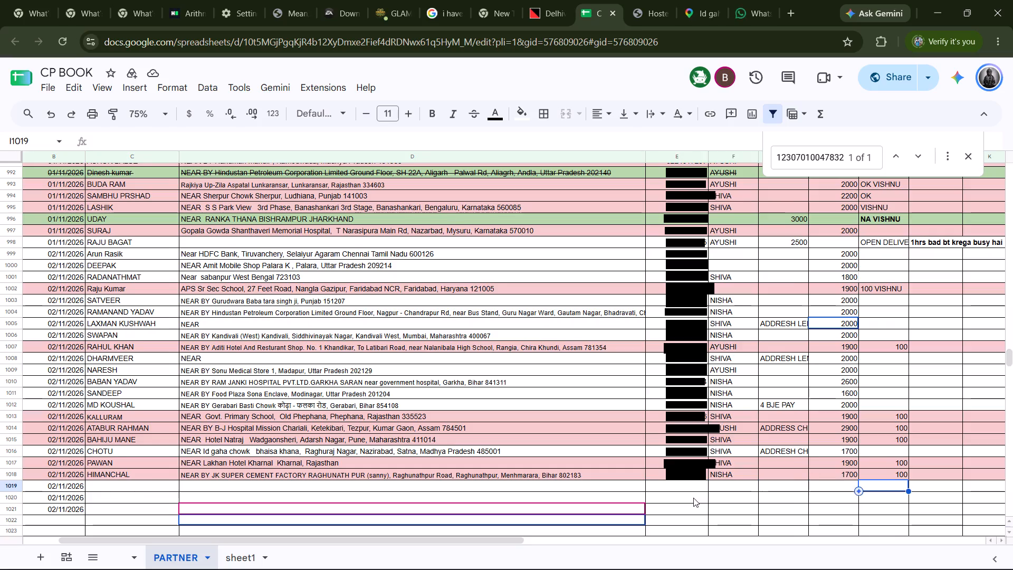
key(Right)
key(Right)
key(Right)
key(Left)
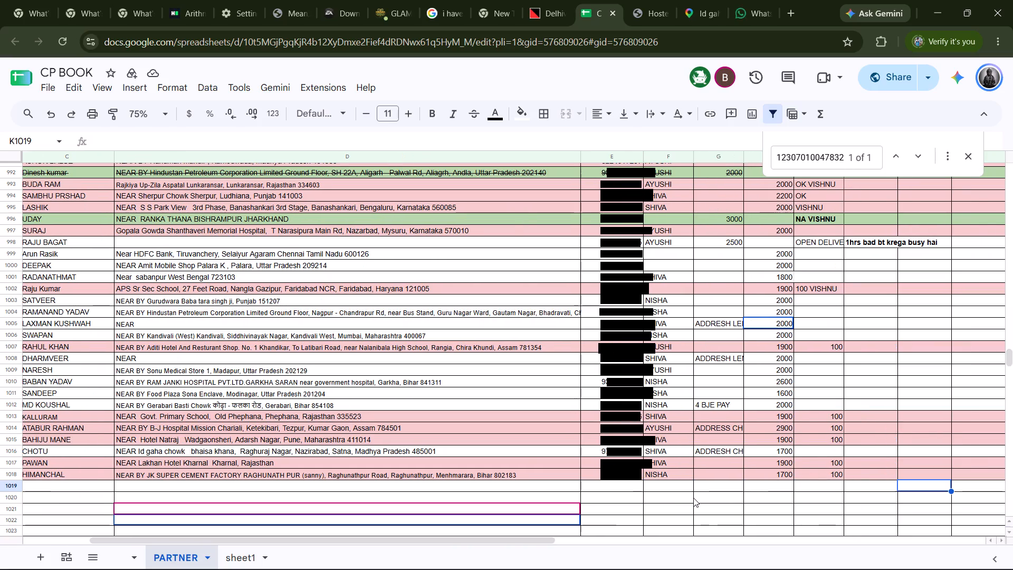
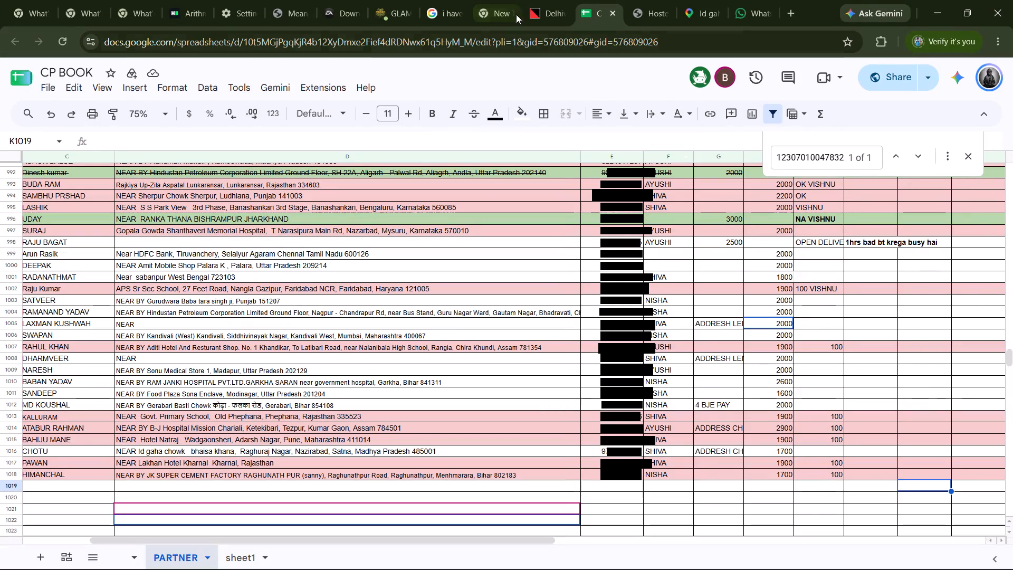
click(541, 15)
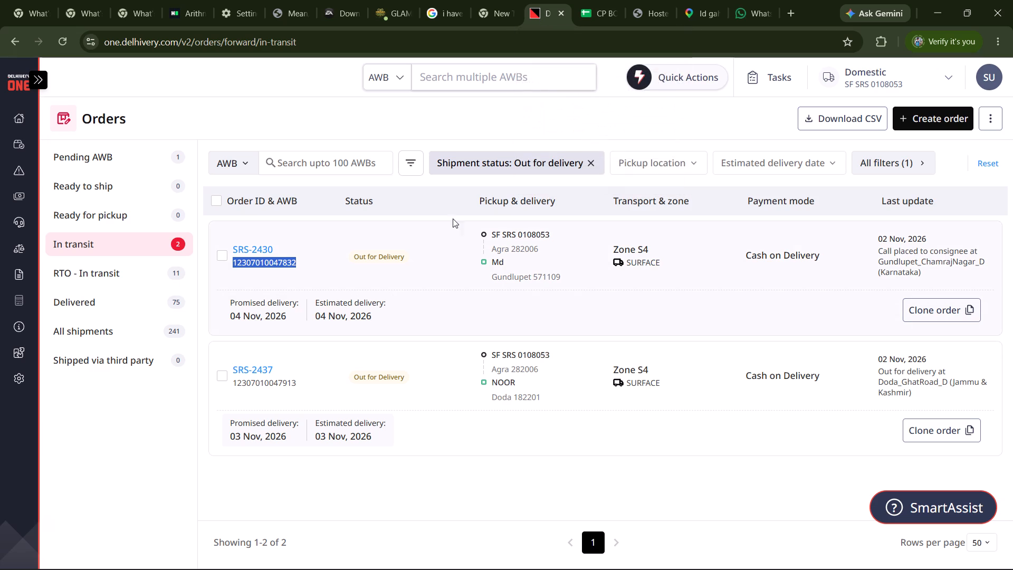
click(413, 123)
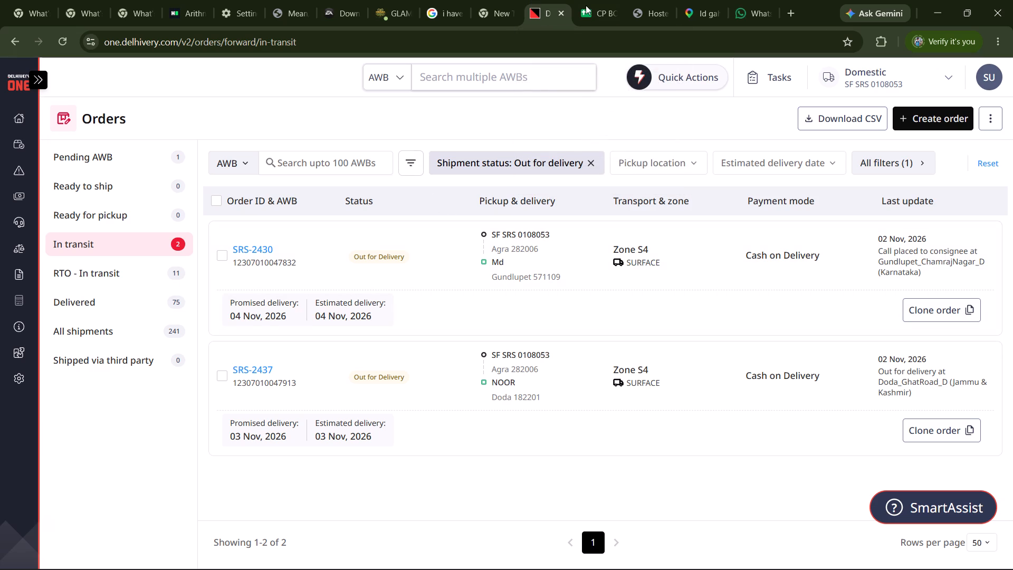
click(603, 10)
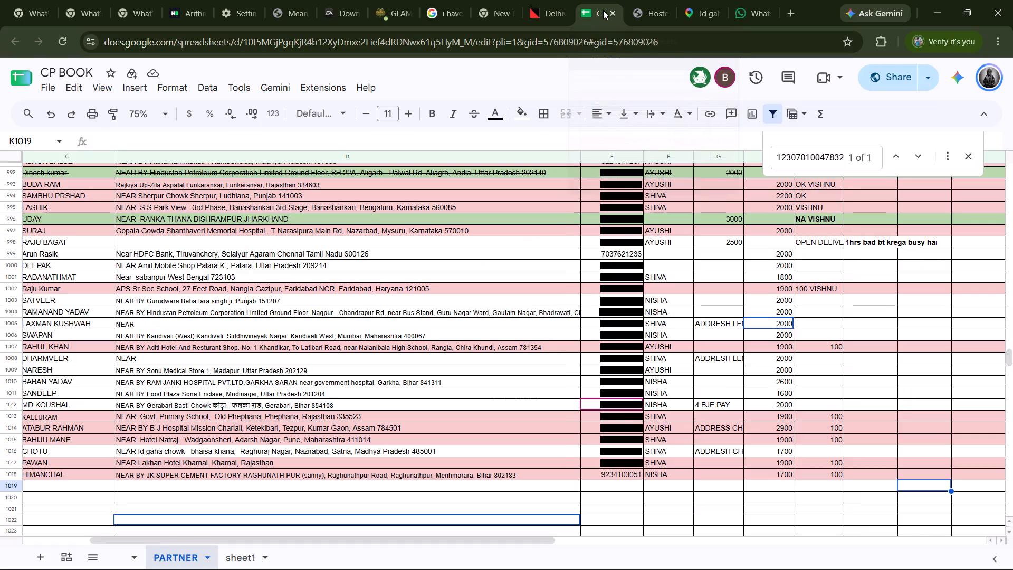
double_click(804, 149)
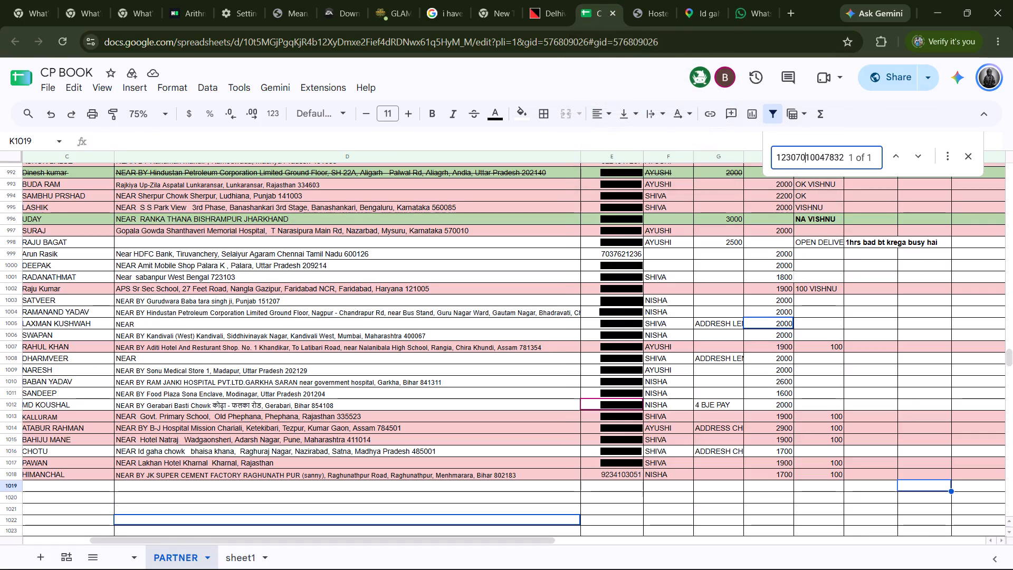
click(804, 149)
key(Right)
key(Right)
key(Right)
key(Right)
key(Right)
key(Right)
key(Right)
key(Right)
key(Right)
key(Right)
key(Right)
key(BackSpace)
key(BackSpace)
key(BackSpace)
key(BackSpace)
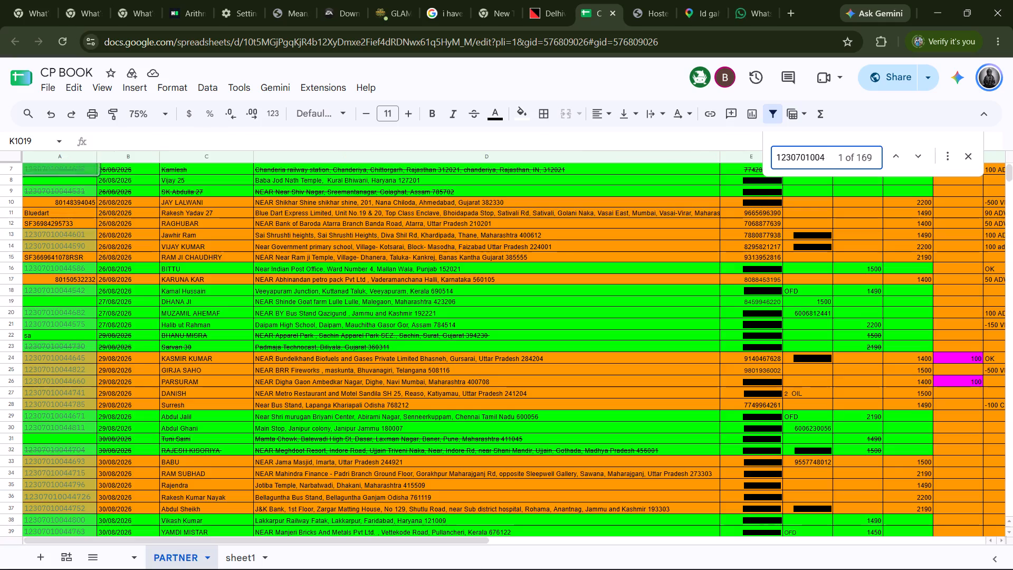
key(BackSpace)
click(544, 9)
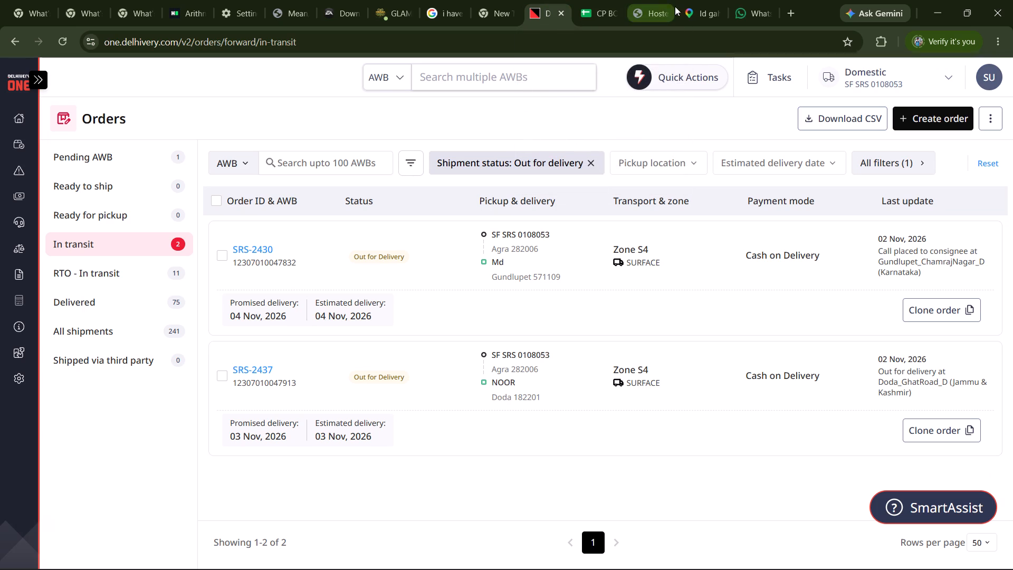
click(601, 11)
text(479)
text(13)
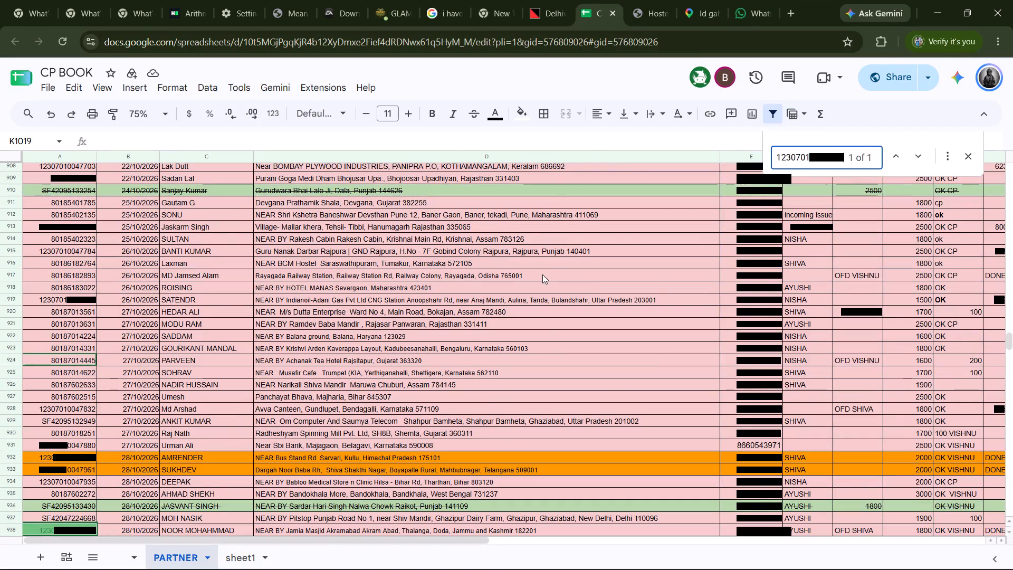
Examine the Doda order in row 938, from its date and customer name through the remarks, ending on its phone number.
click(624, 531)
key(Left)
key(Left)
key(Right)
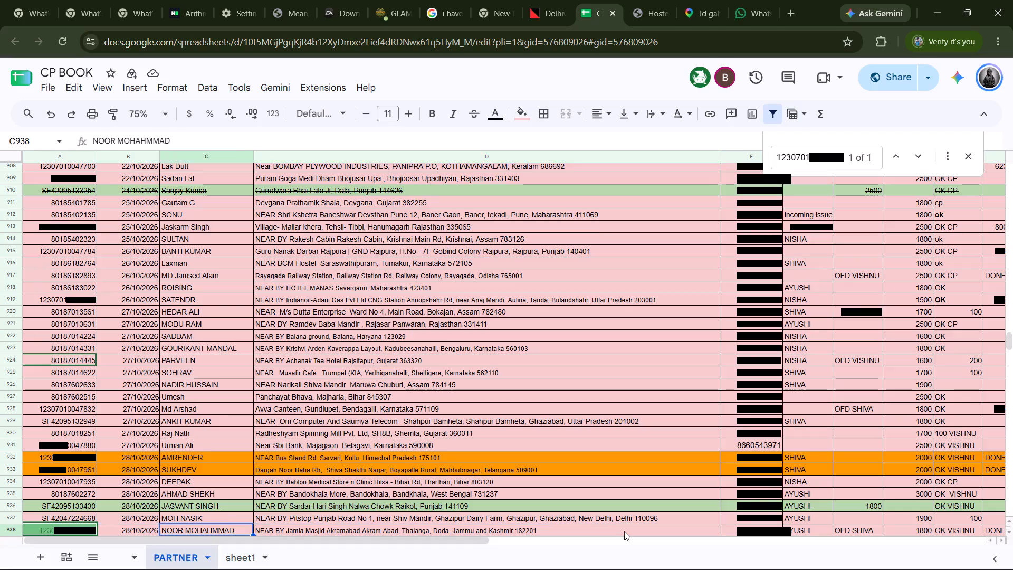
key(Right)
key(Right)
key(Right)
key(Right)
key(Right)
key(Right)
key(Right)
key(Right)
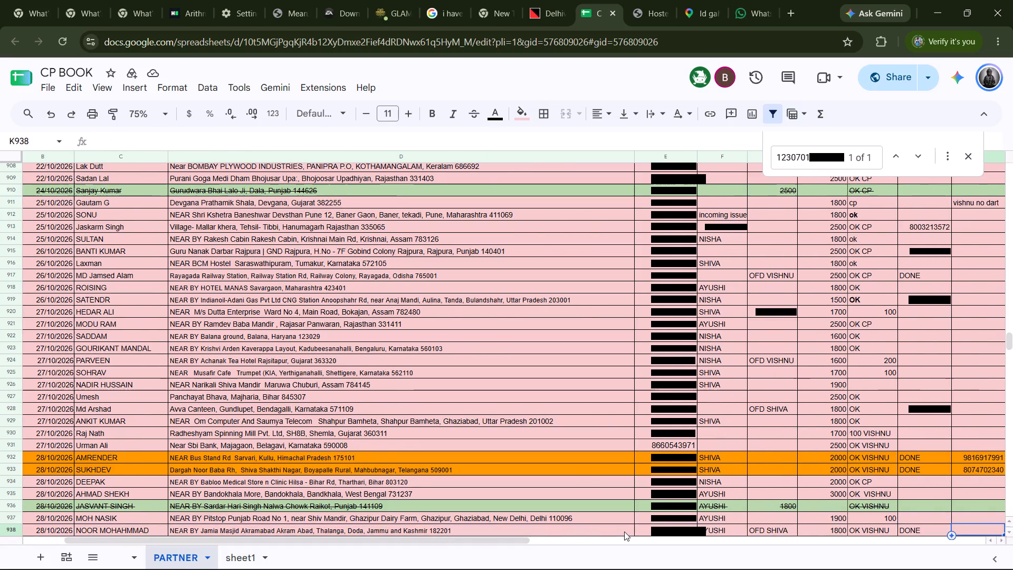
key(Left)
key(Left)
key(Left)
key(Left)
key(Left)
key(Left)
key(Left)
key(Left)
key(Left)
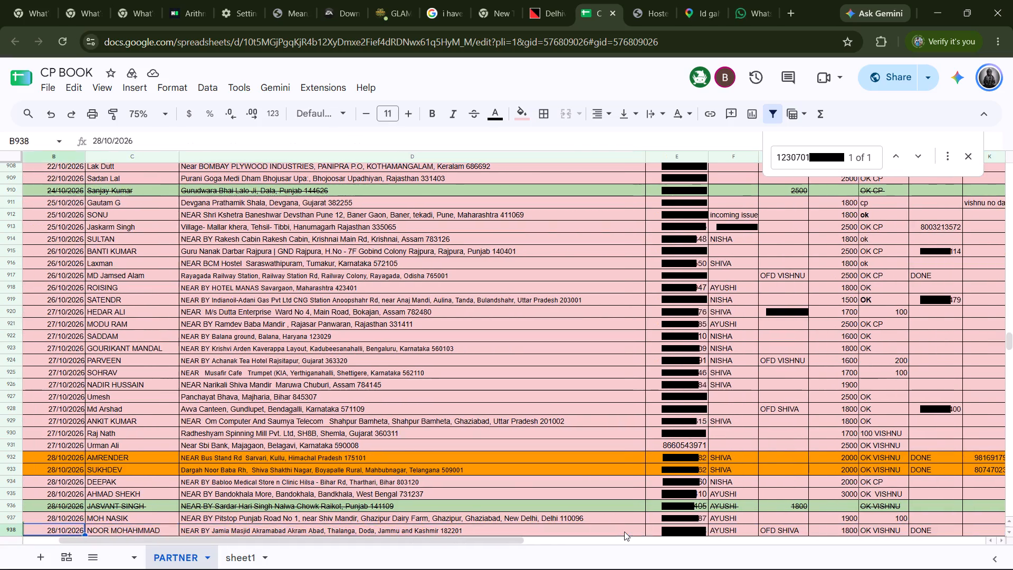
key(Left)
key(Left)
key(Right)
key(Right)
key(Right)
key(Right)
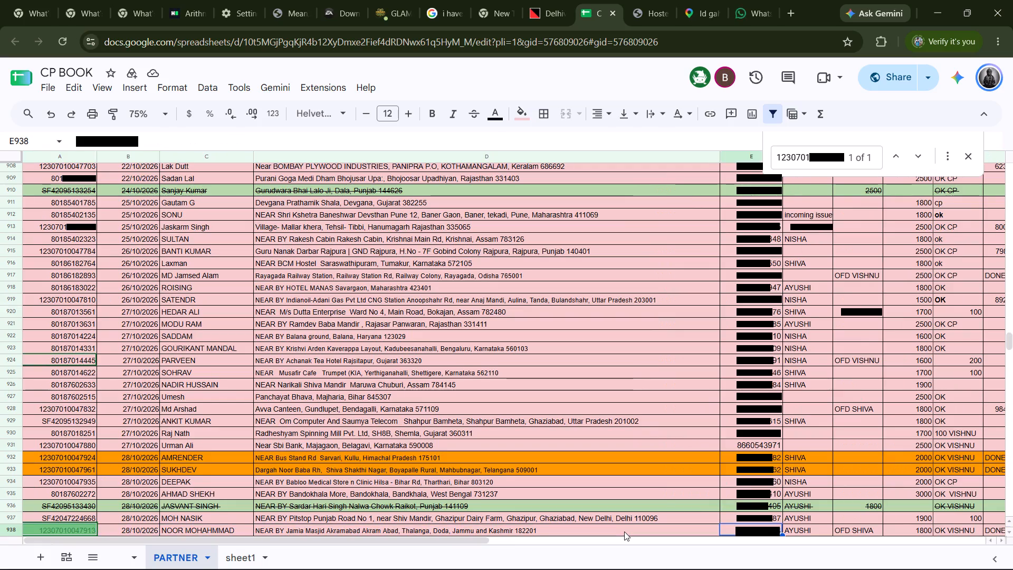
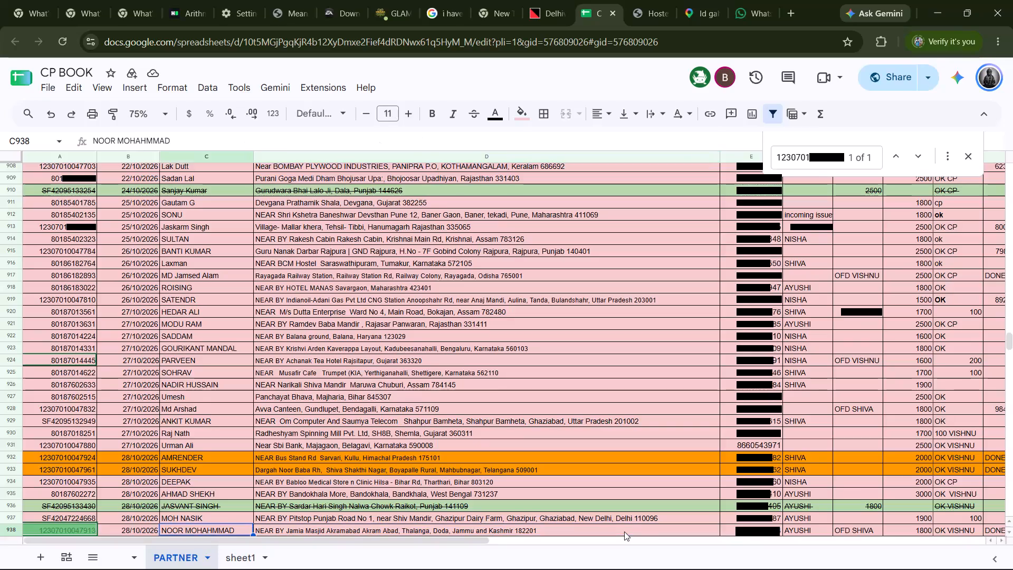
Check the Doda order in row 938 against Delhivery's out-for-delivery list and return to the PARTNER sheet.
key(Right)
key(Right)
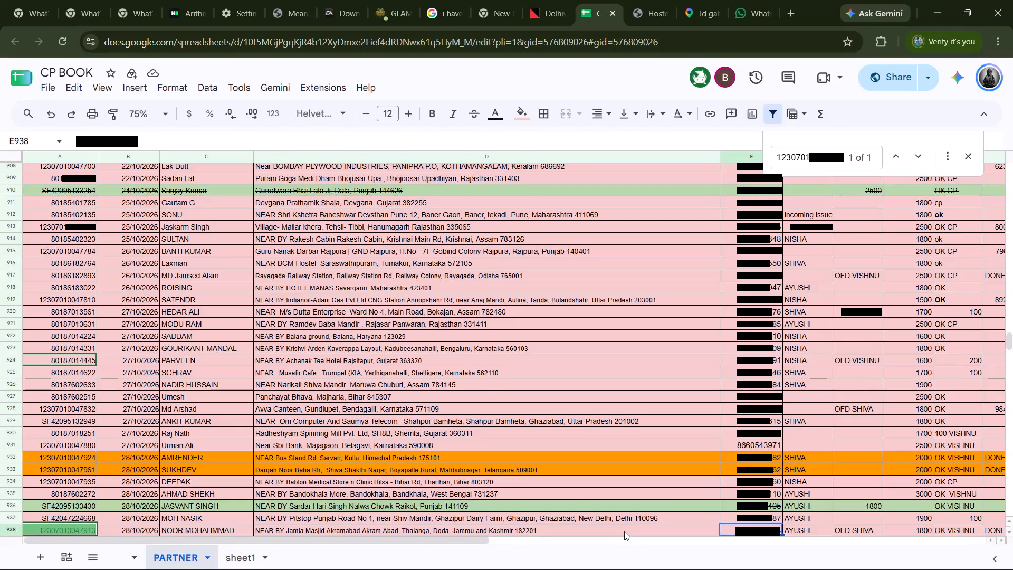
click(548, 7)
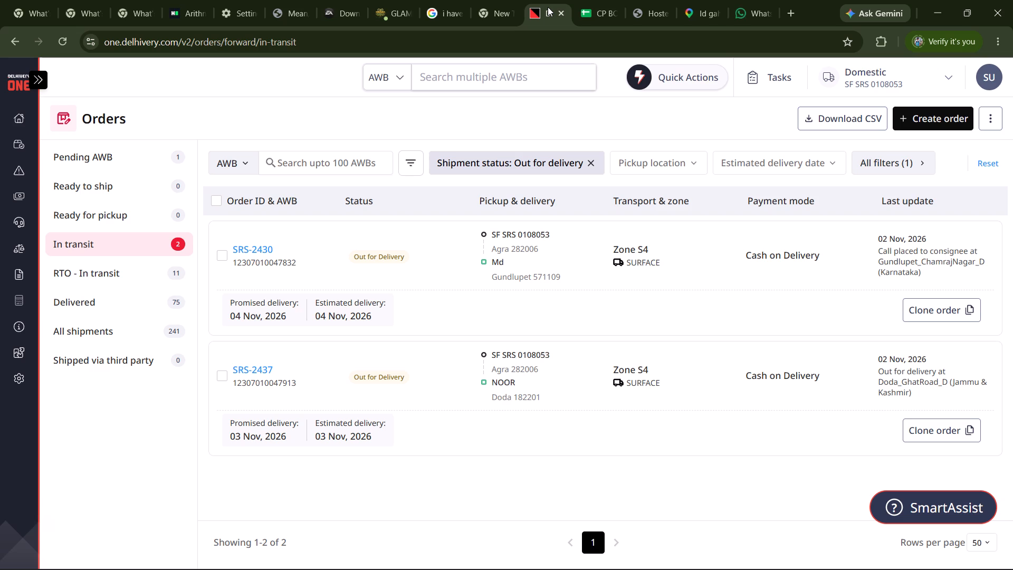
click(605, 13)
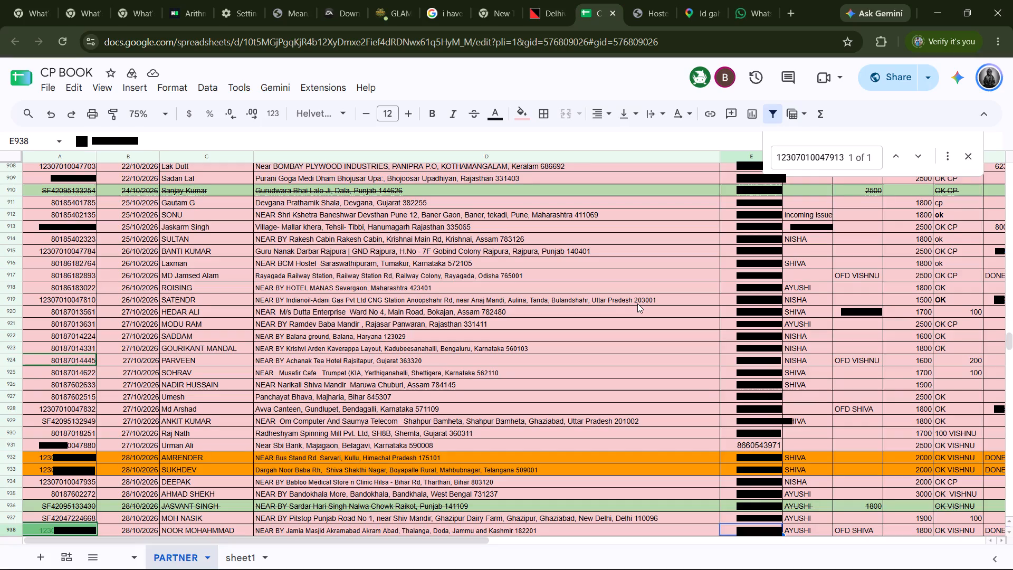
Examine the Doda order's row 938 from the customer name through column K, finishing on its phone number.
key(Left)
key(Left)
key(Left)
key(Right)
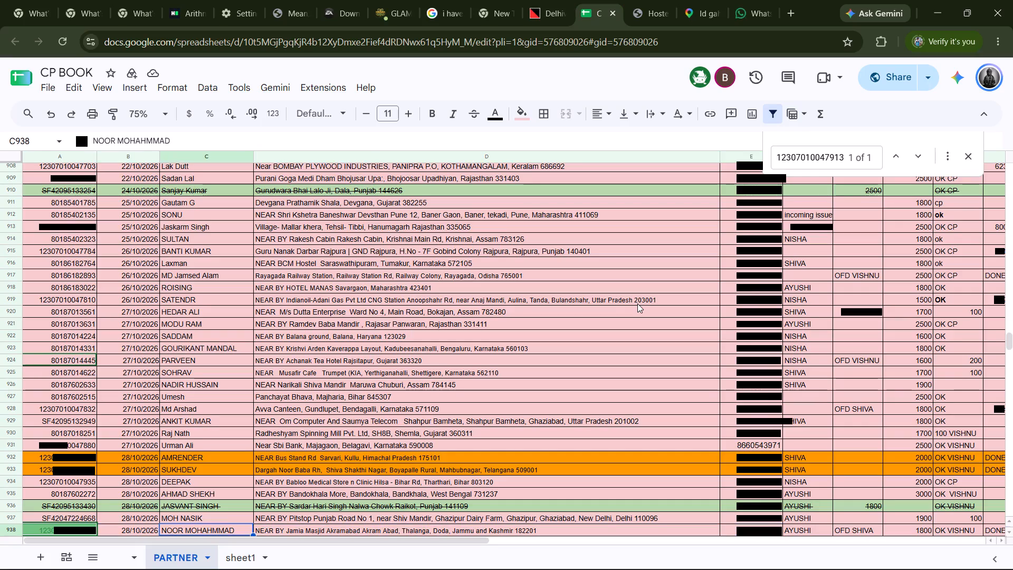
key(Right)
key(Right)
key(Right)
key(Right)
key(Right)
key(Right)
key(Right)
key(Right)
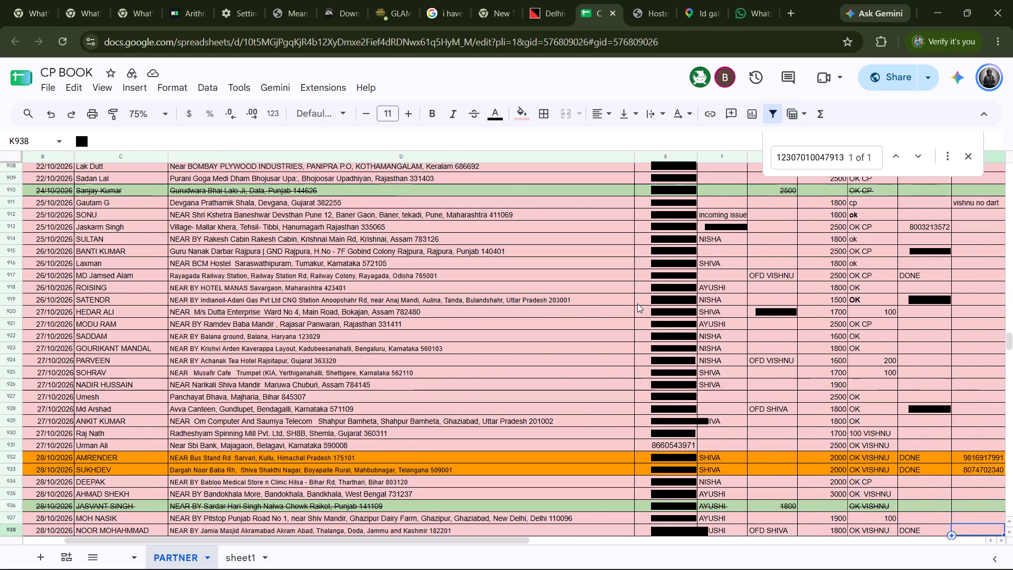
key(Left)
key(Left)
key(Left)
key(Left)
key(Left)
key(Left)
key(Left)
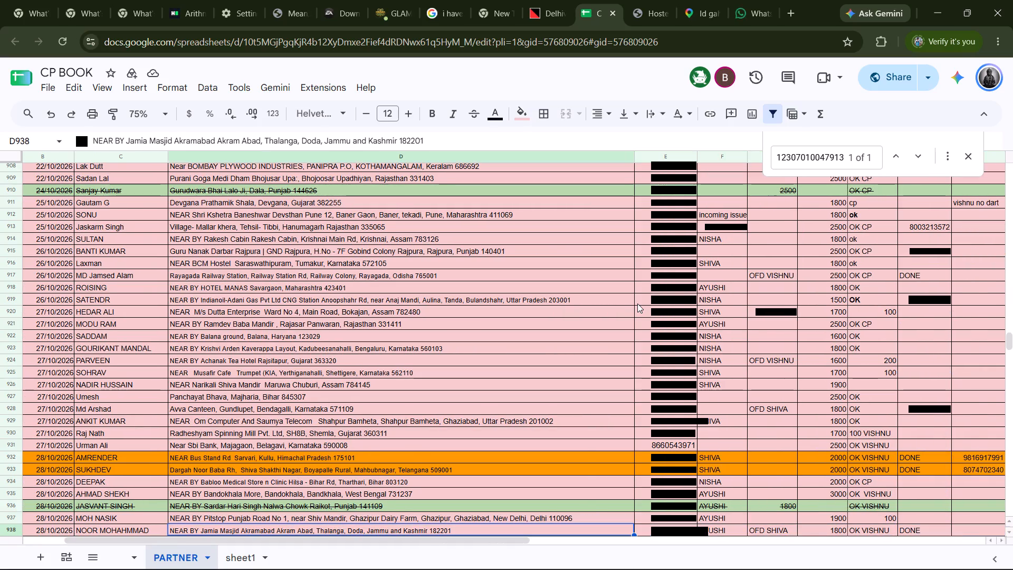
key(Left)
key(Right)
key(Right)
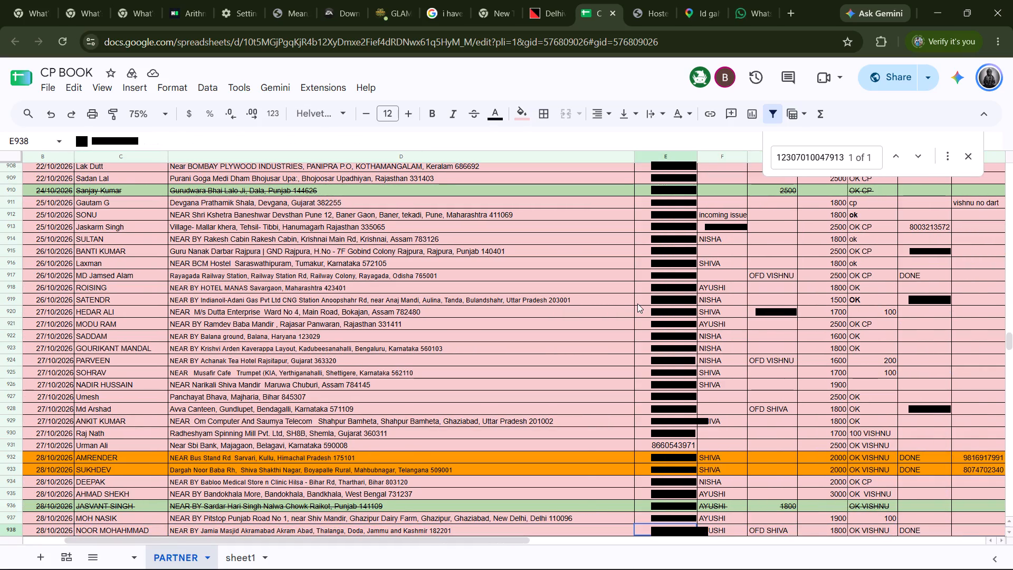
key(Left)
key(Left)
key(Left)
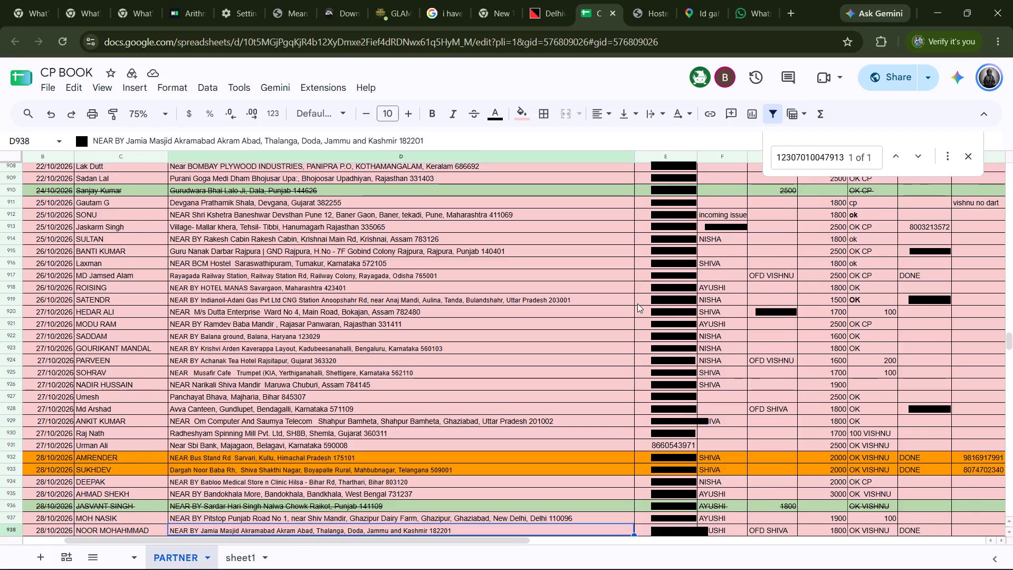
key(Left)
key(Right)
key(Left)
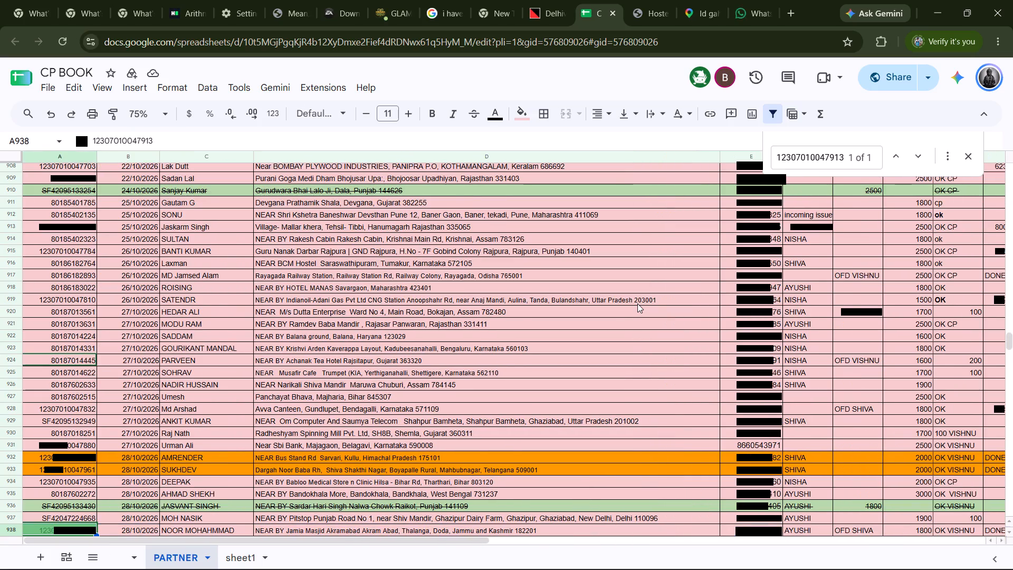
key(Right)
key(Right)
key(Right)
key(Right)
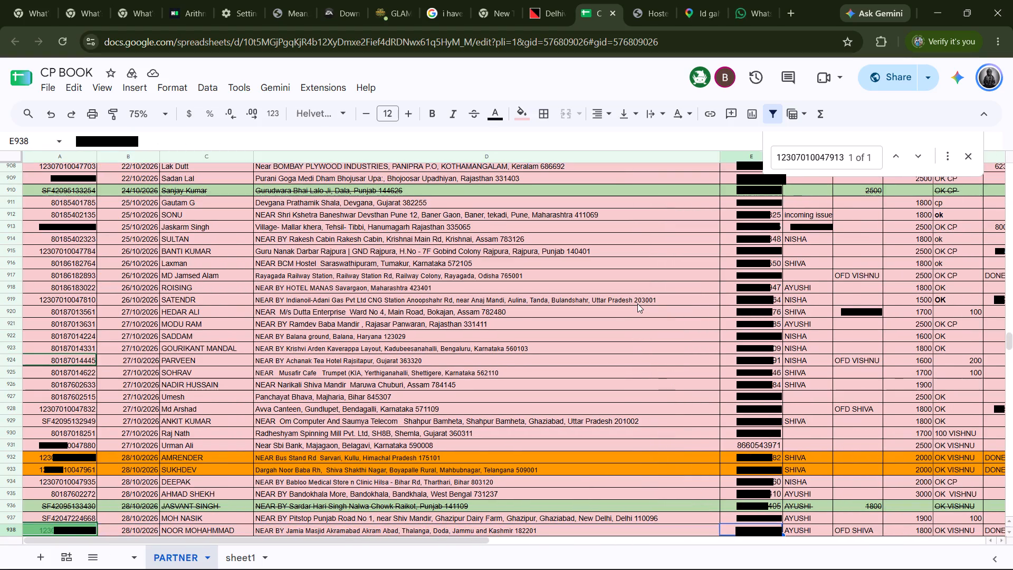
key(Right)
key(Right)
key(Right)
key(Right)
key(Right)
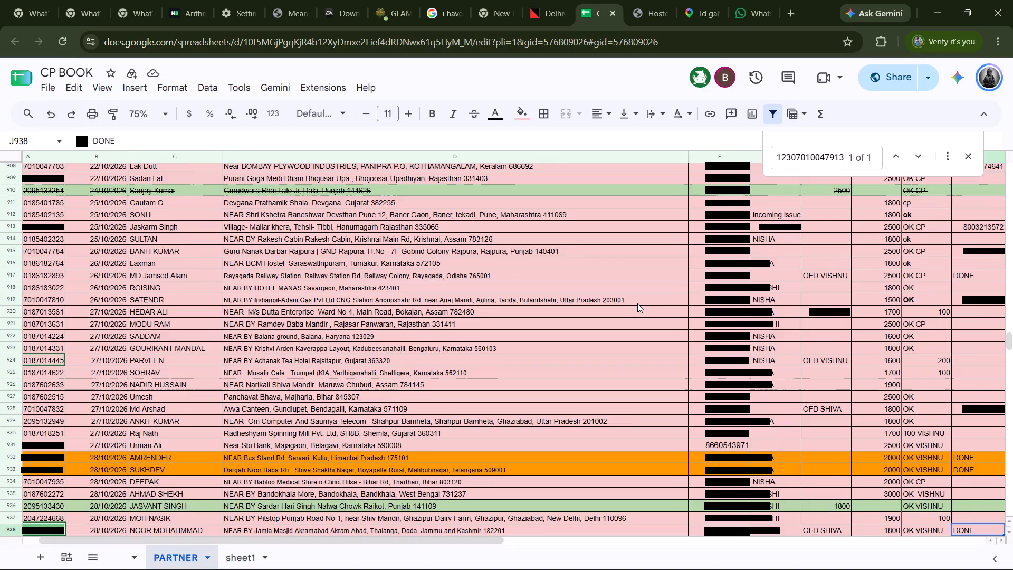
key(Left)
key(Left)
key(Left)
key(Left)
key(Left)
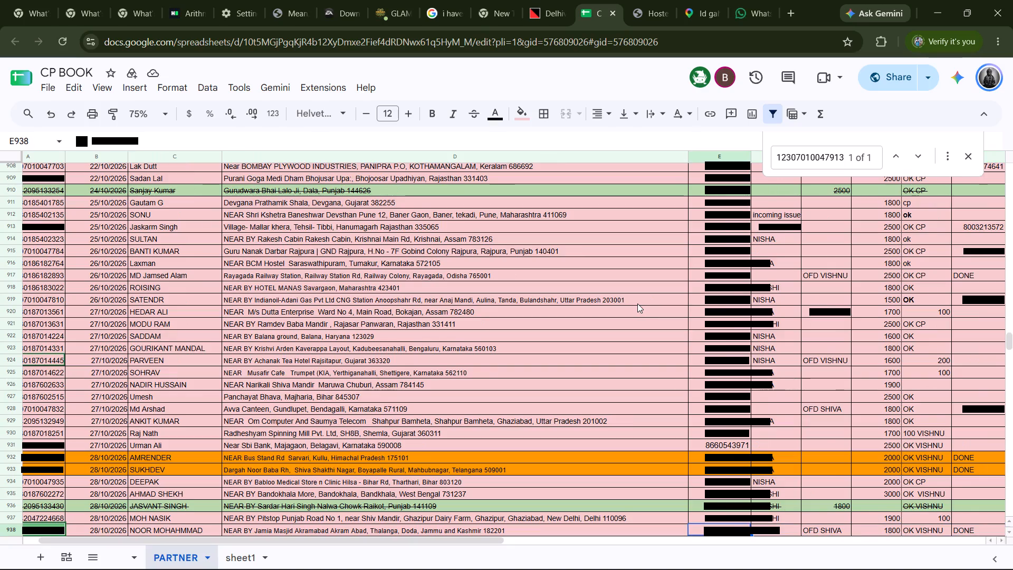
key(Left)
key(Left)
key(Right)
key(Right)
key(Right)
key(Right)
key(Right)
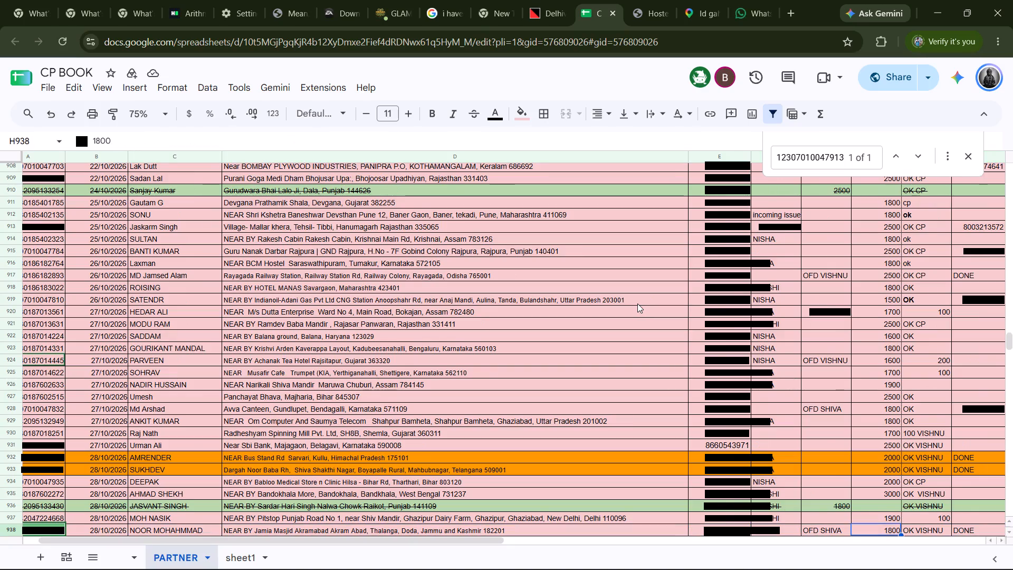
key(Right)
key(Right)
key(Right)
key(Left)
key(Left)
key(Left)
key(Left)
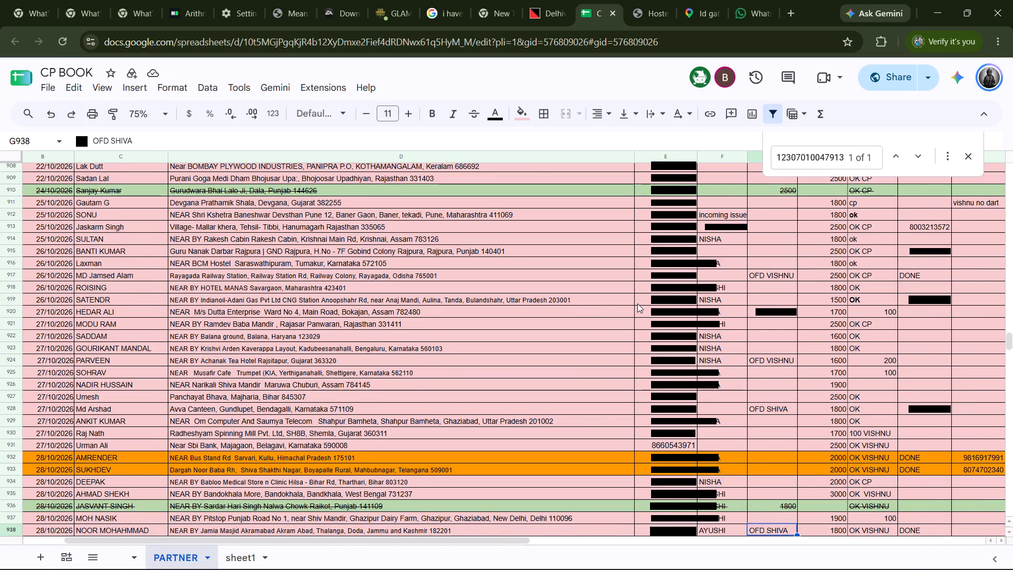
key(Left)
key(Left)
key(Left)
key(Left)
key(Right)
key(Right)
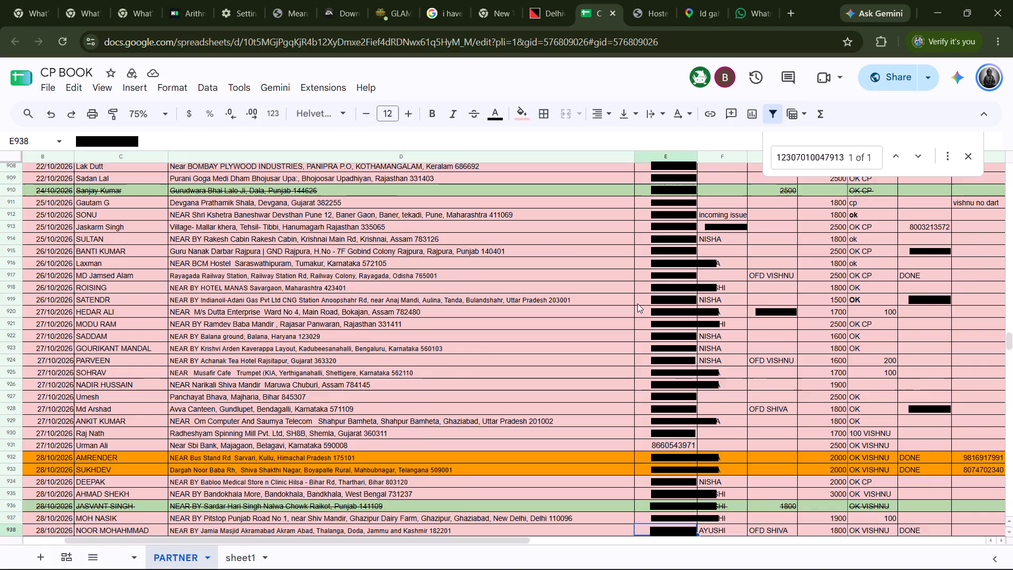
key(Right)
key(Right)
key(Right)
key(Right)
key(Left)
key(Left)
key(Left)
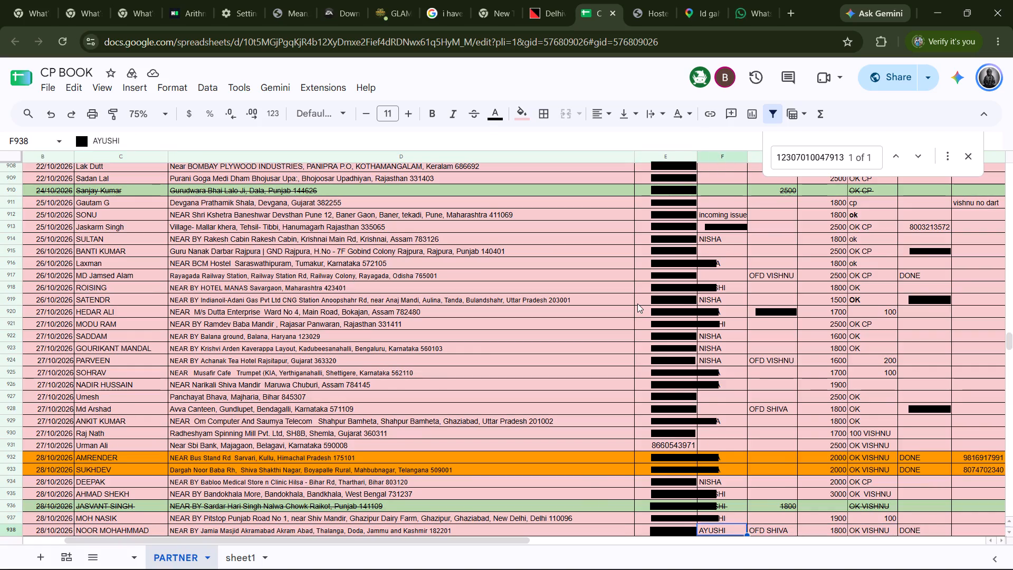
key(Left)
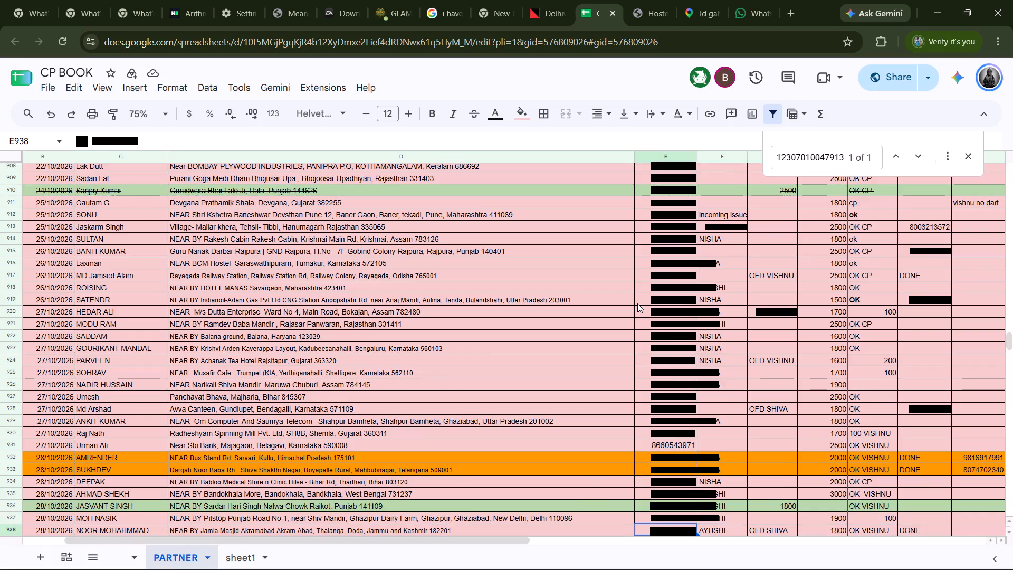
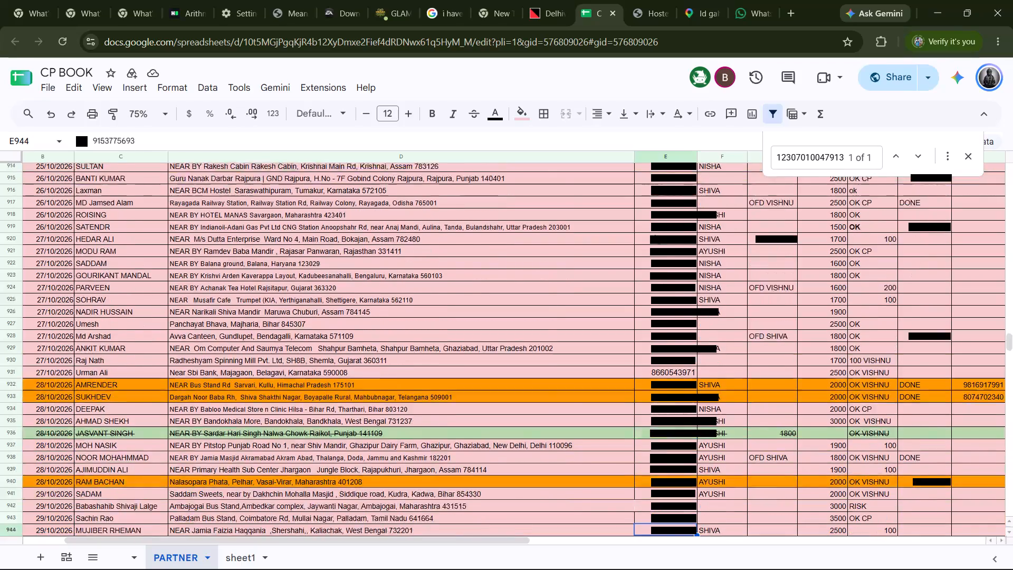
Examine the PARTNER sheet's orders along the phone-number column from the 29 October entries through the 2 November entries.
key(Down)
key(Down)
key(Down)
key(Down)
key(Down)
key(Down)
key(Down)
key(Down)
key(Down)
key(Down)
key(Down)
key(Down)
key(Down)
key(Down)
key(Down)
key(Down)
key(Down)
key(Down)
key(Down)
key(Down)
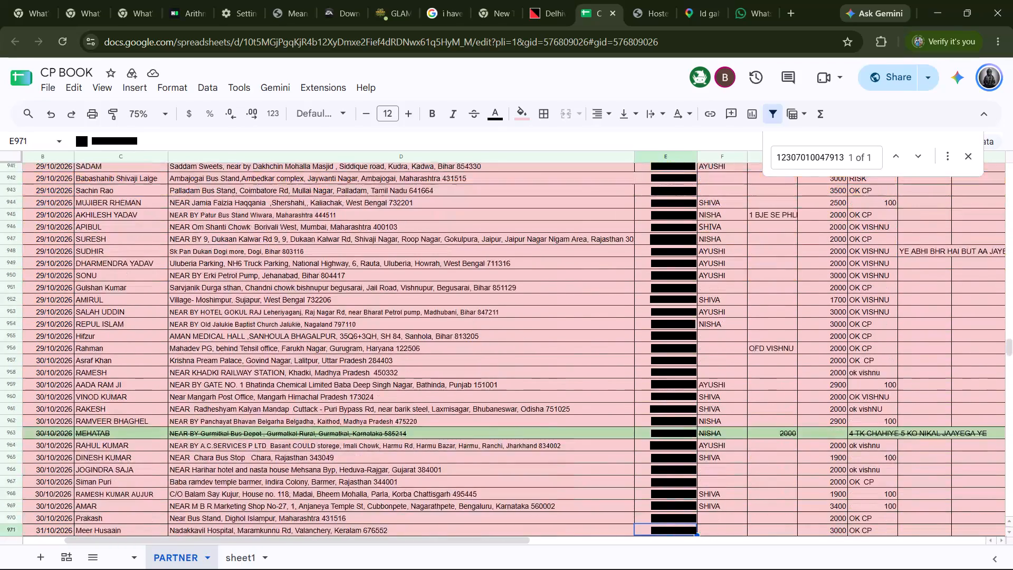
key(Down)
key(Down)
key(Down)
key(Down)
key(Down)
key(Down)
key(Down)
key(Down)
key(Down)
key(Down)
key(Down)
key(Down)
key(Down)
key(Down)
key(Down)
key(Down)
key(Down)
key(Down)
key(Down)
key(Down)
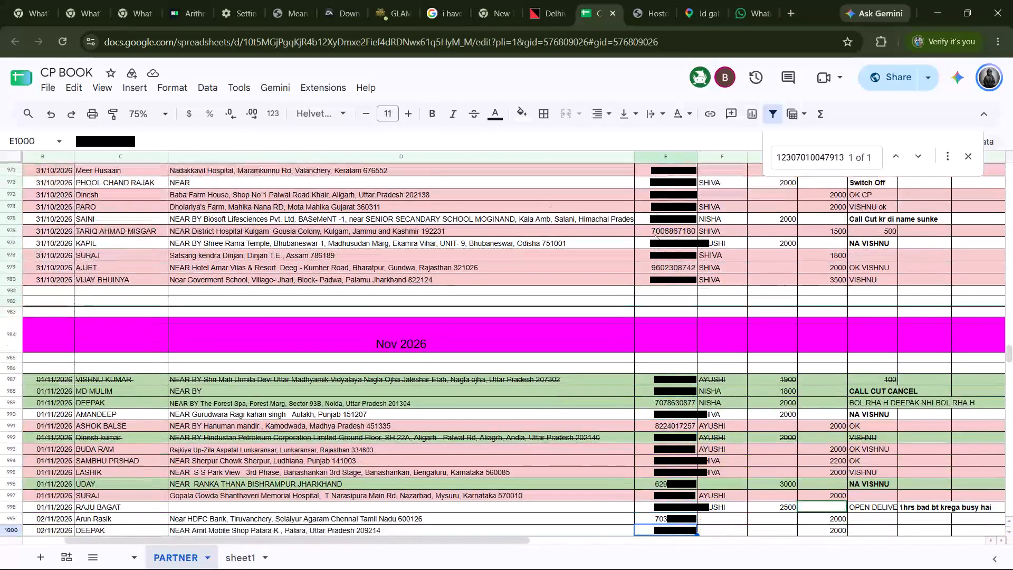
key(Down)
key(Down)
key(Down)
key(Down)
key(Down)
Return to the Aulakh, Punjab order in row 990 and examine its customer name and address, finishing on its phone number.
key(Up)
key(Up)
key(Up)
key(Up)
key(Up)
key(Up)
key(Up)
key(Up)
key(Up)
key(Up)
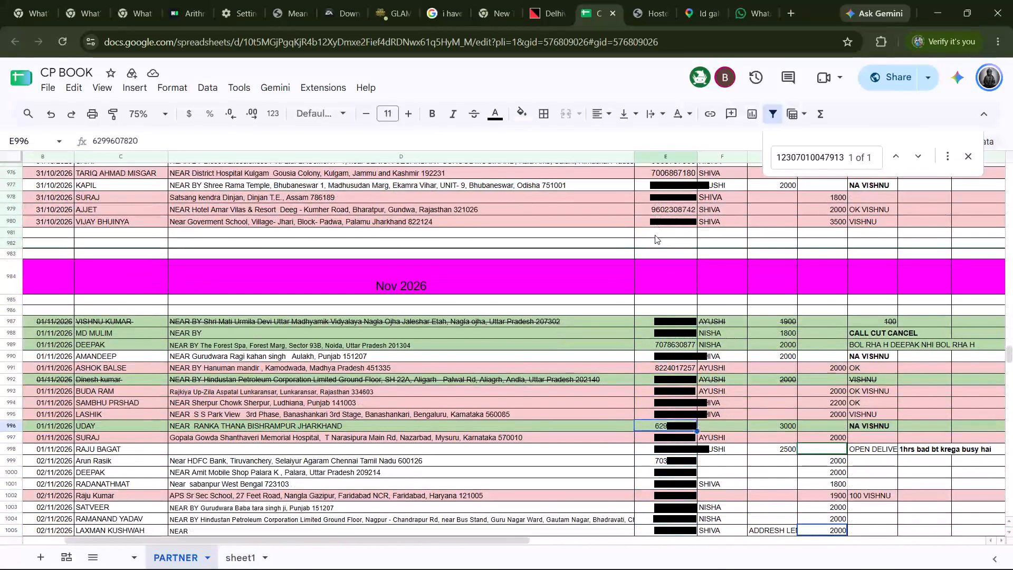
key(Up)
key(Up)
key(Up)
key(Up)
key(Up)
key(Left)
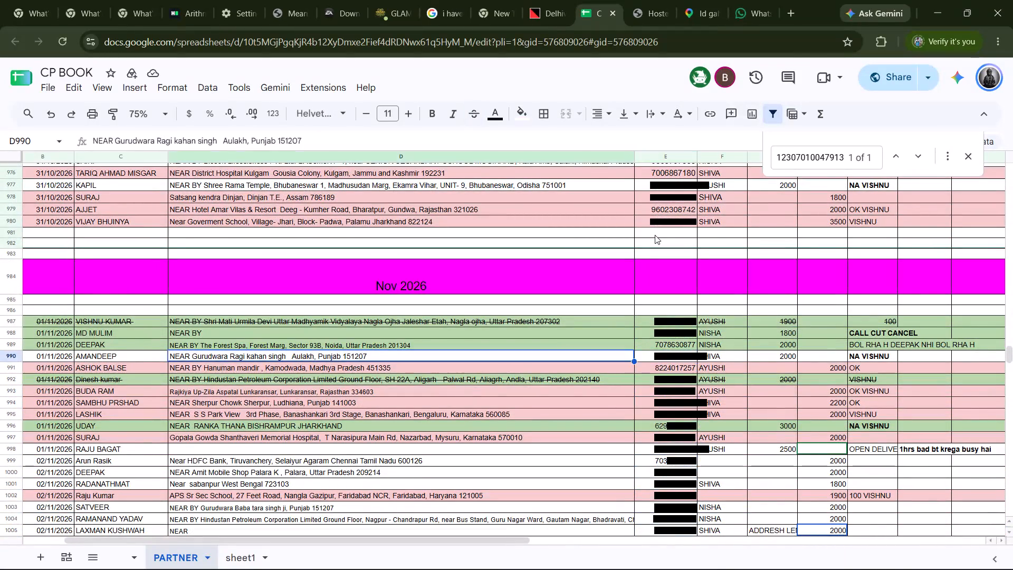
key(Left)
key(Right)
key(Right)
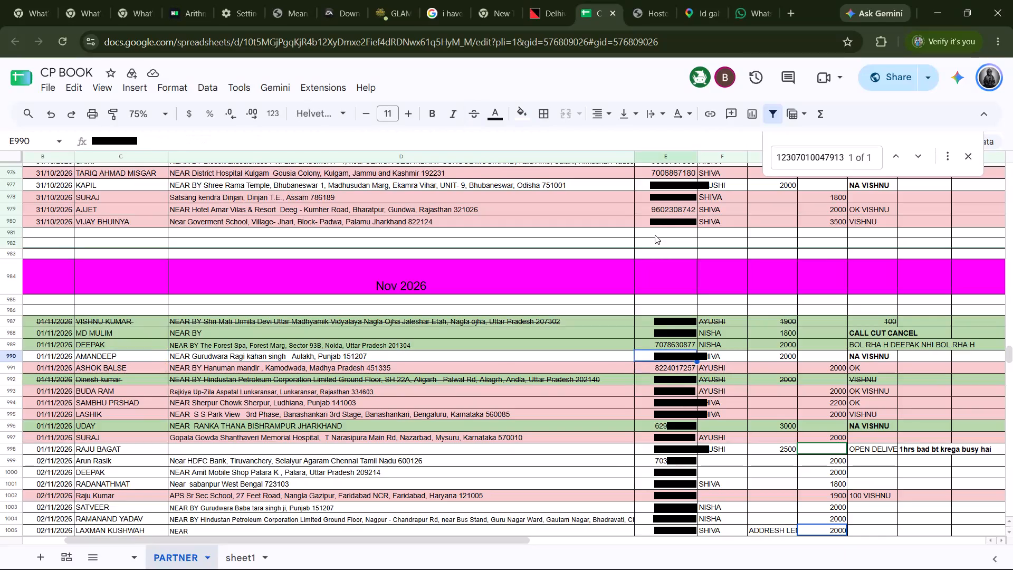
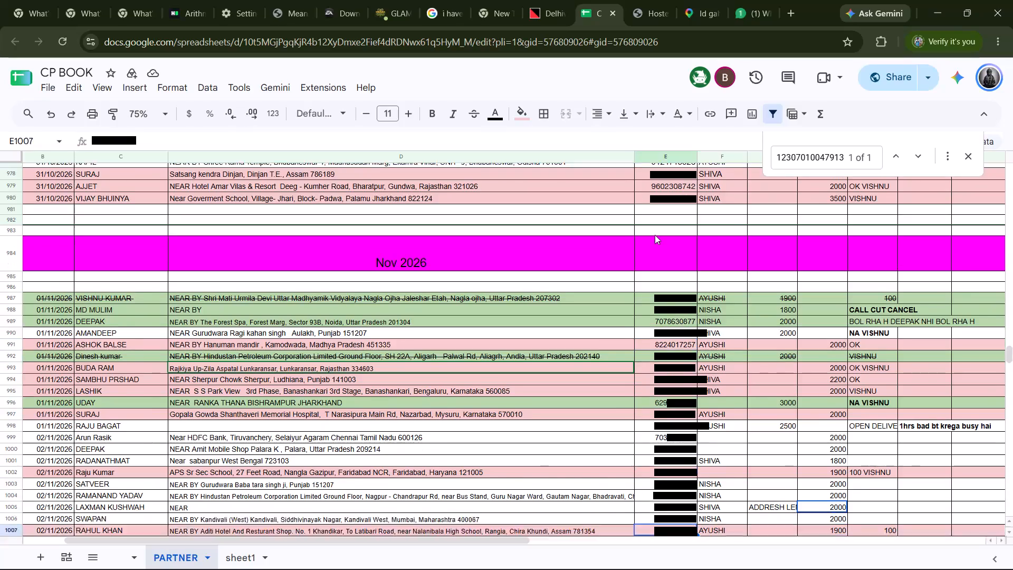
Examine the remaining 2 November orders along the phone-number column, ending at the first blank entry row, 1019.
key(Down)
key(Down)
key(Down)
key(Down)
key(Down)
key(Down)
key(Down)
key(Up)
key(Up)
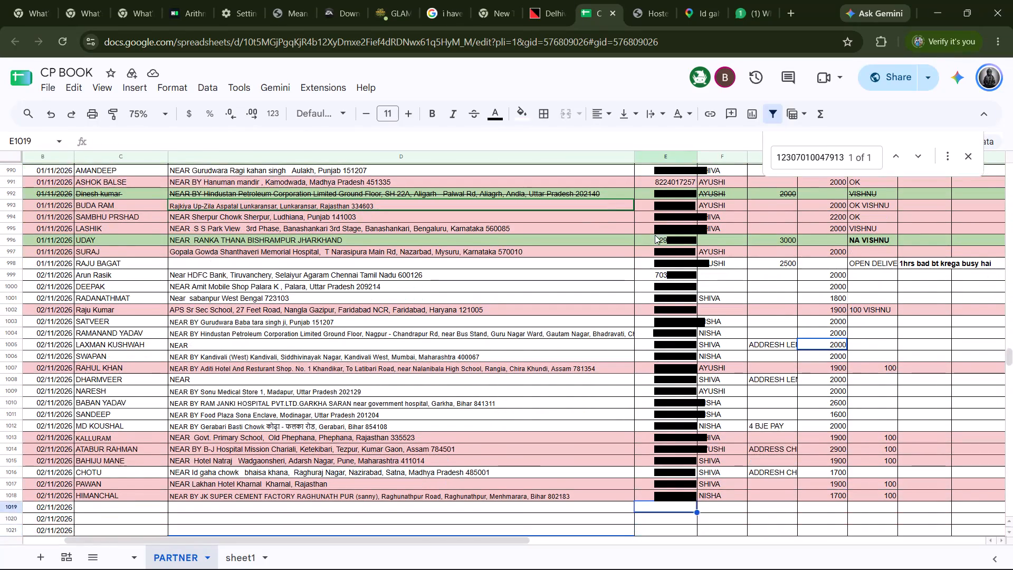
key(Up)
key(Down)
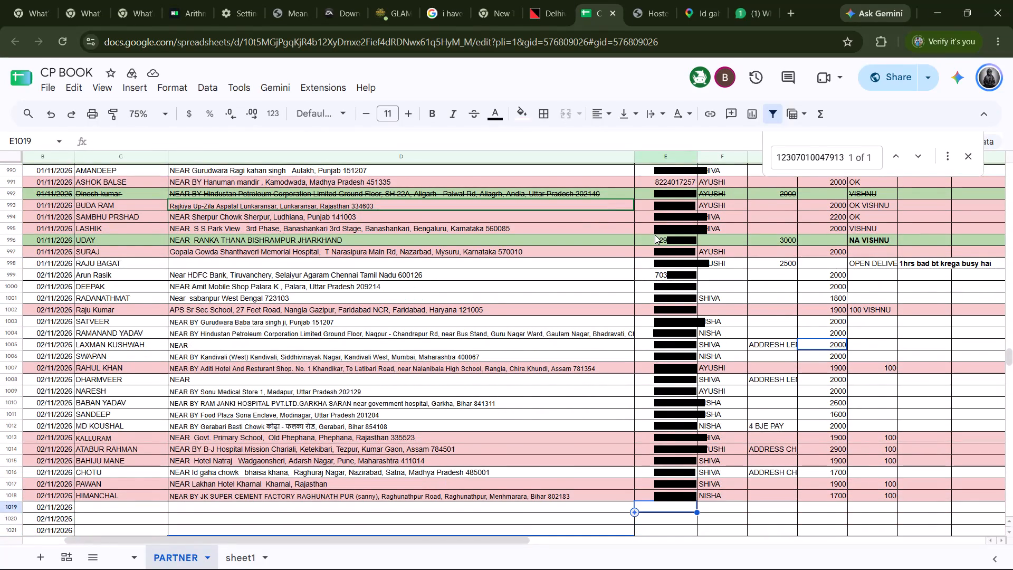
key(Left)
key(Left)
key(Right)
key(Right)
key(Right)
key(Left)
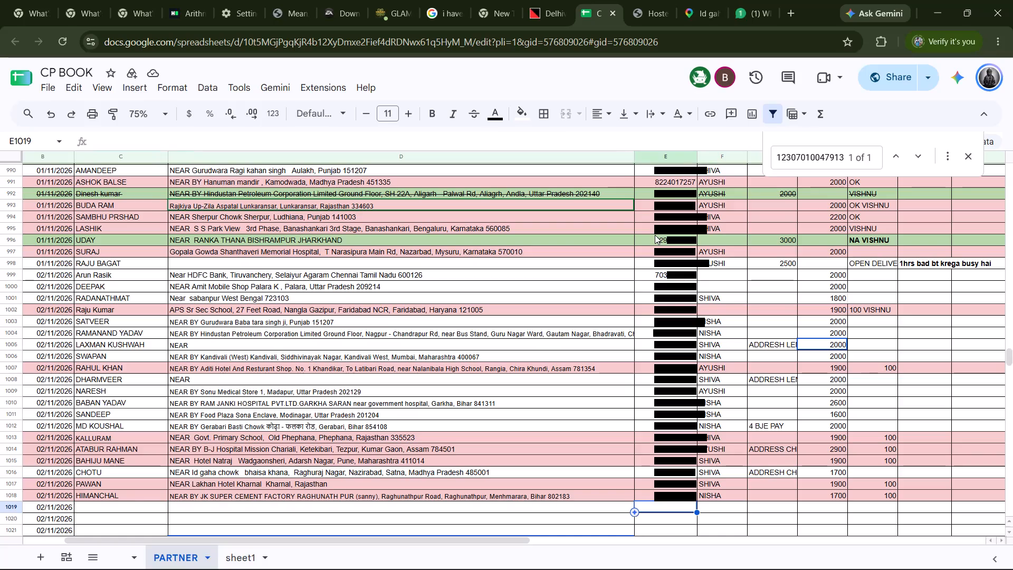
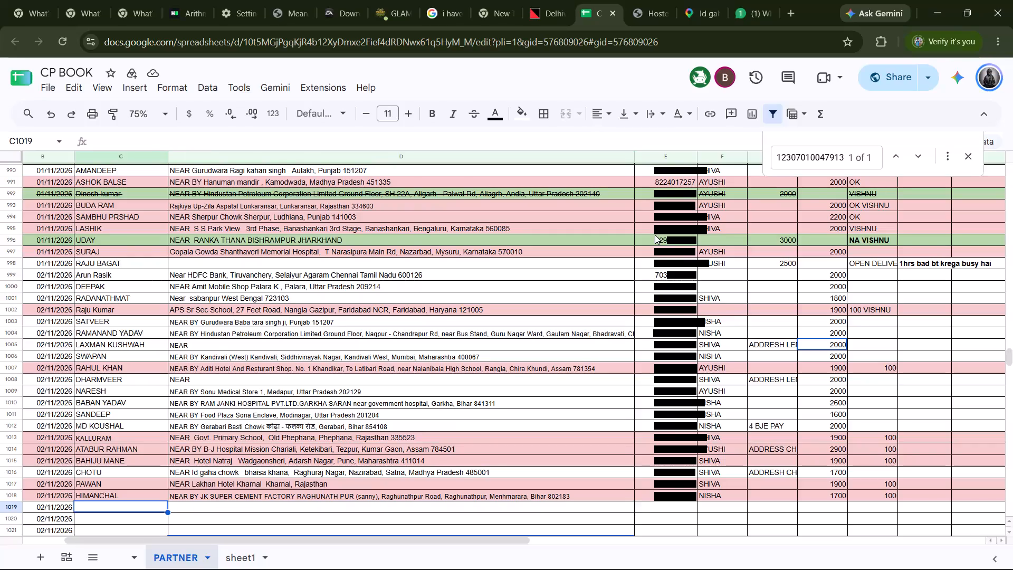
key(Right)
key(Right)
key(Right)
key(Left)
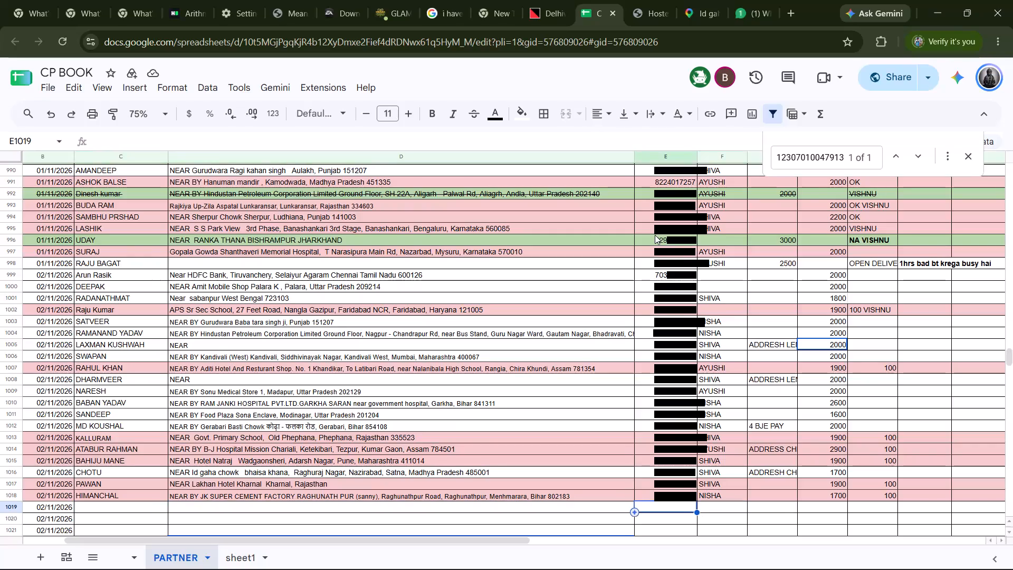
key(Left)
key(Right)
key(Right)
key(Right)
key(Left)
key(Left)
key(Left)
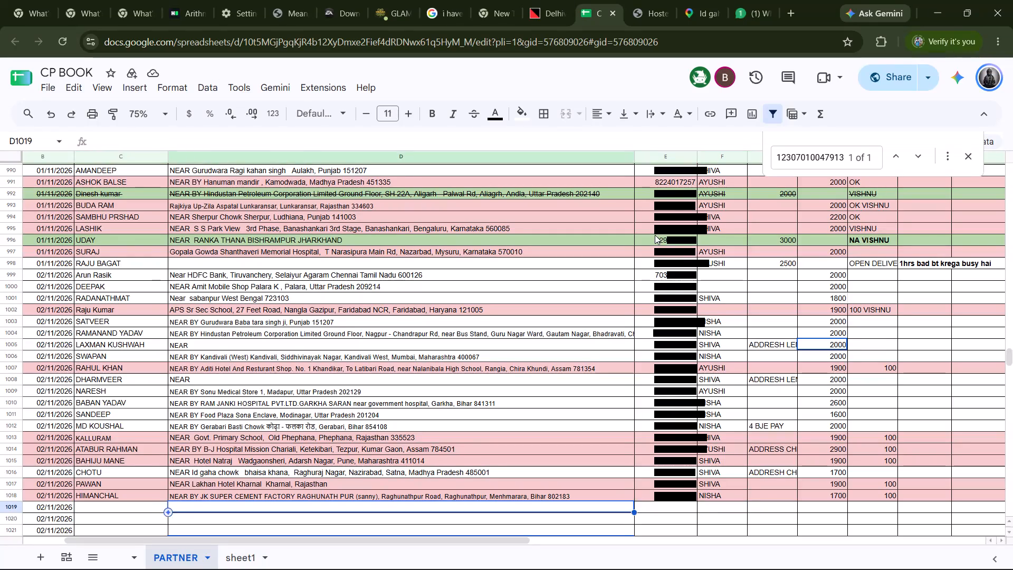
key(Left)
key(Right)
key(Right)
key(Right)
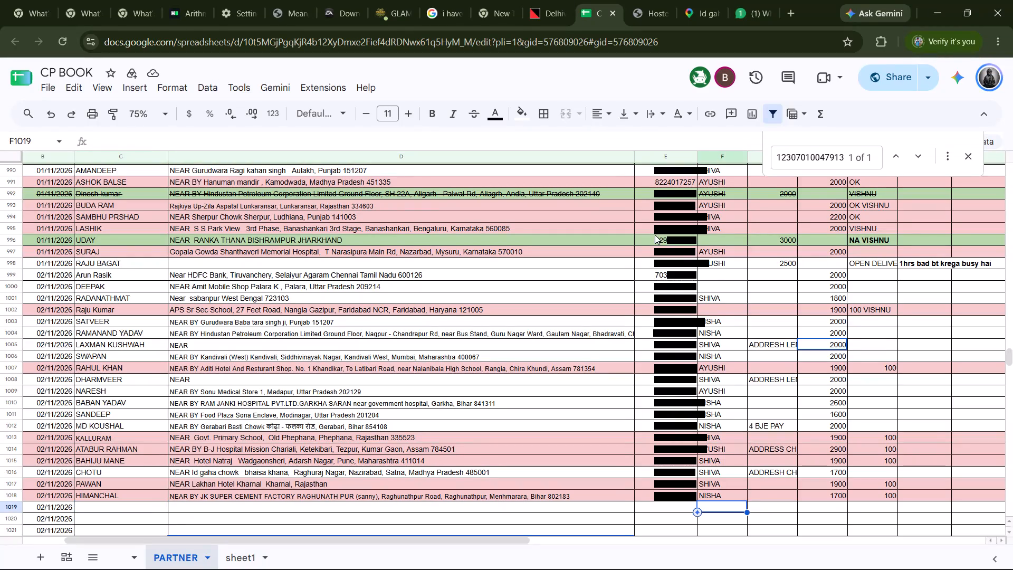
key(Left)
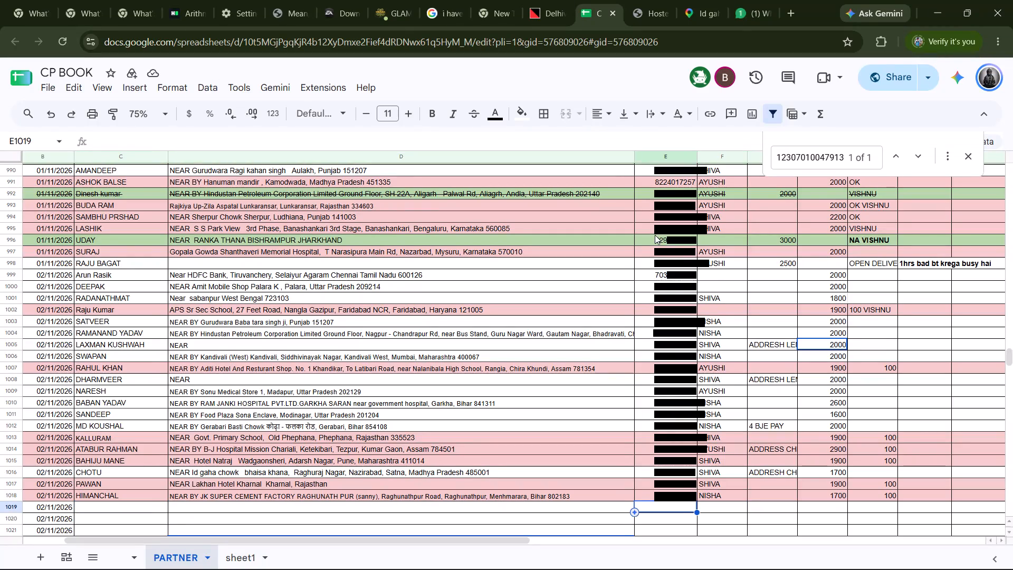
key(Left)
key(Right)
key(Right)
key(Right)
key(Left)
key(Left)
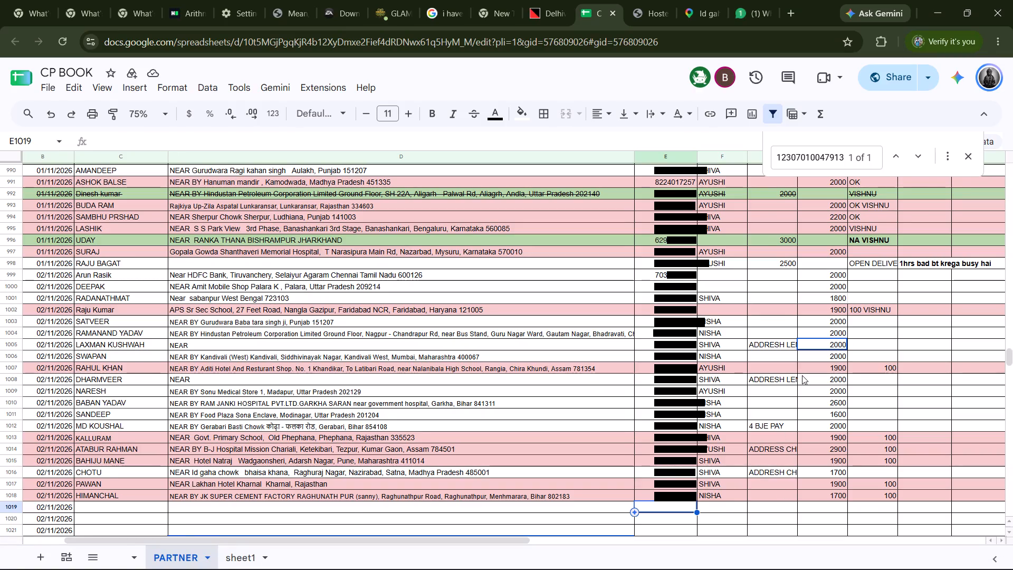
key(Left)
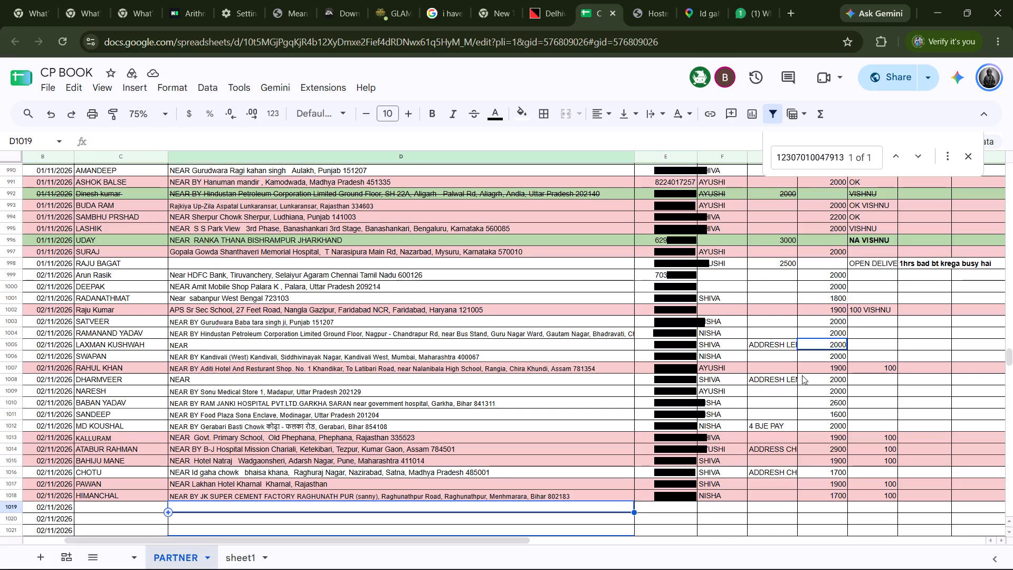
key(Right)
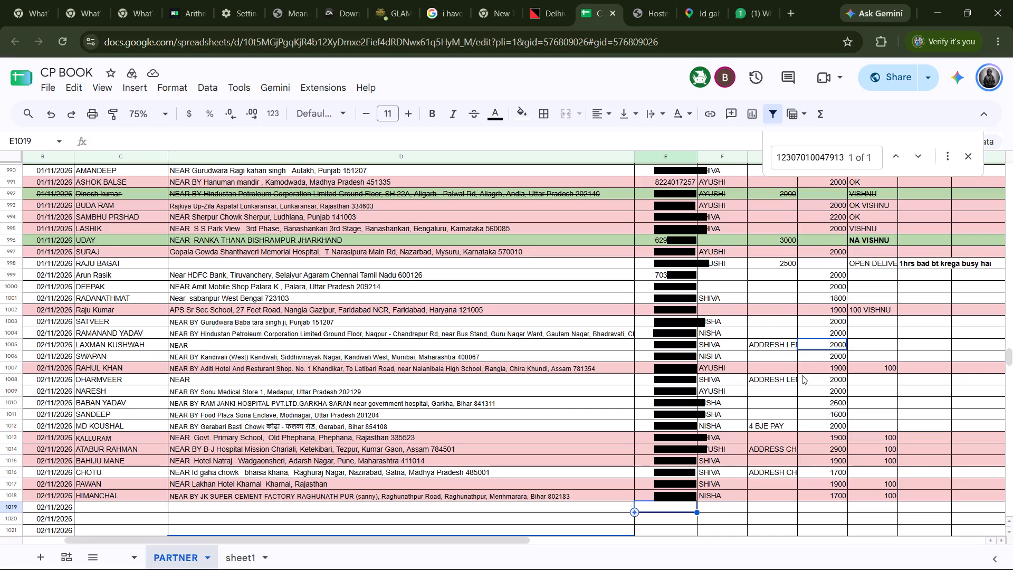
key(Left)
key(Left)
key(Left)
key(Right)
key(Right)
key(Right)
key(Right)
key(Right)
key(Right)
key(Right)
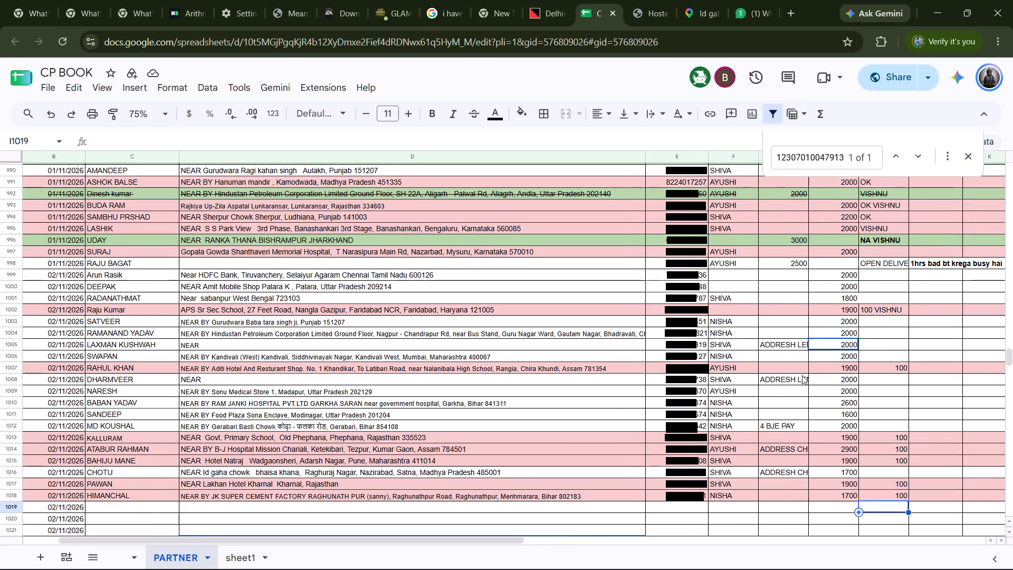
Examine the staff-name column upward from blank row 1019 through the November orders to the late-October order in row 970.
key(Left)
key(Left)
key(Left)
key(Up)
key(Up)
key(Up)
key(Up)
key(Up)
key(Up)
key(Up)
key(Up)
key(Up)
key(Up)
key(Up)
key(Up)
key(Up)
key(Up)
key(Up)
key(Up)
key(Up)
key(Up)
key(Up)
key(Up)
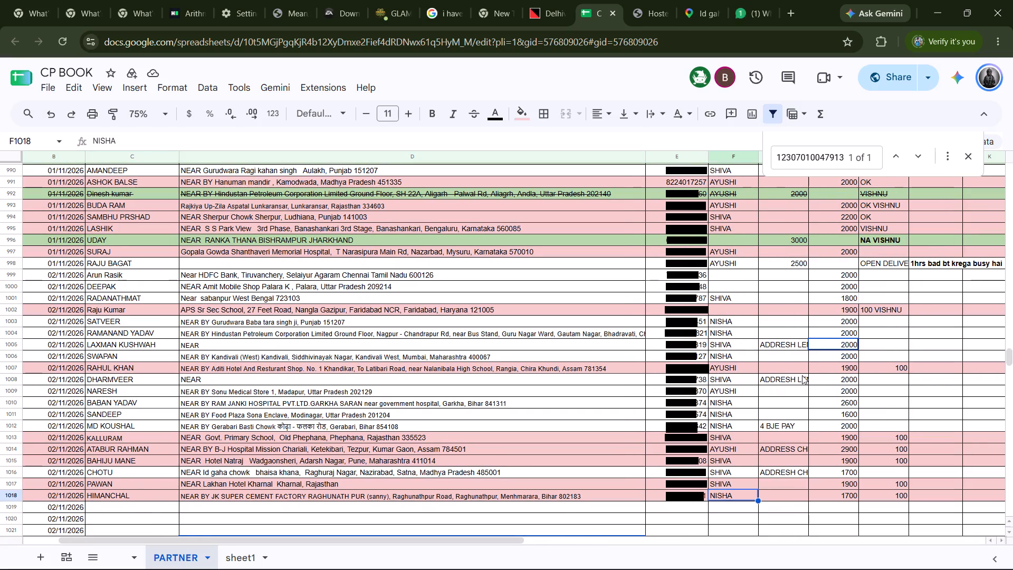
key(Up)
key(Up)
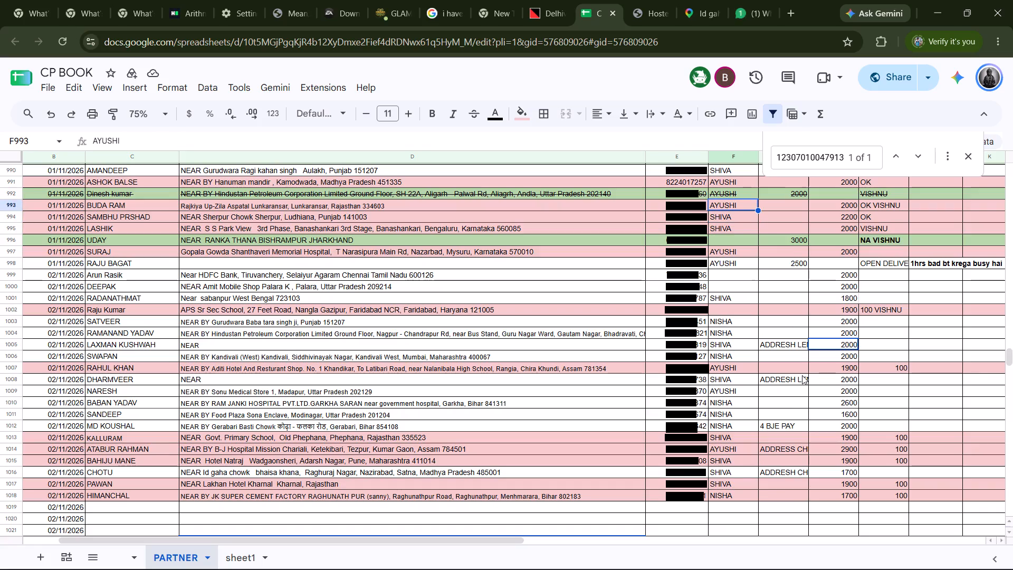
key(Up)
key(Up)
key(Up)
key(Up)
key(Up)
key(Up)
key(Up)
key(Up)
key(Up)
key(Up)
key(Up)
key(Up)
key(Up)
key(Up)
key(Up)
key(Up)
key(Up)
key(Up)
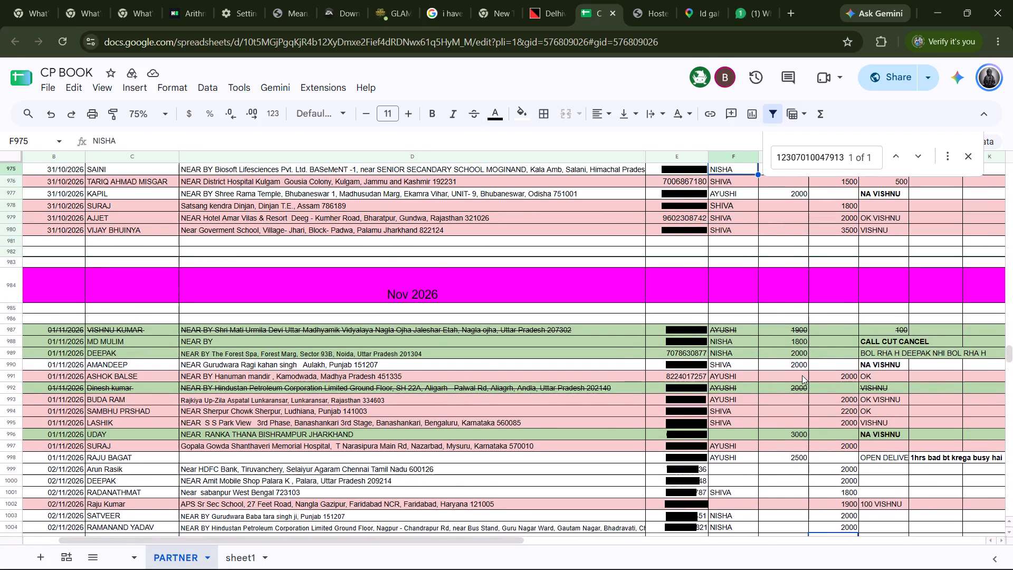
key(Up)
key(Up)
key(Up)
key(Up)
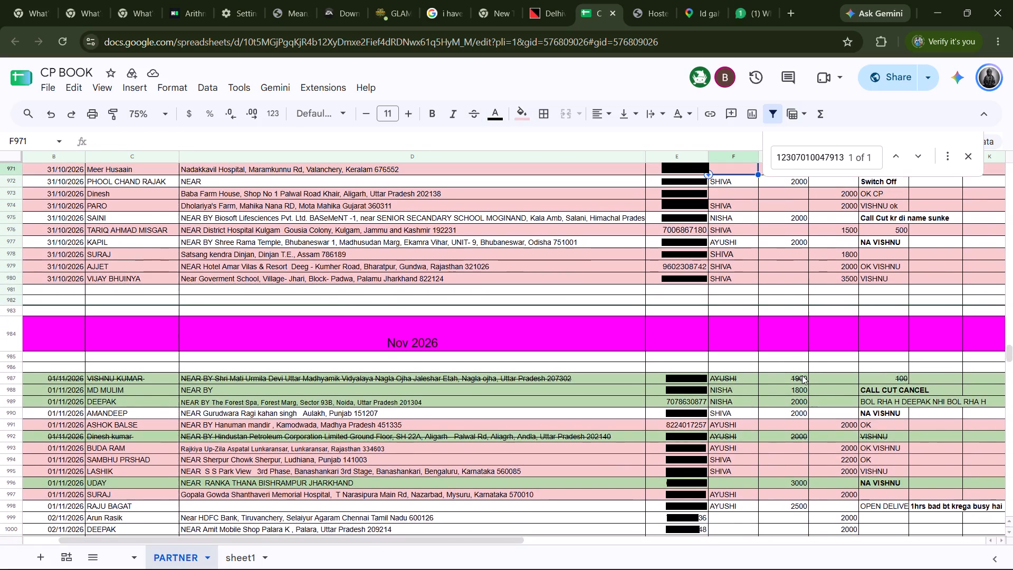
key(Up)
Examine the staff-name column back down from row 970 through the November orders to row 1012.
key(Down)
key(Down)
key(Down)
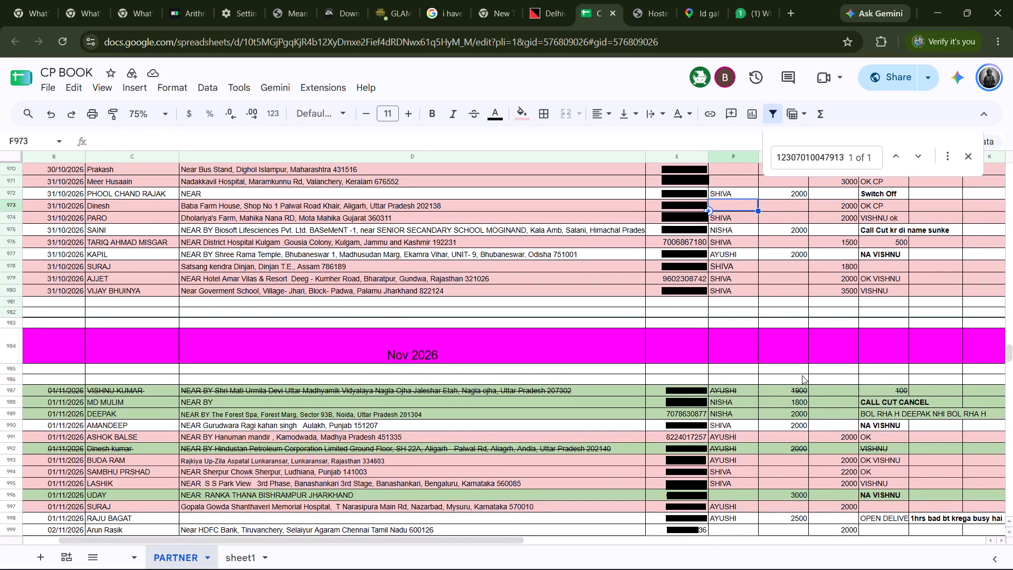
key(Down)
key(Down)
key(Down)
key(Down)
key(Down)
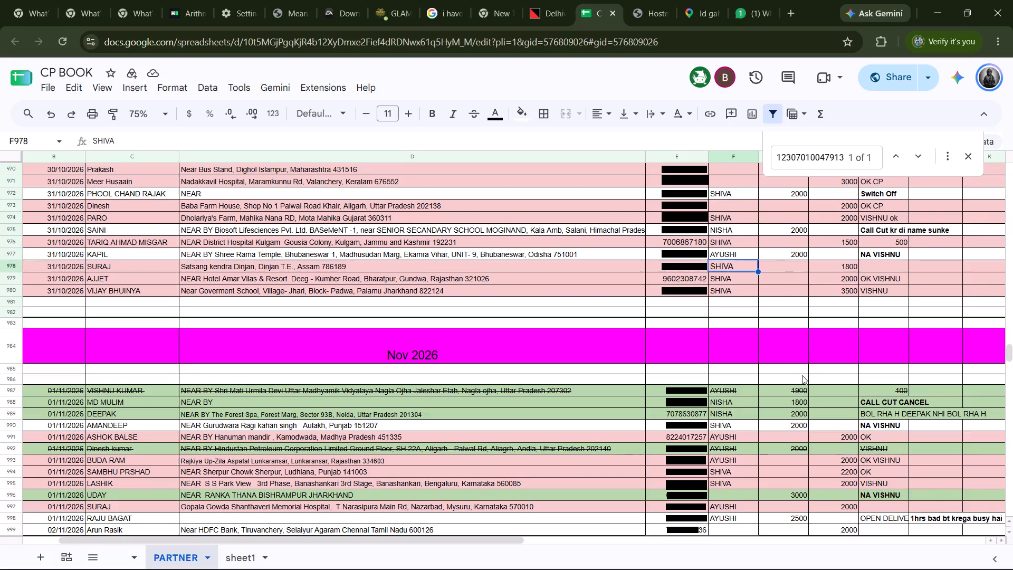
key(Down)
key(Down)
key(Down)
key(Down)
key(Down)
key(Down)
key(Down)
key(Down)
key(Down)
key(Down)
key(Down)
key(Down)
key(Down)
key(Down)
key(Down)
key(Down)
key(Down)
key(Down)
key(Down)
key(Down)
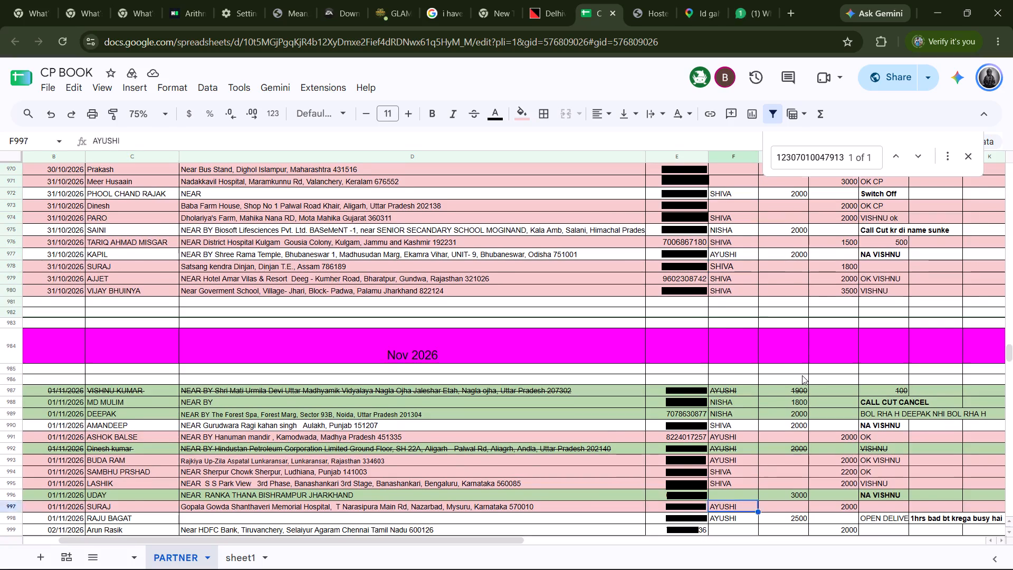
key(Down)
key(Down)
key(Down)
key(Down)
key(Down)
key(Down)
key(Down)
key(Down)
key(Down)
key(Down)
key(Down)
key(Down)
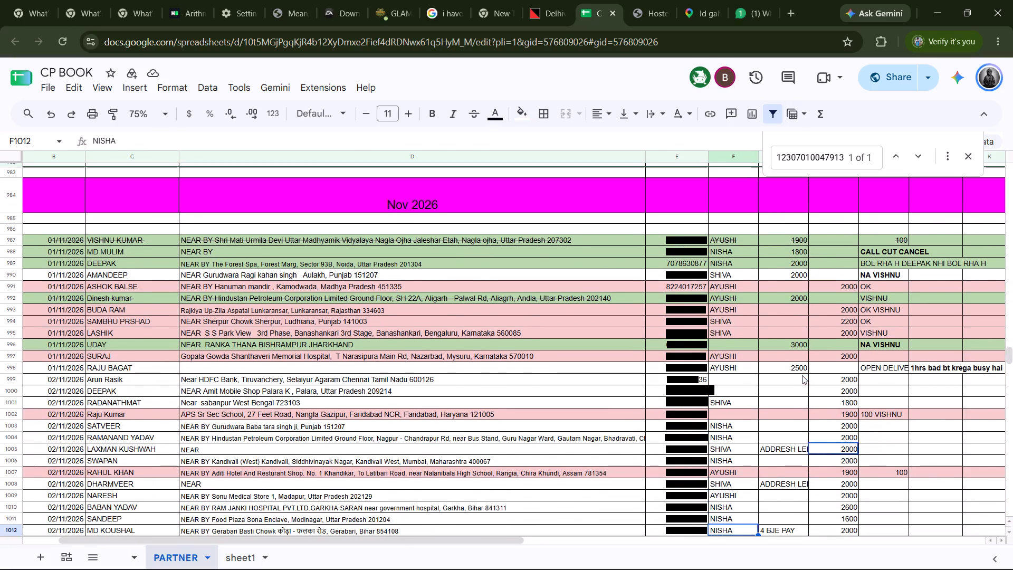
Examine the staff names of the 2 November orders upward from row 1012 to the first one in row 999.
key(Up)
key(Up)
key(Up)
key(Up)
key(Up)
key(Up)
key(Up)
key(Up)
key(Up)
key(Up)
key(Up)
key(Up)
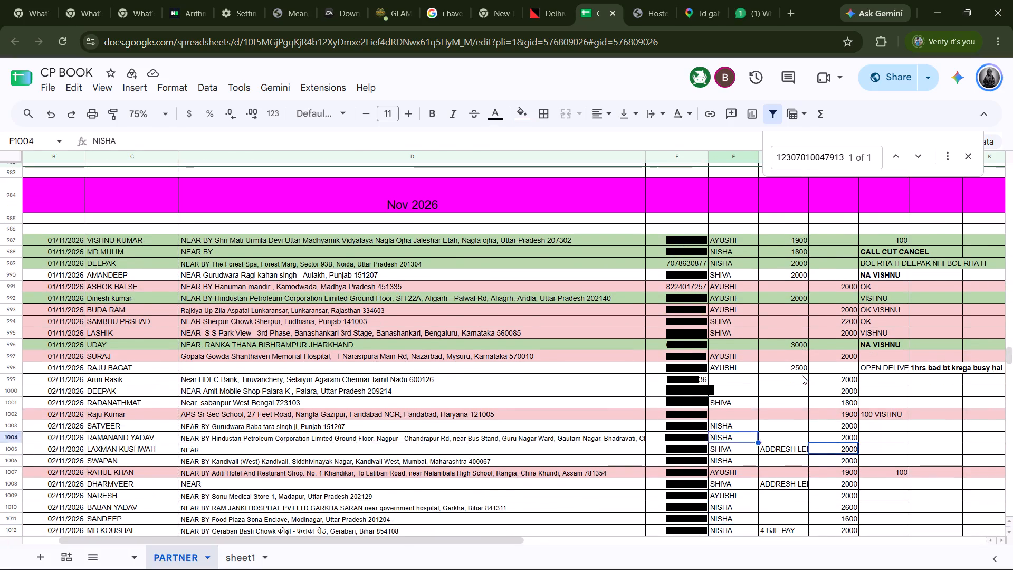
key(Up)
key(Left)
key(Left)
key(Right)
key(Right)
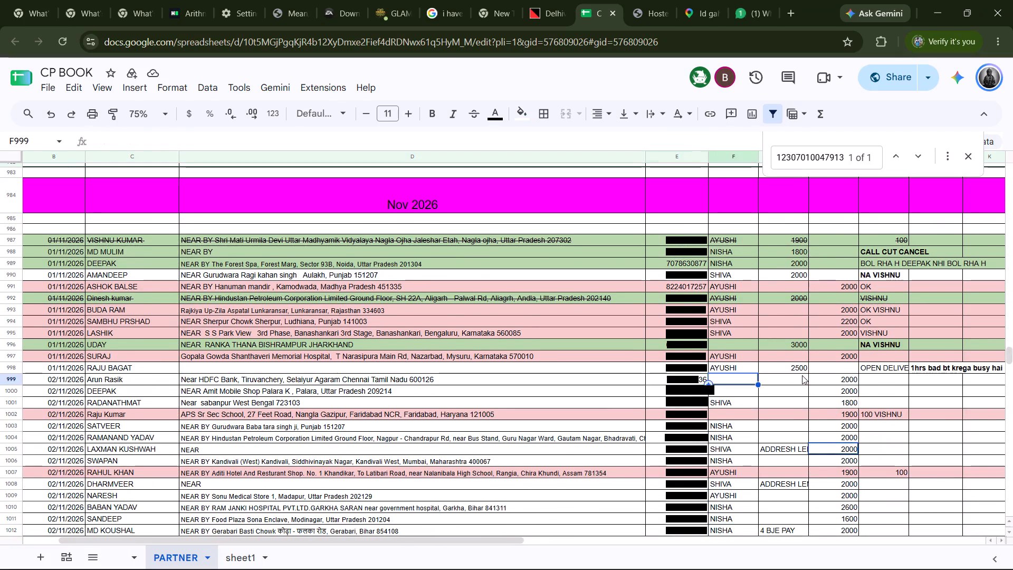
Examine the phone numbers of the 2 November orders from row 999 to row 1005, including row 1005's customer name.
key(Left)
key(Down)
key(Down)
key(Down)
key(Down)
key(Down)
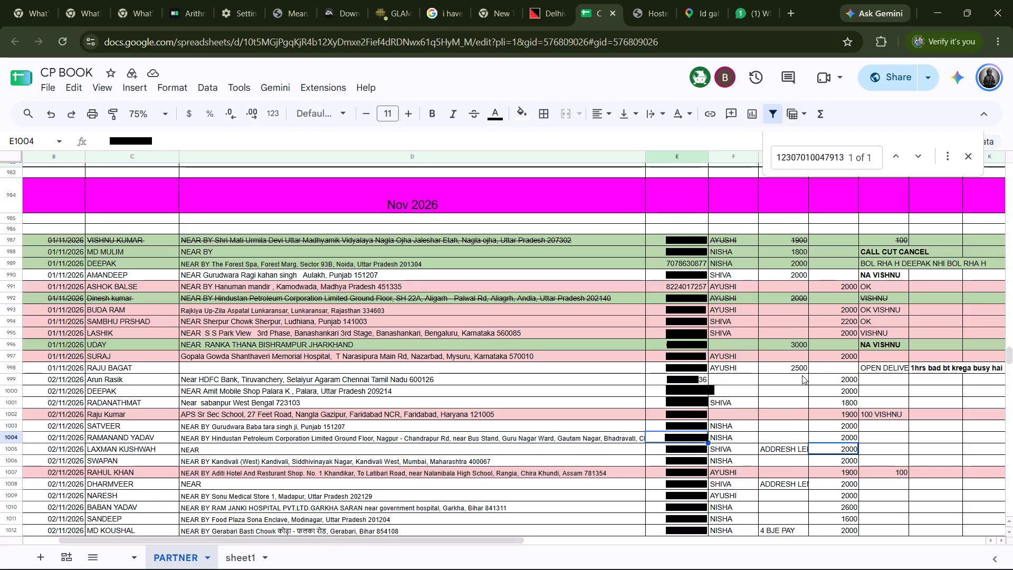
key(Down)
key(Left)
key(Left)
key(Down)
key(Up)
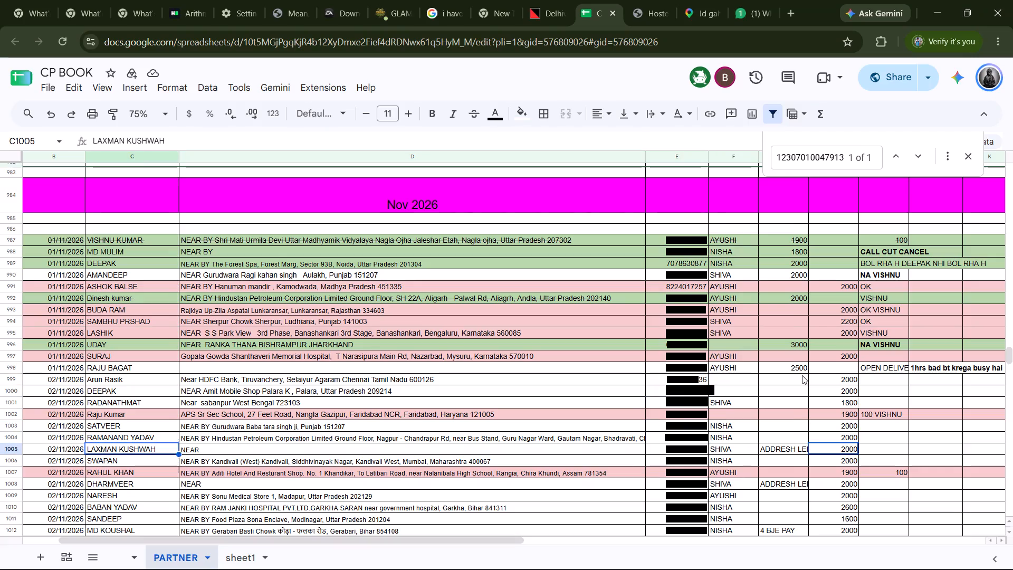
key(Right)
key(Right)
key(Right)
key(Left)
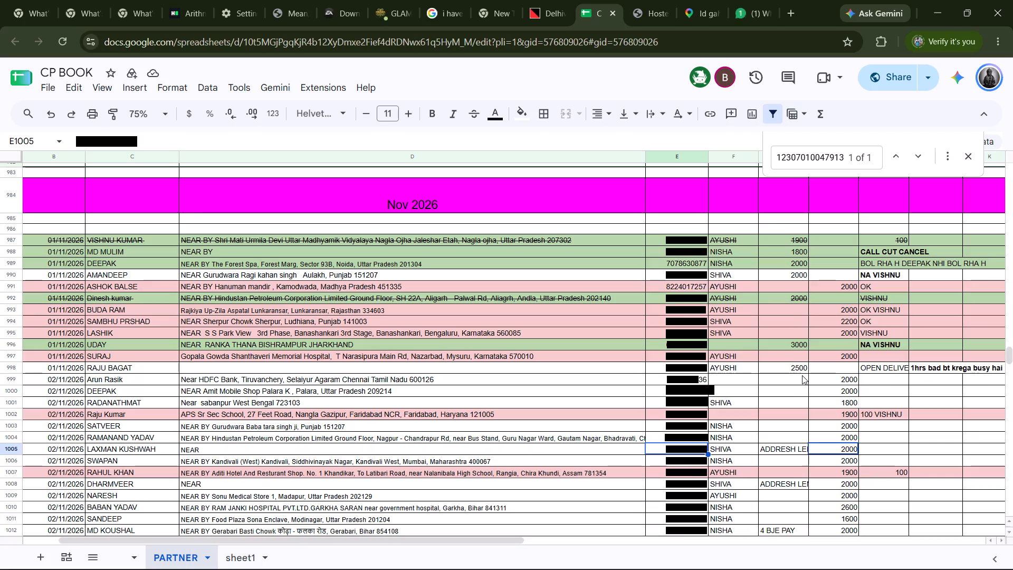
key(ctrl+f)
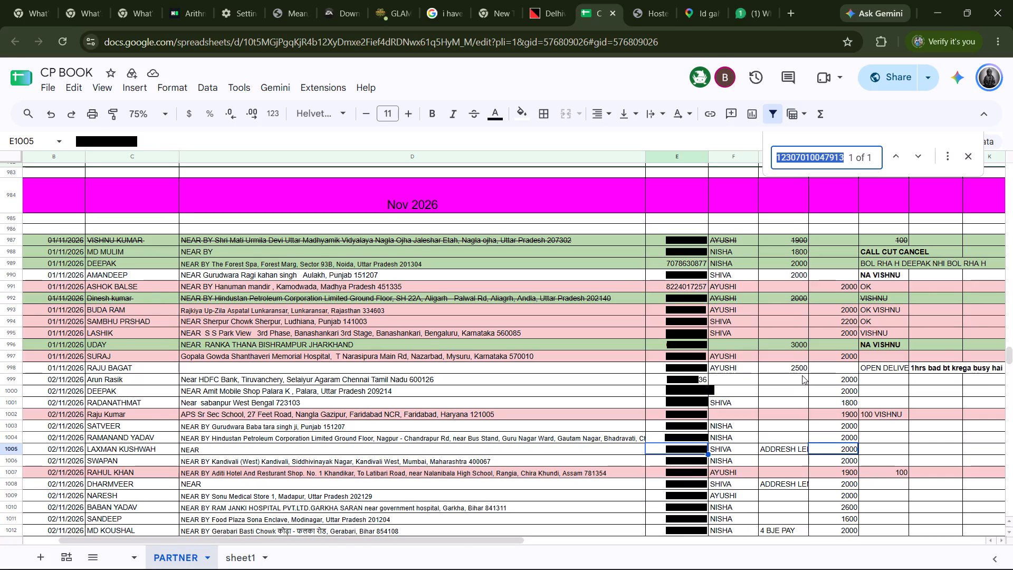
key(Return)
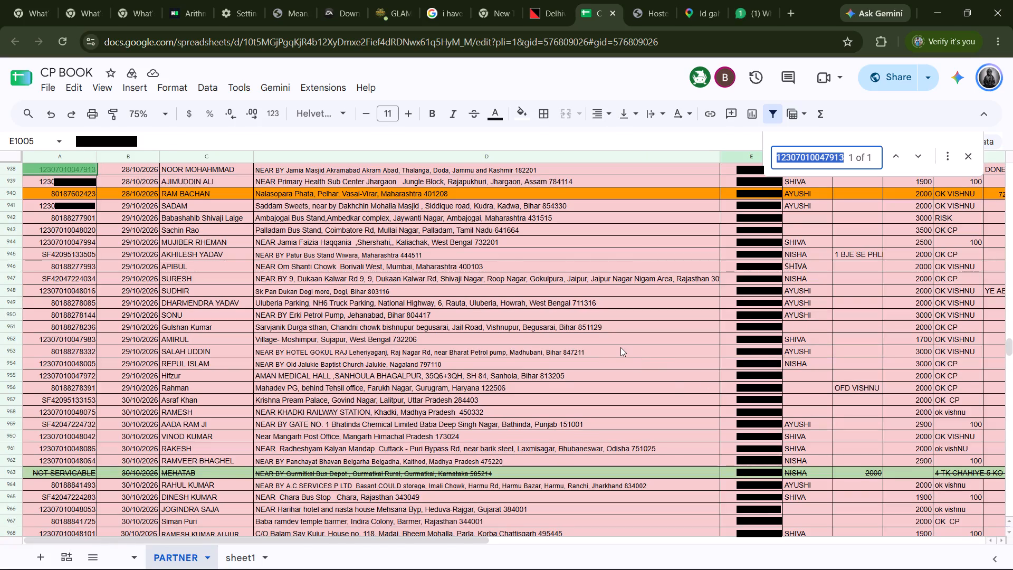
click(413, 171)
key(Left)
key(Left)
key(Right)
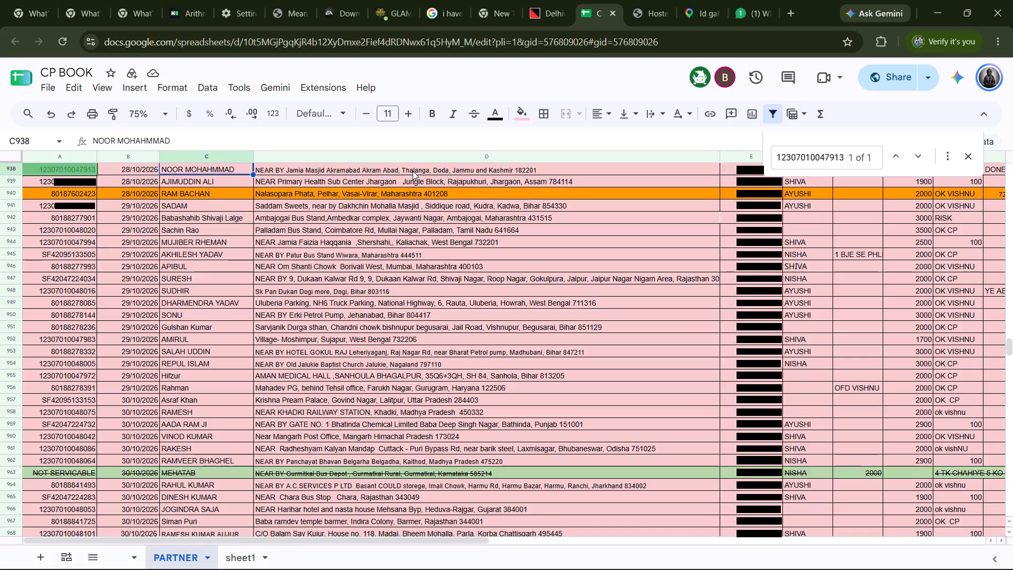
Examine the customer name, address and phone number in row 938, including the phone numbers of the two rows above.
key(Right)
key(Right)
key(Up)
key(Up)
key(Down)
key(Down)
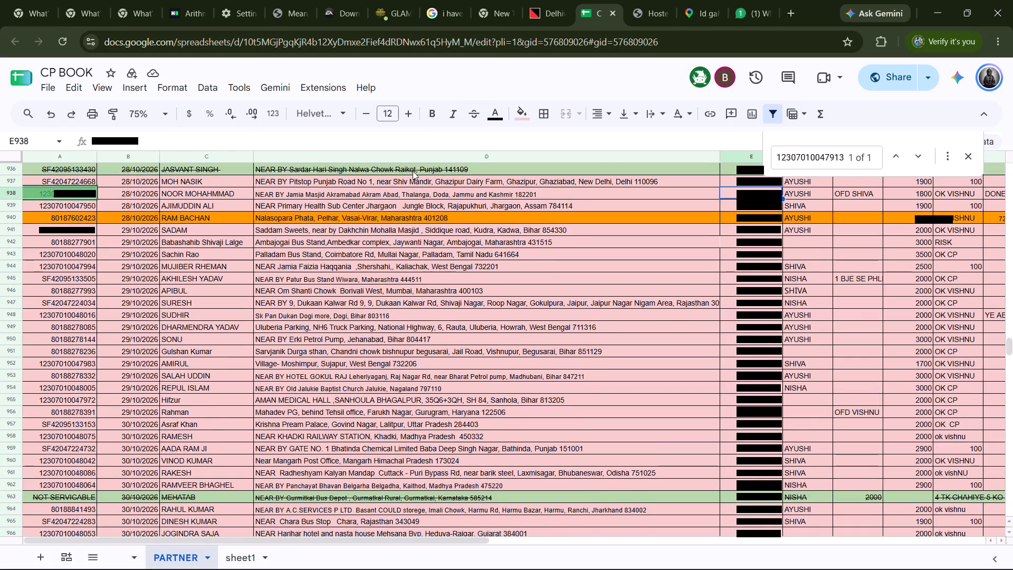
key(Left)
key(Left)
key(Left)
key(Right)
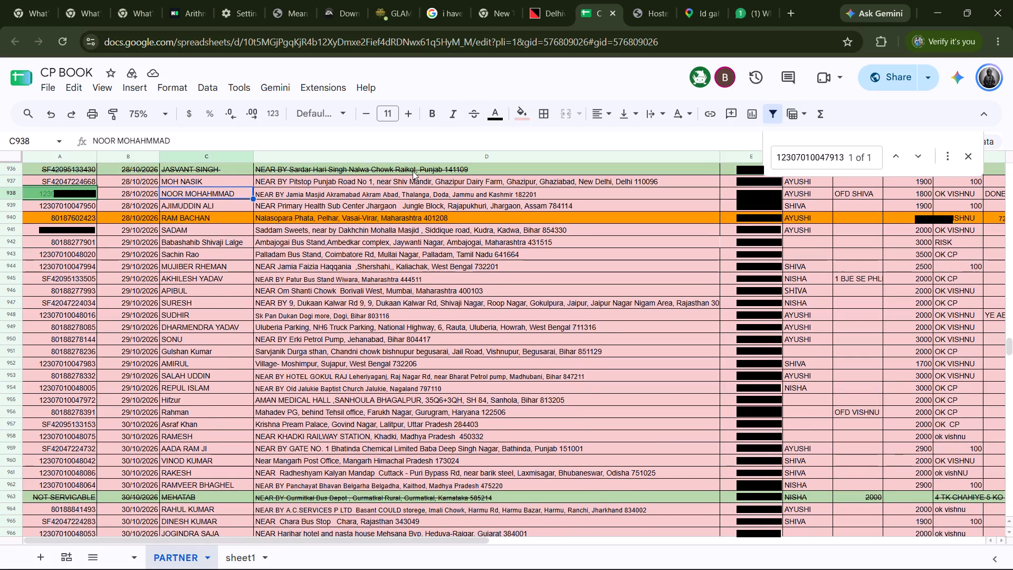
key(Right)
key(Right)
key(Left)
key(Left)
key(Right)
key(Right)
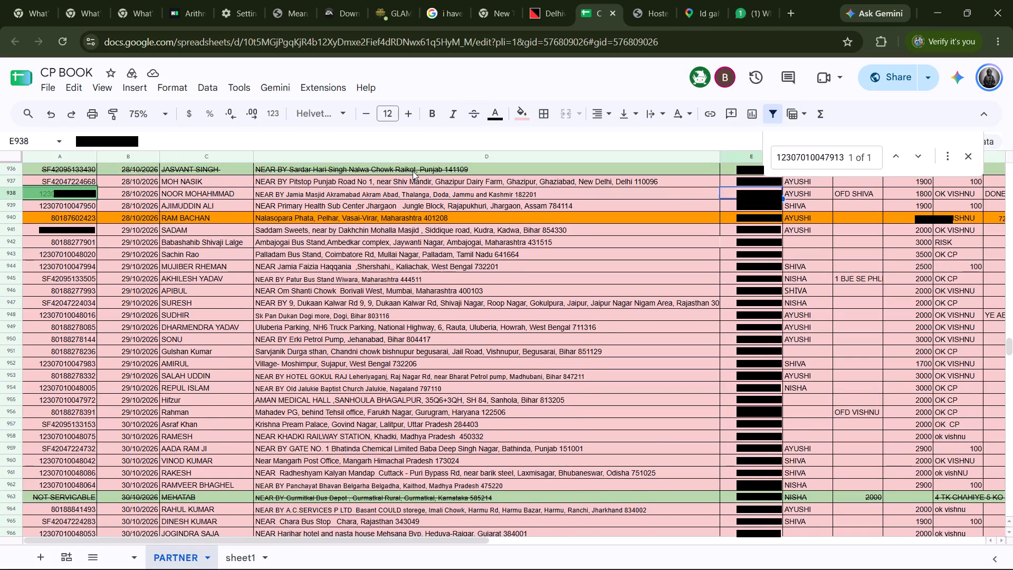
Examine row 938's staff name, delivery note, amount and remarks through column J, and return to its order date.
key(Right)
key(Right)
key(Right)
key(Right)
key(Right)
key(Left)
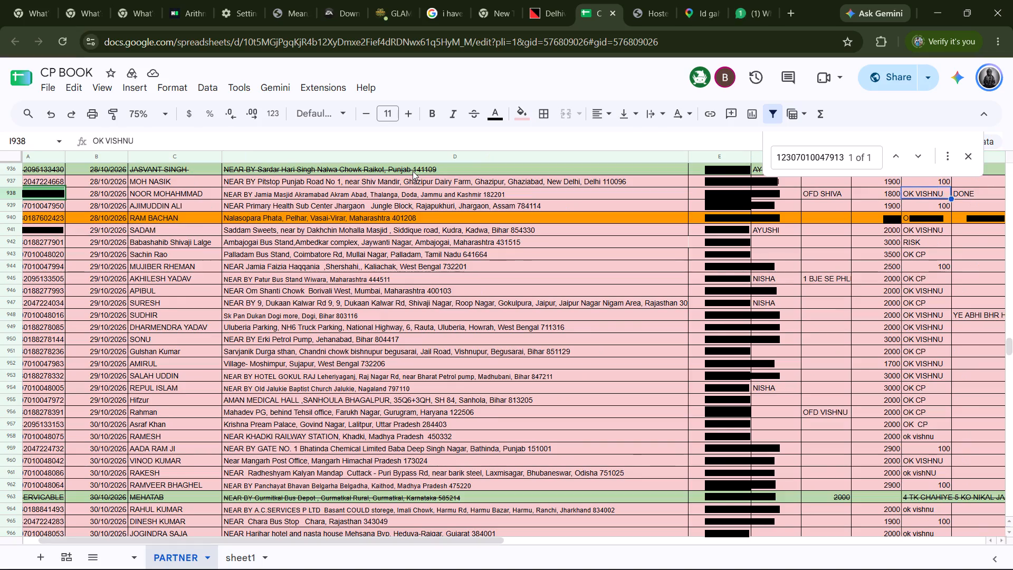
key(Left)
key(Left)
key(Left)
key(Left)
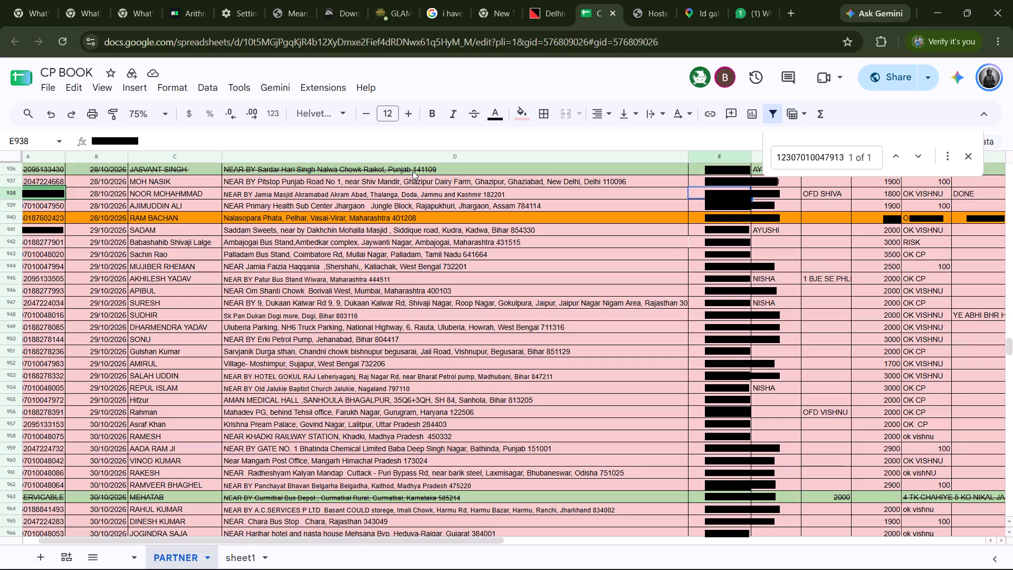
key(Left)
key(Left)
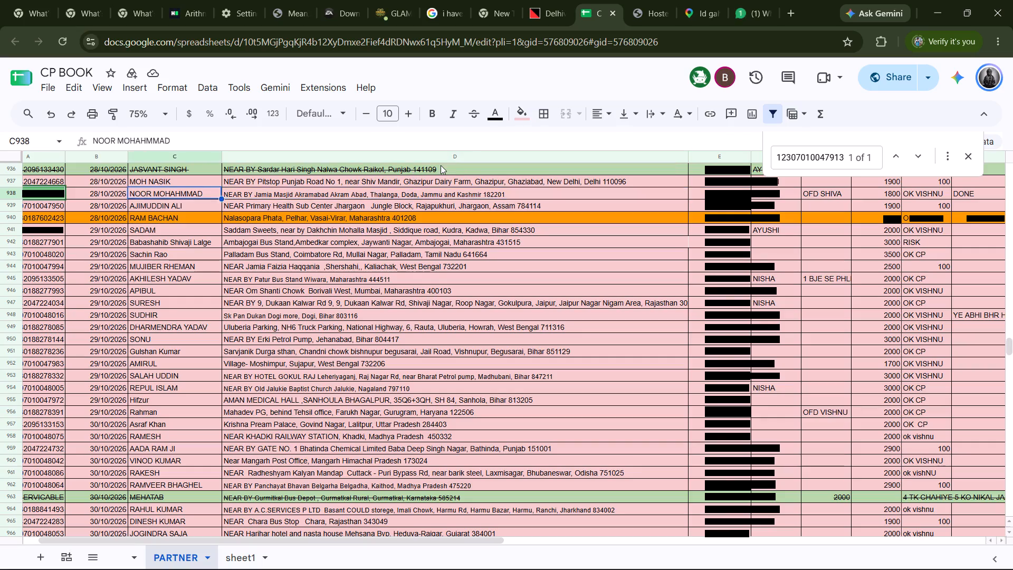
key(Left)
Examine row 938 from the customer name across to column L and back, including the remarks in columns I and J.
key(Right)
key(Right)
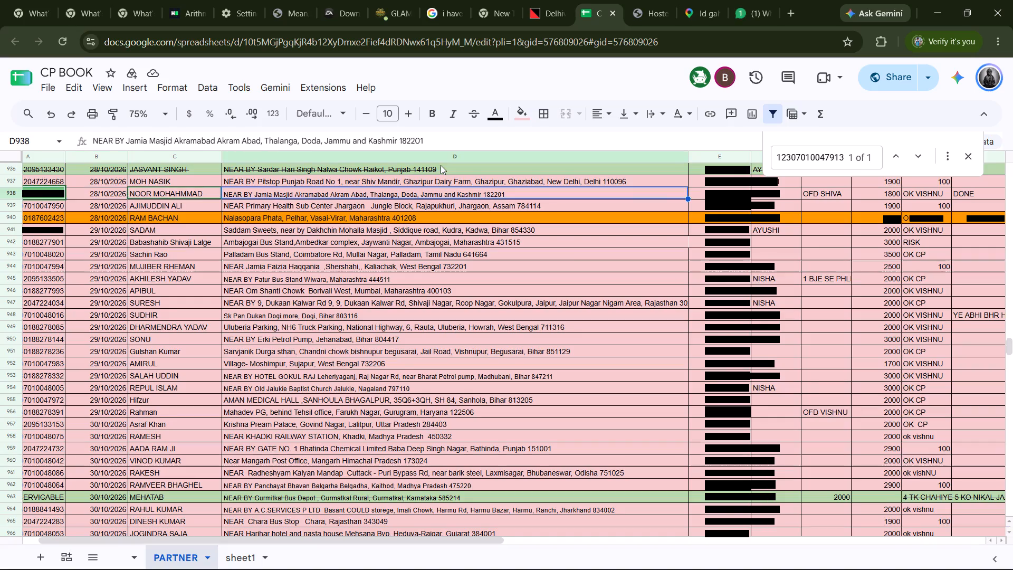
key(Right)
key(Right)
key(Right)
key(Right)
key(Right)
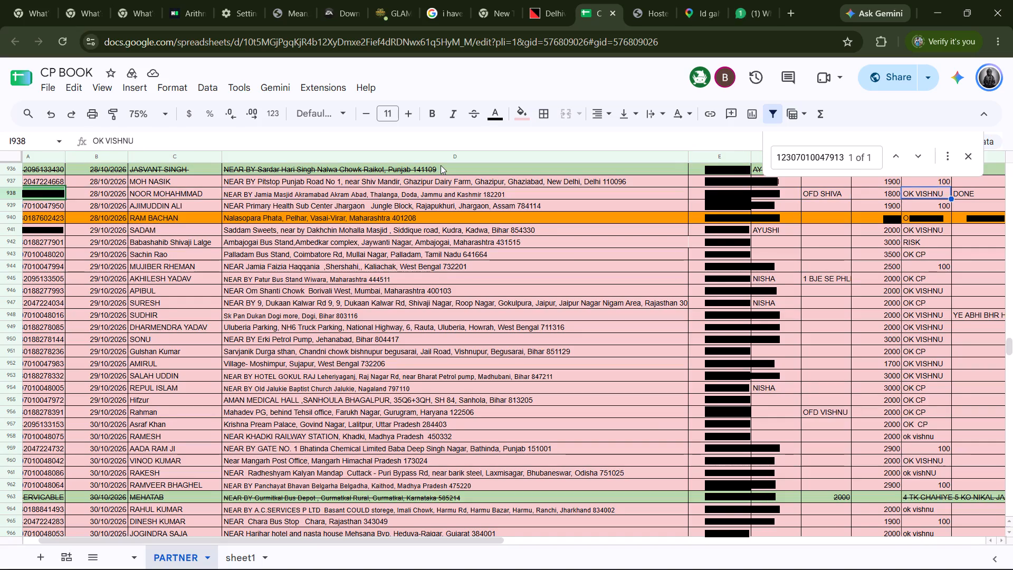
key(Right)
key(Right)
key(Right)
key(Left)
key(Left)
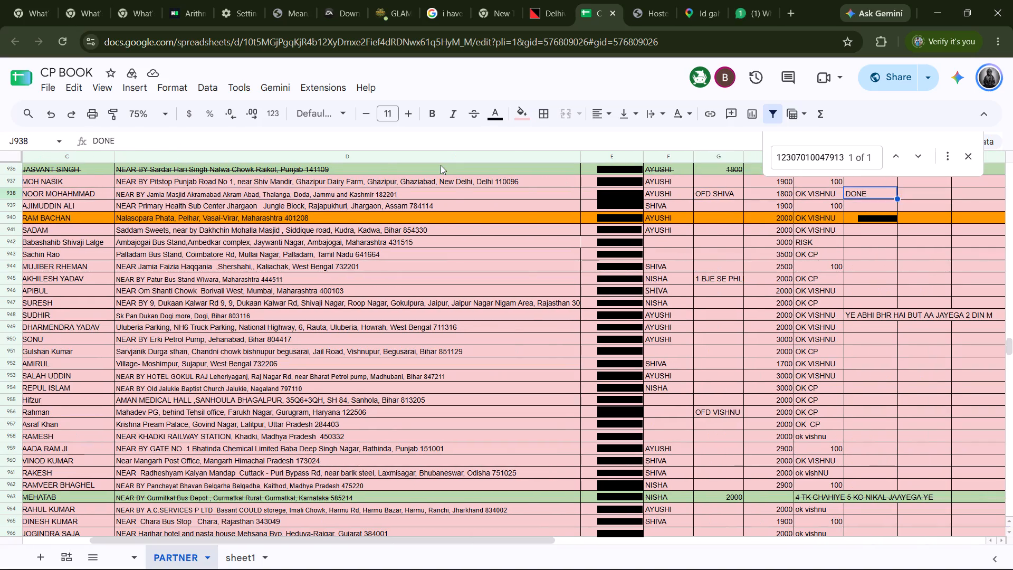
key(Left)
key(Left)
key(Left)
key(Left)
key(Left)
key(Left)
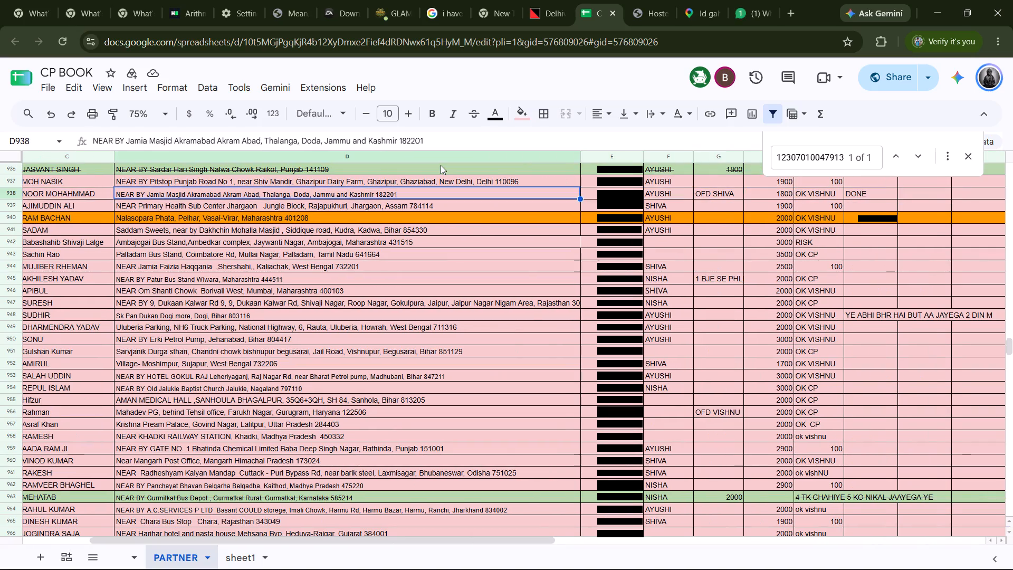
key(Left)
Recheck row 938's delivery note, amount, remarks and order date, ending at its staff-name cell.
key(Right)
key(Right)
key(Right)
key(Right)
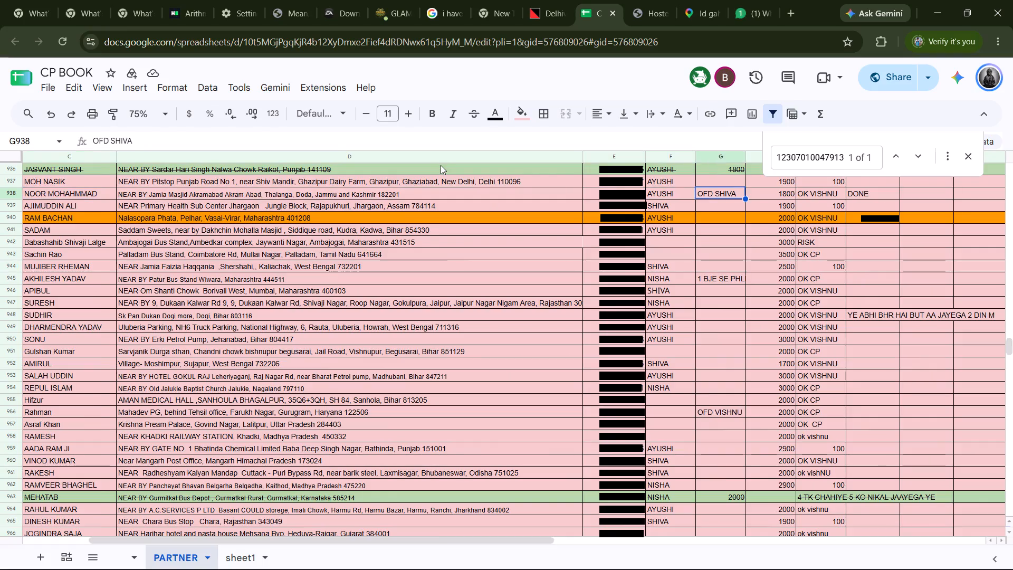
key(Right)
key(Right)
key(Right)
key(Left)
key(Left)
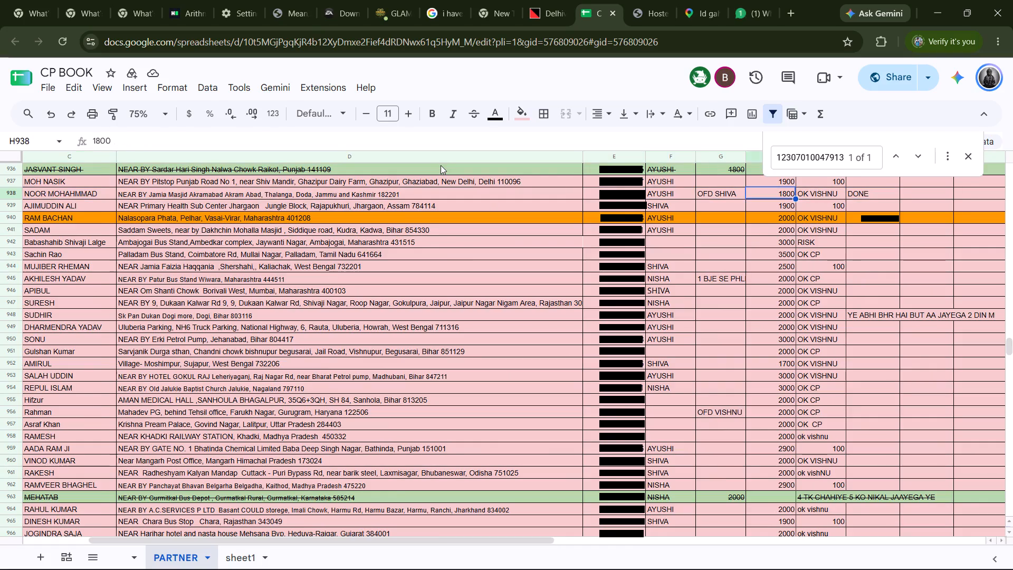
key(Left)
key(Left)
key(Left)
key(Left)
key(Left)
key(Left)
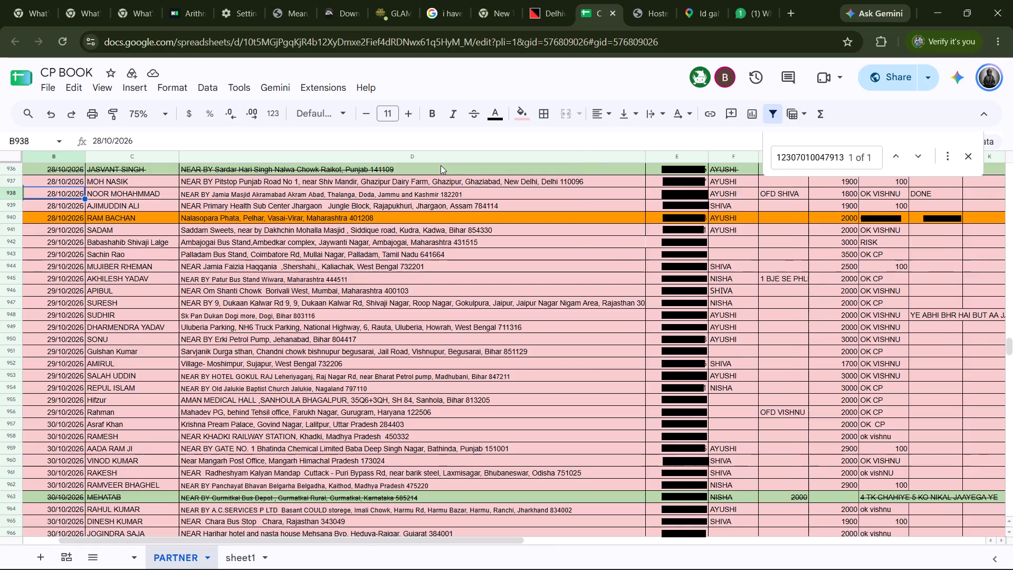
key(Right)
key(Right)
key(Right)
key(Right)
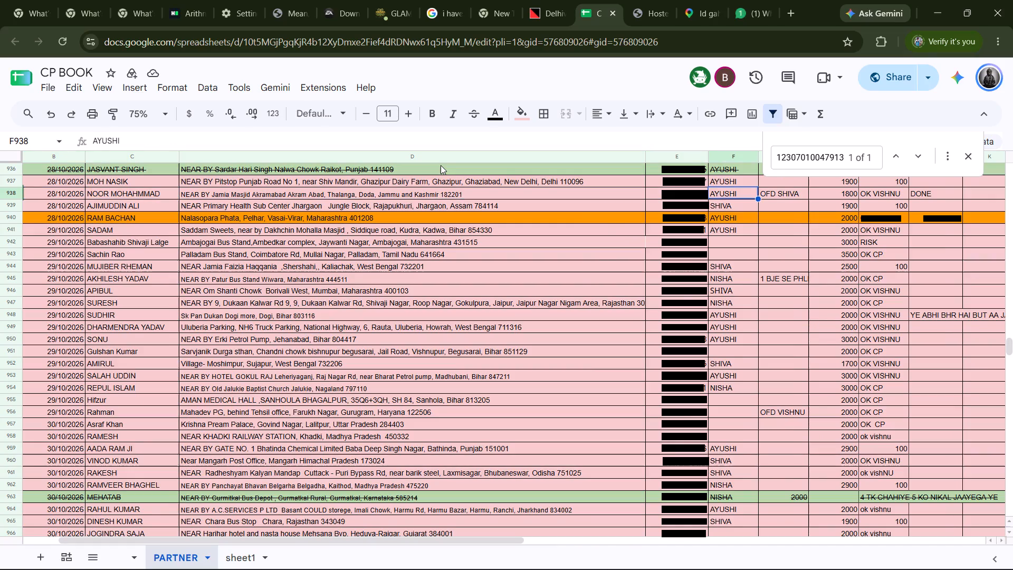
Look down the amount column from row 938 through the late October orders into the 01/11/2026 entries of the Nov 2026 section.
key(Right)
key(Right)
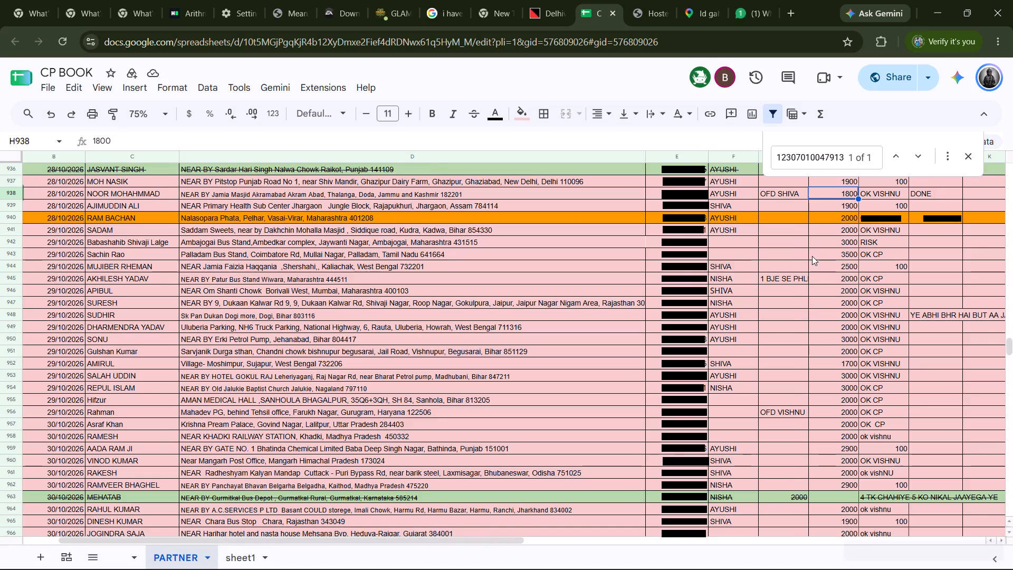
key(Down)
key(Down)
key(Down)
key(Down)
key(Down)
key(Down)
key(Down)
key(Down)
key(Down)
key(Down)
key(Down)
key(Down)
key(Down)
key(Down)
key(Down)
key(Down)
key(Down)
key(Down)
key(Down)
key(Down)
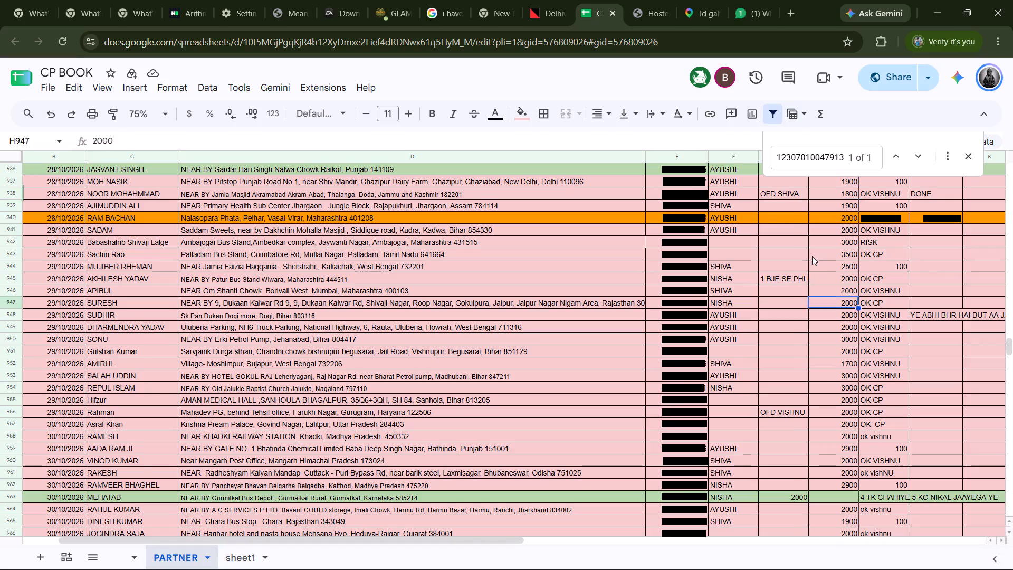
key(Down)
key(Down)
key(Down)
key(Down)
key(Down)
key(Down)
key(Down)
key(Down)
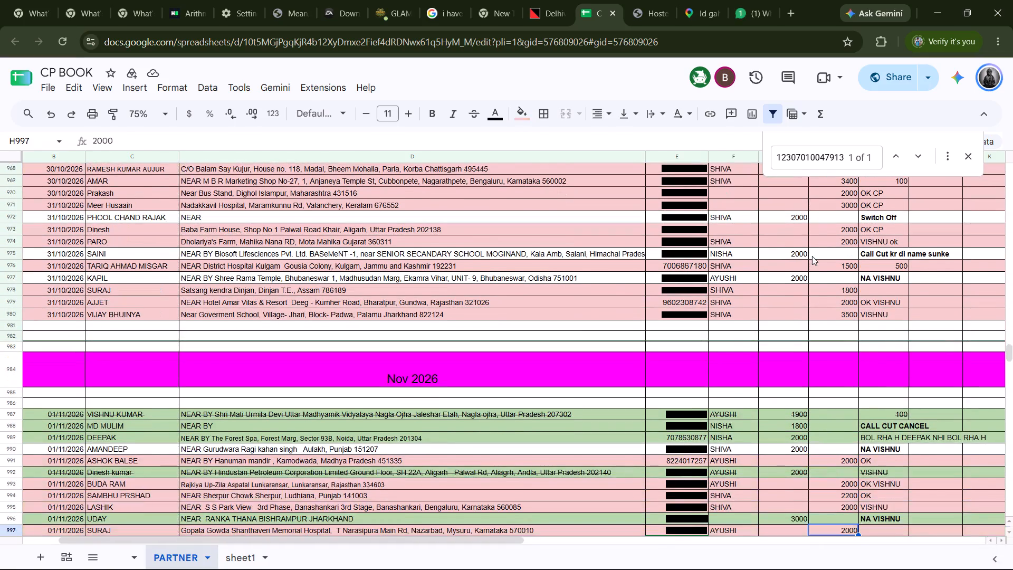
Look through the 02/11/2026 order amounts to the end of the list, returning from the empty rows towards the newest entries.
key(Down)
key(Down)
key(Down)
key(Down)
key(Down)
key(Down)
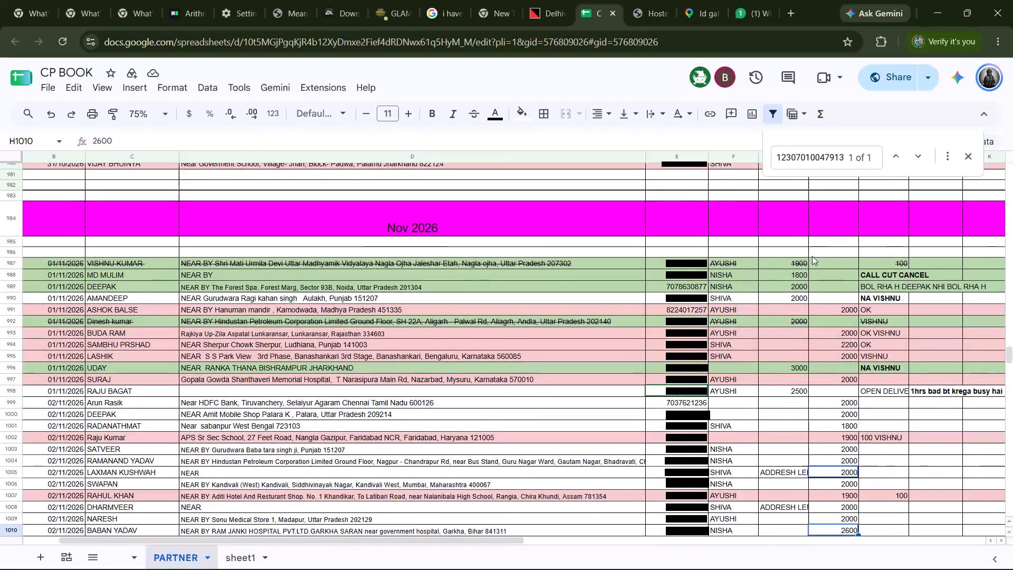
key(Down)
key(Down)
key(Down)
key(Down)
key(Down)
key(Down)
key(Down)
key(Down)
key(Down)
key(Down)
key(Down)
key(Down)
key(Down)
key(Down)
key(Down)
key(Down)
key(Down)
key(Down)
key(Down)
key(Down)
key(Up)
key(Up)
key(Up)
key(Up)
key(Up)
key(Up)
key(Up)
key(Up)
key(Up)
key(Up)
key(Up)
key(Up)
key(Up)
key(Up)
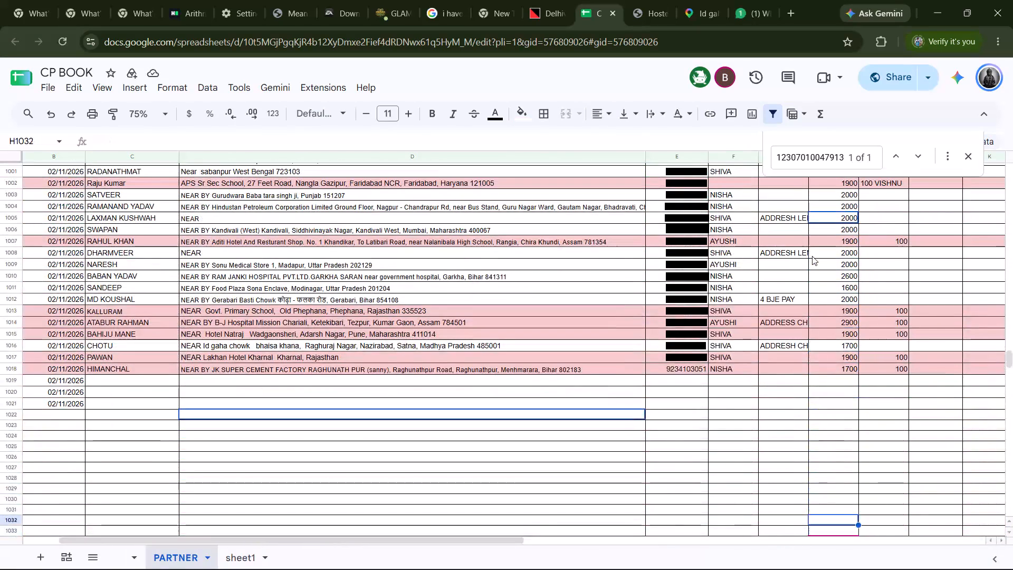
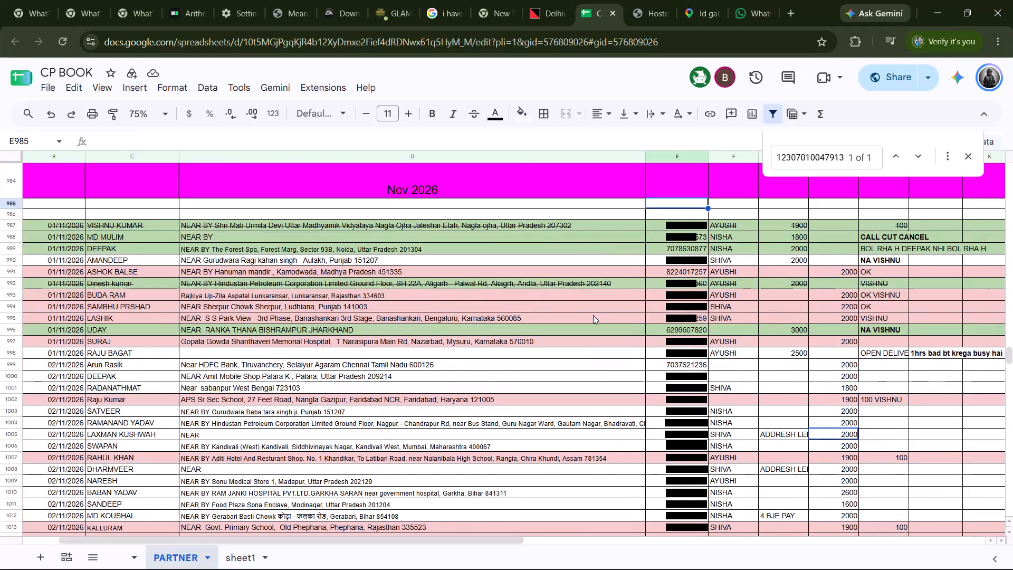
Examine row 998 from the address cell across to column L, including the staff name, amount and remarks in columns I and J.
key(Down)
key(Down)
key(Left)
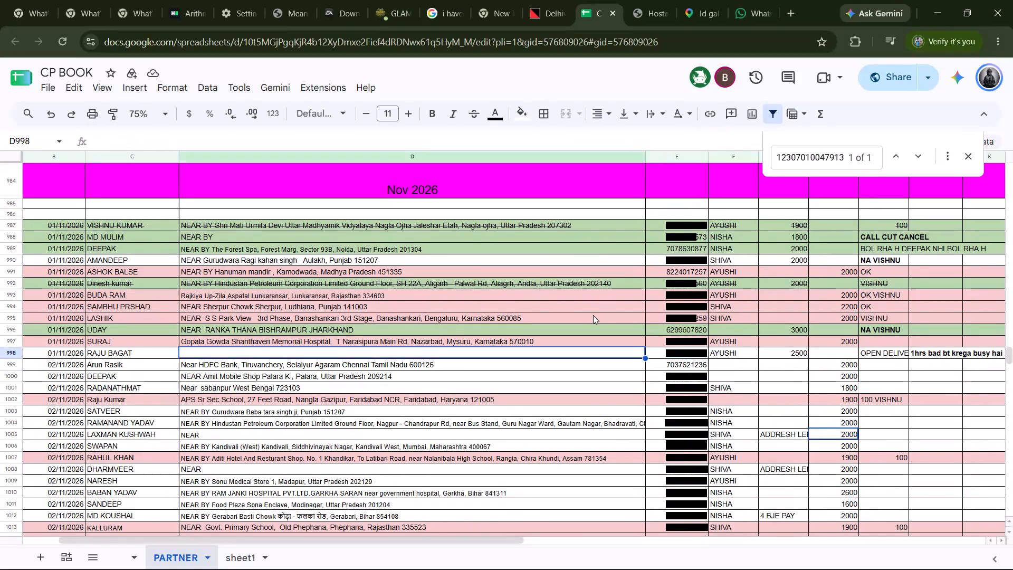
key(Right)
key(Right)
key(Right)
key(Right)
key(Right)
key(Right)
key(Right)
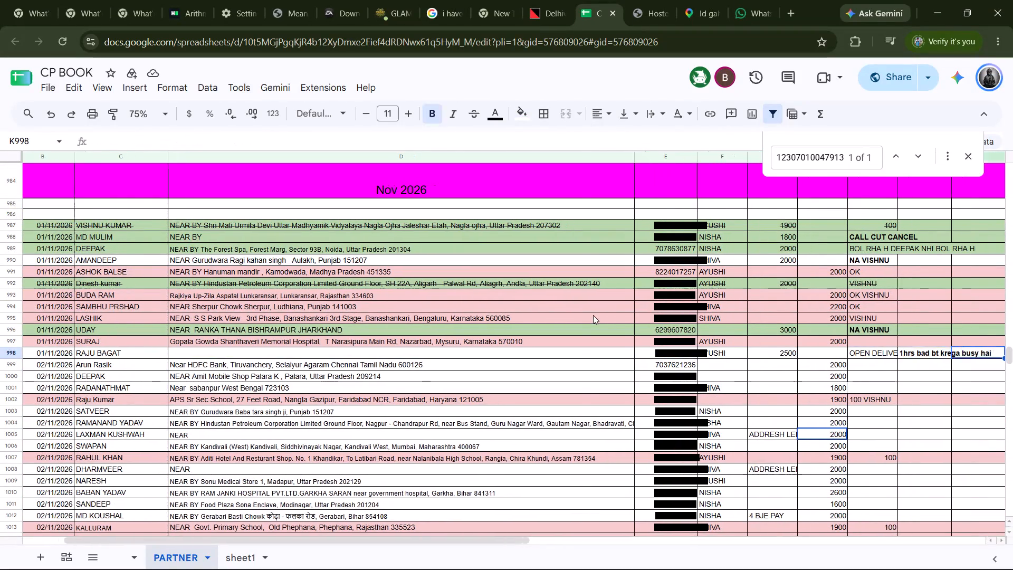
key(Right)
Review row 998 back from the remarks through the phone number, address, customer name and order date to column A.
key(Left)
key(Left)
key(Left)
key(Left)
key(Left)
key(Left)
key(Left)
key(Left)
key(Left)
key(Left)
key(Left)
key(Left)
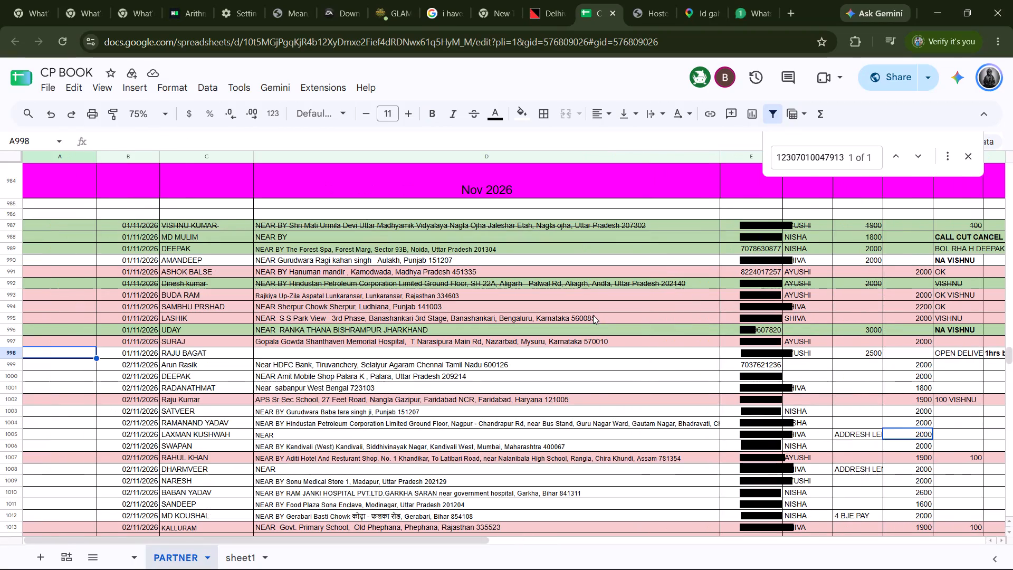
Recheck row 998's order details, staff name, amount and remarks through column J, and return to column A.
key(Right)
key(Right)
key(Right)
key(Right)
key(Right)
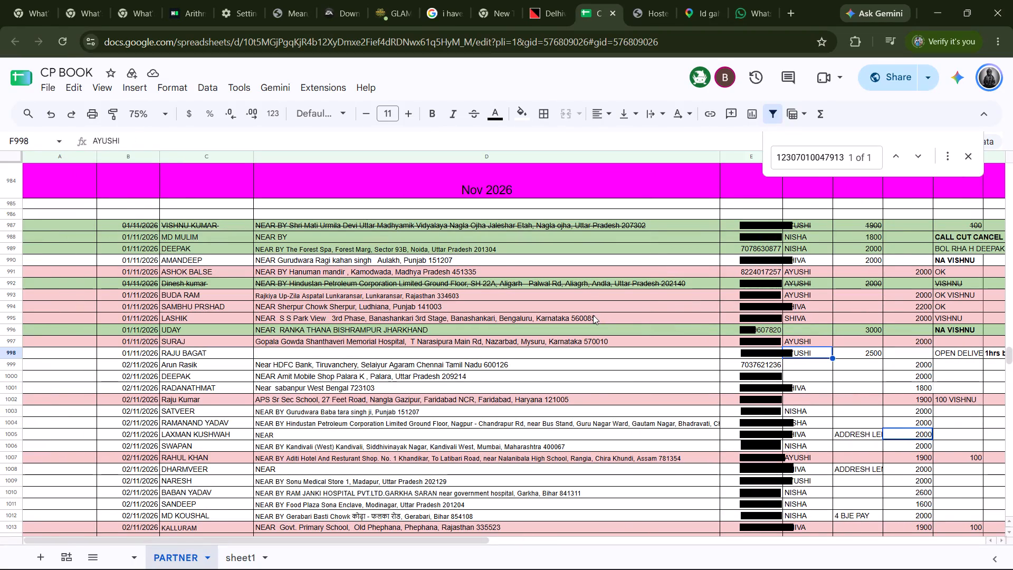
key(Right)
key(Right)
key(Right)
key(Right)
key(Left)
key(Left)
key(Left)
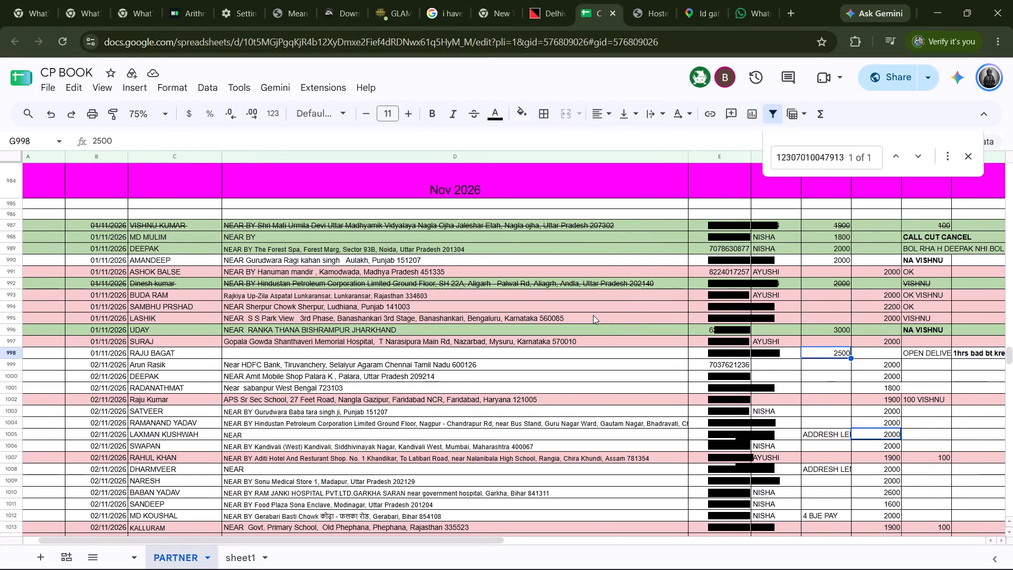
key(Left)
key(Left)
key(Left)
key(Left)
key(Left)
key(Left)
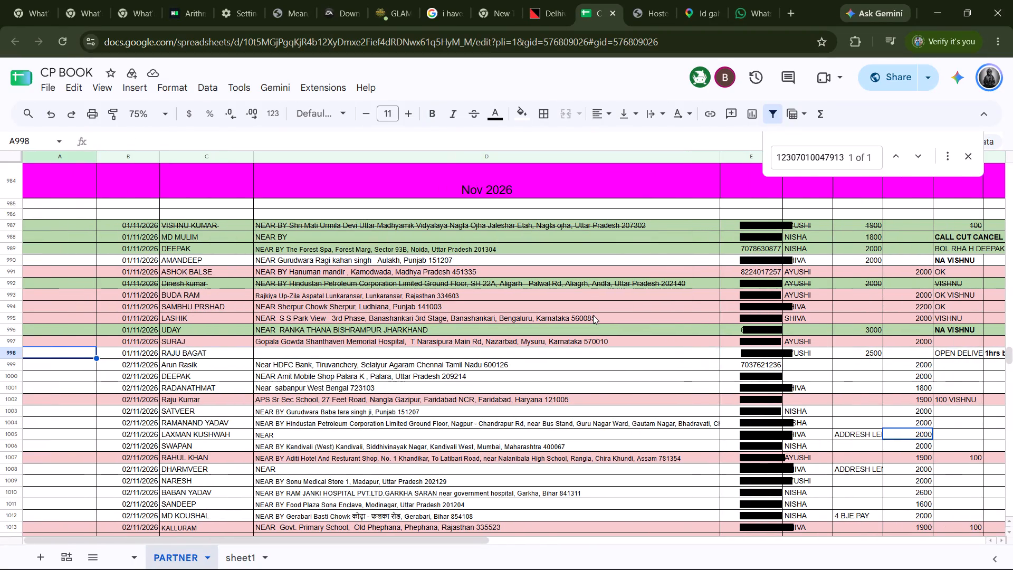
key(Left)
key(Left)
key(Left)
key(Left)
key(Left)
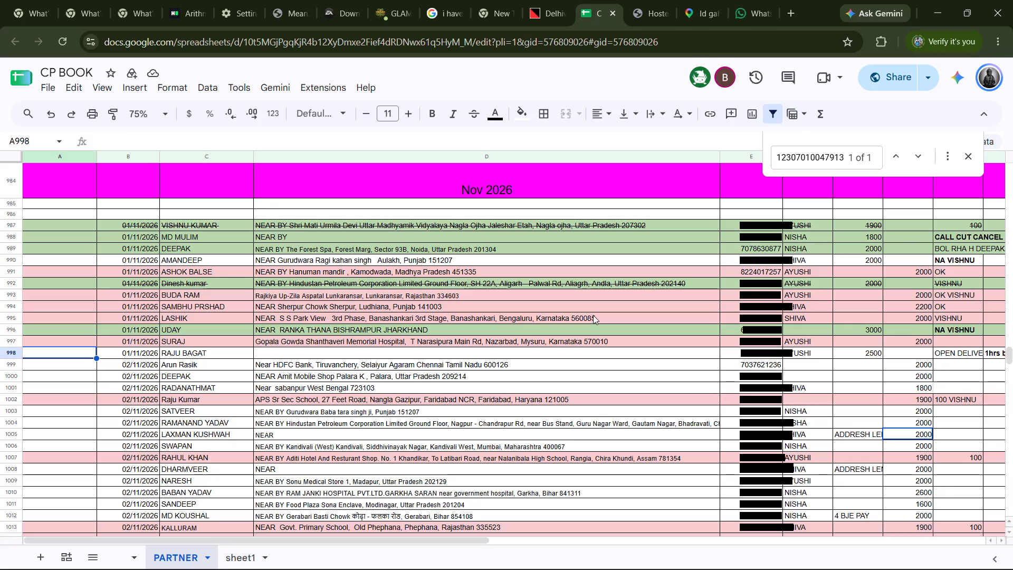
Examine row 998 from its empty first cell across to column L and back, including the remarks in columns I and J.
key(Up)
key(Down)
key(Right)
key(Right)
key(Right)
key(Right)
key(Right)
key(Right)
key(Right)
key(Right)
key(Right)
key(Right)
key(Right)
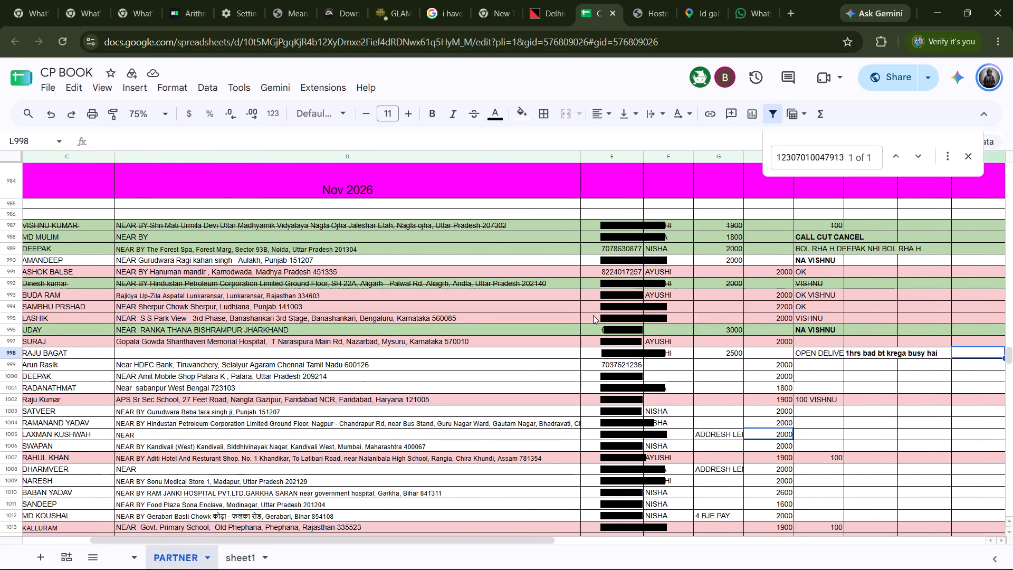
key(Left)
key(Left)
key(Left)
key(Left)
key(Left)
key(Left)
key(Left)
key(Left)
key(Left)
key(Left)
key(Left)
key(Left)
key(Left)
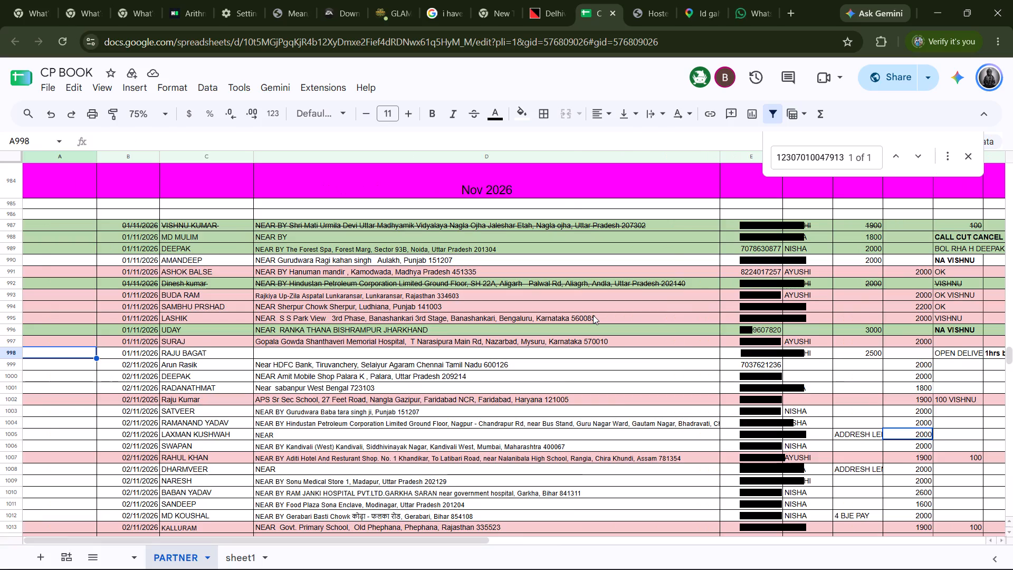
Examine row 998's order date, customer name, address and staff name, ending at its phone-number cell.
key(Right)
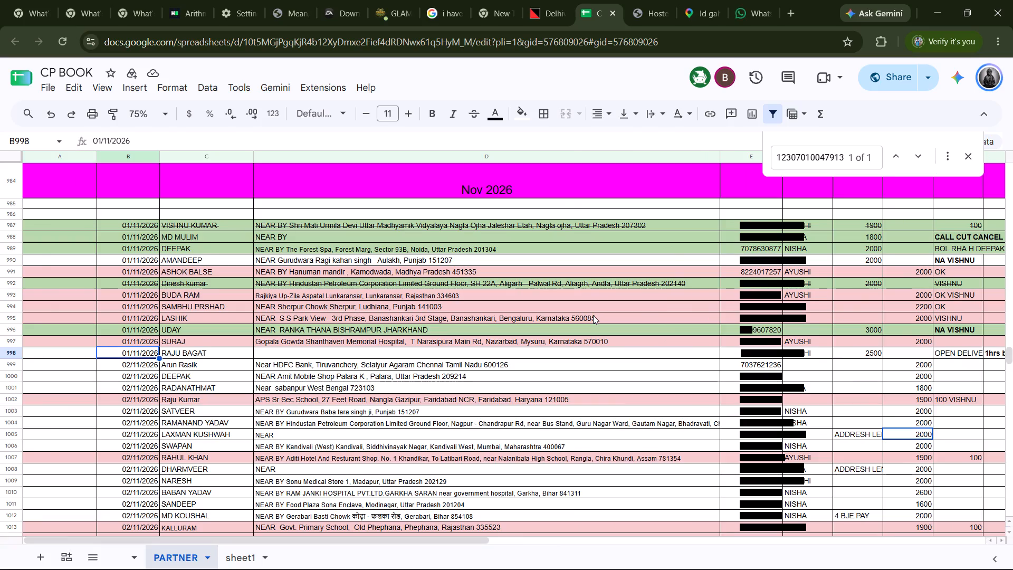
key(Right)
key(Right)
key(Right)
key(Right)
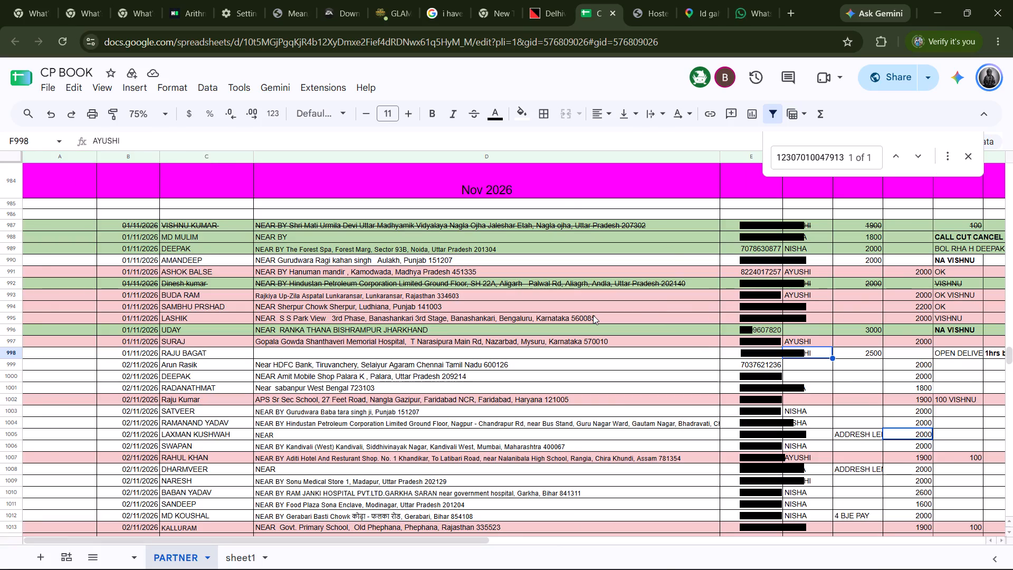
key(Left)
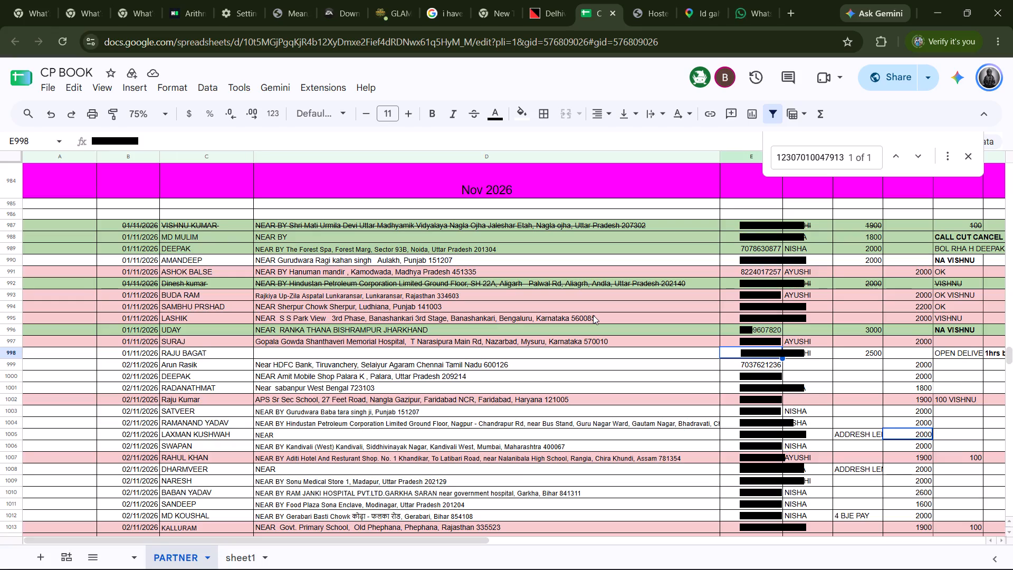
Check row 998's staff name, amount and remarks through column K, and return to the start of the row.
key(Right)
key(Right)
key(Right)
key(Right)
key(Right)
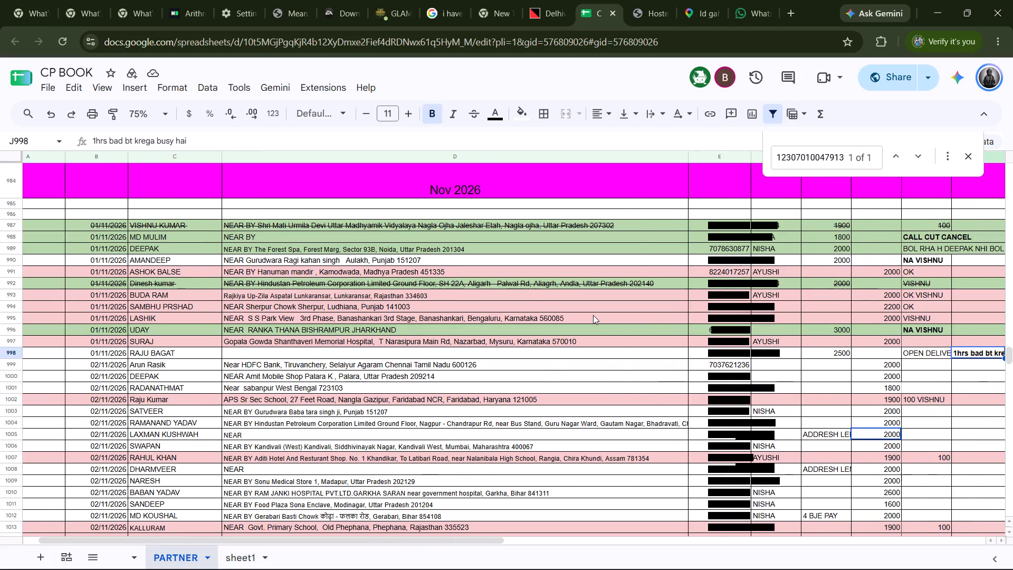
key(Right)
key(Left)
key(Left)
key(Left)
key(Left)
key(Left)
key(Left)
key(Left)
key(Left)
key(Left)
key(Left)
key(Left)
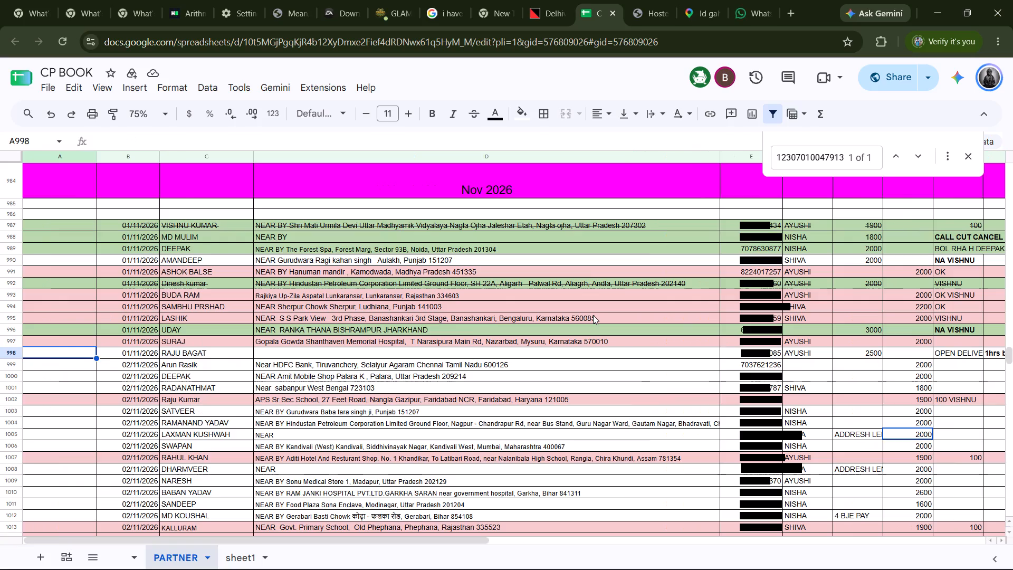
Examine row 998 from its order date across to the remark in column J.
key(Right)
key(Right)
key(Right)
key(Right)
key(Right)
key(Right)
key(Right)
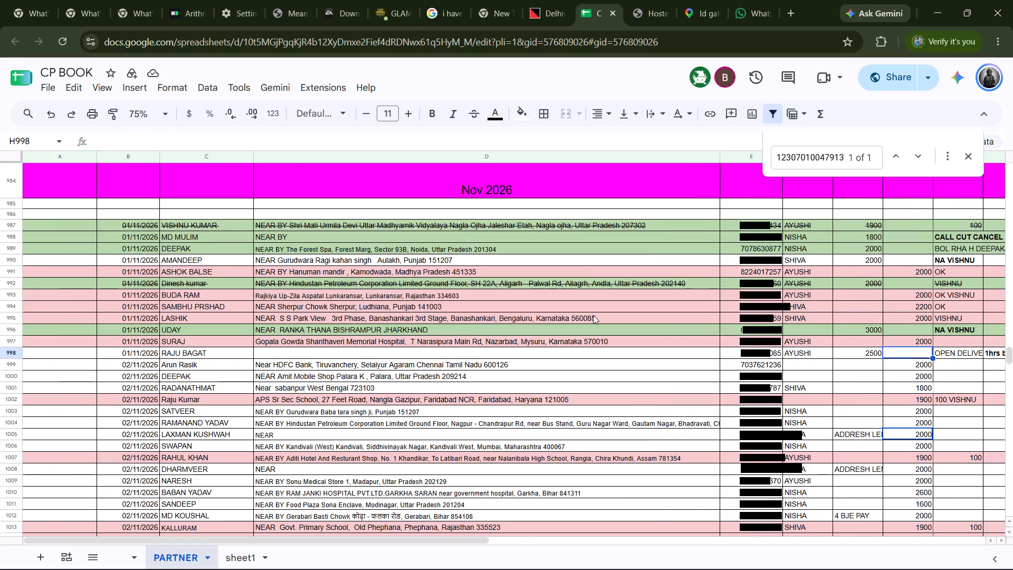
key(Right)
key(Right)
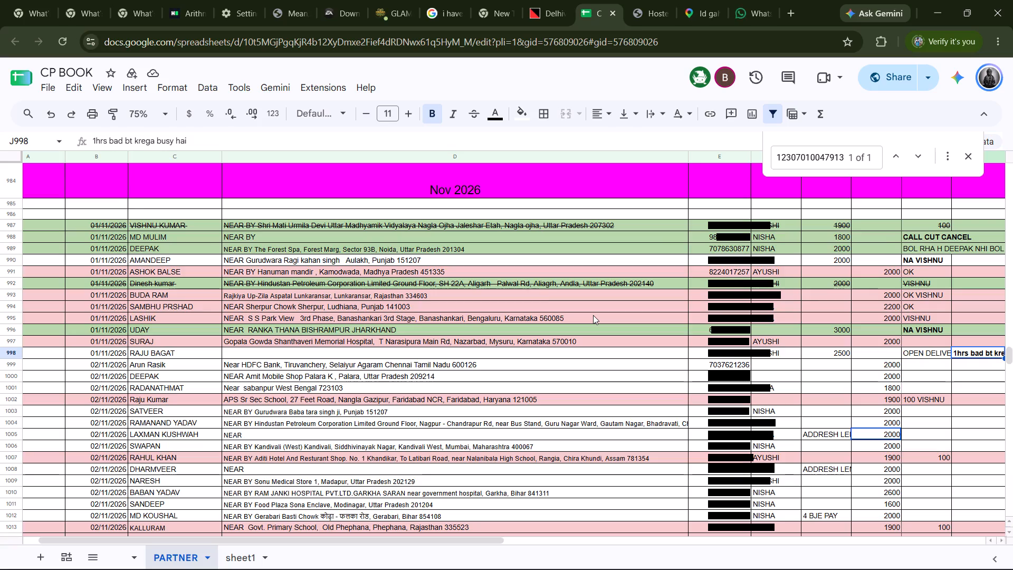
Recheck row 998 back to its order date and forward to the column I remark, ending at its column G amount.
key(Left)
key(Left)
key(Left)
key(Left)
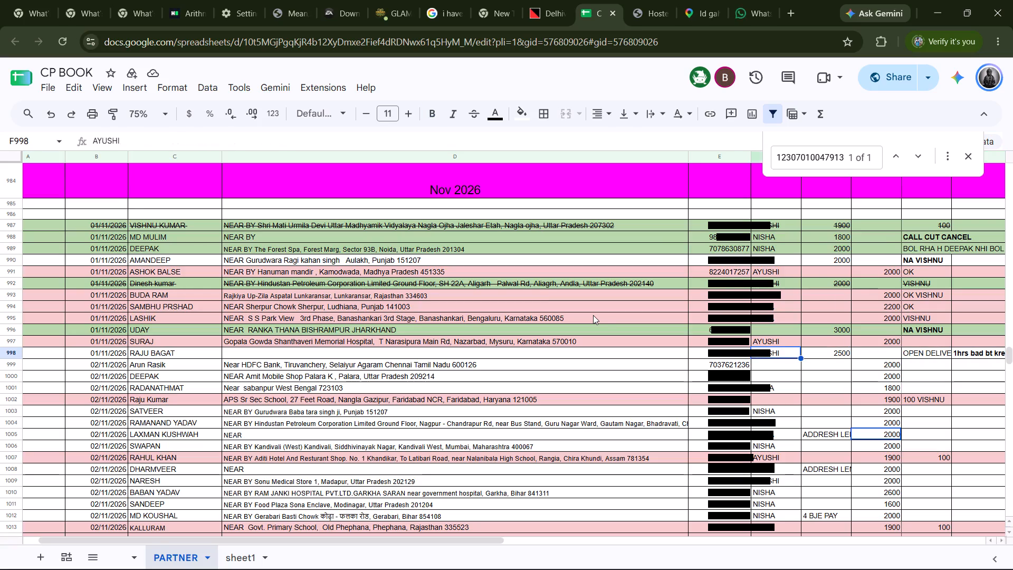
key(Left)
key(Left)
key(Left)
key(Left)
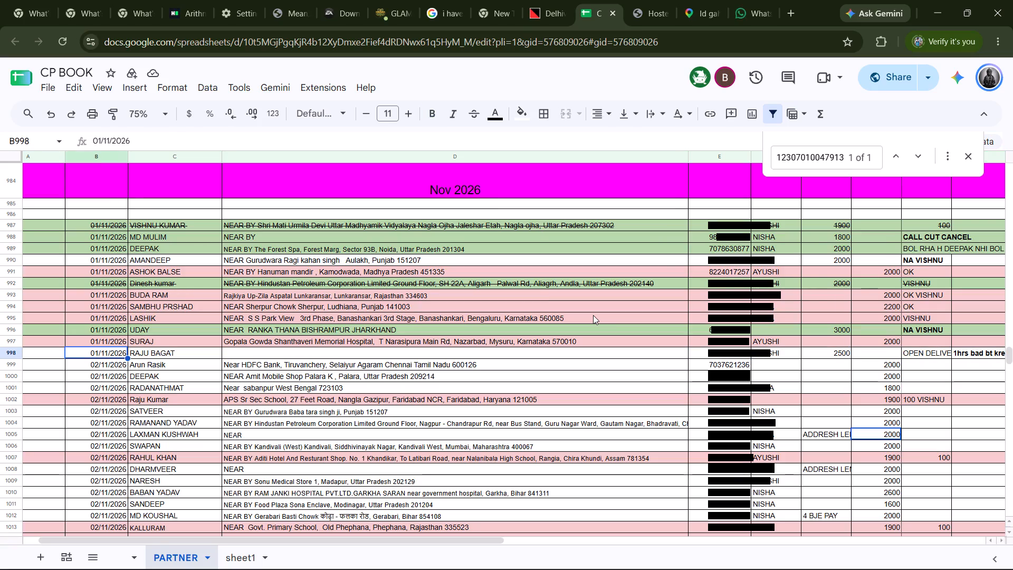
key(Right)
key(Right)
key(Right)
key(Right)
key(Right)
key(Right)
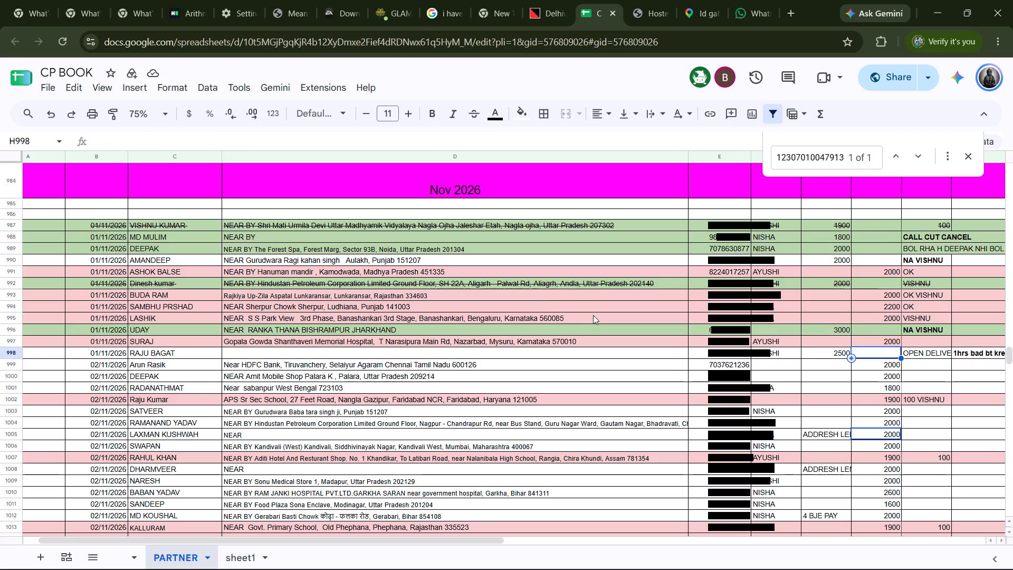
key(Right)
key(Left)
key(Left)
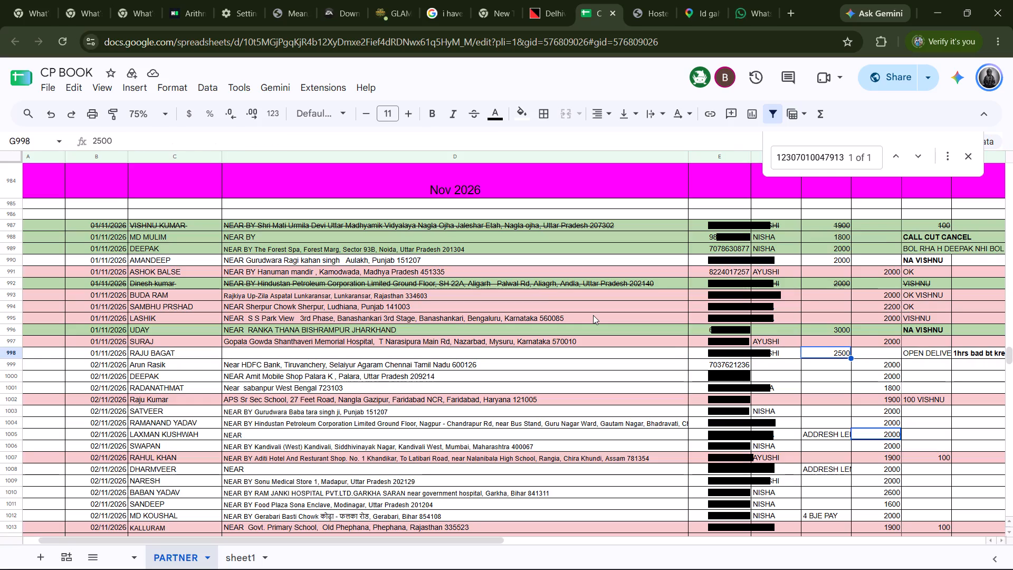
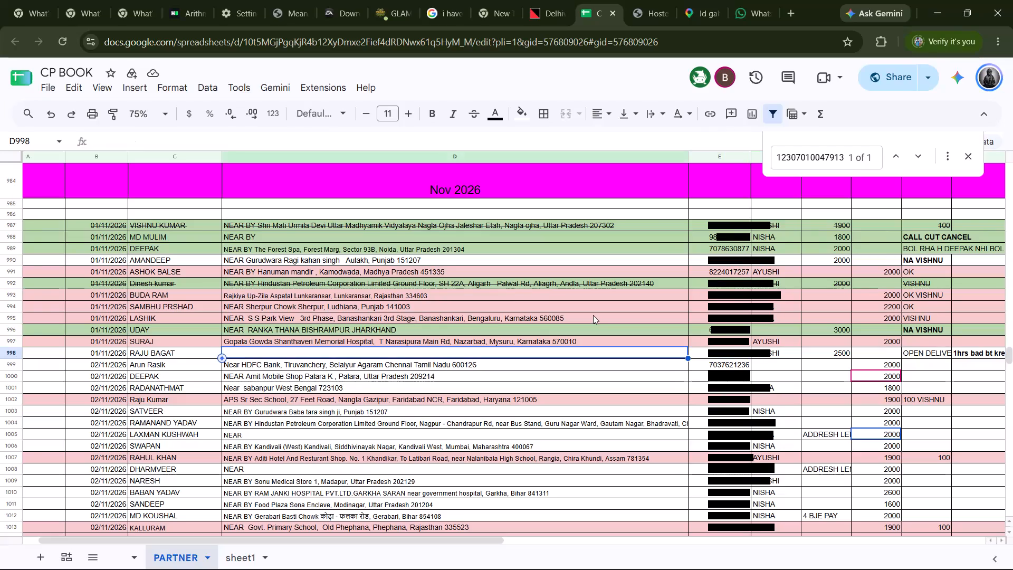
Look back through the customer rows from row 998 up to row 928, checking the late-October orders.
key(Left)
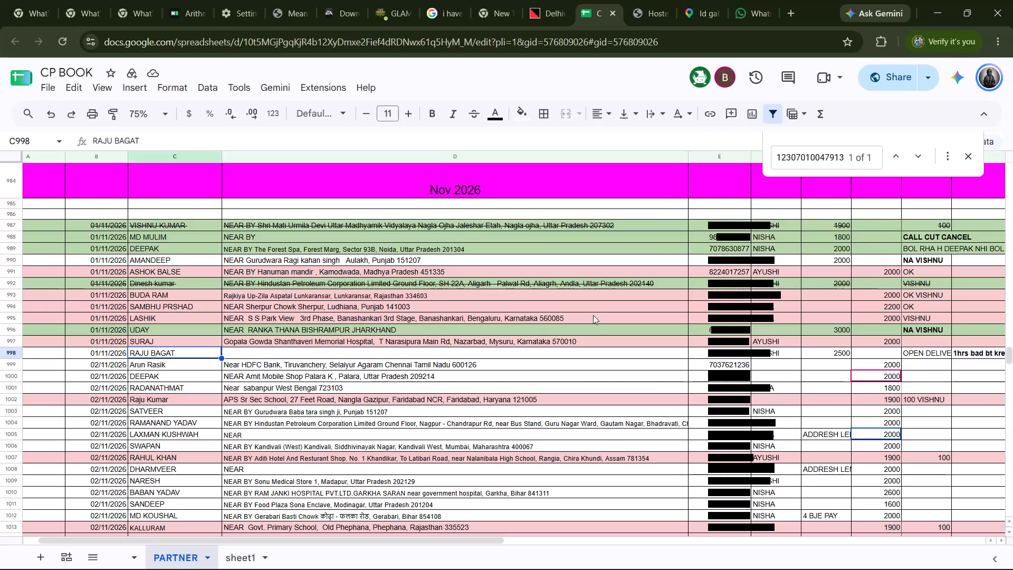
key(Up)
key(Up)
key(Up)
key(Up)
key(Up)
key(Up)
key(Up)
key(Up)
key(Up)
key(Up)
key(Up)
key(Up)
key(Up)
key(Up)
key(Up)
key(Up)
key(Up)
key(Up)
key(Up)
key(Up)
key(Up)
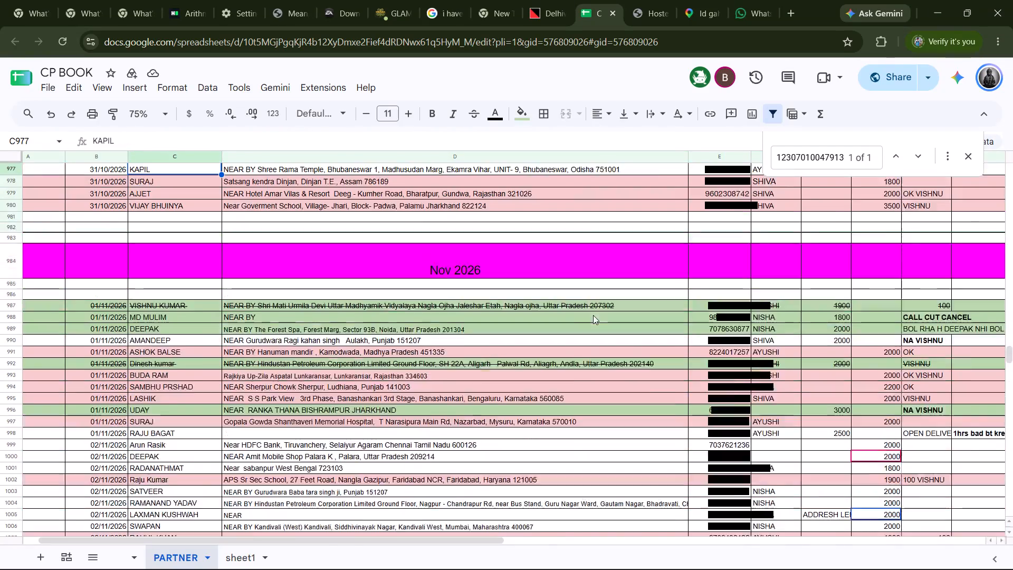
key(Up)
key(Up)
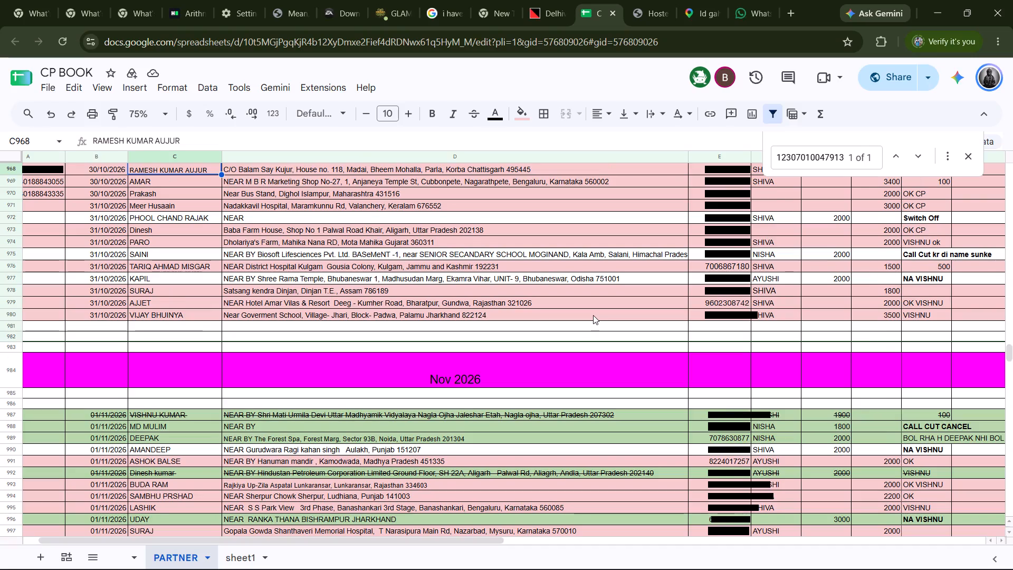
key(Up)
key(Up)
key(Up)
key(Up)
key(Up)
key(Up)
key(Up)
key(Up)
key(Up)
key(Up)
key(Up)
key(Up)
key(Up)
key(Up)
key(Up)
key(Up)
key(Up)
key(Up)
key(Up)
key(Up)
key(Up)
key(Up)
key(Up)
key(Up)
key(Up)
key(Up)
key(Up)
key(Up)
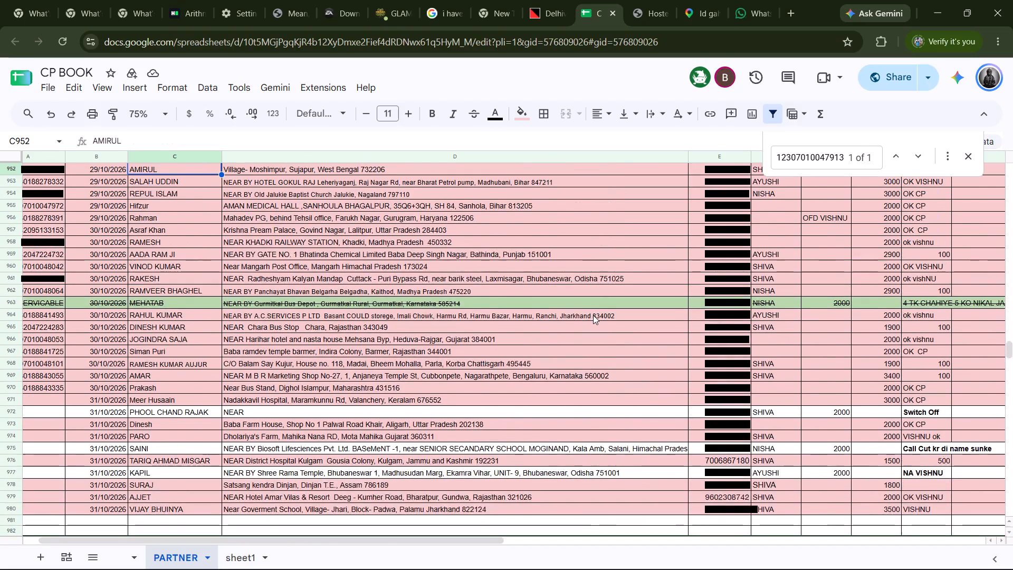
key(Up)
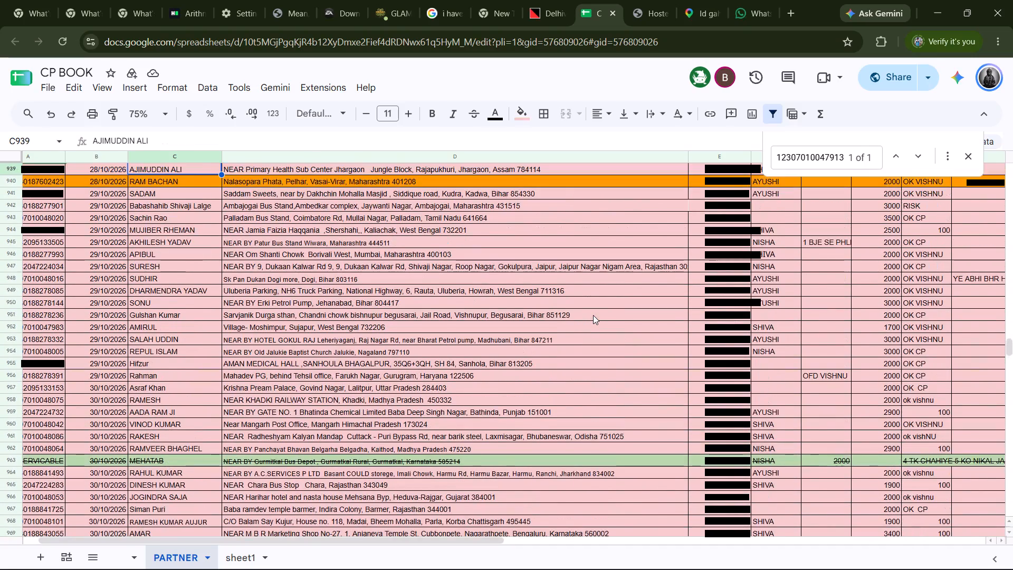
key(Up)
key(Up)
key(Up)
key(Up)
key(Up)
key(Up)
key(Up)
key(Up)
key(Up)
key(Up)
key(Up)
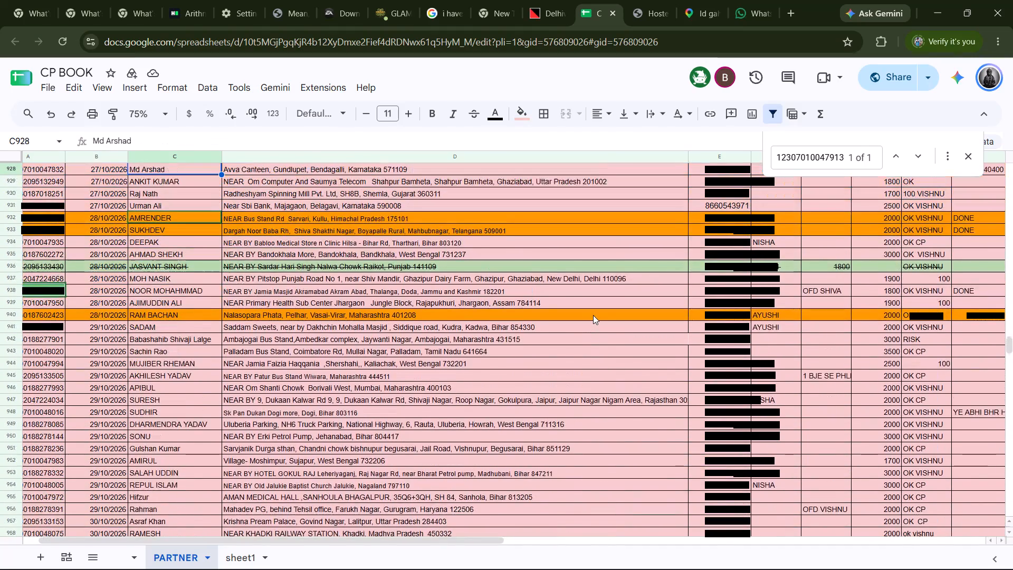
Examine the orange-highlighted row 940 from its tracking number in column A across to column K, and return to its order date.
key(Down)
key(Down)
key(Down)
key(Down)
key(Down)
key(Down)
key(Down)
key(Down)
key(Down)
key(Down)
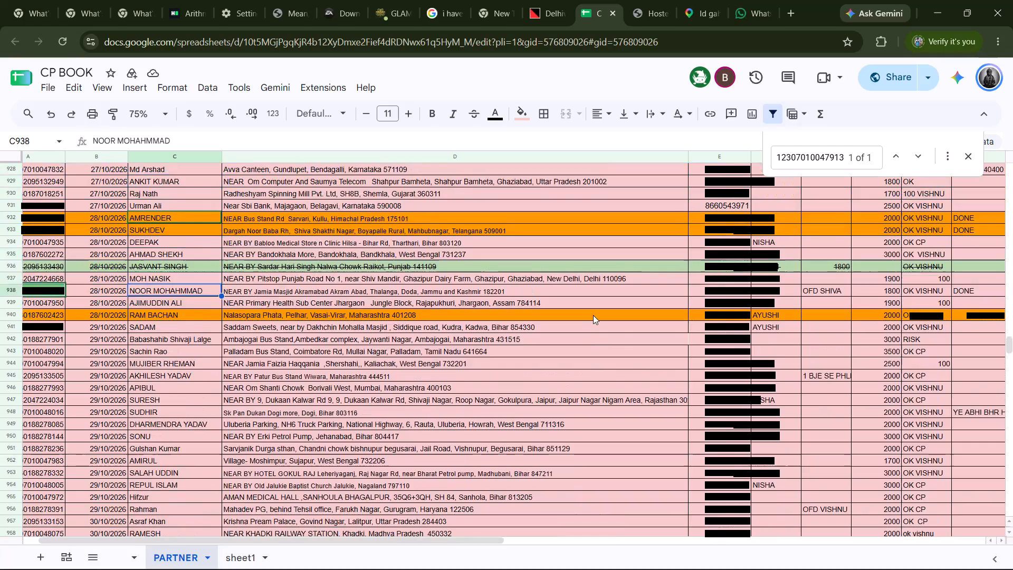
key(Down)
key(Down)
key(Left)
key(Left)
key(Left)
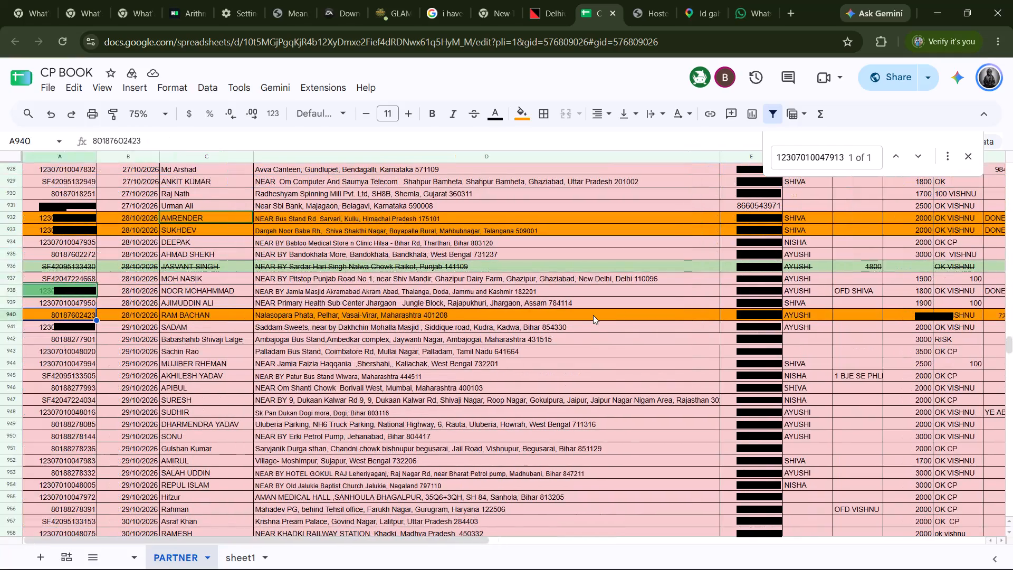
key(Right)
key(Right)
key(Right)
key(Right)
key(Right)
key(Right)
key(Right)
key(Right)
key(Right)
key(Right)
key(Left)
key(Left)
key(Left)
key(Left)
key(Left)
key(Left)
key(Left)
key(Left)
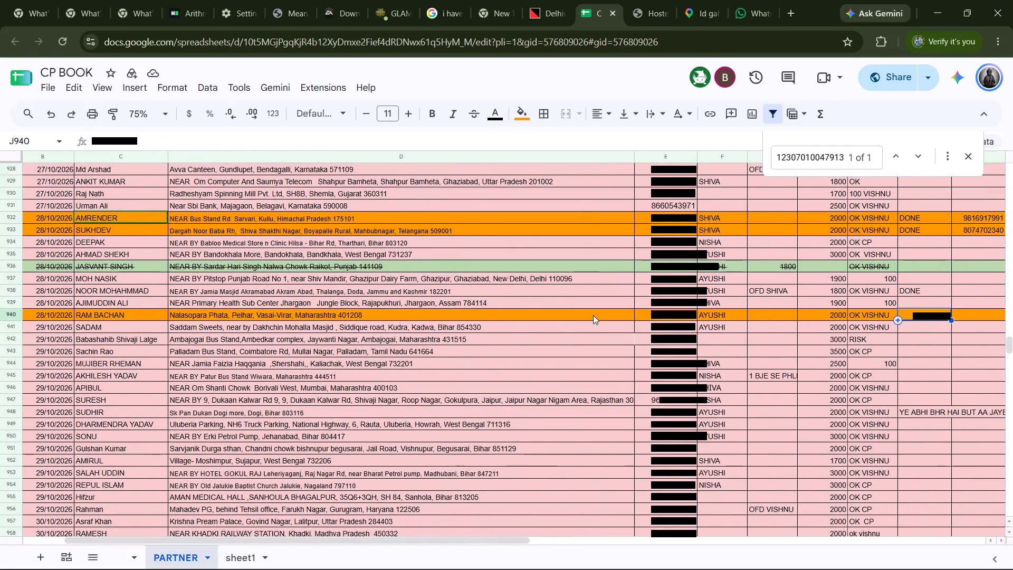
key(Left)
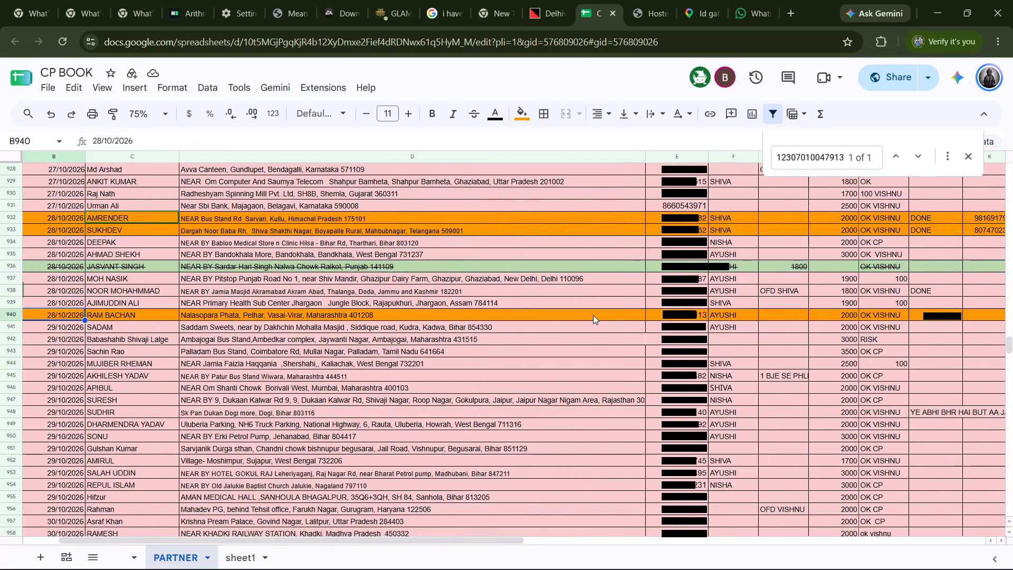
Look back through the October order dates from row 940 up to the orange-highlighted row 899.
key(Up)
key(Up)
key(Up)
key(Up)
key(Up)
key(Up)
key(Up)
key(Up)
key(Up)
key(Up)
key(Up)
key(Up)
key(Up)
key(Up)
key(Up)
key(Up)
key(Up)
key(Up)
key(Up)
key(Up)
key(Up)
key(Up)
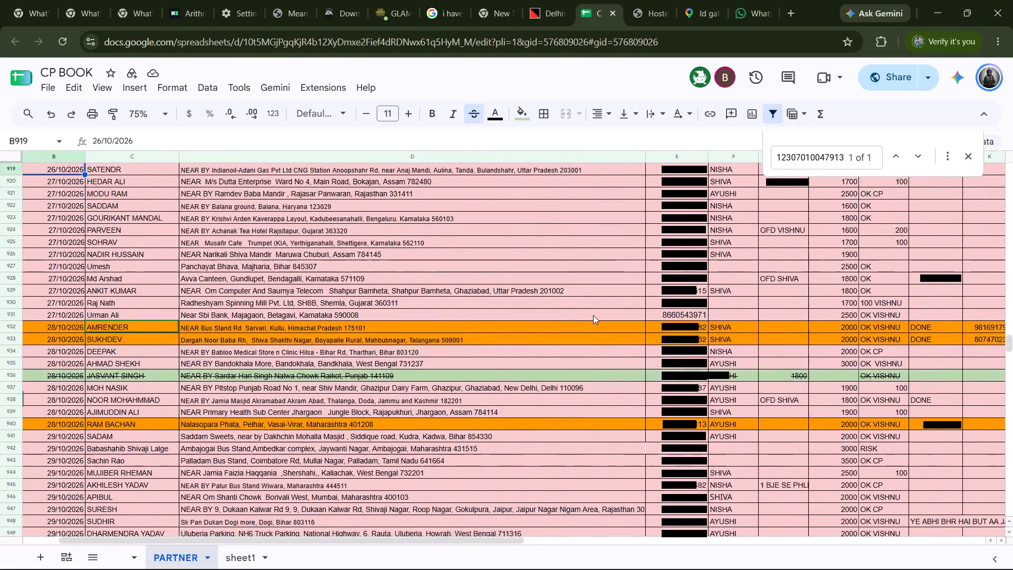
key(Up)
key(Up)
key(Up)
key(Up)
key(Up)
key(Up)
key(Up)
key(Up)
key(Up)
key(Up)
key(Up)
key(Up)
key(Up)
key(Up)
key(Up)
key(Up)
key(Up)
key(Up)
key(Up)
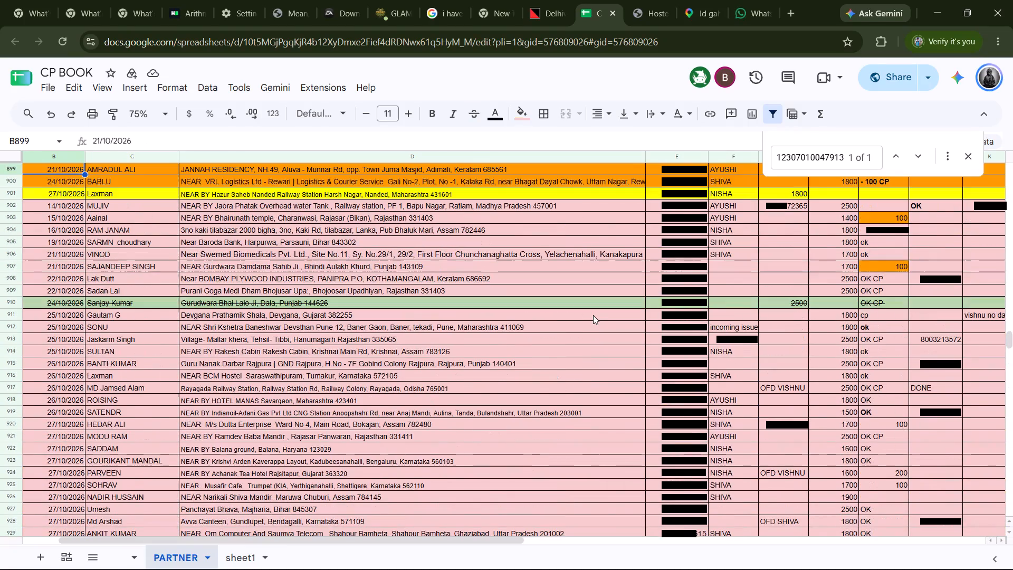
Examine the yellow-highlighted row 901 from its order date and customer name across to column H.
key(Down)
key(Down)
key(Right)
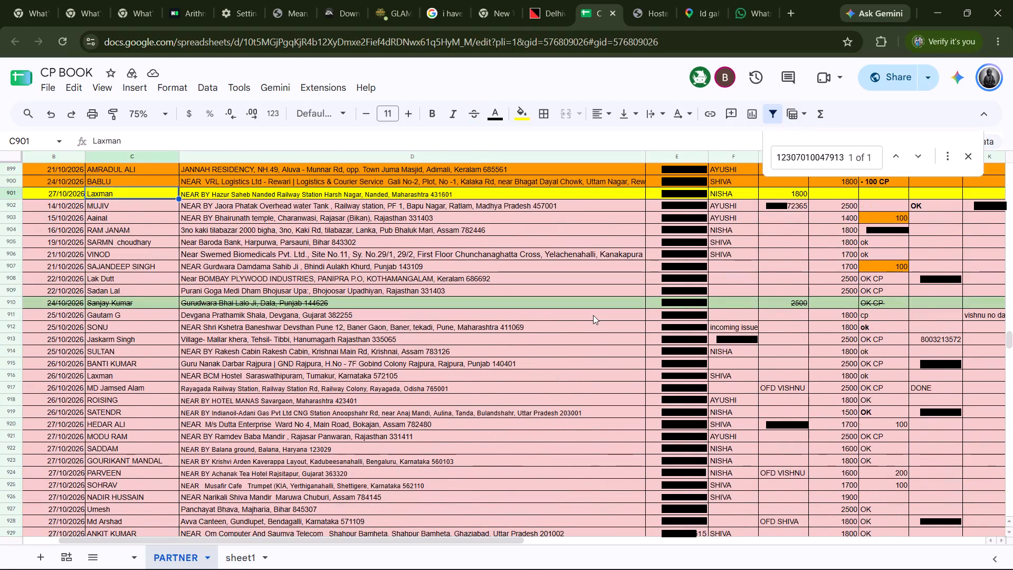
key(Right)
key(Right)
key(Right)
key(Right)
key(Right)
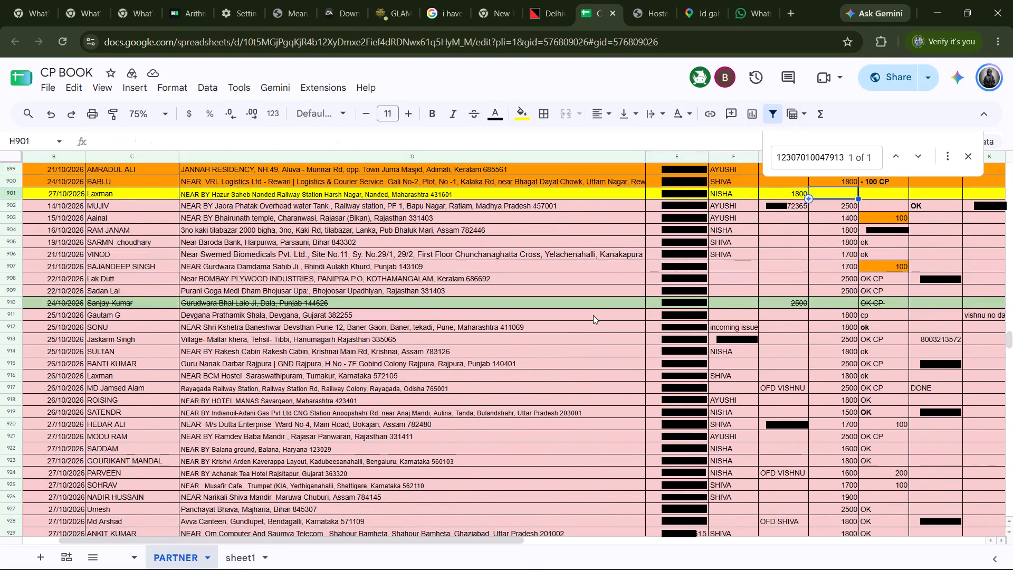
Look back through the October orders from the yellow-highlighted row 901 upward, following the staff names in column F.
key(Left)
key(Left)
key(Up)
key(Up)
key(Up)
key(Up)
key(Up)
key(Up)
key(Up)
key(Up)
key(Up)
key(Up)
key(Up)
key(Up)
key(Up)
key(Up)
key(Up)
key(Up)
key(Up)
key(Up)
key(Up)
key(Up)
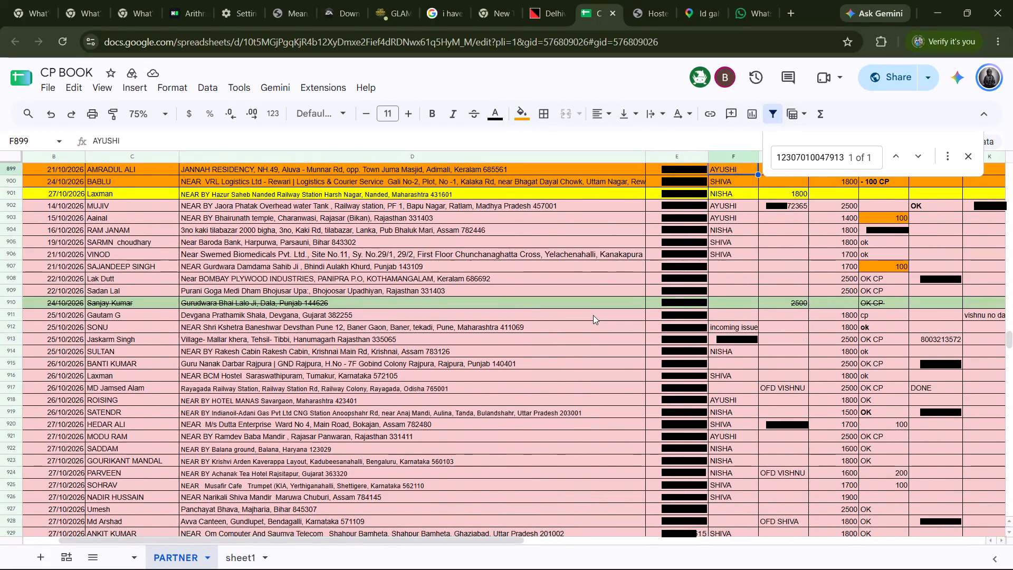
Look down the late-October orders from row 899 to row 961, following the staff names in column F.
key(Down)
key(Down)
key(Down)
key(Down)
key(Down)
key(Down)
key(Down)
key(Down)
key(Down)
key(Down)
key(Down)
key(Down)
key(Down)
key(Down)
key(Down)
key(Down)
key(Down)
key(Down)
key(Down)
key(Down)
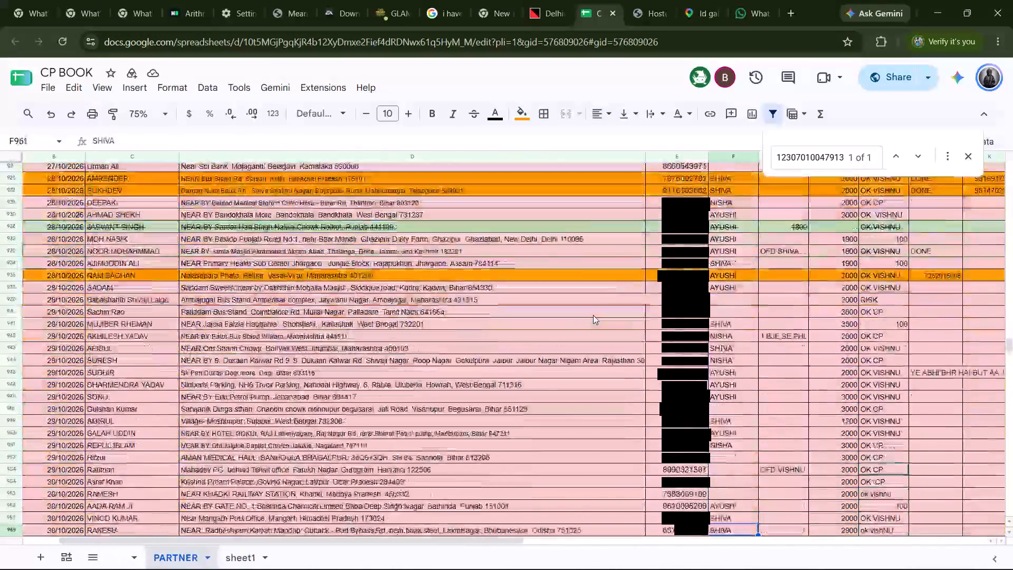
Recheck the orders between rows 961 and 925, including the orange-highlighted 28/10/2026 rows 932 and 933.
key(Up)
key(Up)
key(Up)
key(Up)
key(Up)
key(Up)
key(Up)
key(Up)
key(Up)
key(Up)
key(Up)
key(Up)
key(Up)
key(Up)
key(Up)
key(Up)
key(Up)
key(Up)
key(Up)
key(Up)
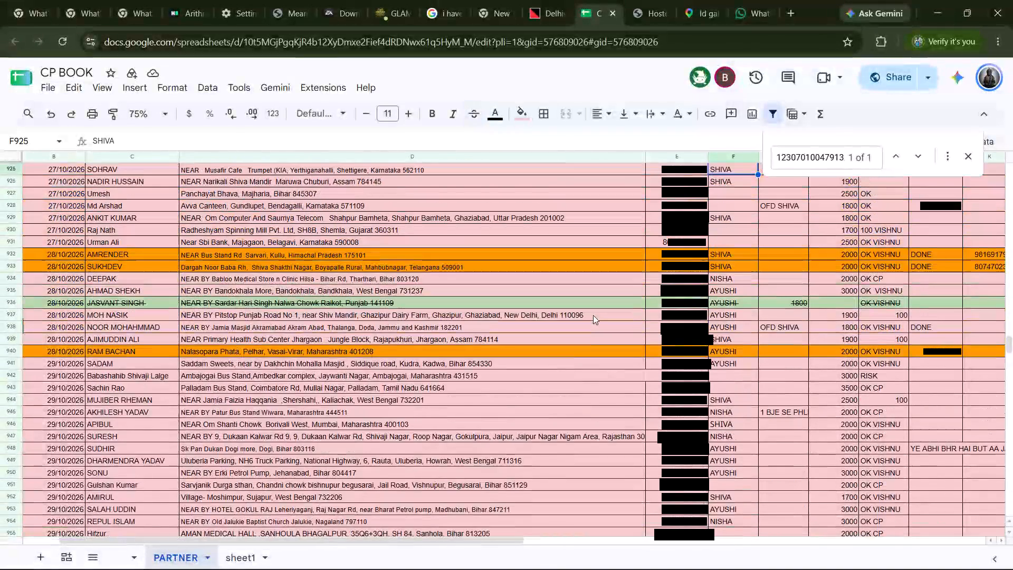
key(Down)
key(Down)
key(Down)
key(Down)
key(Down)
key(Down)
key(Down)
key(Down)
key(Down)
key(Down)
key(Down)
key(Down)
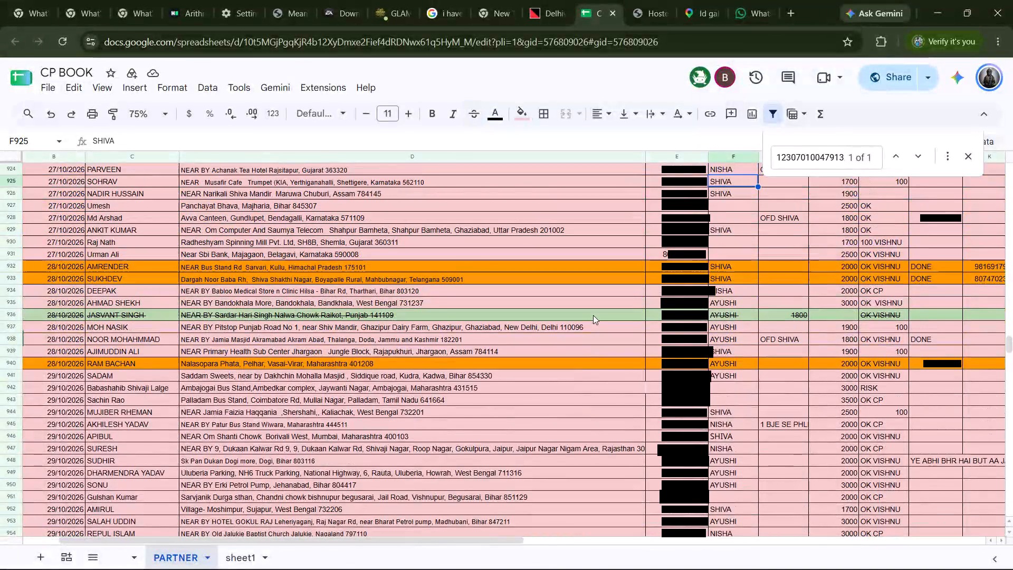
key(Up)
key(Up)
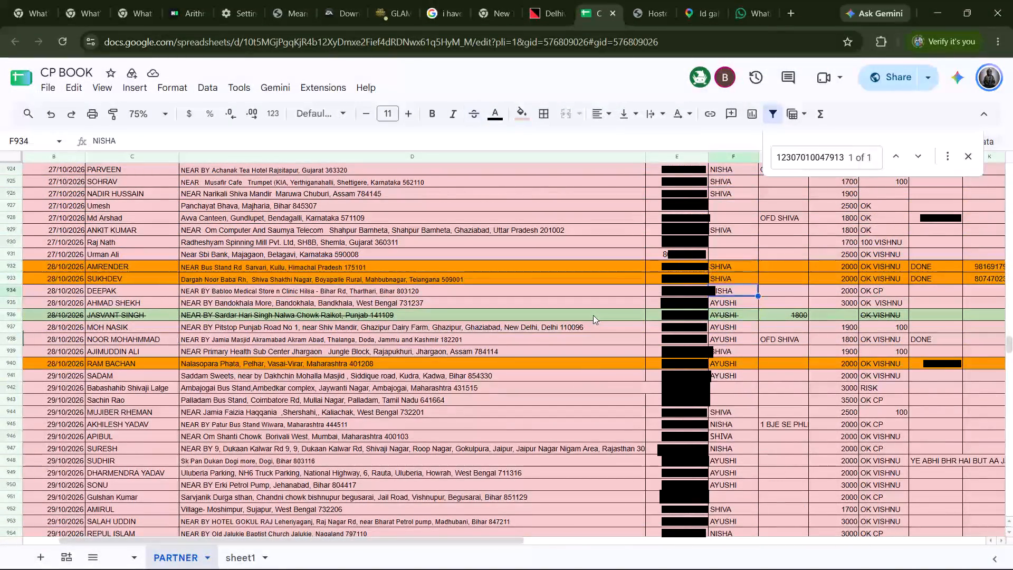
key(Up)
key(Up)
Look down from the 28/10/2026 orders past the Nov 2026 heading to the 02/11/2026 orders around row 1006.
key(Down)
key(Down)
key(Down)
key(Down)
key(Down)
key(Down)
key(Down)
key(Down)
key(Down)
key(Down)
key(Down)
key(Down)
key(Down)
key(Down)
key(Down)
key(Down)
key(Down)
key(Down)
key(Down)
key(Down)
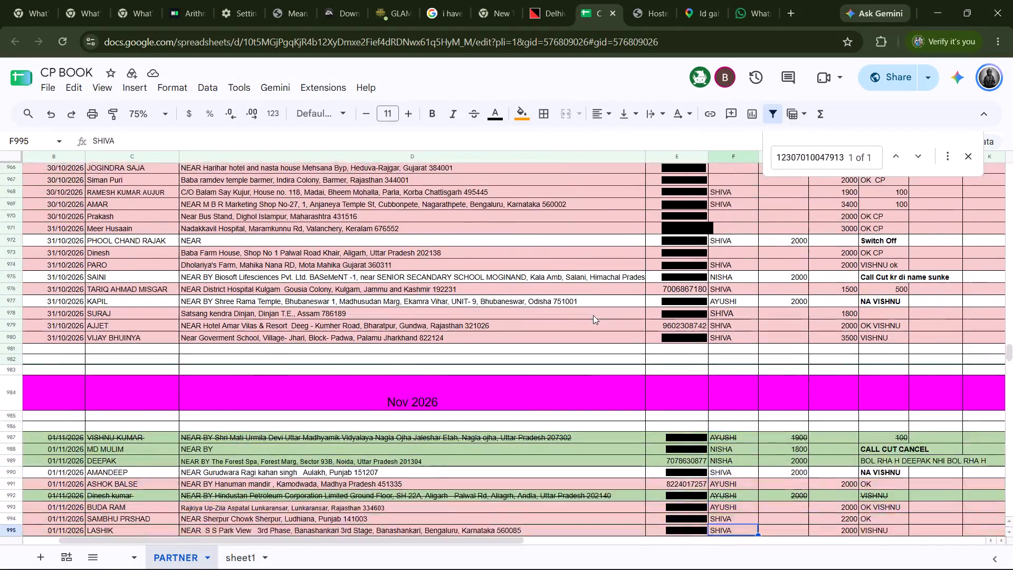
key(Down)
key(Down)
key(Down)
key(Down)
key(Down)
key(Down)
key(Down)
key(Down)
Look back up from the 02/11/2026 orders around row 1006 to the 31/10/2026 orders at row 975.
key(Up)
key(Up)
key(Up)
key(Up)
key(Up)
key(Up)
key(Up)
key(Up)
key(Up)
key(Up)
key(Up)
key(Up)
key(Up)
key(Up)
key(Up)
key(Up)
key(Up)
key(Up)
key(Up)
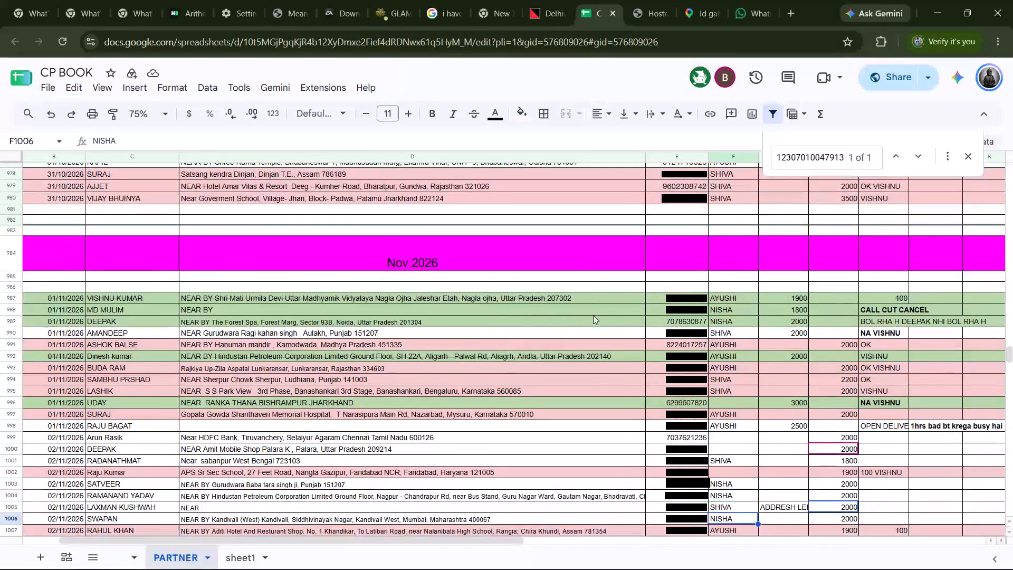
key(Up)
key(Up)
key(Up)
key(Up)
key(Up)
key(Up)
key(Up)
key(Up)
key(Up)
key(Up)
key(Up)
key(Up)
key(Up)
key(Up)
key(Up)
key(Up)
key(Up)
key(Up)
key(Up)
key(Up)
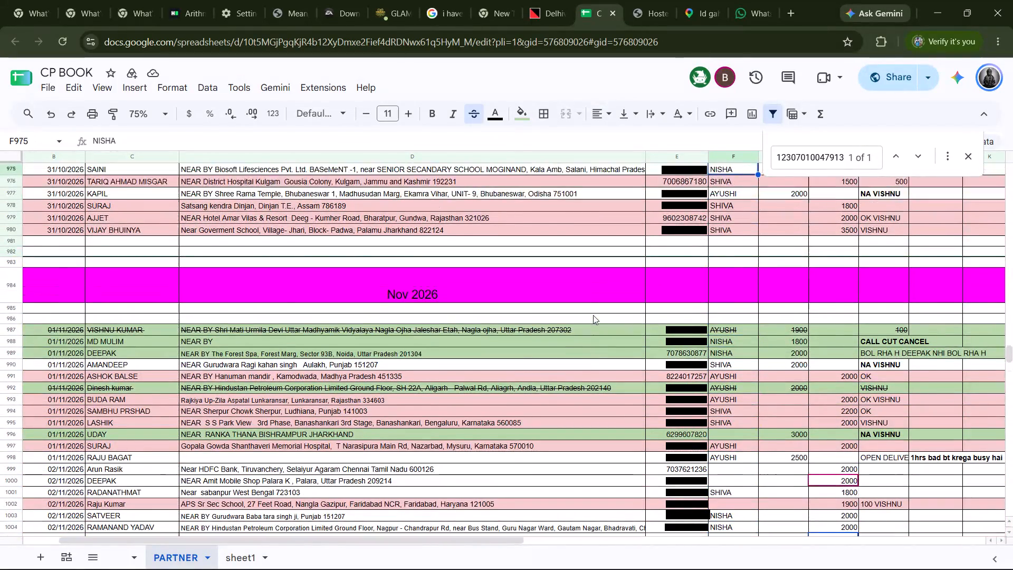
Look down the staff-name column from the 31/10/2026 orders at row 975 to the empty rows below the 02/11/2026 orders, around row 1023.
key(Down)
key(Down)
key(Down)
key(Down)
key(Down)
key(Down)
key(Down)
key(Down)
key(Down)
key(Down)
key(Down)
key(Down)
key(Down)
key(Down)
key(Down)
key(Down)
key(Down)
key(Down)
key(Down)
key(Down)
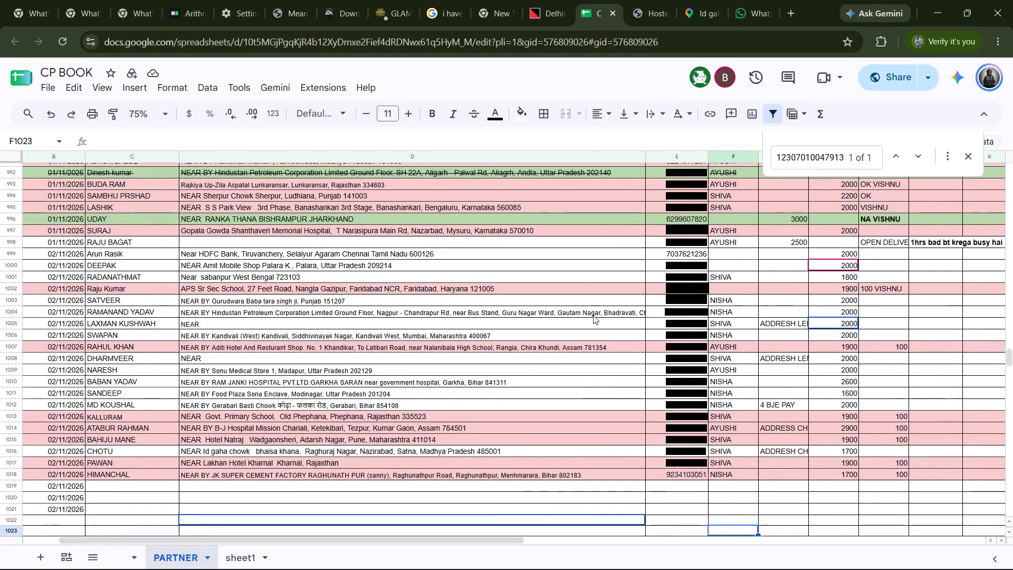
Look back up through the 02/11/2026 orders to the 01/11/2026 orders at row 988.
key(Up)
key(Up)
key(Up)
key(Up)
key(Up)
key(Up)
key(Up)
key(Up)
key(Up)
key(Up)
key(Up)
key(Up)
key(Up)
key(Up)
key(Up)
key(Up)
key(Up)
key(Up)
key(Up)
key(Up)
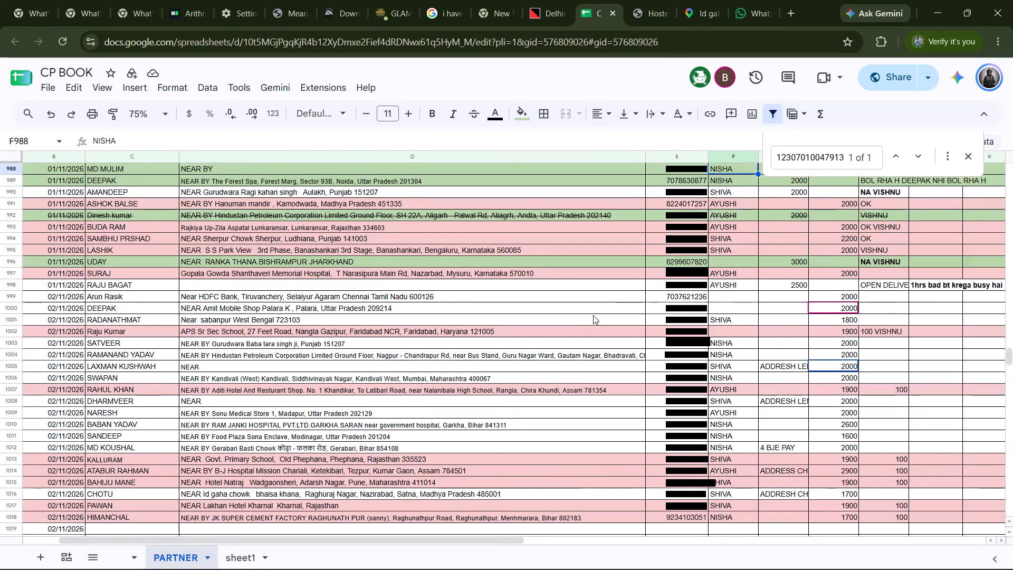
Check the 01/11/2026 and 02/11/2026 orders from the Nov 2026 heading down to the empty rows below them.
key(Up)
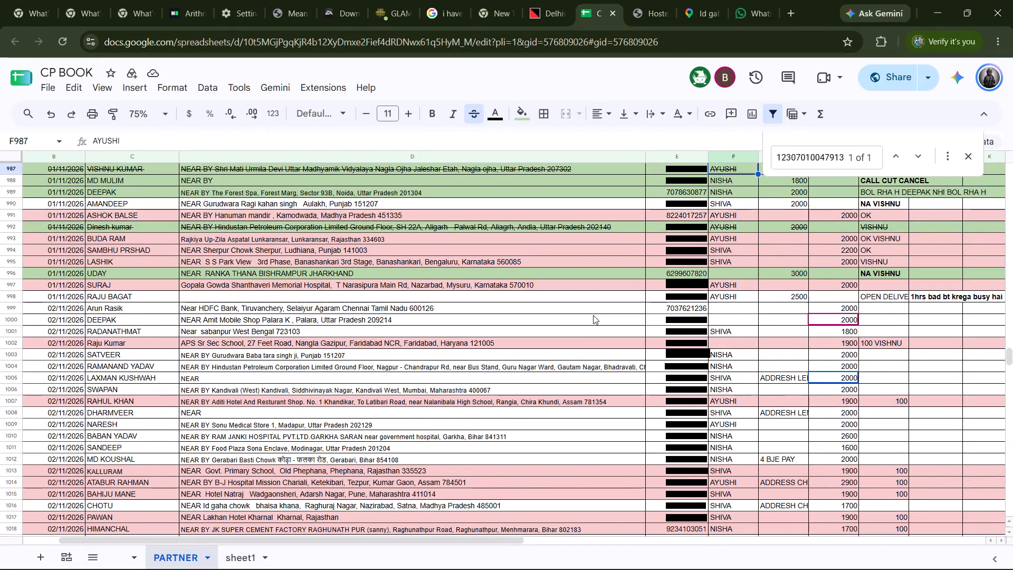
key(Up)
key(Up)
key(Up)
key(Up)
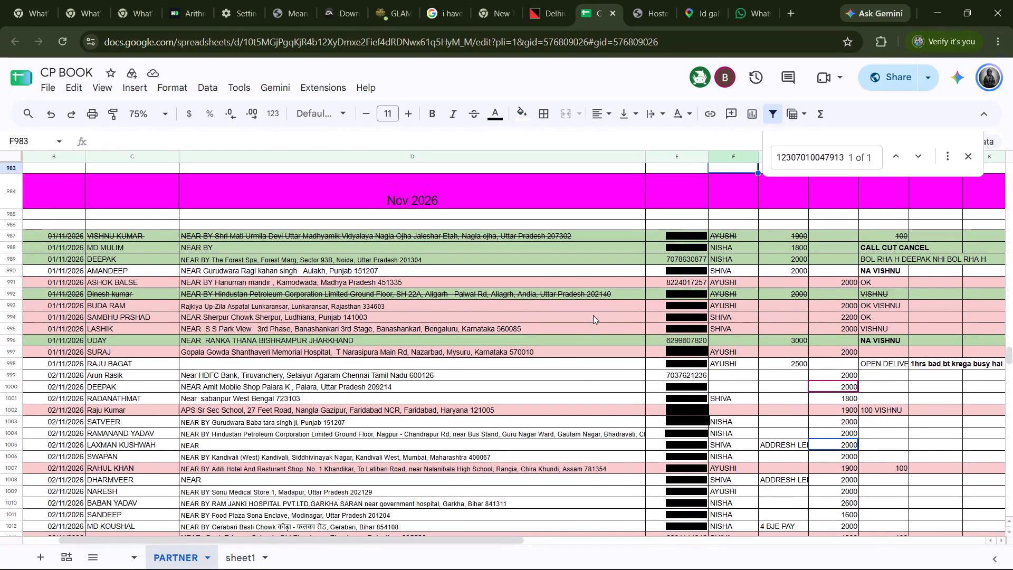
key(Down)
key(Down)
key(Down)
key(Down)
key(Down)
key(Down)
key(Down)
key(Down)
key(Down)
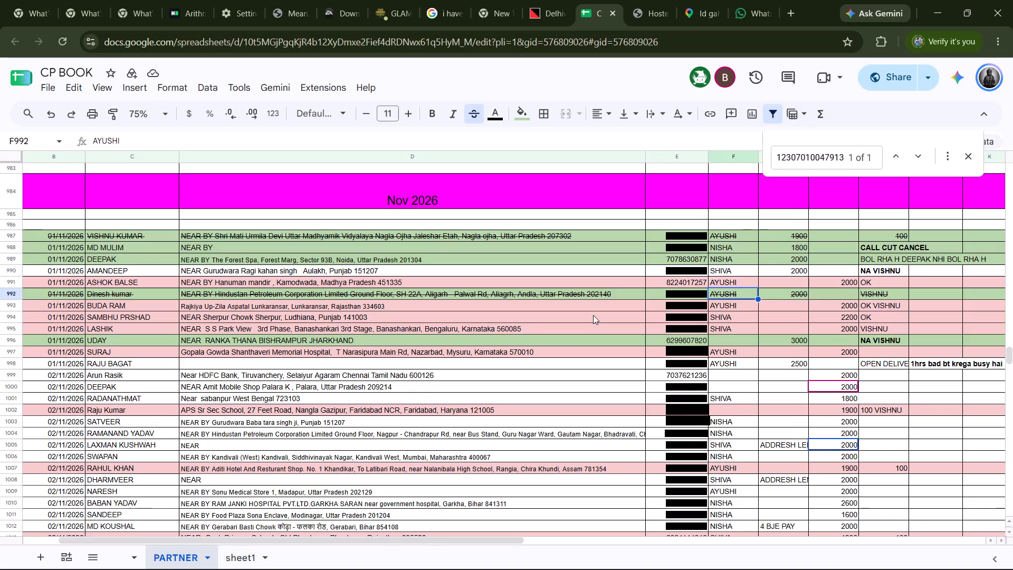
key(Down)
key(Down)
key(Down)
key(Down)
key(Down)
key(Down)
key(Down)
key(Down)
key(Down)
key(Down)
key(Down)
key(Down)
key(Down)
key(Down)
key(Down)
key(Down)
key(Down)
key(Down)
key(Down)
key(Down)
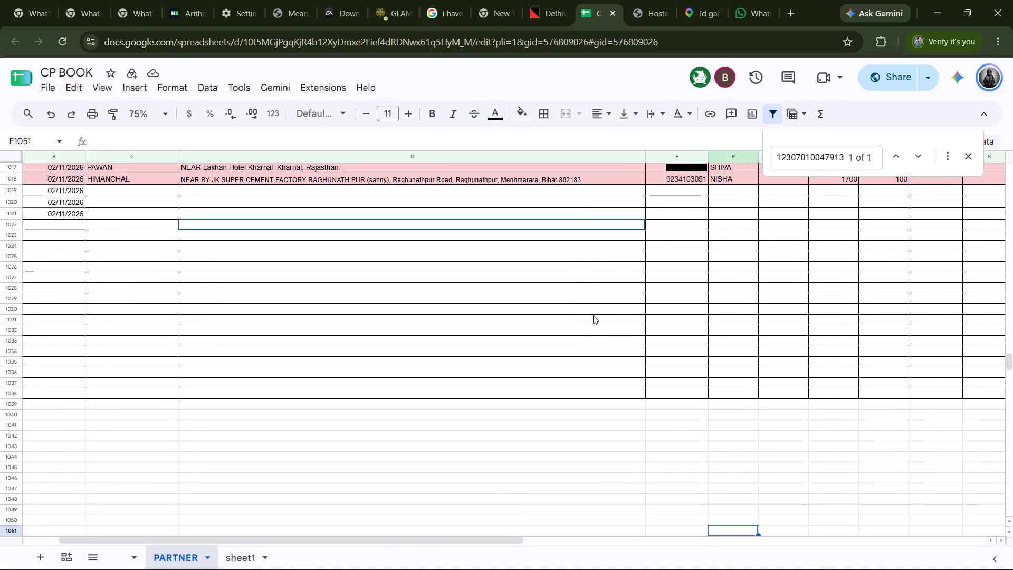
Go back up from the empty rows to the phone-number cell of the unfilled 02/11/2026 row 1019.
key(Up)
key(Up)
key(Up)
key(Up)
key(Up)
key(Up)
key(Up)
key(Up)
key(Up)
key(Up)
key(Up)
key(Up)
key(Up)
key(Up)
key(Up)
key(Up)
key(Up)
key(Up)
key(Up)
key(Up)
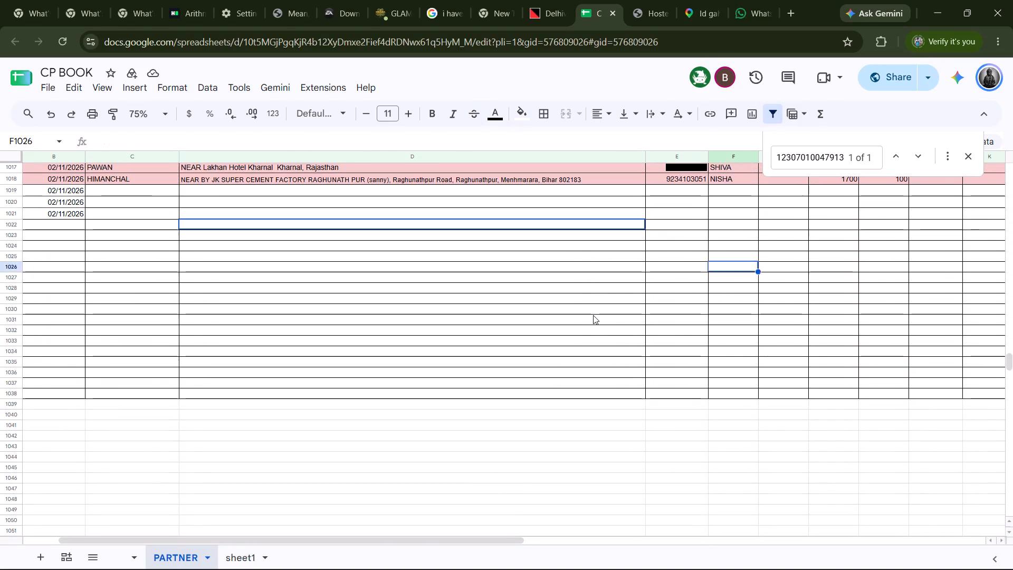
key(Up)
key(Up)
key(Up)
key(Up)
key(Up)
key(Up)
key(Up)
key(Down)
key(Down)
key(Left)
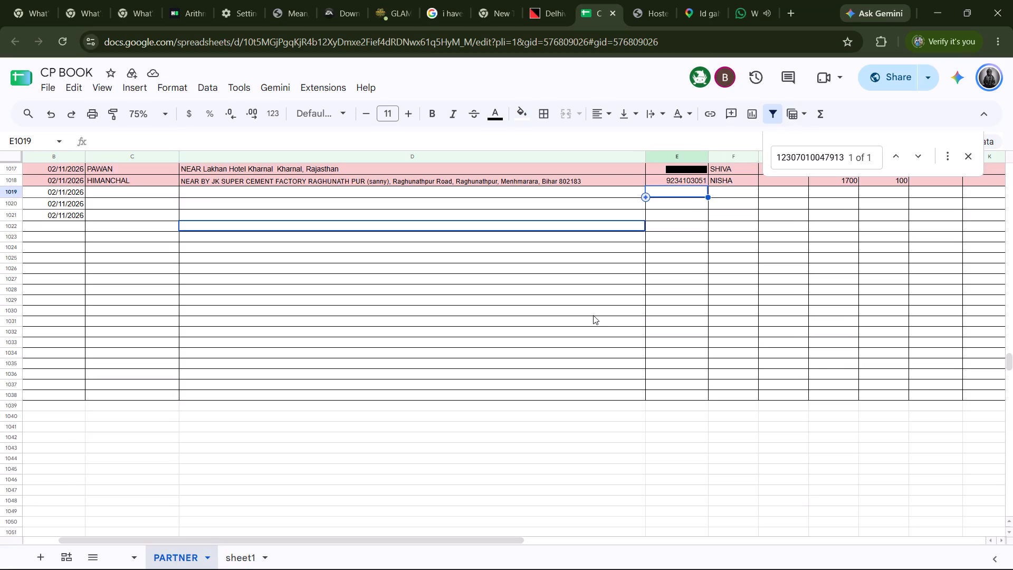
Switch to Delhivery's in-transit orders filtered by Out for delivery.
click(542, 9)
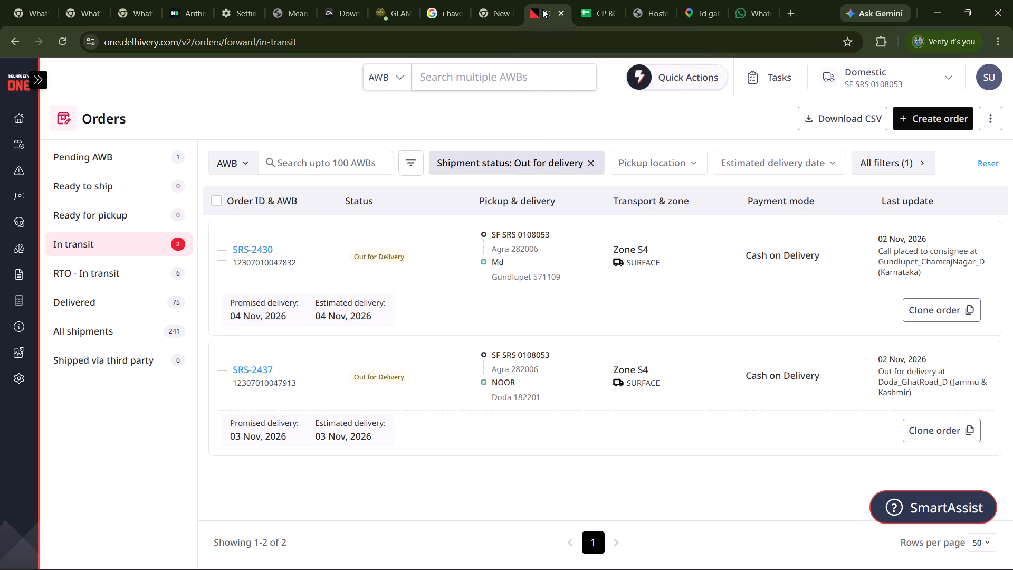
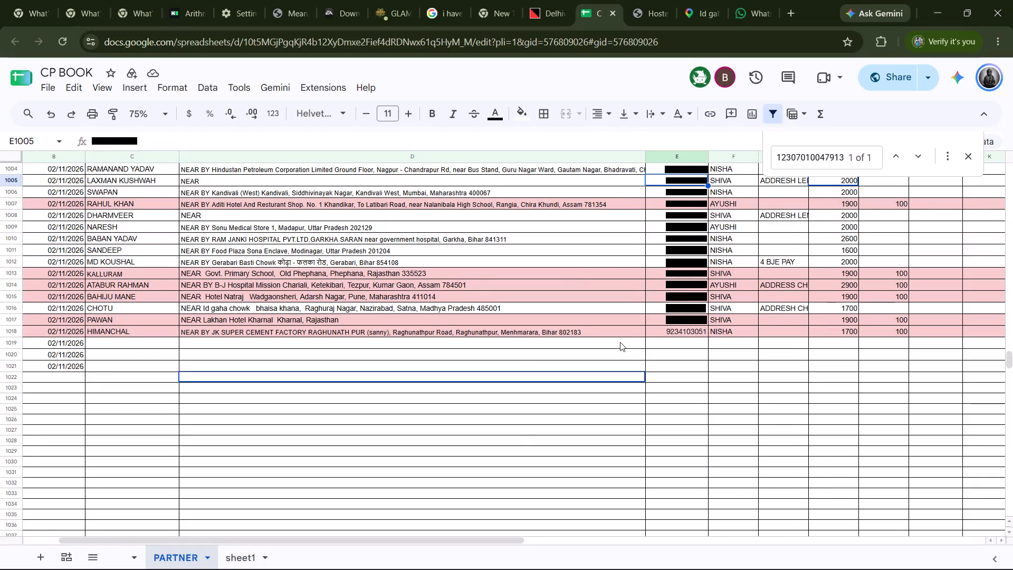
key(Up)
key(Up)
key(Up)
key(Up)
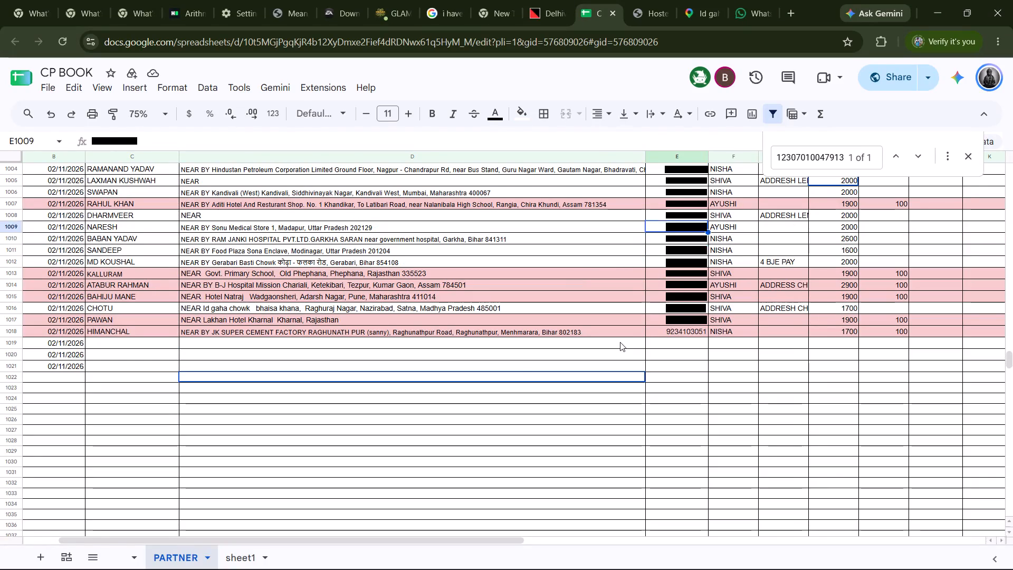
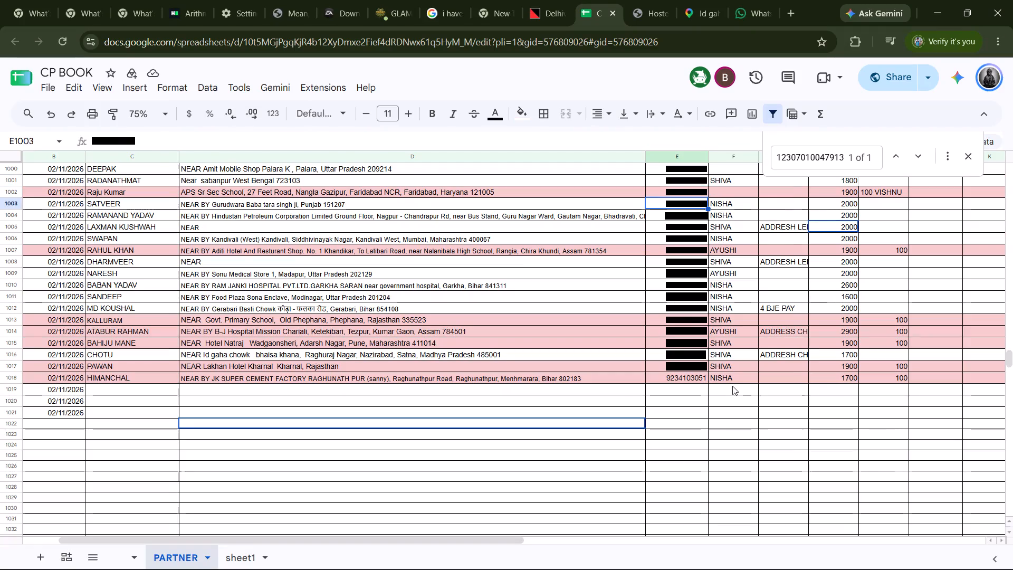
Look over the name, address, phone number and staff cells of the 02/11/2026 order in row 1005.
key(Down)
key(Down)
key(Left)
key(Left)
key(Right)
key(Right)
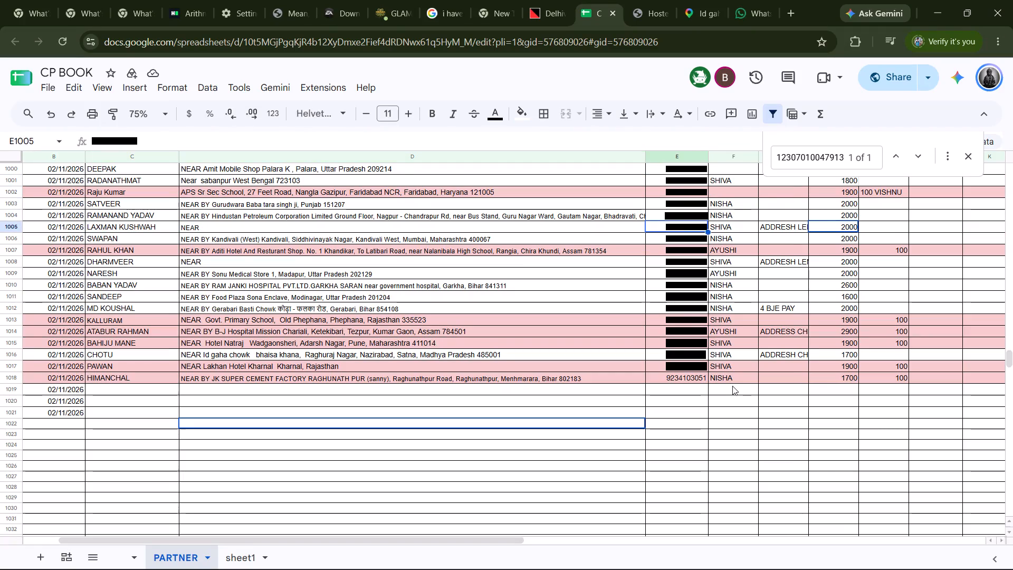
key(Right)
key(Left)
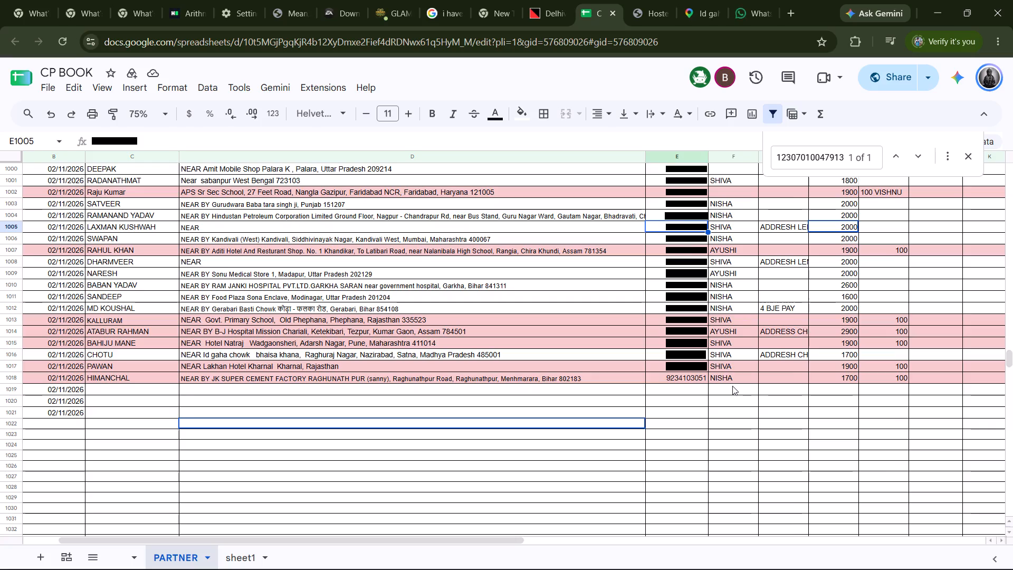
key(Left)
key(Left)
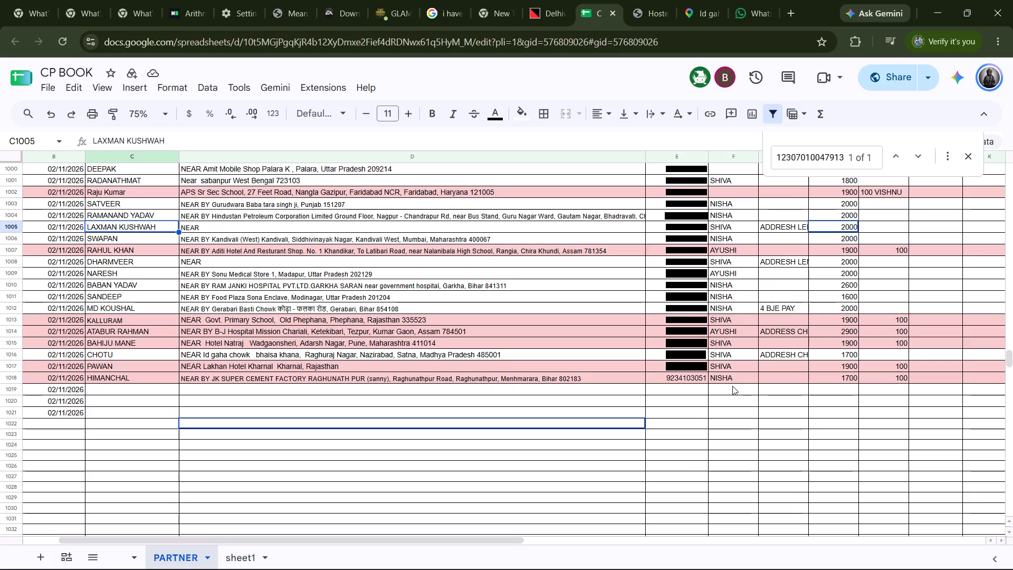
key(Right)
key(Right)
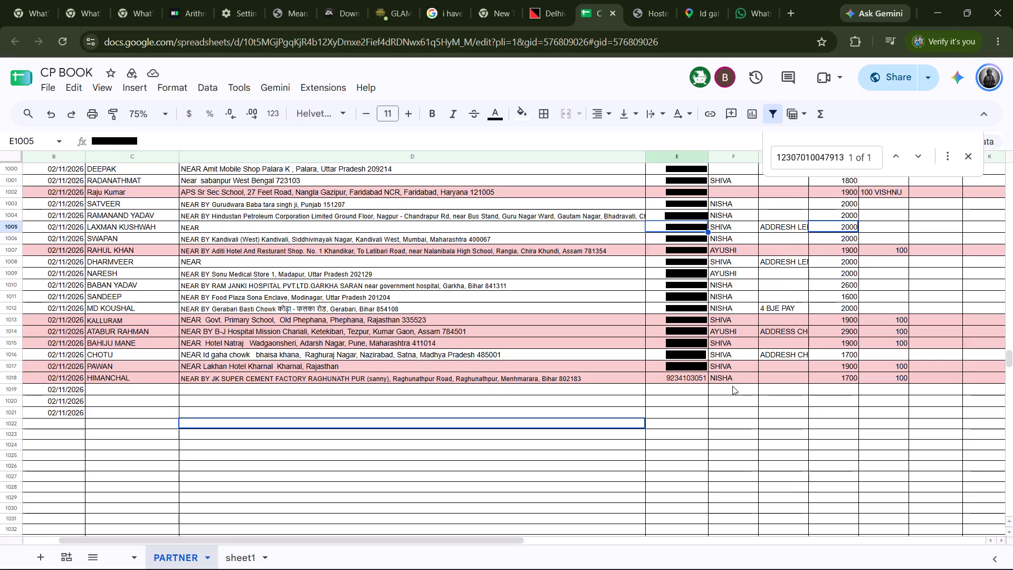
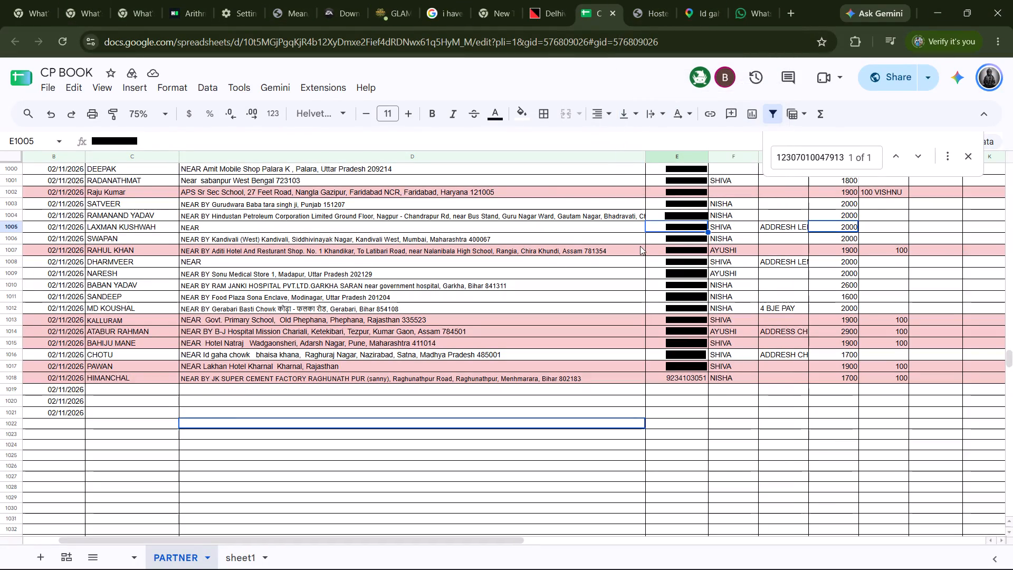
Find the order matching the tracking number already in the search and select its phone number cell in row 938.
key(ctrl+f)
key(Return)
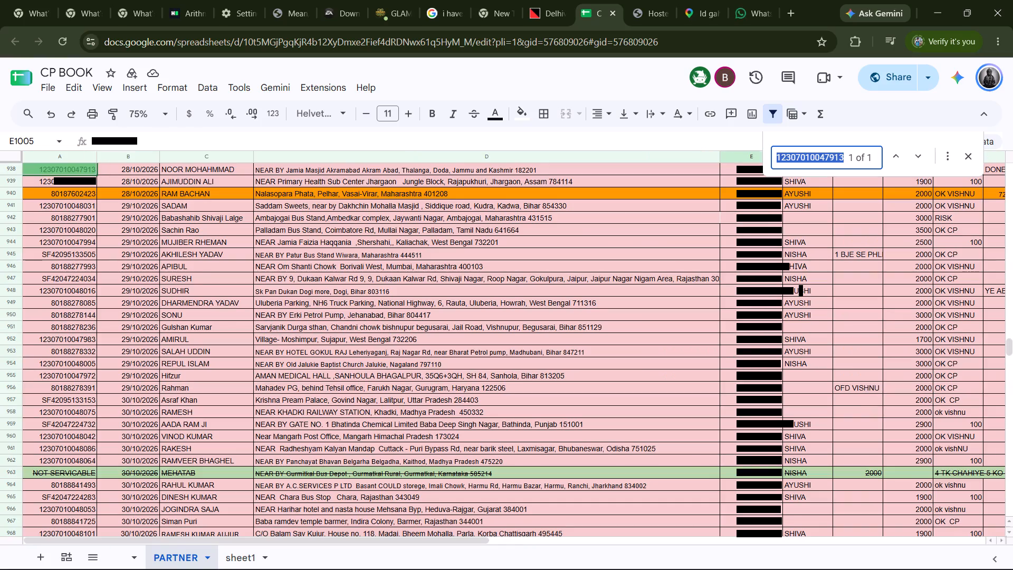
click(295, 164)
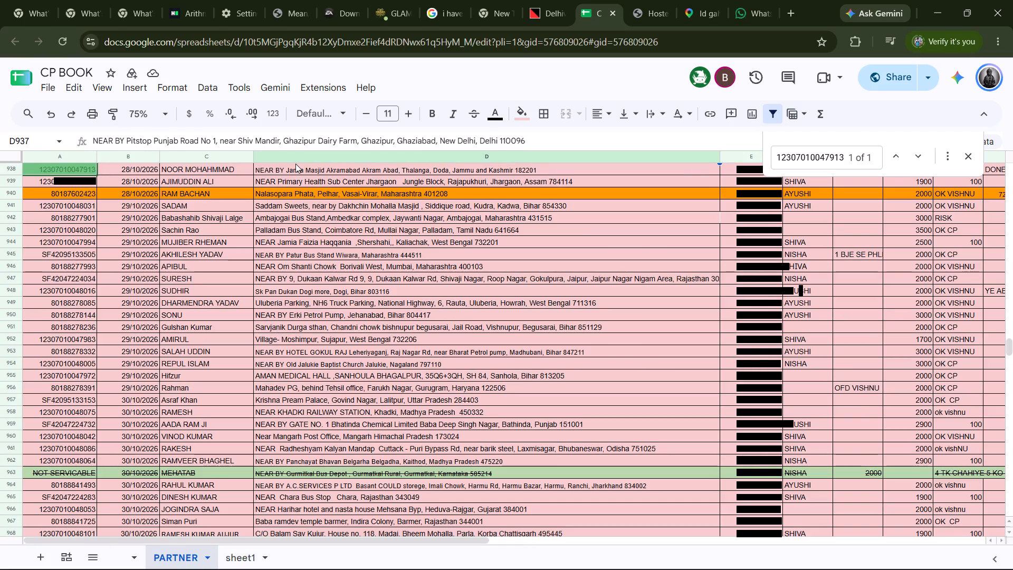
click(297, 170)
key(Up)
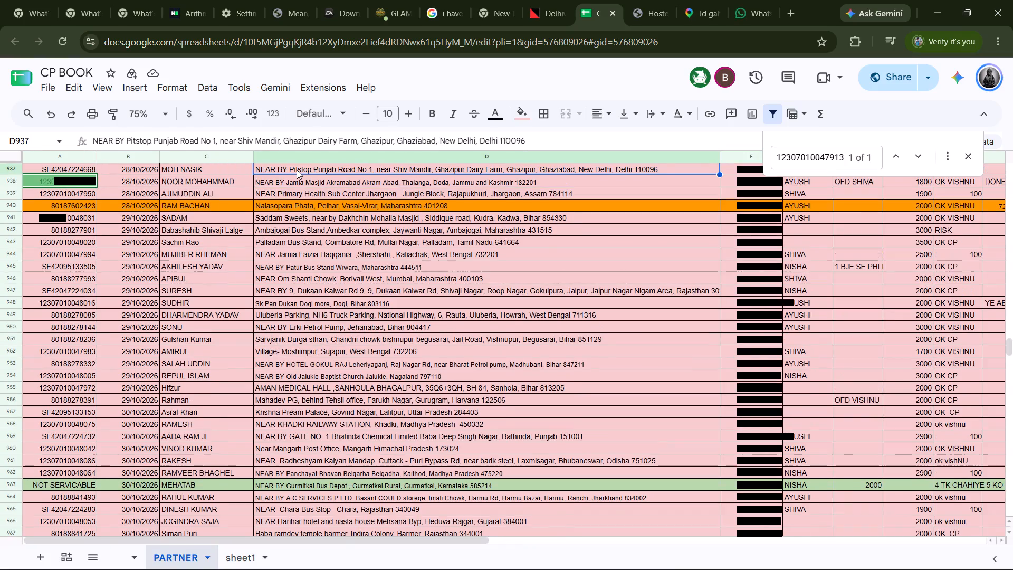
key(Down)
key(Right)
key(Right)
key(Right)
key(Left)
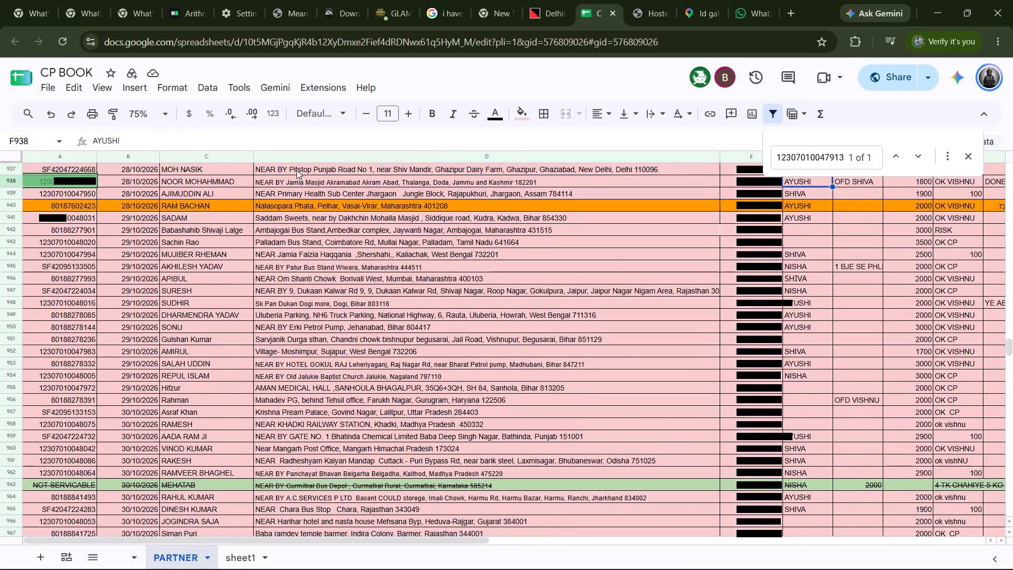
key(Left)
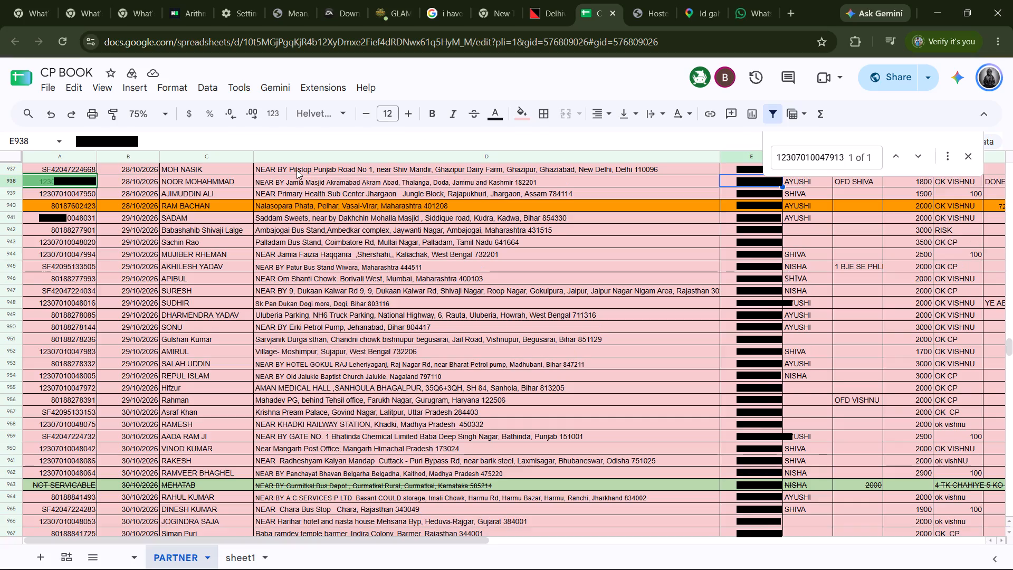
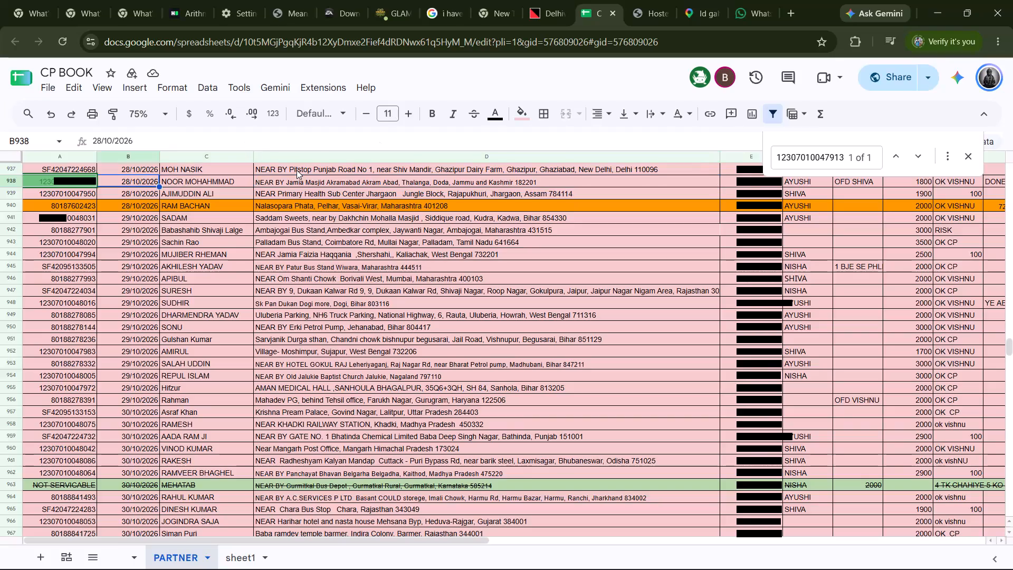
Review the order details across row 938, from the tracking number and address to the staff name, amount and remarks.
key(Right)
key(Right)
key(Right)
key(Right)
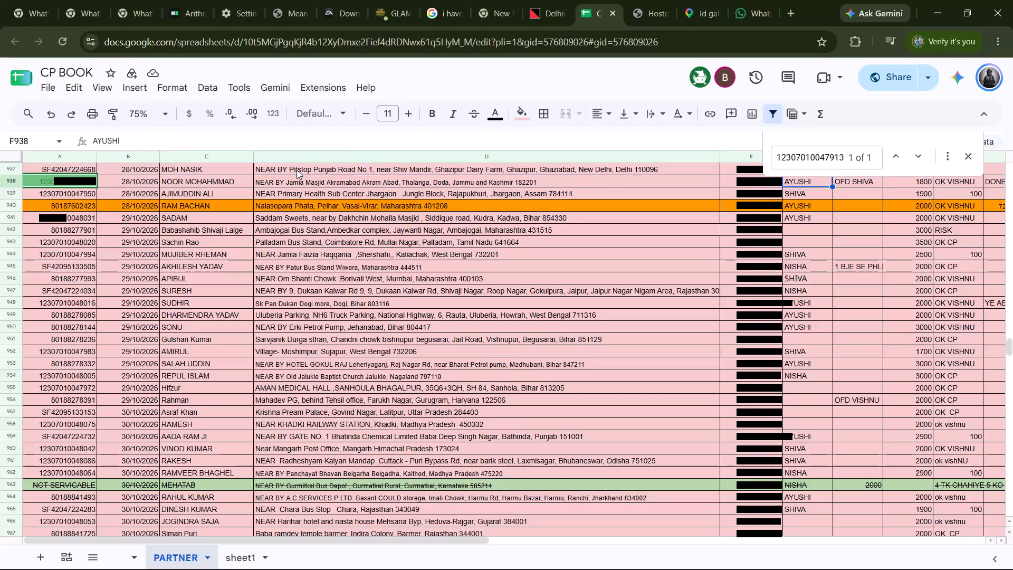
key(Right)
key(Right)
key(Right)
key(Right)
key(Left)
key(Left)
key(Left)
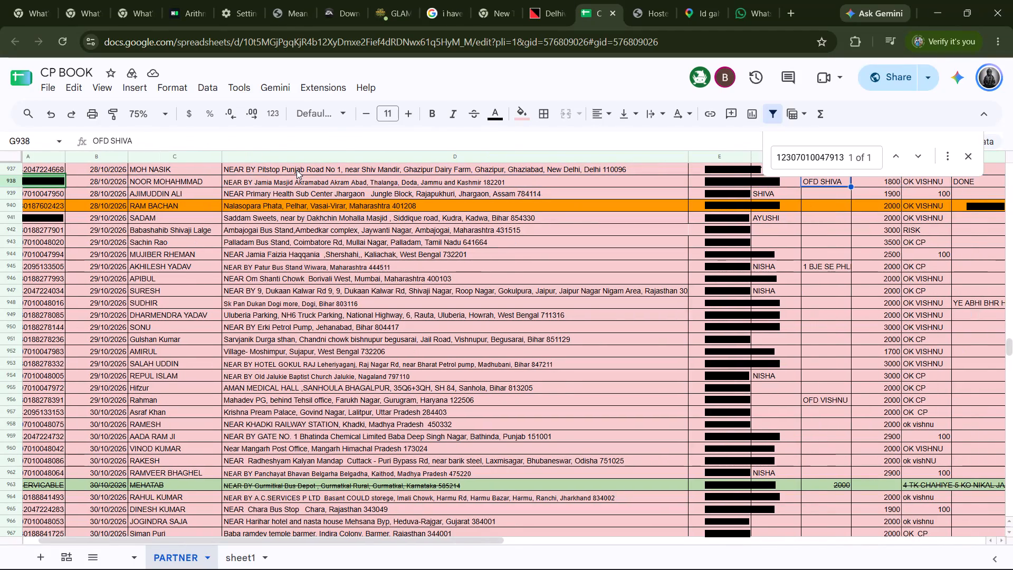
key(Left)
key(Left)
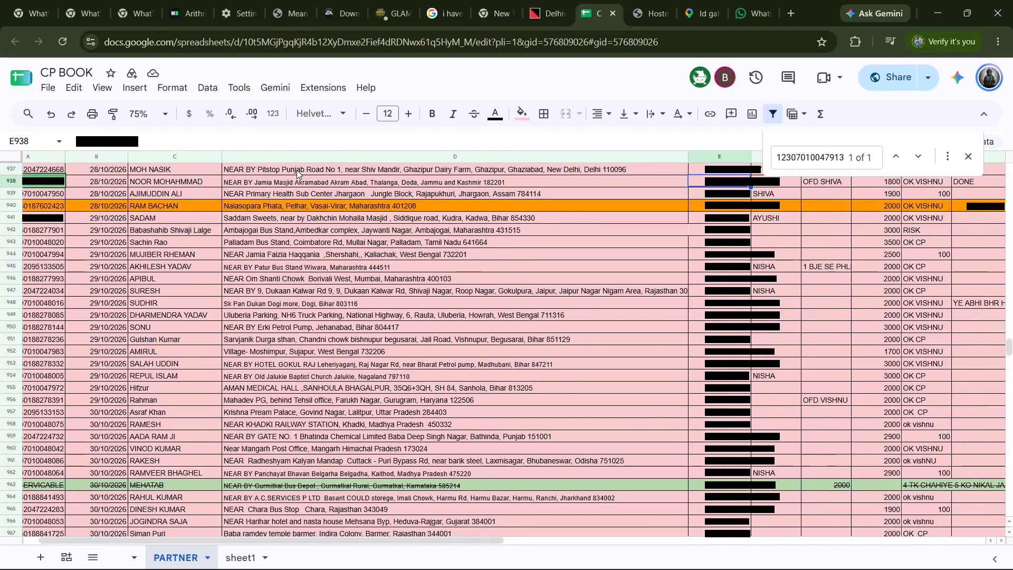
key(Left)
key(Left)
key(Right)
key(Right)
key(Right)
key(Right)
key(Left)
key(Left)
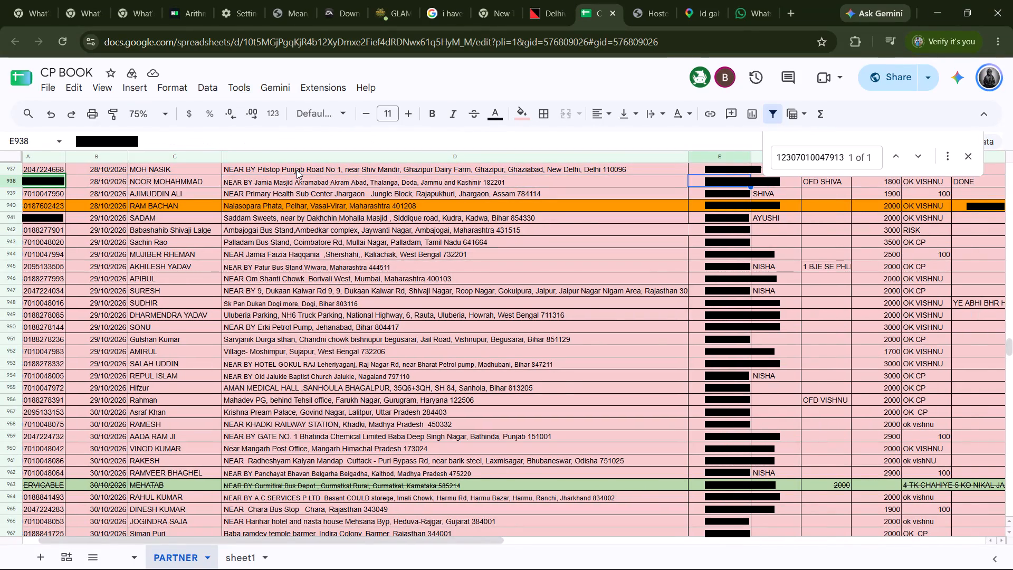
key(Left)
key(Left)
key(Left)
key(Left)
key(Right)
key(Right)
key(Right)
key(Right)
key(Right)
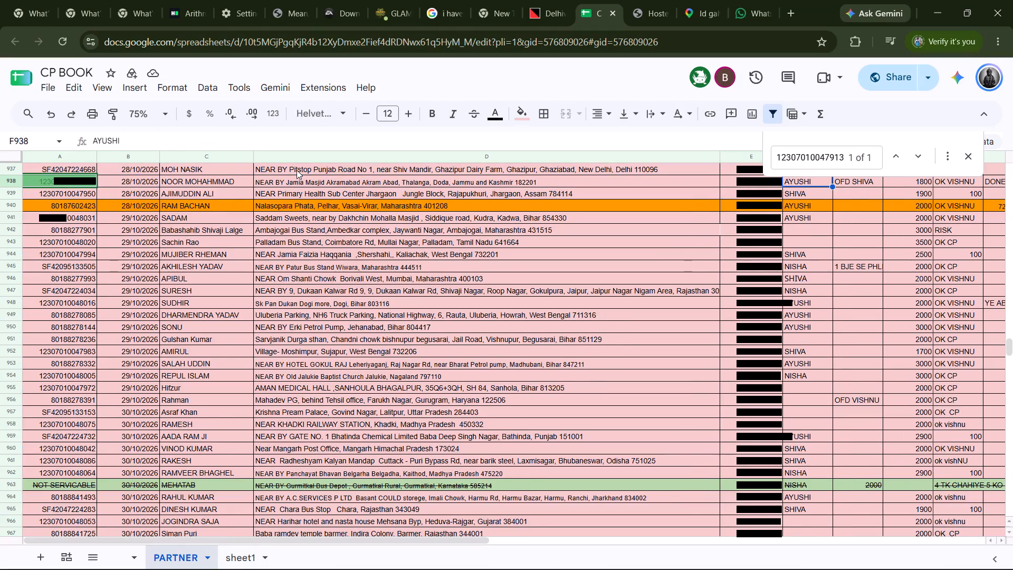
key(Right)
key(Right)
key(Right)
key(Right)
key(Right)
key(Left)
key(Left)
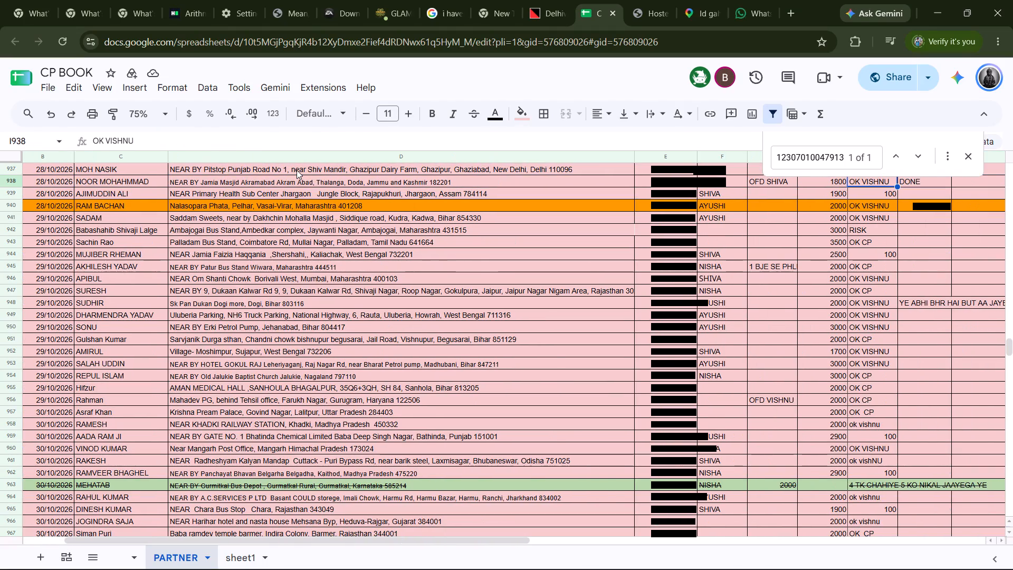
key(Left)
key(Left)
key(Left)
key(Left)
key(Left)
key(Left)
key(Left)
key(Left)
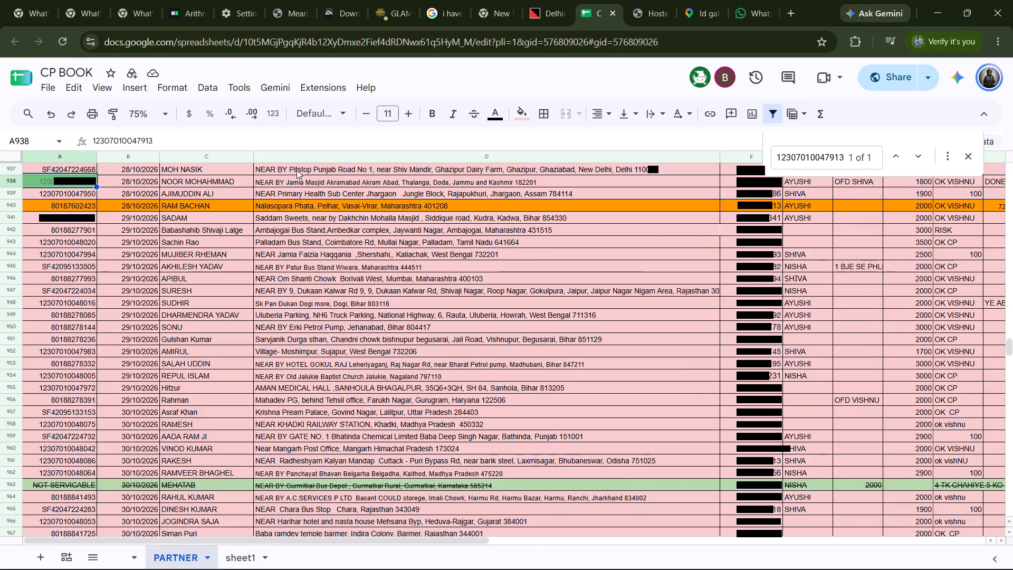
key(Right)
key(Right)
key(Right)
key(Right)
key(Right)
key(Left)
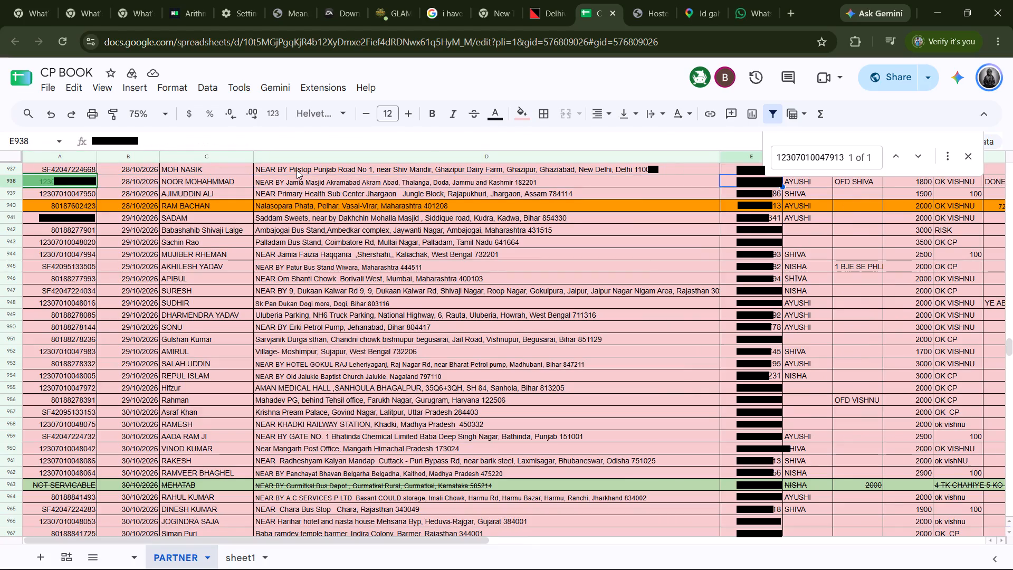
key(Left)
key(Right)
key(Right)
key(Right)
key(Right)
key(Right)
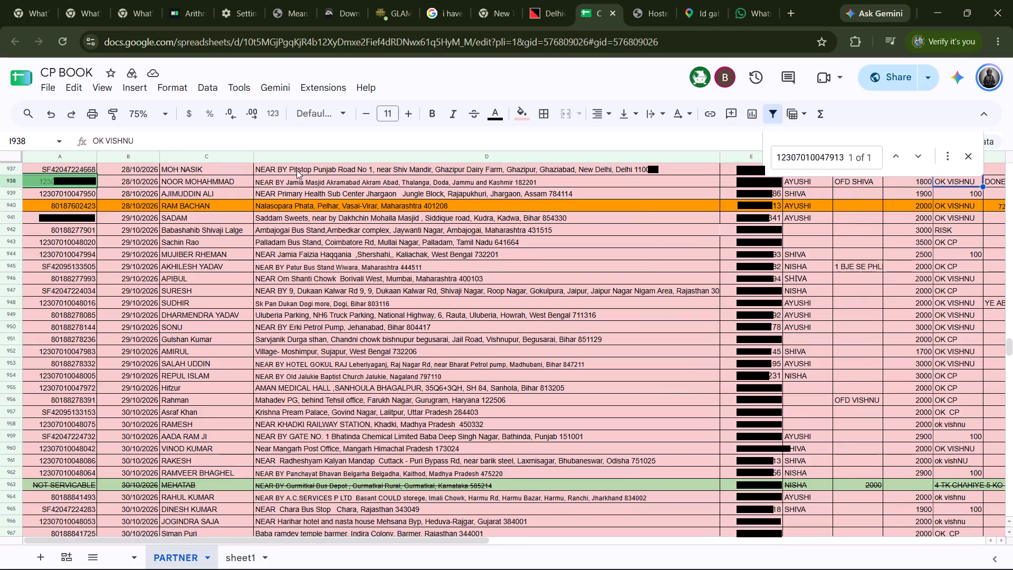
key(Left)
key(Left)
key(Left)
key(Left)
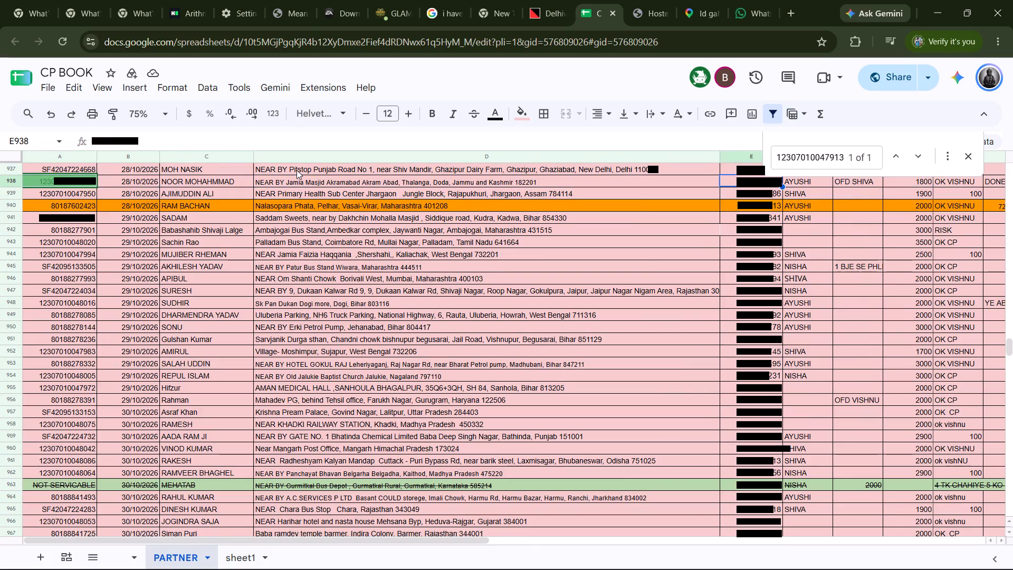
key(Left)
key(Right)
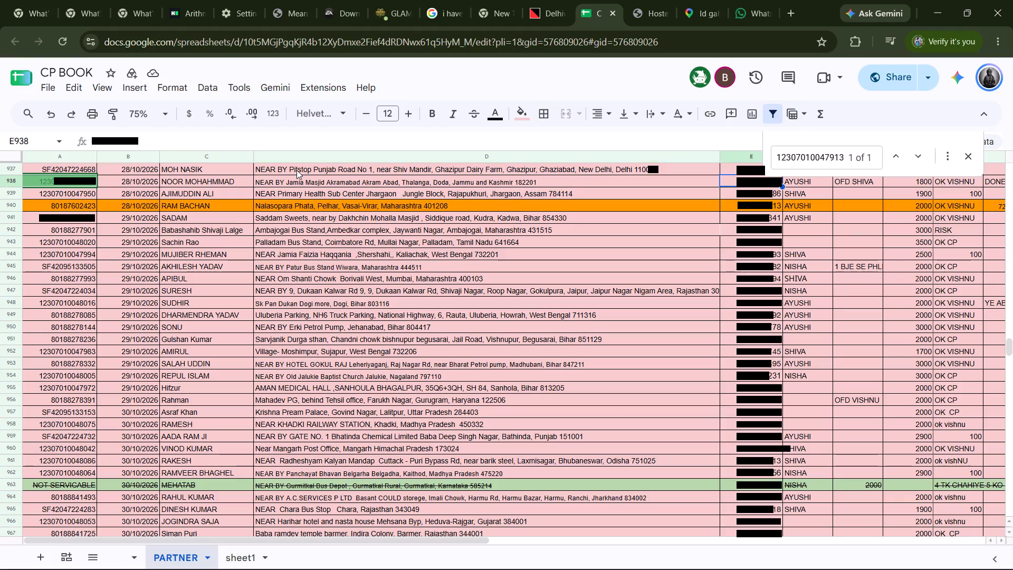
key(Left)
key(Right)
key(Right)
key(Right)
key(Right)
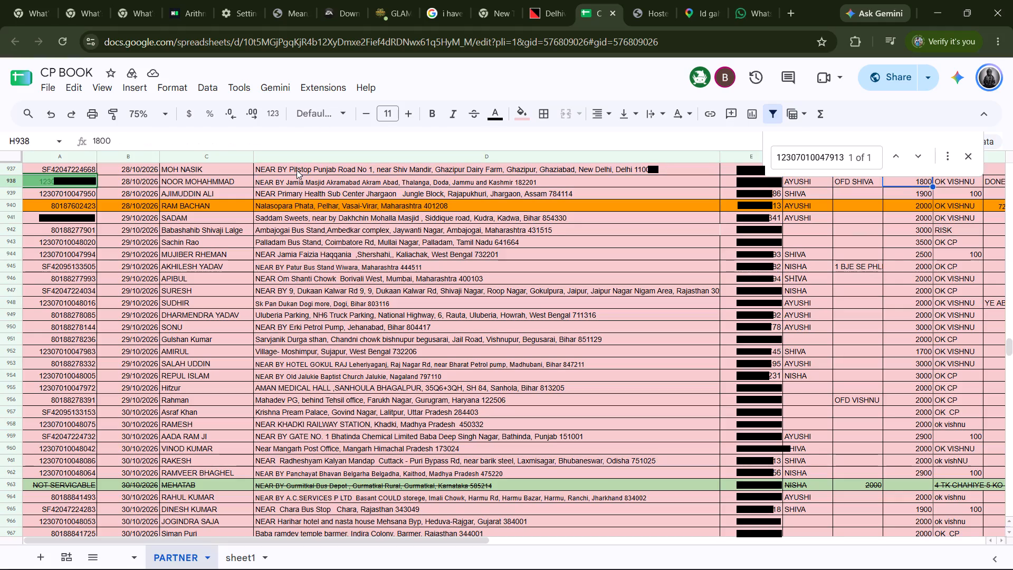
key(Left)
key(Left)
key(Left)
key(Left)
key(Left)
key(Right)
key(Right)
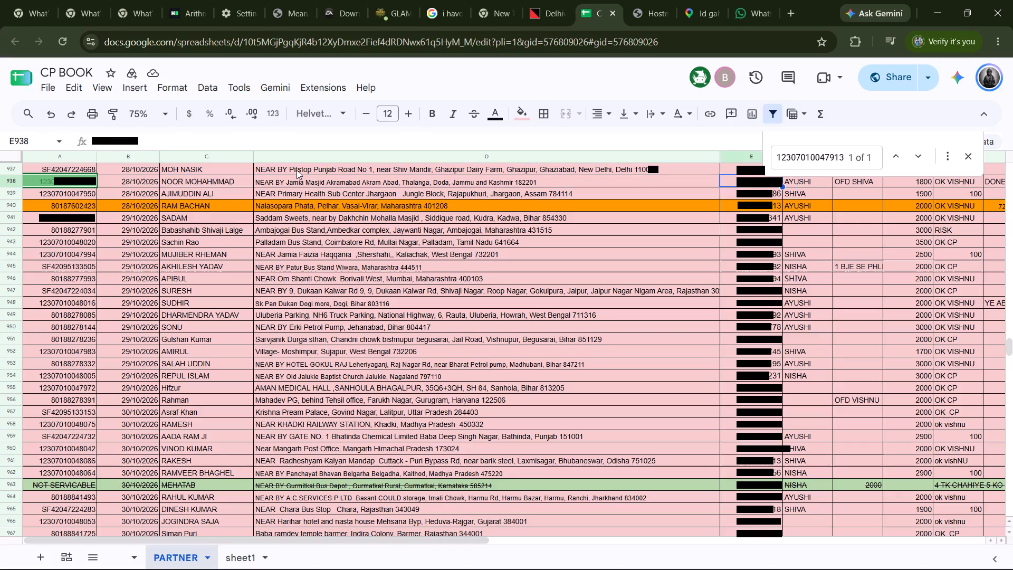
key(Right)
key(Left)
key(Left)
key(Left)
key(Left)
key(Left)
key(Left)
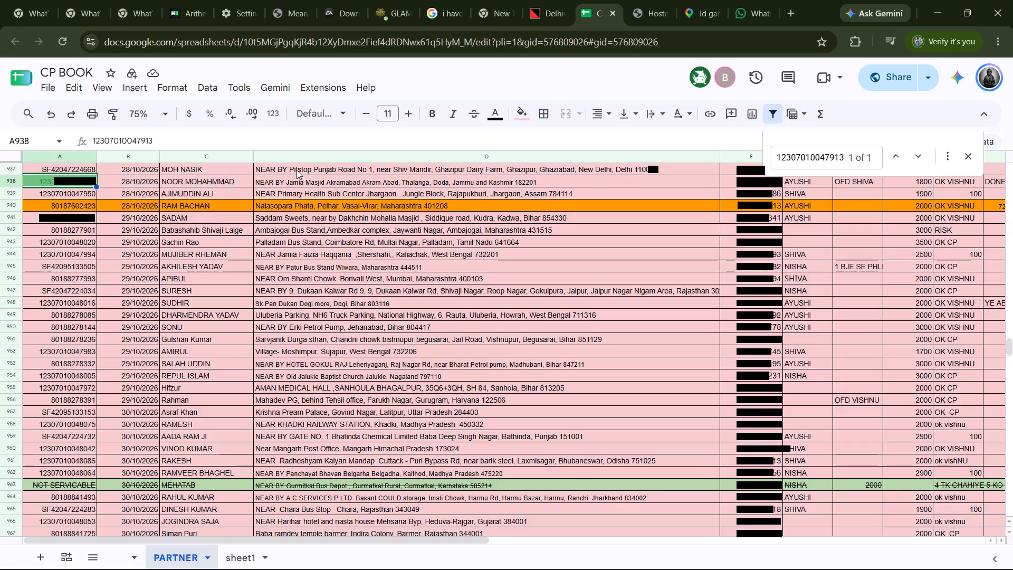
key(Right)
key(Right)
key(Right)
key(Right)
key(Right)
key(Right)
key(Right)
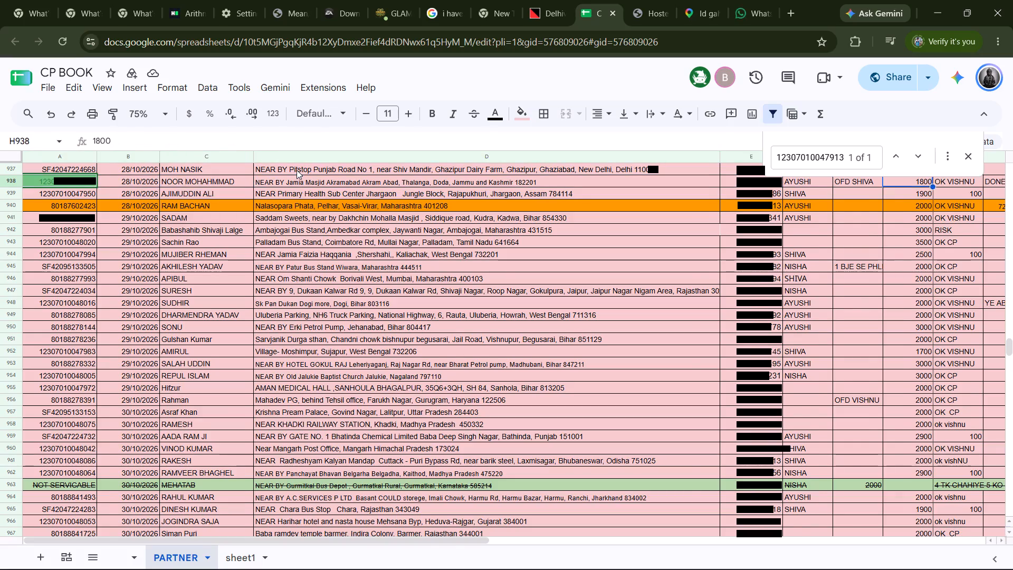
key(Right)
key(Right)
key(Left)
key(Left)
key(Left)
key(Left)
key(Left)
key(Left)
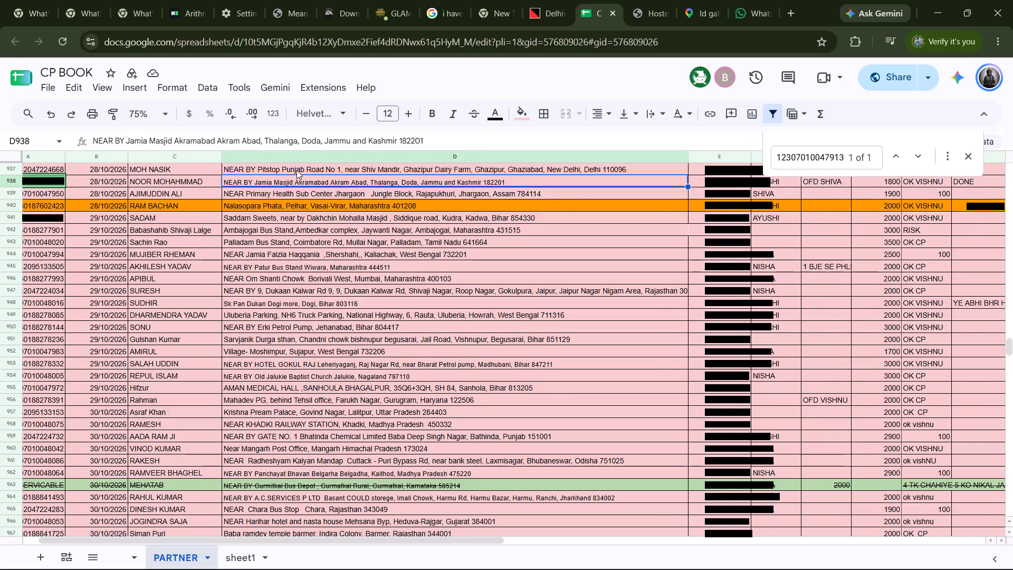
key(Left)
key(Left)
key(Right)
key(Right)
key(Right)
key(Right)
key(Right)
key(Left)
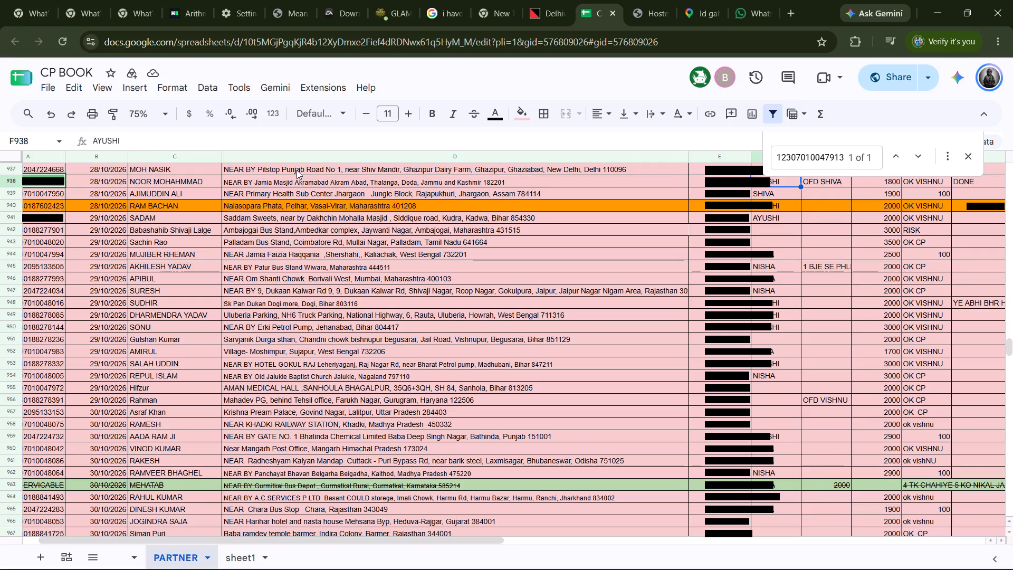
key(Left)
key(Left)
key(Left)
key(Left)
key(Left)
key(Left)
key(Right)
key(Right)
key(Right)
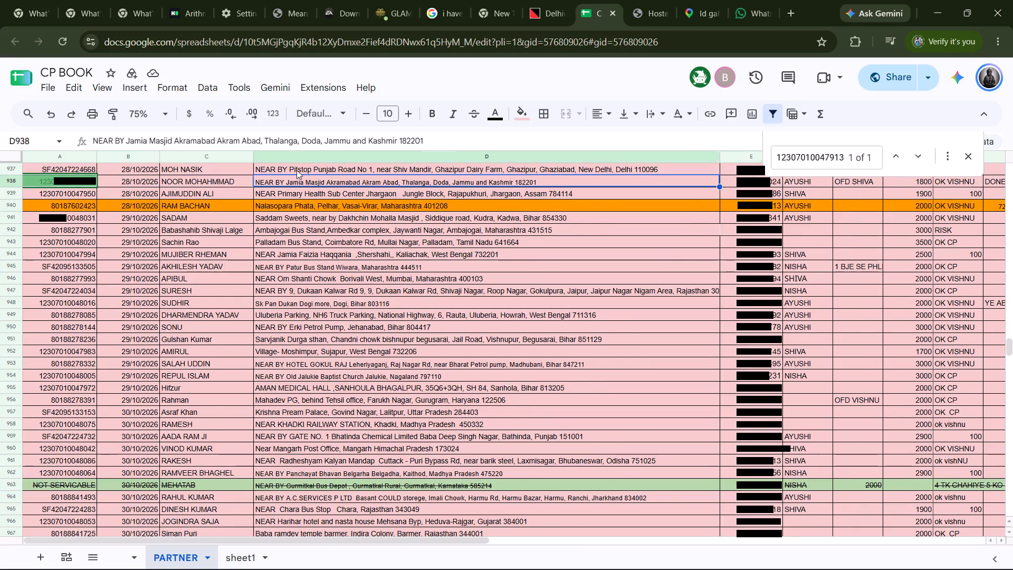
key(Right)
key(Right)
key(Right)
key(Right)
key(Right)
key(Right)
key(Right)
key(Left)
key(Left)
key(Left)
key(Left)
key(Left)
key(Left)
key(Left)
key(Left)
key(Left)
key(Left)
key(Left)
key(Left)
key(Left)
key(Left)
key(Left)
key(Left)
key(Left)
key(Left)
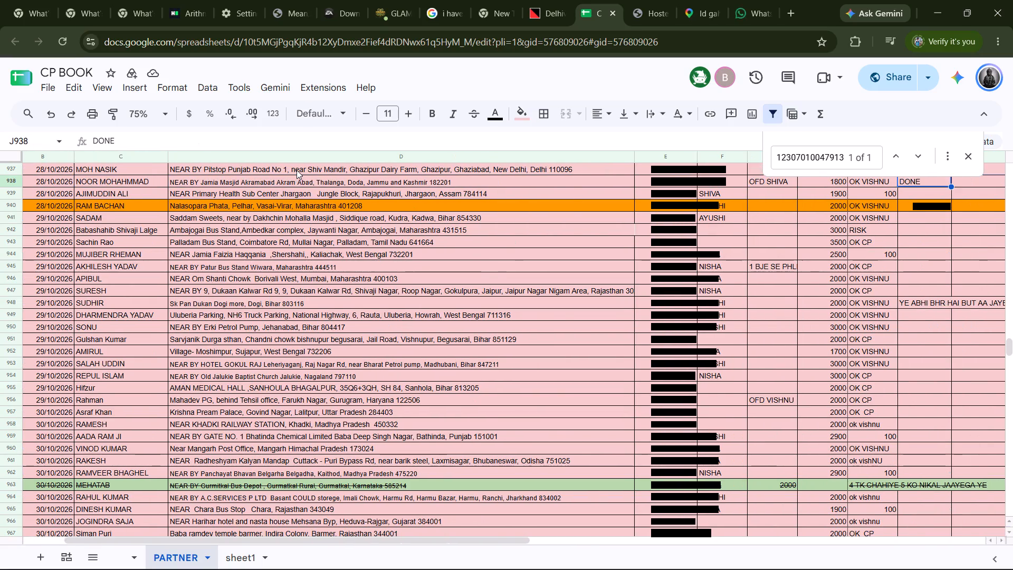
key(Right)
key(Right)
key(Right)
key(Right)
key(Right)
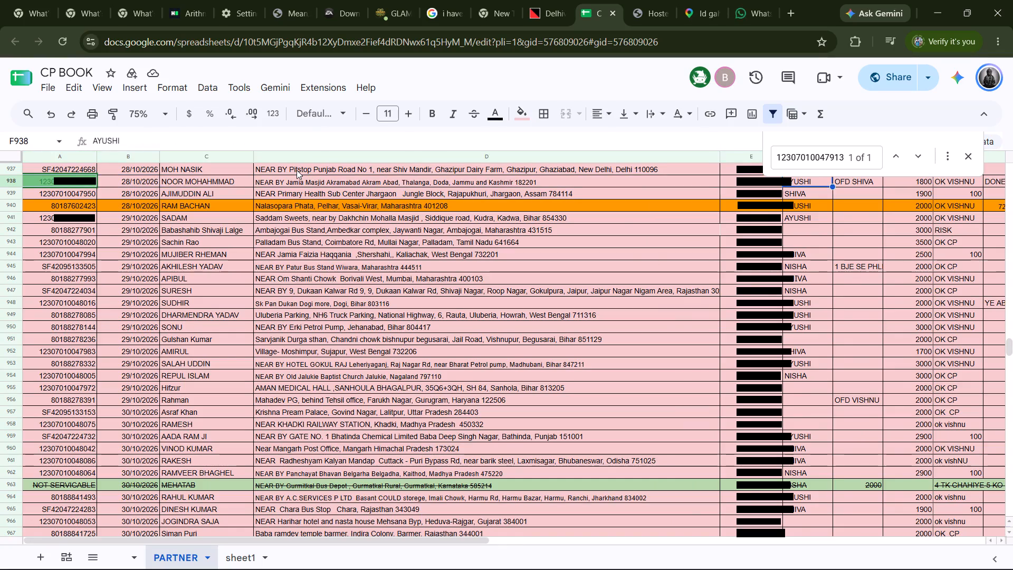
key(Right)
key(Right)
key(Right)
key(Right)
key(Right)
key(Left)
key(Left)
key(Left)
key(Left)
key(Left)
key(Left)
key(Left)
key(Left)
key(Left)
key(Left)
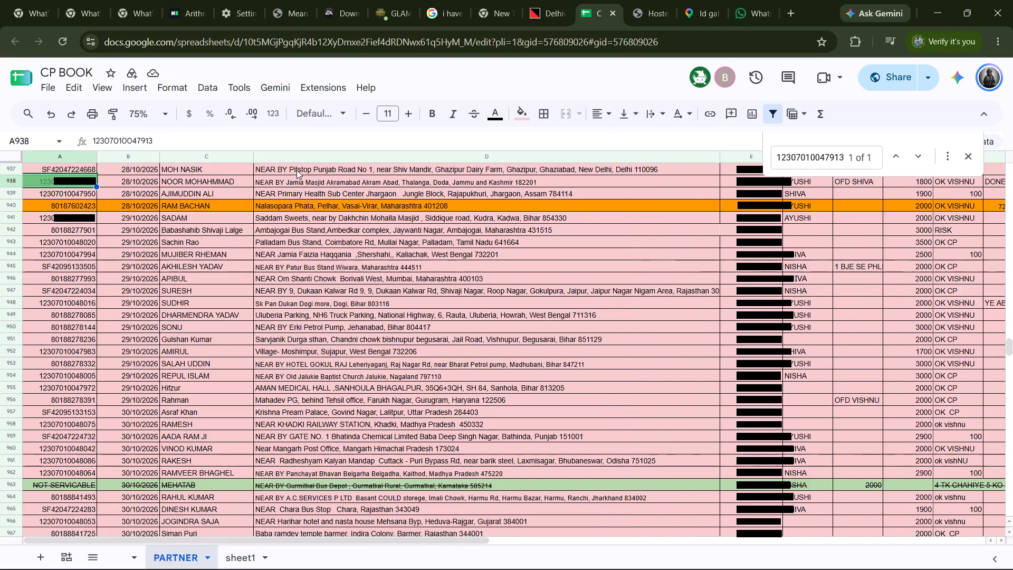
Recheck the order in row 938, from its tracking number, date and customer details across to the amount and remarks.
key(Left)
key(Right)
key(Right)
key(Right)
key(Right)
key(Right)
key(Right)
key(Right)
key(Right)
key(Right)
key(Right)
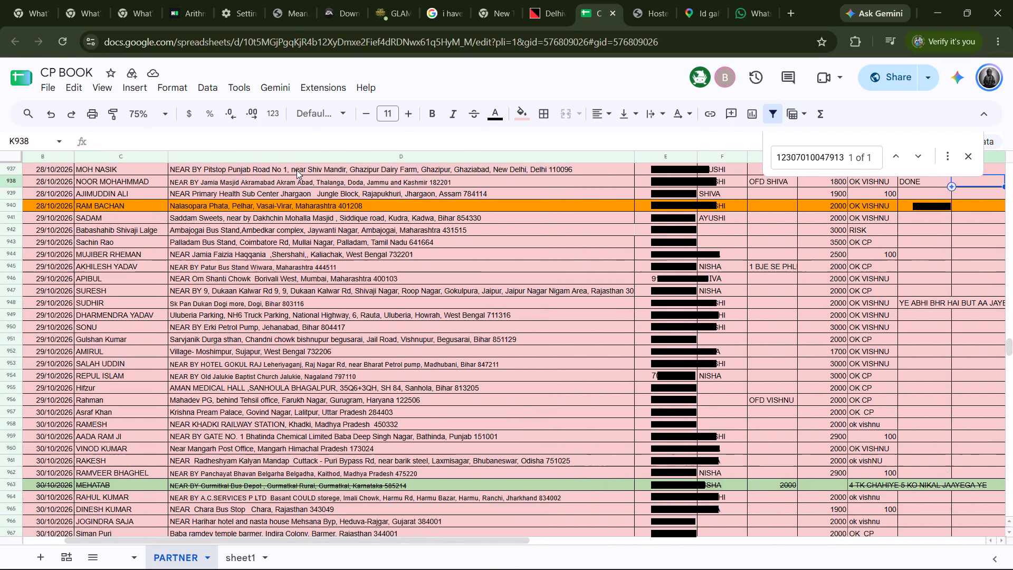
key(Left)
key(Left)
key(Left)
key(Left)
key(Left)
key(Left)
key(Left)
key(Left)
key(Left)
key(Left)
key(Left)
key(Left)
key(Left)
key(Left)
key(Left)
key(Left)
key(Left)
key(Left)
key(Left)
key(Right)
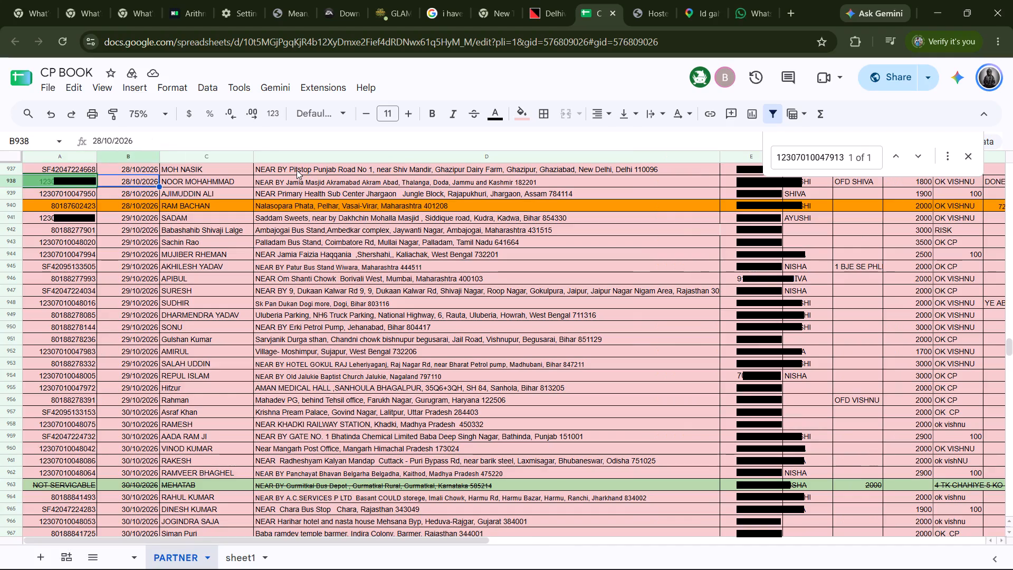
key(Left)
key(Left)
key(Left)
key(Right)
key(Right)
key(Right)
key(Right)
key(Right)
key(Right)
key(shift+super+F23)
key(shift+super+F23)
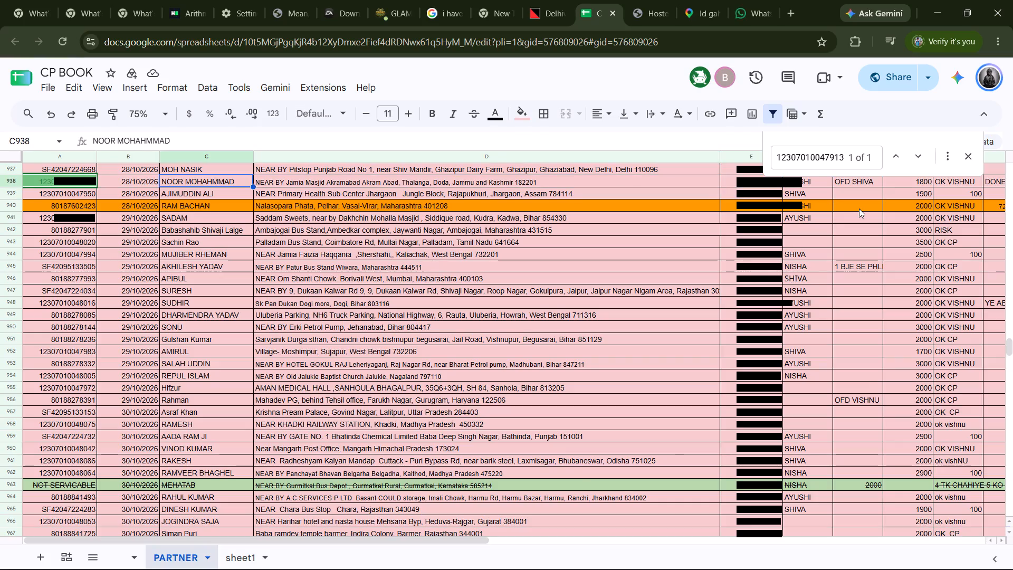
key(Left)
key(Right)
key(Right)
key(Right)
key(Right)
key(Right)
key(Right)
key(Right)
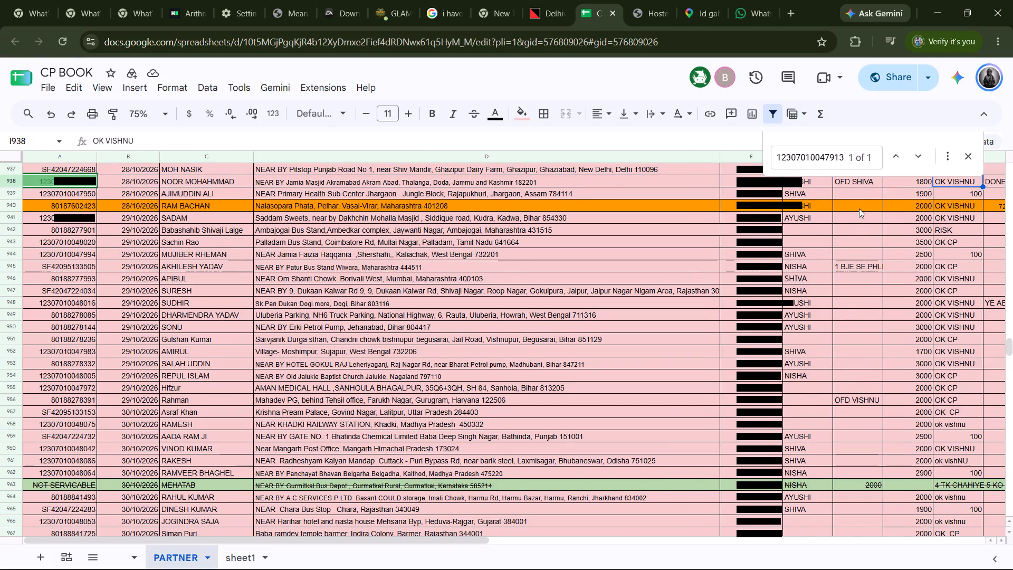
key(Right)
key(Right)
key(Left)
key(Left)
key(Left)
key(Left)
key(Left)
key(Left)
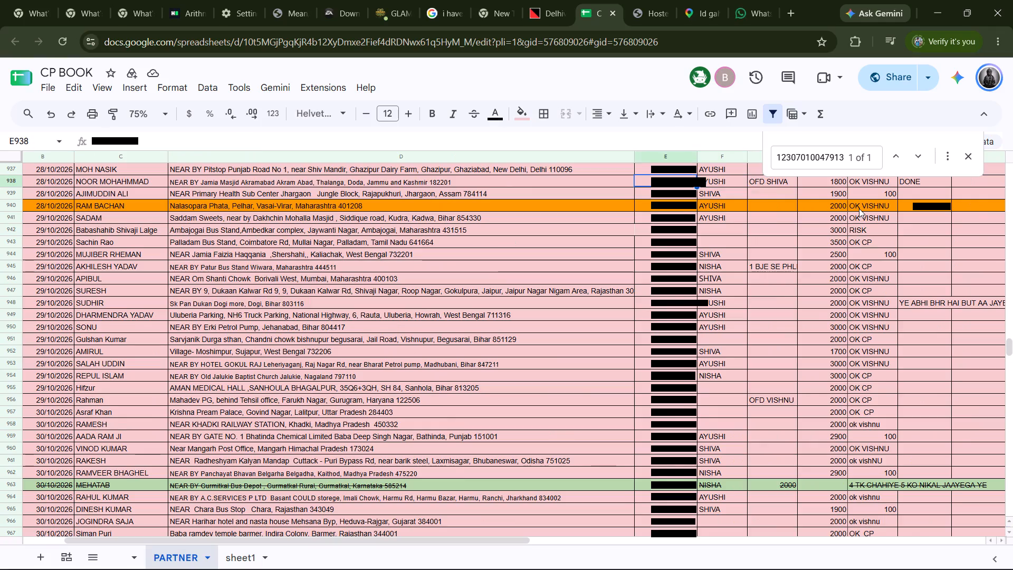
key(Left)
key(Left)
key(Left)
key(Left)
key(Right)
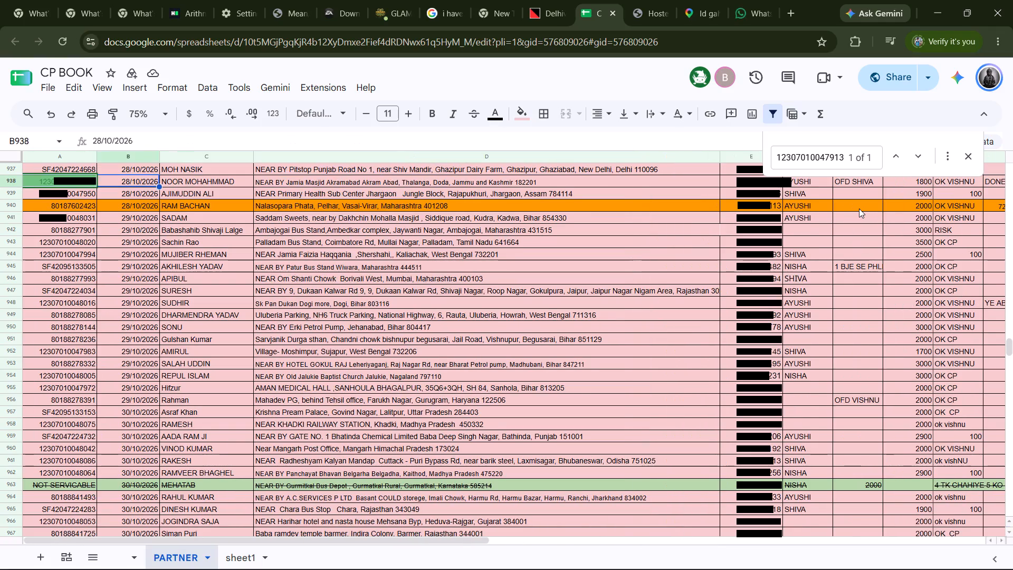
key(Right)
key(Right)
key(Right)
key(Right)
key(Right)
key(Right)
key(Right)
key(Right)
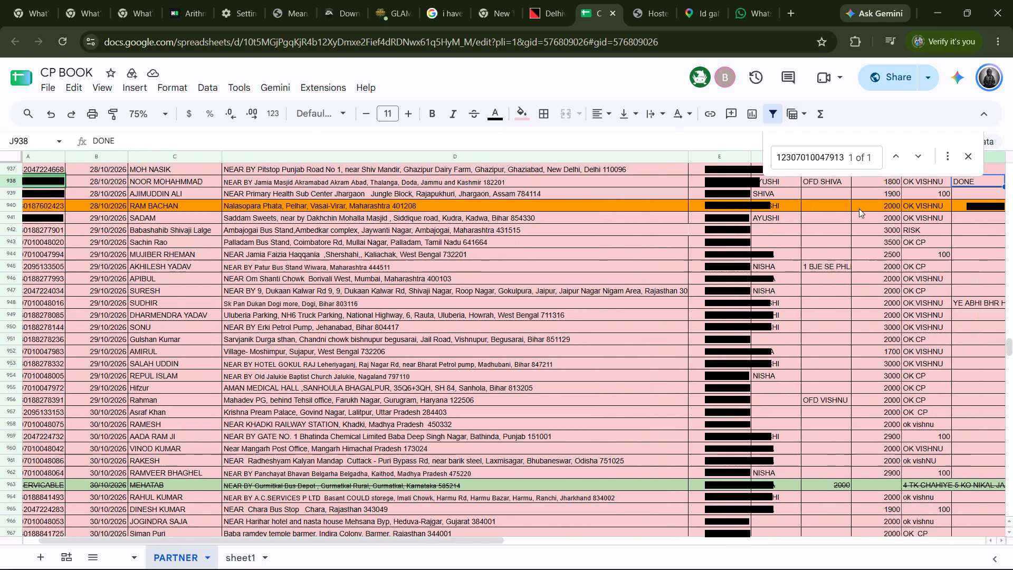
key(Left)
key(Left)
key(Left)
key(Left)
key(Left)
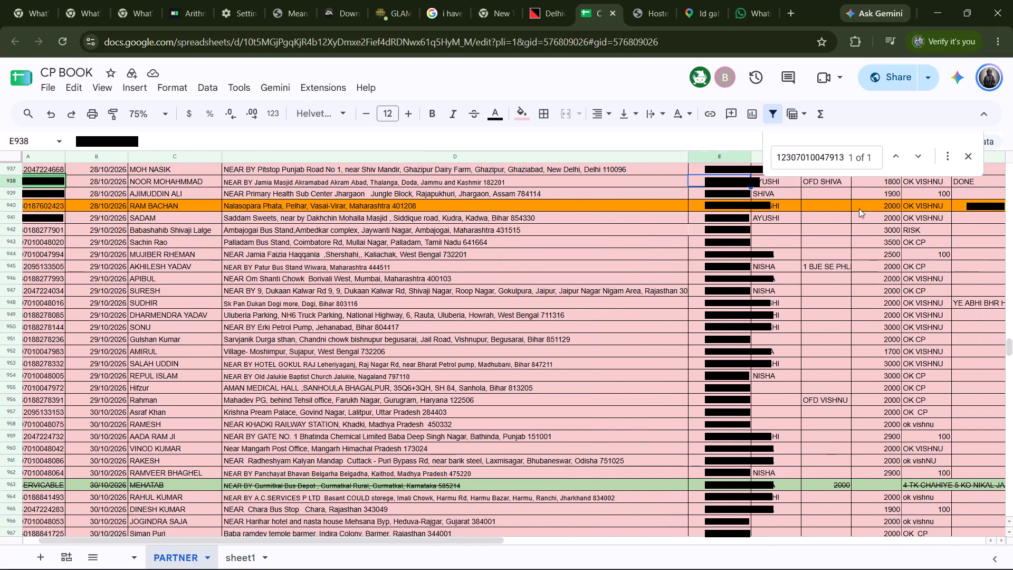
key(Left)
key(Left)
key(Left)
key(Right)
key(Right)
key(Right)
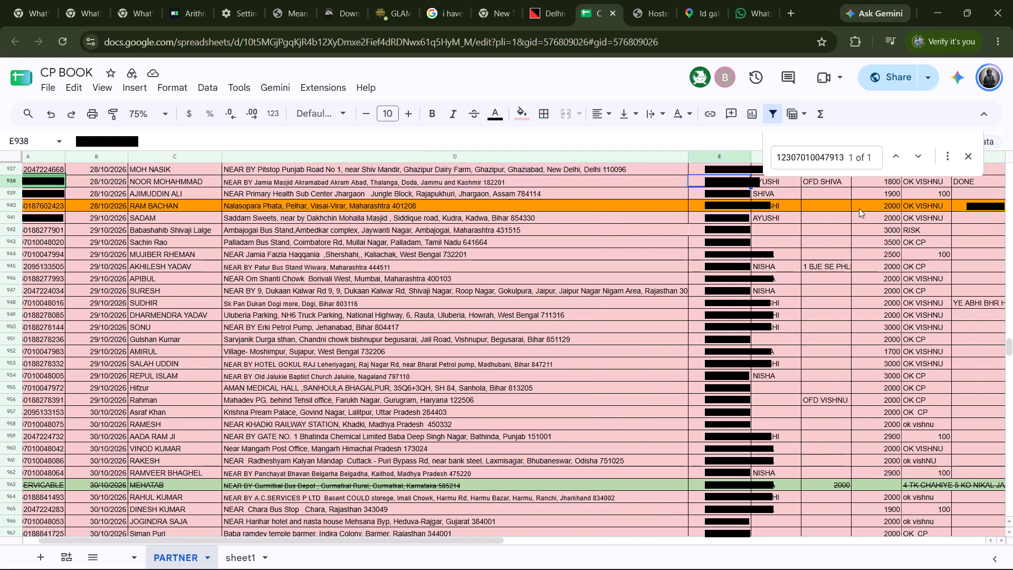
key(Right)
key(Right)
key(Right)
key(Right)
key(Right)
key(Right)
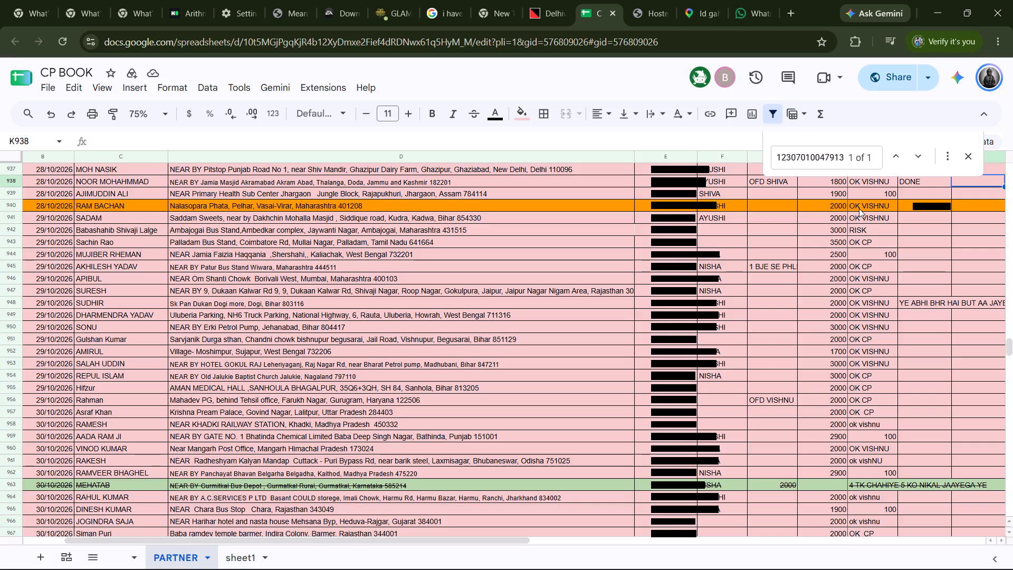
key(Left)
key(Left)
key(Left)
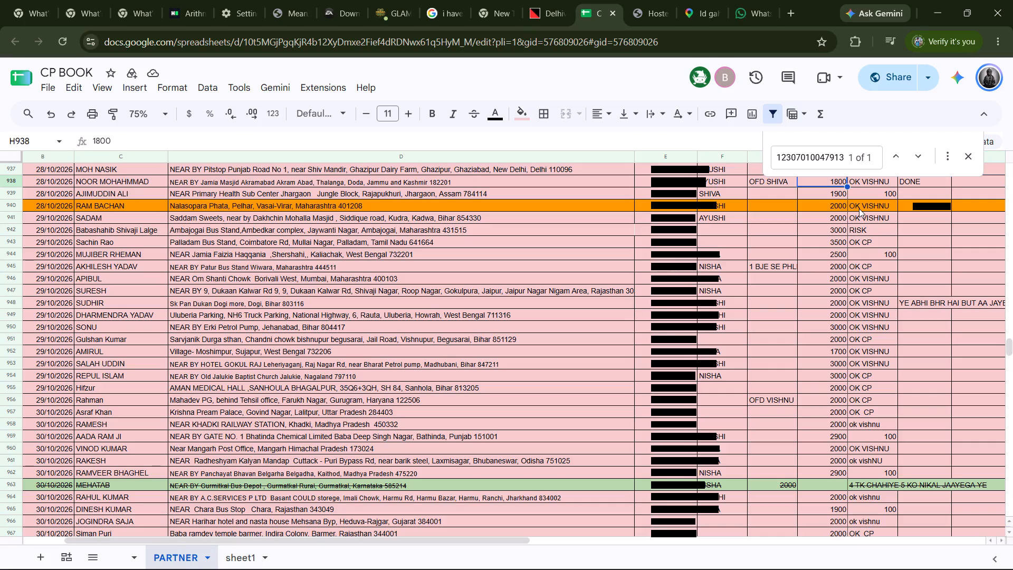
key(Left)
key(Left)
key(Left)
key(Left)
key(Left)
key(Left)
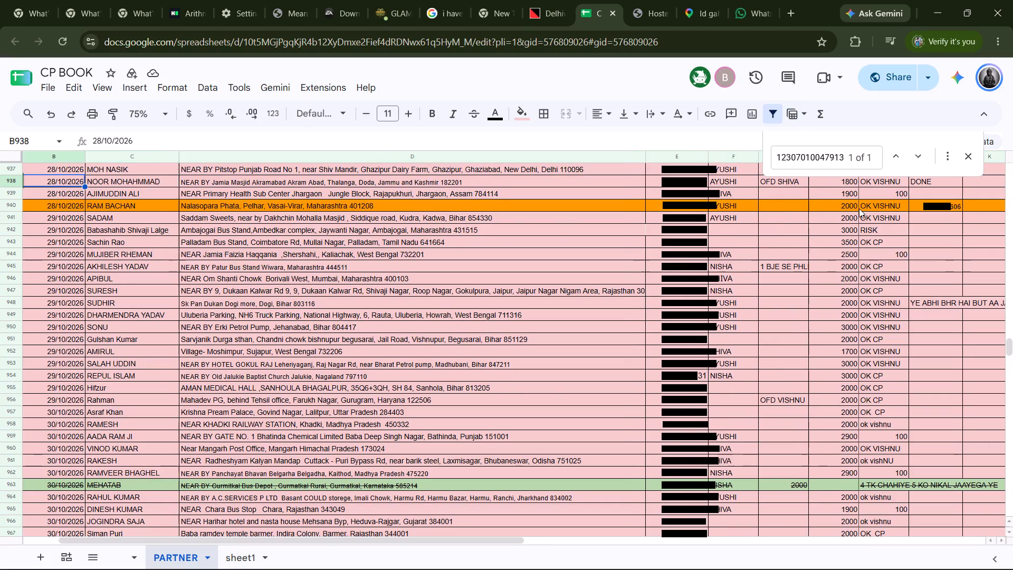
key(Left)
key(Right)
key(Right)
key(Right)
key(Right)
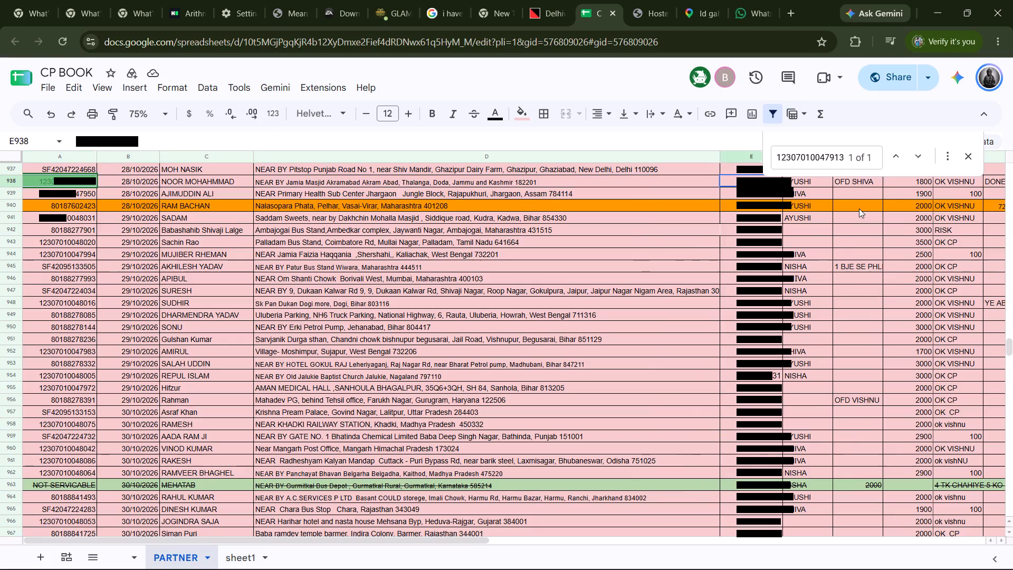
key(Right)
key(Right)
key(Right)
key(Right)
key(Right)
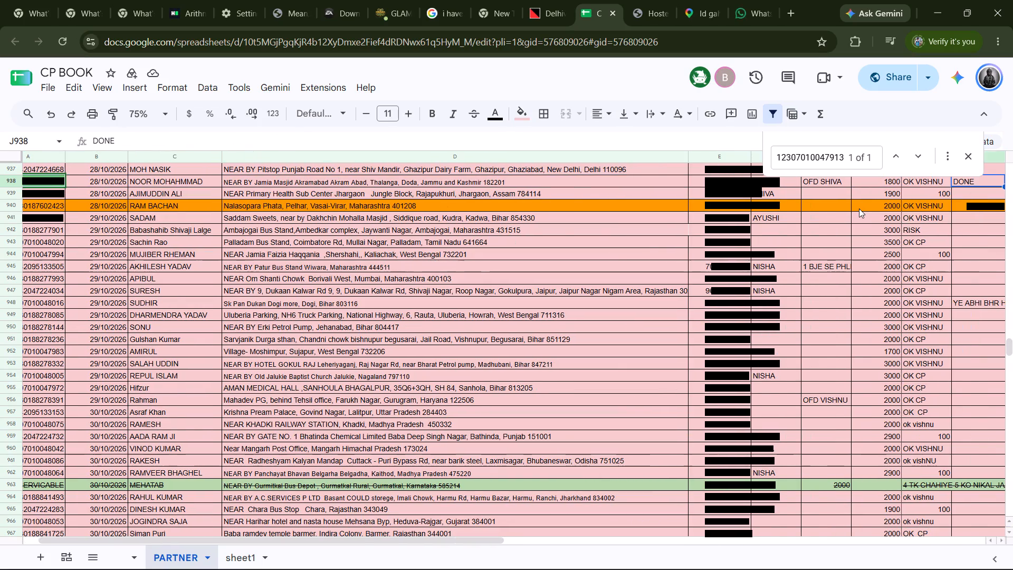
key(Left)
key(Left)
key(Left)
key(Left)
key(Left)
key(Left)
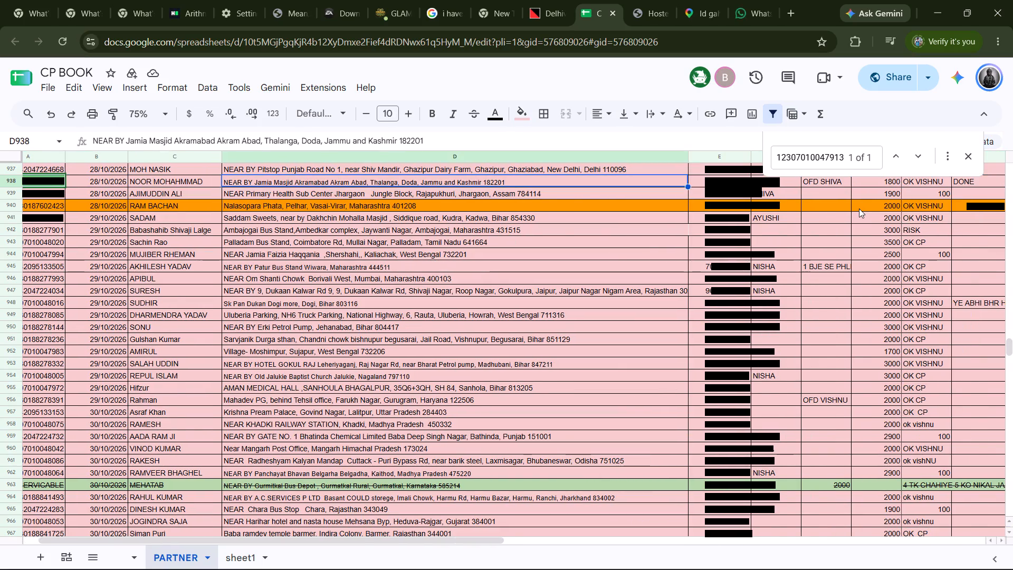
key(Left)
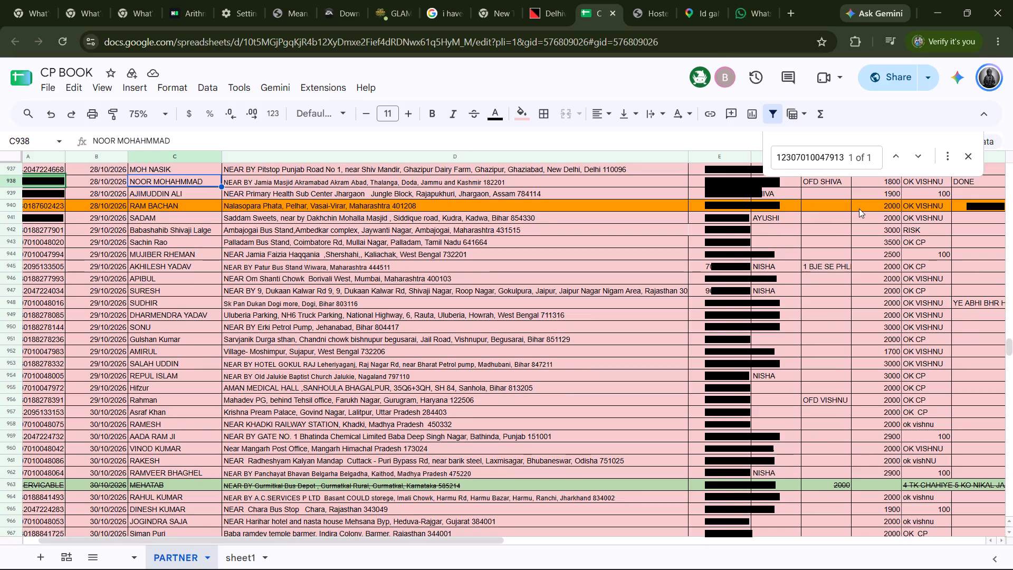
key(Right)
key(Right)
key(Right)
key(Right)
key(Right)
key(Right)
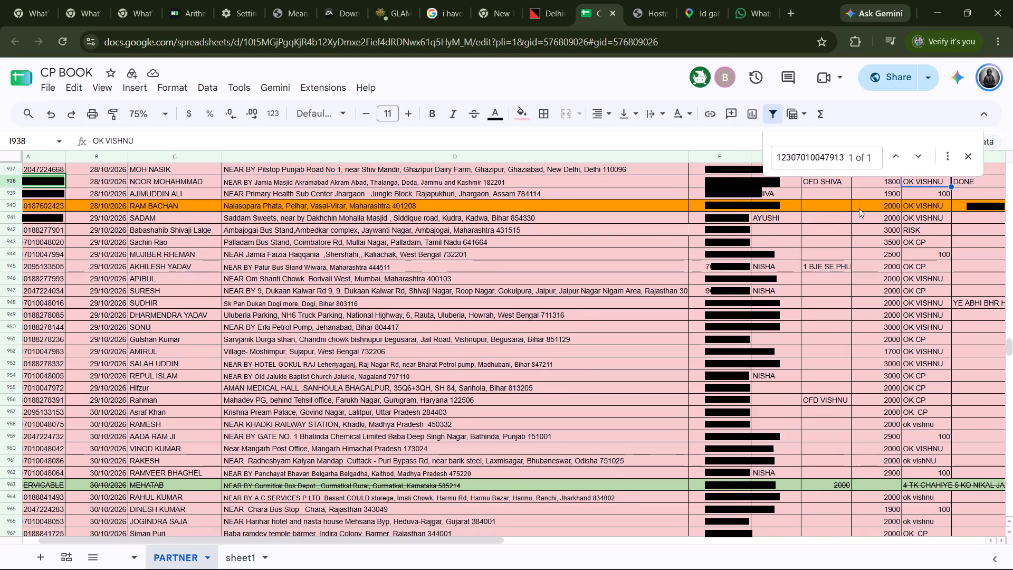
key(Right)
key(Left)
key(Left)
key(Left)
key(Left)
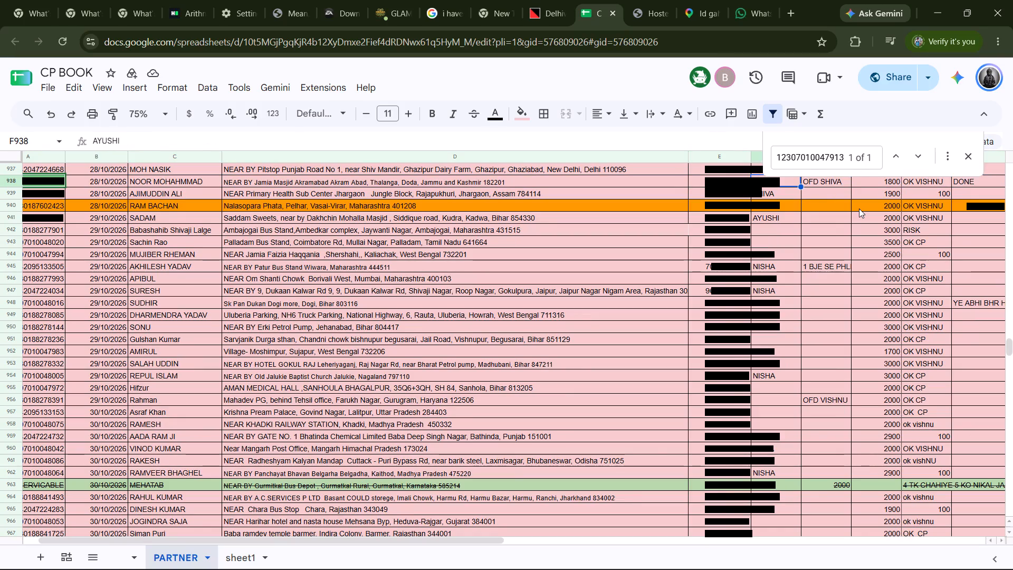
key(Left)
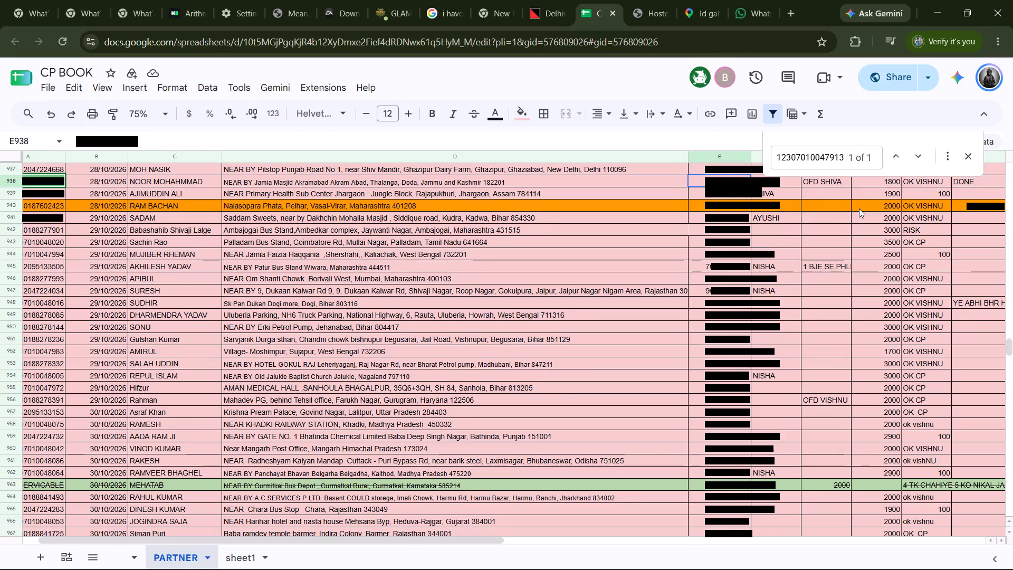
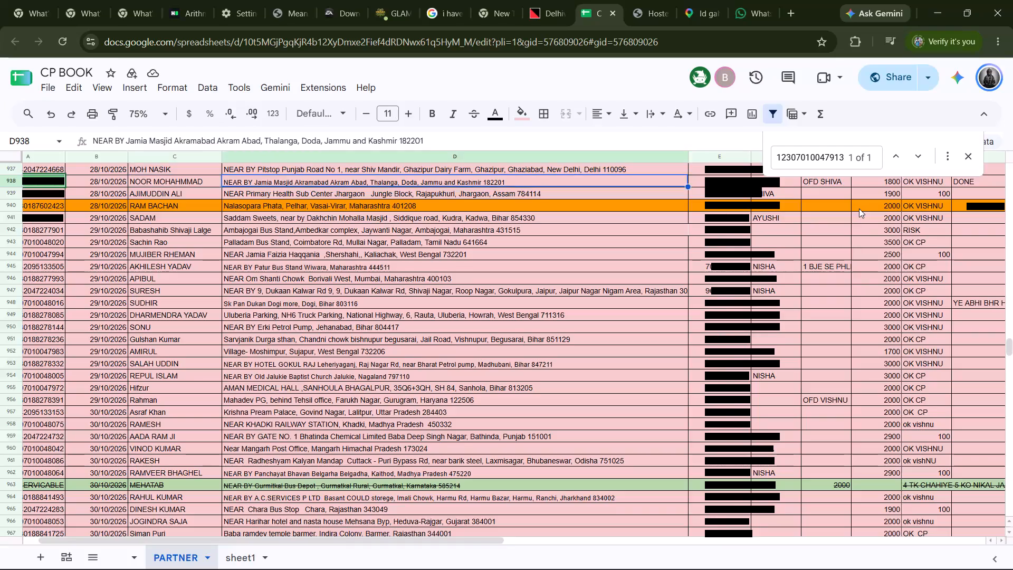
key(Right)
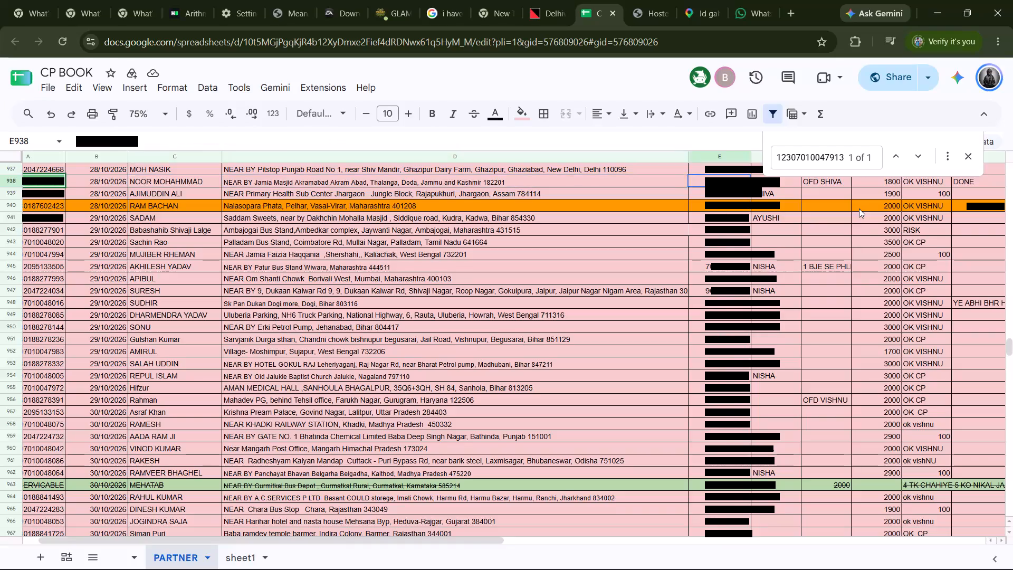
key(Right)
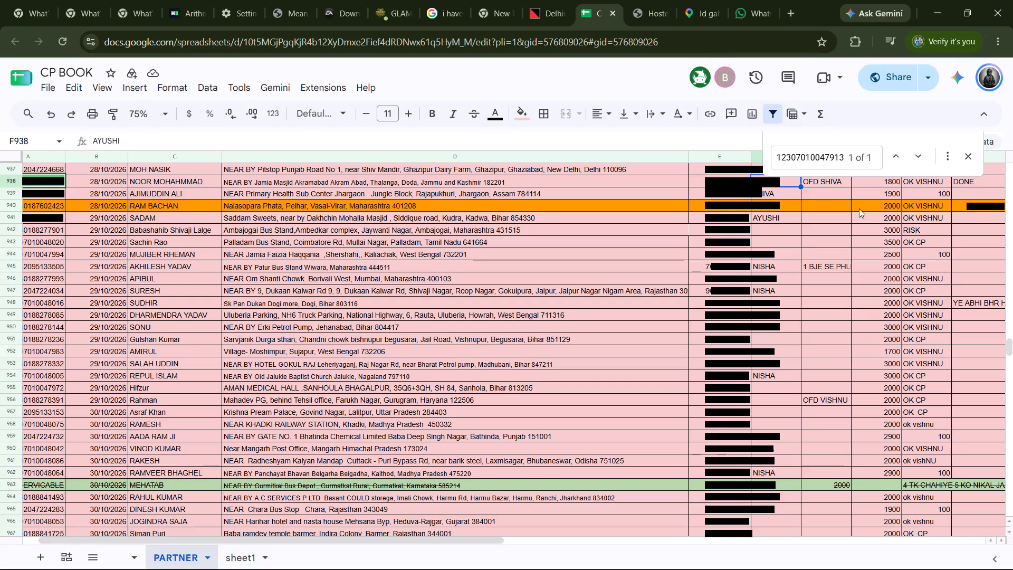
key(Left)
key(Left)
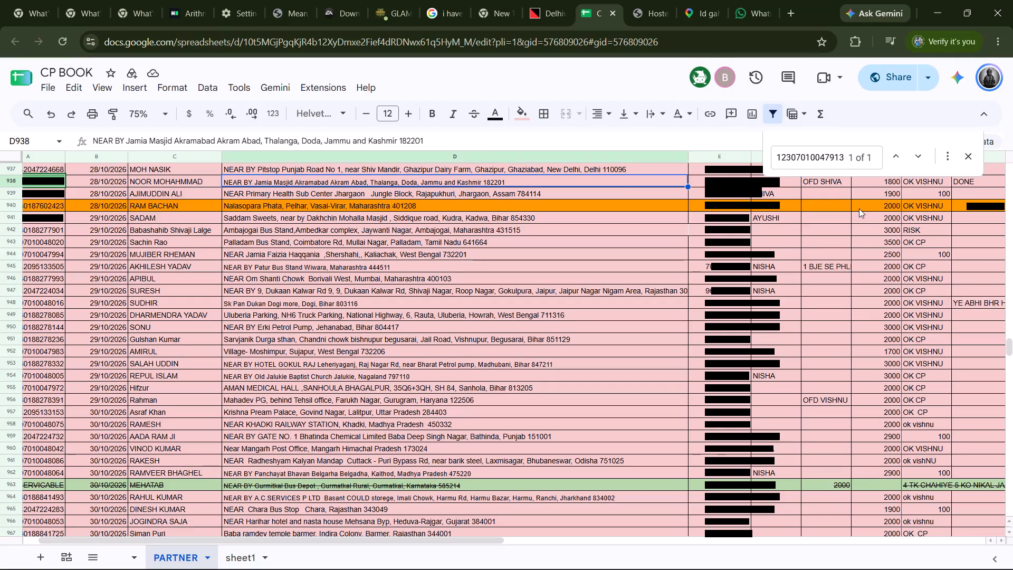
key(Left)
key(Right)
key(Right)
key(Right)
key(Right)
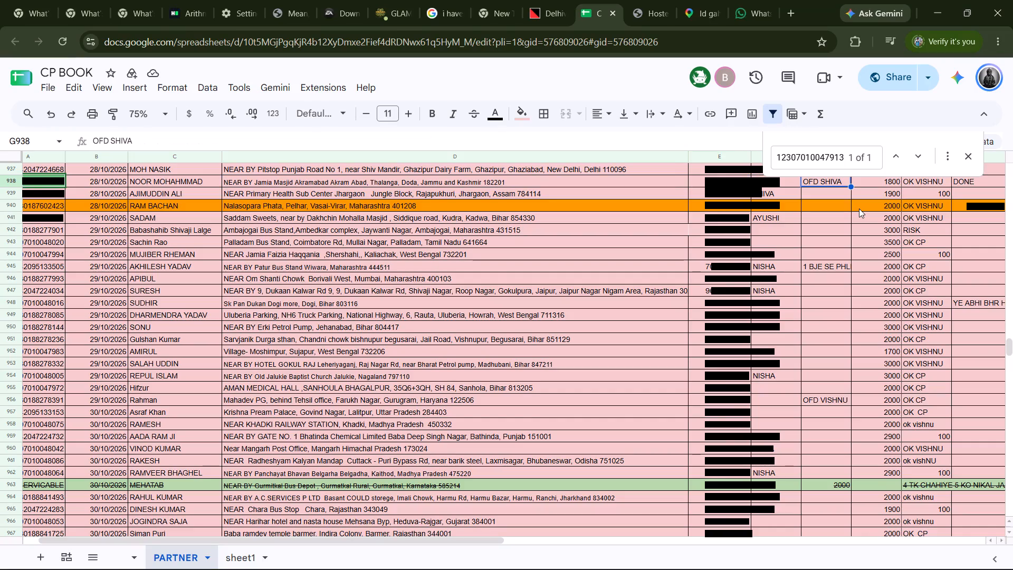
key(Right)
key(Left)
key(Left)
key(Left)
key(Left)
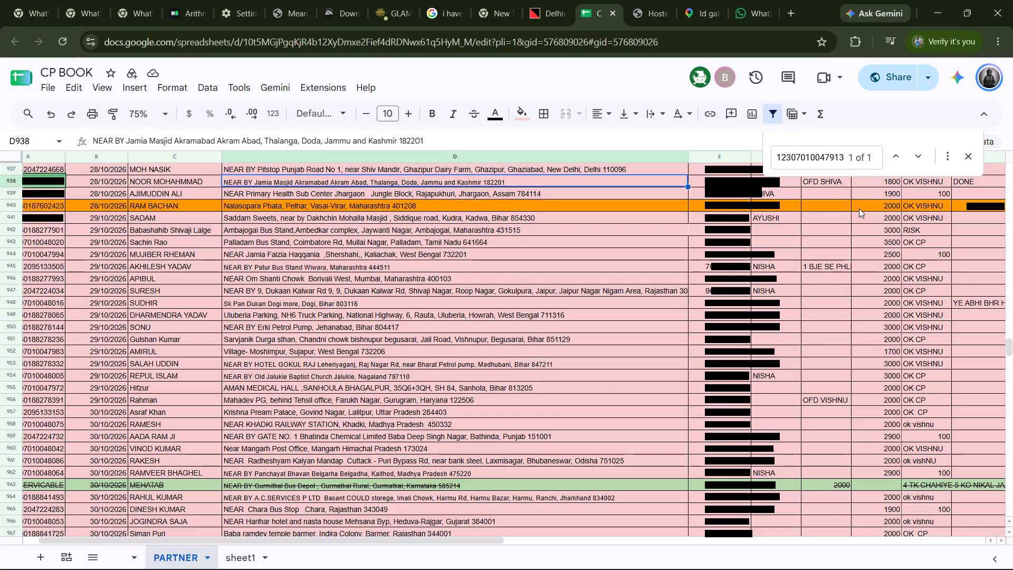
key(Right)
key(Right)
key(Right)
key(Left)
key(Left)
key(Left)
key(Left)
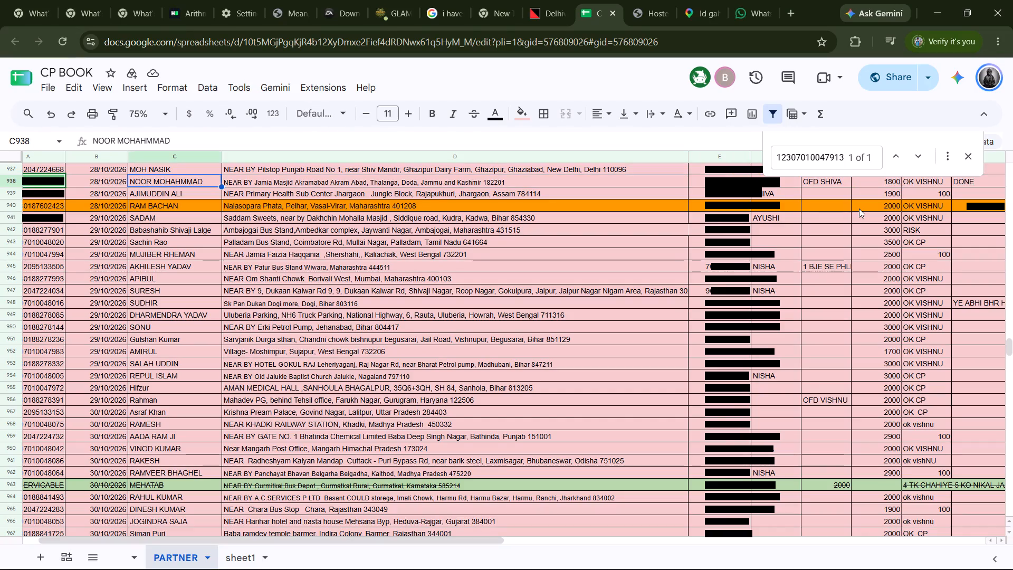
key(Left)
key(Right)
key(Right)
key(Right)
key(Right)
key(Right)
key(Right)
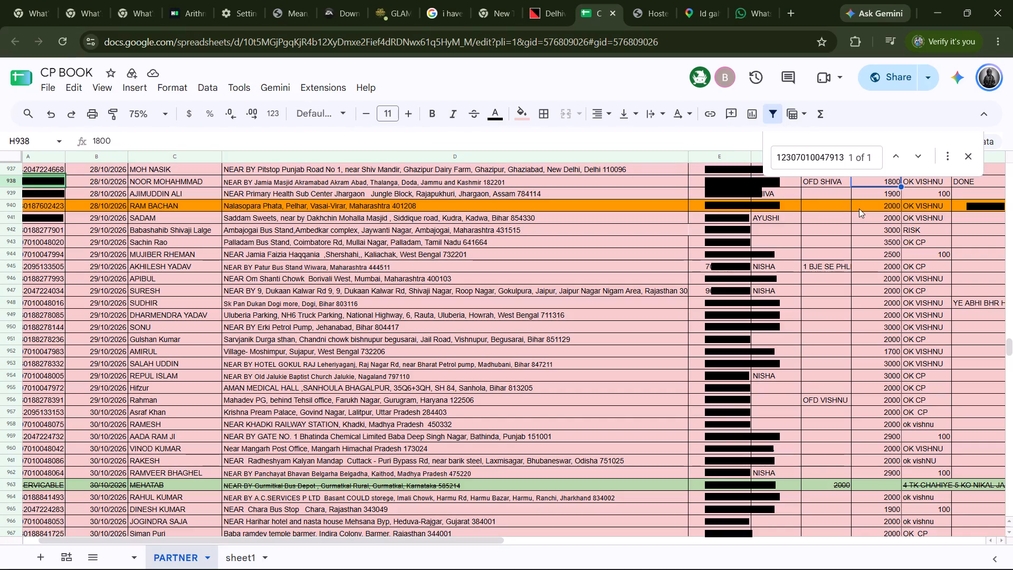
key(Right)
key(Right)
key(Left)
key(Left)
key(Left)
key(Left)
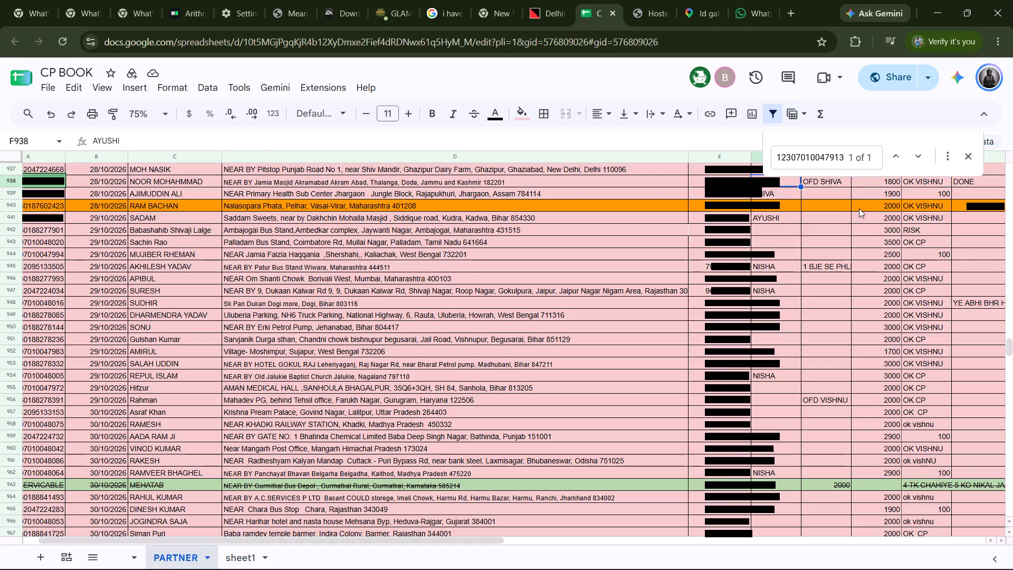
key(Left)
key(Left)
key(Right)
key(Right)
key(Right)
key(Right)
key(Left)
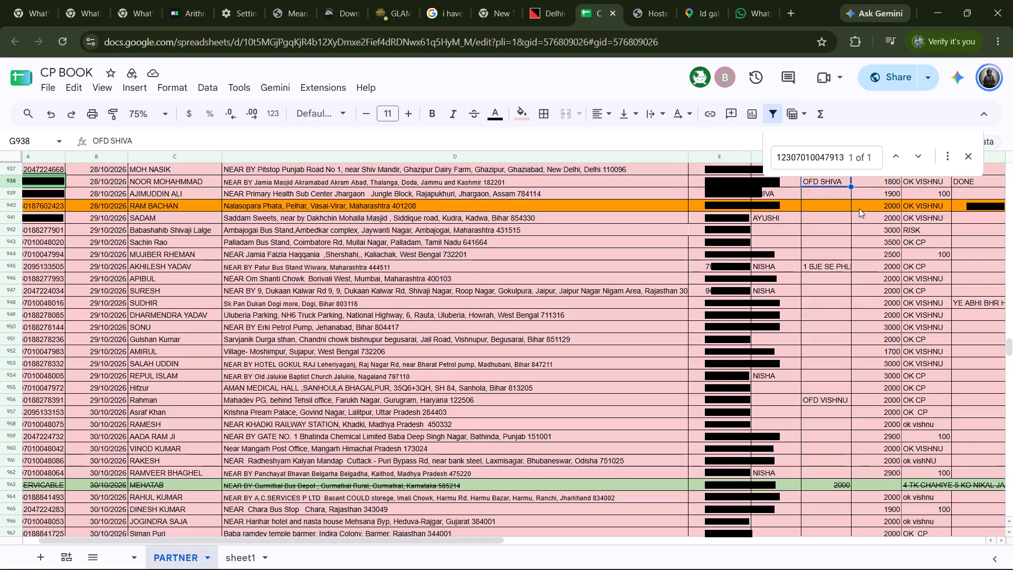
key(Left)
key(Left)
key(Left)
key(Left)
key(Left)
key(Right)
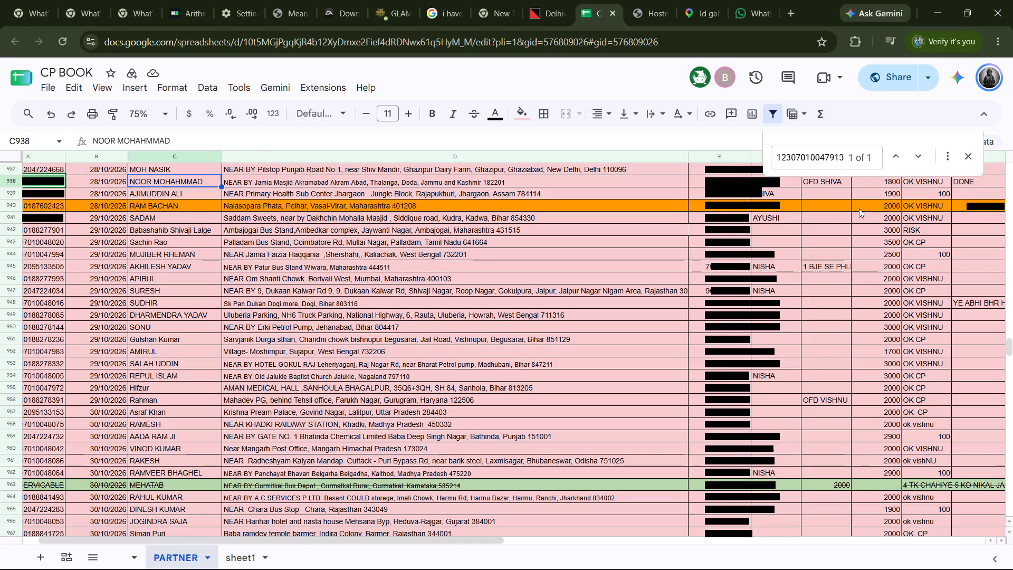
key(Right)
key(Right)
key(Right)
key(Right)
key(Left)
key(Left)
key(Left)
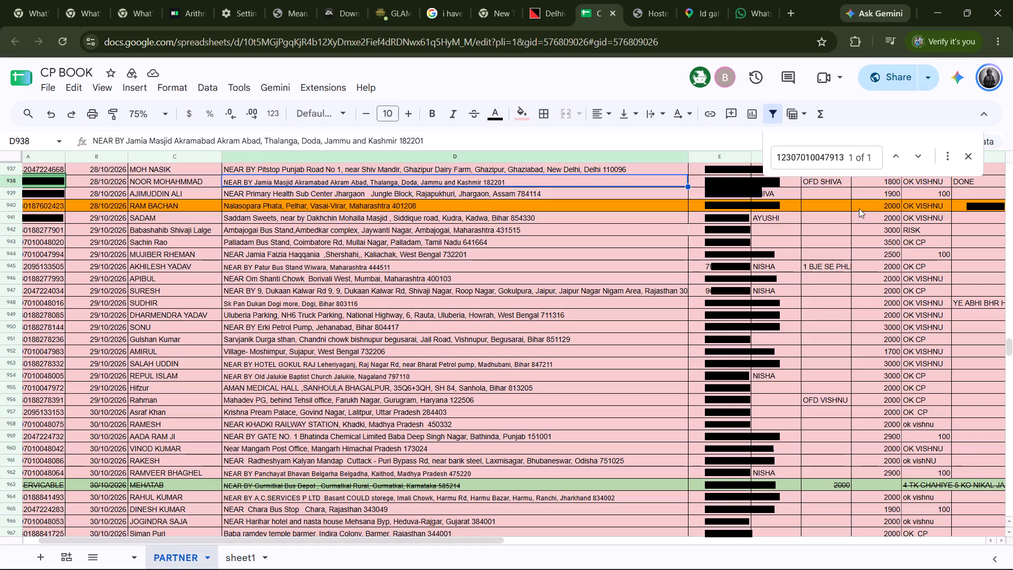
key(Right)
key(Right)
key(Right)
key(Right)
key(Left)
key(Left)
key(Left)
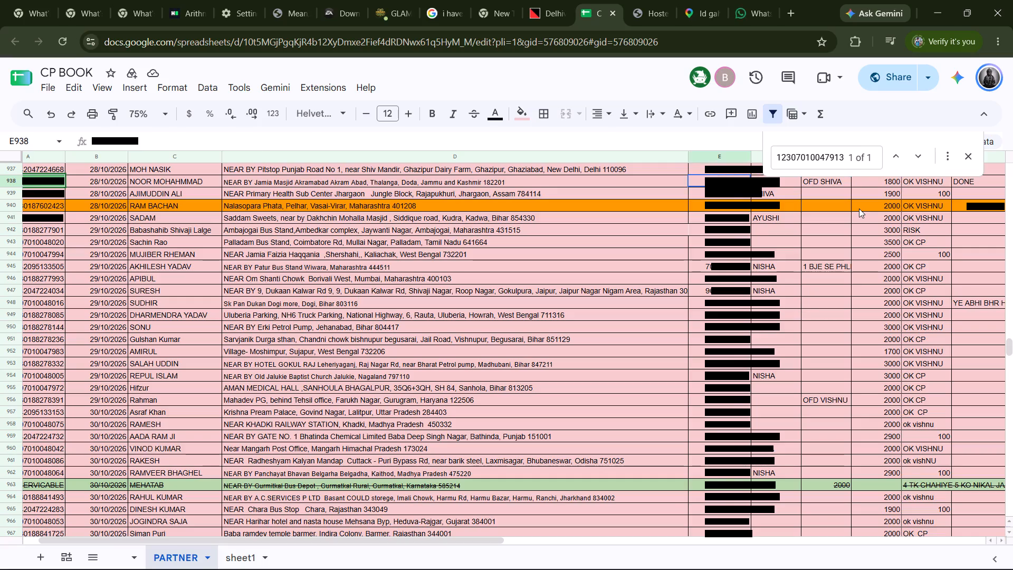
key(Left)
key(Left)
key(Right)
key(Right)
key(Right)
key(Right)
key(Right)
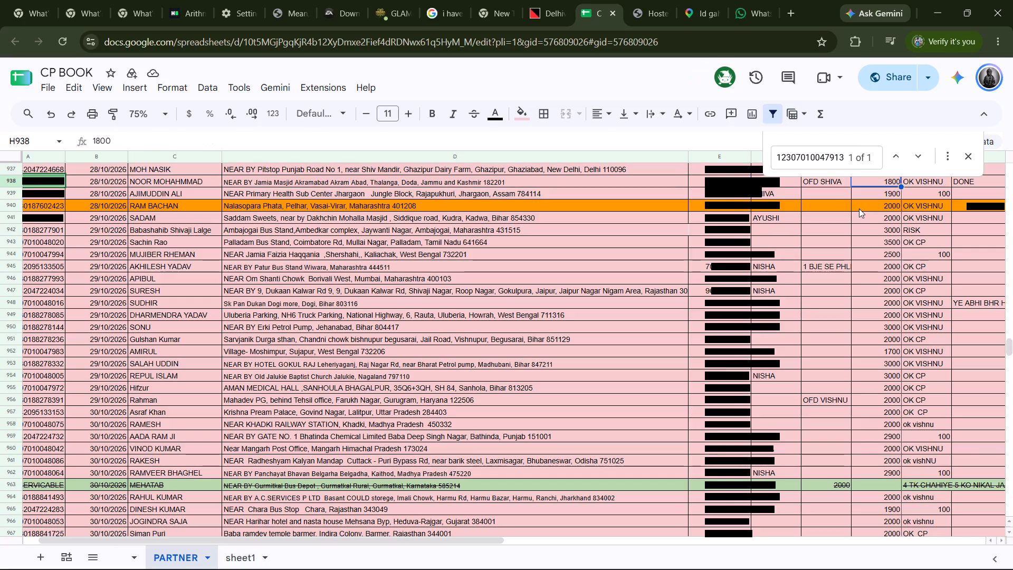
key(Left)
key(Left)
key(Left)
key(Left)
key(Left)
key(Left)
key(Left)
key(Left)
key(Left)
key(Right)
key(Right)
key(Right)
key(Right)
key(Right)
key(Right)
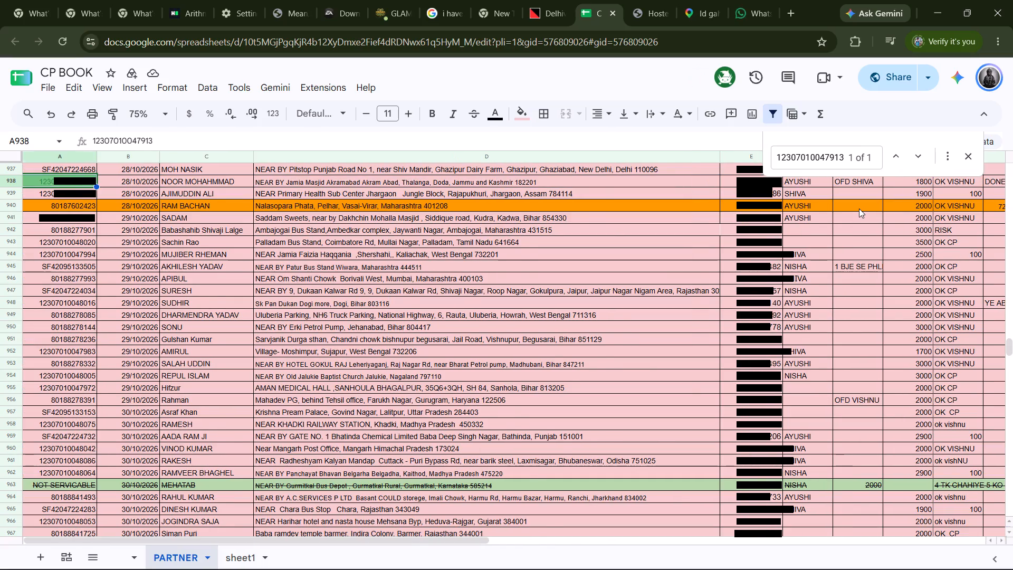
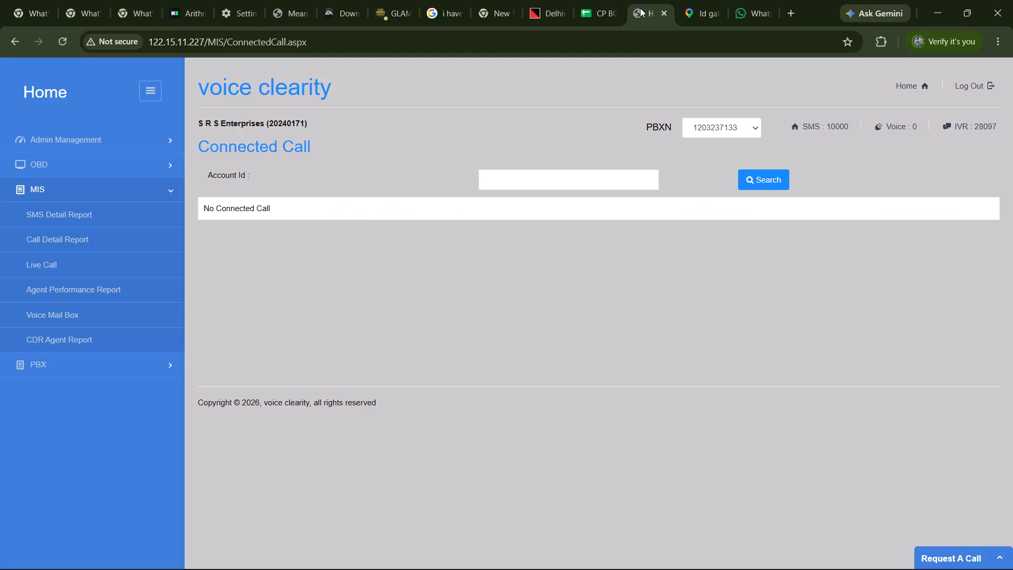
Search the Connected Call report for connected calls with the account ID left blank.
click(759, 176)
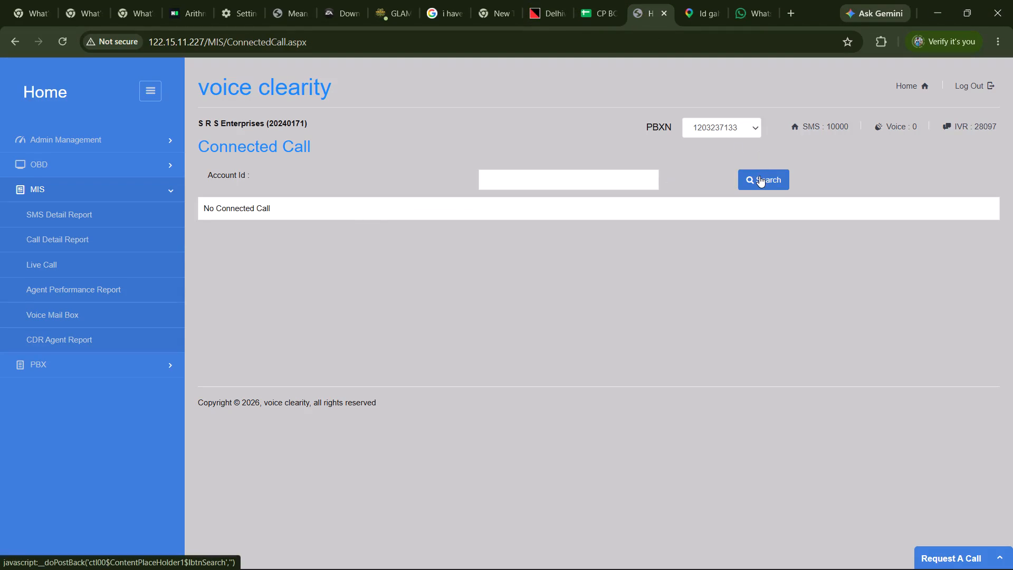
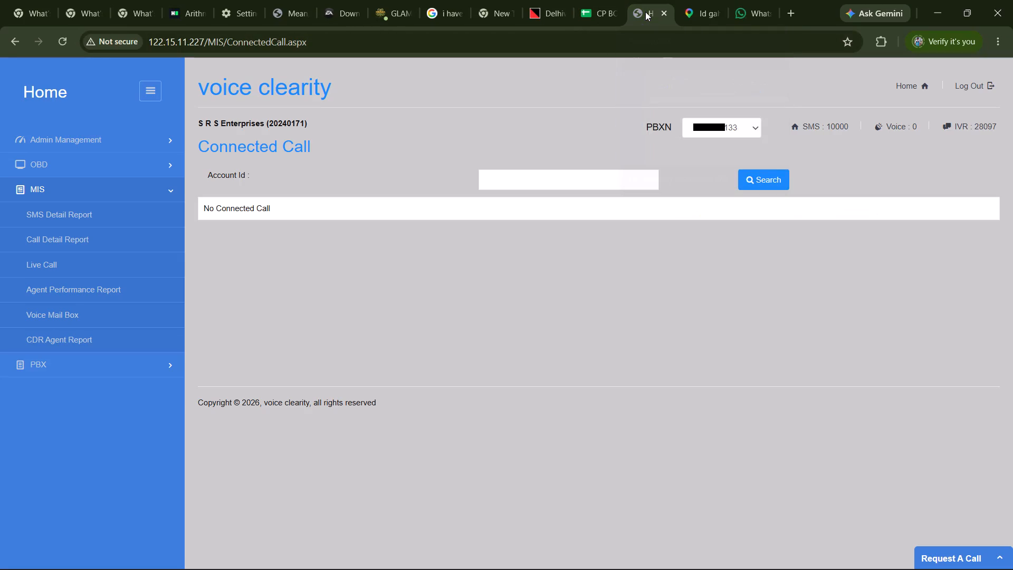
Switch to the CP BOOK PARTNER sheet and Delhivery One to compare the out-for-delivery in-transit orders with the customer rows.
click(597, 11)
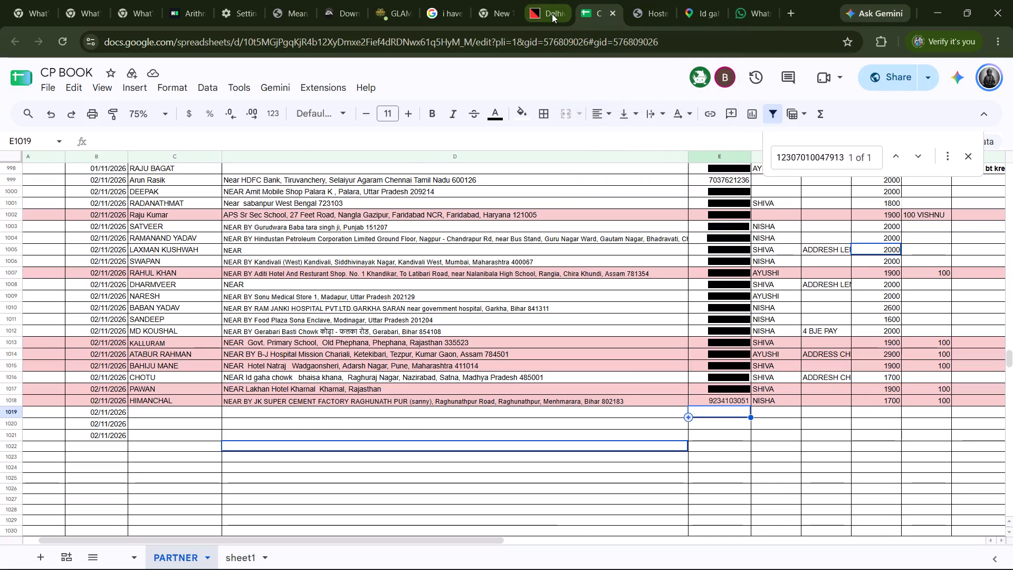
click(552, 14)
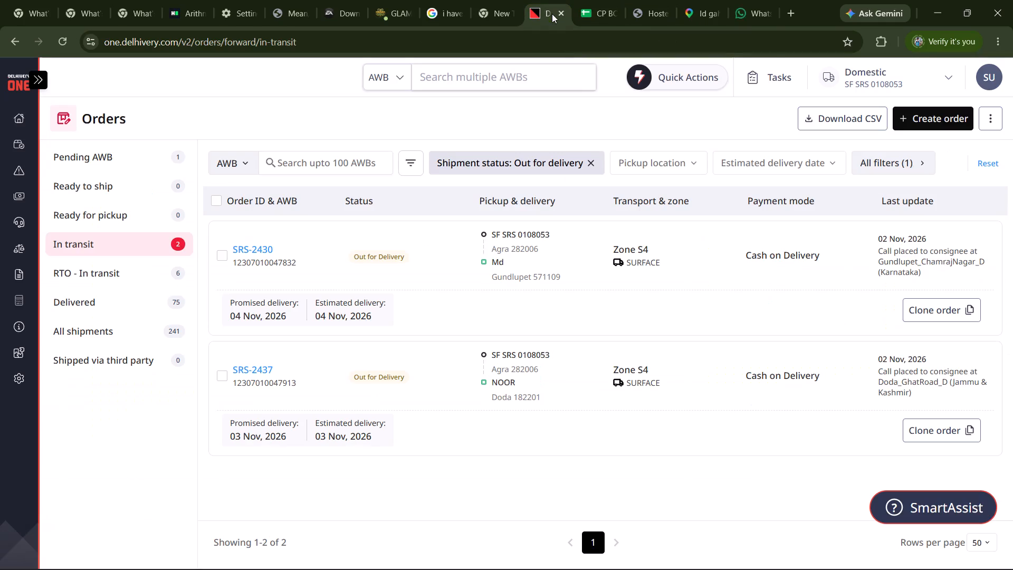
click(604, 11)
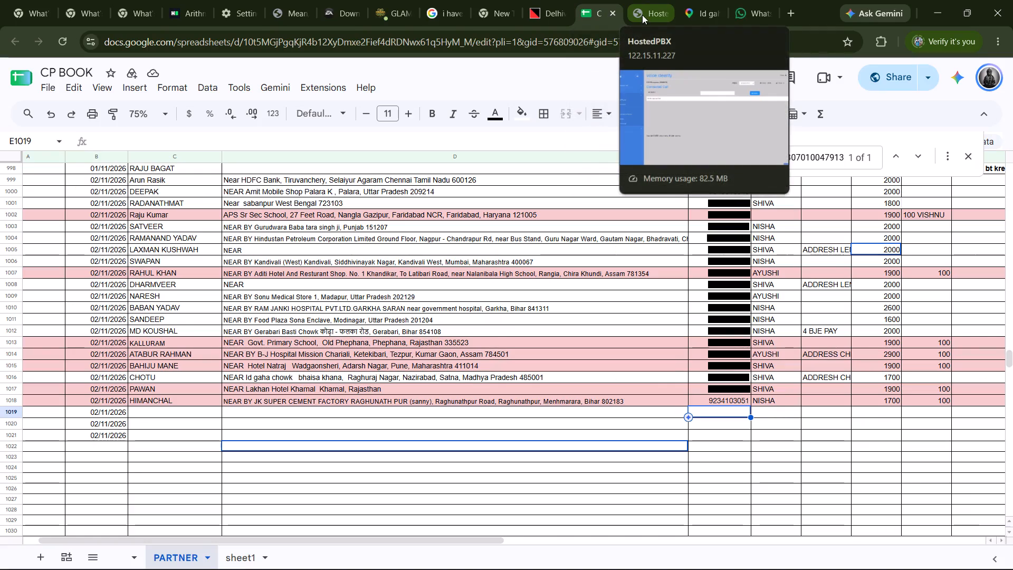
click(548, 14)
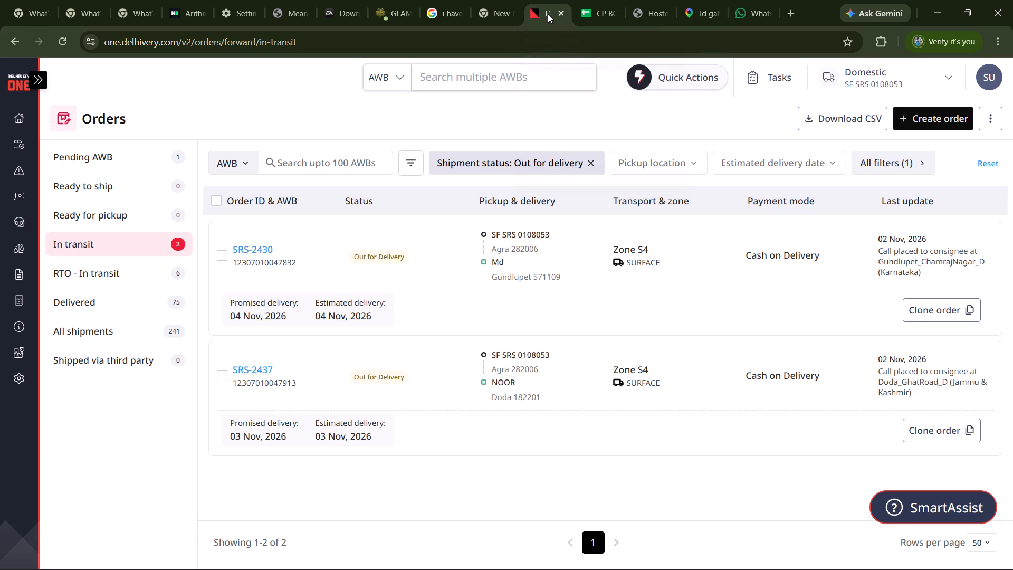
click(551, 106)
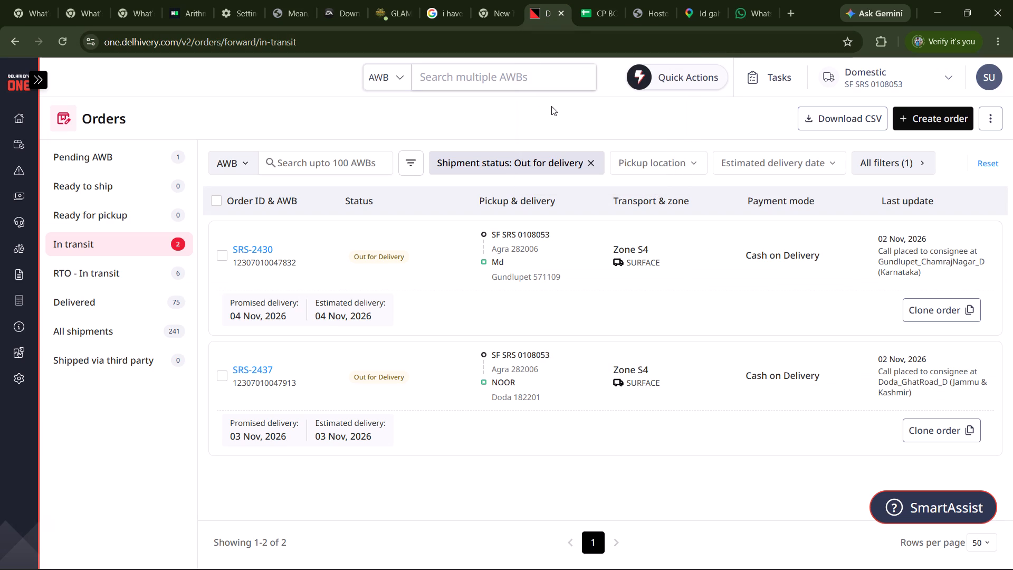
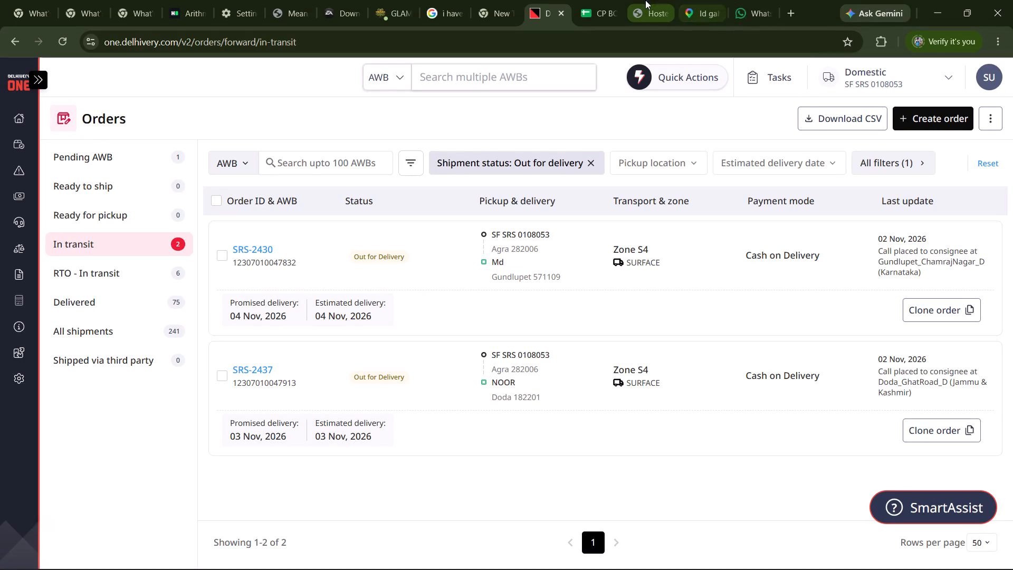
click(597, 13)
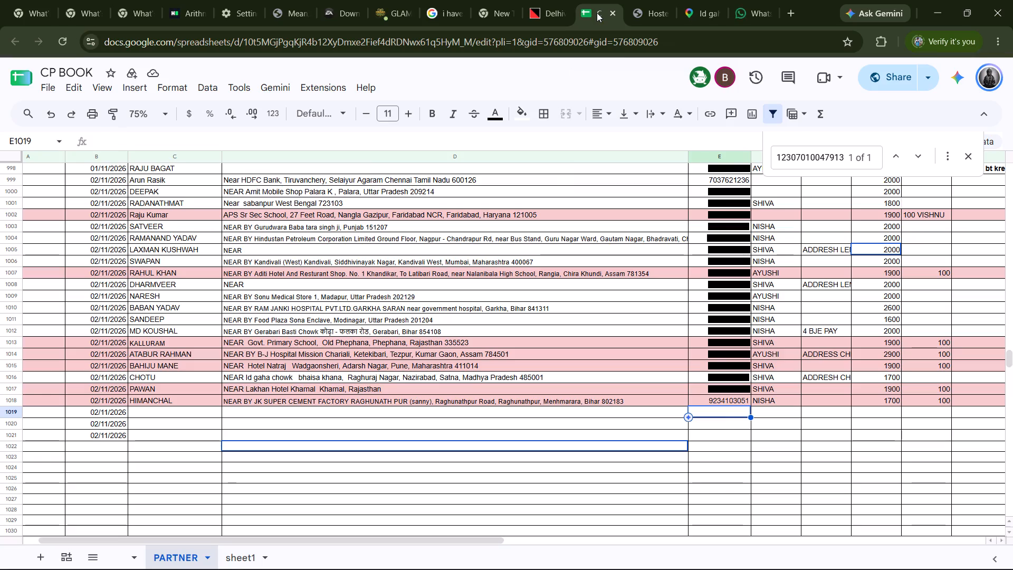
click(547, 11)
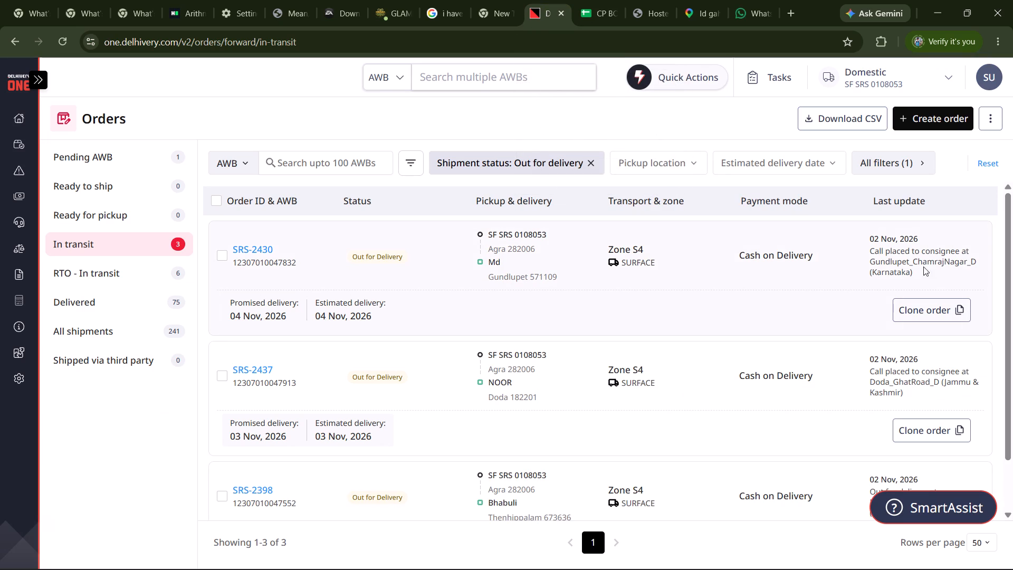
drag(1010, 258, 1012, 326)
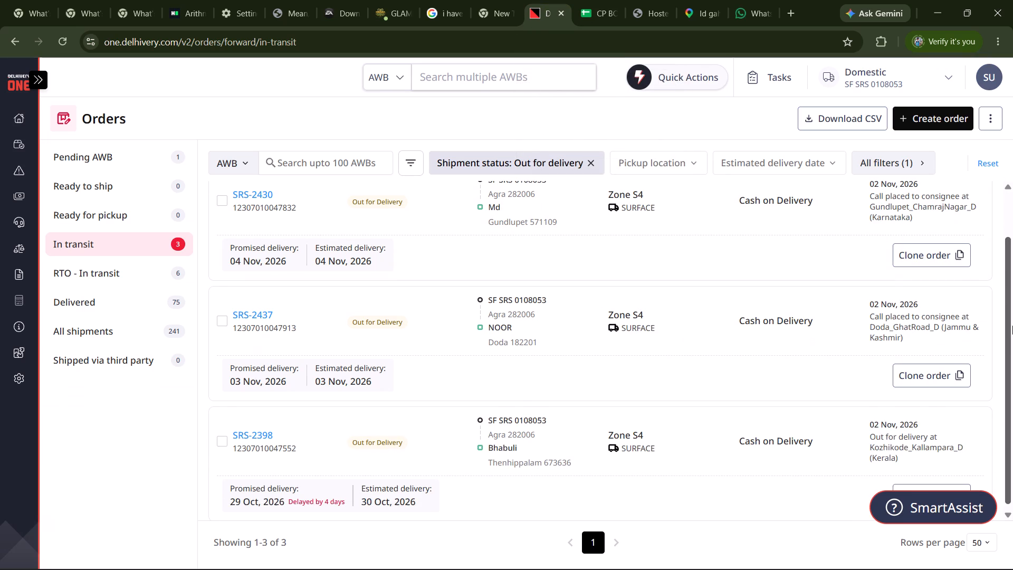
drag(1012, 326, 1012, 330)
double_click(291, 443)
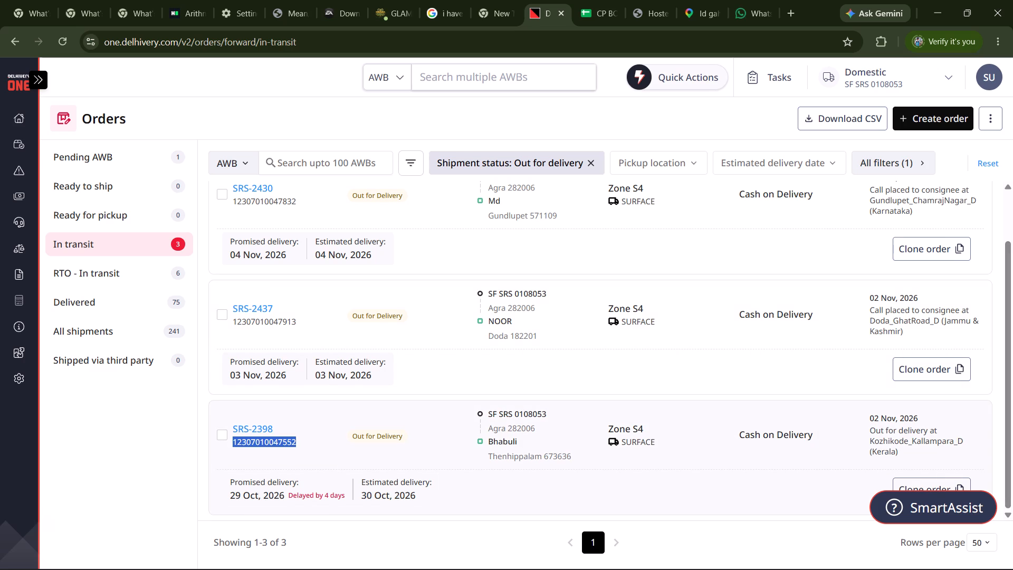
key(ctrl+c)
key(ctrl+c)
click(608, 12)
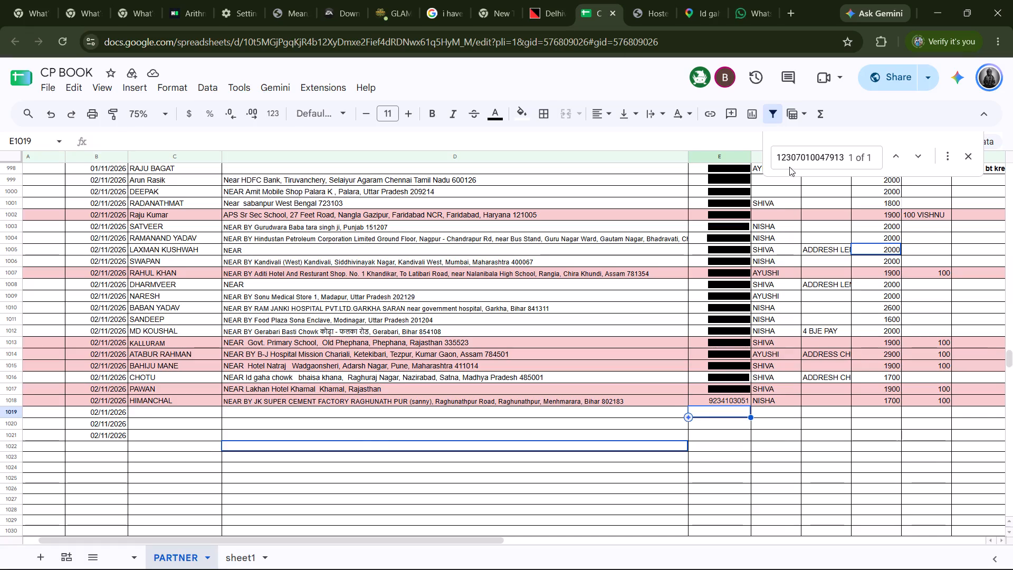
double_click(792, 158)
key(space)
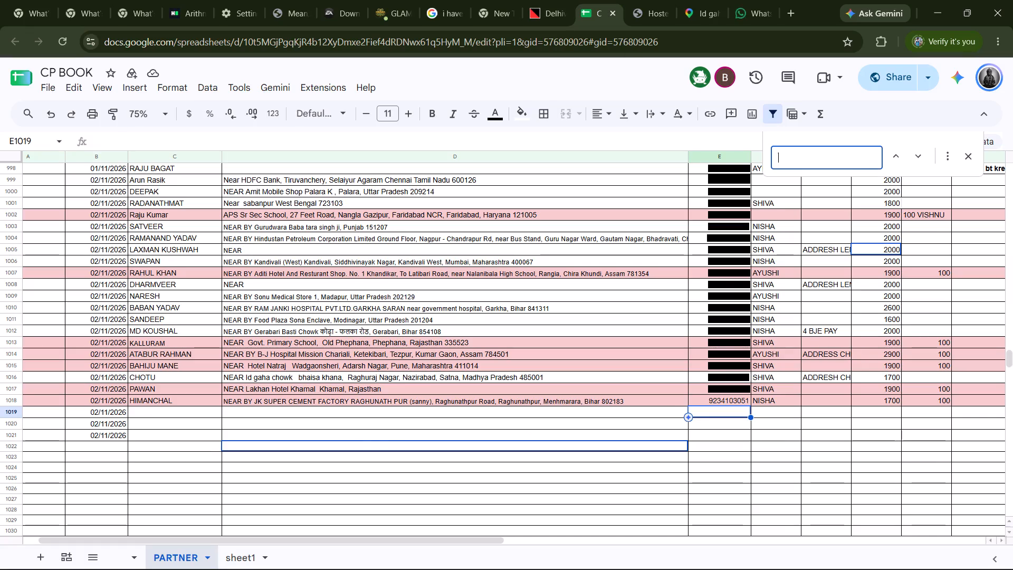
key(ctrl+f)
key(ctrl+v)
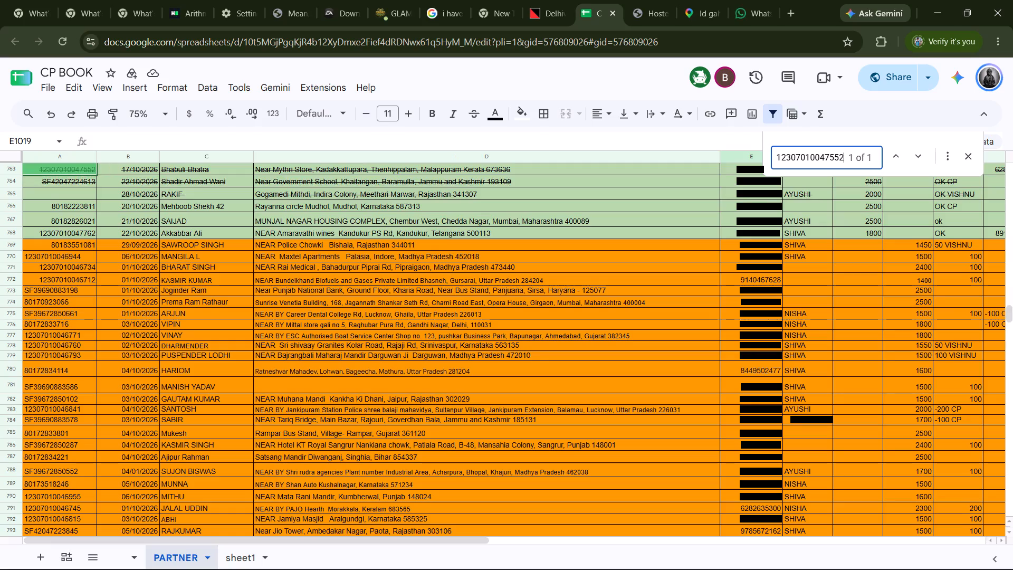
click(971, 156)
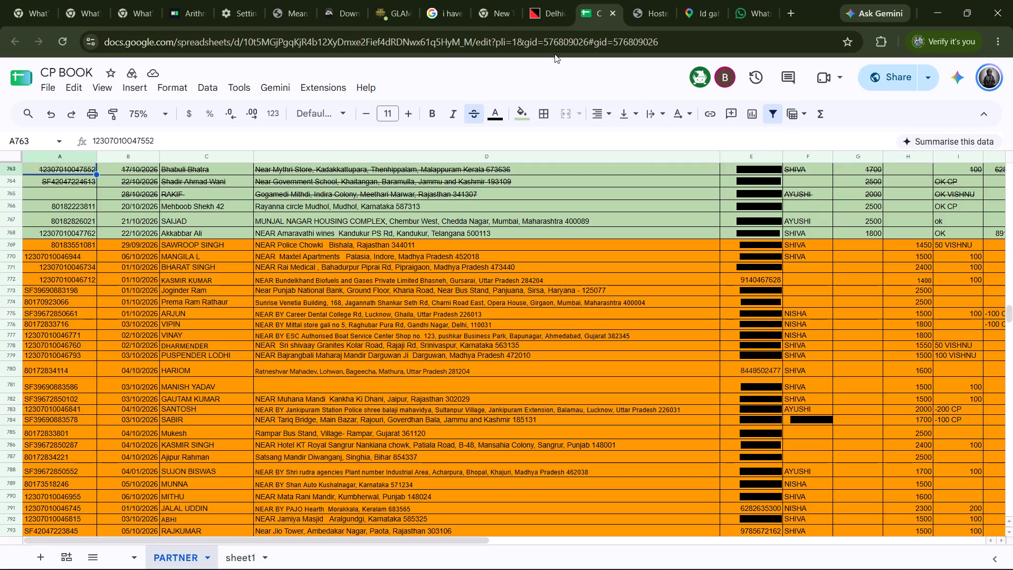
click(534, 6)
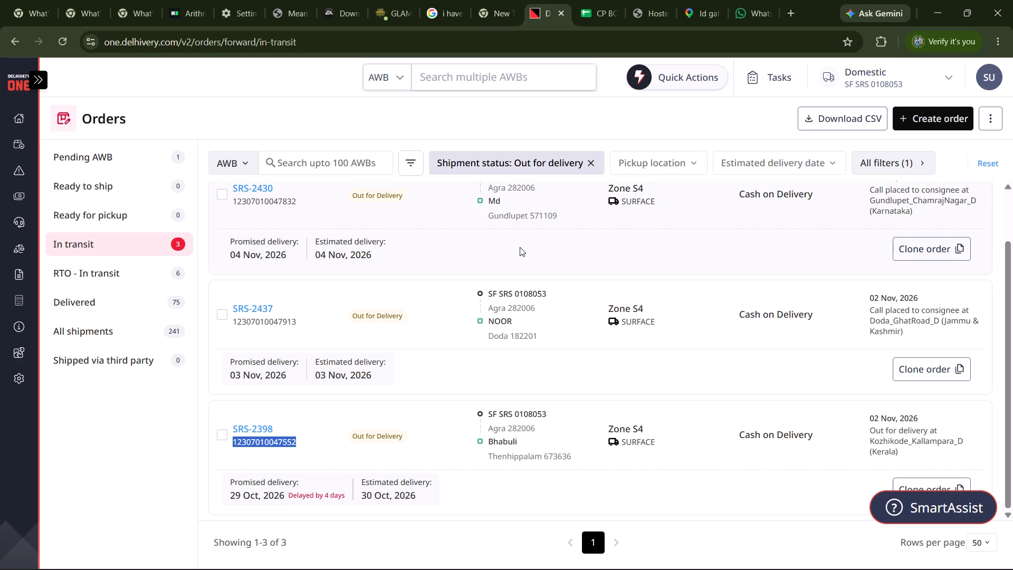
double_click(286, 324)
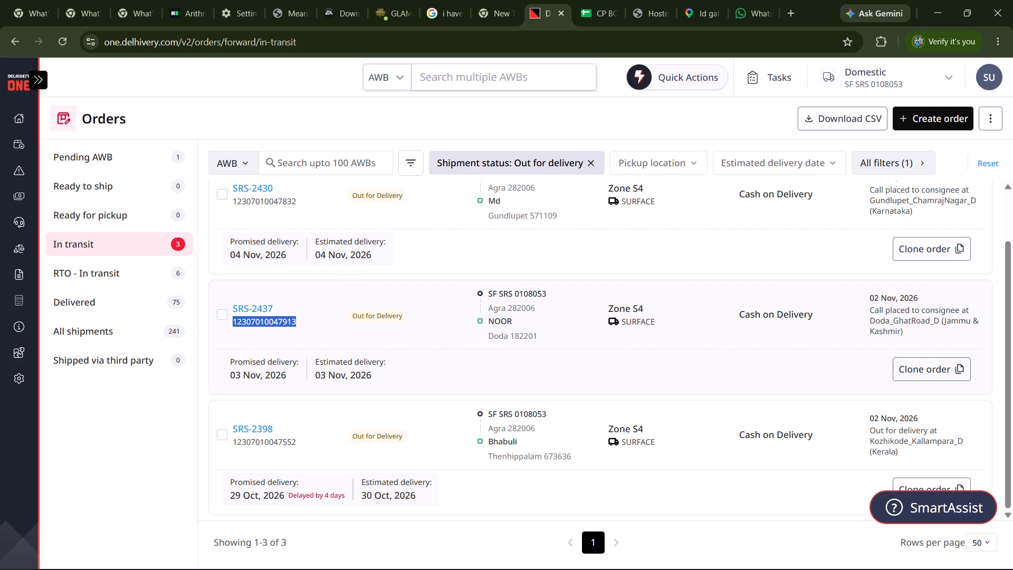
key(ctrl+c)
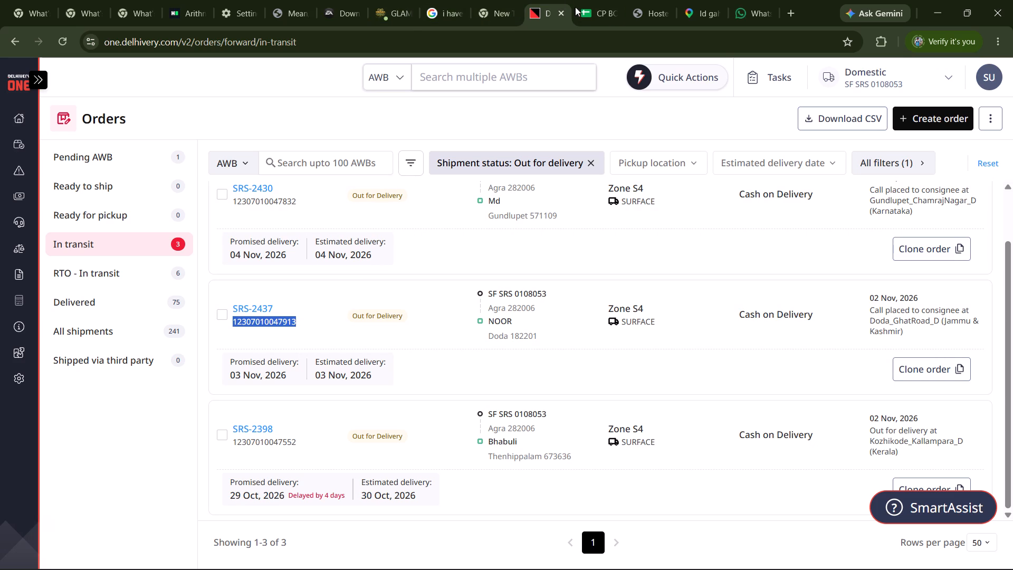
click(582, 12)
key(ctrl+f)
key(ctrl+v)
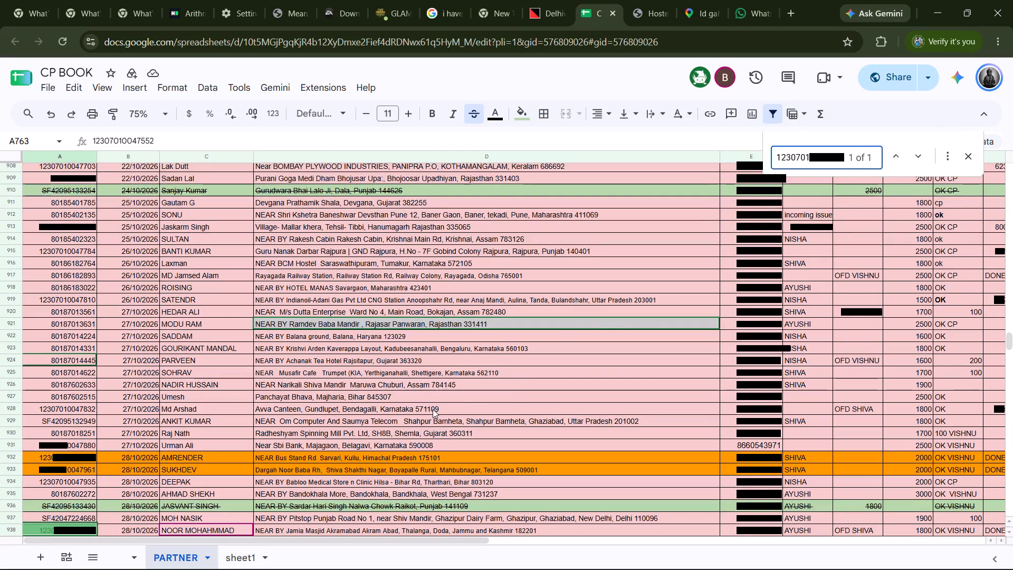
key(Right)
key(Right)
key(Right)
key(Left)
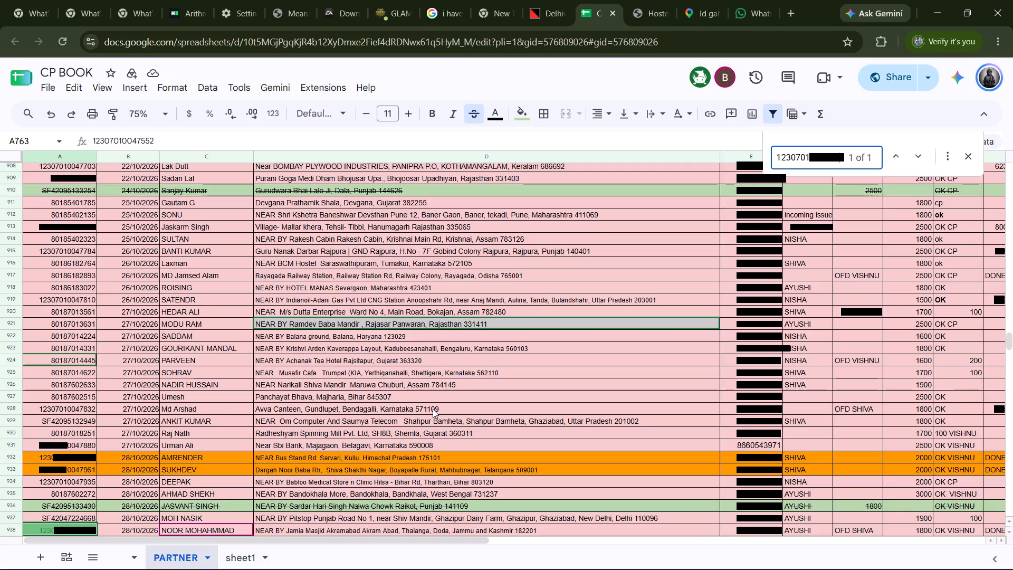
key(Left)
key(Left)
key(Left)
key(Left)
key(Right)
Enter the additional phone number in column K of row 938, the Doda, Jammu and Kashmir order.
click(453, 520)
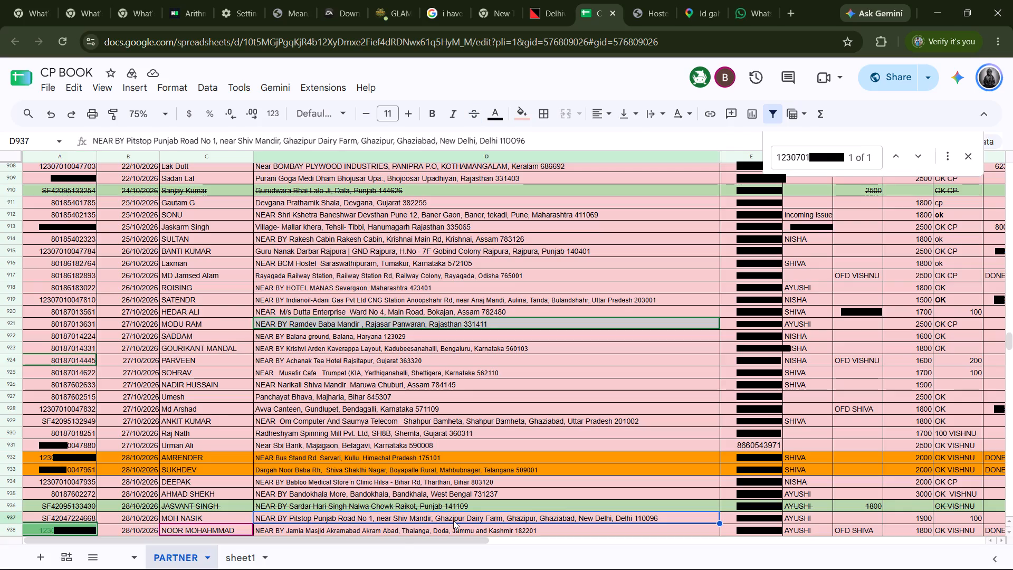
key(Down)
key(Left)
key(Left)
key(Right)
key(Right)
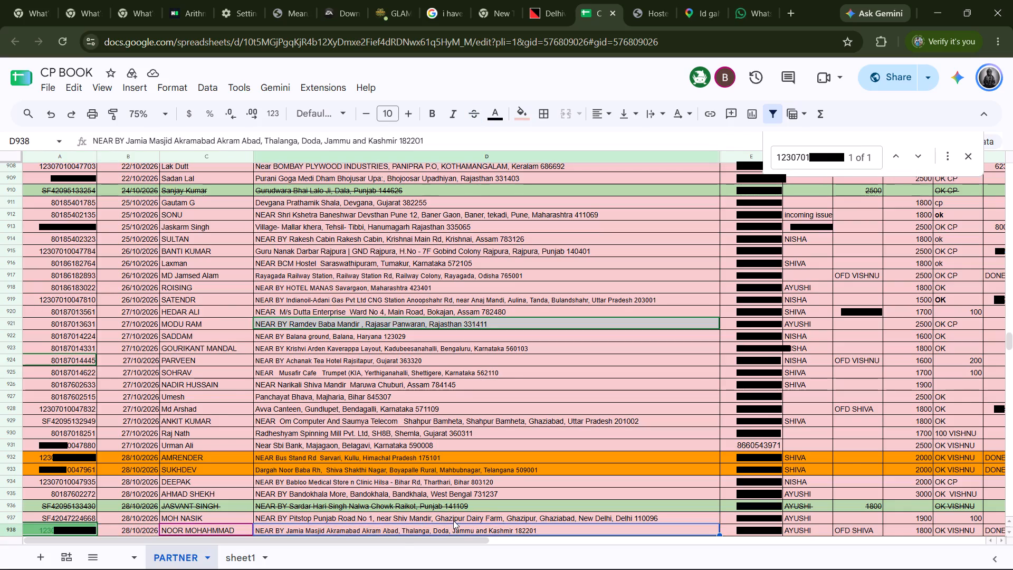
key(Right)
key(Right)
key(Right)
key(Right)
key(Right)
key(Right)
key(Right)
key(Right)
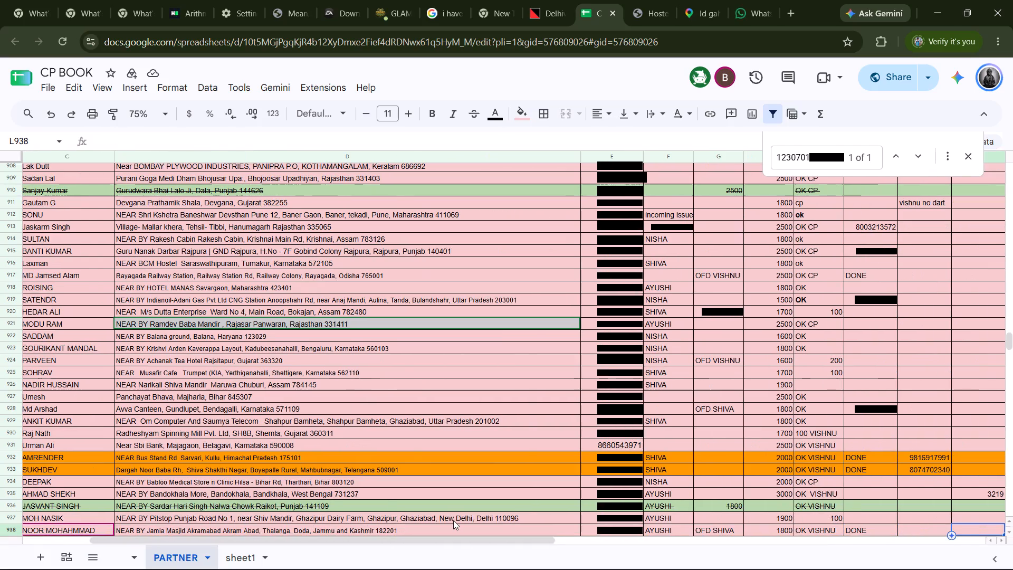
key(Left)
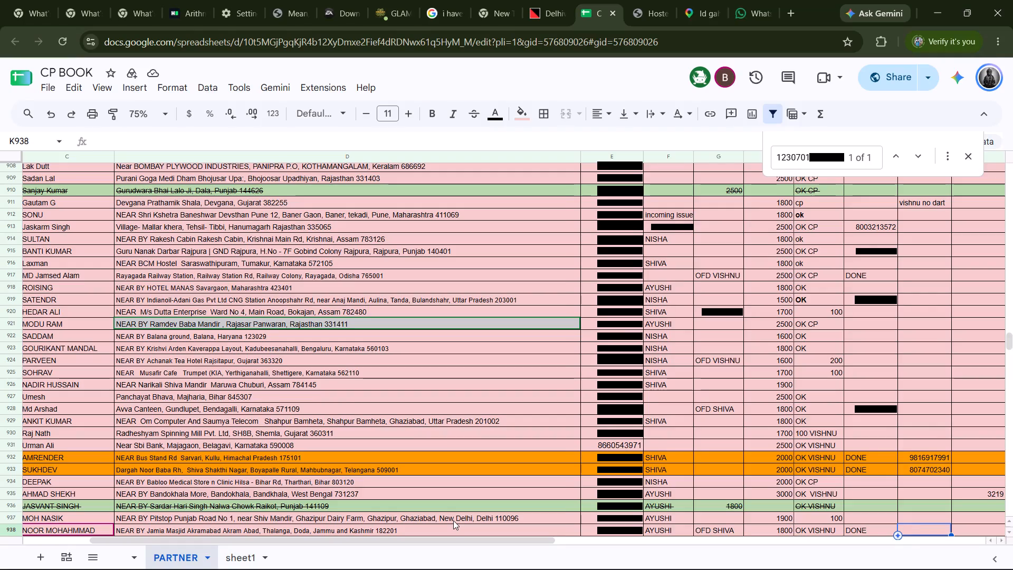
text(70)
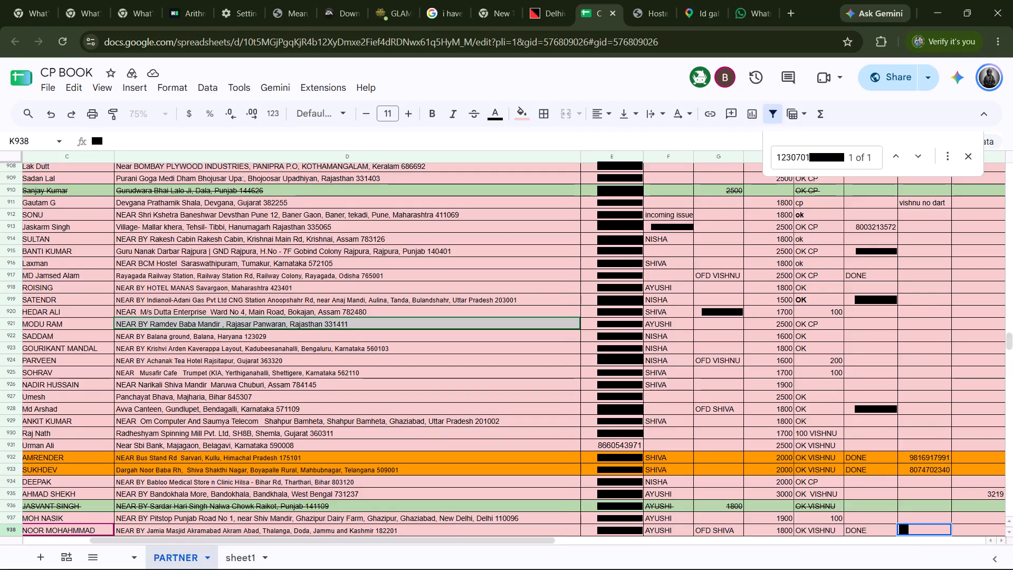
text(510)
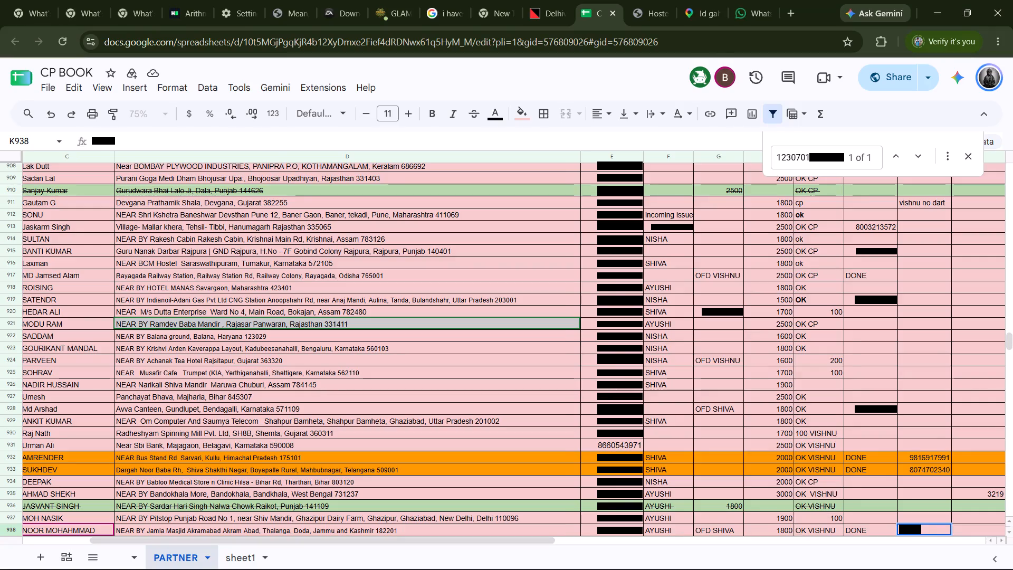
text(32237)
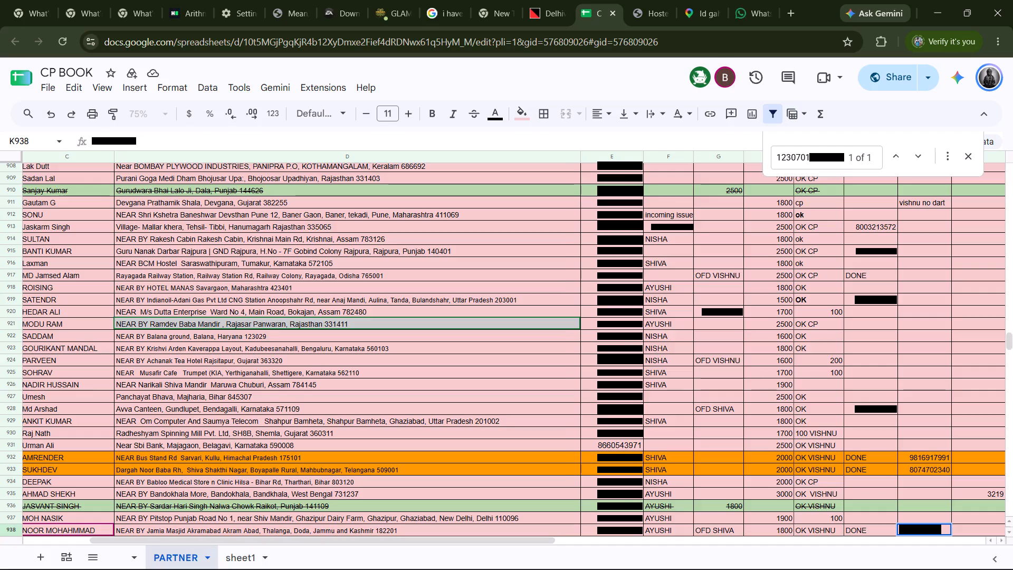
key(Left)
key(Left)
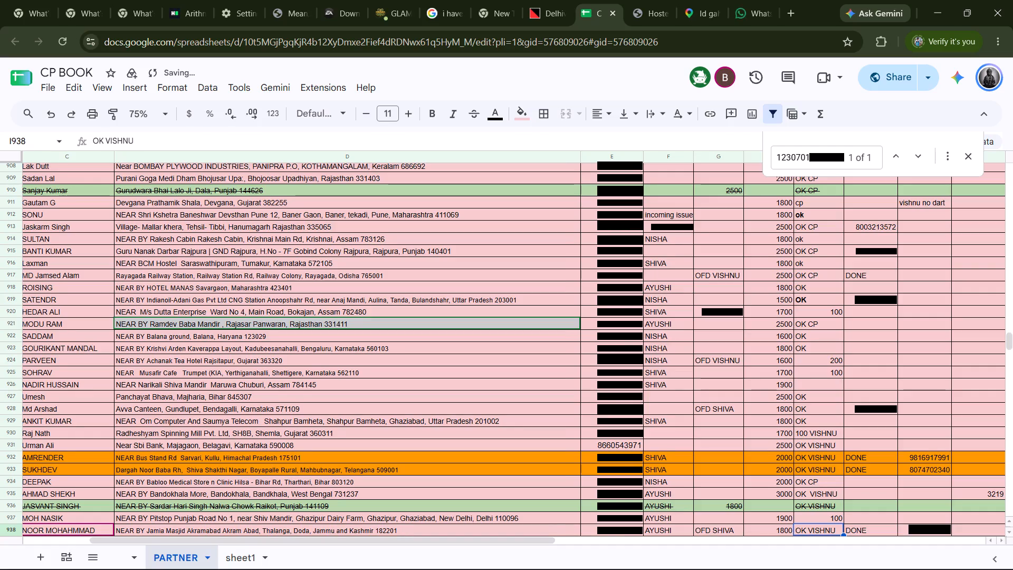
Correct the third-from-last digit of the phone number in cell K938.
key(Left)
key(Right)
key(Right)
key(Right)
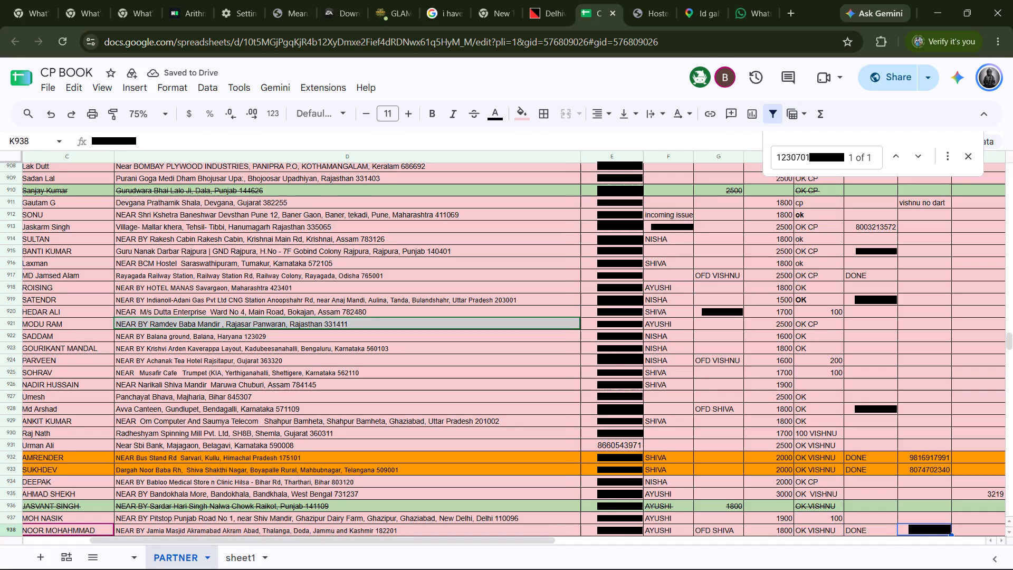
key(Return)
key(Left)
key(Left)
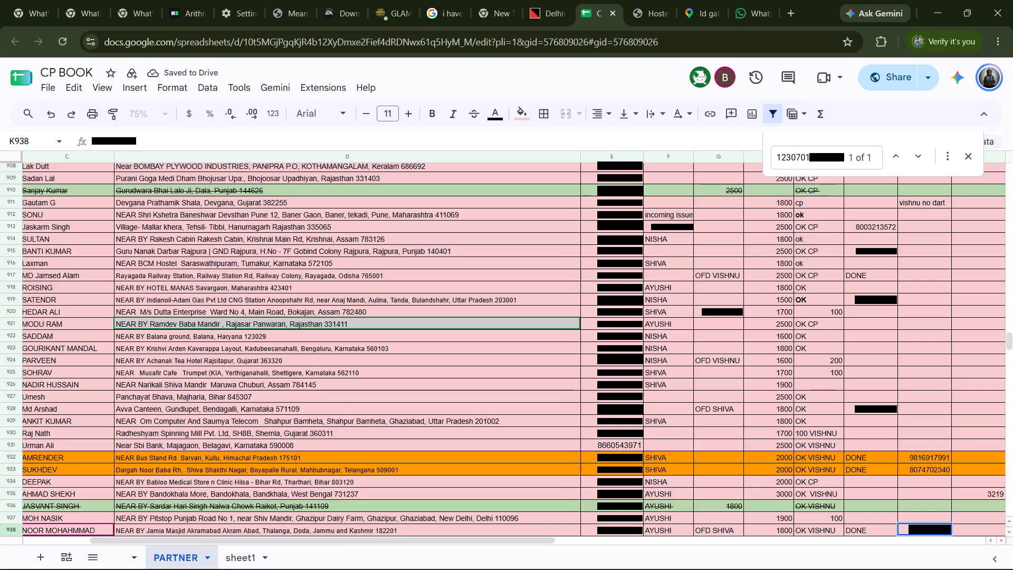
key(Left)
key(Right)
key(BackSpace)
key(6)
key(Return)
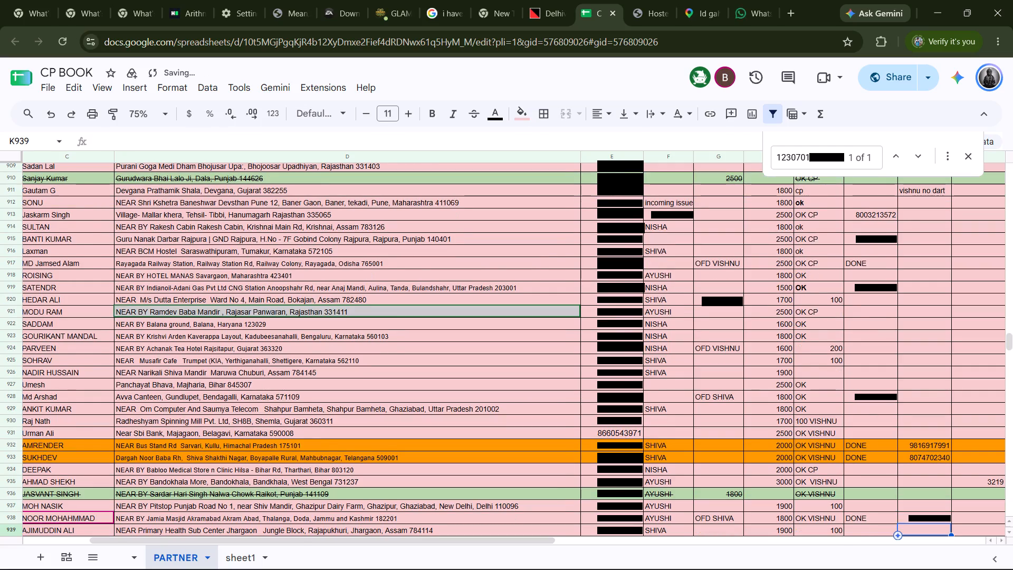
Review row 938's address, phone number, staff name, OFD note, amount and remark in the PARTNER sheet.
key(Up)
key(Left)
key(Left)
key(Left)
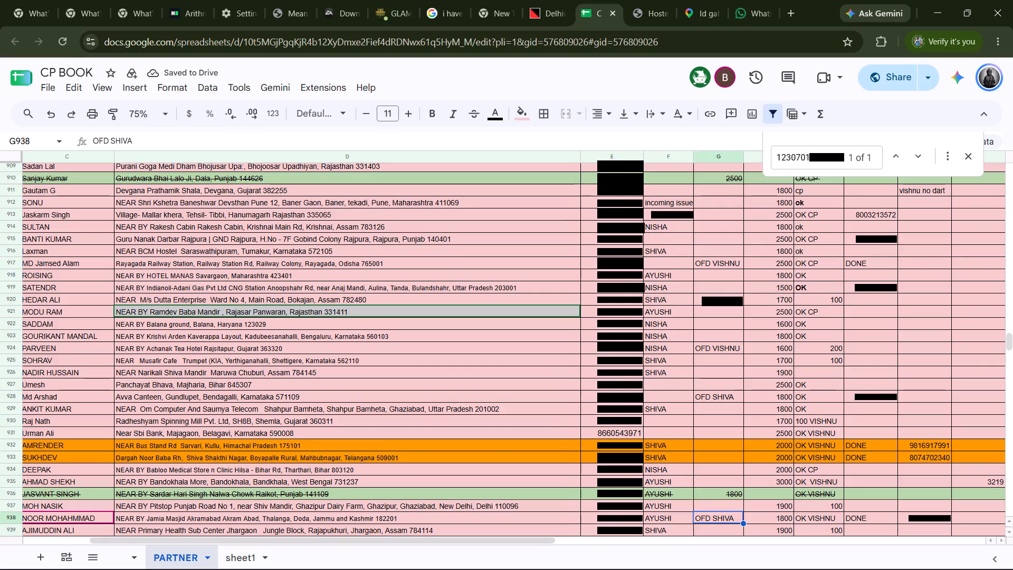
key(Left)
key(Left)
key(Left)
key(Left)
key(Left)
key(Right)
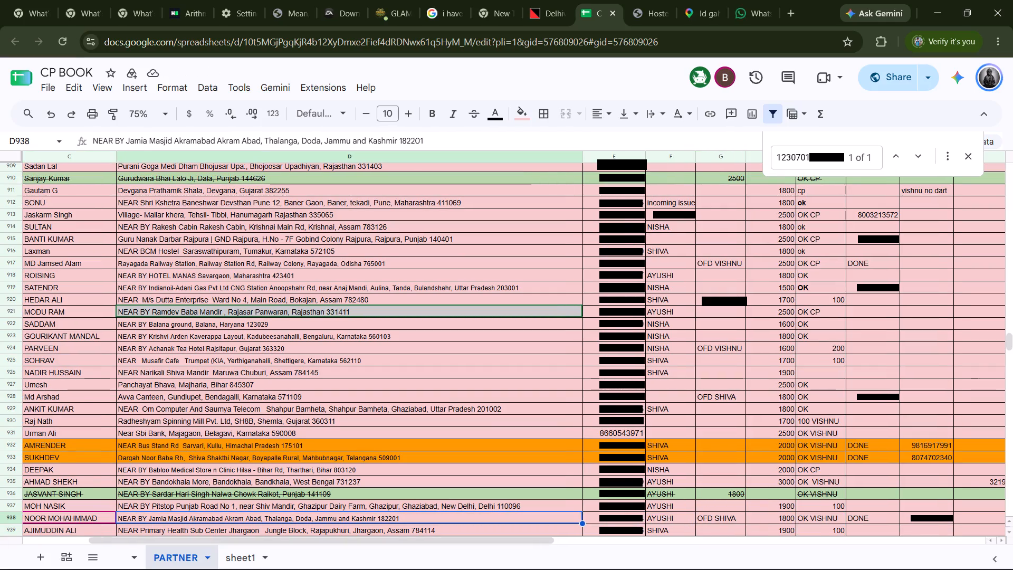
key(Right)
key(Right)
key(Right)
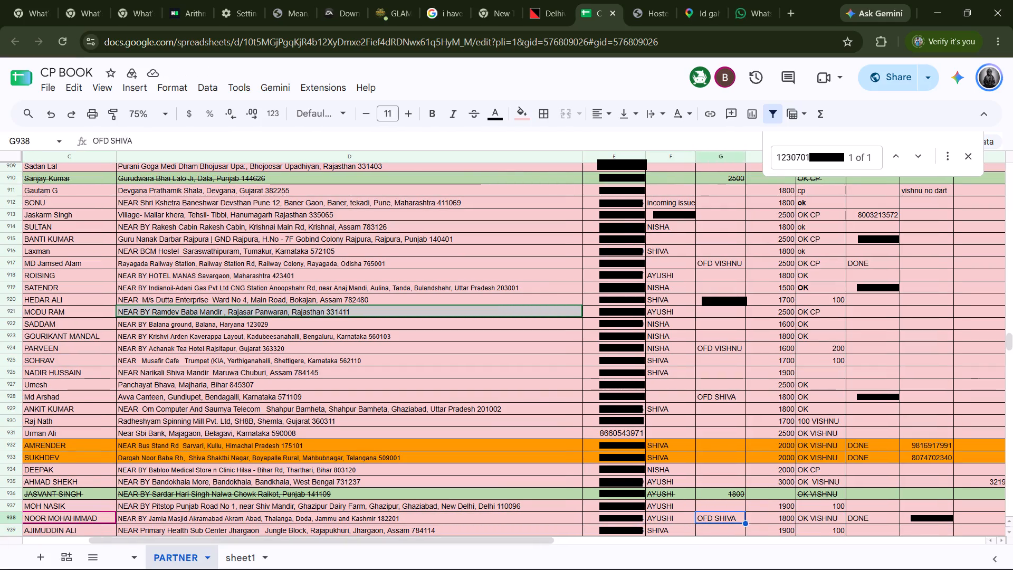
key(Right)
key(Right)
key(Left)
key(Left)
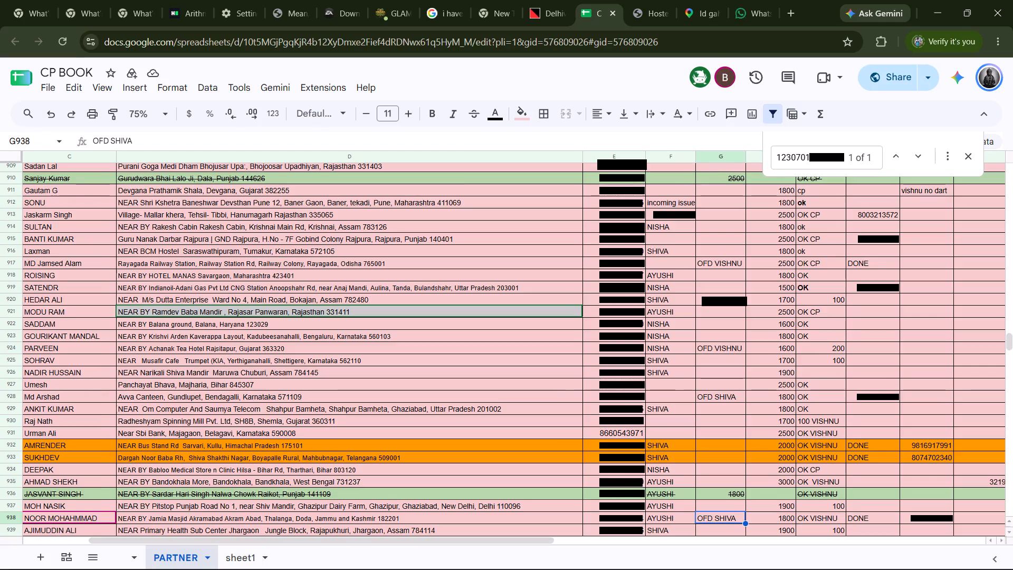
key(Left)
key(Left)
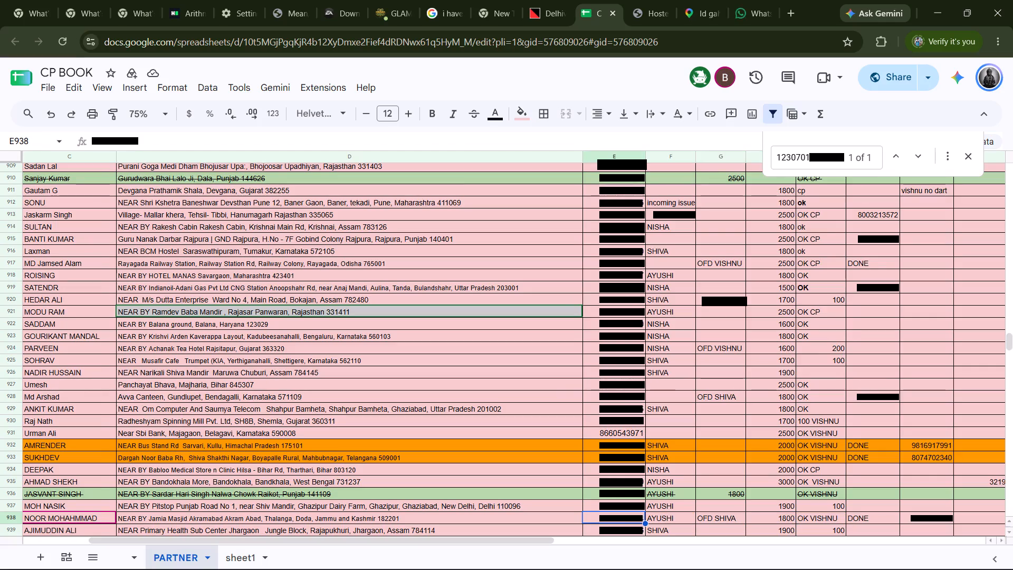
Examine the OFD notes in column G from row 938 up to row 928 of the PARTNER sheet.
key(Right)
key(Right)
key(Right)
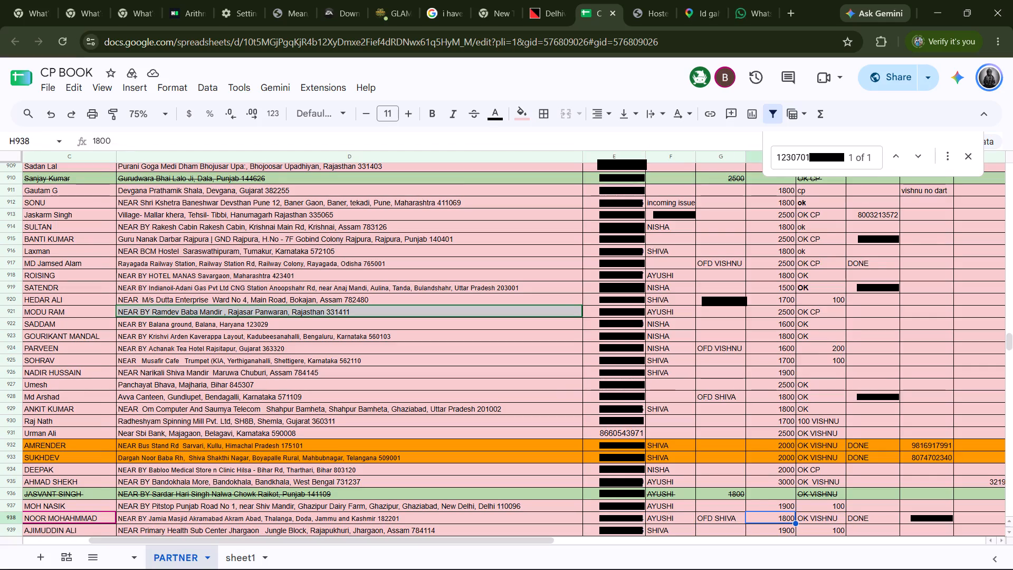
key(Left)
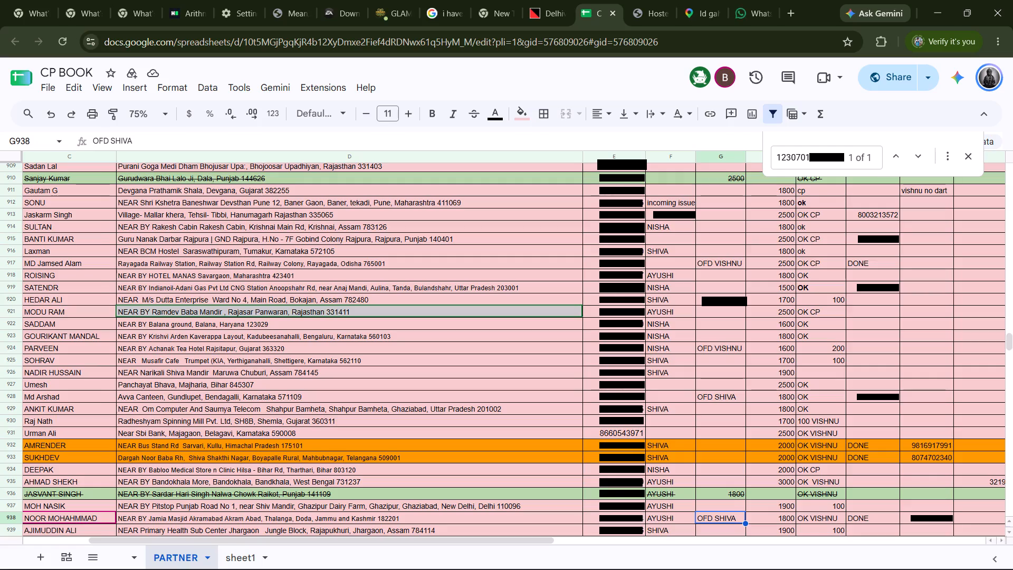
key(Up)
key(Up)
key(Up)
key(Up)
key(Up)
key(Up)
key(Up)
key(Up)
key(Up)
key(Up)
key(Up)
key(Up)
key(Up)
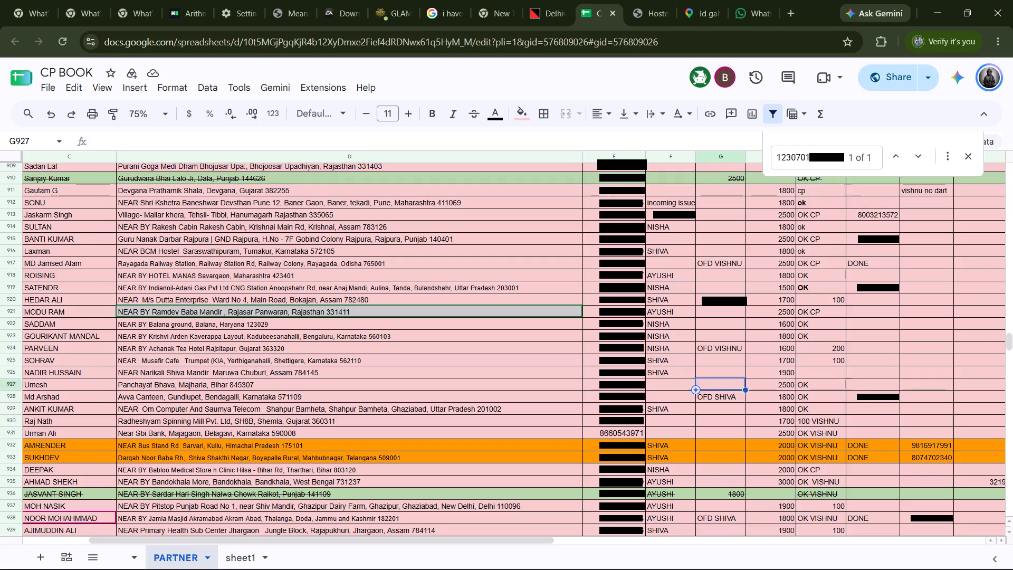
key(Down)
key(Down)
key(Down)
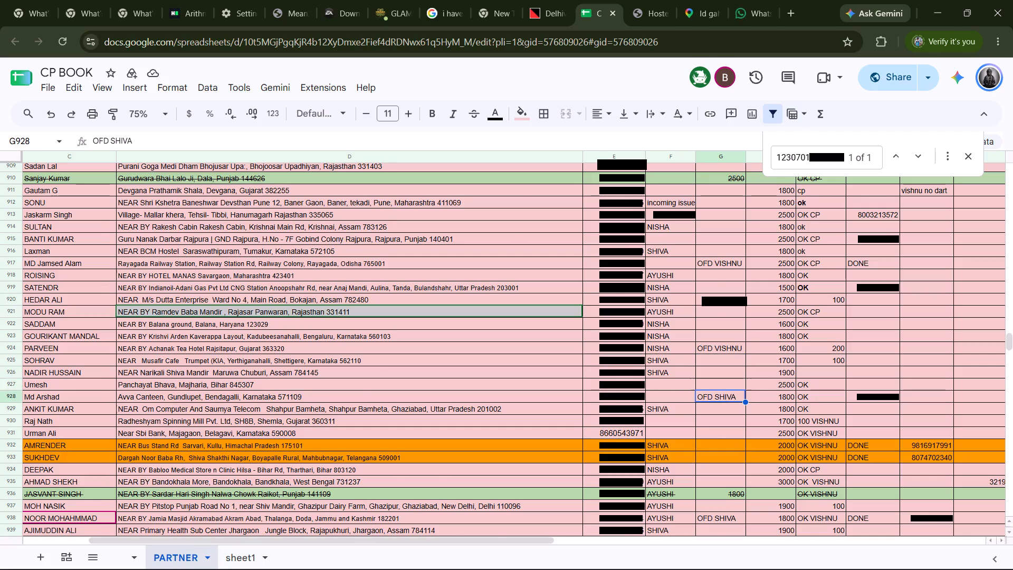
Review the customer, address, phone number and OFD note of row 928, the Gundlupet, Karnataka order.
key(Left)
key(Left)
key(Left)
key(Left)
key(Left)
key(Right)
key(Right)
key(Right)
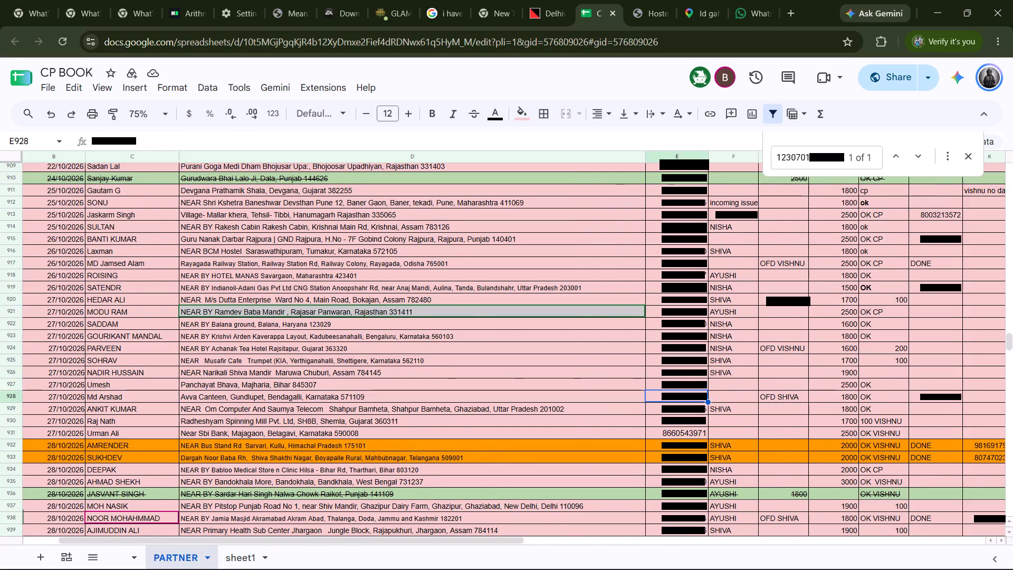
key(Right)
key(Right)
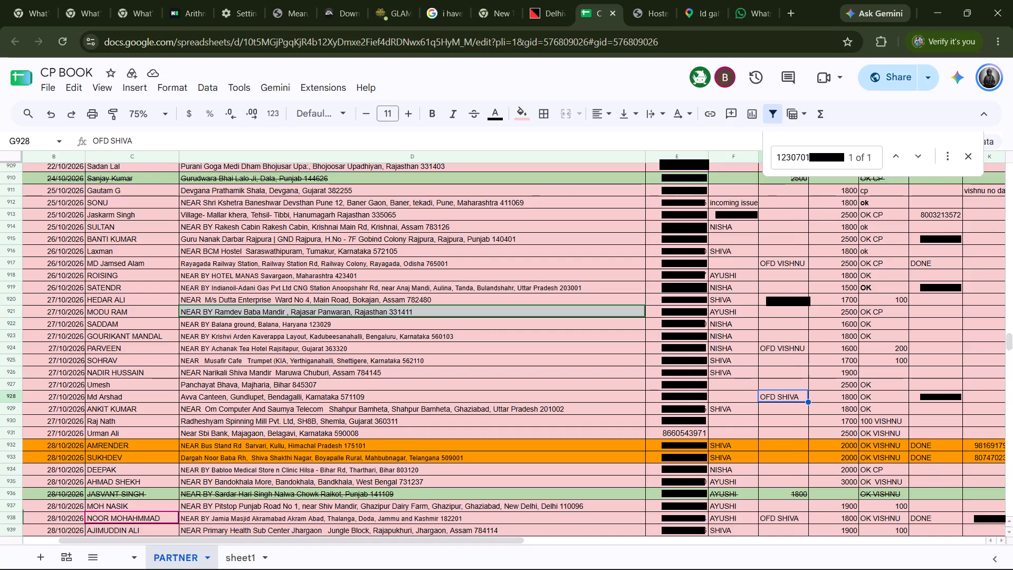
Recheck the customer, address, phone number and OFD note of row 938, the Doda, Jammu and Kashmir order.
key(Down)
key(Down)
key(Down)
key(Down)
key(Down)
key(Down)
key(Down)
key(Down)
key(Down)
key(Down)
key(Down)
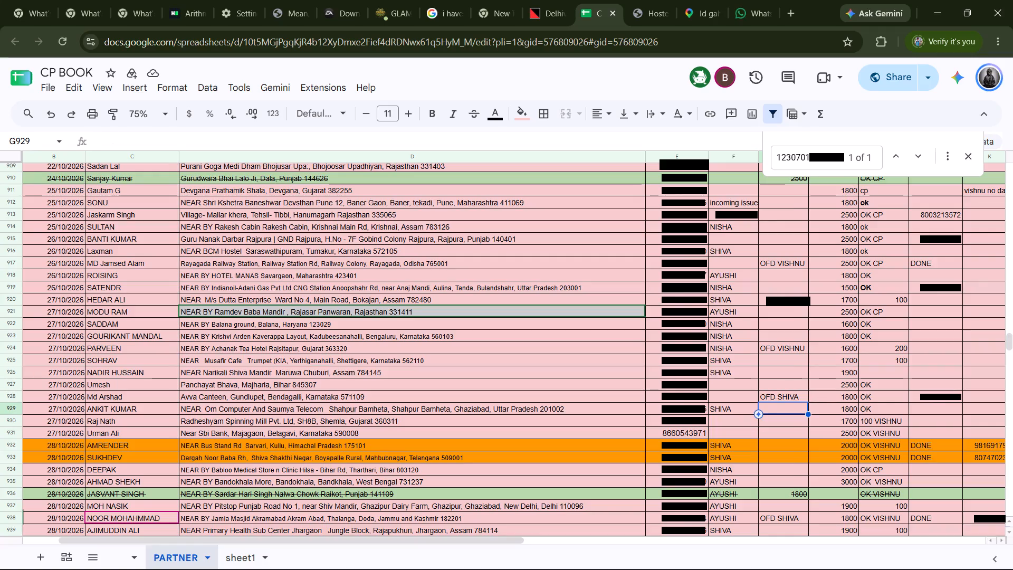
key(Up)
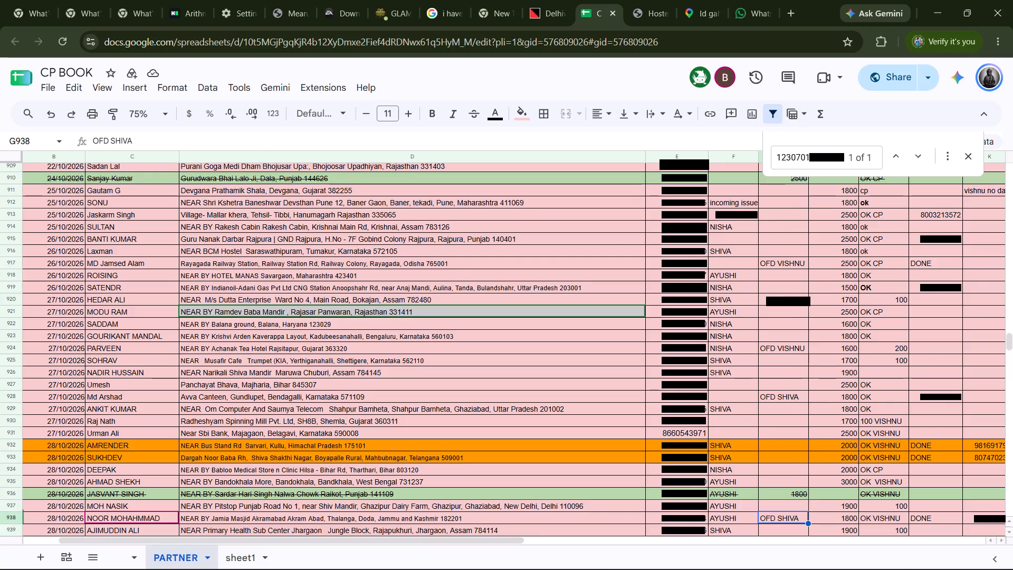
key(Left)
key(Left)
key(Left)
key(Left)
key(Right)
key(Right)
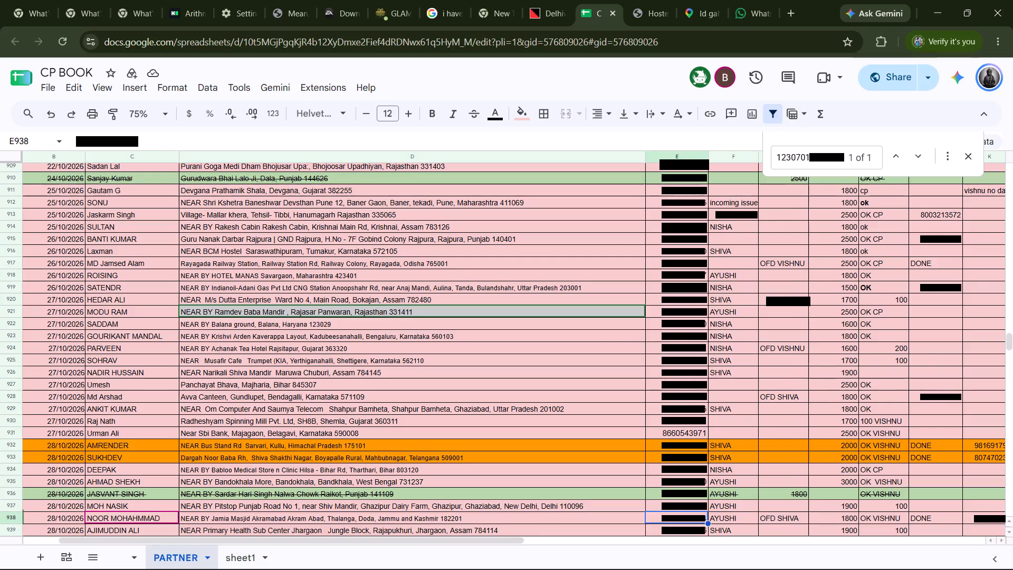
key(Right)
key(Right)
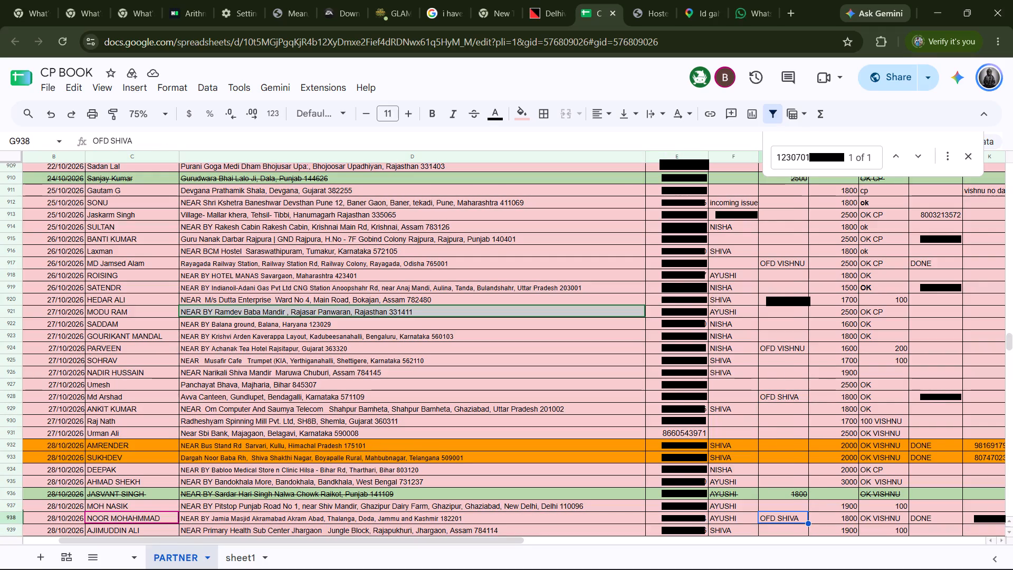
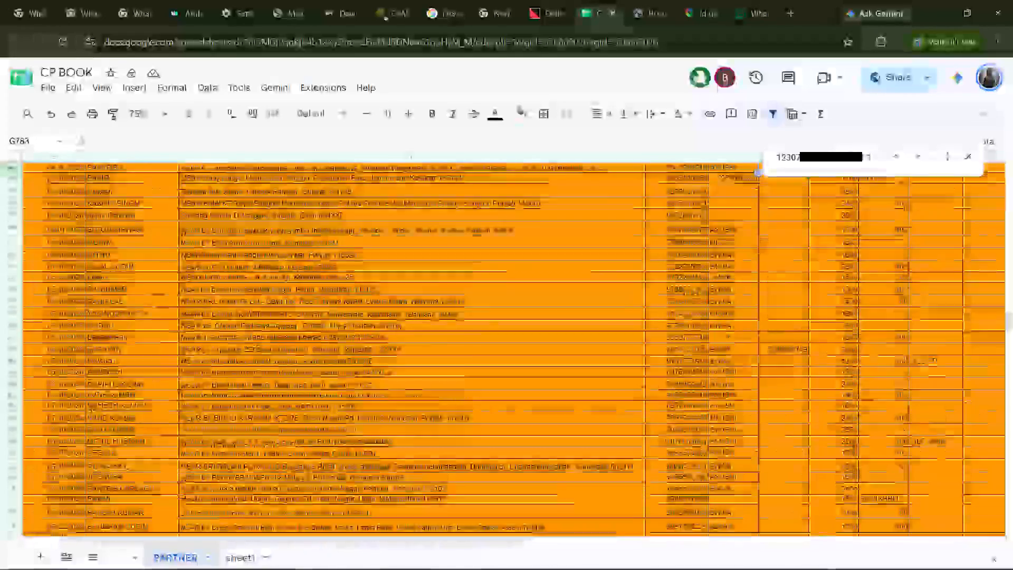
Examine the green order rows and their column G amounts down to row 769, the first orange row of the PARTNER sheet.
key(Down)
key(Down)
key(Down)
key(Down)
key(Down)
key(Down)
key(Down)
key(Down)
key(Down)
key(Down)
key(Down)
key(Down)
key(Down)
key(Down)
key(Down)
key(Down)
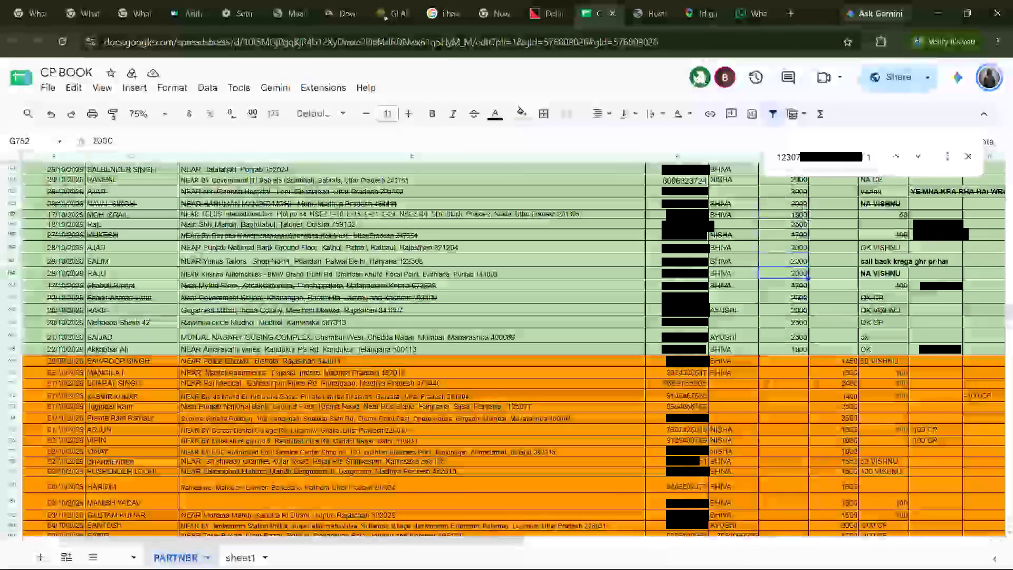
Review the staff names in column F and their order details from row 769 down to about row 794.
key(Left)
key(Down)
key(Down)
key(Down)
key(Down)
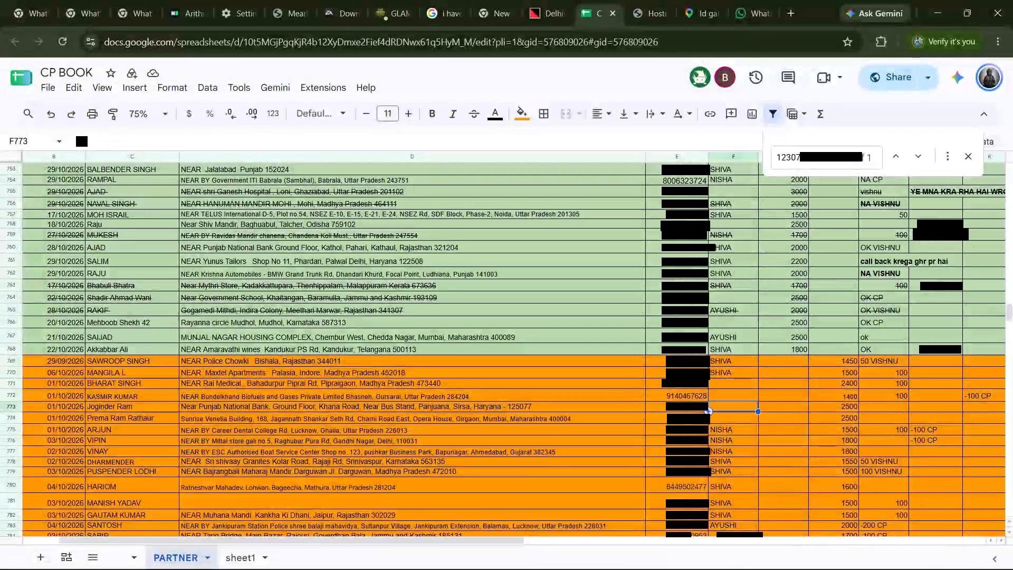
key(Down)
key(Down)
key(Down)
key(Down)
key(Down)
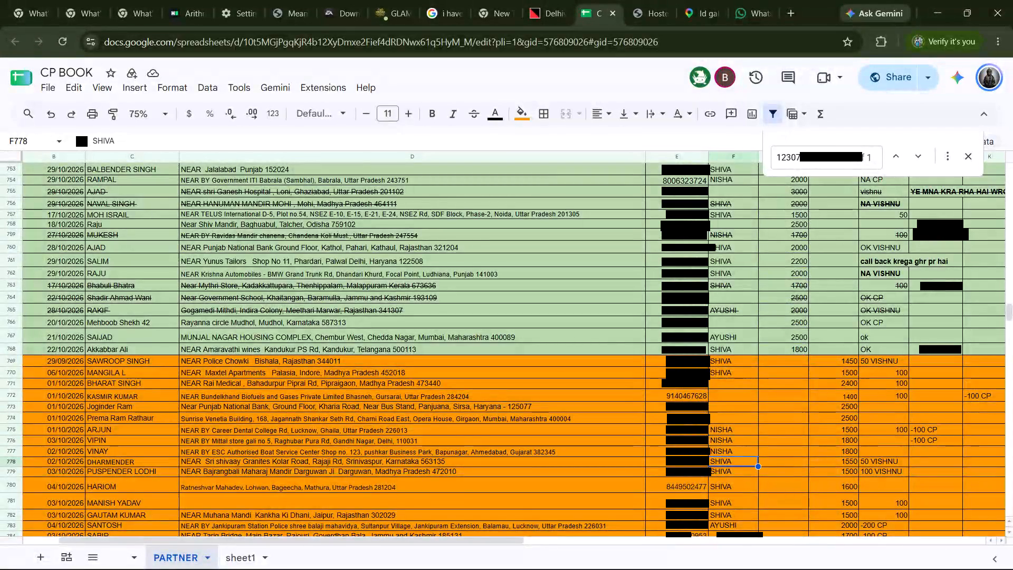
key(Down)
key(Down)
key(Down)
key(Down)
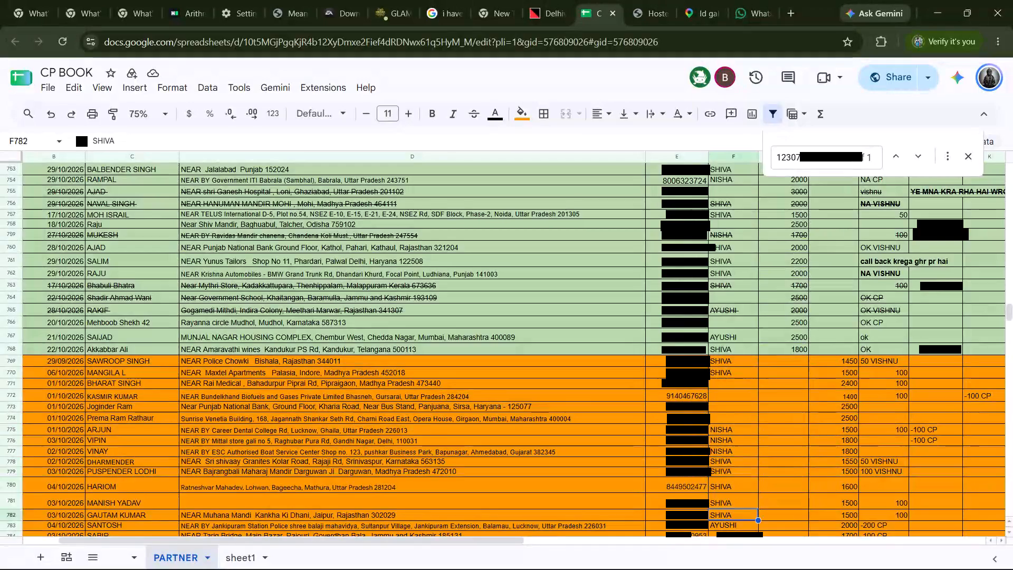
key(Down)
key(Down)
key(Down)
key(Down)
key(Down)
key(Down)
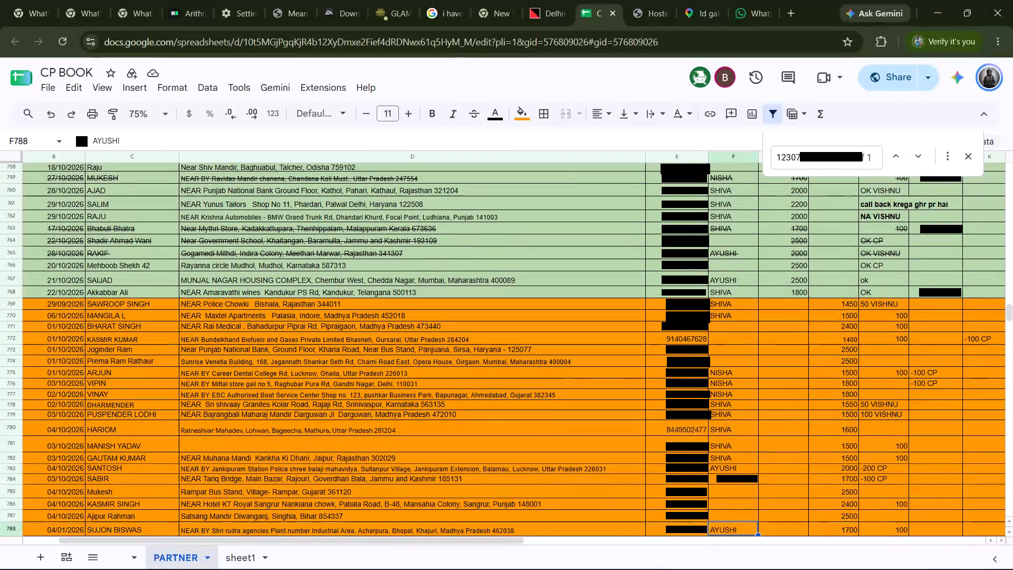
key(Down)
key(Down)
key(Down)
key(Down)
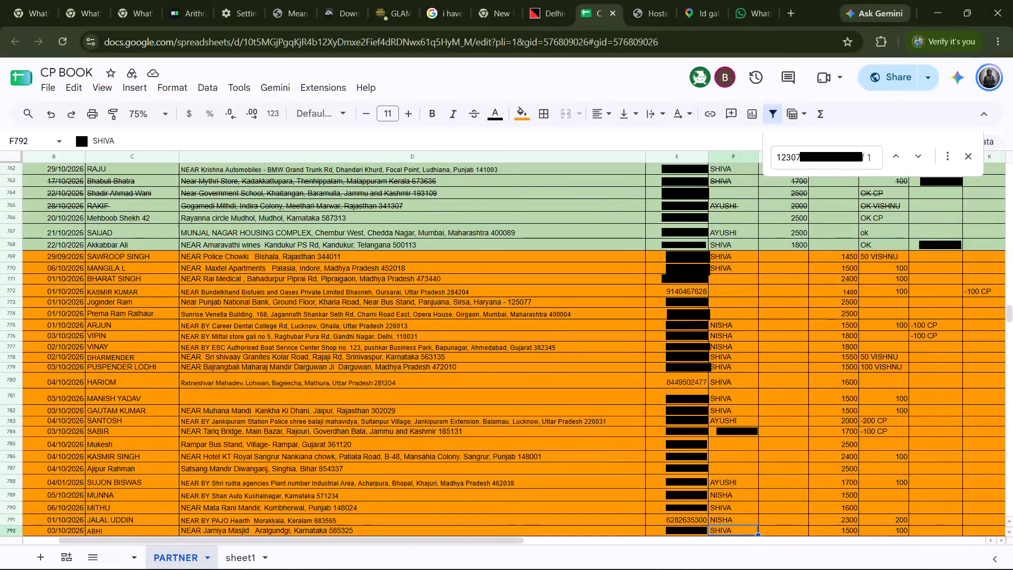
key(Down)
key(Down)
key(Up)
key(Up)
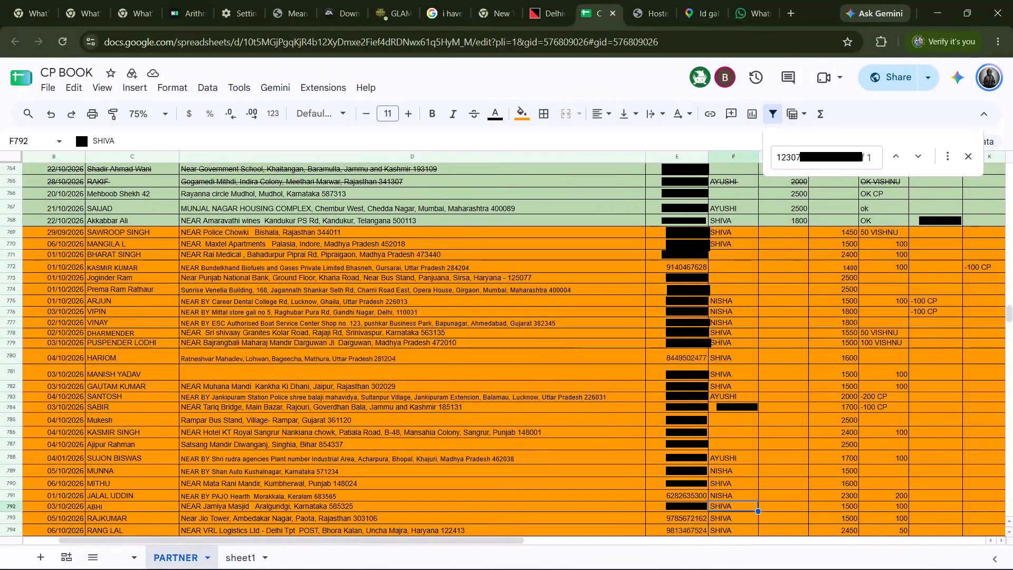
Continue through the column F staff names in the orange rows down to row 904, among the pink rows.
key(Down)
key(Down)
key(Down)
key(Down)
key(Down)
key(Down)
key(Down)
key(Down)
key(Down)
key(Down)
key(Down)
key(Down)
key(Down)
key(Down)
key(Down)
key(Down)
key(Down)
key(Down)
key(Down)
key(Down)
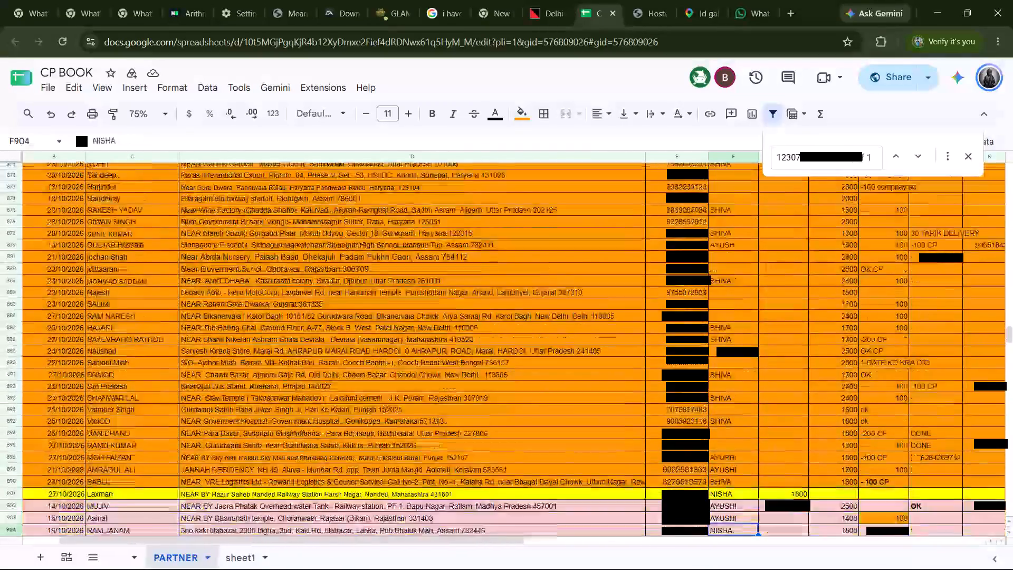
Check the customers, addresses and column F staff names going back up from row 904 to row 881.
key(Up)
key(Up)
key(Up)
key(Up)
key(Up)
key(Up)
key(Up)
key(Up)
key(Up)
key(Up)
key(Up)
key(Up)
key(Up)
key(Up)
key(Down)
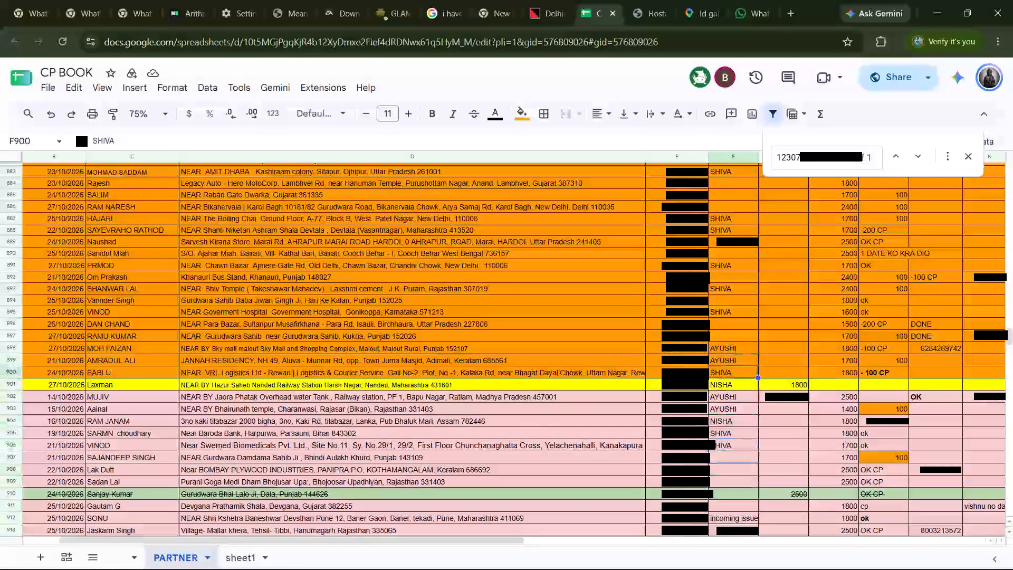
key(Up)
key(Up)
key(Up)
key(Up)
key(Up)
key(Up)
key(Up)
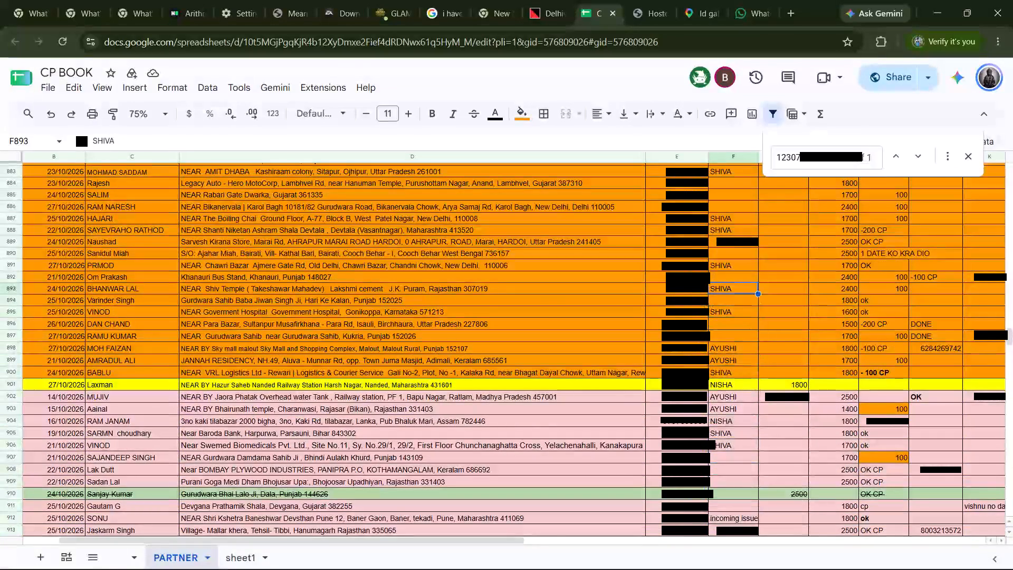
key(Up)
key(Up)
key(Up)
key(Up)
key(Up)
key(Up)
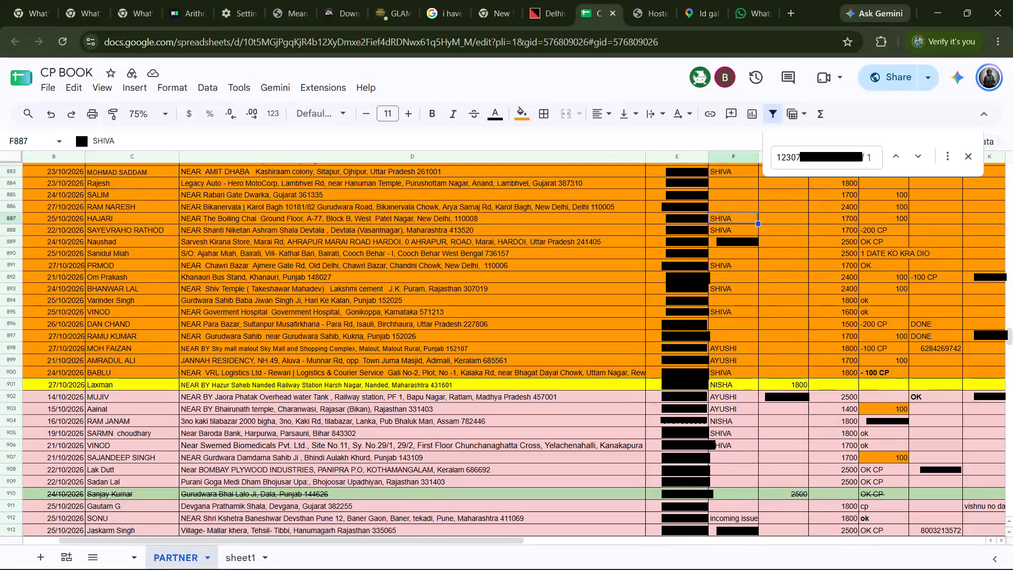
key(Up)
key(Up)
key(Up)
key(Up)
key(Up)
key(Up)
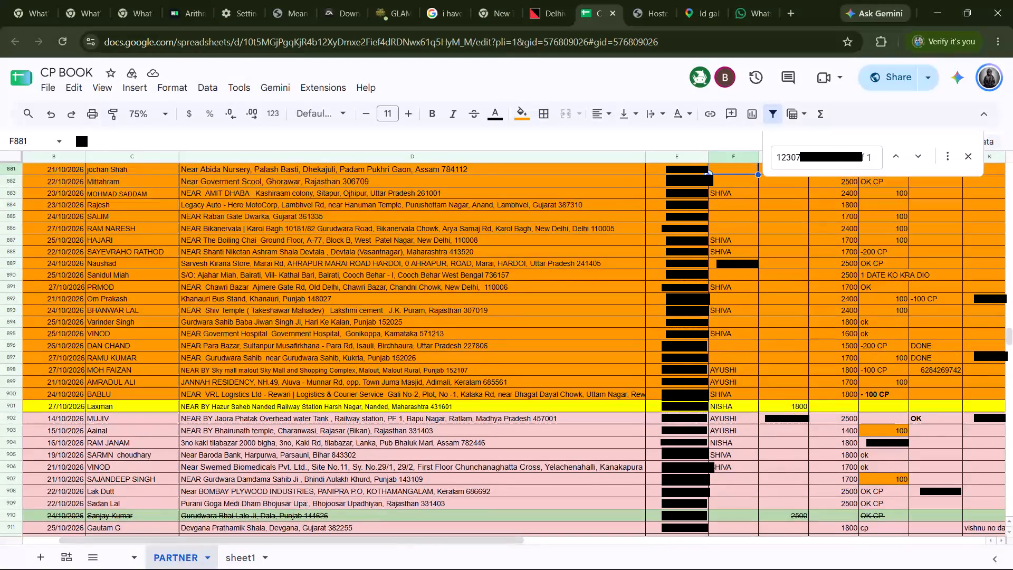
Check the addresses, staff names, amounts and remarks of the orange rows from row 880 up to row 851.
key(Up)
key(Up)
key(Up)
key(Up)
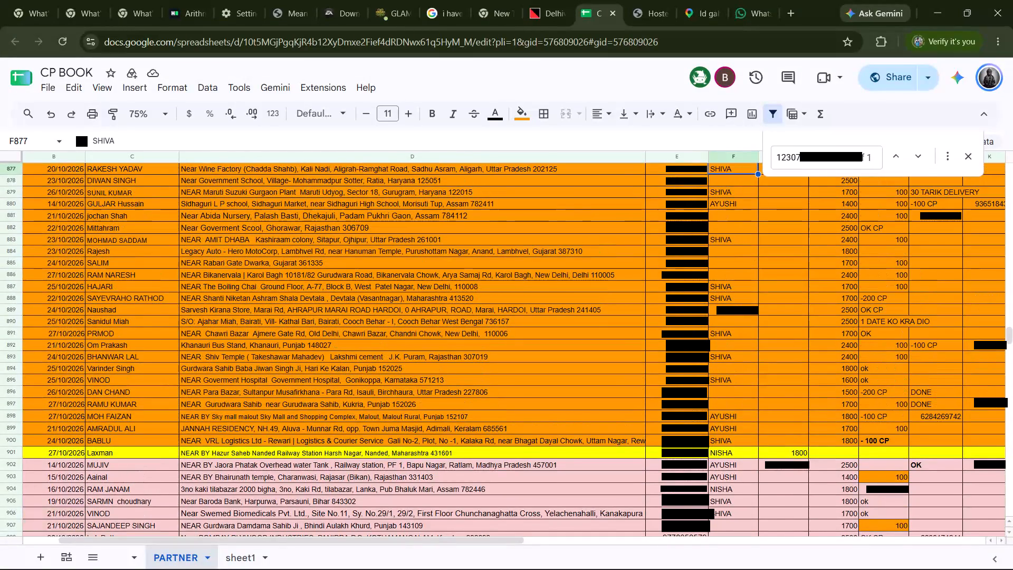
key(Up)
key(Up)
key(Up)
key(Up)
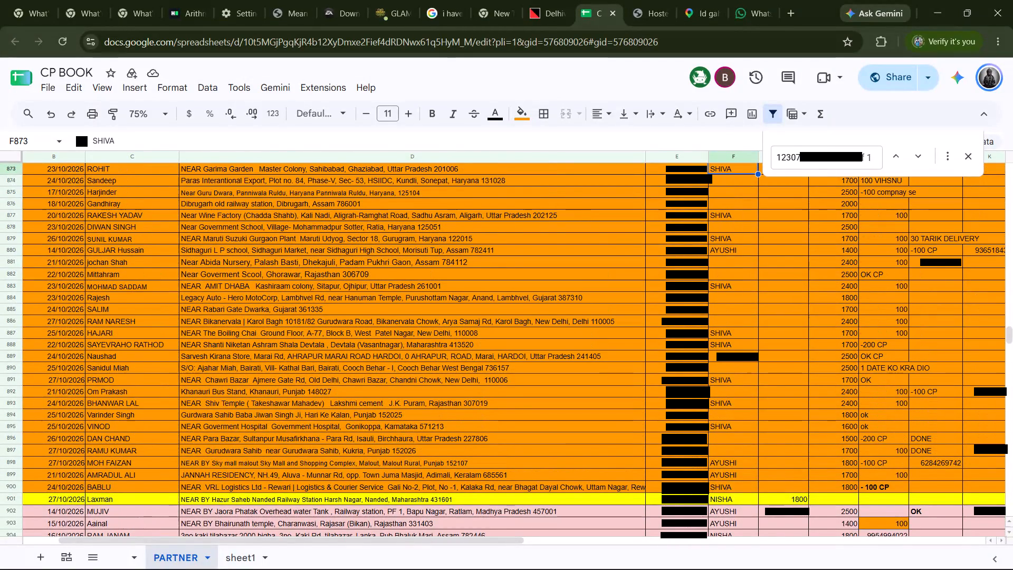
key(Up)
key(Up)
key(Up)
key(Up)
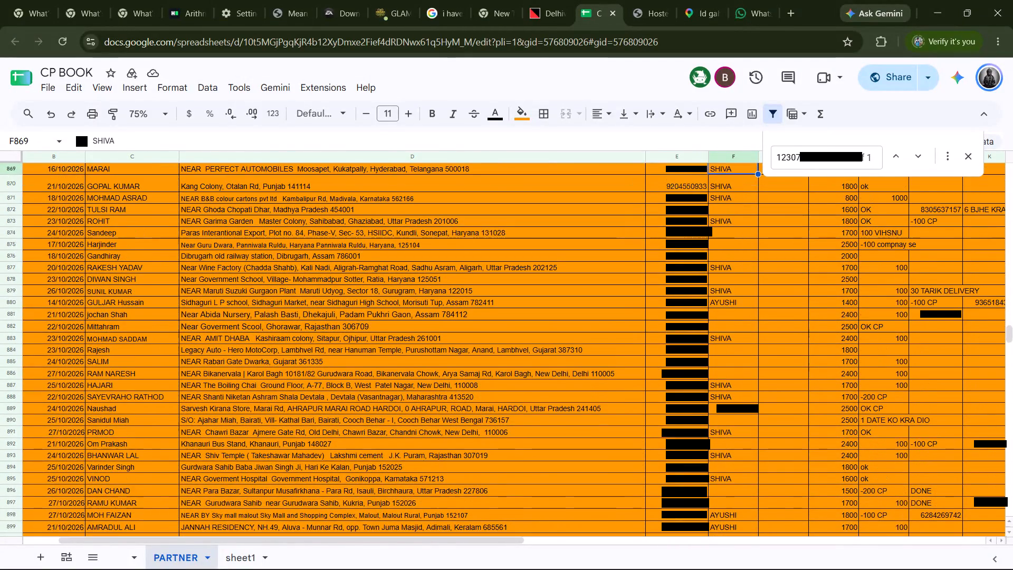
key(Up)
key(Up)
key(Up)
key(Up)
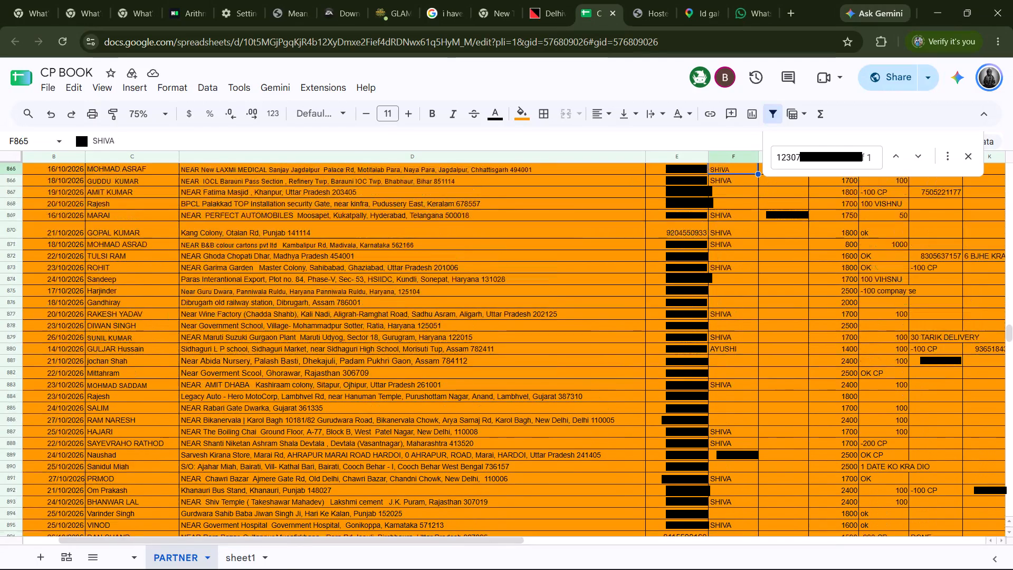
key(Up)
key(Up)
key(Up)
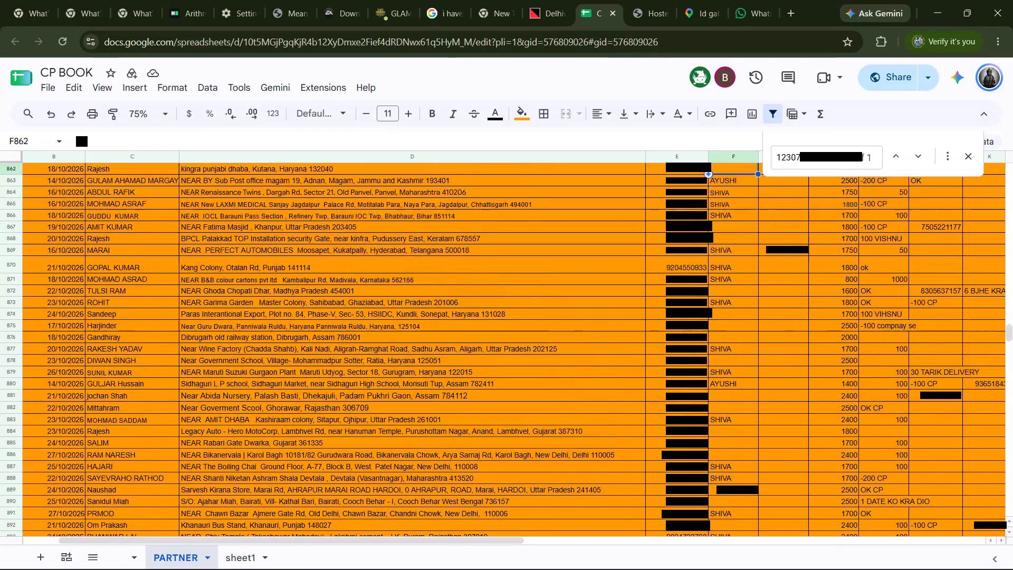
key(Up)
key(Up)
key(Up)
key(Up)
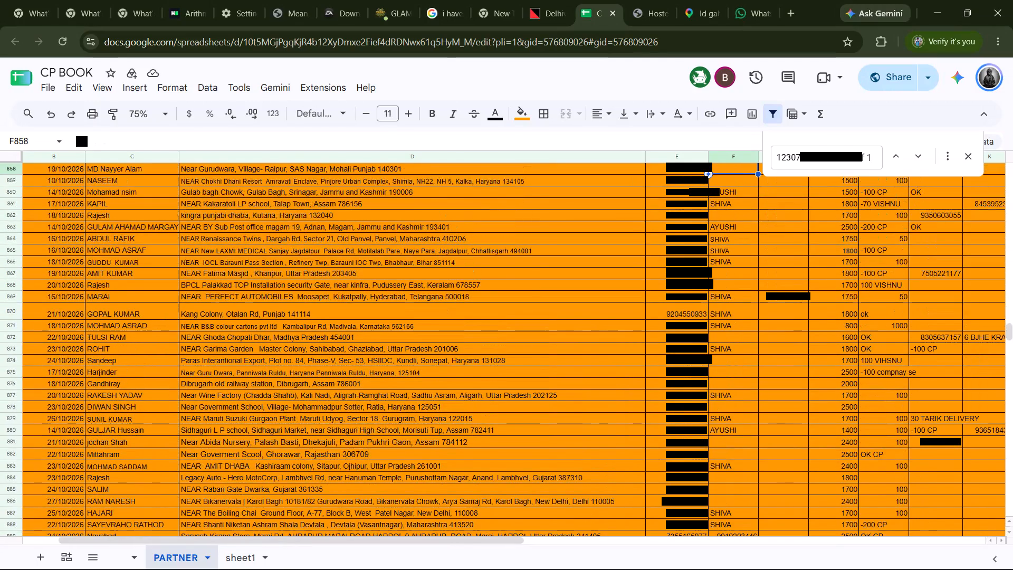
key(Up)
key(Up)
key(Up)
key(Up)
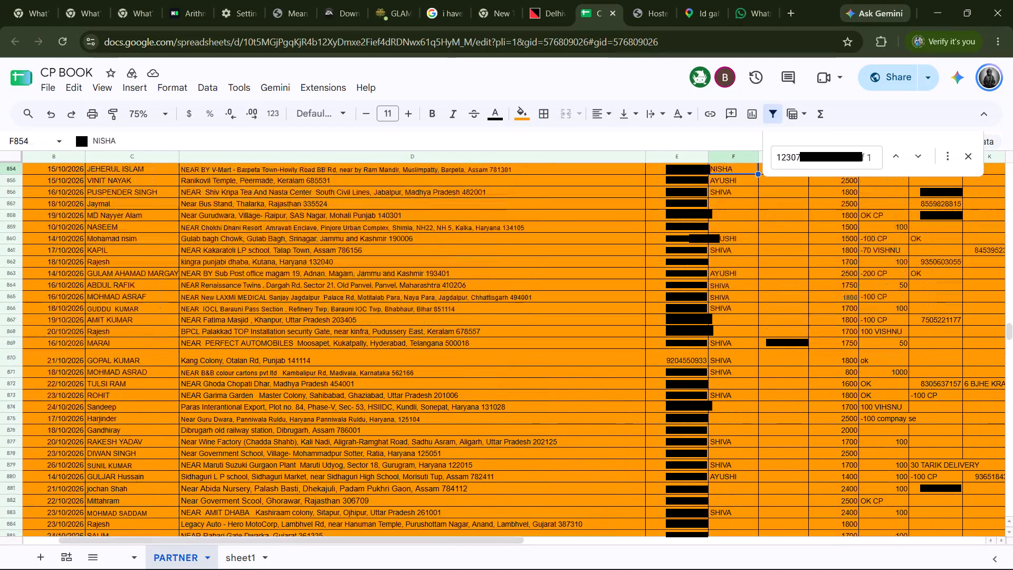
key(Up)
key(Up)
key(Up)
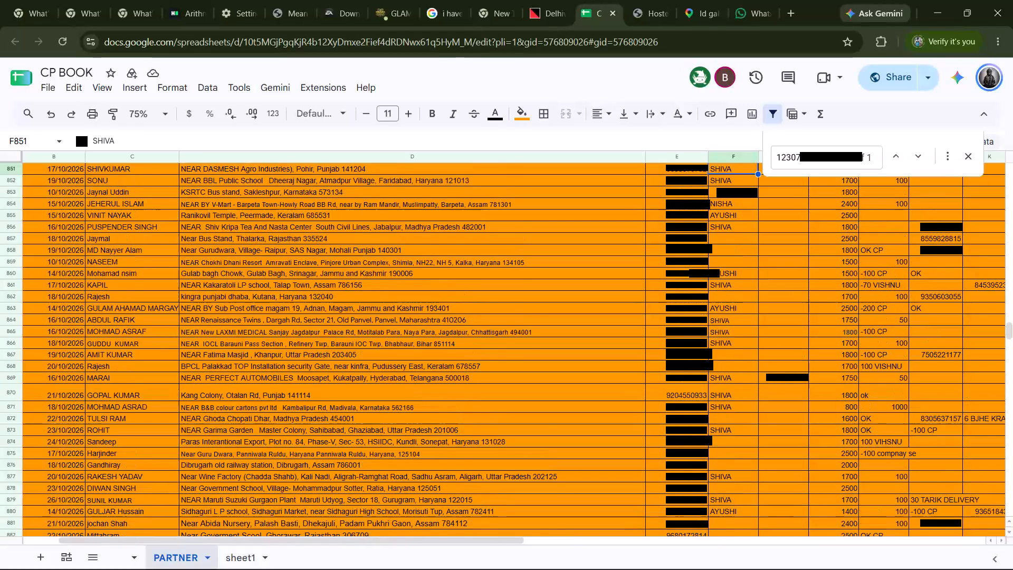
Check the addresses, staff names, amounts and remarks of the orange rows from row 850 up to row 830.
key(Up)
key(Up)
key(Up)
key(Up)
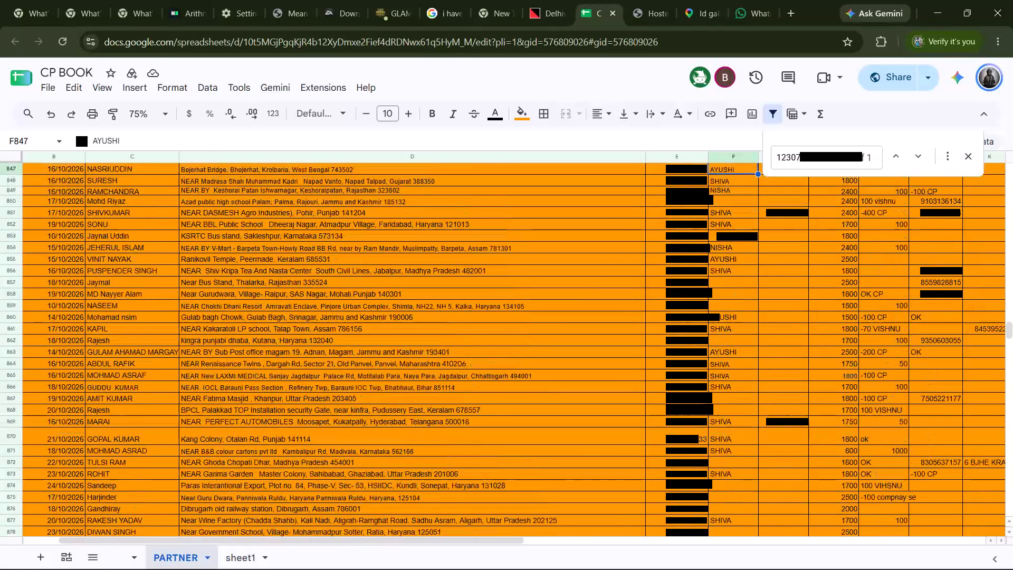
key(Up)
key(Up)
key(Up)
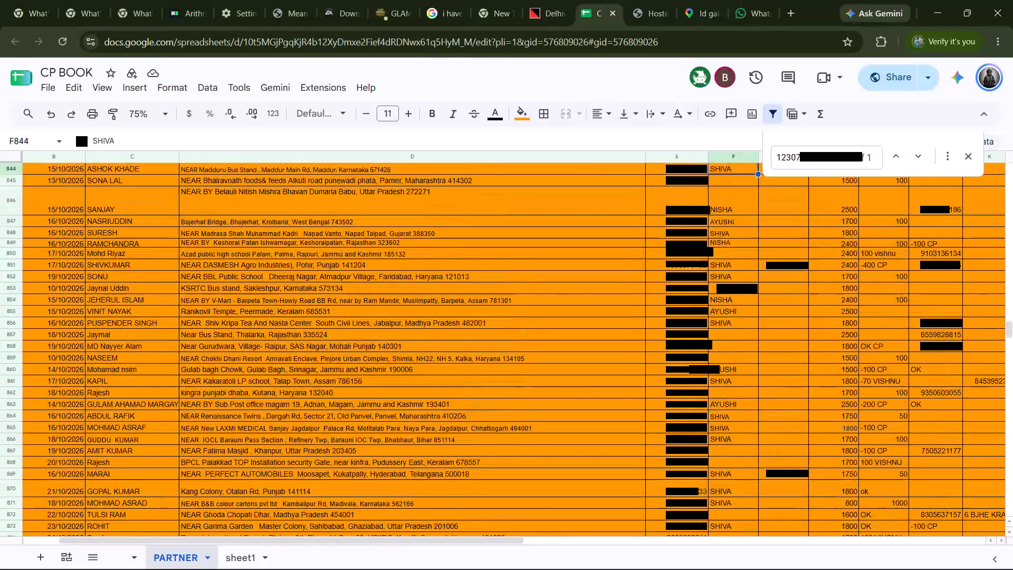
key(Up)
key(Up)
key(Up)
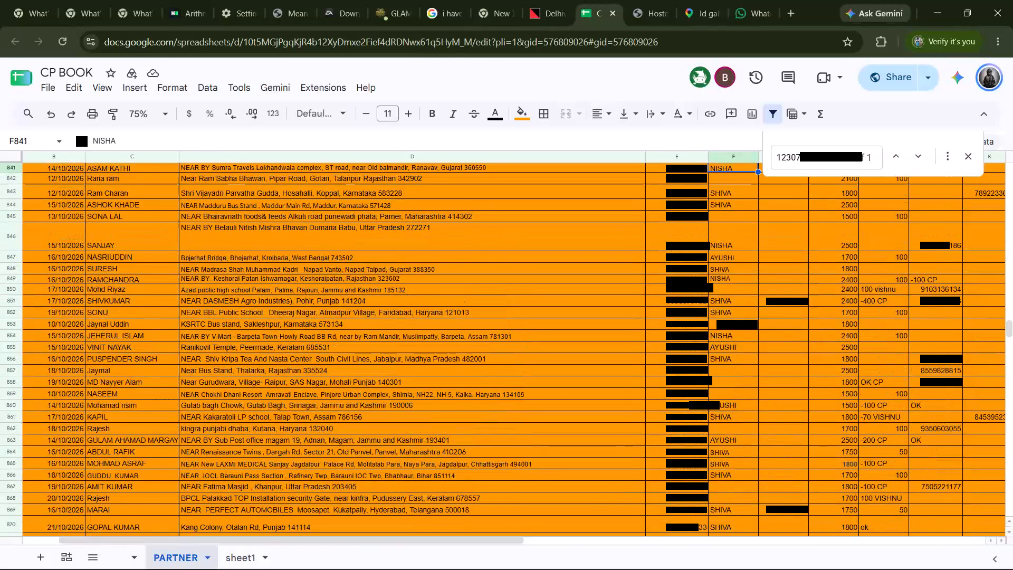
key(Up)
key(Up)
key(Up)
key(Up)
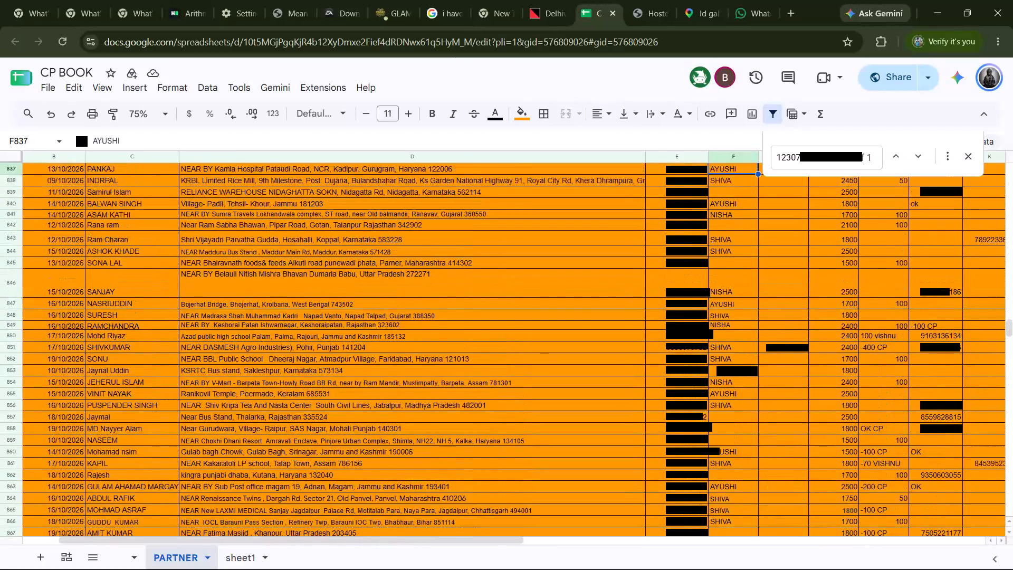
key(Up)
key(Up)
key(Up)
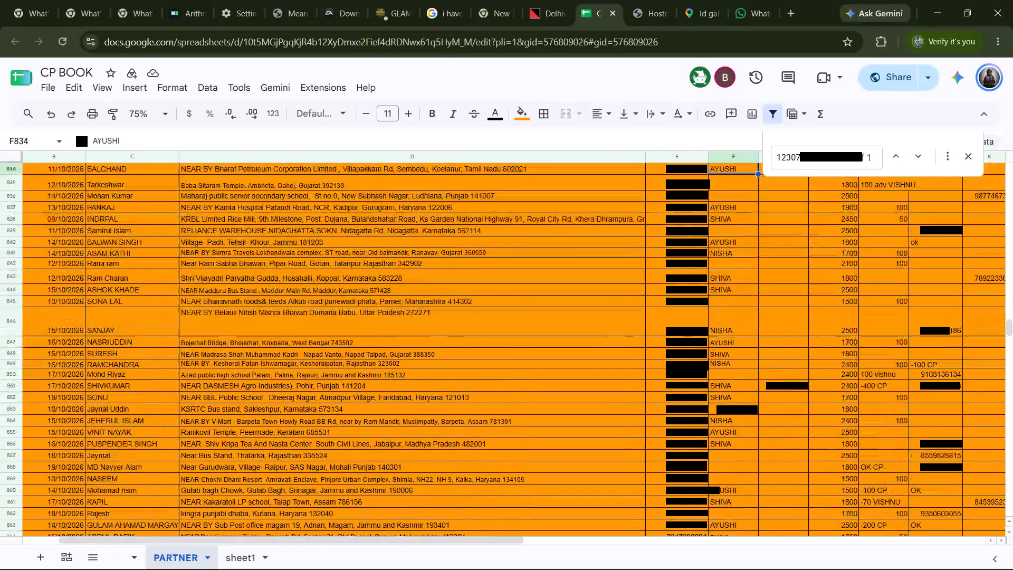
key(Up)
key(Up)
key(Up)
key(Up)
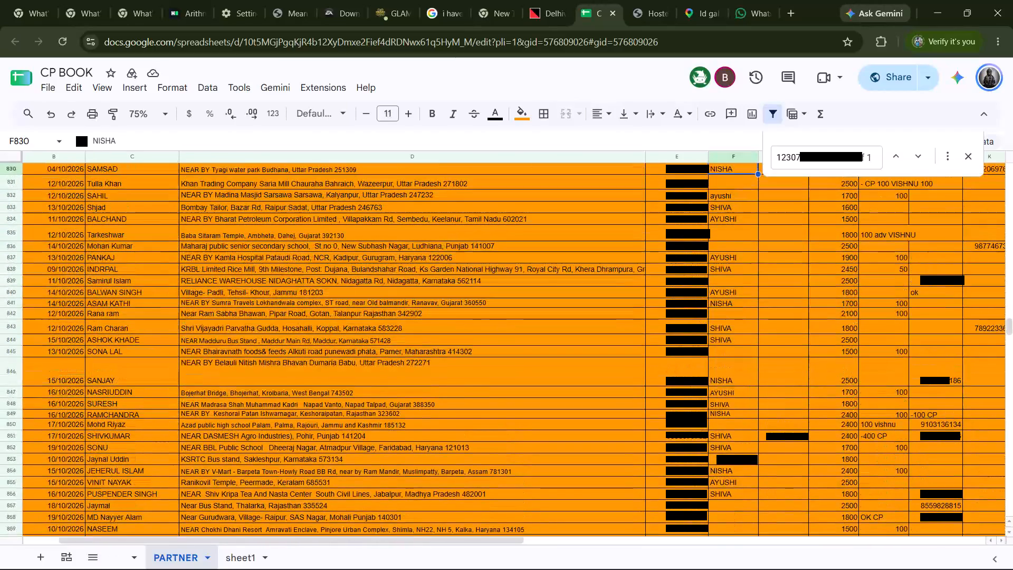
Check the column F staff names and order details of the orange rows from row 829 up to row 814.
key(Up)
key(Up)
key(Up)
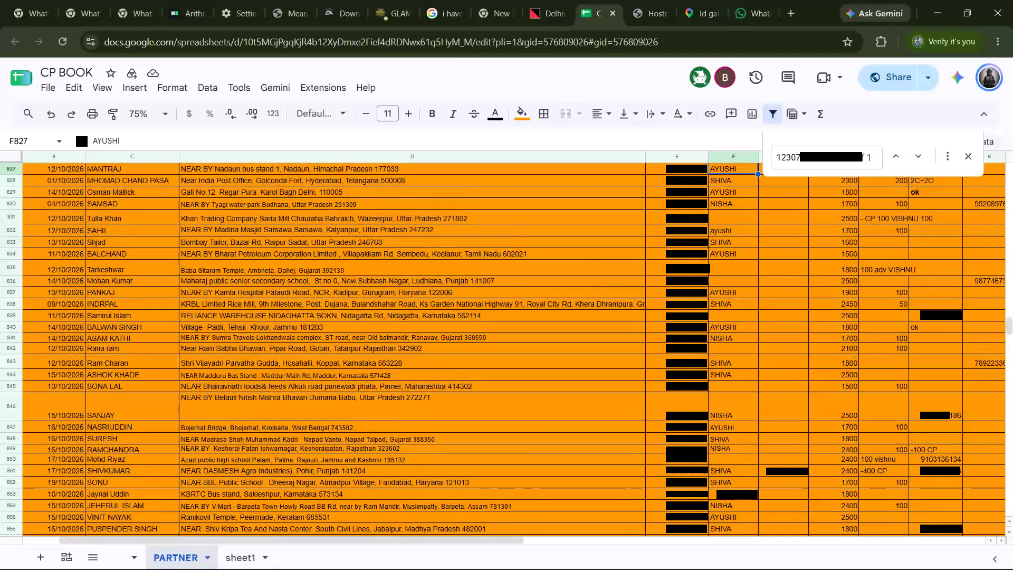
key(Up)
key(Up)
key(Up)
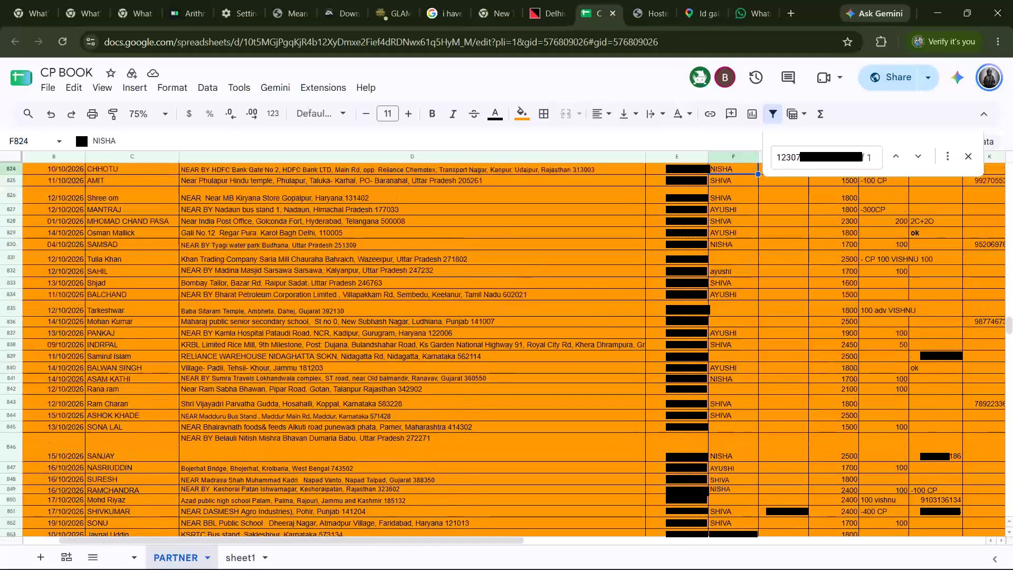
key(Up)
key(Up)
key(Up)
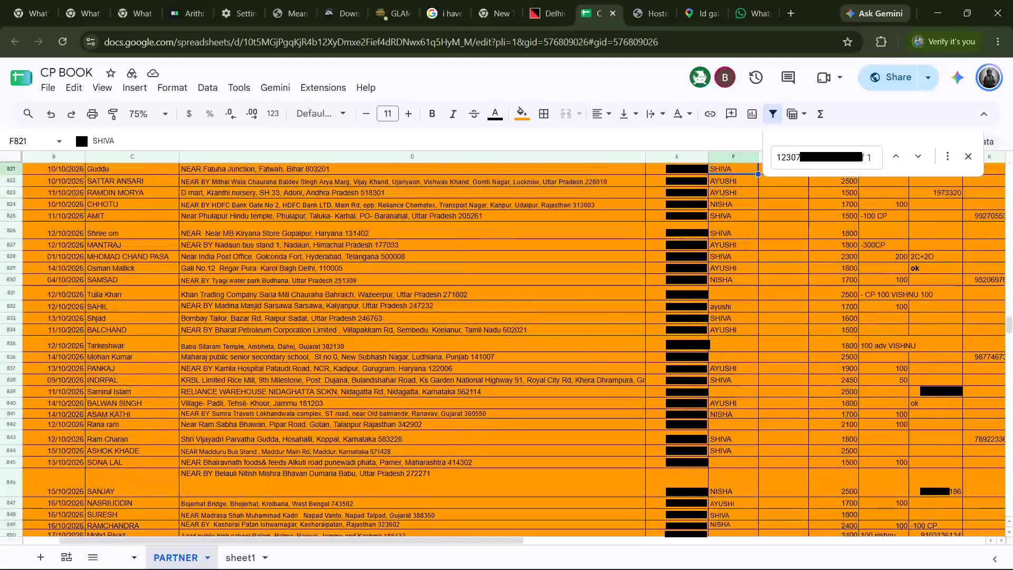
key(Up)
key(Up)
key(Up)
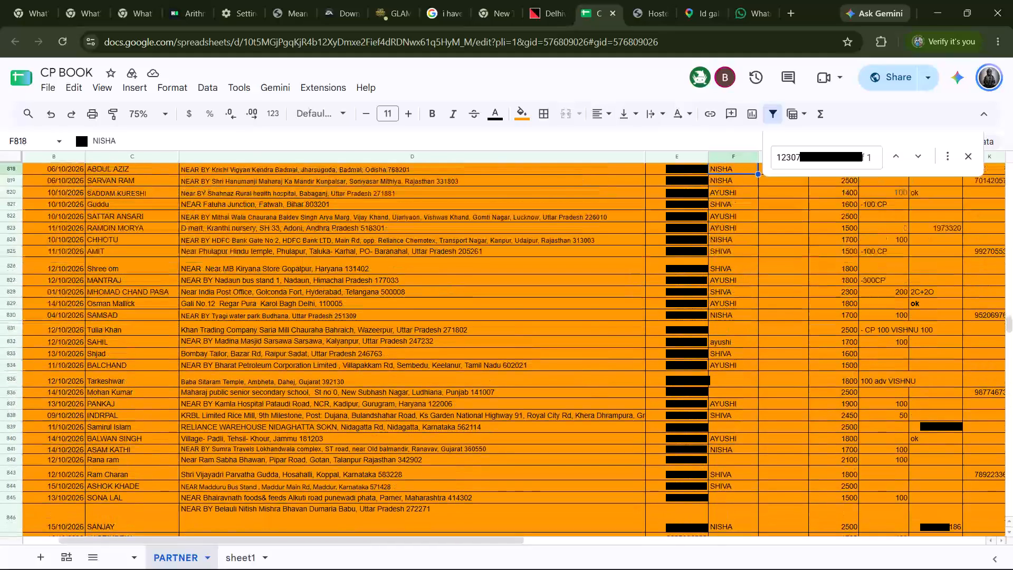
key(Up)
key(Up)
key(Up)
key(Up)
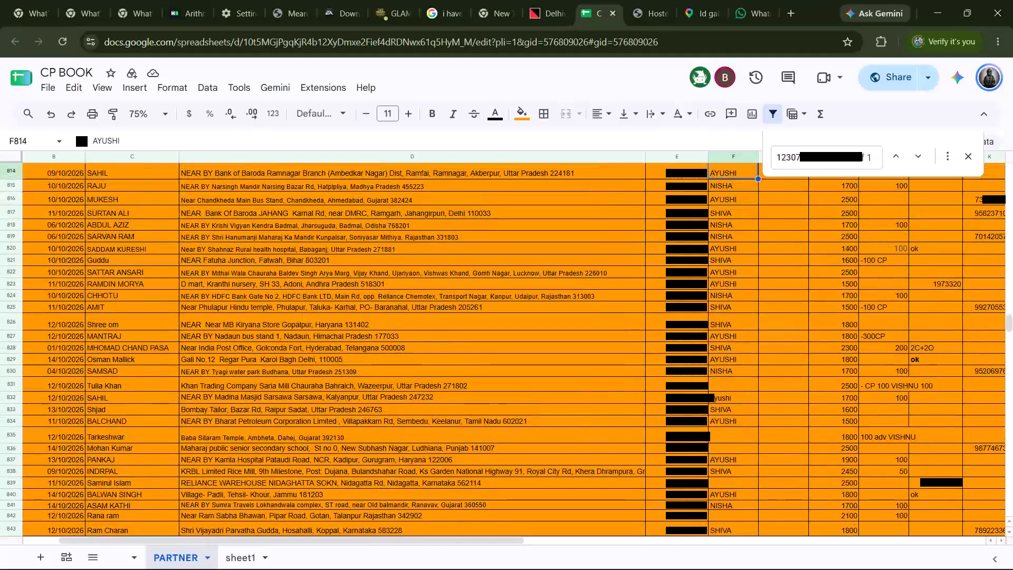
Check the customers, staff names and amounts of the orange rows from row 813 up to row 795.
key(Up)
key(Up)
key(Up)
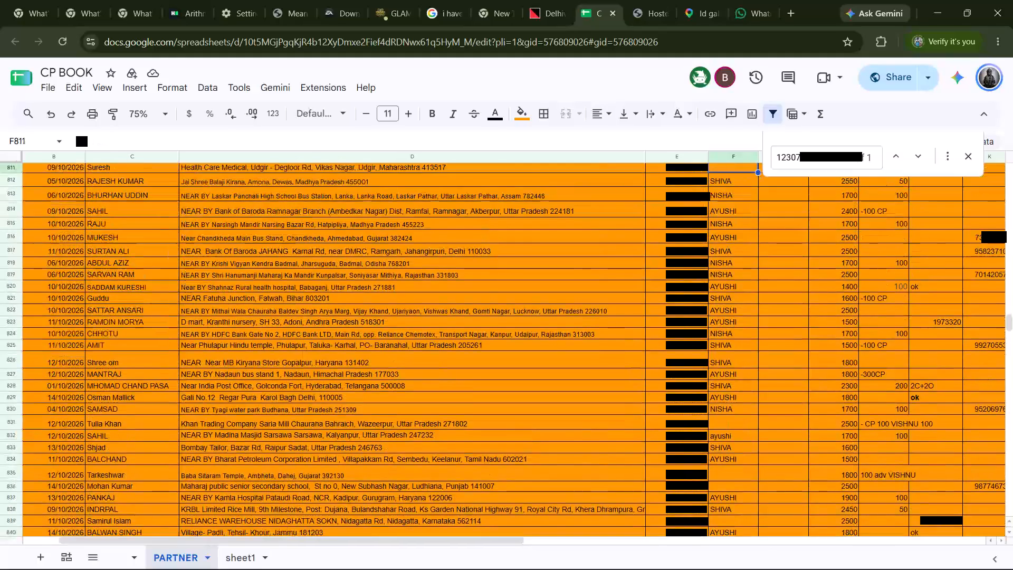
key(Up)
key(Up)
key(Up)
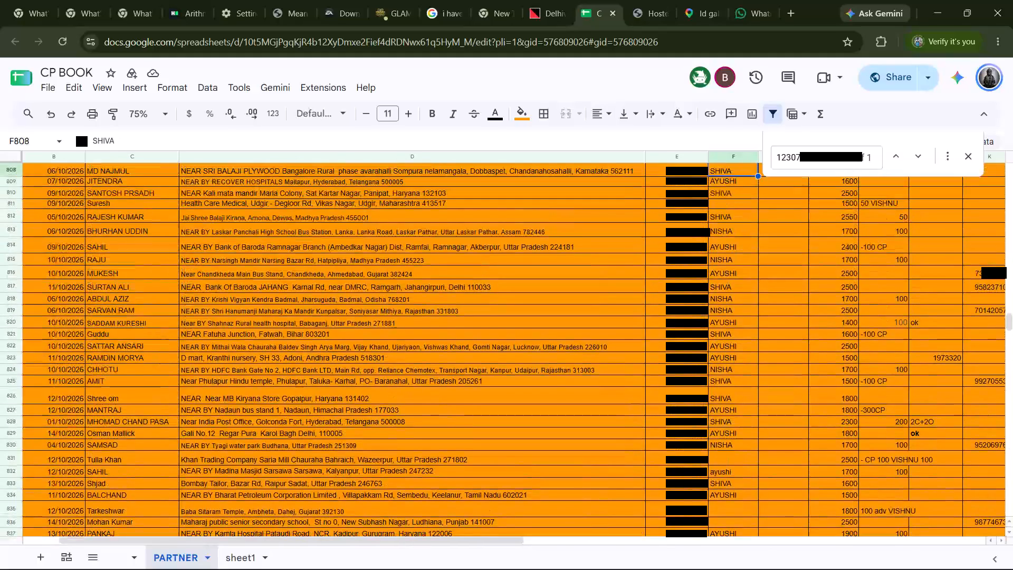
key(Up)
key(Up)
key(Up)
key(Up)
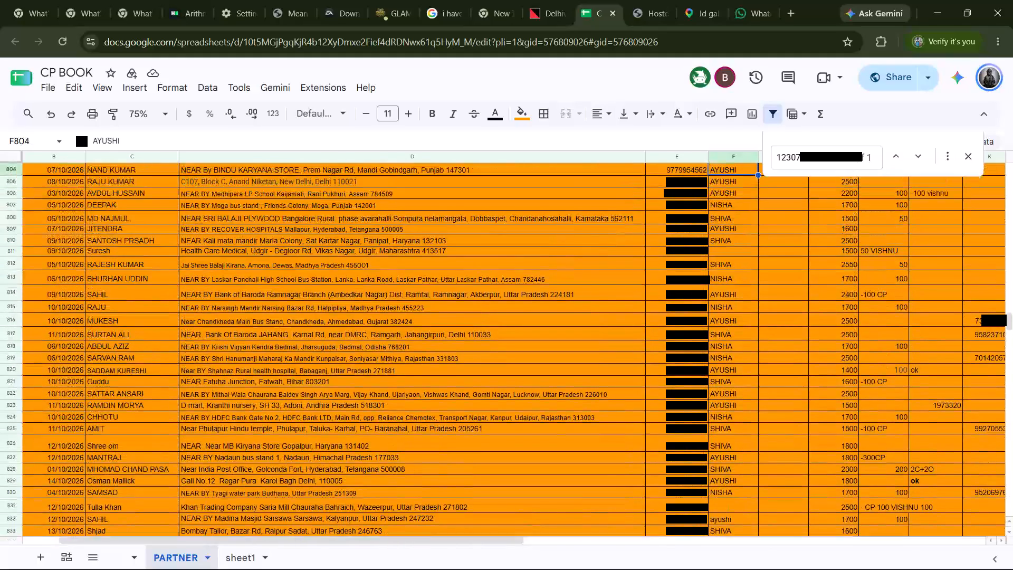
key(Up)
key(Up)
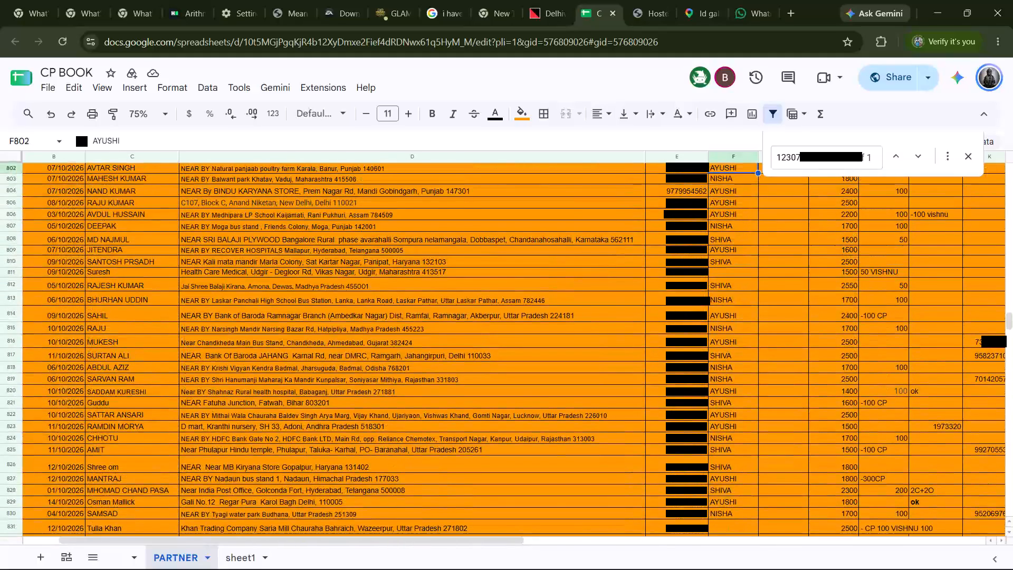
key(Up)
key(Up)
key(Up)
key(Up)
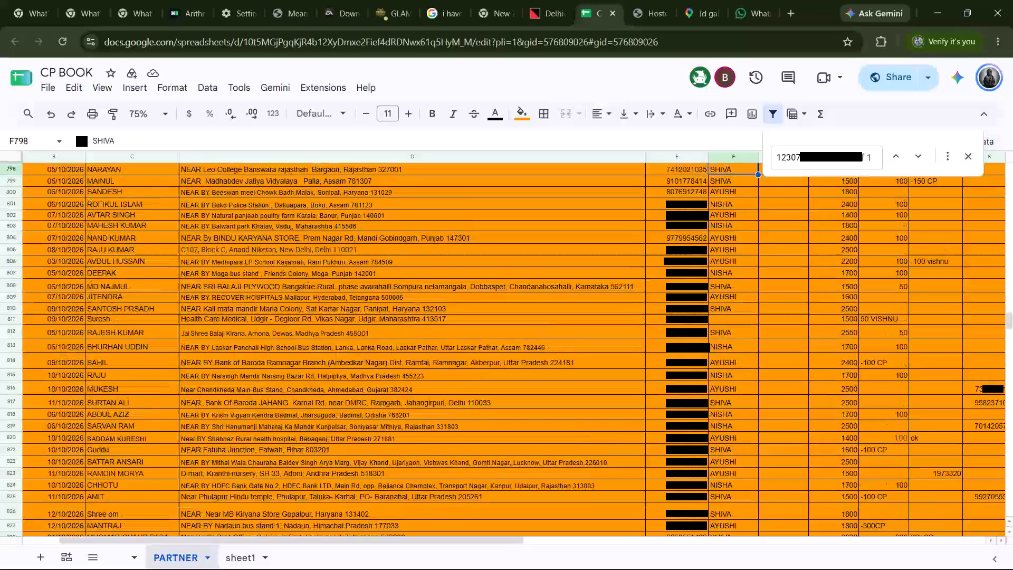
key(Up)
key(Up)
key(Up)
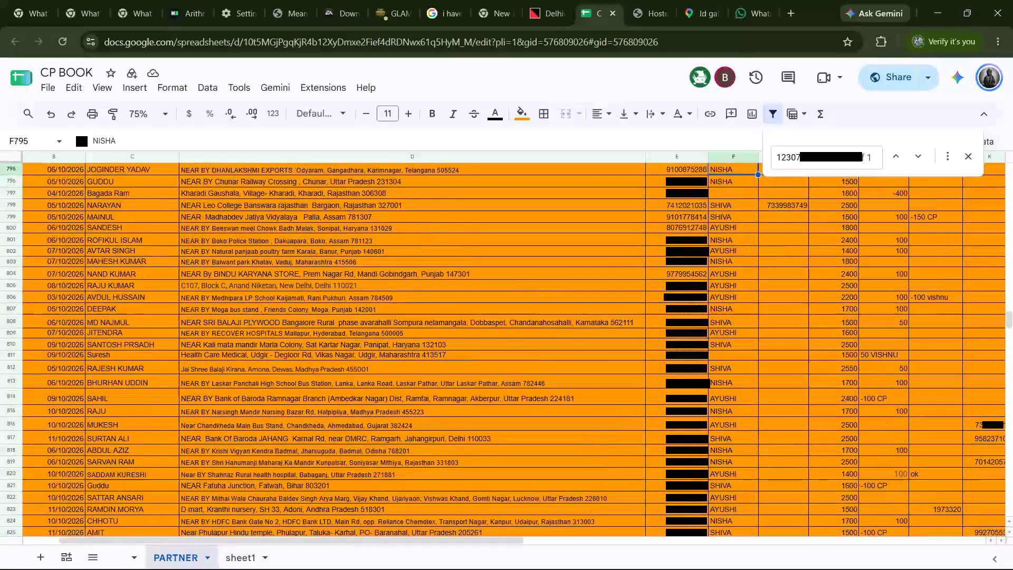
Check the column F staff names and order details of the orange rows from row 794 up to row 768.
key(Up)
key(Up)
key(Up)
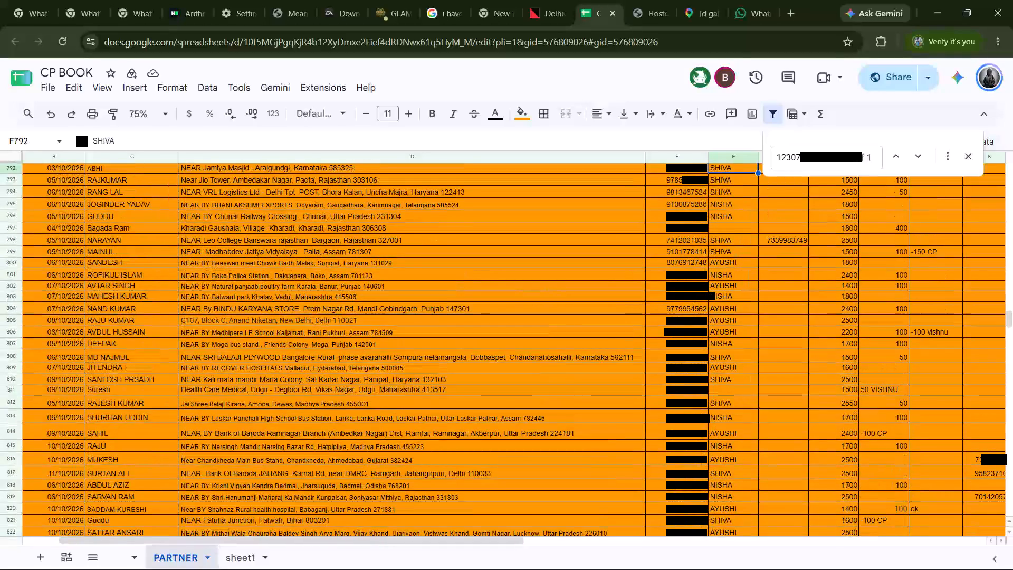
key(Up)
key(Up)
key(Up)
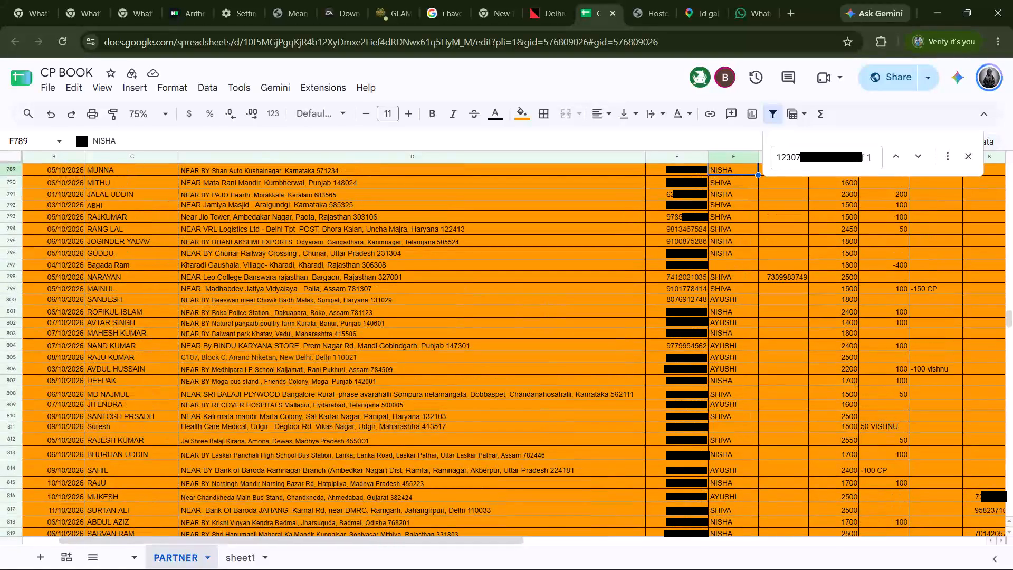
key(Up)
key(Up)
key(Up)
key(Up)
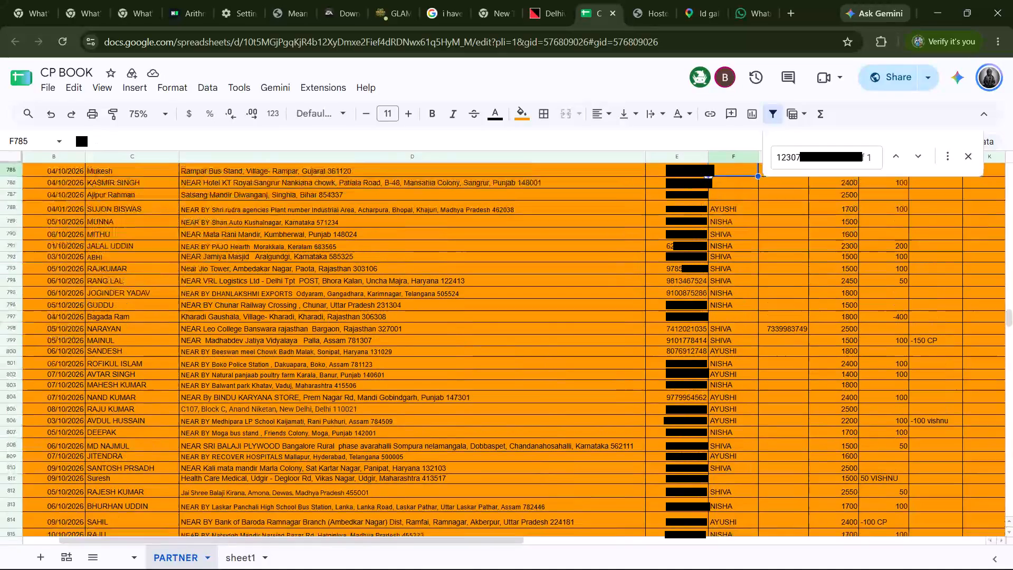
key(Up)
key(Up)
key(Up)
key(Up)
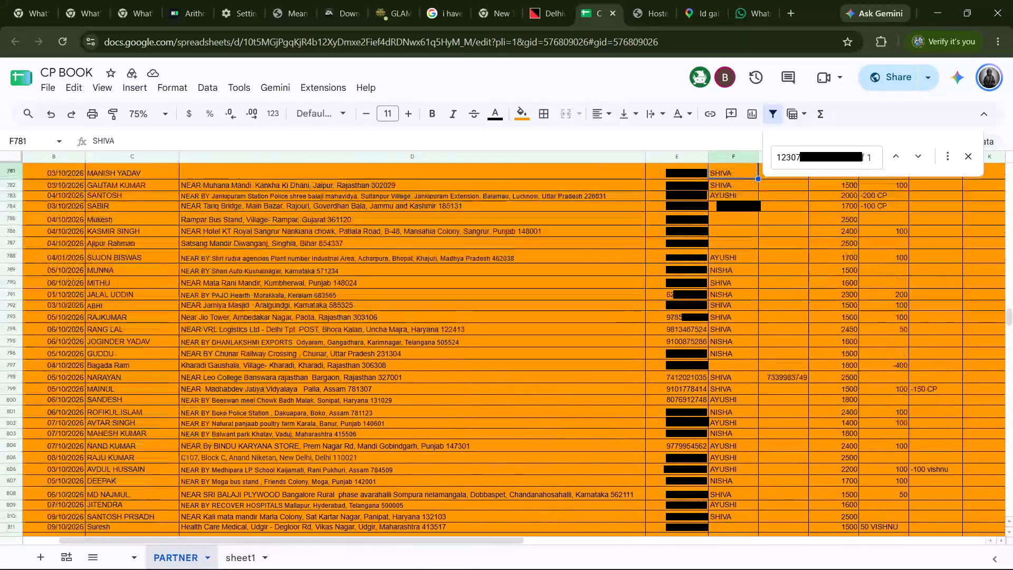
key(Up)
key(Up)
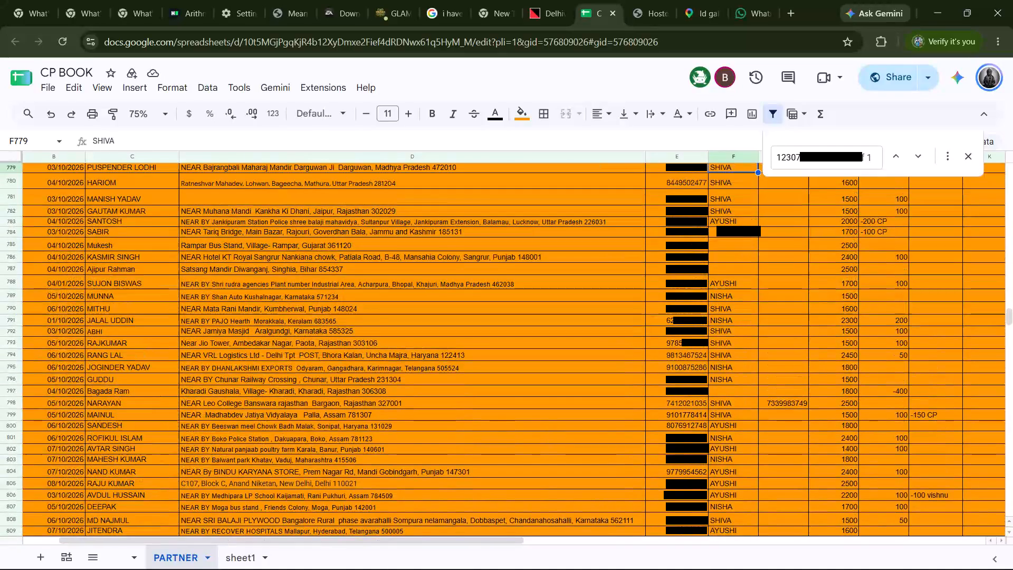
key(Up)
key(Up)
key(Up)
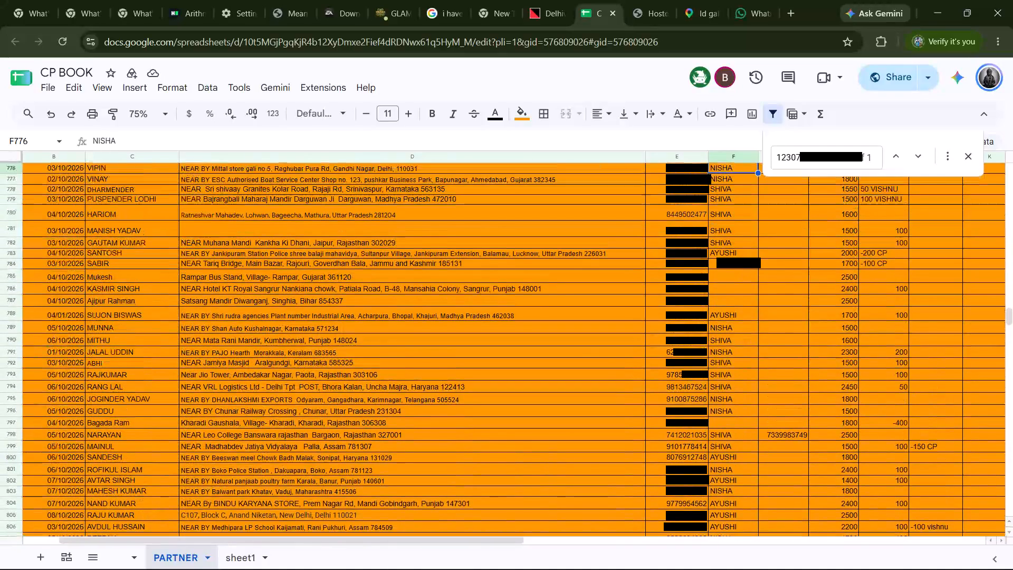
key(Up)
key(Up)
key(Up)
key(Up)
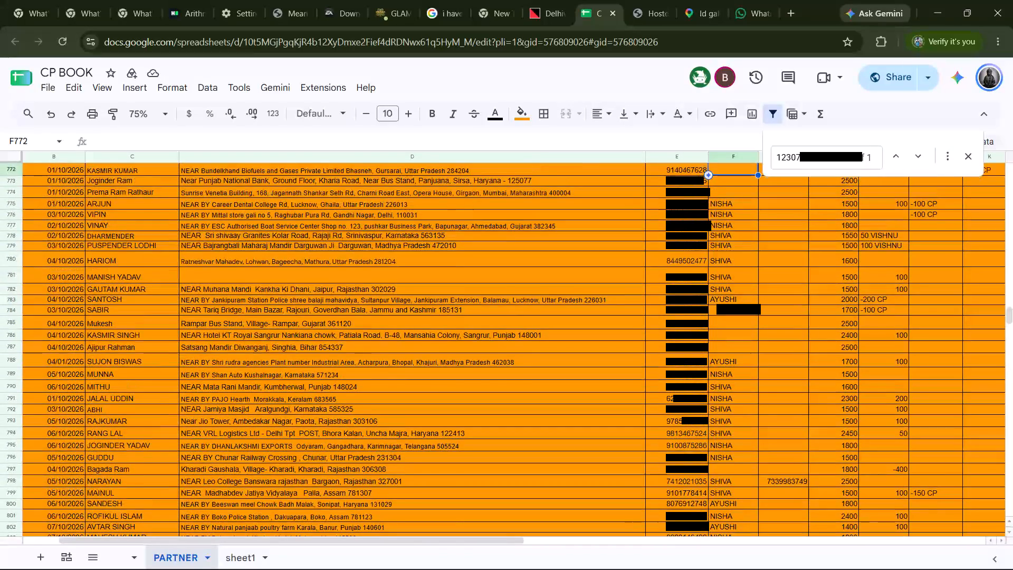
key(Up)
key(Up)
key(Up)
key(Up)
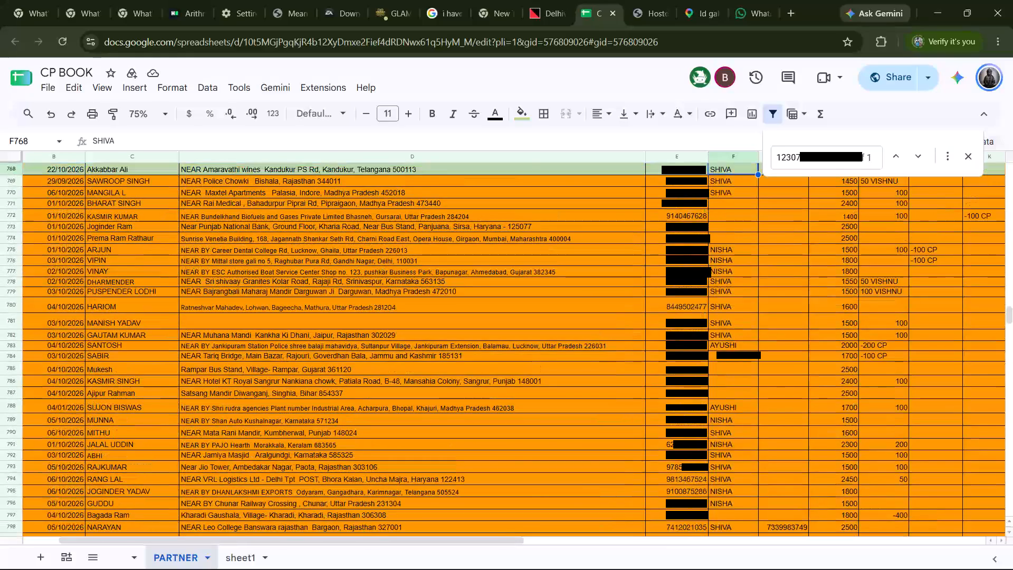
Go down column F from row 768 through the orange rows to the pink orders at row 921.
key(Down)
key(Down)
key(Down)
key(Down)
key(Down)
key(Down)
key(Down)
key(Down)
key(Down)
key(Down)
key(Down)
key(Down)
key(Down)
key(Down)
key(Down)
key(Down)
key(Down)
key(Down)
key(Down)
key(Down)
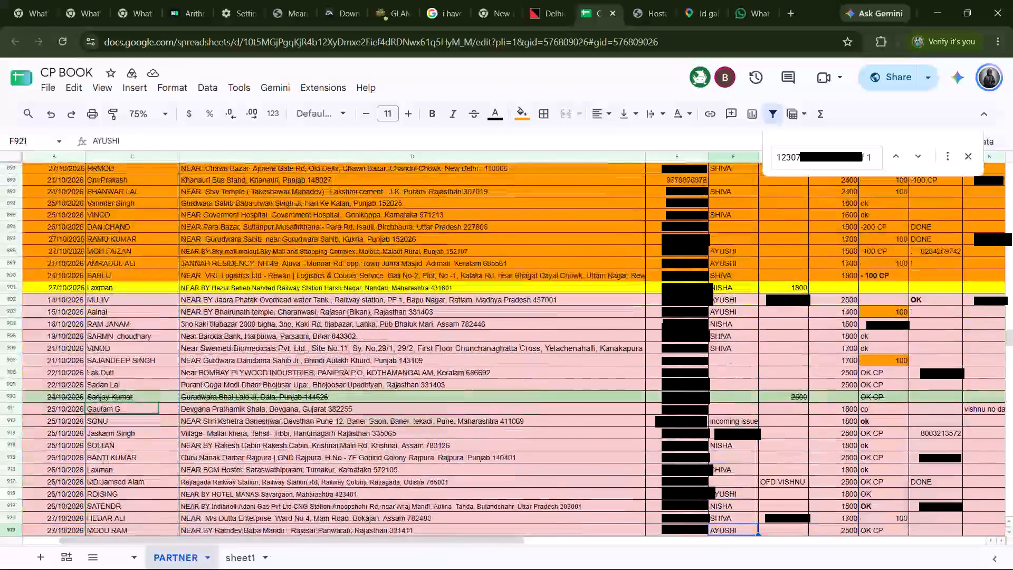
Look through the column C customer names in the pink rows from row 921 down to row 950.
key(Left)
key(Left)
key(Left)
key(Down)
key(Down)
key(Down)
key(Down)
key(Down)
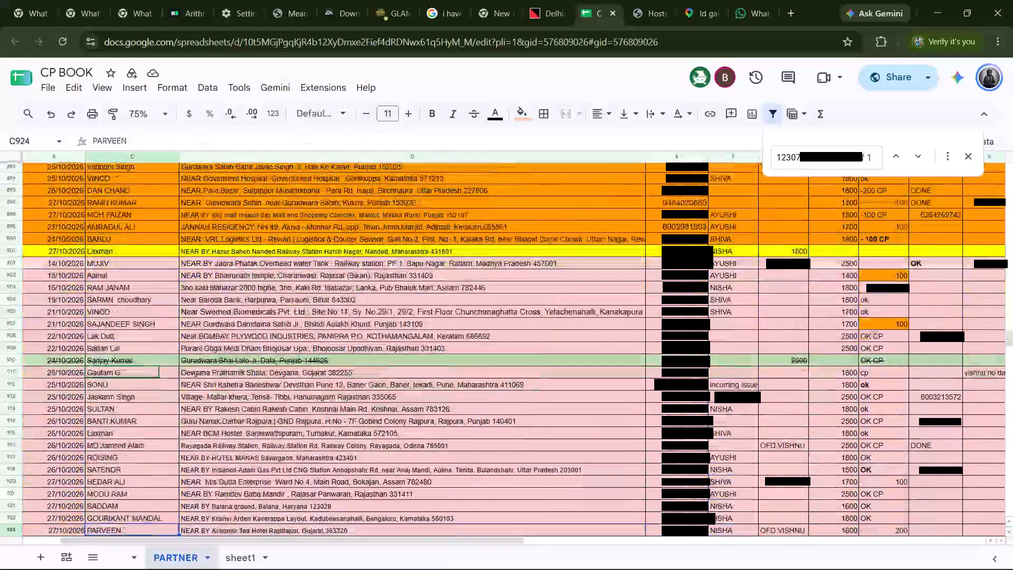
key(Down)
key(Down)
key(Down)
key(Down)
key(Down)
key(Down)
key(Down)
key(Down)
key(Down)
key(Down)
key(Down)
key(Down)
key(Down)
key(Down)
key(Down)
key(Down)
key(Down)
key(Down)
key(Down)
key(Down)
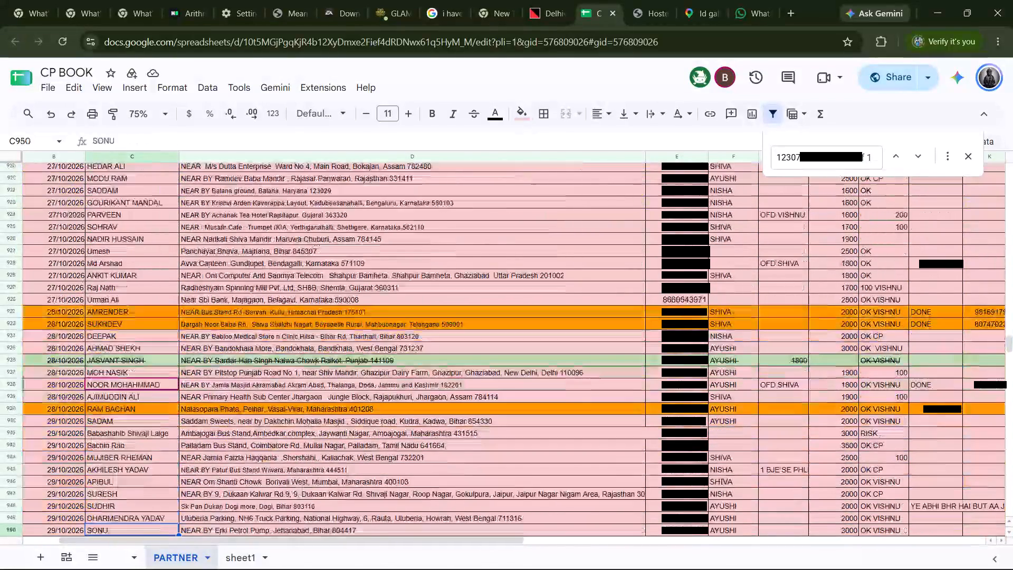
Look back through the column C customer names from row 950 up to the orange order in row 932.
key(Up)
key(Up)
key(Up)
key(Up)
key(Up)
key(Up)
key(Up)
key(Up)
key(Up)
key(Up)
key(Up)
key(Up)
key(Up)
key(Up)
key(Up)
key(Up)
key(Up)
key(Up)
key(Up)
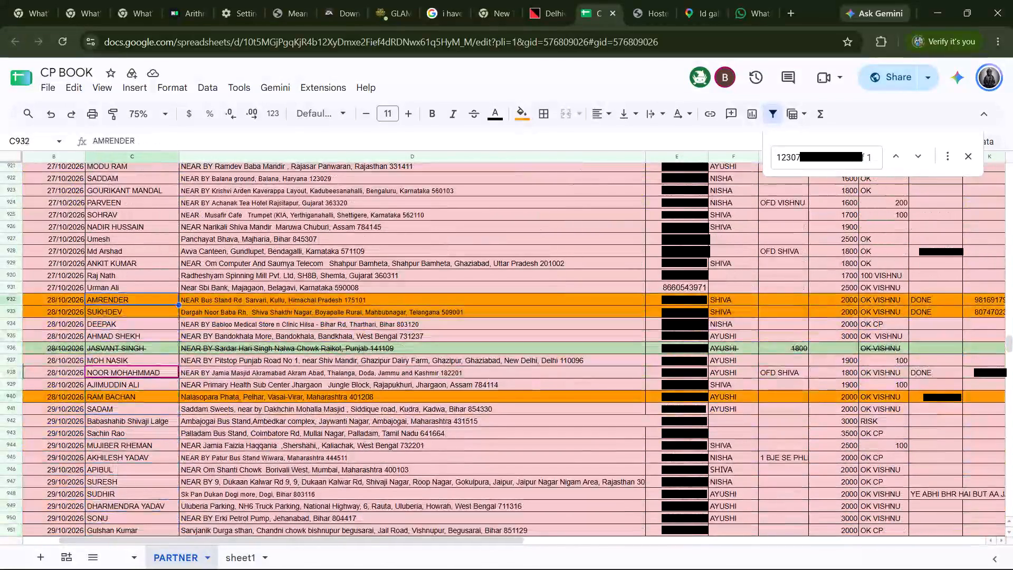
Check the column G delivery notes from row 932 down through the end-of-October orders to row 985 below the Nov 2026 heading.
key(Right)
key(Right)
key(Right)
key(Right)
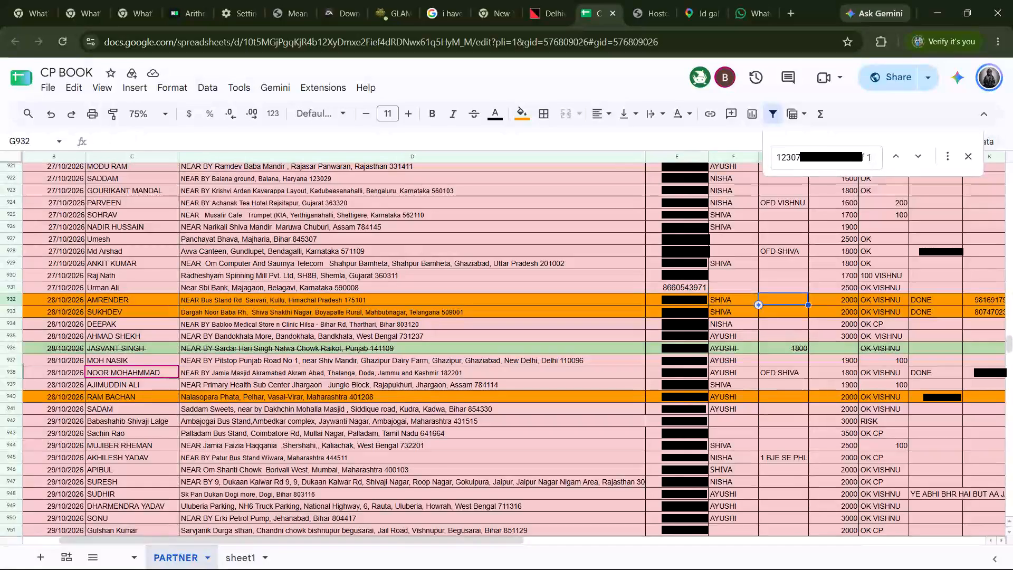
key(Down)
key(Down)
key(Down)
key(Down)
key(Down)
key(Down)
key(Down)
key(Down)
key(Down)
key(Down)
key(Down)
key(Down)
key(Down)
key(Down)
key(Down)
key(Down)
key(Down)
key(Down)
key(Down)
key(Down)
key(Down)
key(Down)
key(Down)
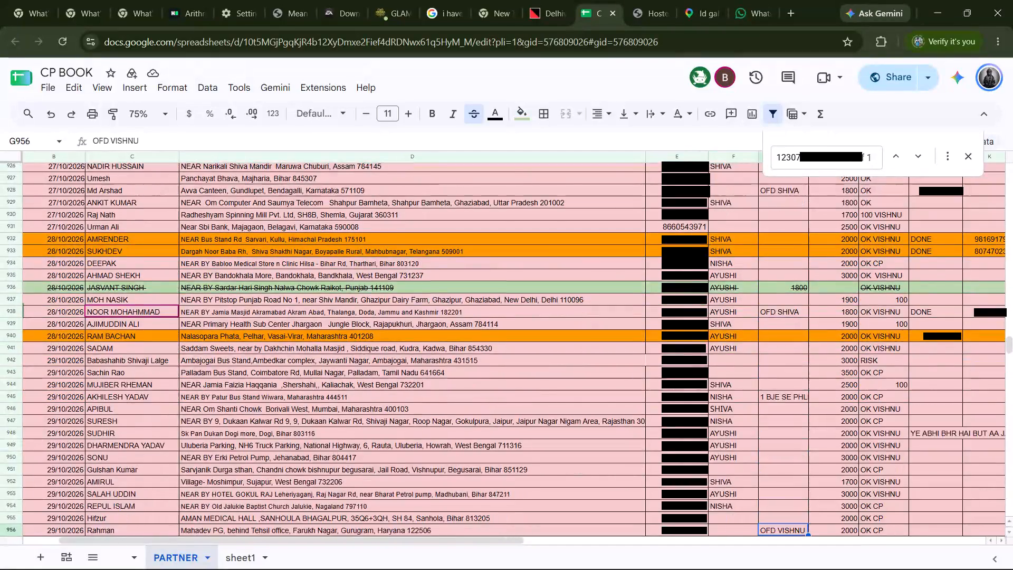
key(Down)
key(Up)
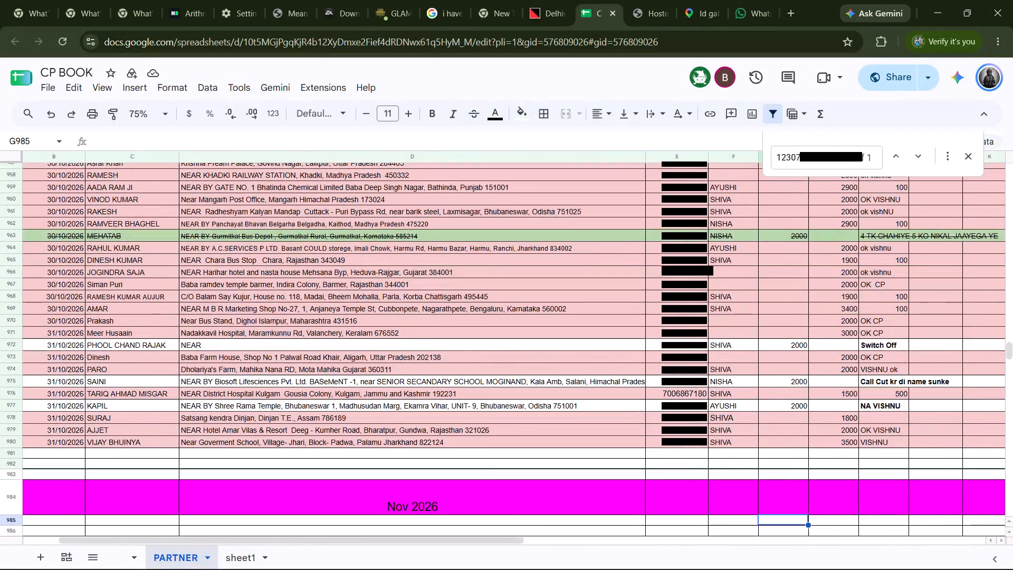
Look through the column F staff names from row 985 up to the green October orders at row 572.
key(Left)
key(Up)
key(Up)
key(Up)
key(Up)
key(Up)
key(Up)
key(Up)
key(Up)
key(Up)
key(Up)
key(Up)
key(Up)
key(Up)
key(Up)
key(Up)
key(Up)
key(Up)
key(Up)
key(Up)
key(Up)
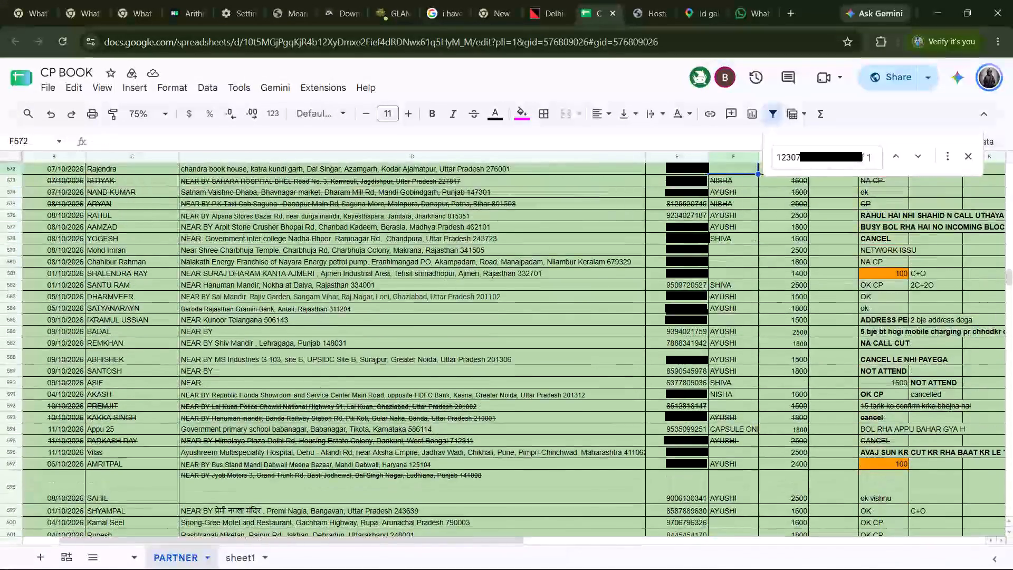
Review the column F staff names and order remarks from row 572 down to the orange order in row 777.
key(Down)
key(Down)
key(Down)
key(Down)
key(Down)
key(Down)
key(Down)
key(Down)
key(Down)
key(Down)
key(Down)
key(Down)
key(Down)
key(Down)
key(Down)
key(Down)
key(Down)
key(Down)
key(Down)
key(Down)
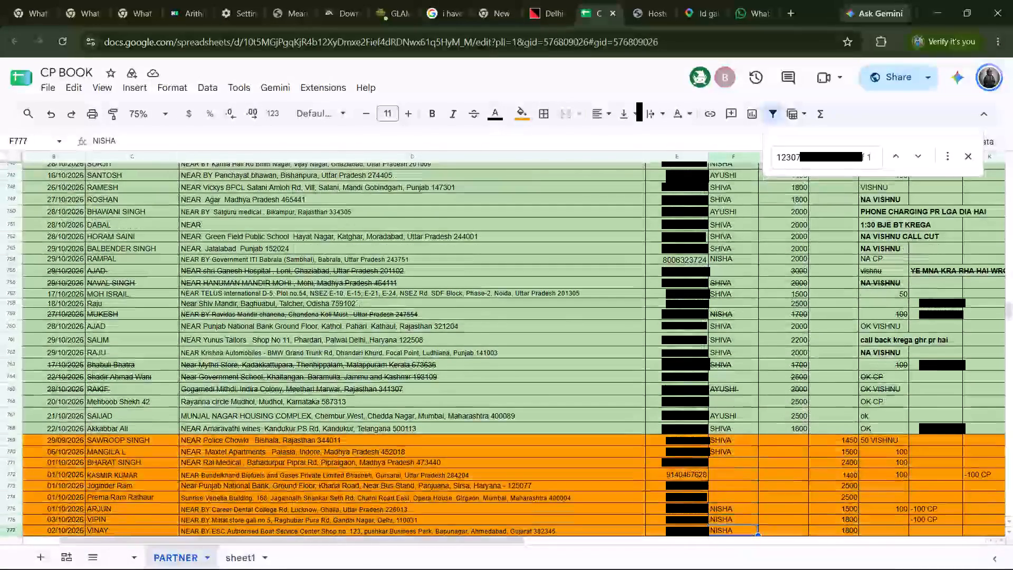
Review column F from row 777 back up through the green October orders to row 539.
key(Up)
key(Up)
key(Up)
key(Up)
key(Up)
key(Up)
key(Up)
key(Up)
key(Up)
key(Up)
key(Up)
key(Up)
key(Up)
key(Up)
key(Up)
key(Up)
key(Up)
key(Up)
key(Up)
key(Up)
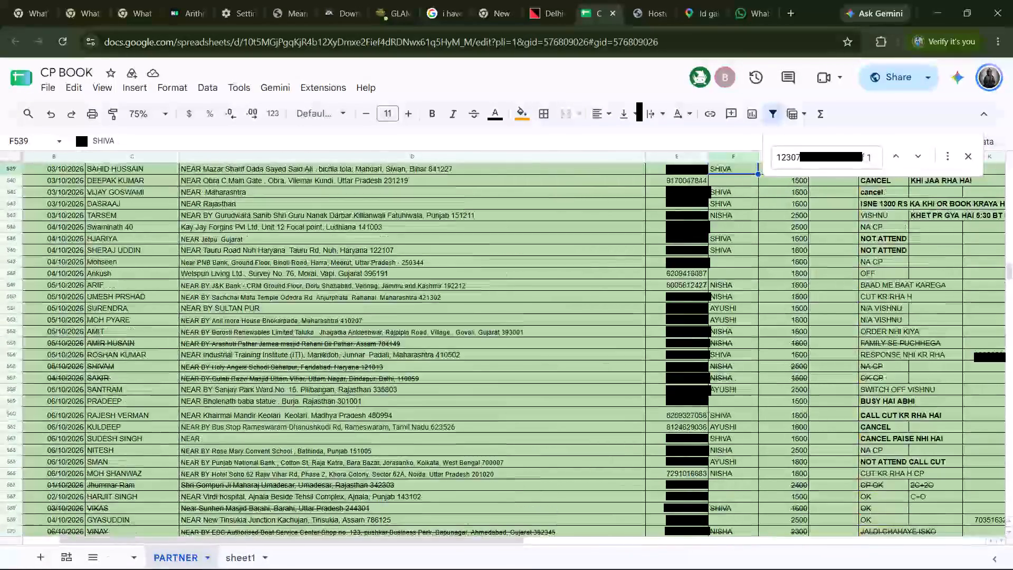
Examine the column F entries around the Oct 2026 heading between rows 509 and 541, finishing at the first October order in row 525.
key(Down)
key(Down)
key(Down)
key(Down)
key(Down)
key(Down)
key(Down)
key(Down)
key(Down)
key(Down)
key(Down)
key(Down)
key(Down)
key(Down)
key(Down)
key(Down)
key(Down)
key(Down)
key(Down)
key(Down)
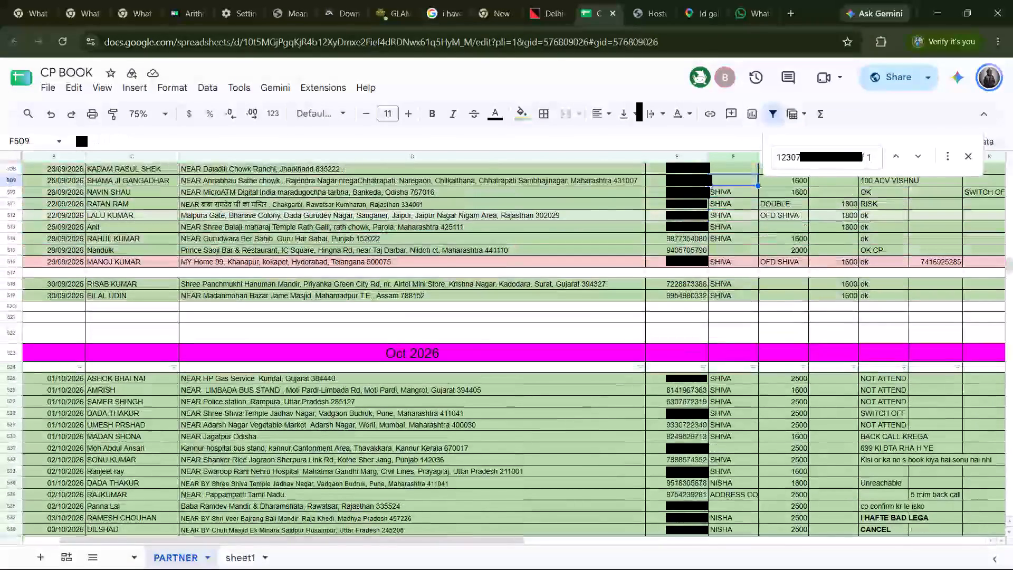
key(Up)
key(Up)
key(Up)
key(Up)
key(Up)
key(Up)
key(Up)
key(Up)
key(Up)
key(Up)
key(Up)
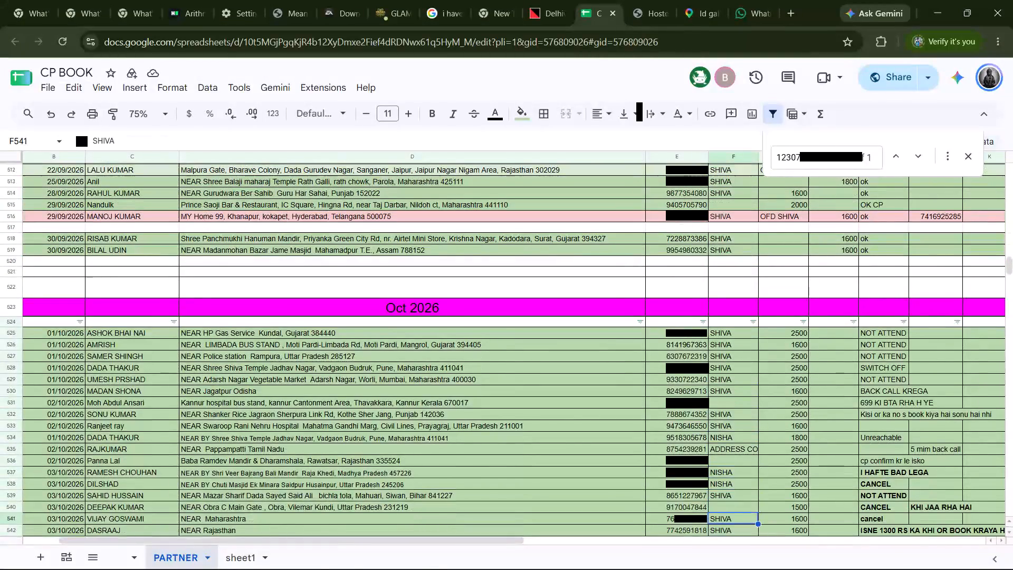
key(Up)
key(Up)
key(Up)
key(Up)
key(Up)
key(Up)
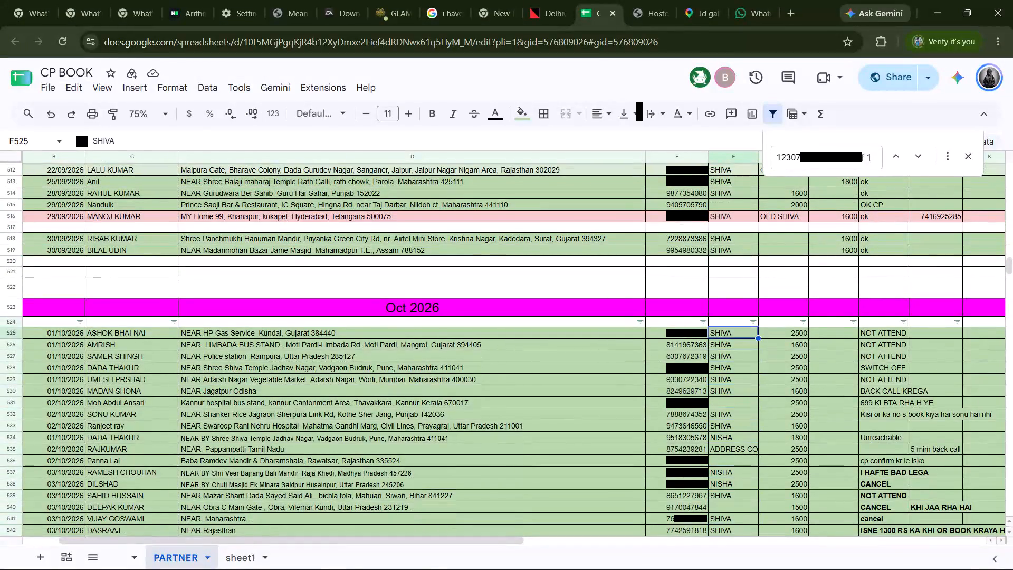
Check the staff names and remarks of the first October orders from row 525 down to row 532.
key(Down)
key(Down)
key(Down)
key(Up)
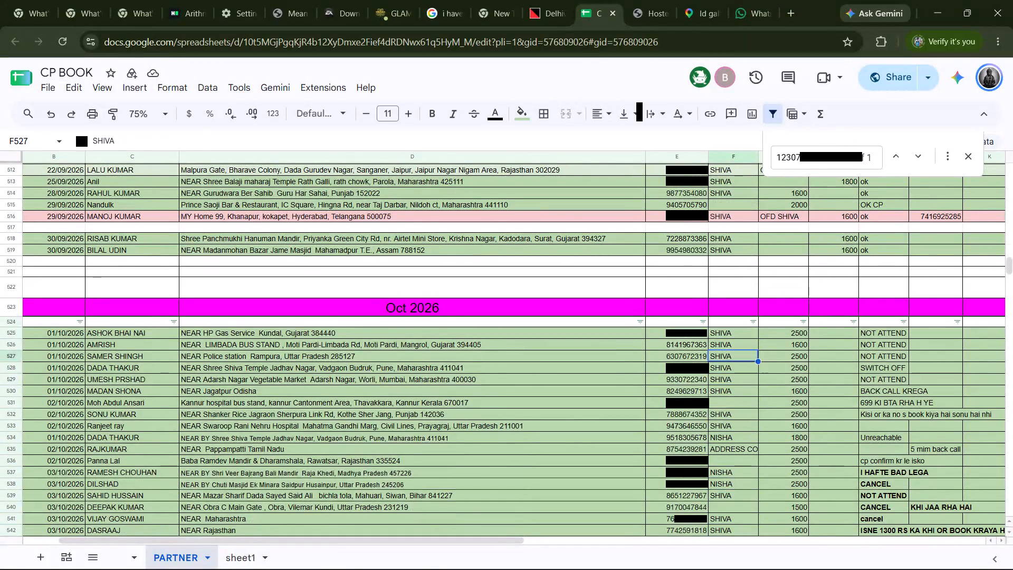
key(Up)
key(Up)
key(Down)
key(Down)
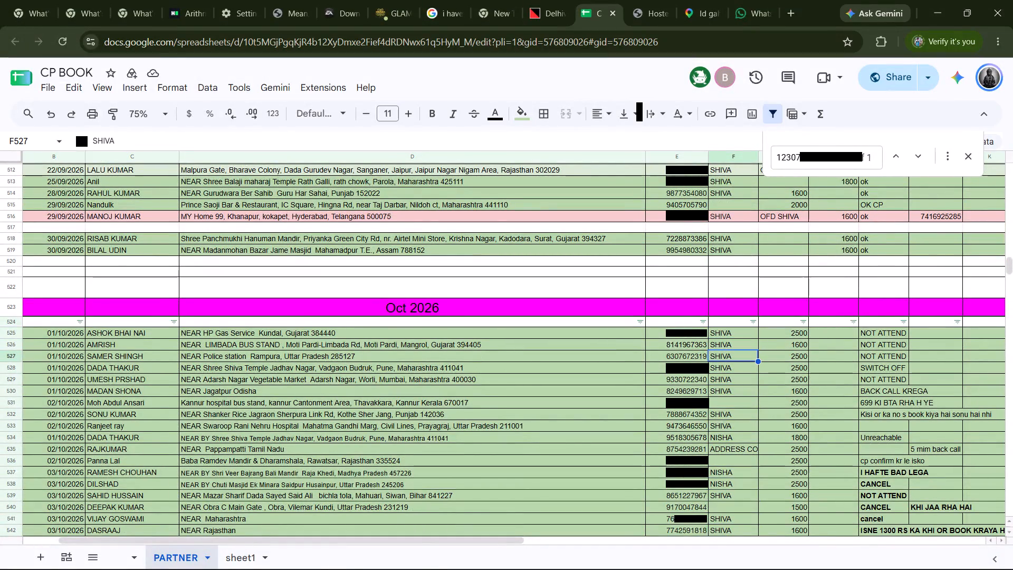
key(Down)
key(Down)
key(Down)
key(Down)
key(Down)
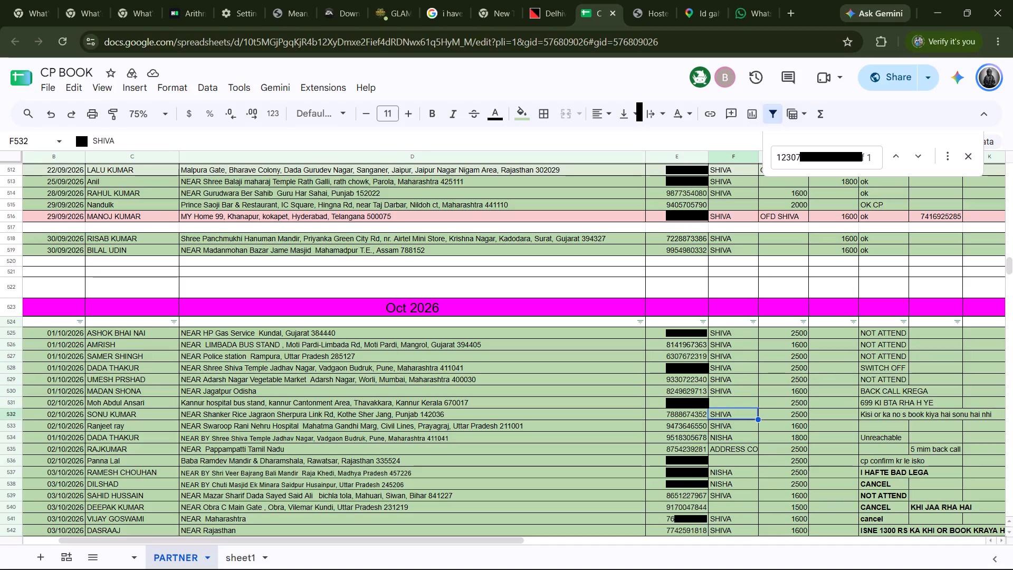
Review the column F staff names and remarks of the green October orders from row 532 down to row 665.
key(Down)
key(Down)
key(Down)
key(Down)
key(Down)
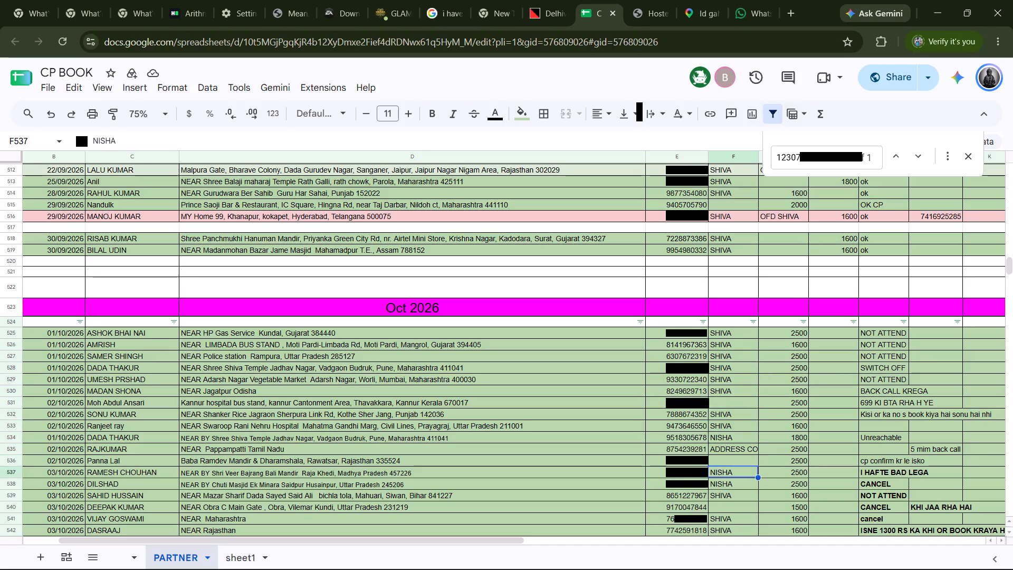
key(Down)
key(Down)
key(Down)
key(Down)
key(Down)
key(Down)
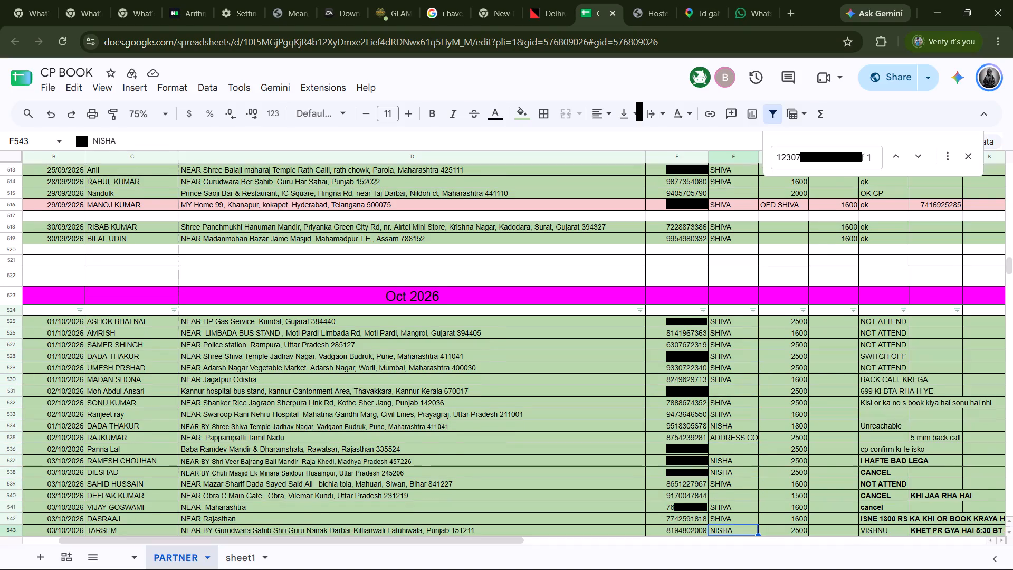
key(Down)
key(Down)
key(Down)
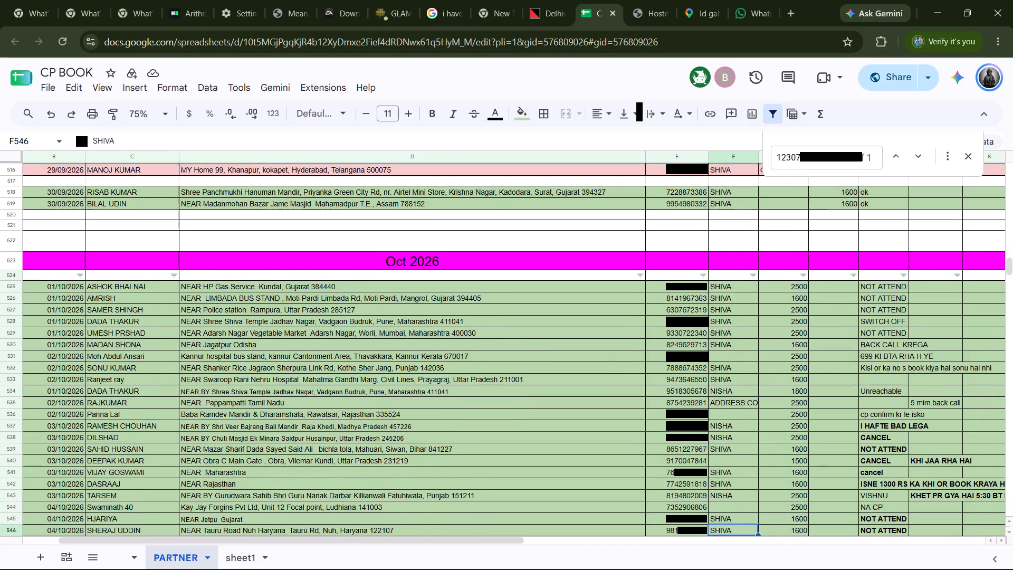
key(Down)
key(Down)
key(Down)
key(Down)
key(Down)
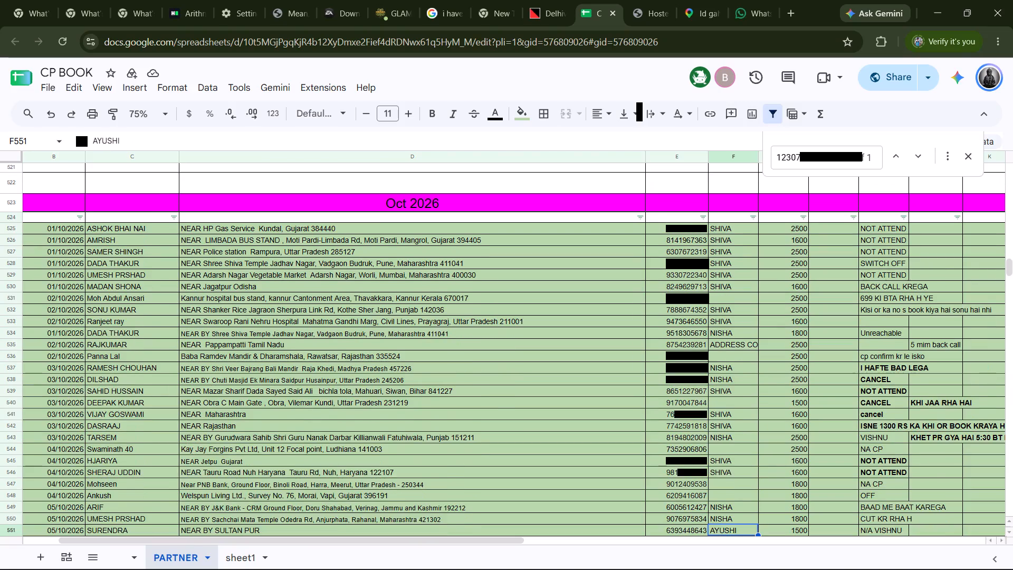
key(Down)
key(Down)
key(Down)
key(Down)
key(Down)
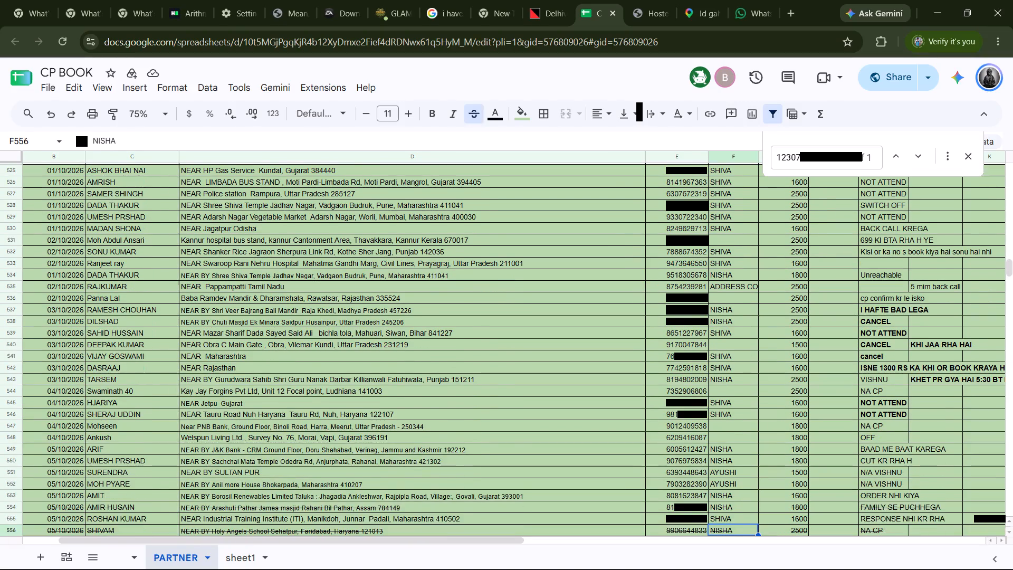
key(Down)
key(Down)
key(Down)
key(Down)
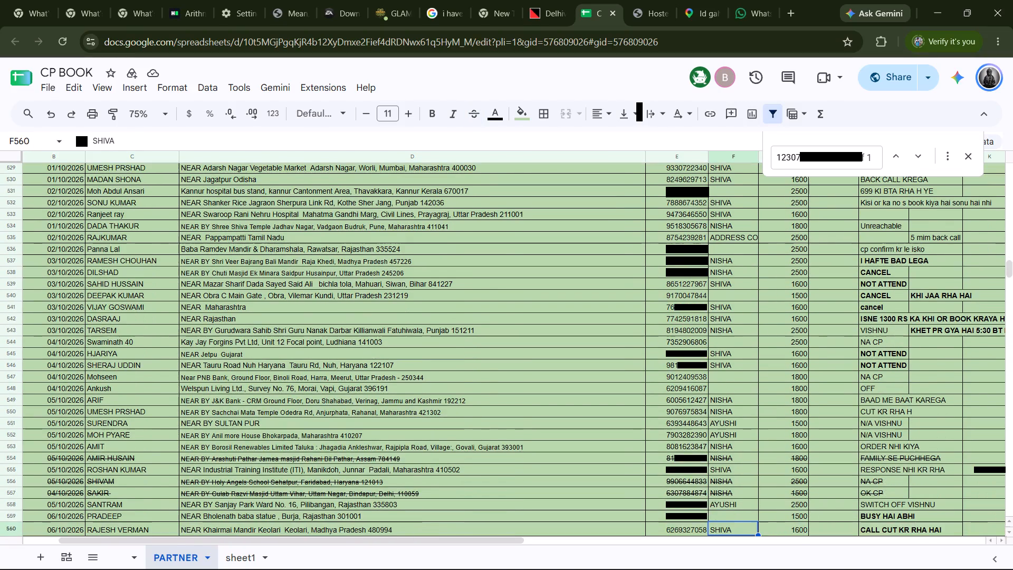
key(Down)
key(Down)
key(Down)
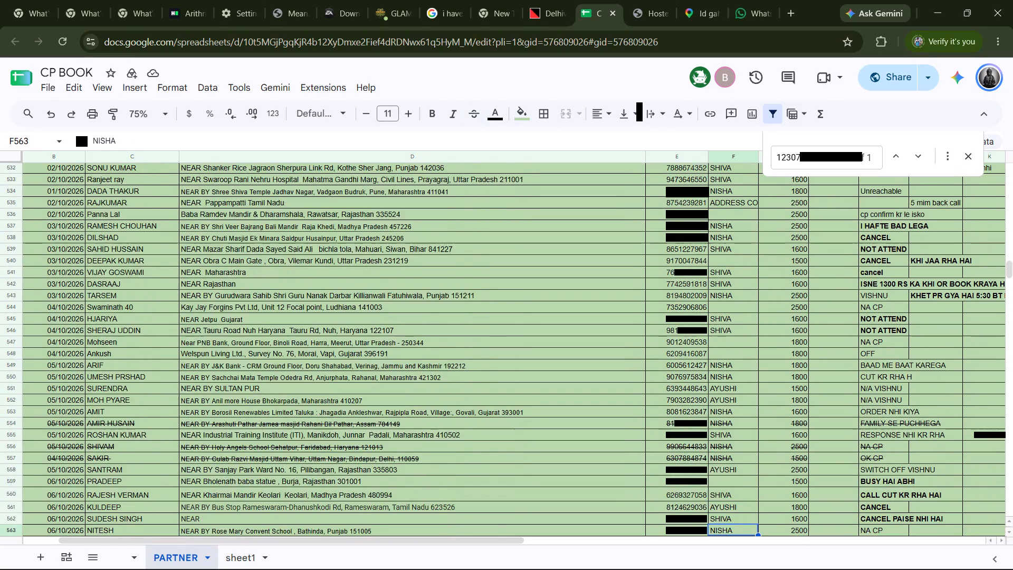
key(Down)
key(Down)
key(Down)
key(Down)
key(Down)
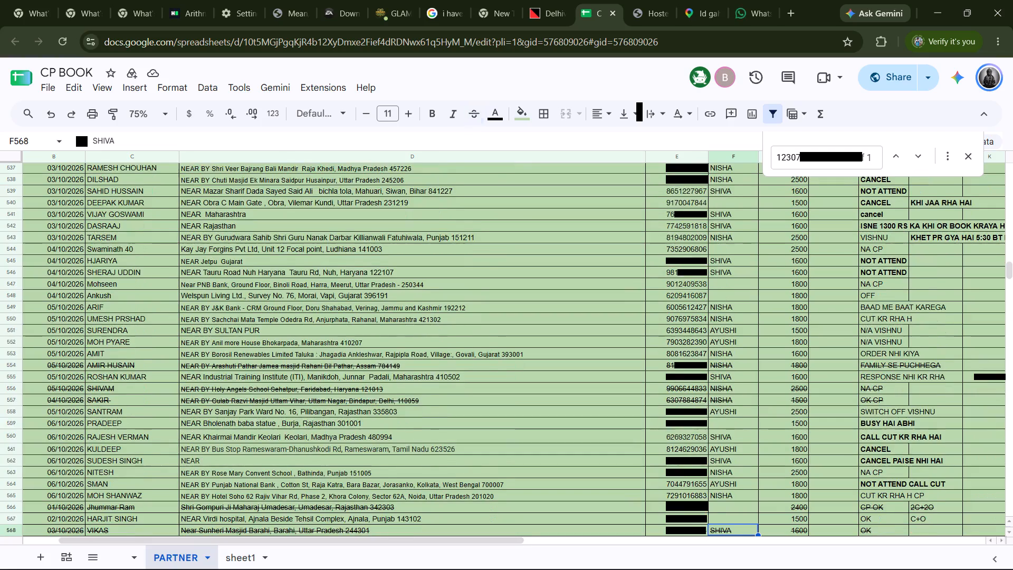
key(Down)
key(Down)
key(Down)
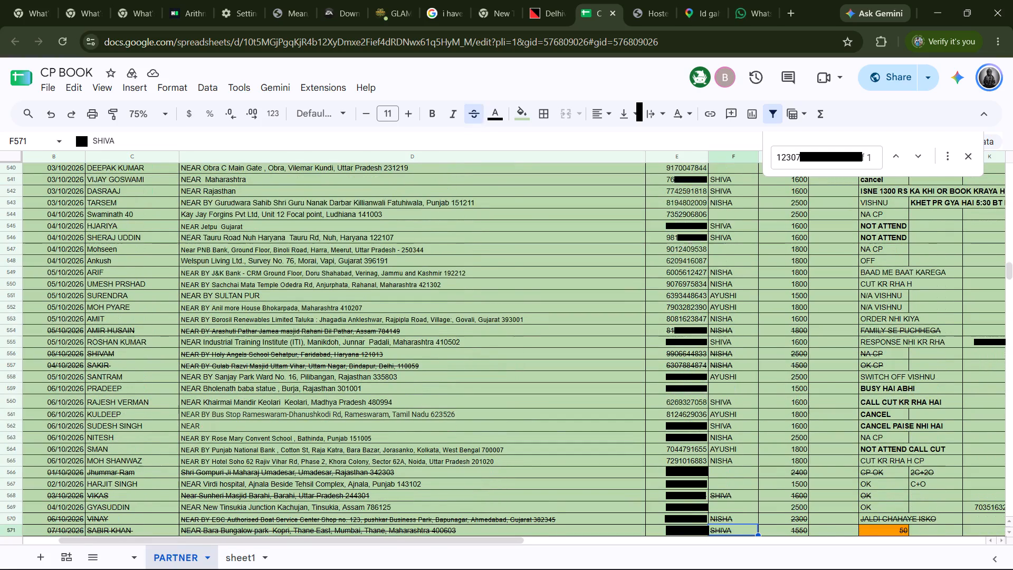
key(Down)
key(Down)
key(Down)
key(Down)
key(Down)
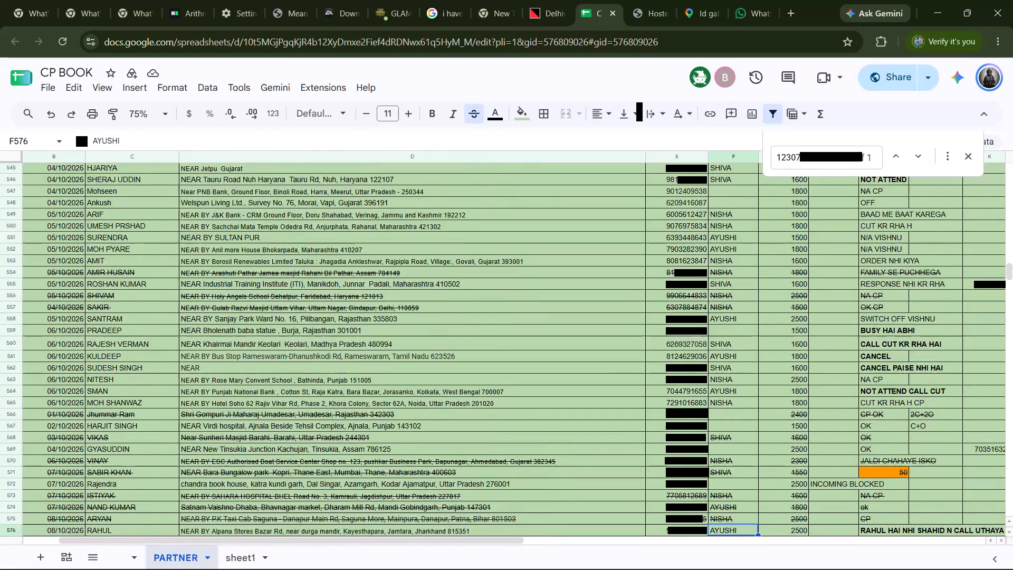
key(Down)
key(Down)
key(Down)
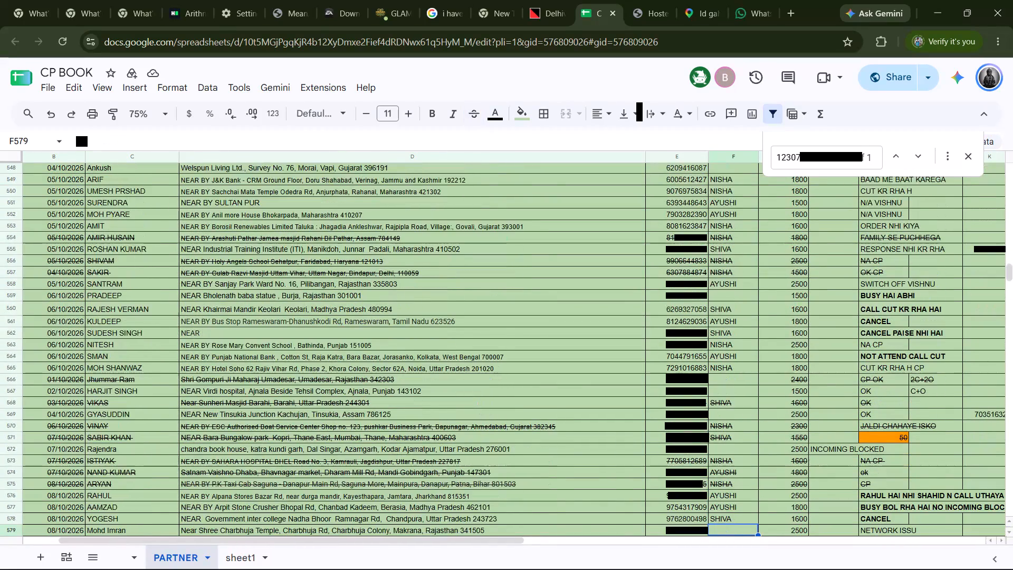
key(Down)
key(Down)
key(Down)
key(Down)
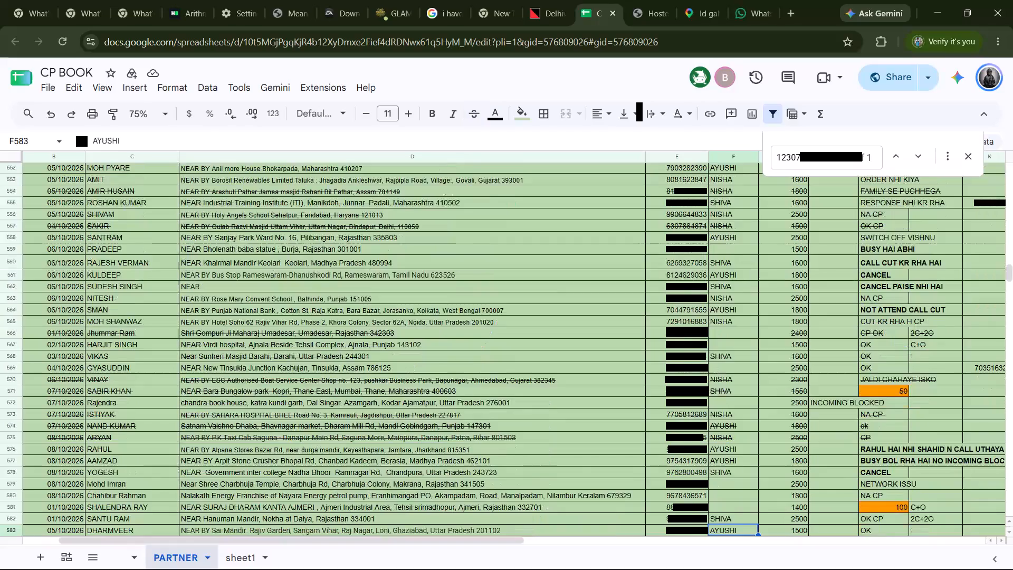
key(Down)
key(Down)
key(Down)
key(Down)
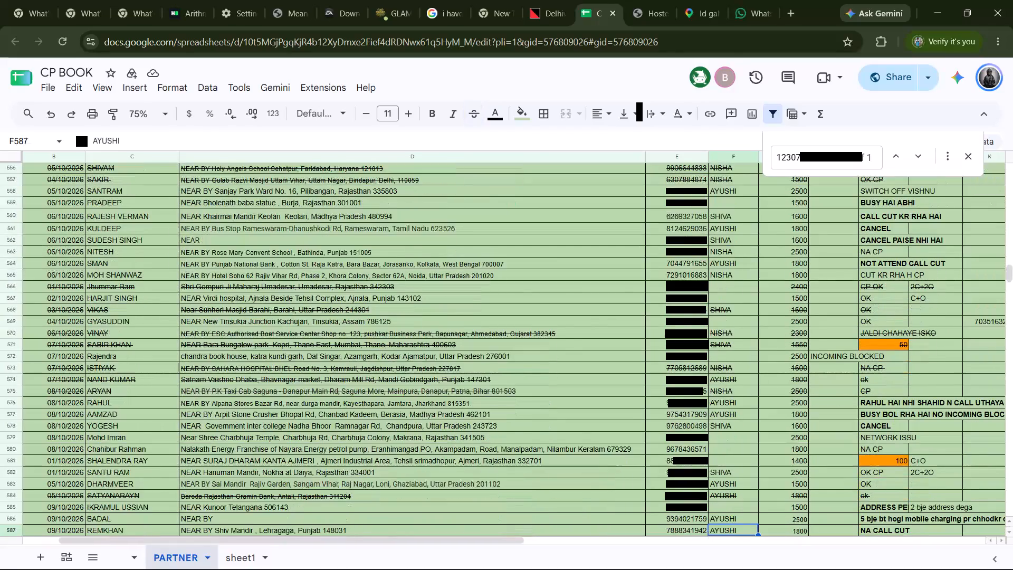
key(Down)
key(Down)
key(Down)
key(Down)
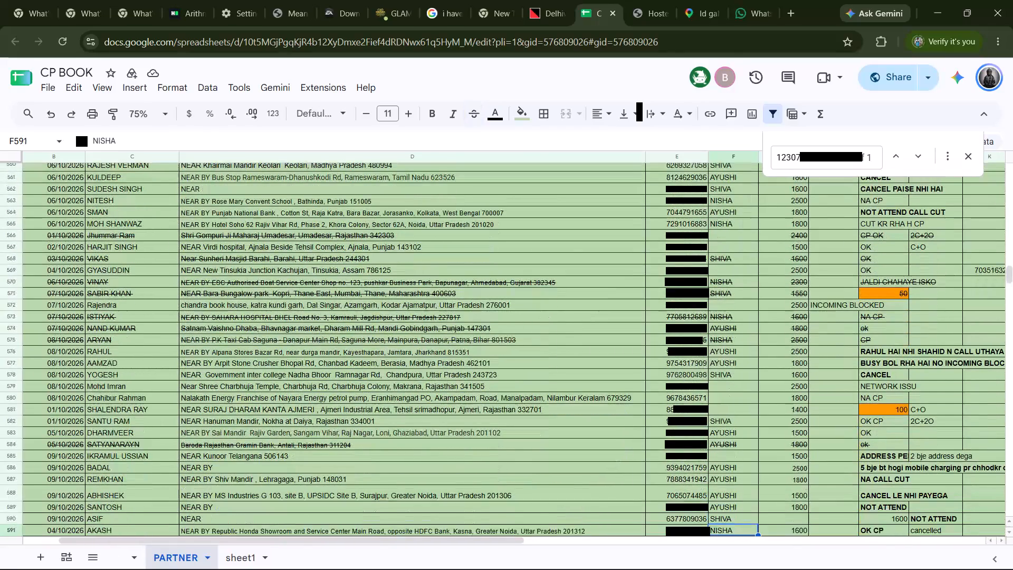
key(Down)
key(Down)
key(Down)
key(Down)
key(Down)
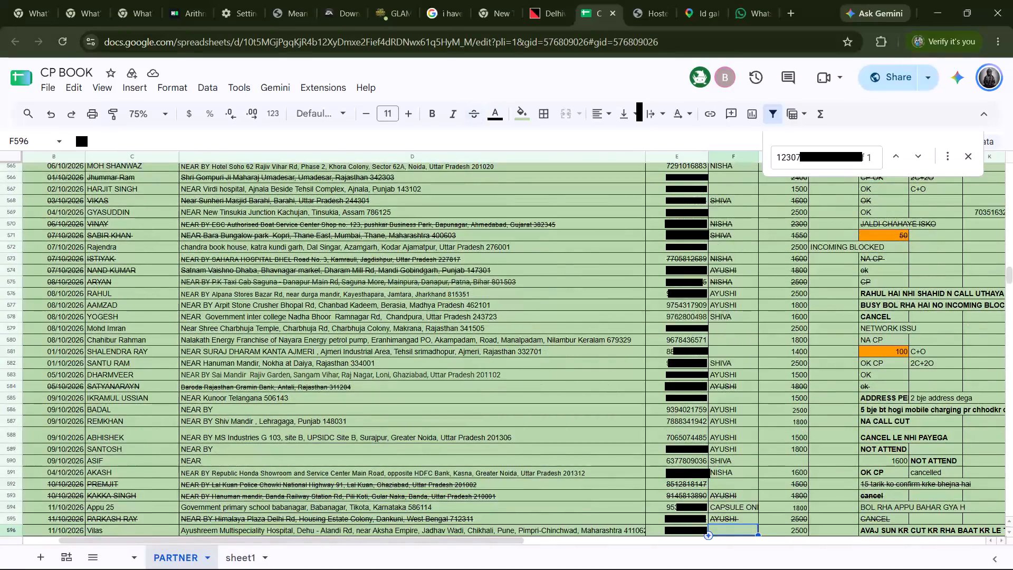
key(Down)
key(Down)
key(Down)
key(Down)
key(Down)
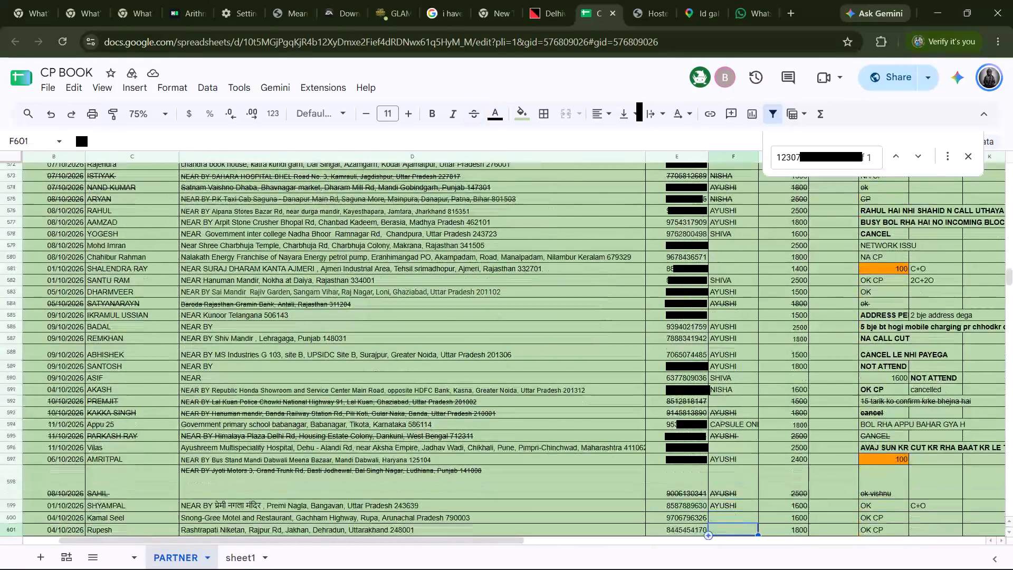
key(Down)
key(Down)
key(Down)
key(Down)
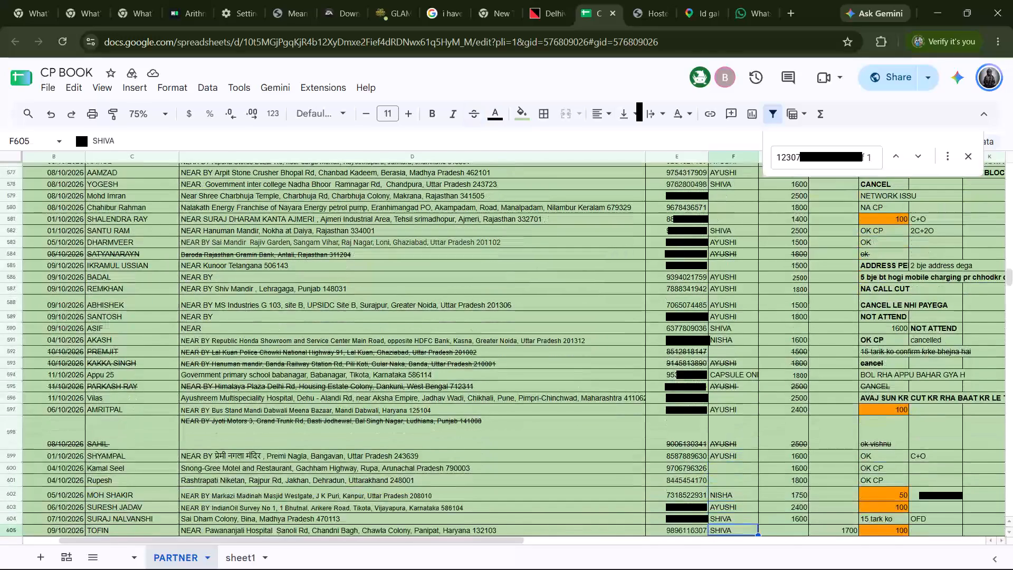
key(Down)
key(Down)
key(Down)
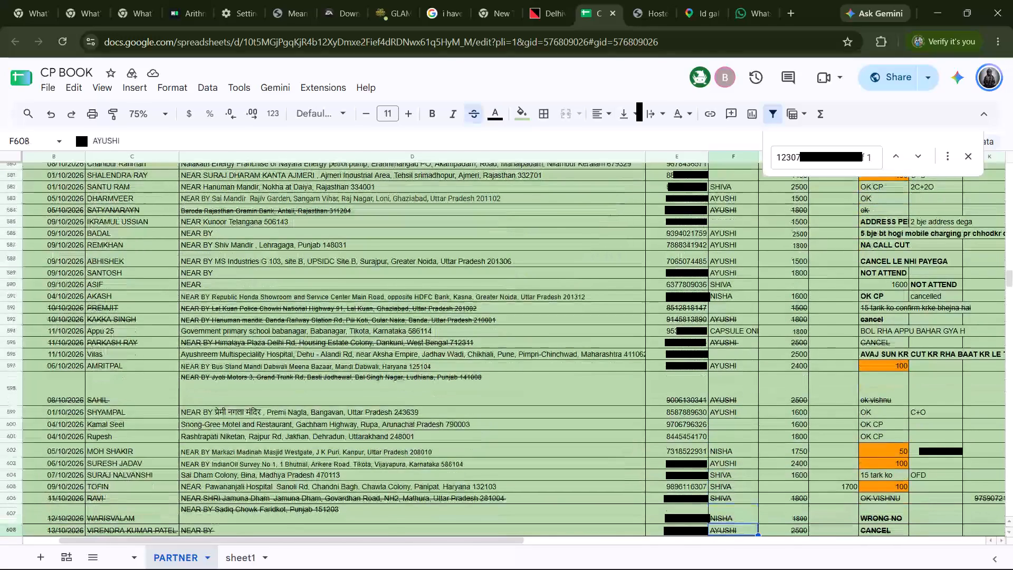
key(Down)
key(Down)
key(Down)
key(Down)
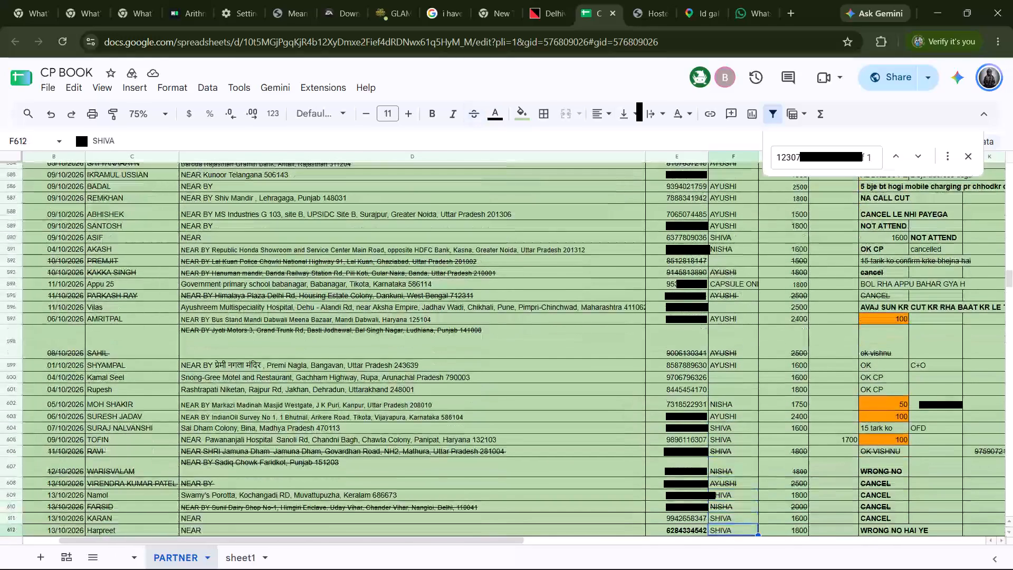
key(Down)
key(Down)
key(Down)
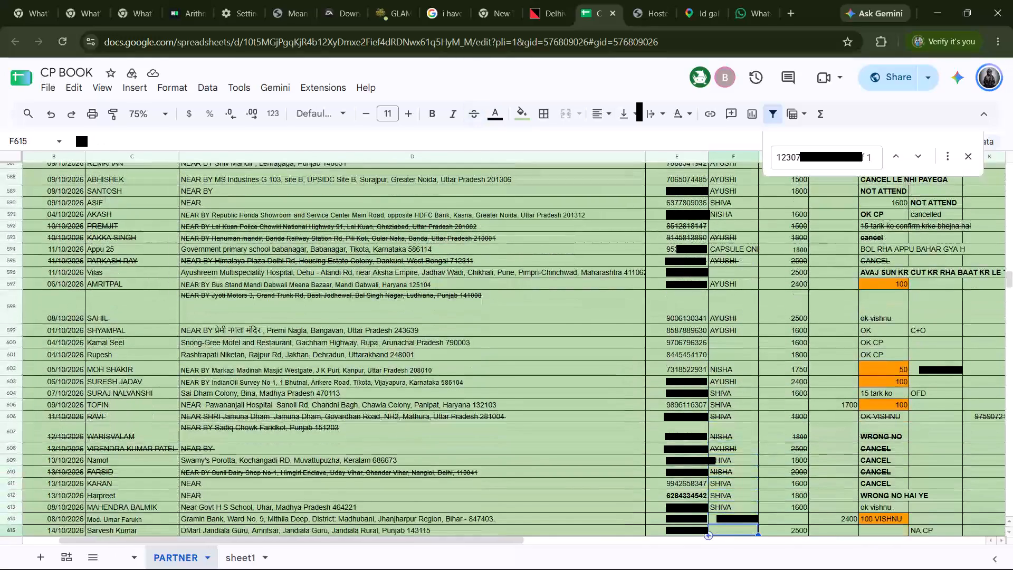
key(Down)
key(Down)
key(Down)
key(Down)
key(Down)
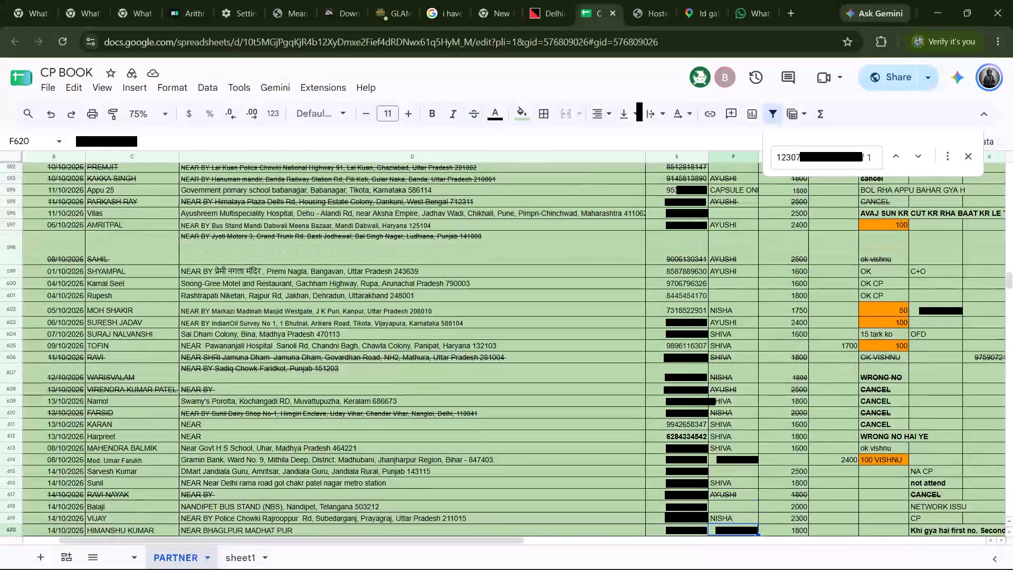
key(Down)
key(Down)
key(Down)
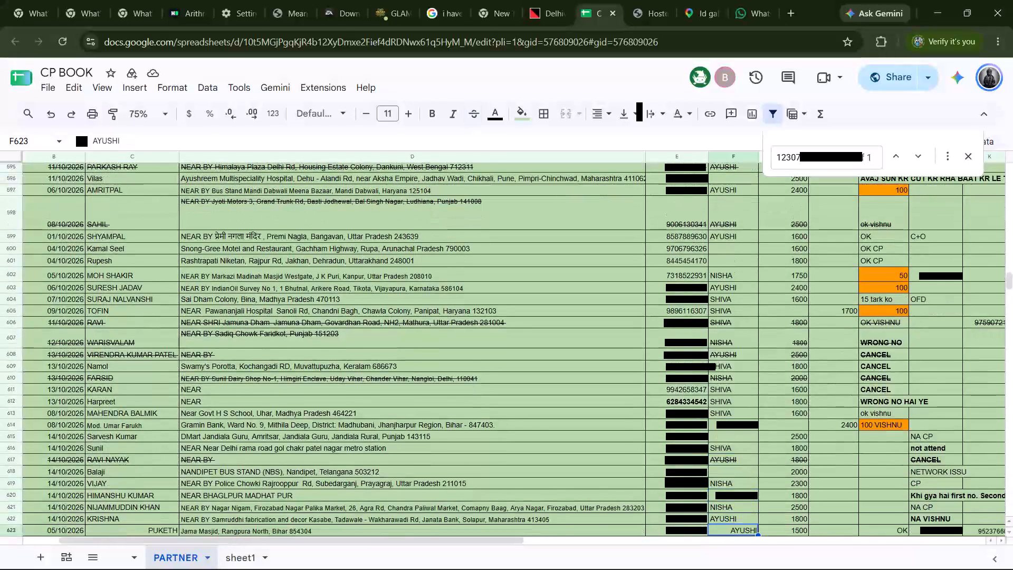
key(Down)
key(Down)
key(Down)
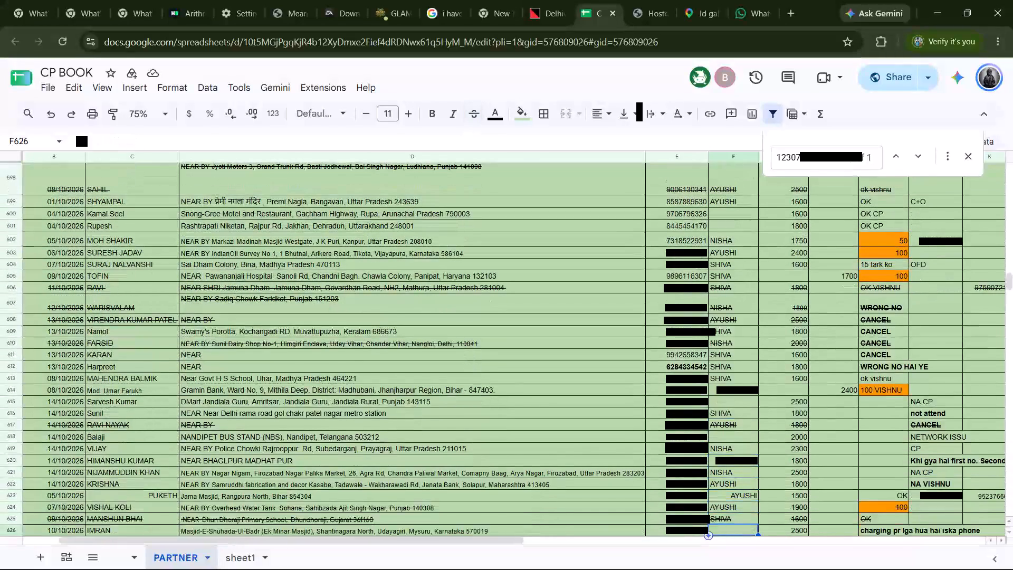
key(Down)
key(Down)
key(Down)
key(Down)
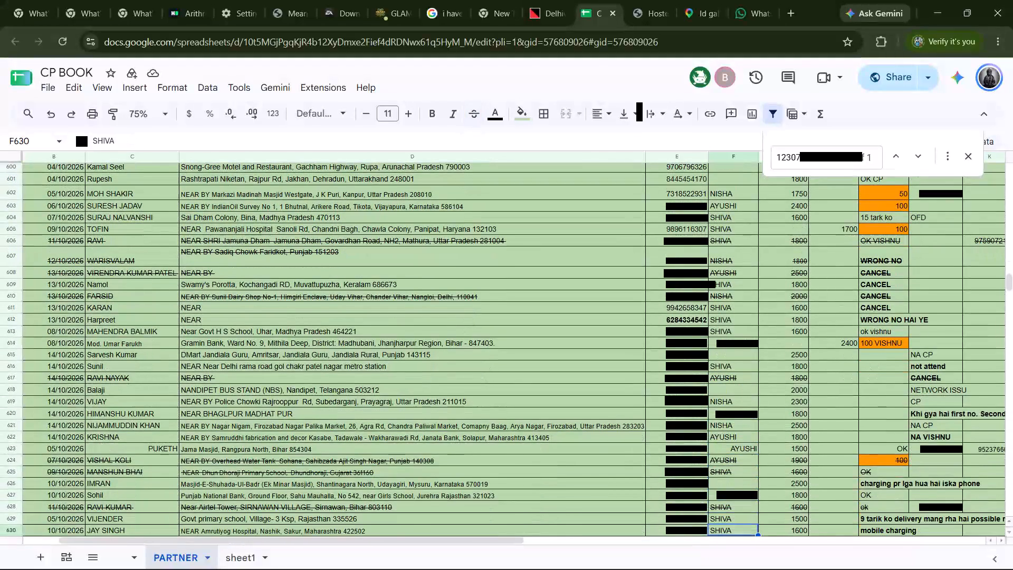
key(Down)
key(Down)
key(Down)
key(Down)
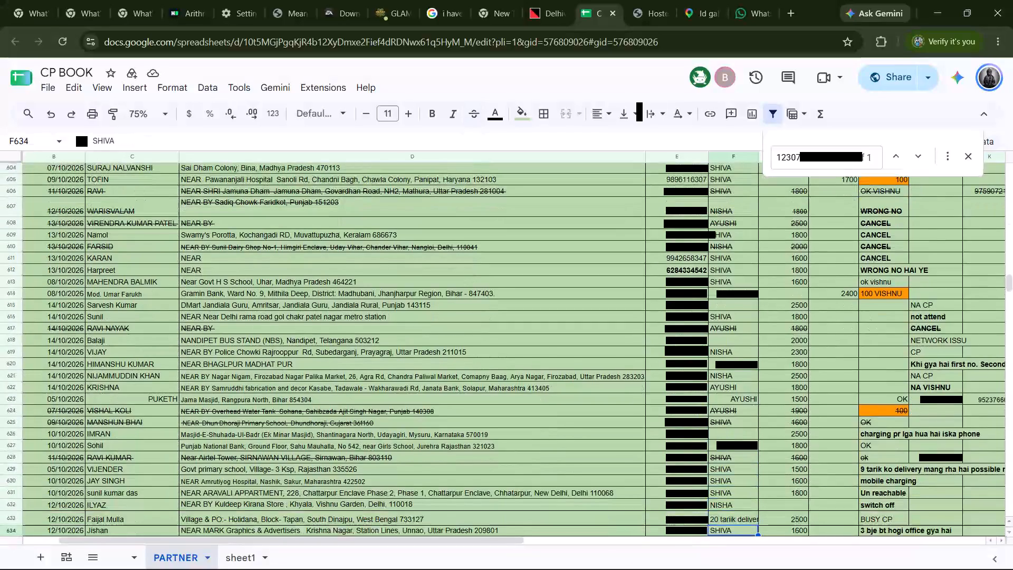
key(Down)
key(Down)
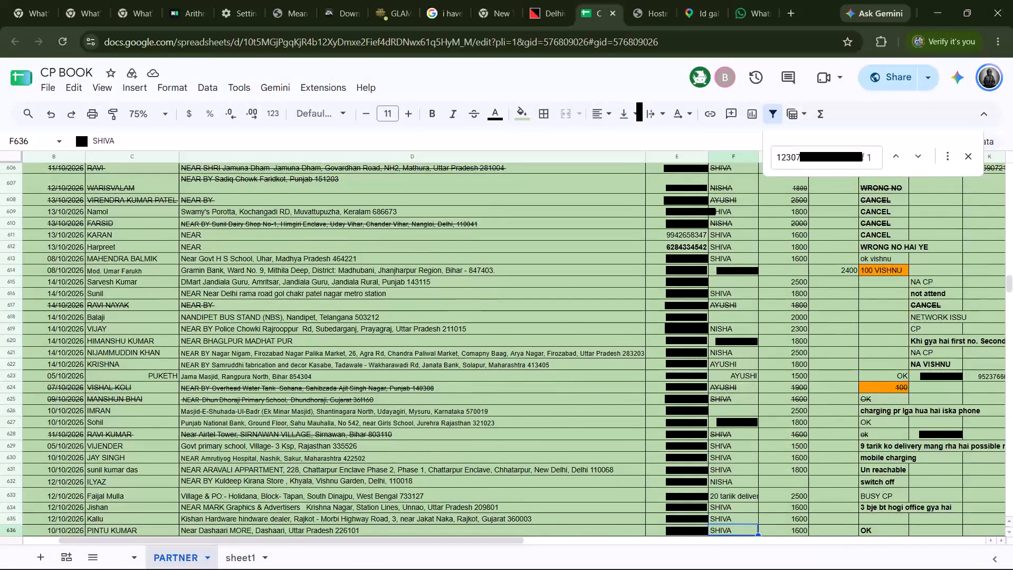
key(Down)
key(Down)
key(Down)
key(Down)
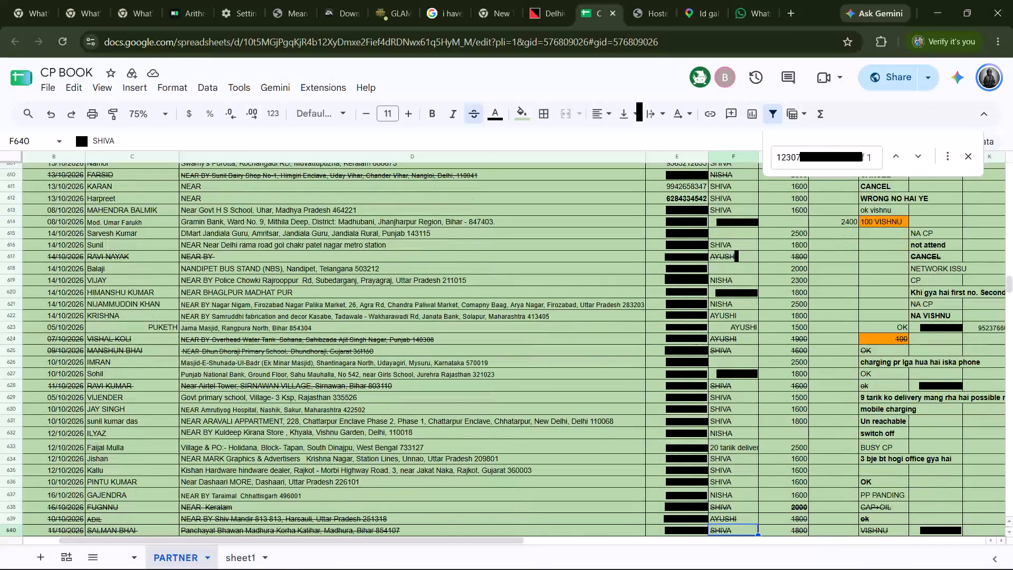
key(Down)
key(Down)
key(Down)
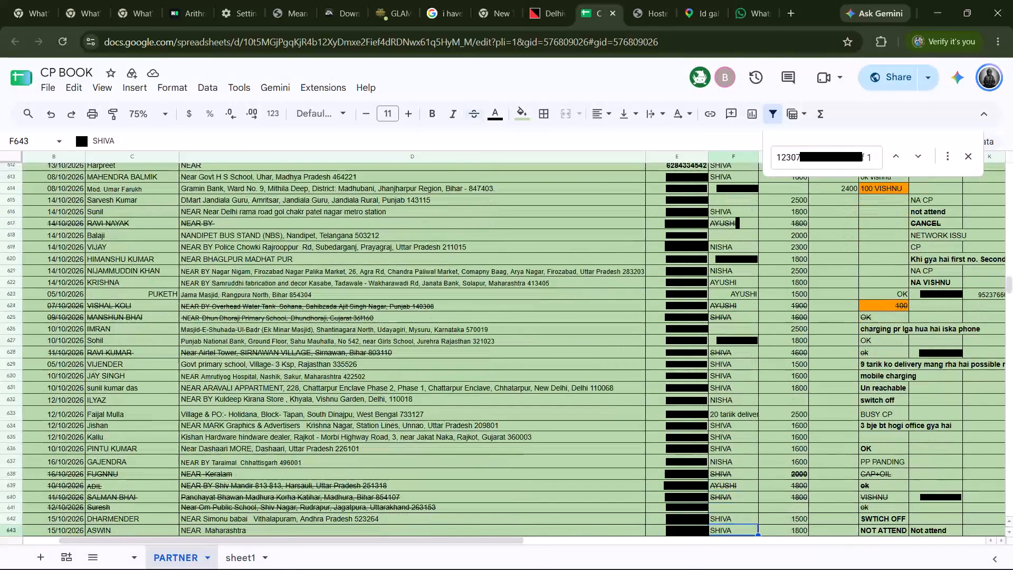
key(Down)
key(Down)
key(Down)
key(Down)
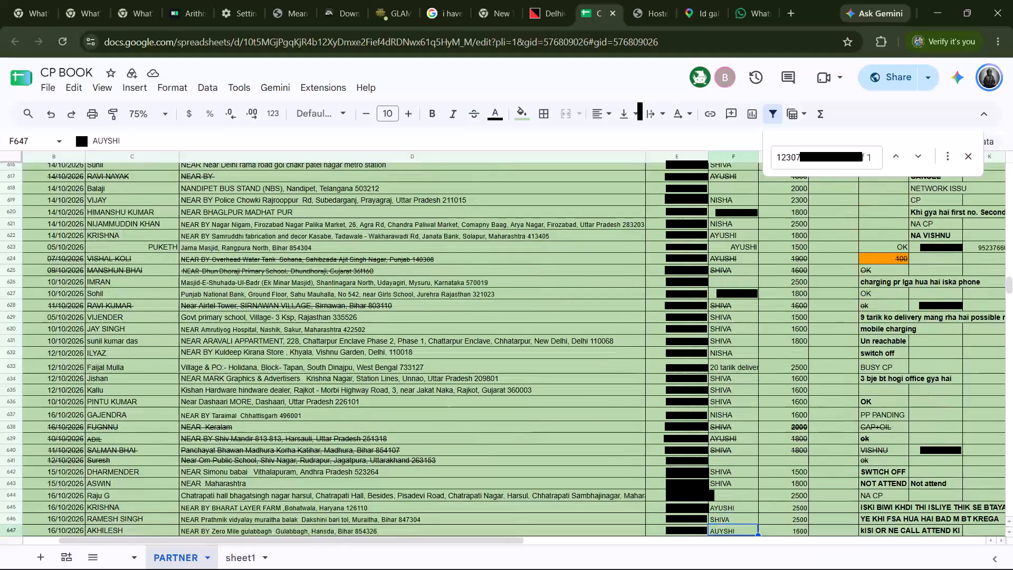
key(Down)
key(Down)
key(Down)
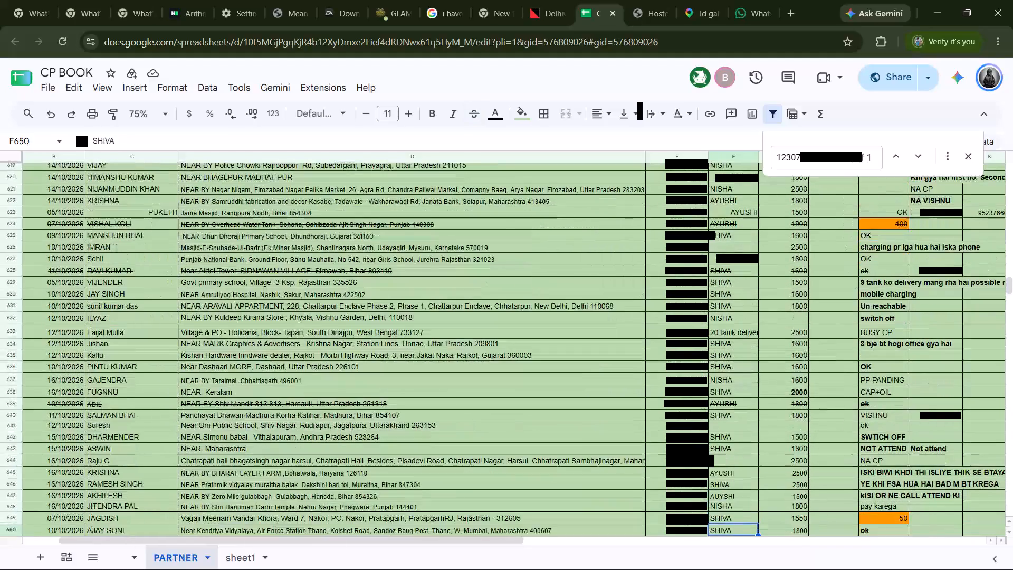
key(Down)
key(Down)
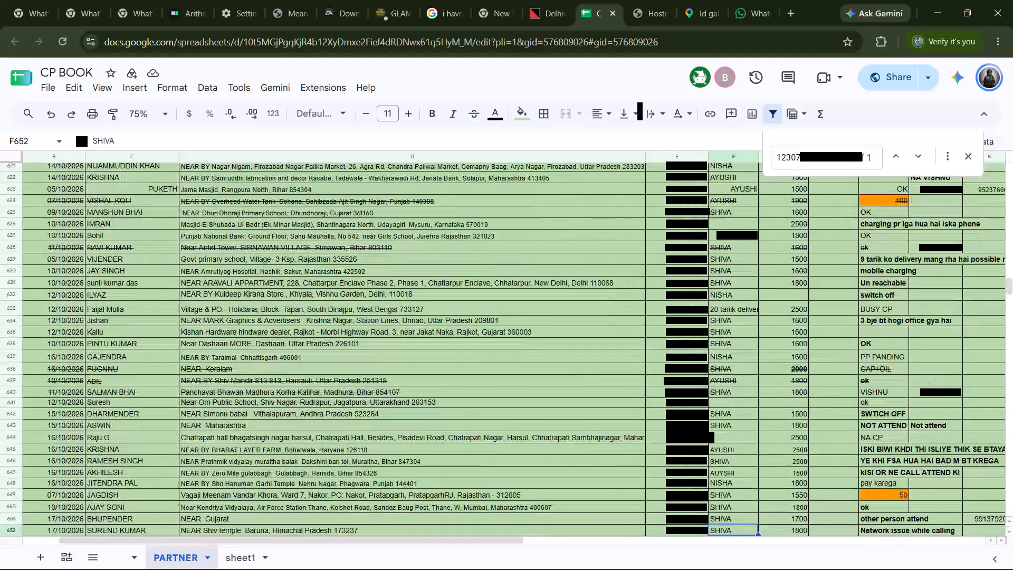
key(Down)
key(Down)
key(Down)
key(Down)
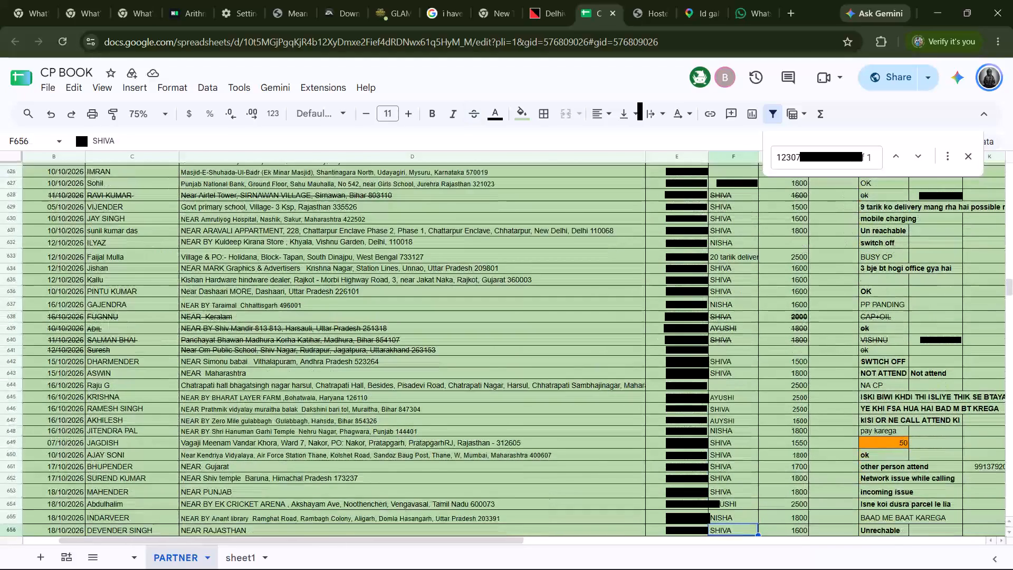
key(Down)
key(Down)
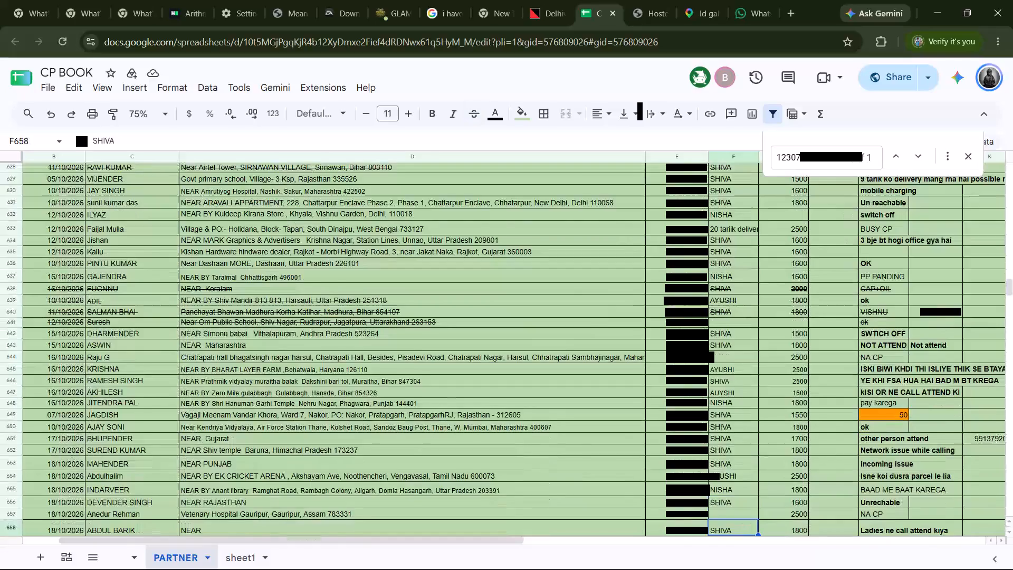
key(Down)
key(Down)
key(Down)
key(Down)
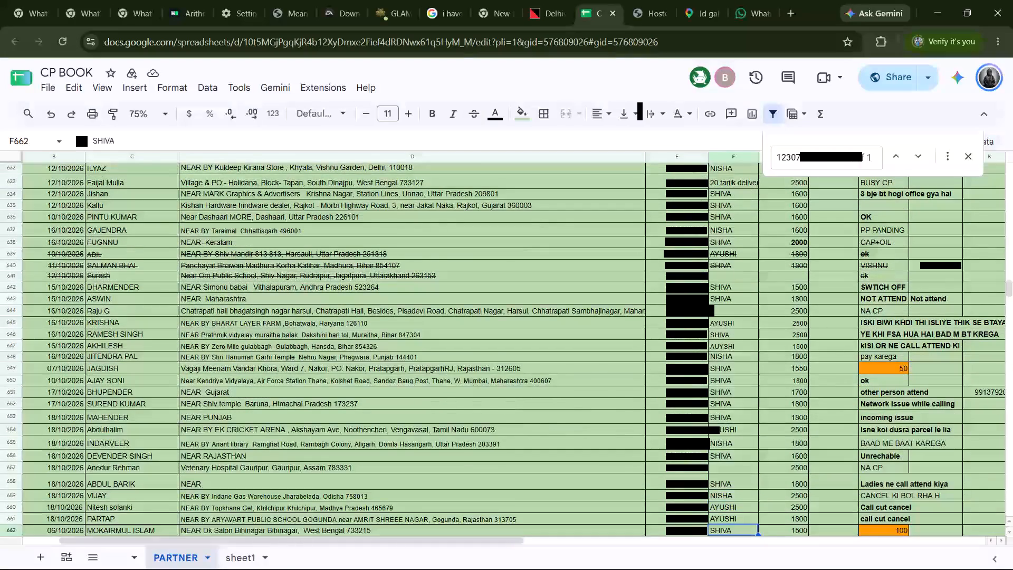
key(Down)
key(Down)
key(Down)
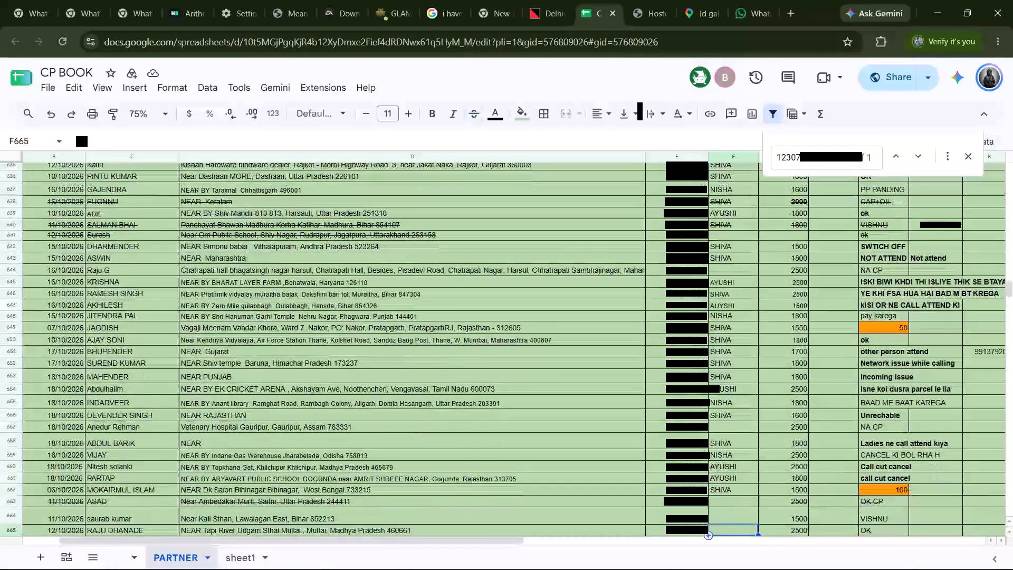
Review the column F staff names and remarks of the green October orders from row 665 down to row 679.
key(Down)
key(Down)
key(Down)
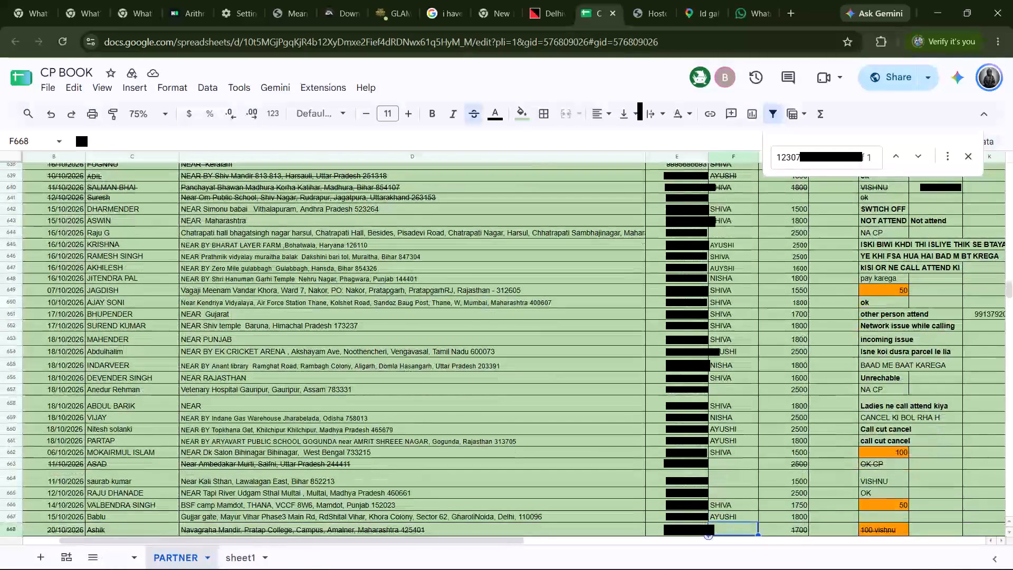
key(Down)
key(Down)
key(Down)
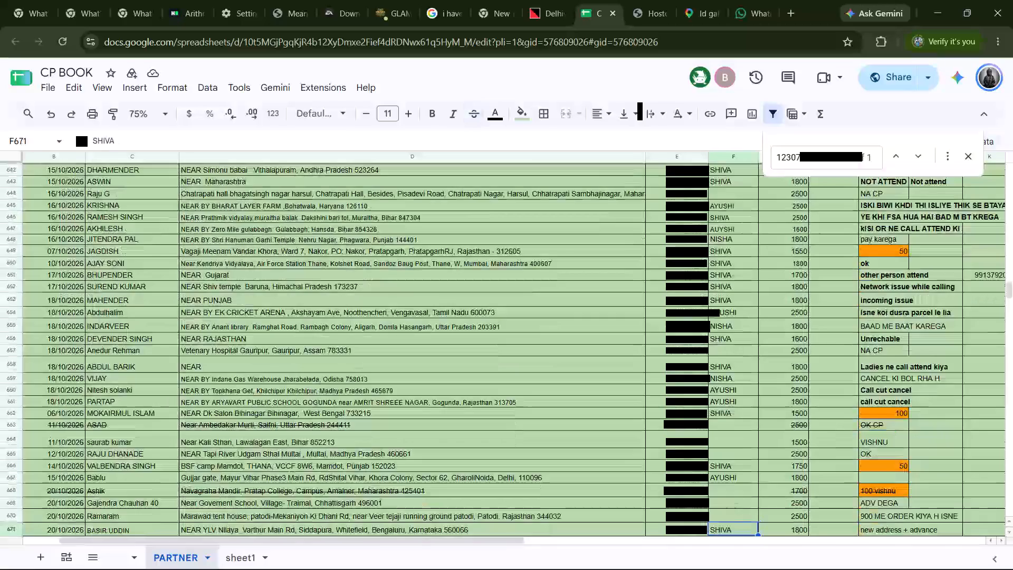
key(Down)
key(Down)
key(Down)
key(Down)
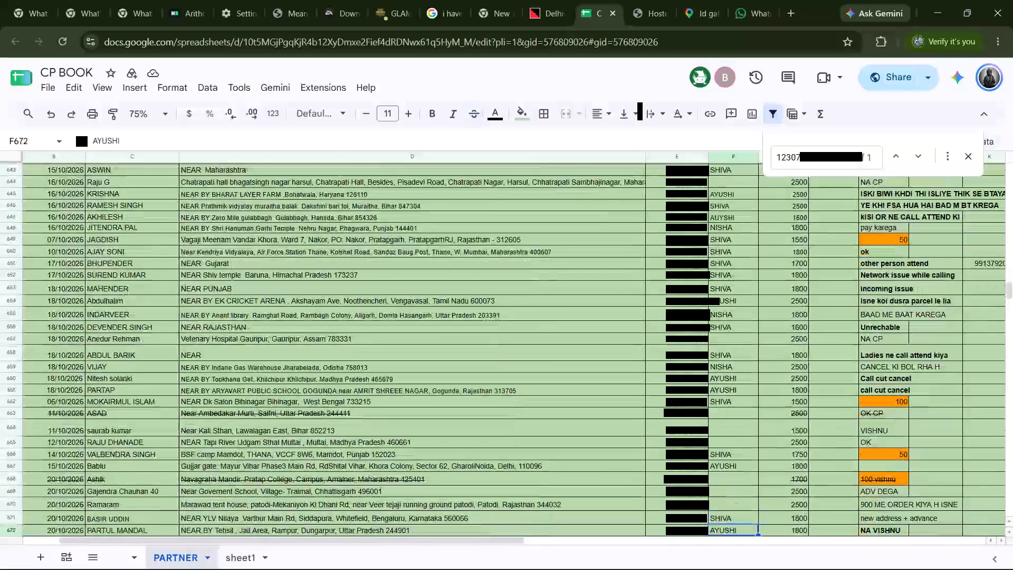
key(Down)
key(Down)
key(Down)
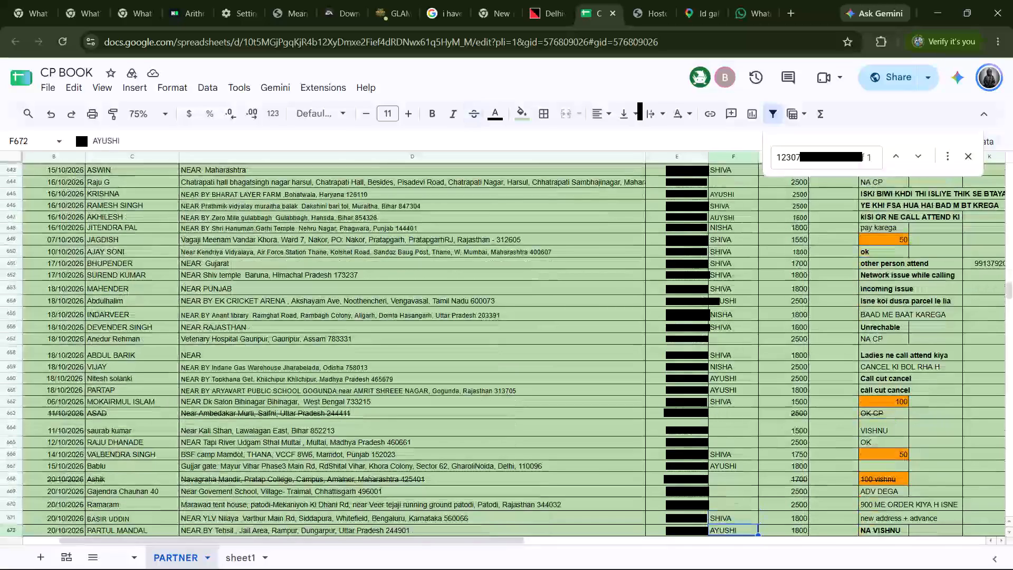
key(Down)
key(Up)
key(Up)
key(Down)
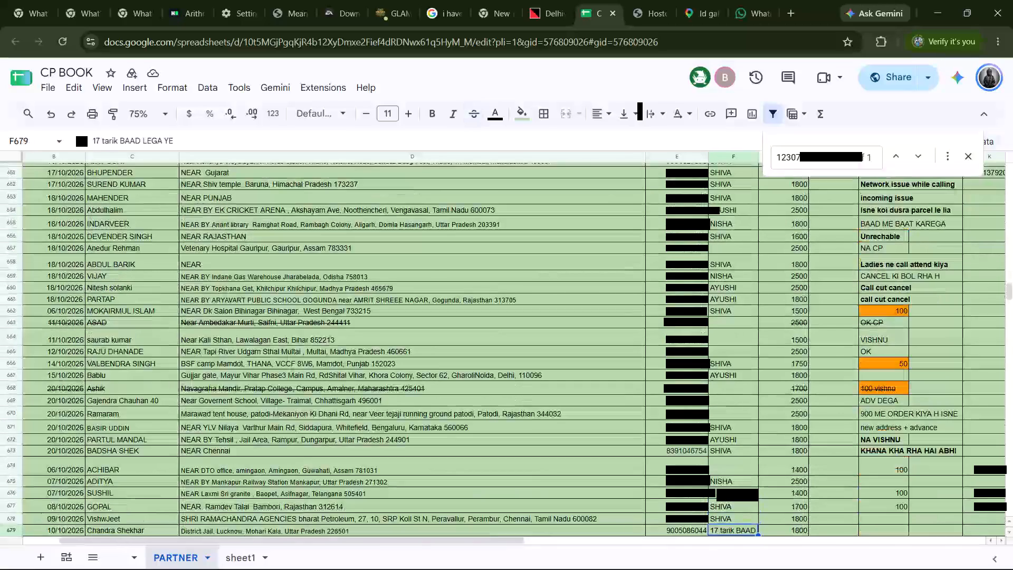
Recheck the column F entries of the October orders between rows 674 and 679.
key(Up)
key(Up)
key(Up)
key(Up)
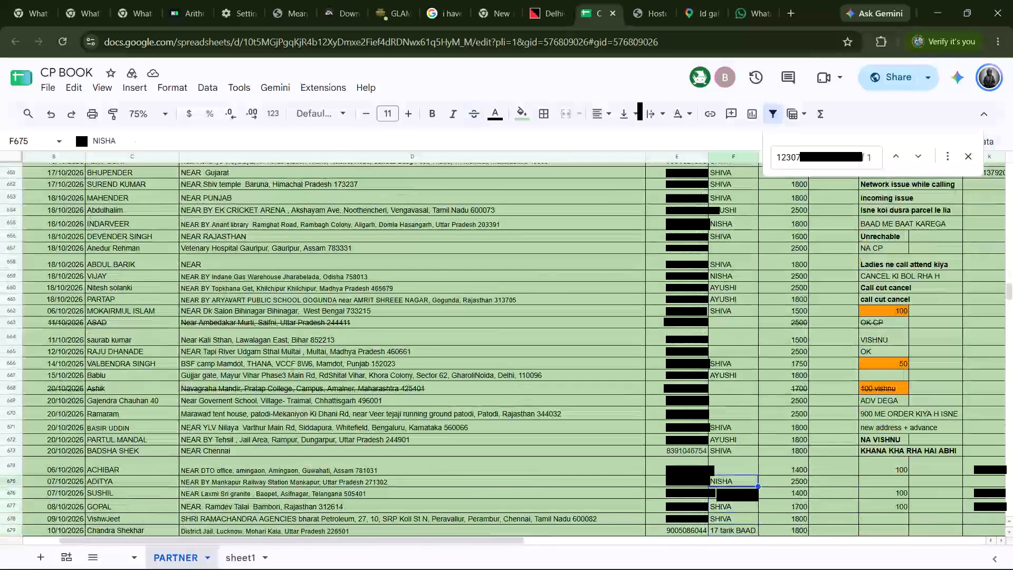
key(Up)
key(Down)
key(Down)
key(Down)
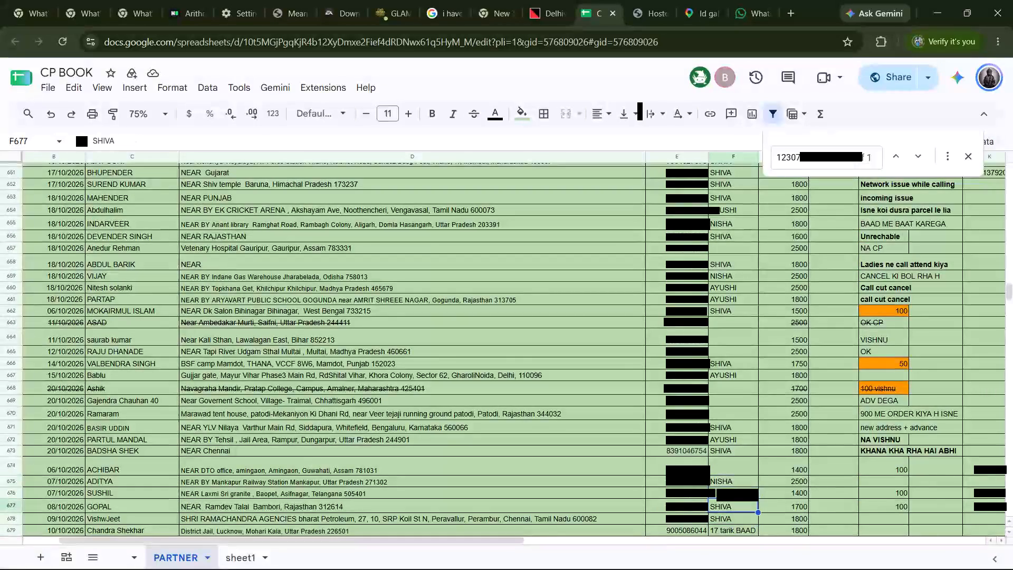
Review the column F staff names and remarks from row 677 down through the green October orders to the orange row 769.
key(Down)
key(Down)
key(Down)
key(Down)
key(Down)
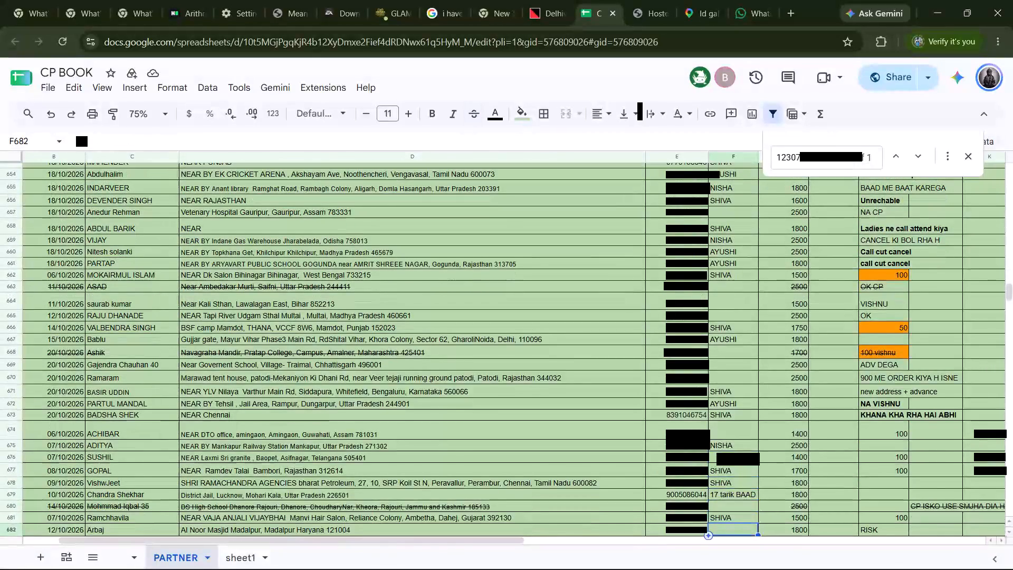
key(Down)
key(Down)
key(Down)
key(Down)
key(Down)
key(Down)
key(Down)
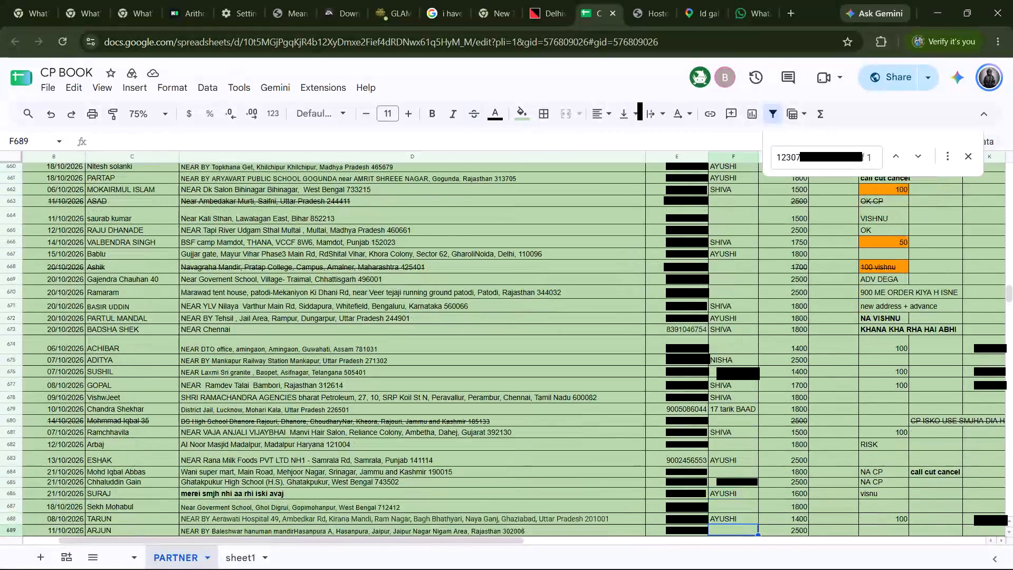
key(Down)
key(Down)
key(Down)
key(Down)
key(Down)
key(Down)
key(Down)
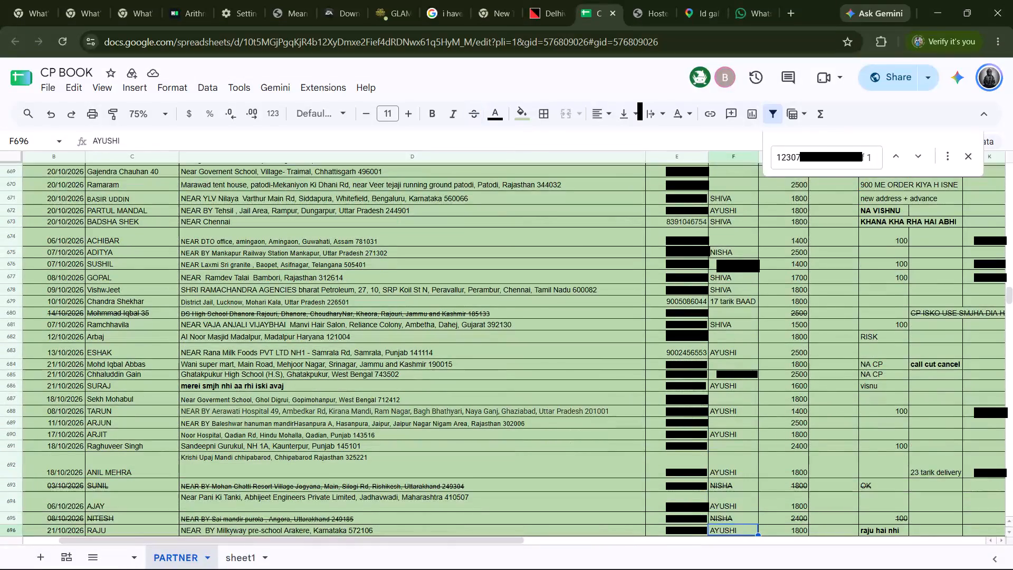
key(Down)
key(Down)
key(Down)
key(Down)
key(Down)
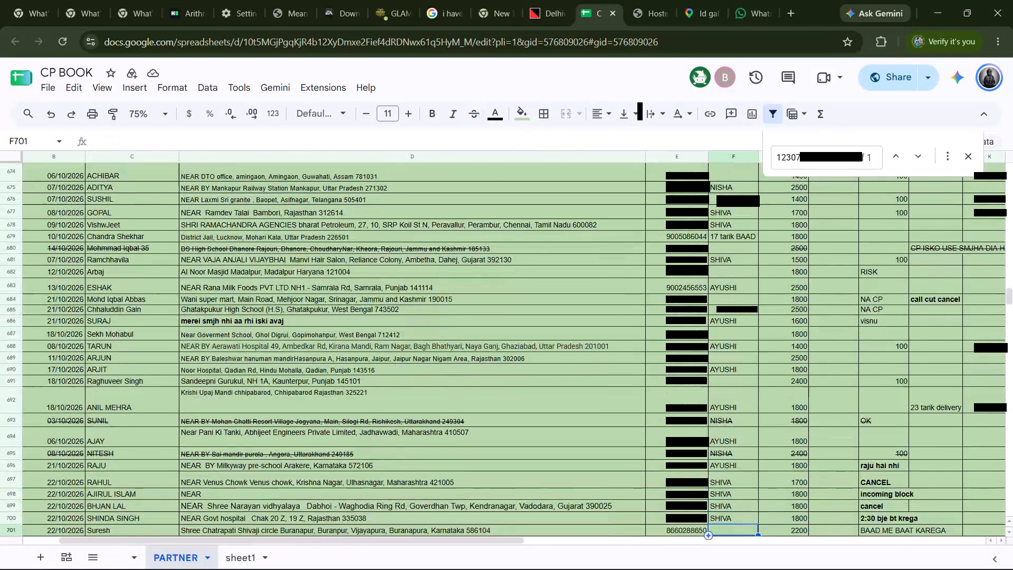
key(Down)
key(Down)
key(Down)
key(Down)
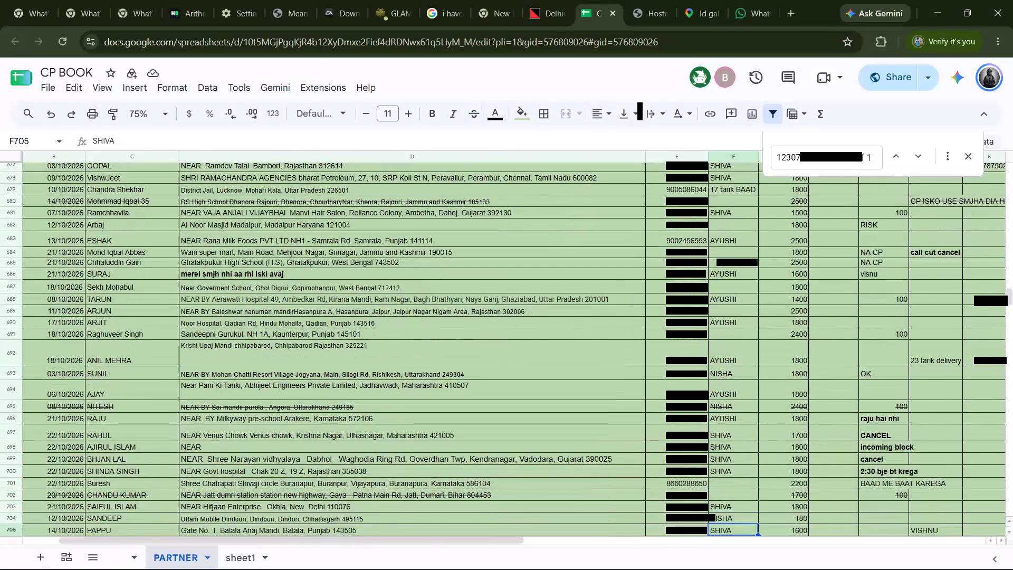
key(Down)
key(Down)
key(Down)
key(Down)
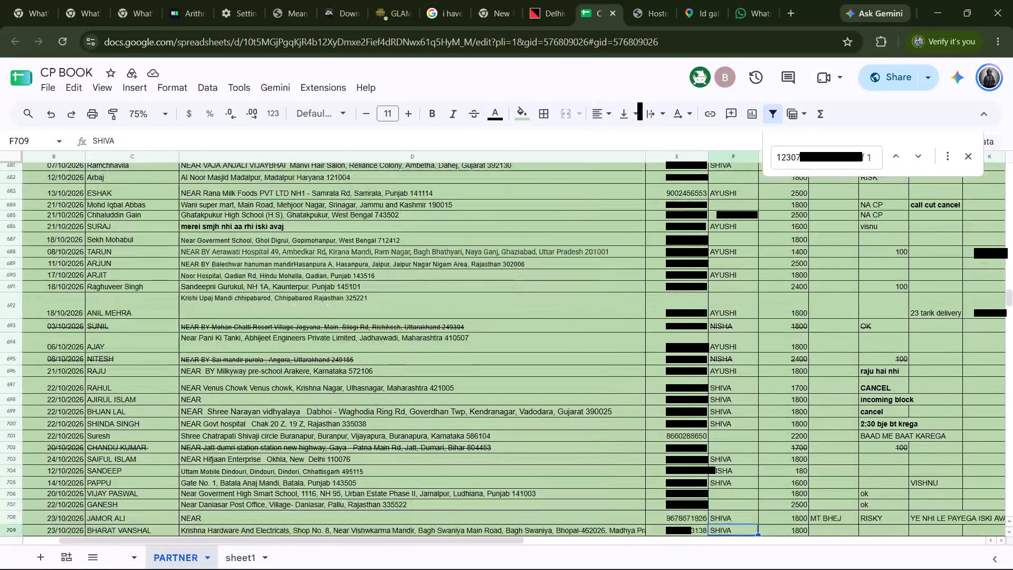
key(Down)
key(Down)
key(Down)
key(Down)
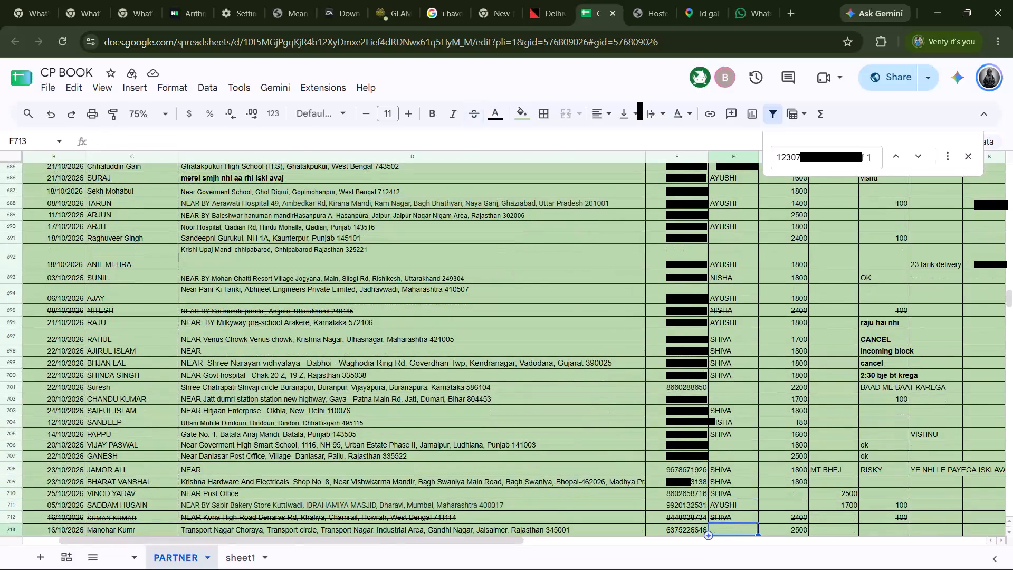
key(Down)
key(Down)
key(Down)
key(Down)
key(Down)
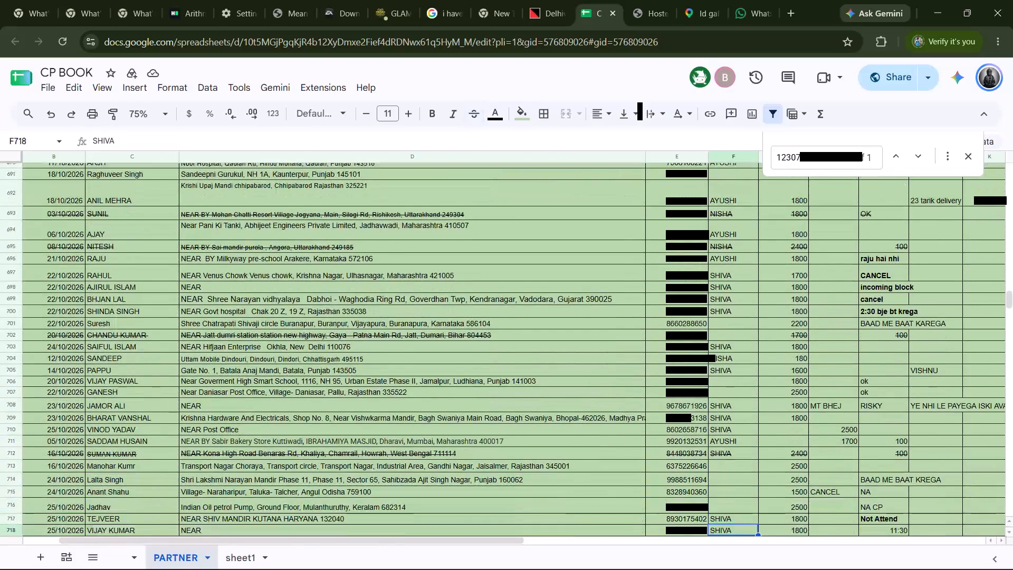
key(Down)
key(Down)
key(Down)
key(Down)
key(Down)
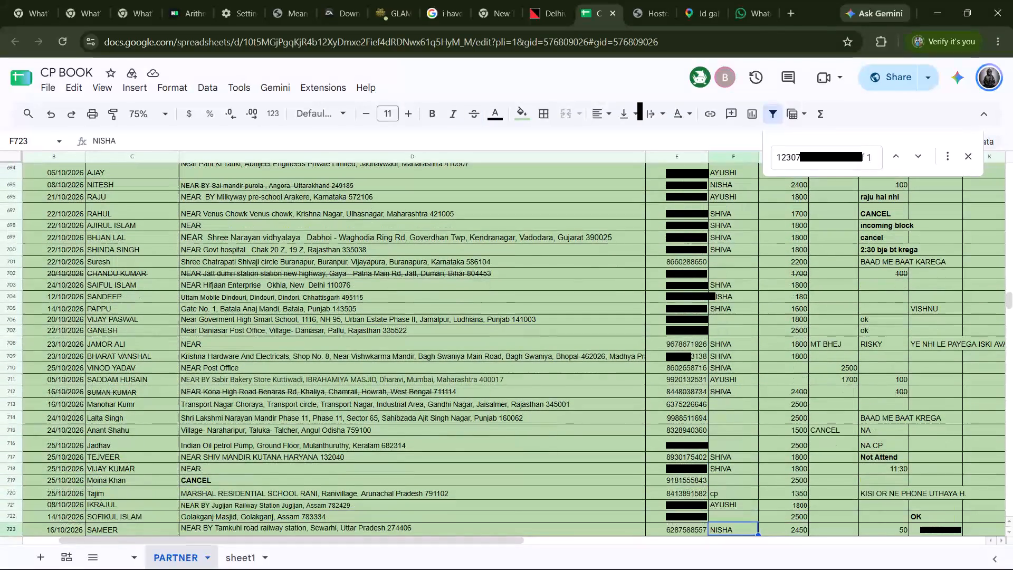
key(Down)
key(Down)
key(Down)
key(Down)
key(Down)
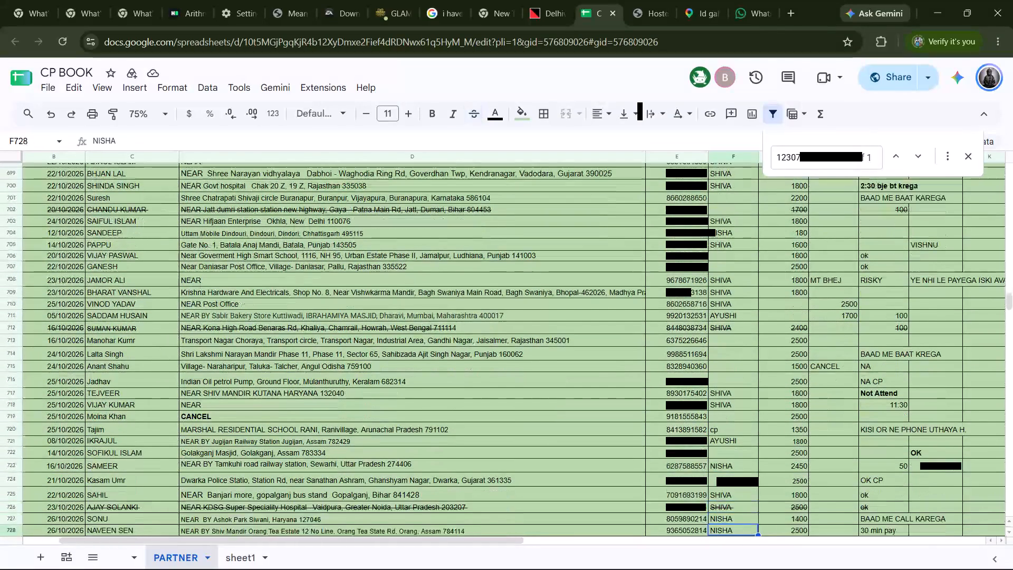
key(Down)
key(Down)
key(Down)
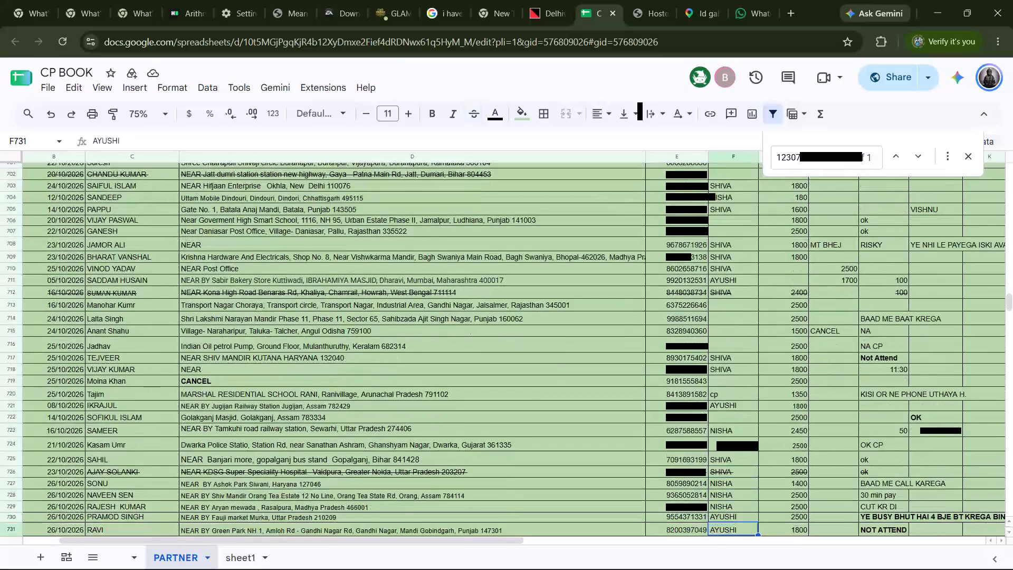
key(Down)
key(Down)
key(Down)
key(Down)
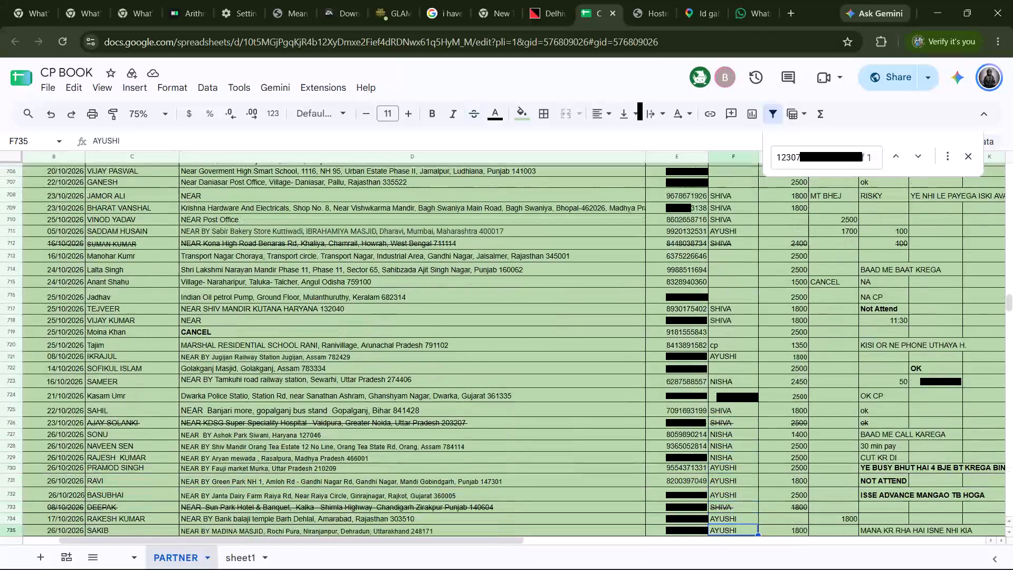
key(Down)
key(Down)
key(Down)
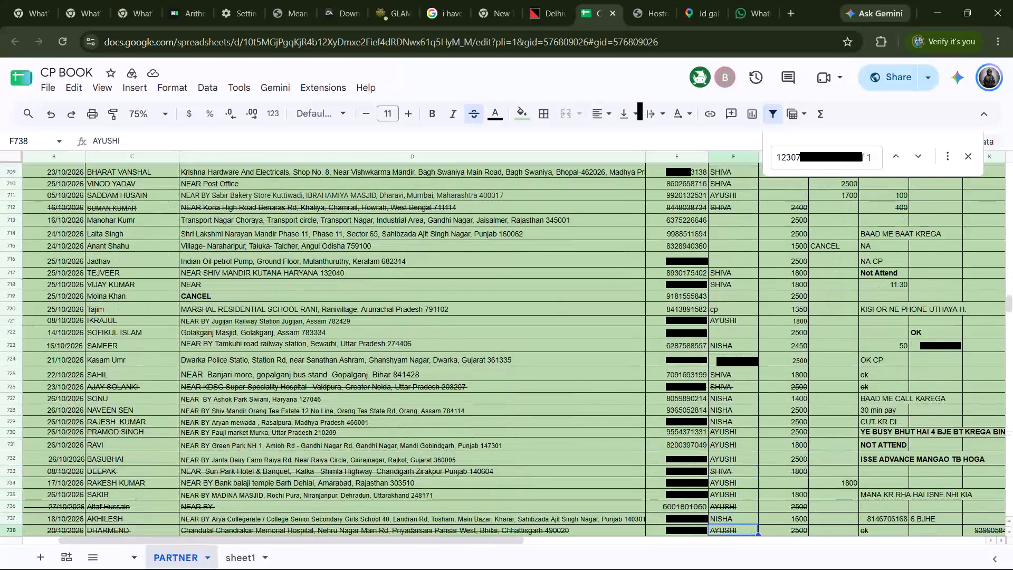
key(Down)
key(Down)
key(Down)
key(Down)
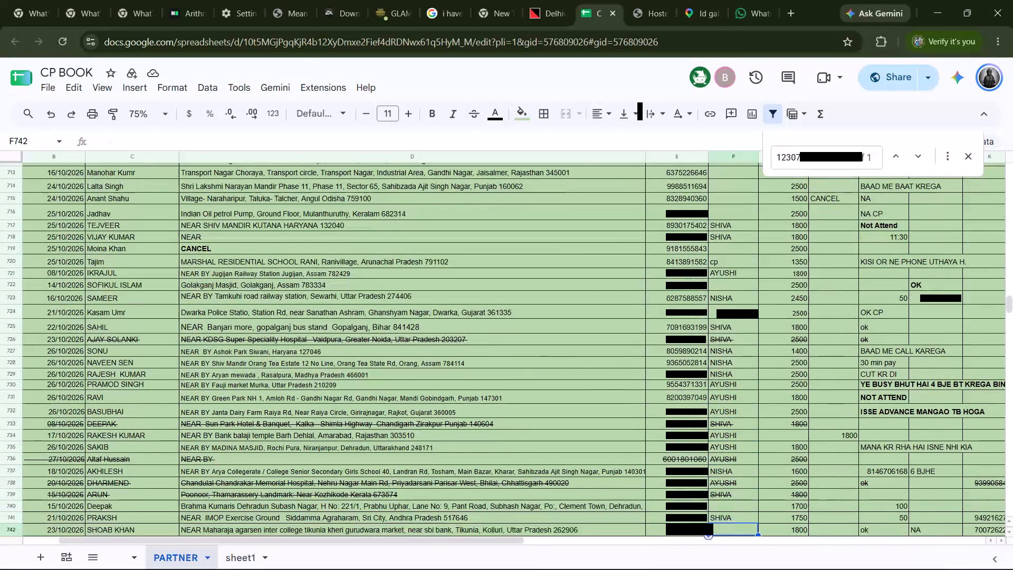
key(Down)
key(Down)
key(Down)
key(Down)
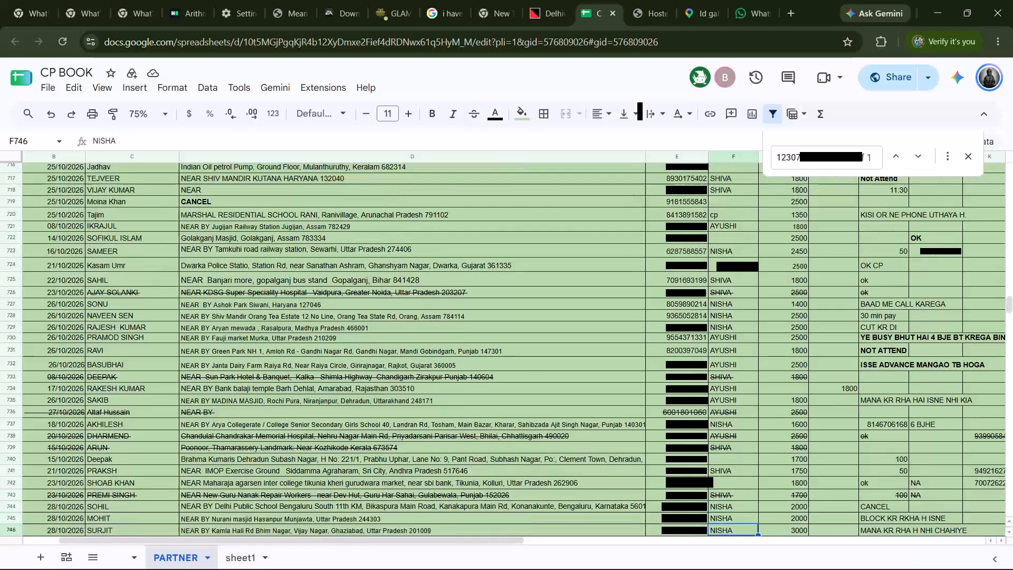
key(Down)
key(Down)
key(Down)
key(Down)
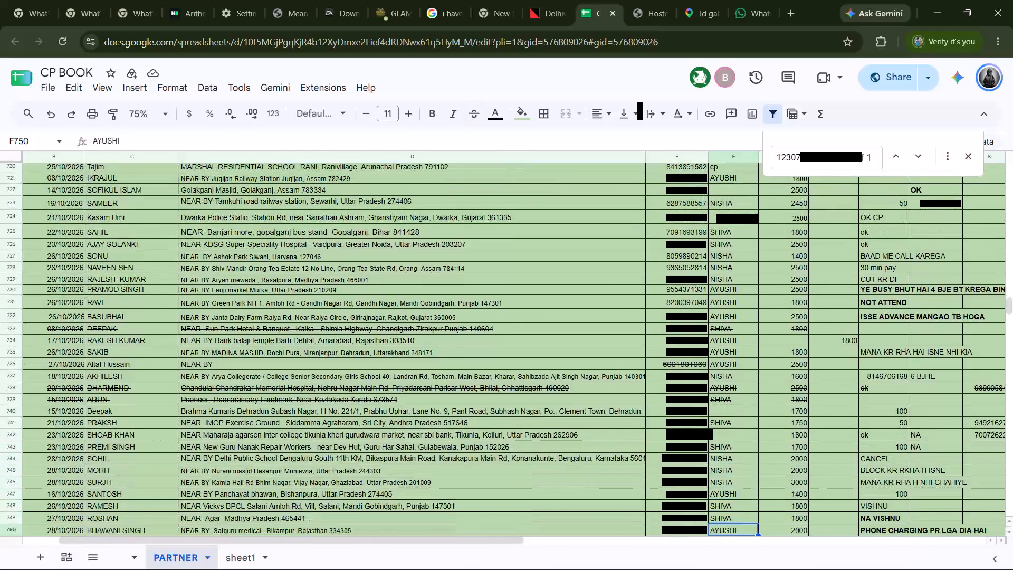
key(Down)
key(Down)
key(Down)
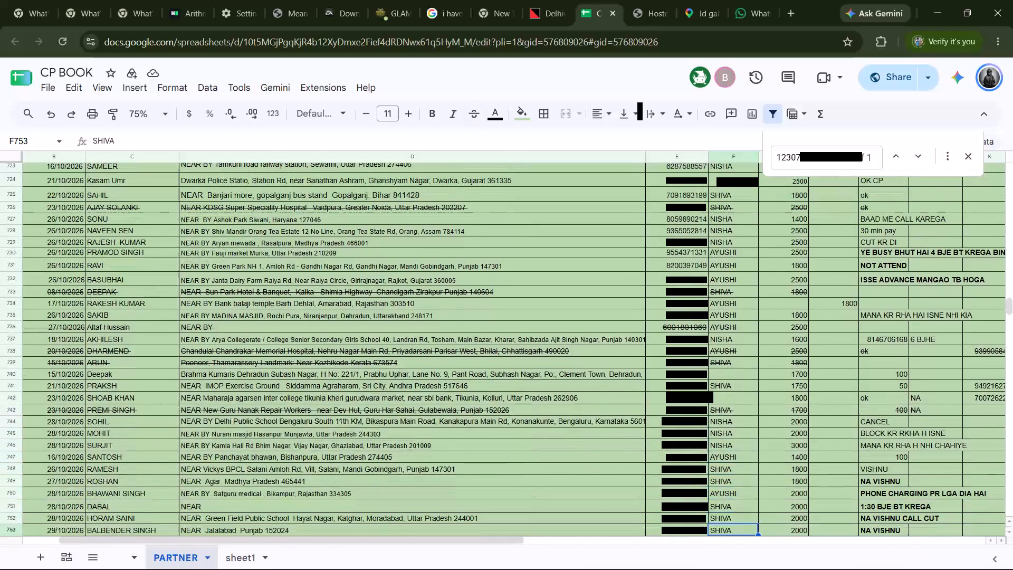
key(Down)
key(Down)
key(Down)
key(Down)
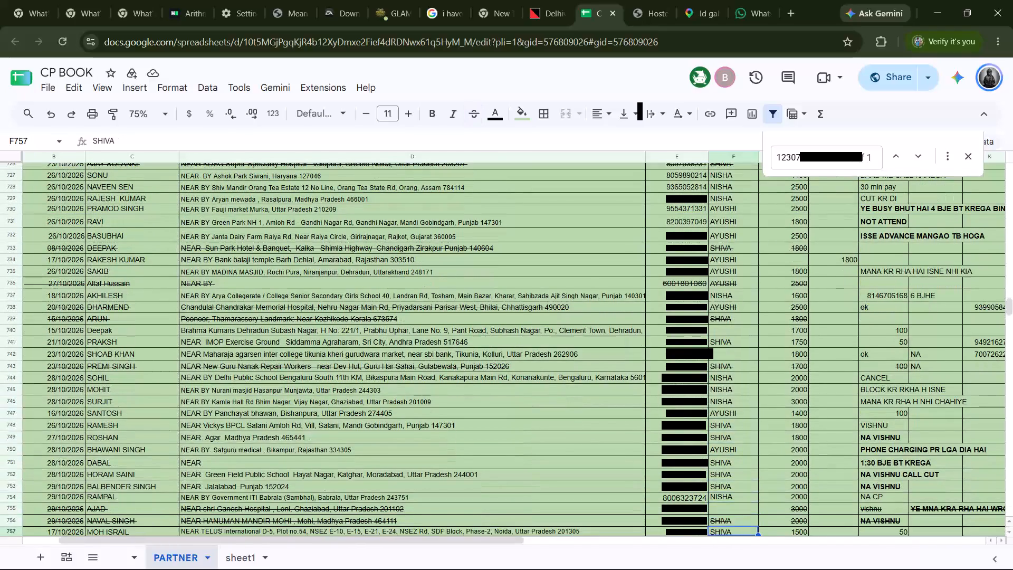
key(Down)
key(Down)
key(Down)
key(Down)
key(Down)
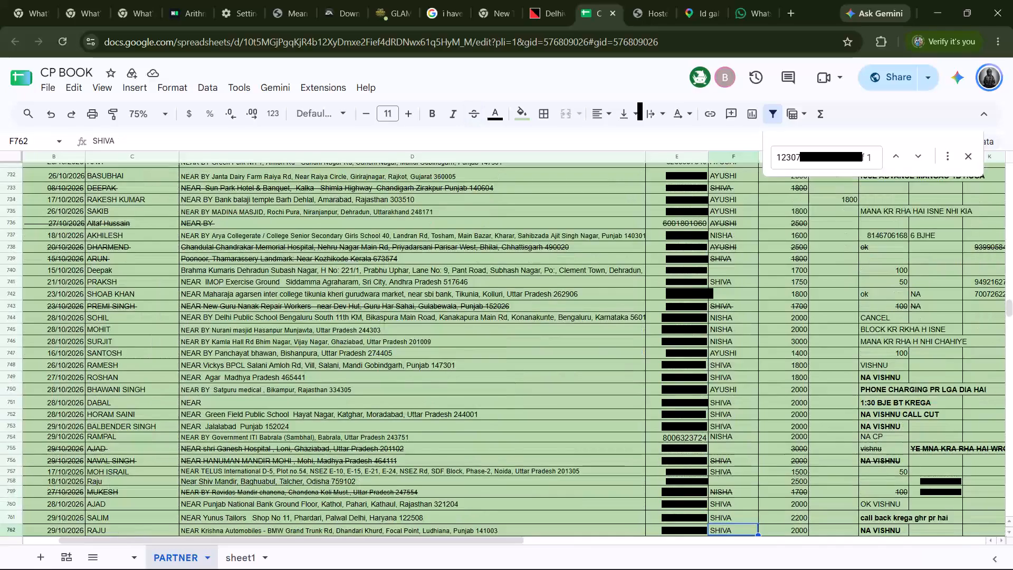
key(Down)
key(Down)
key(Down)
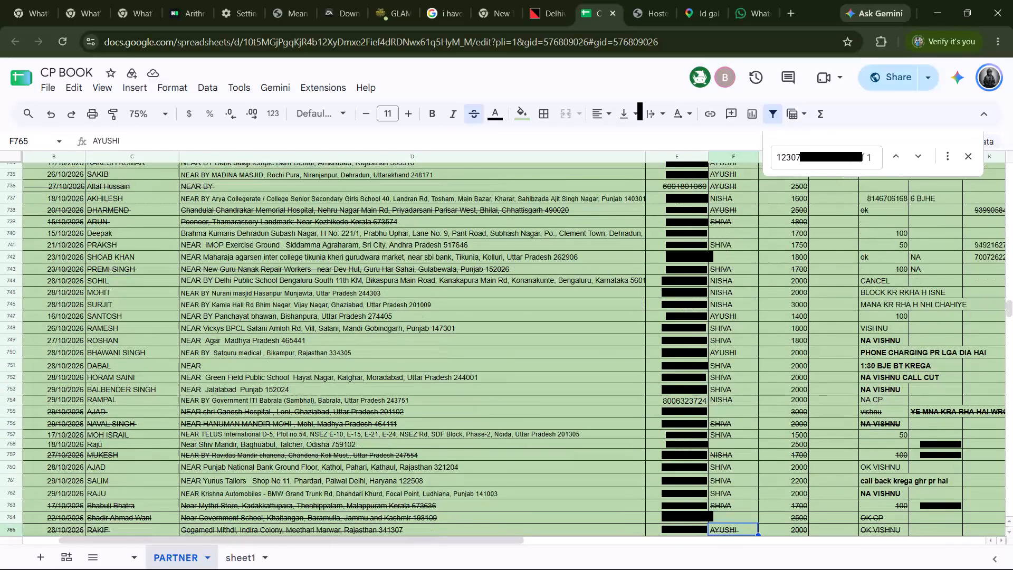
key(Down)
key(Down)
key(Down)
key(Down)
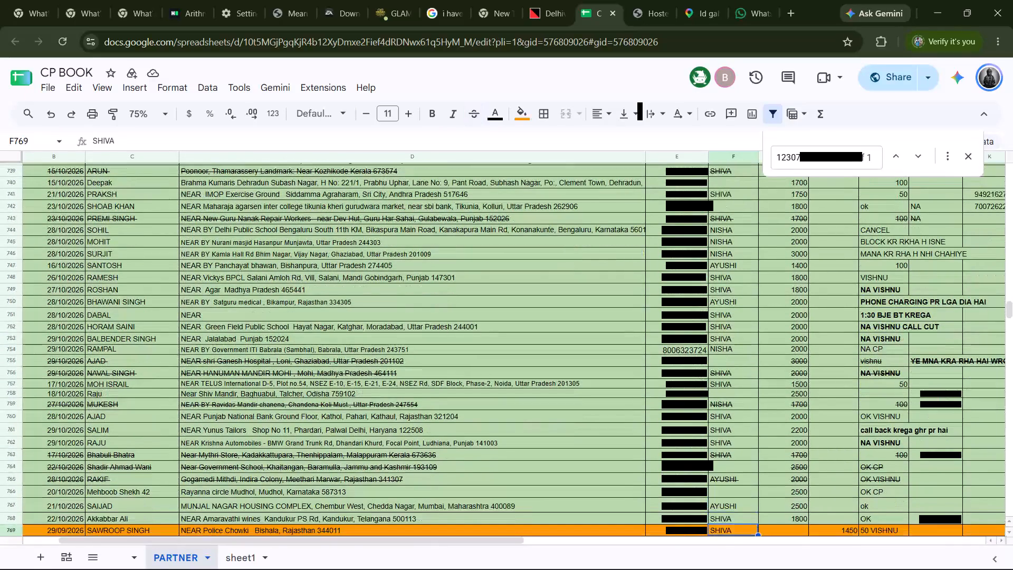
Examine the column F entries from the last green October order in row 768 onward into the orange orders starting at row 769.
key(Up)
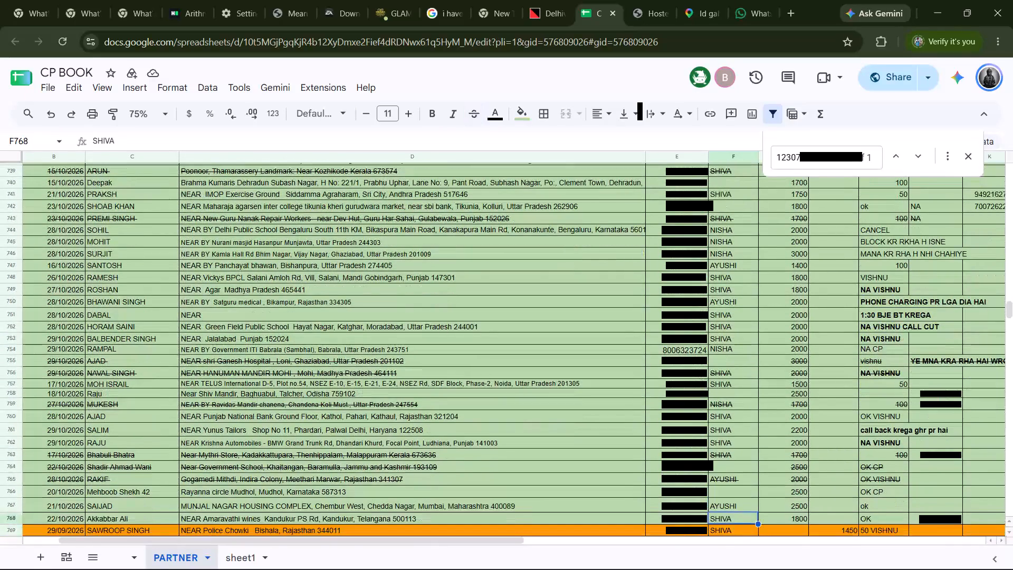
key(Down)
key(Down)
key(Down)
key(Down)
key(Down)
key(Down)
key(Down)
key(Down)
key(Down)
key(Down)
key(Down)
key(Down)
key(Down)
key(Down)
key(Down)
key(Down)
key(Down)
key(Down)
key(Down)
key(Down)
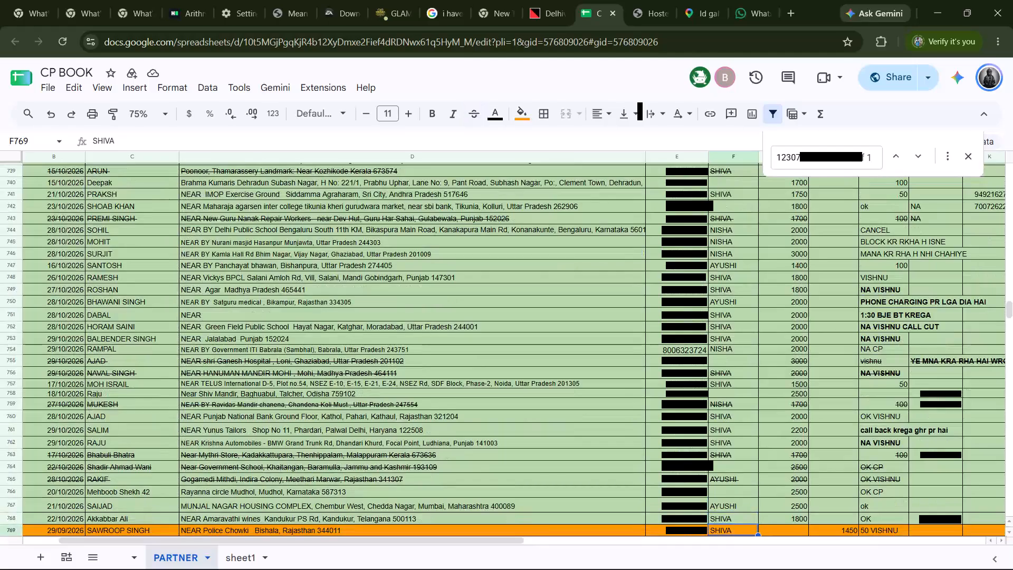
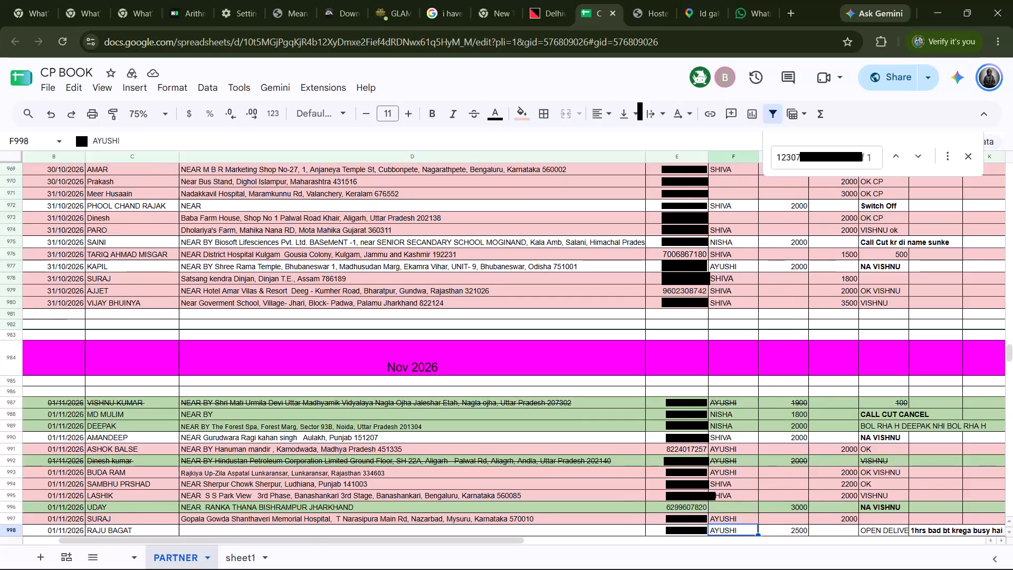
Review the column F staff names and remarks from row 998 back up to the late October orders around row 961.
key(Up)
key(Up)
key(Up)
key(Up)
key(Up)
key(Up)
key(Up)
key(Up)
key(Up)
key(Up)
key(Up)
key(Up)
key(Up)
key(Up)
key(Up)
key(Up)
key(Up)
key(Up)
key(Up)
key(Up)
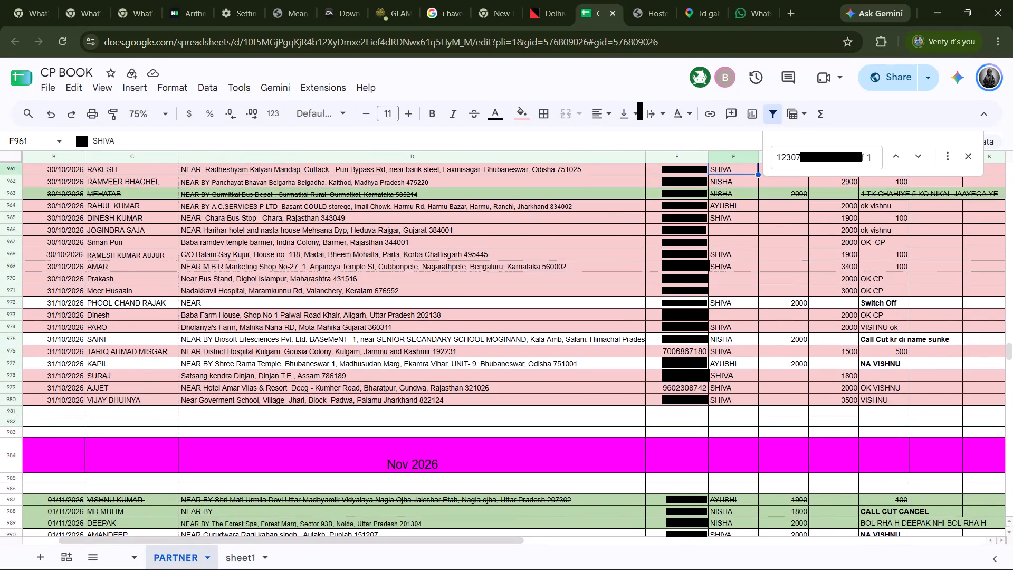
Review the column F entries from the 30/10/2026 orders down through the Nov 2026 section to the empty row 1020.
key(Down)
key(Down)
key(Down)
key(Down)
key(Down)
key(Down)
key(Down)
key(Down)
key(Down)
key(Down)
key(Down)
key(Down)
key(Down)
key(Down)
key(Down)
key(Down)
key(Down)
key(Down)
key(Down)
key(Down)
key(Down)
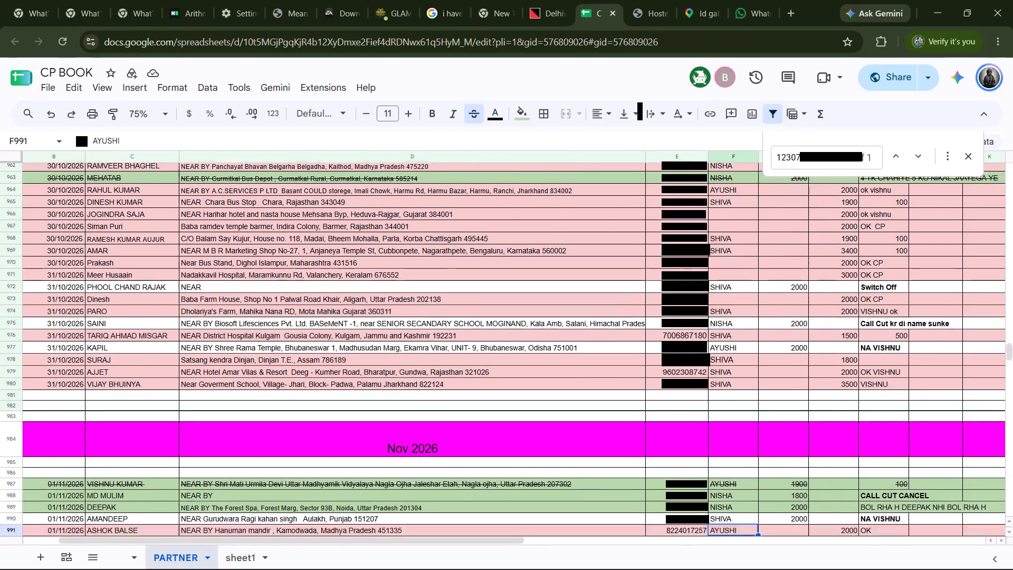
key(Down)
key(Down)
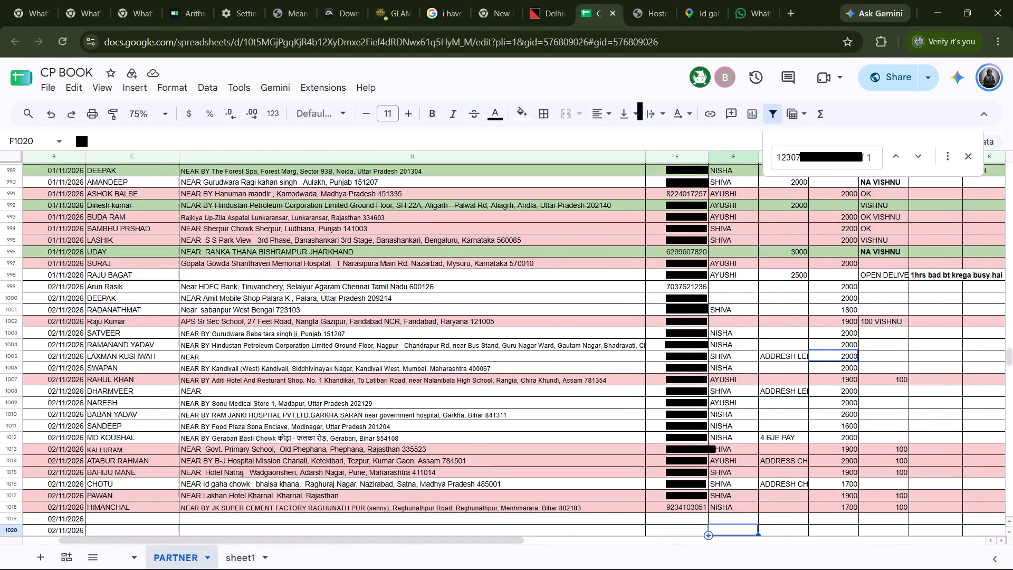
Review the column F staff names and remarks from row 1020 back up through October to row 917.
key(Up)
key(Up)
key(Up)
key(Up)
key(Up)
key(Up)
key(Up)
key(Up)
key(Up)
key(Up)
key(Up)
key(Up)
key(Up)
key(Up)
key(Up)
key(Up)
key(Up)
key(Up)
key(Up)
key(Up)
key(Up)
key(Up)
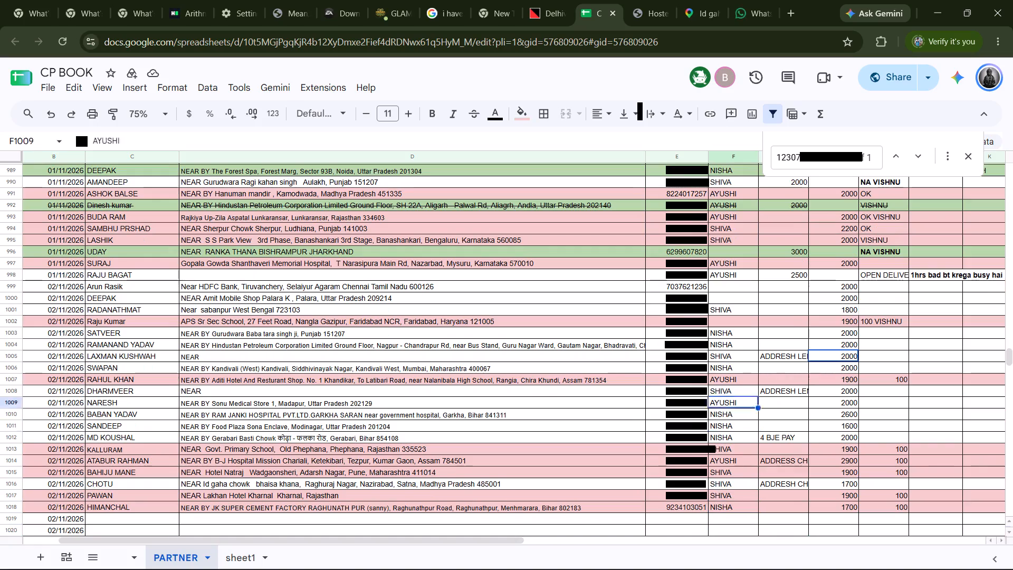
key(Up)
key(Up)
key(Up)
key(Up)
key(Up)
key(Up)
key(Up)
key(Up)
key(Up)
key(Up)
key(Up)
key(Up)
key(Up)
key(Up)
key(Up)
key(Up)
key(Up)
key(Up)
key(Up)
key(Up)
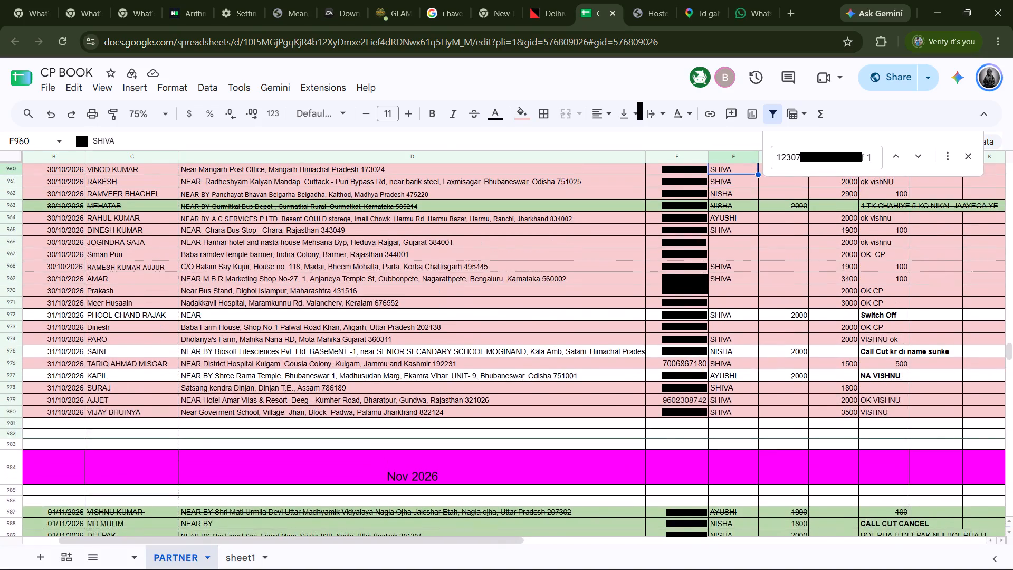
key(Up)
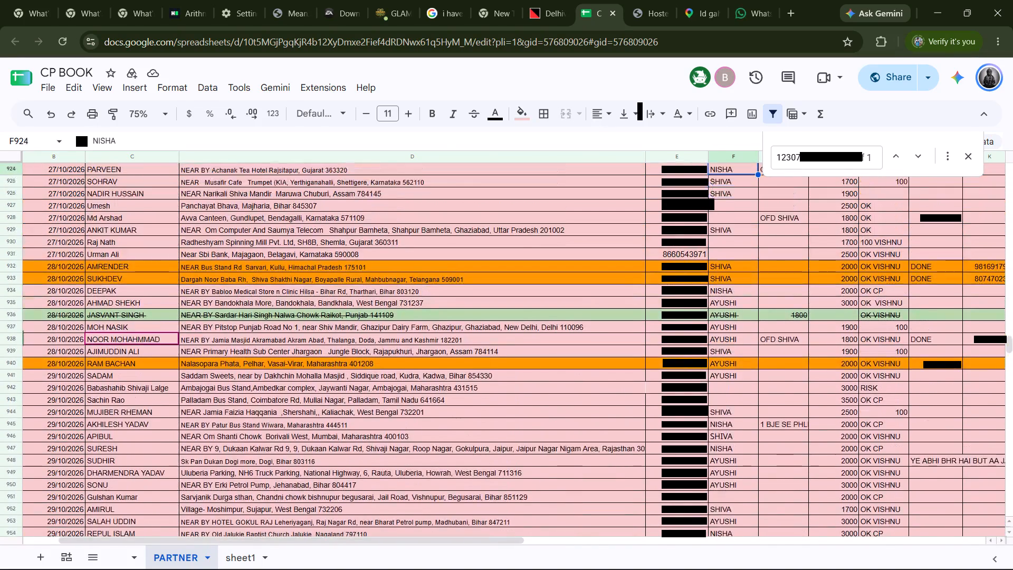
key(Up)
key(Up)
key(Up)
key(Up)
key(Up)
key(Up)
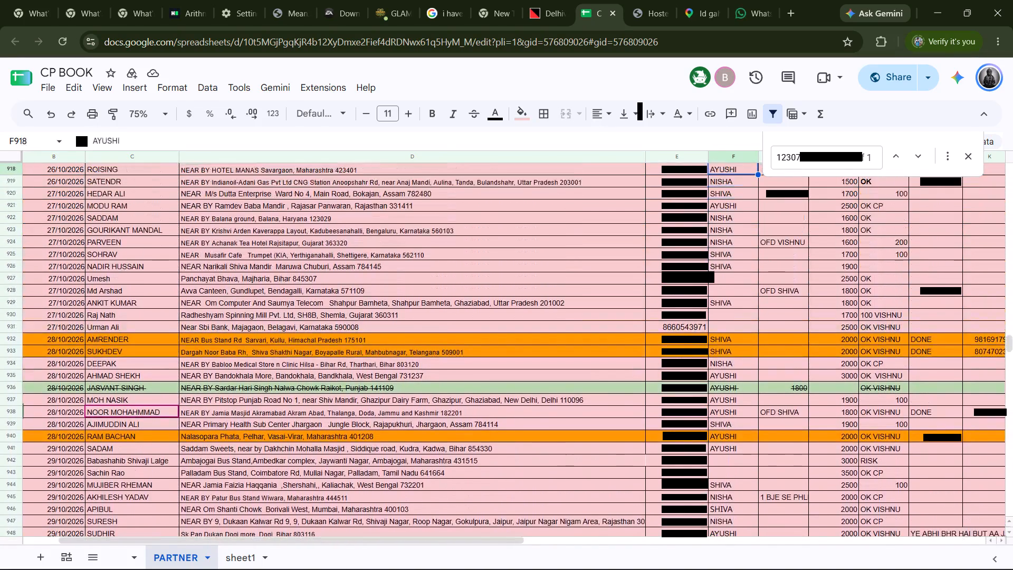
key(Up)
Examine the column F entries and remarks from row 917 down to the last October order in row 980.
key(Down)
key(Down)
key(Down)
key(Down)
key(Down)
key(Down)
key(Down)
key(Down)
key(Down)
key(Down)
key(Down)
key(Down)
key(Down)
key(Down)
key(Down)
key(Down)
key(Down)
key(Down)
key(Down)
key(Down)
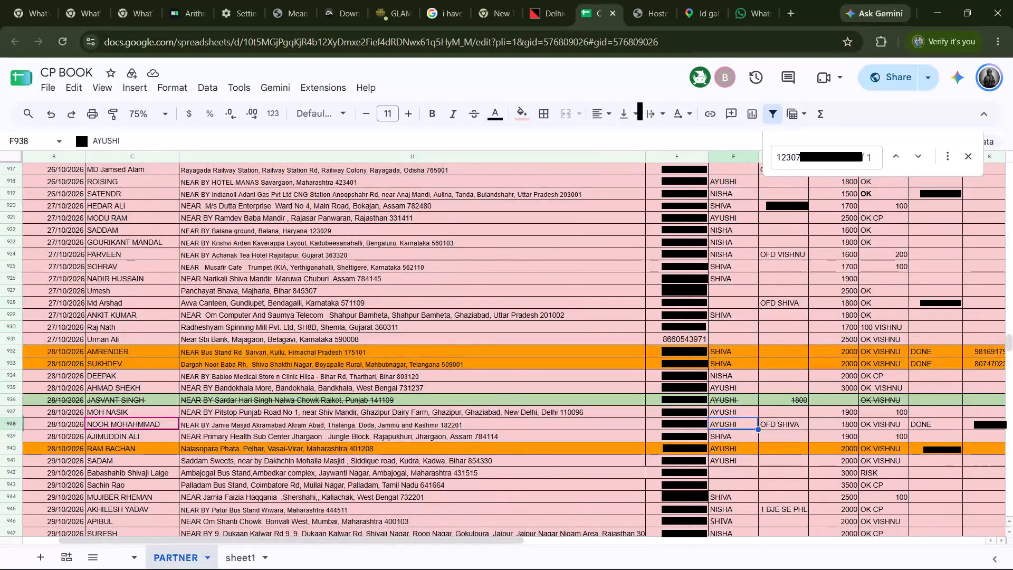
key(Down)
key(Down)
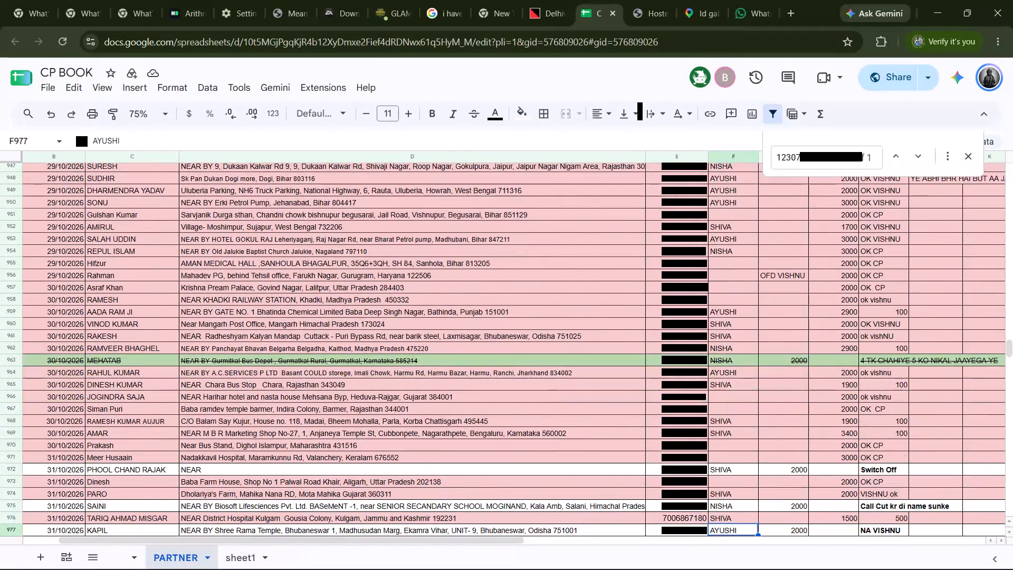
key(Down)
key(Down)
key(Down)
key(Down)
key(Down)
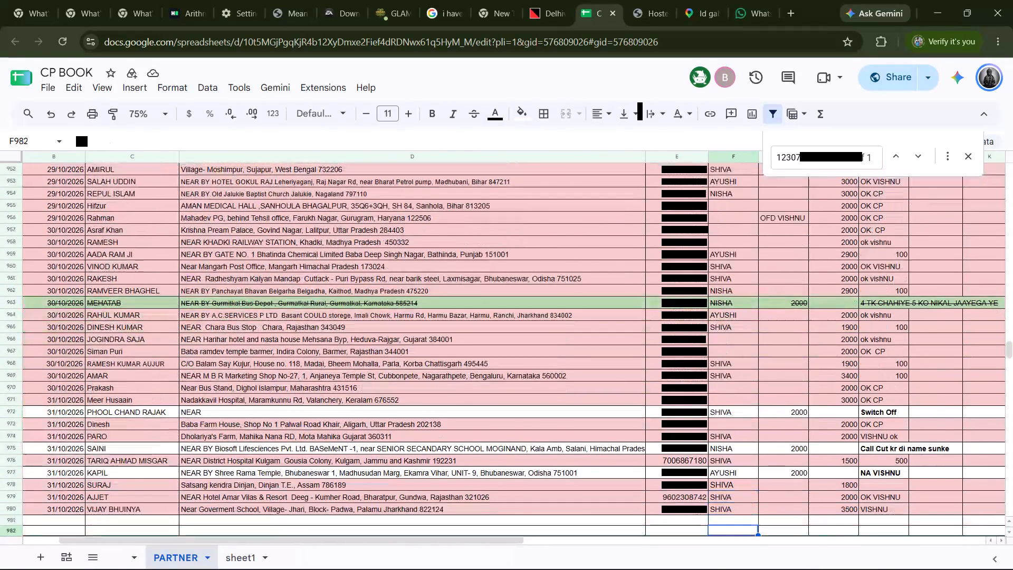
key(Up)
key(Up)
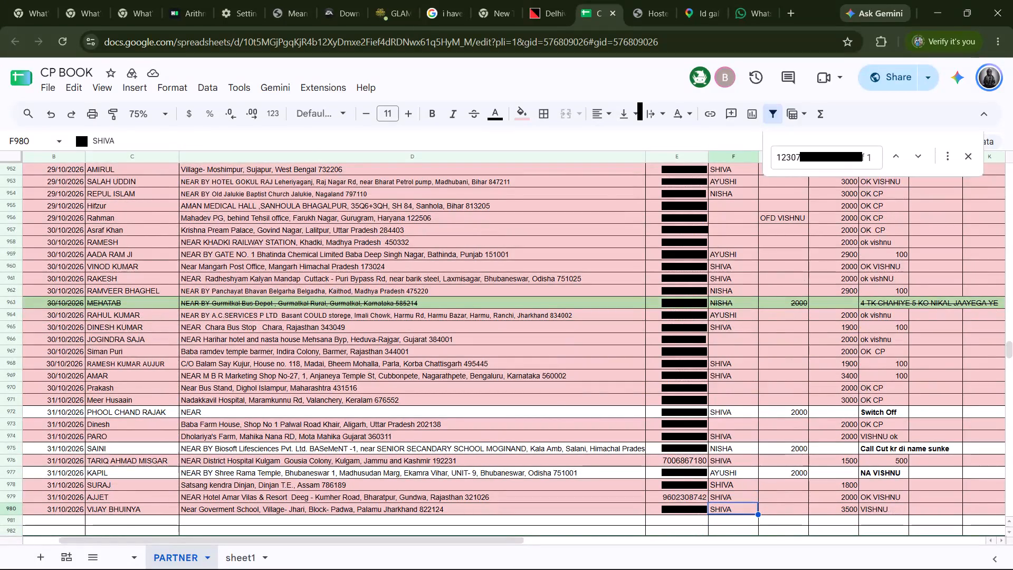
Review the column F staff names and remarks of the November orders down to rows 1016 and 1017.
key(Down)
key(Down)
key(Down)
key(Down)
key(Down)
key(Down)
key(Down)
key(Down)
key(Down)
key(Down)
key(Down)
key(Down)
key(Down)
key(Down)
key(Down)
key(Down)
key(Down)
key(Down)
key(Down)
key(Down)
key(Down)
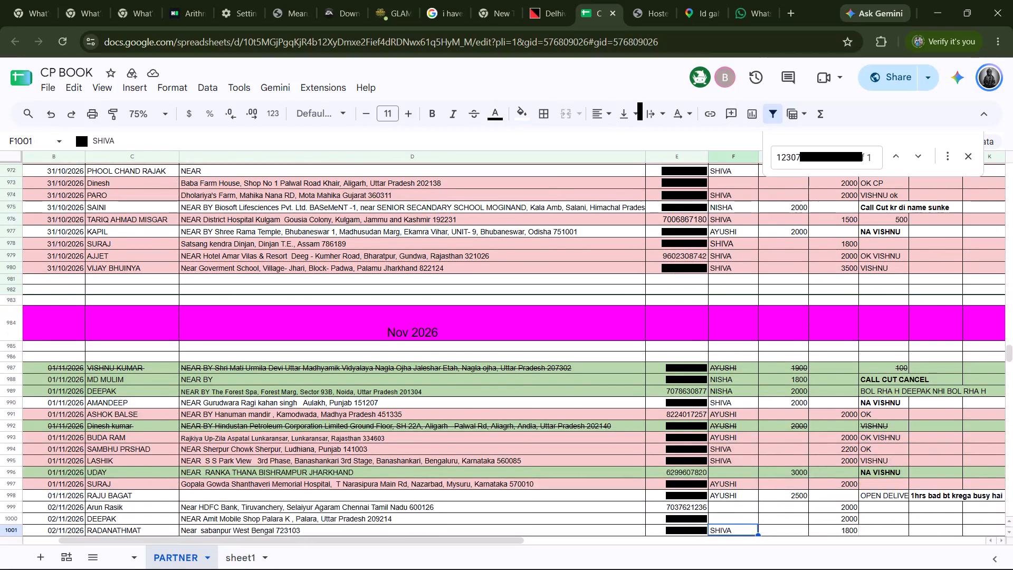
key(Down)
key(Down)
key(Down)
key(Down)
key(Down)
key(Down)
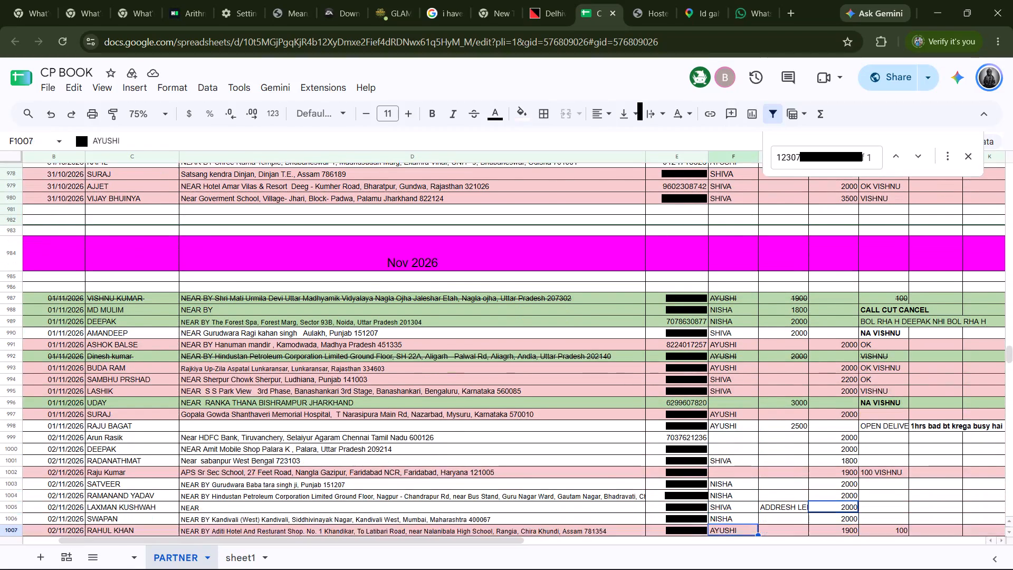
key(Down)
key(Down)
key(Down)
key(Down)
key(Down)
key(Down)
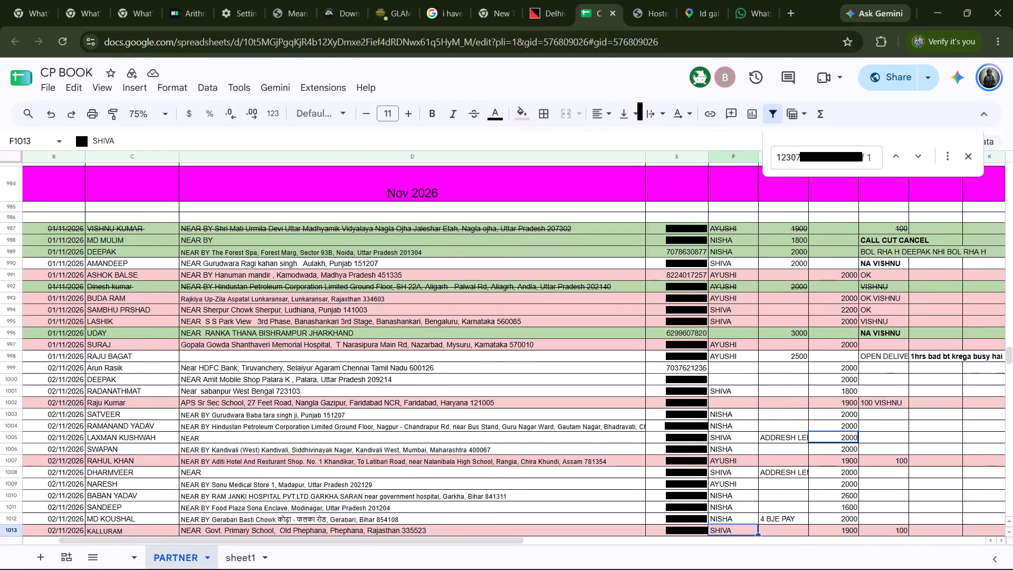
key(Down)
key(Down)
key(Down)
key(Down)
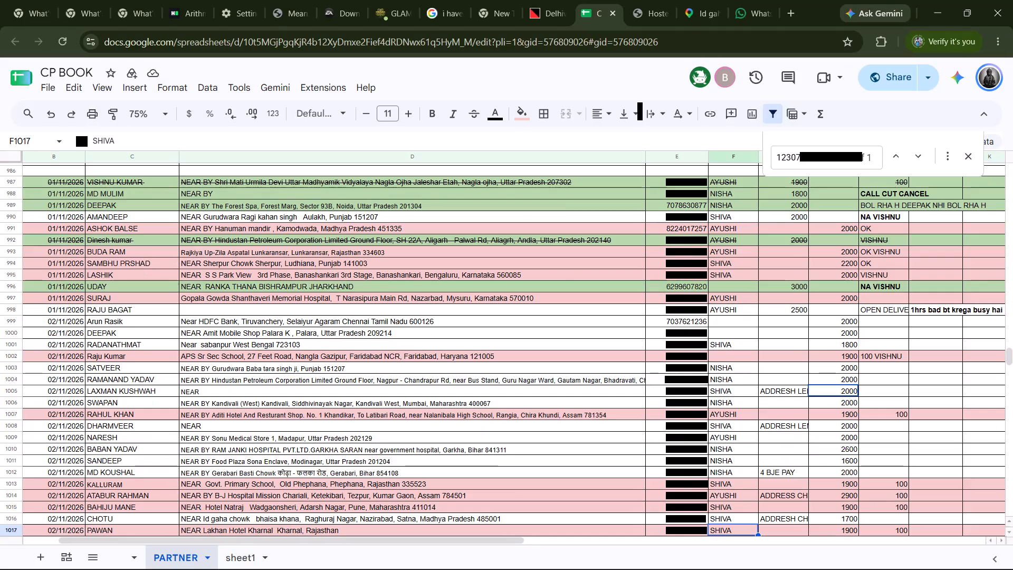
key(Up)
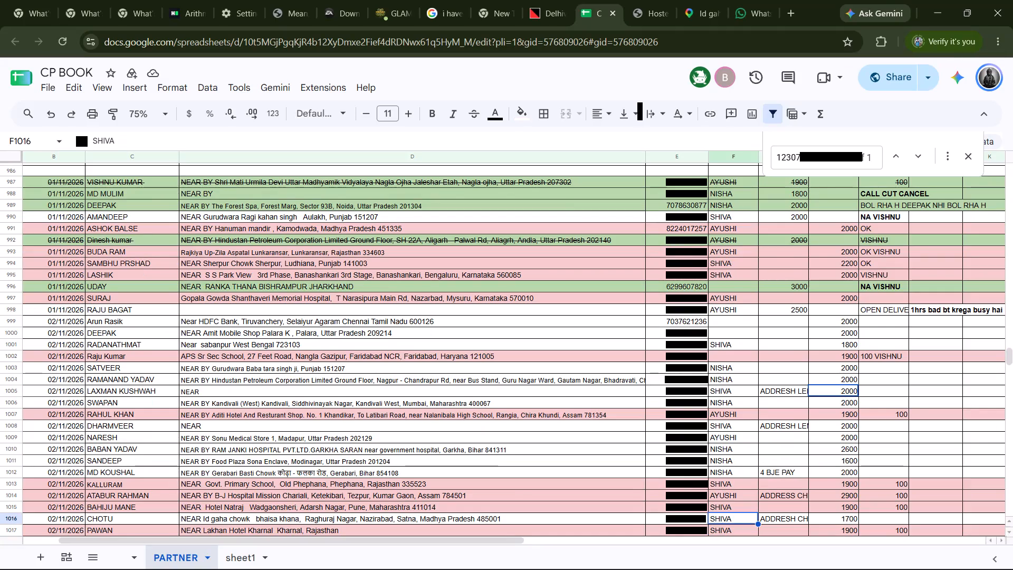
Review the column F staff names of the 02/11/2026 orders from row 1016 up to row 1007.
key(Up)
key(Up)
key(Up)
key(Up)
key(Up)
key(Up)
key(Up)
key(Up)
key(Up)
Search the PARTNER sheet again for the same shipment number and go to its matching order in row 938.
key(ctrl+f)
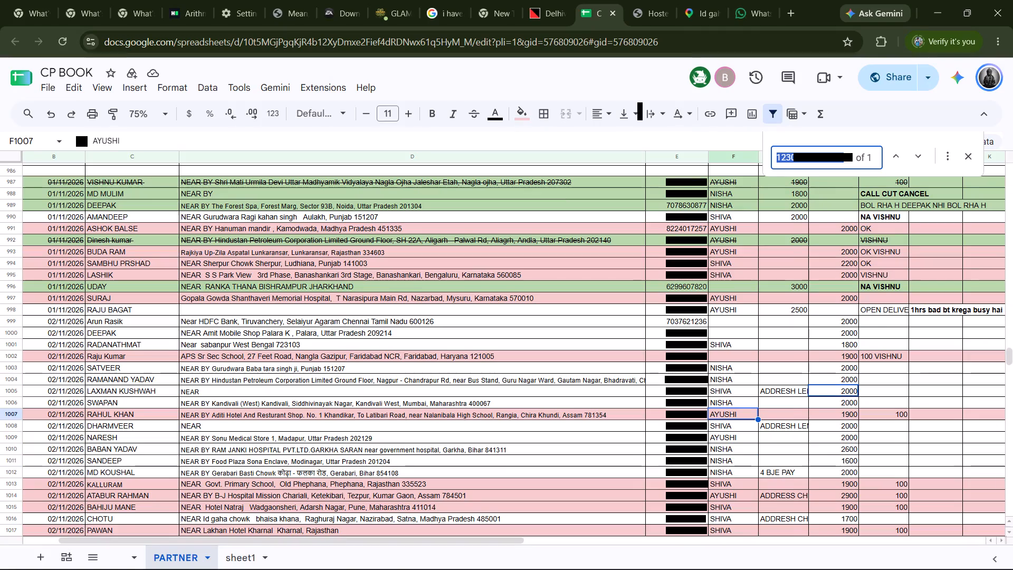
key(Return)
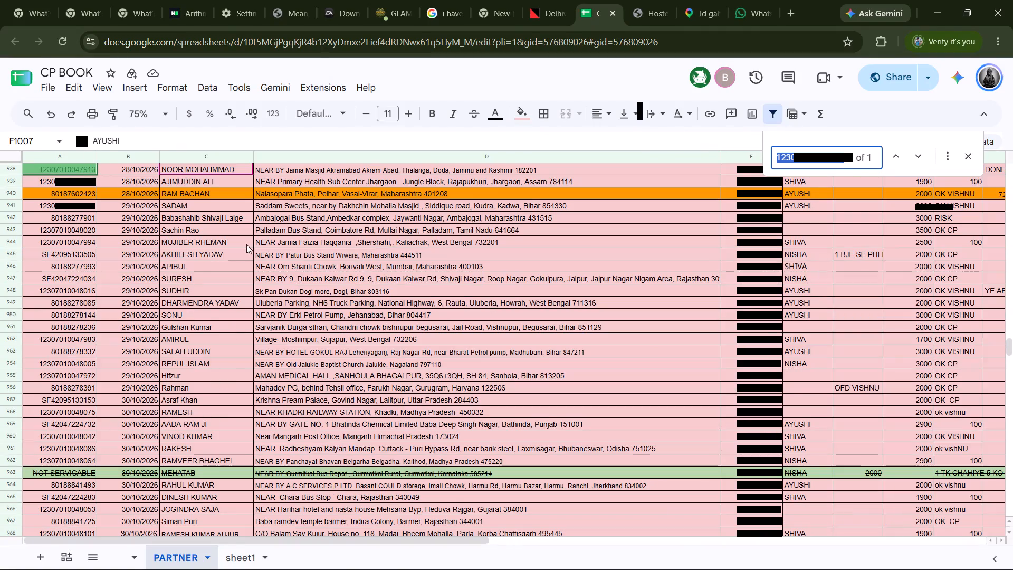
click(324, 172)
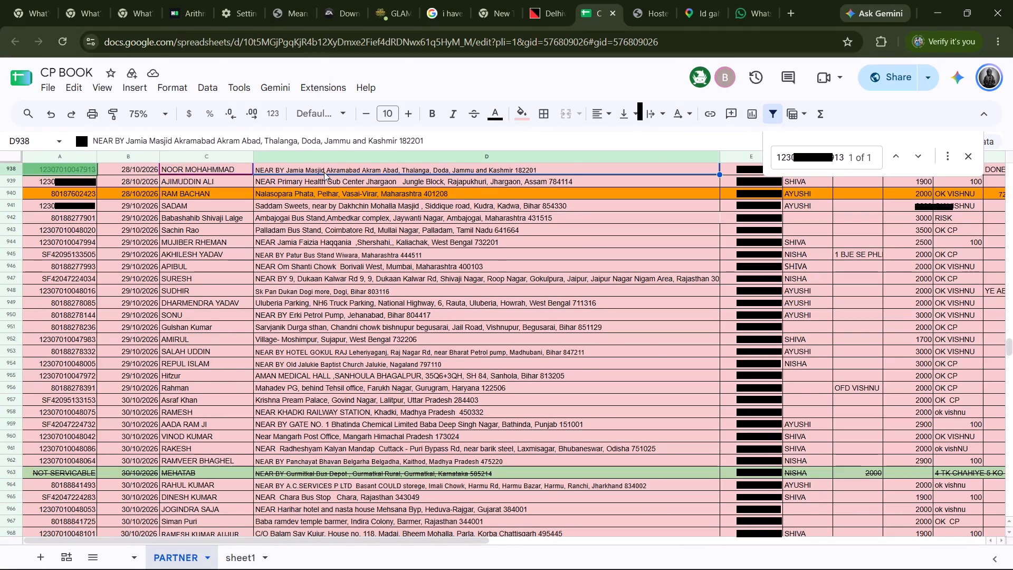
key(Up)
key(Up)
key(Down)
key(Down)
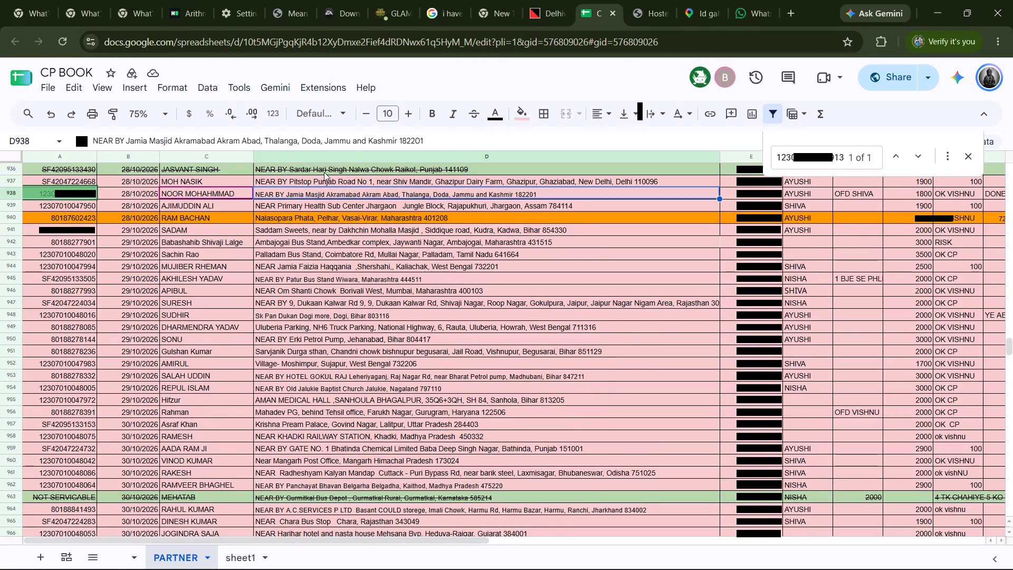
Examine row 938 from the customer name across the staff, amount and remark cells to column K.
key(Left)
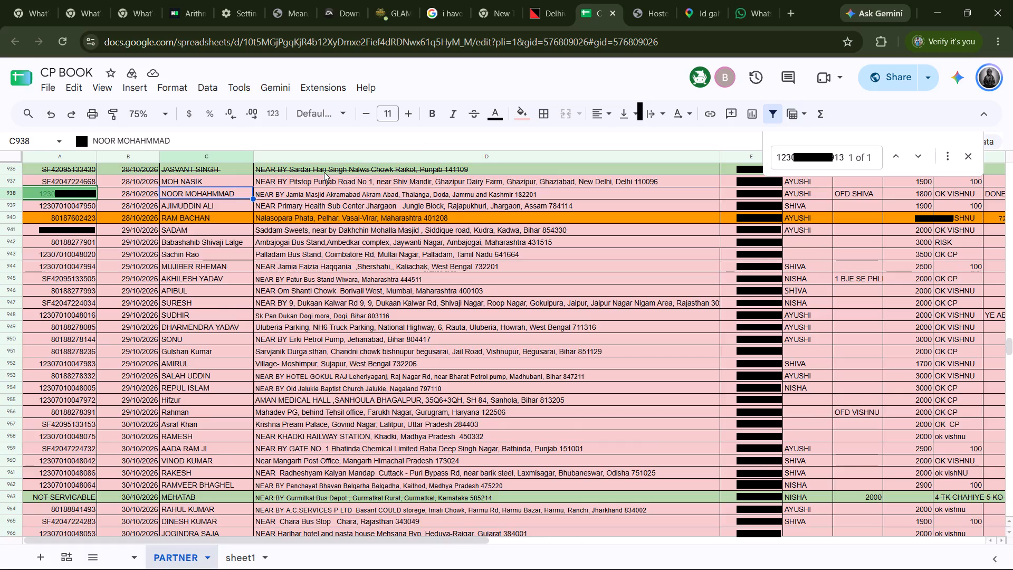
key(Right)
key(Right)
key(Right)
key(Right)
key(Right)
key(Right)
key(Right)
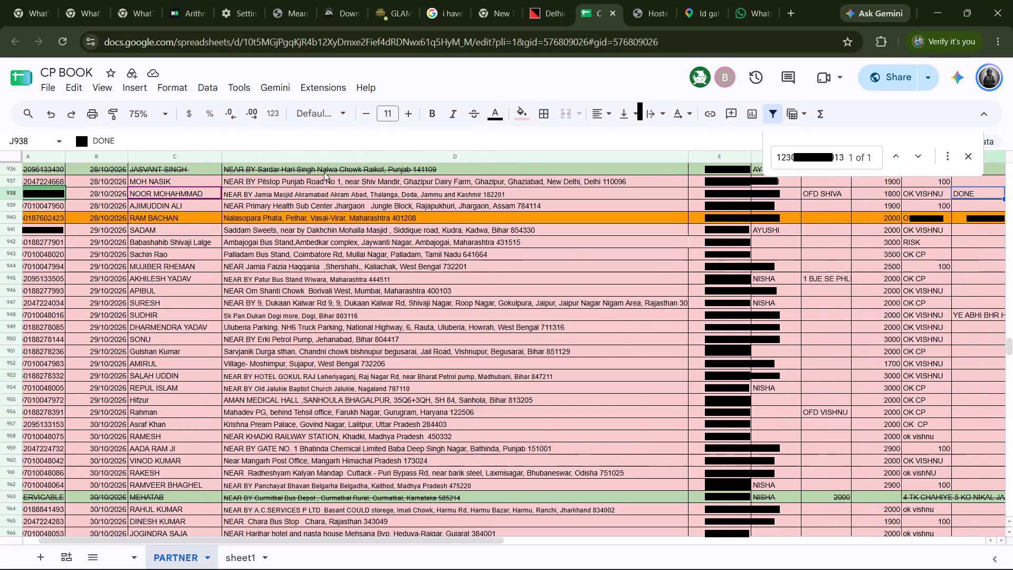
key(Right)
key(Right)
key(Left)
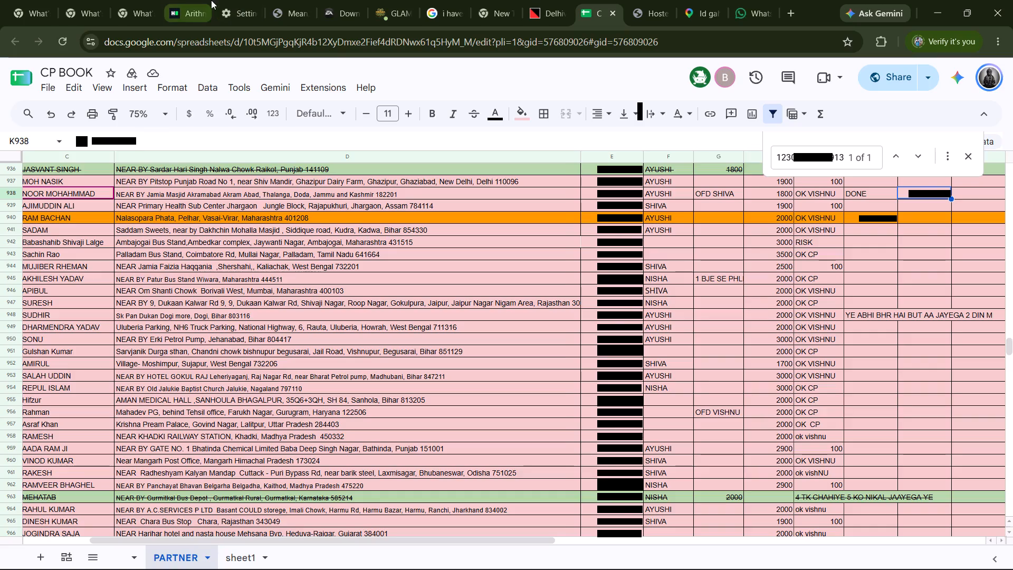
Switch to the voice clearity portal and search for connected calls with the account ID left blank.
click(653, 13)
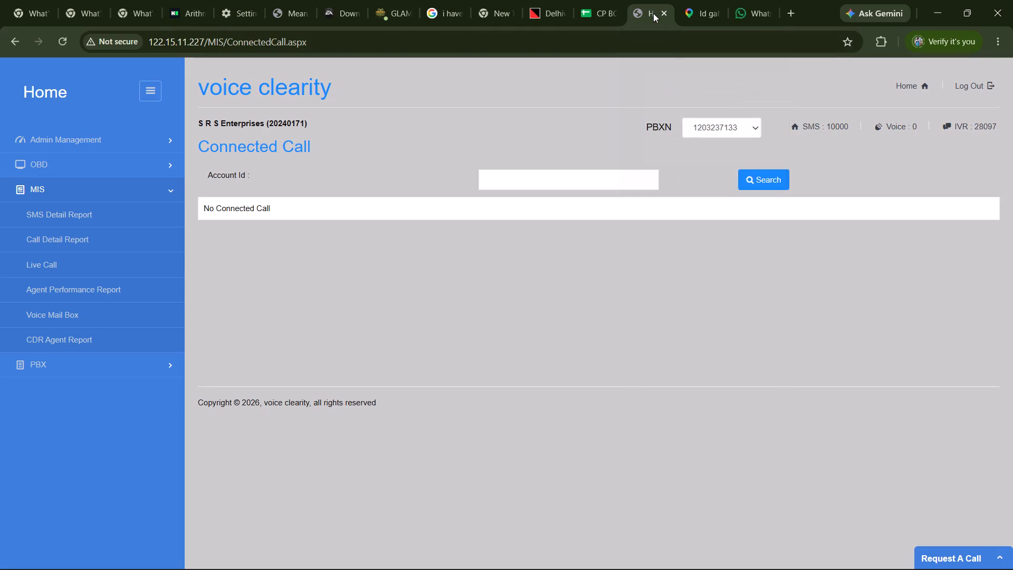
click(771, 184)
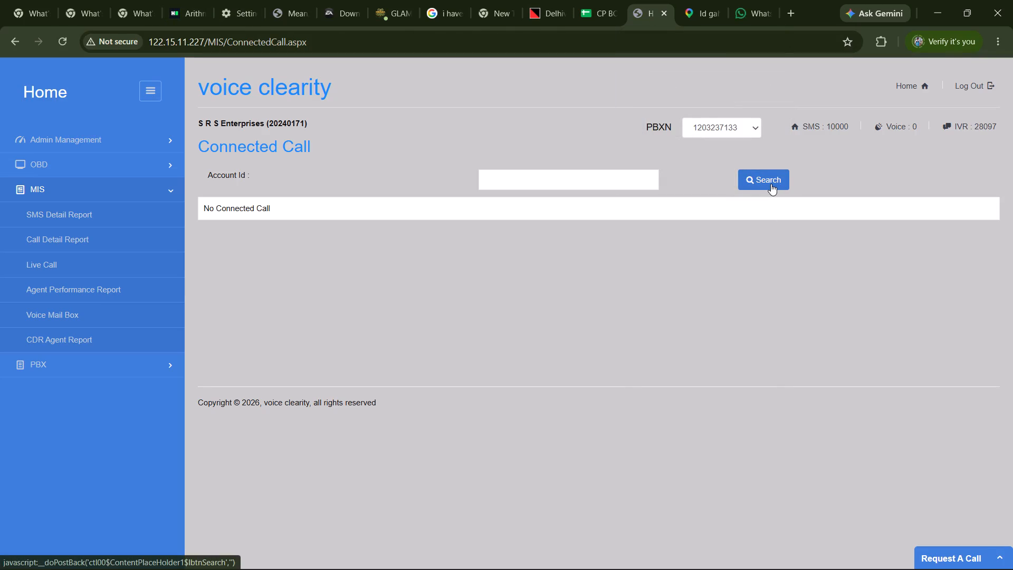
triple_click(771, 184)
click(771, 184)
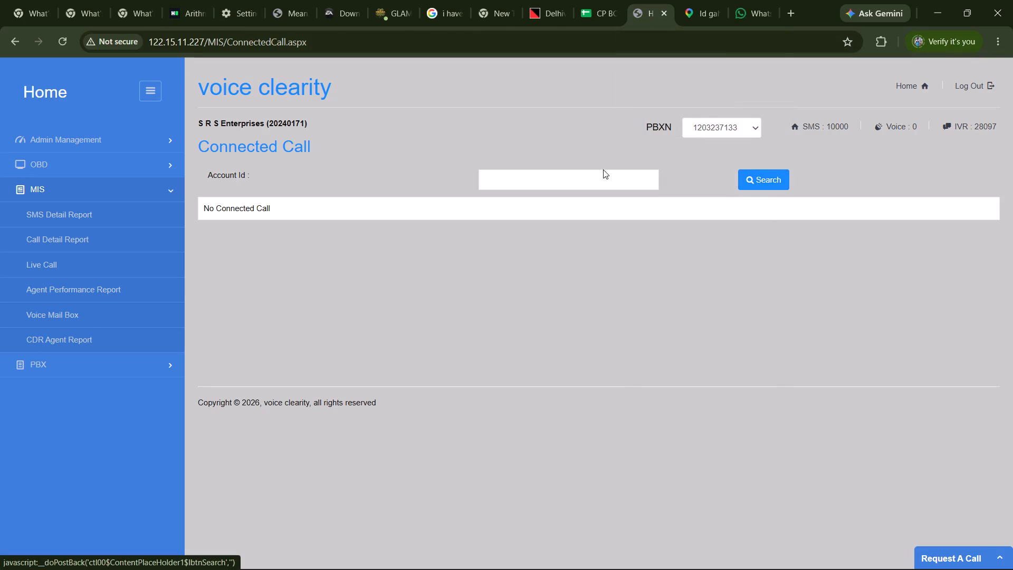
Run the Call Detail Report for today's HostedPBX calls.
click(113, 242)
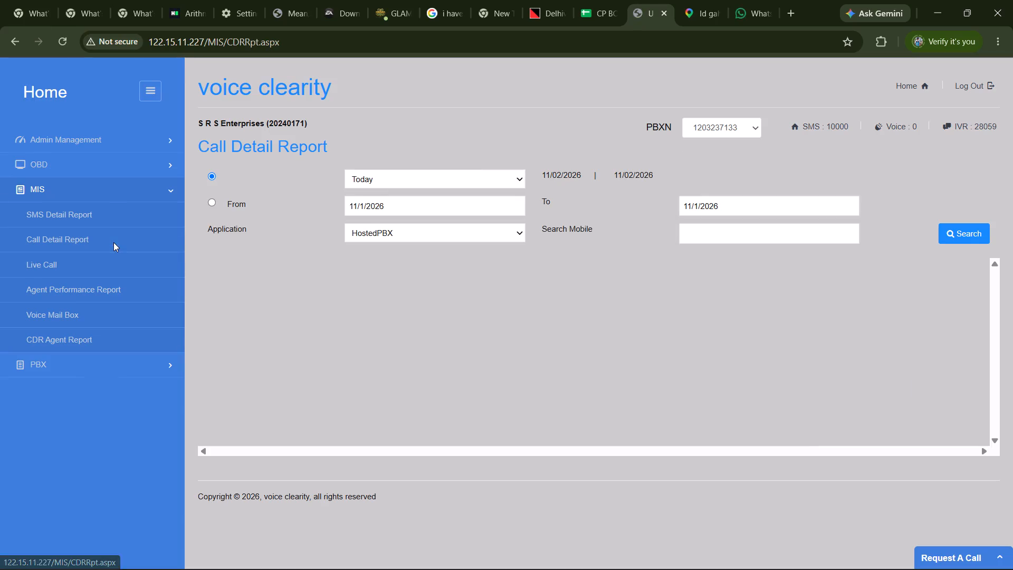
click(985, 237)
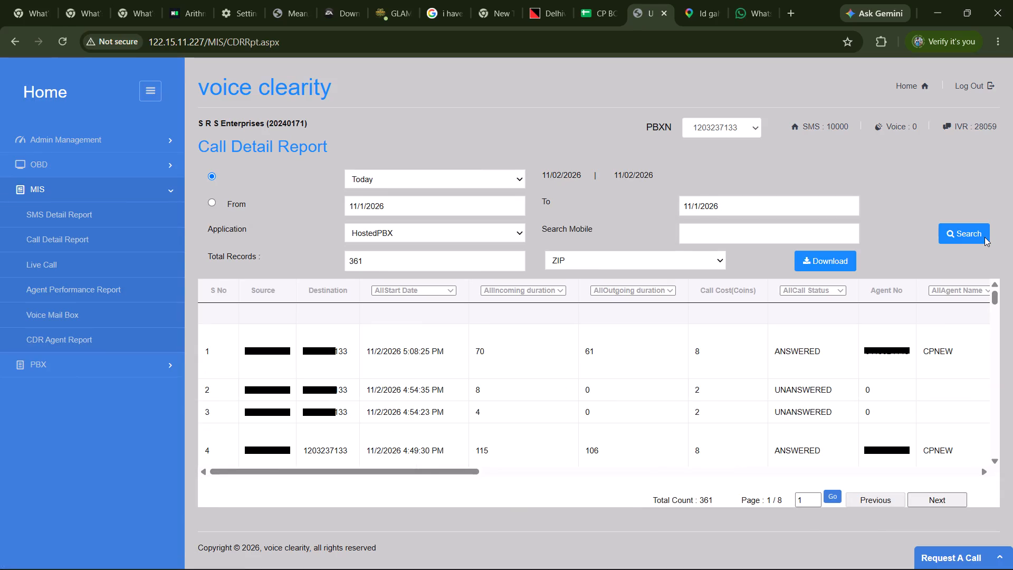
Examine the latest records in today's call report, including their times, durations, statuses and agent names.
click(995, 298)
key(Down)
key(Down)
key(Down)
key(Right)
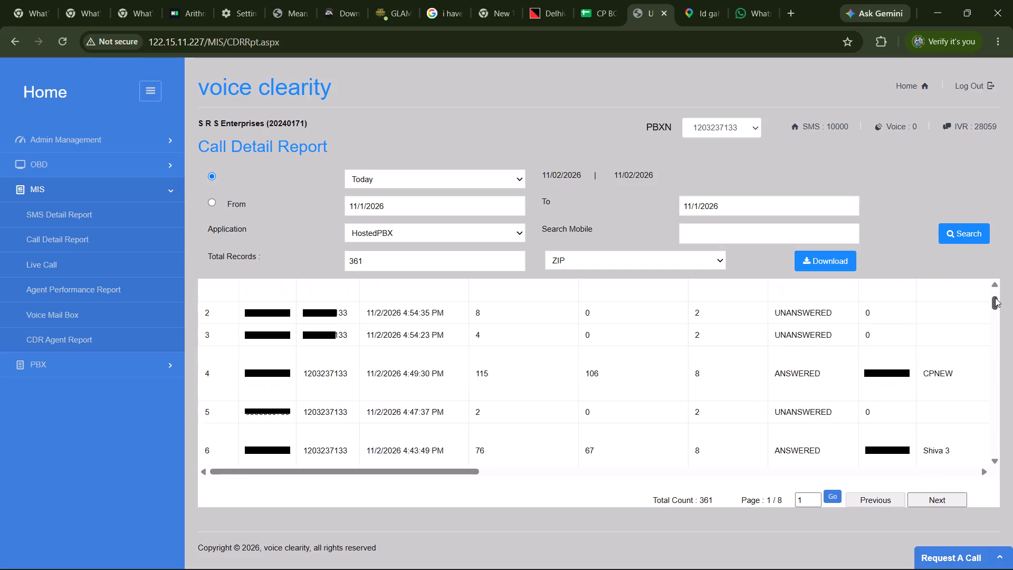
key(Right)
key(Right)
key(Down)
key(Down)
key(Up)
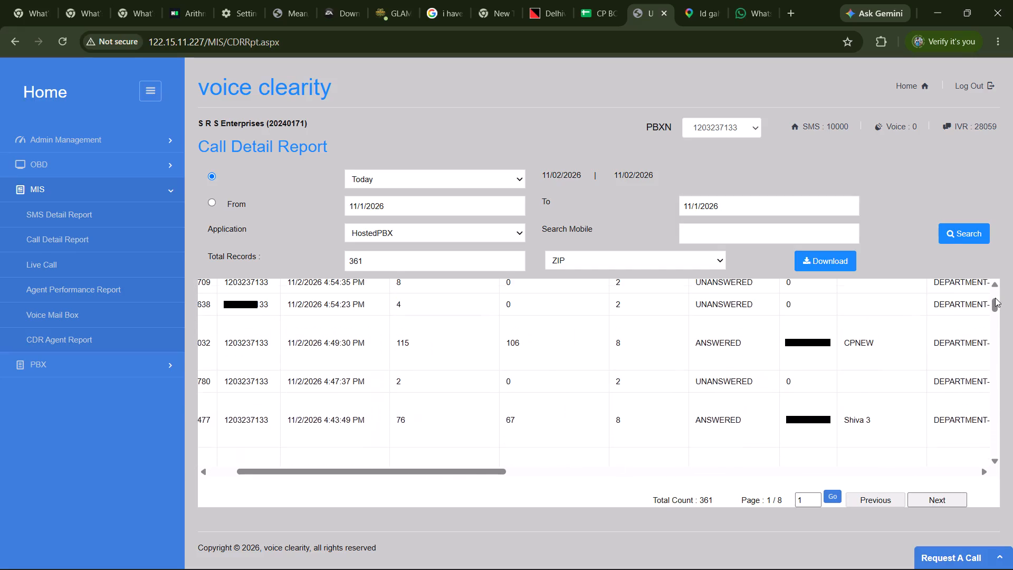
key(Up)
key(Up)
key(Up)
key(Up)
key(Up)
key(Up)
key(Up)
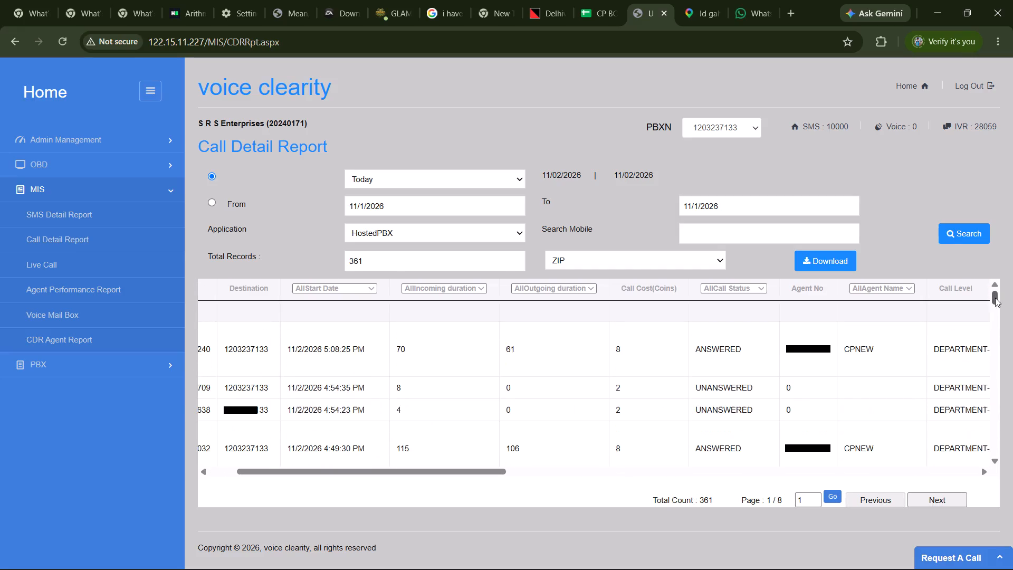
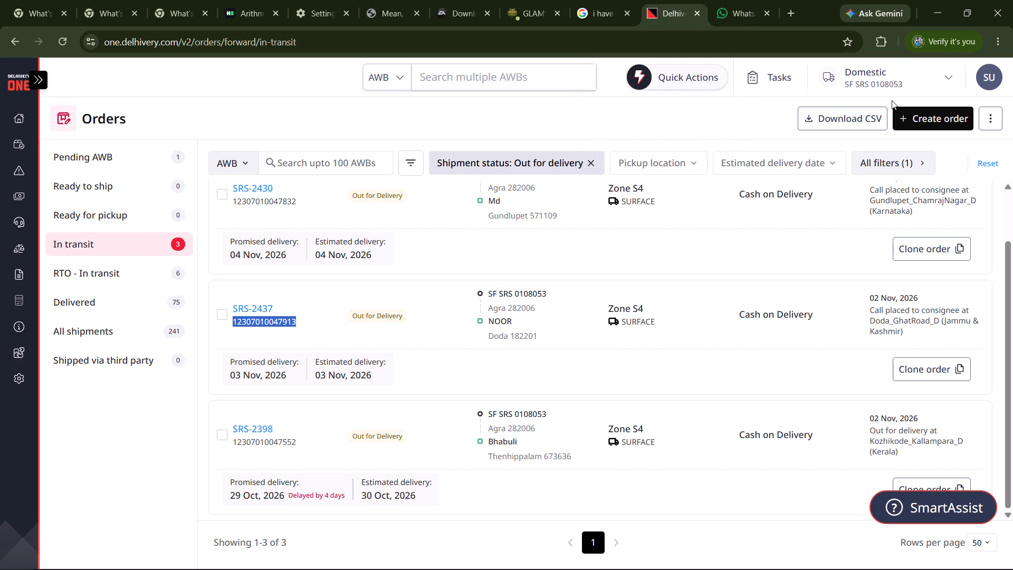
Open the user account options in the Delhivery One portal.
click(988, 78)
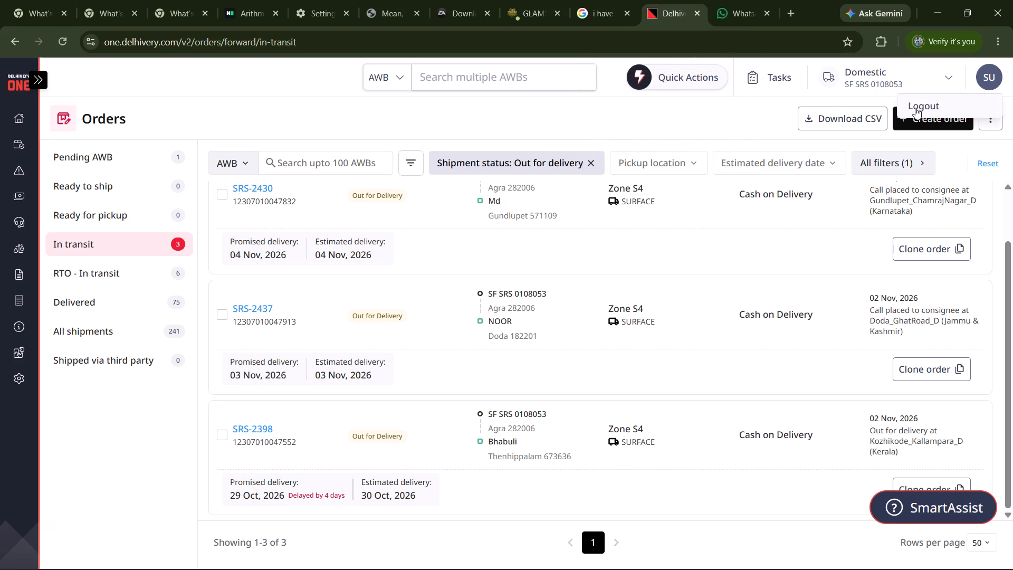
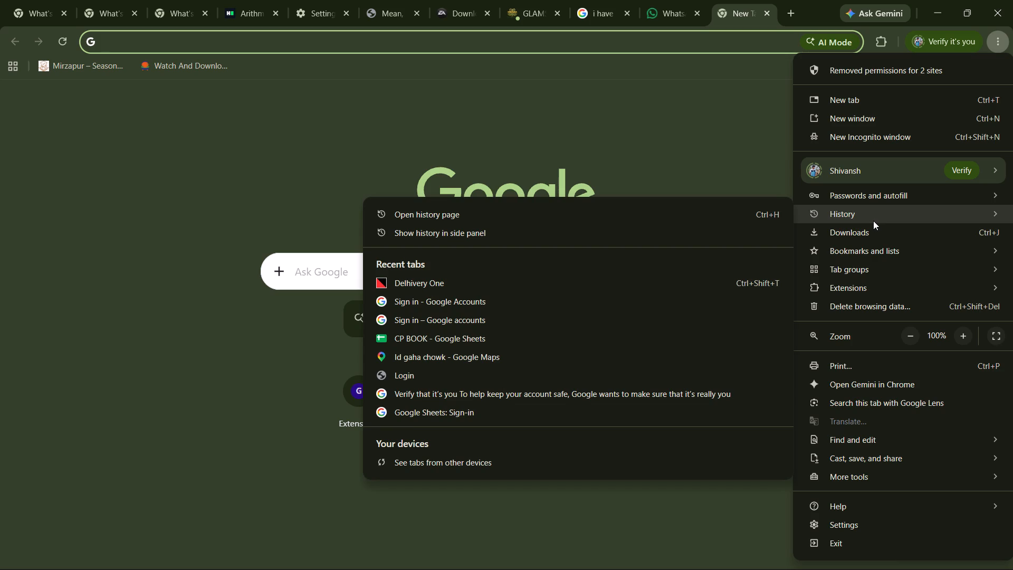
Open the browser's full history page.
click(872, 213)
click(872, 213)
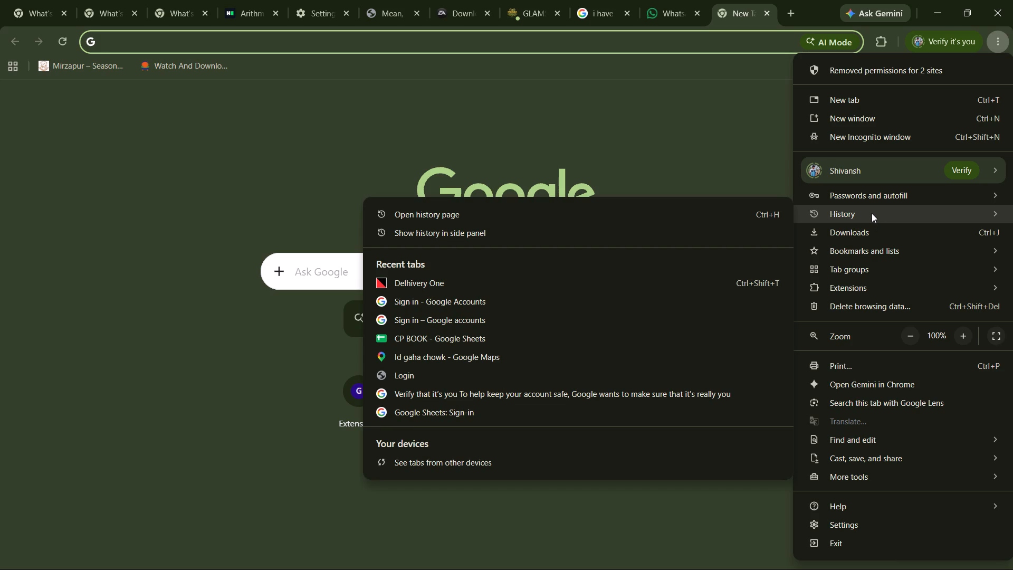
click(872, 213)
click(727, 214)
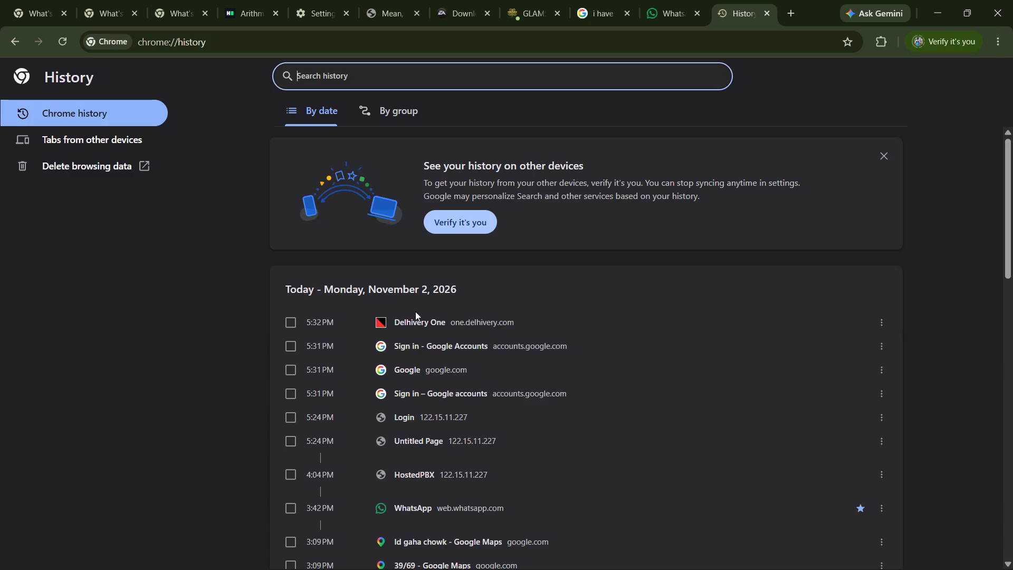
Select today's five newest history entries, from Delhivery One at 5:32 PM through Login at 5:24 PM.
click(294, 322)
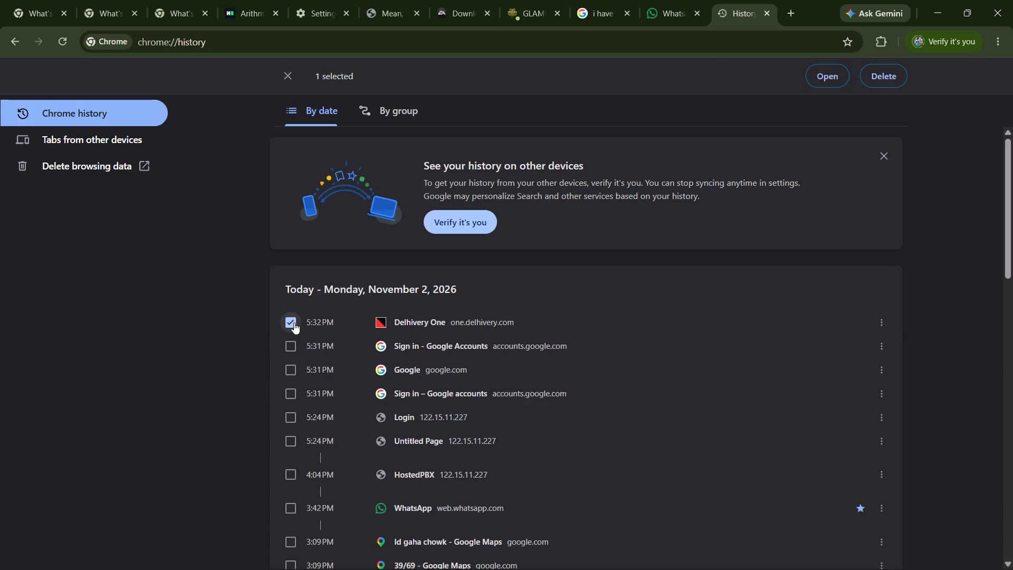
key(Down)
key(Return)
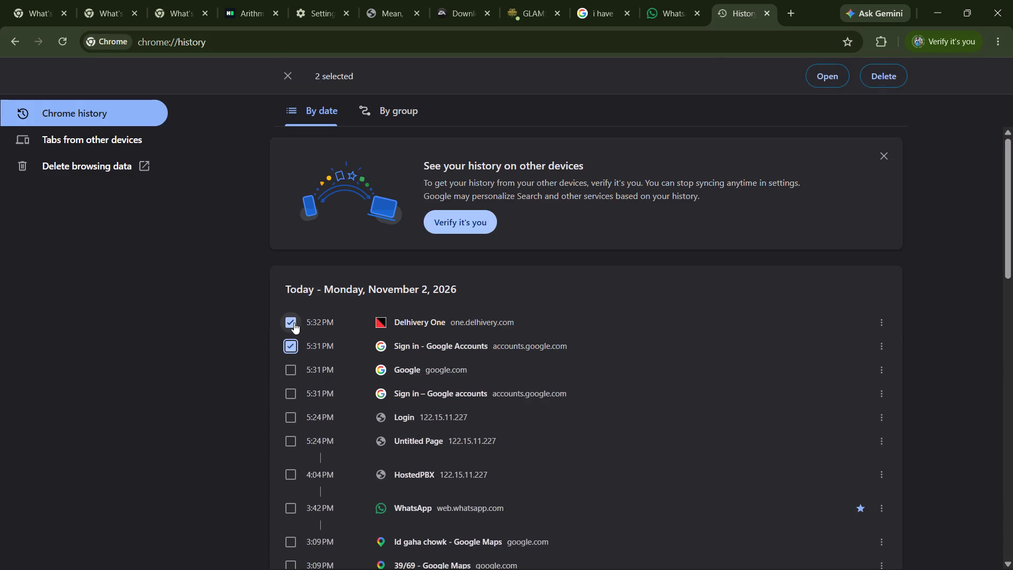
key(Down)
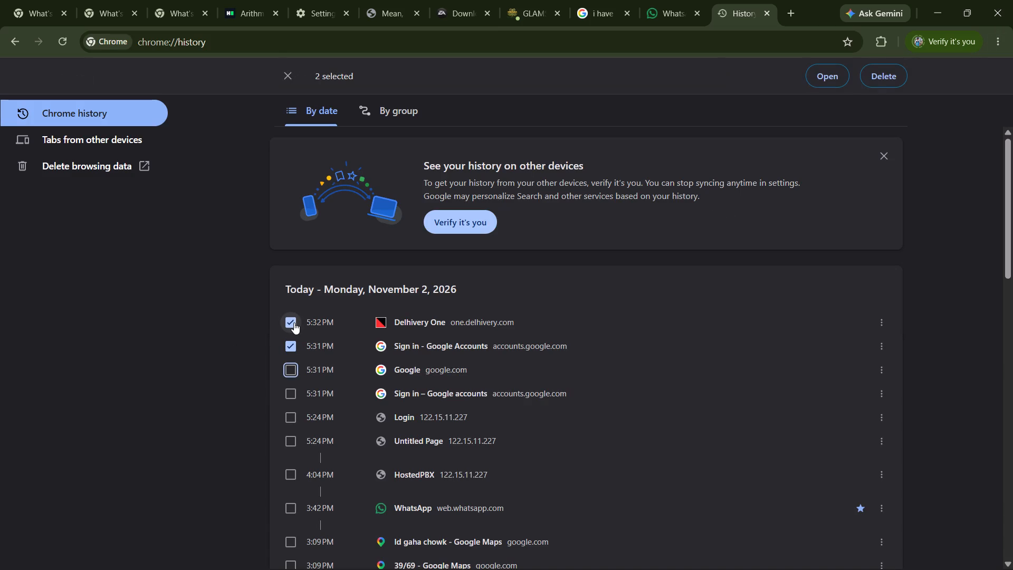
key(Down)
key(Return)
key(Down)
key(Return)
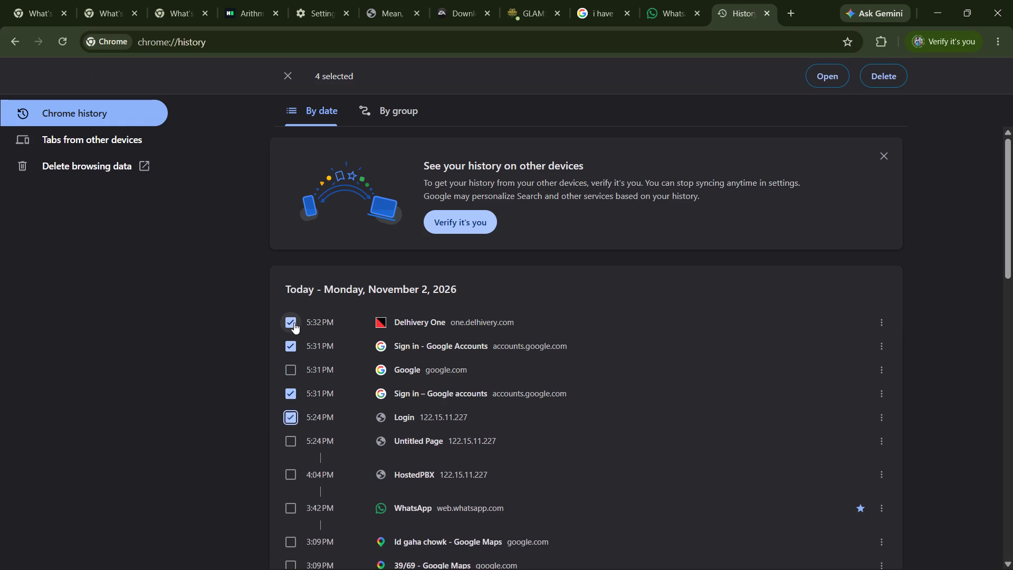
key(Up)
key(Up)
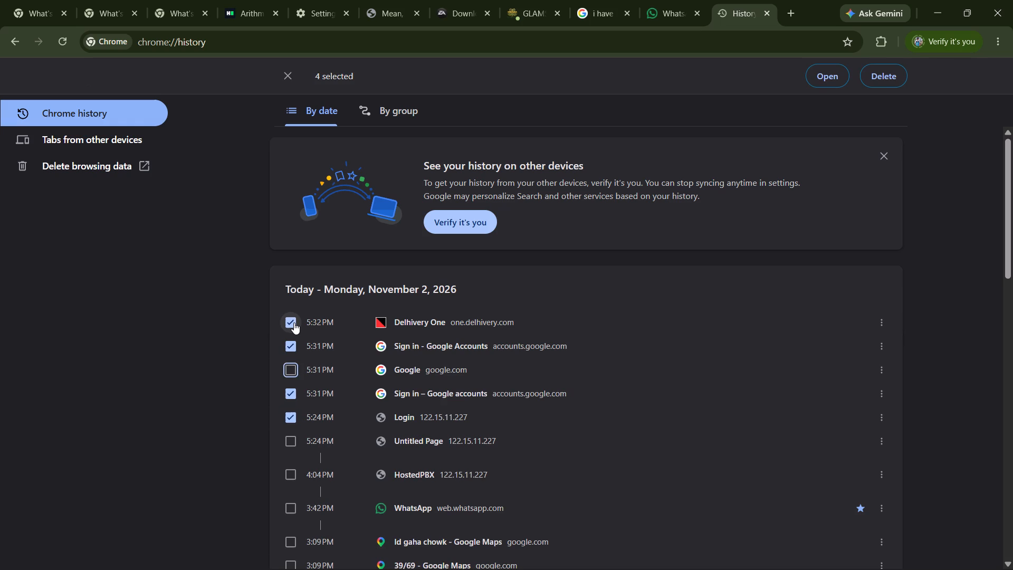
key(Return)
Add the 5:24 PM Untitled Page, 4:04 PM HostedPBX and 3:42 PM WhatsApp entries to the history selection.
key(Down)
key(Down)
key(Down)
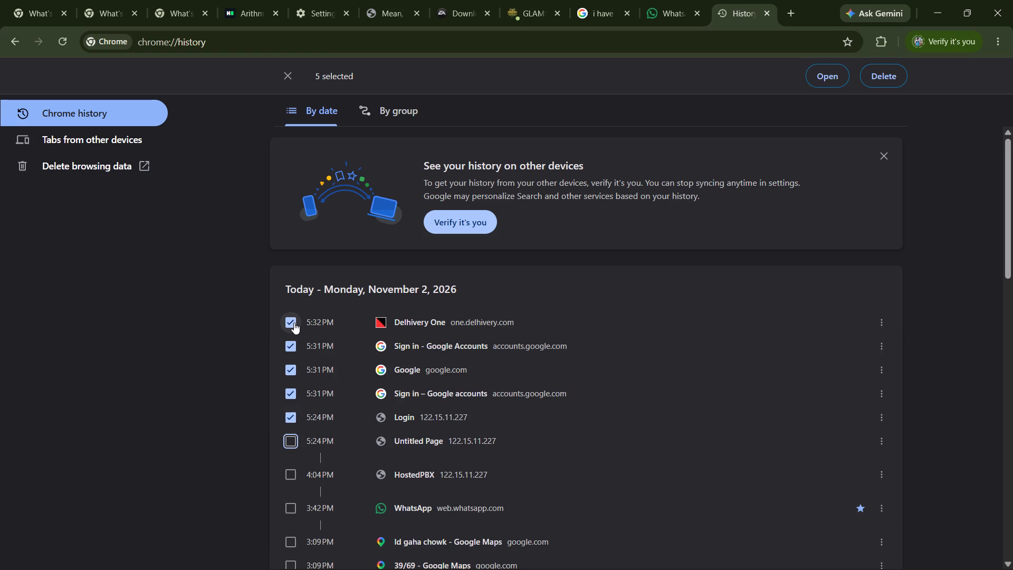
key(Return)
key(Down)
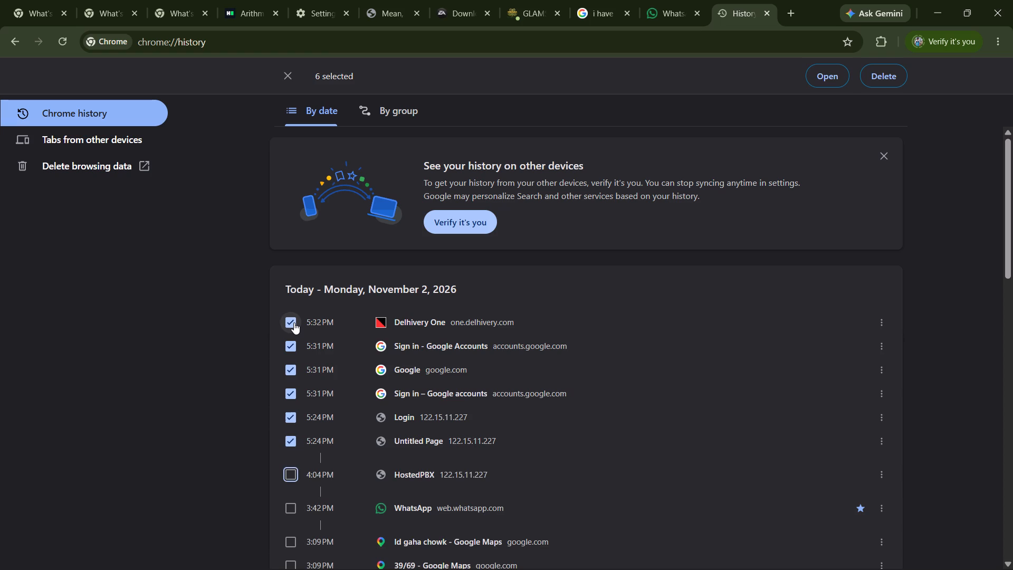
key(Return)
key(Down)
key(Return)
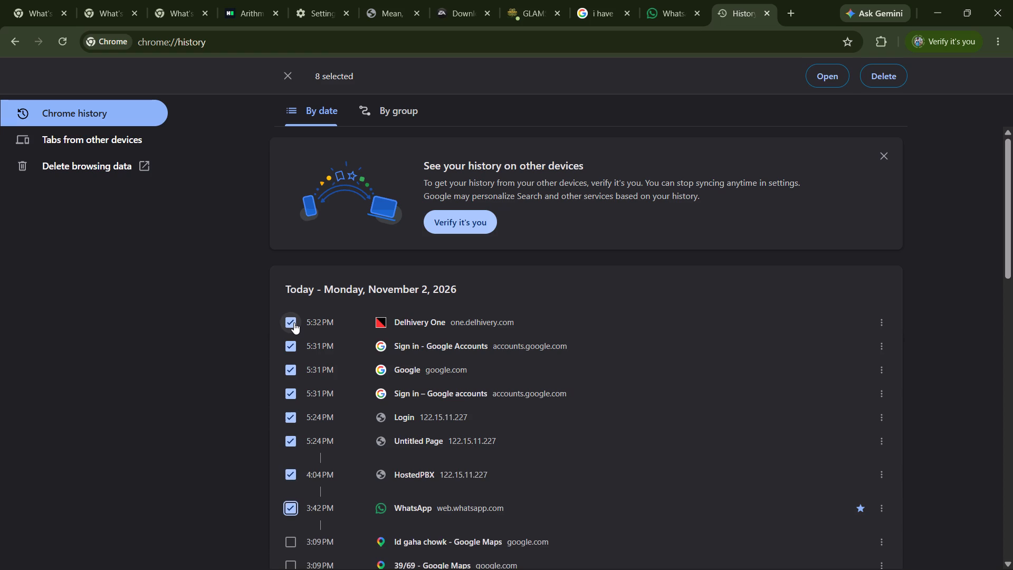
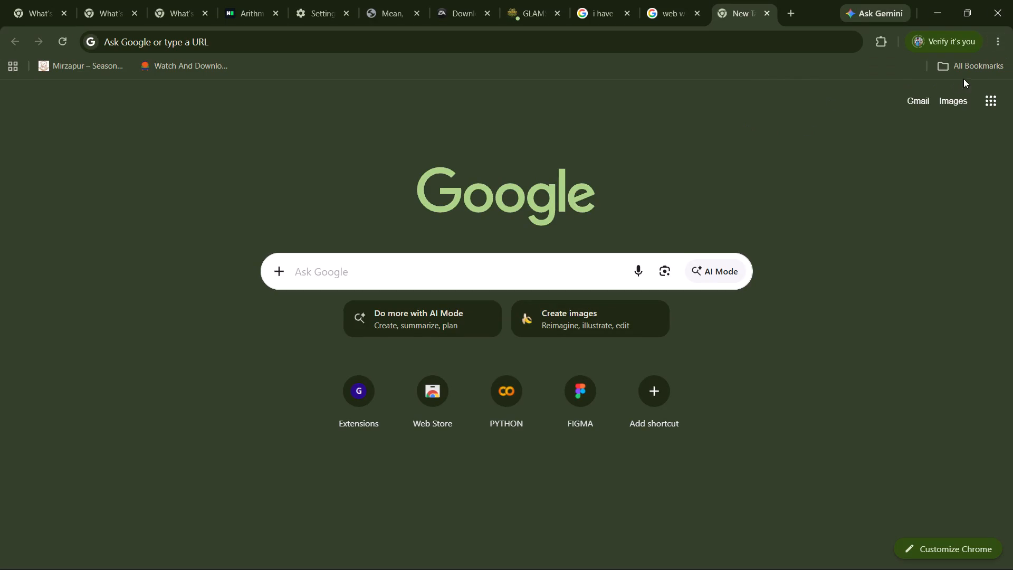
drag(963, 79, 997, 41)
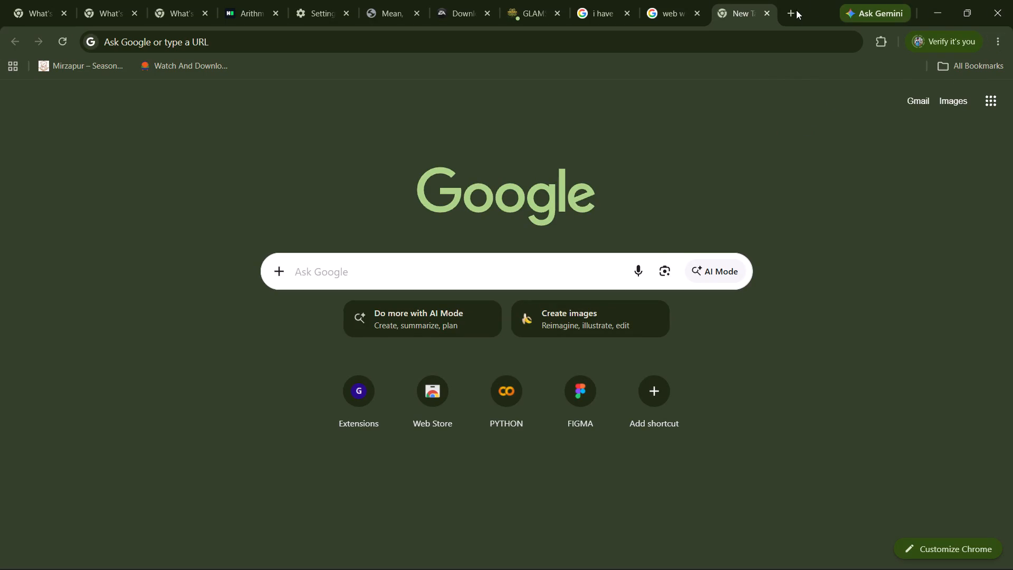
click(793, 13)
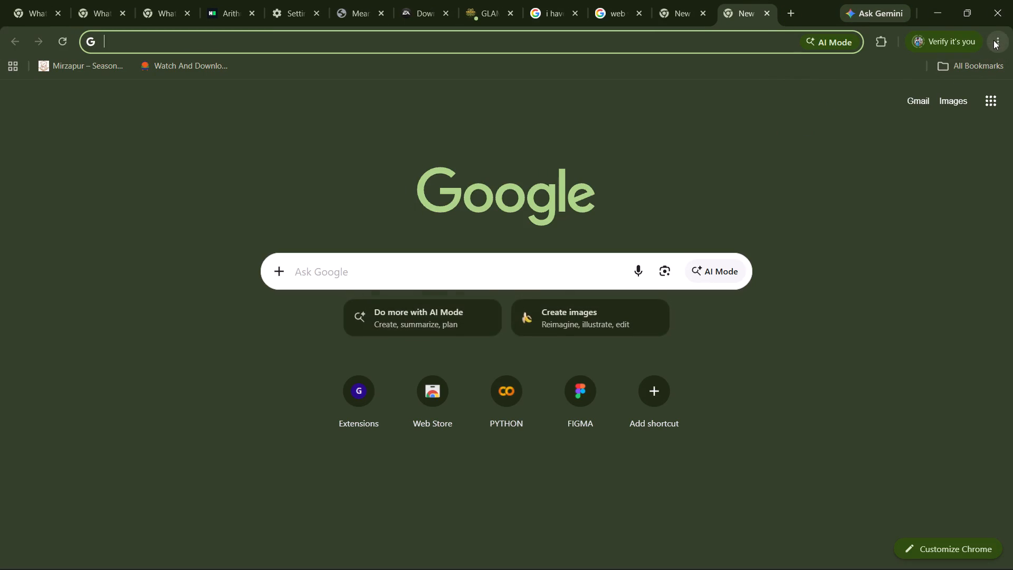